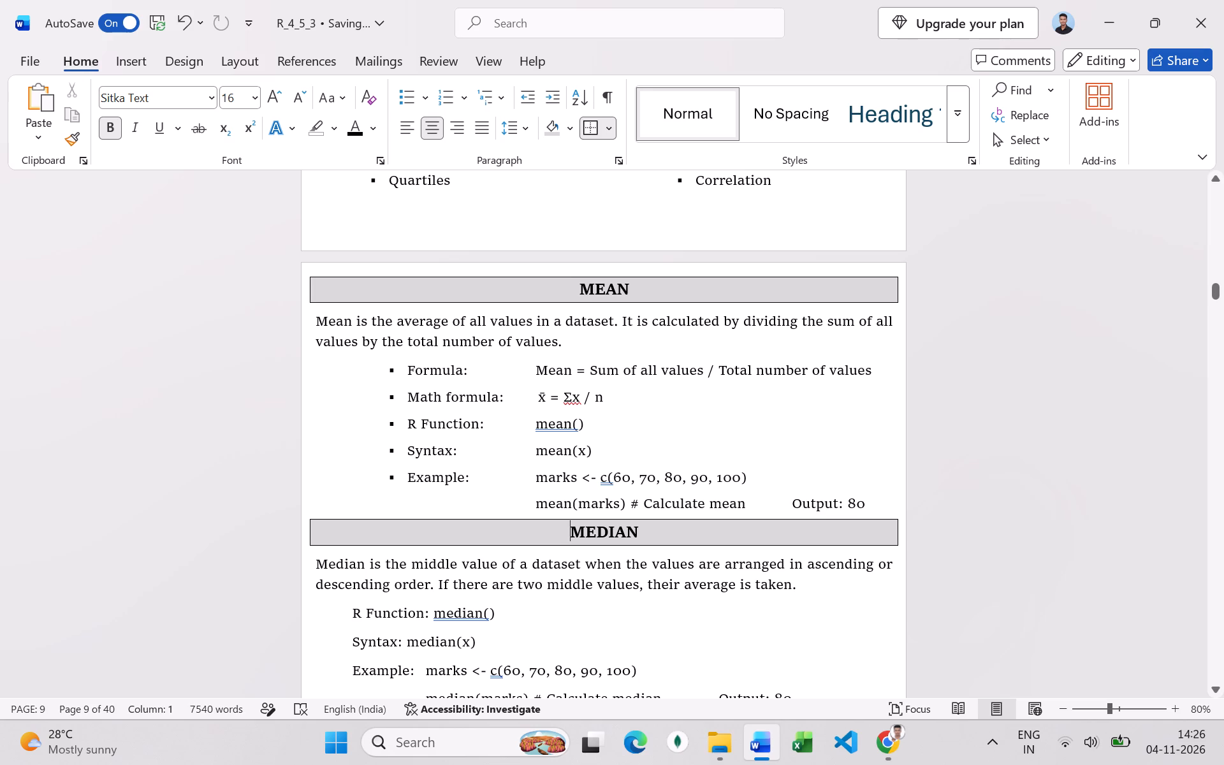
Format the MEDIAN section's R Function, Syntax, Example and median(marks) lines as a square-bulleted list indented like the MEAN list.
scroll(553, 481, "down", 6)
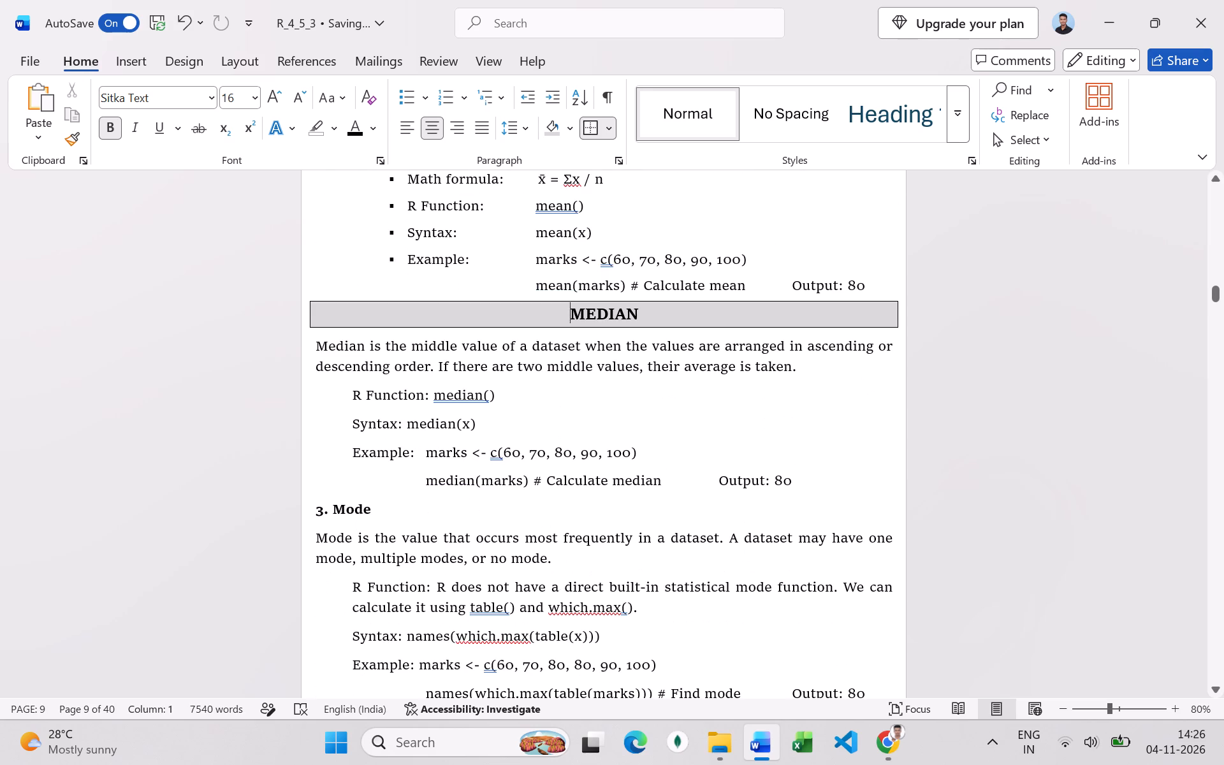
left_click_drag(808, 484, 425, 384)
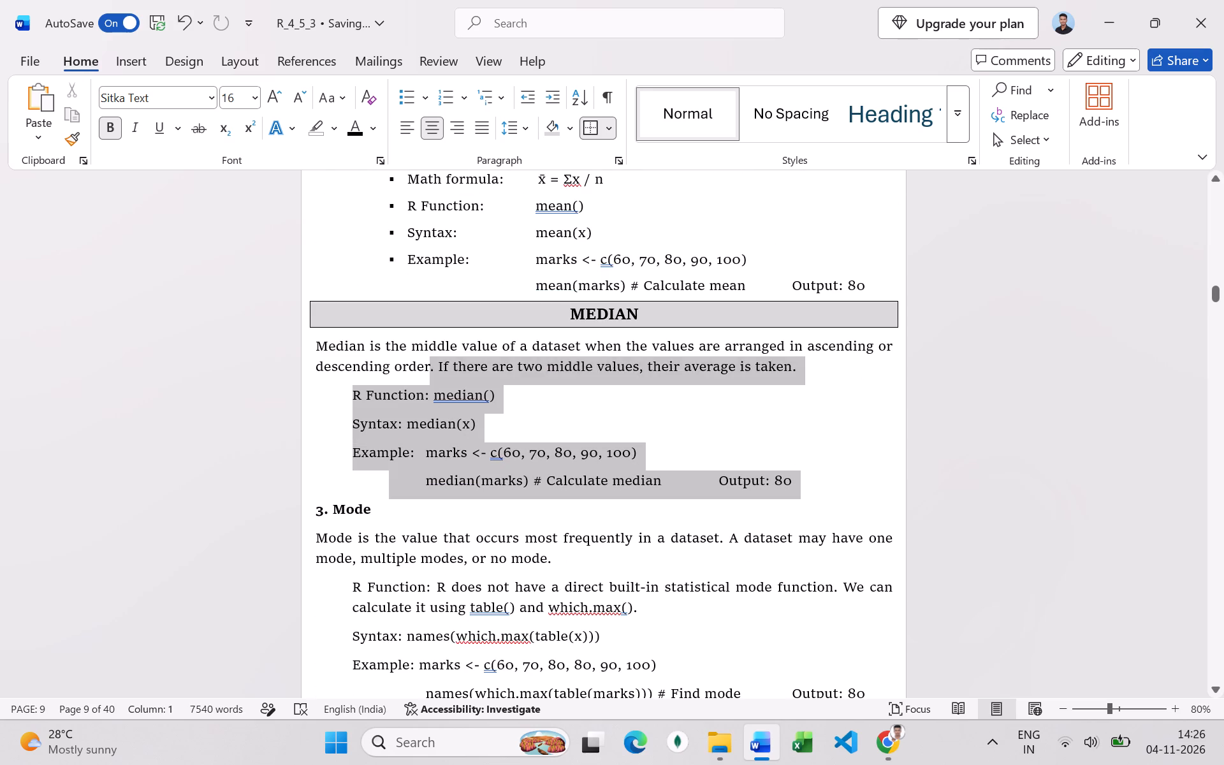
left_click_drag(425, 384, 357, 400)
left_click(402, 103)
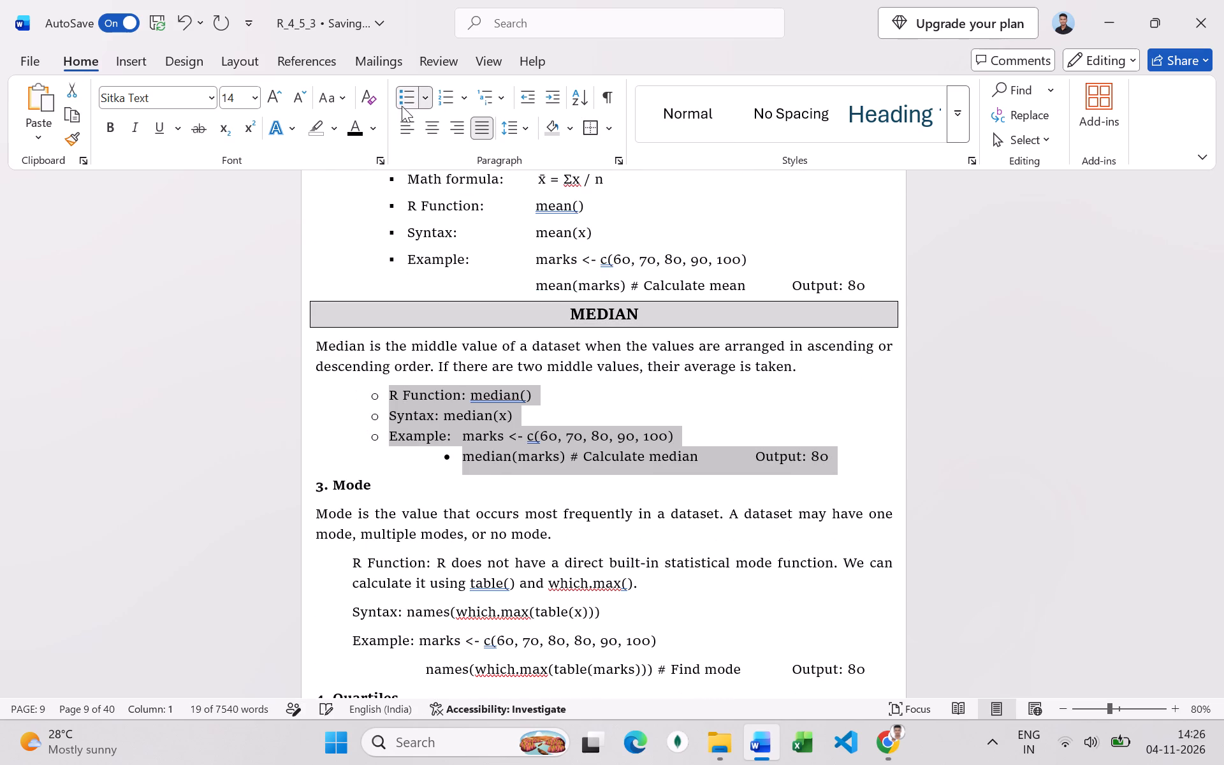
left_click(541, 93)
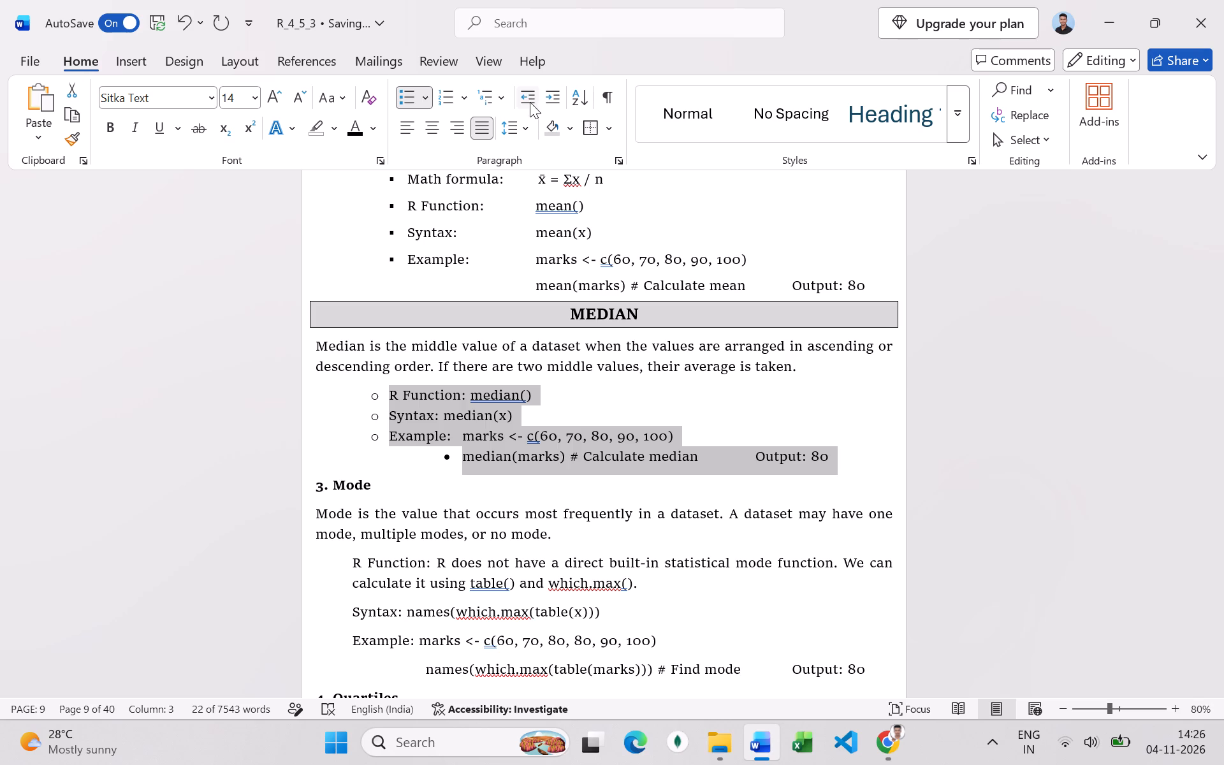
left_click(553, 101)
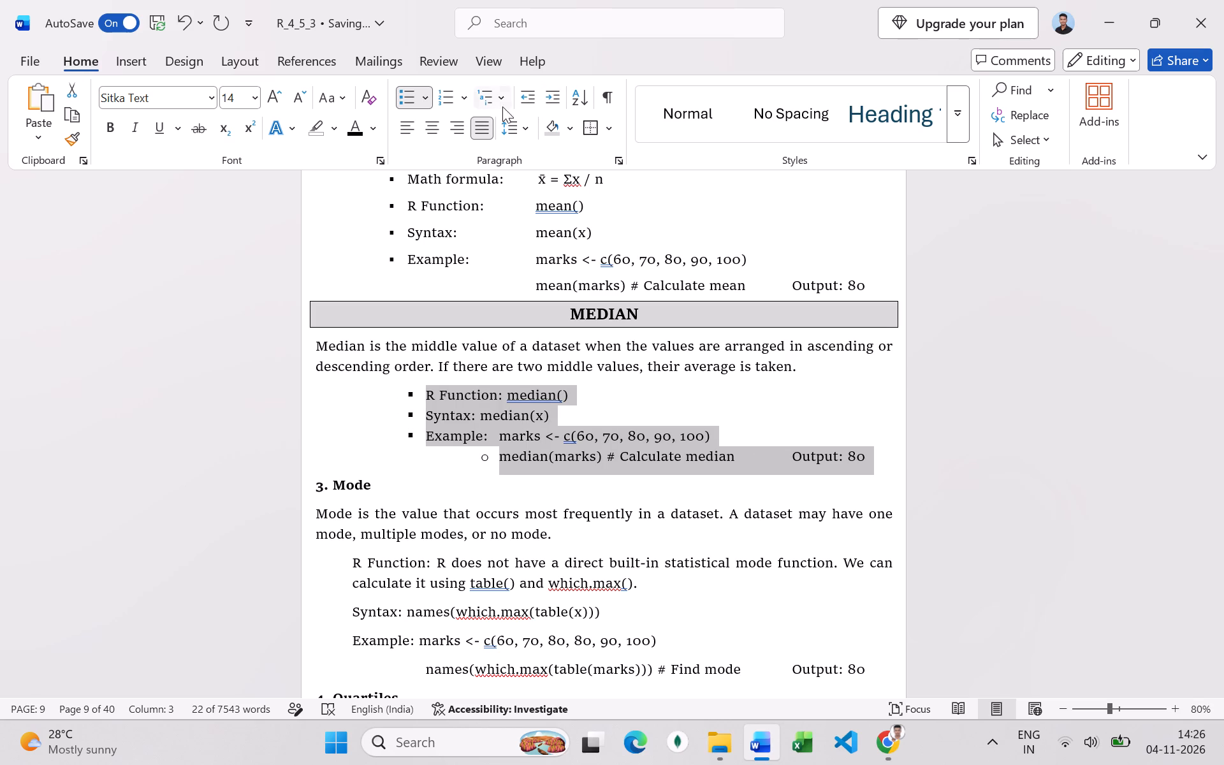
left_click(527, 97)
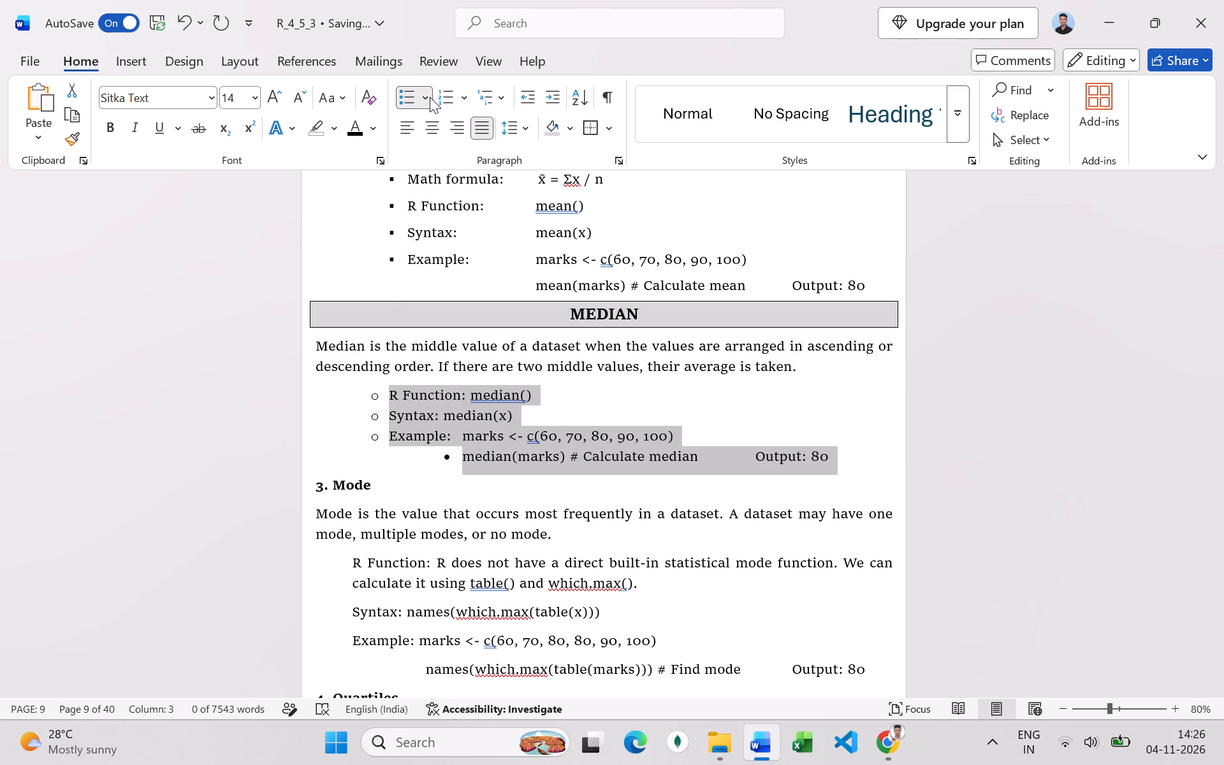
left_click(427, 97)
left_click(421, 171)
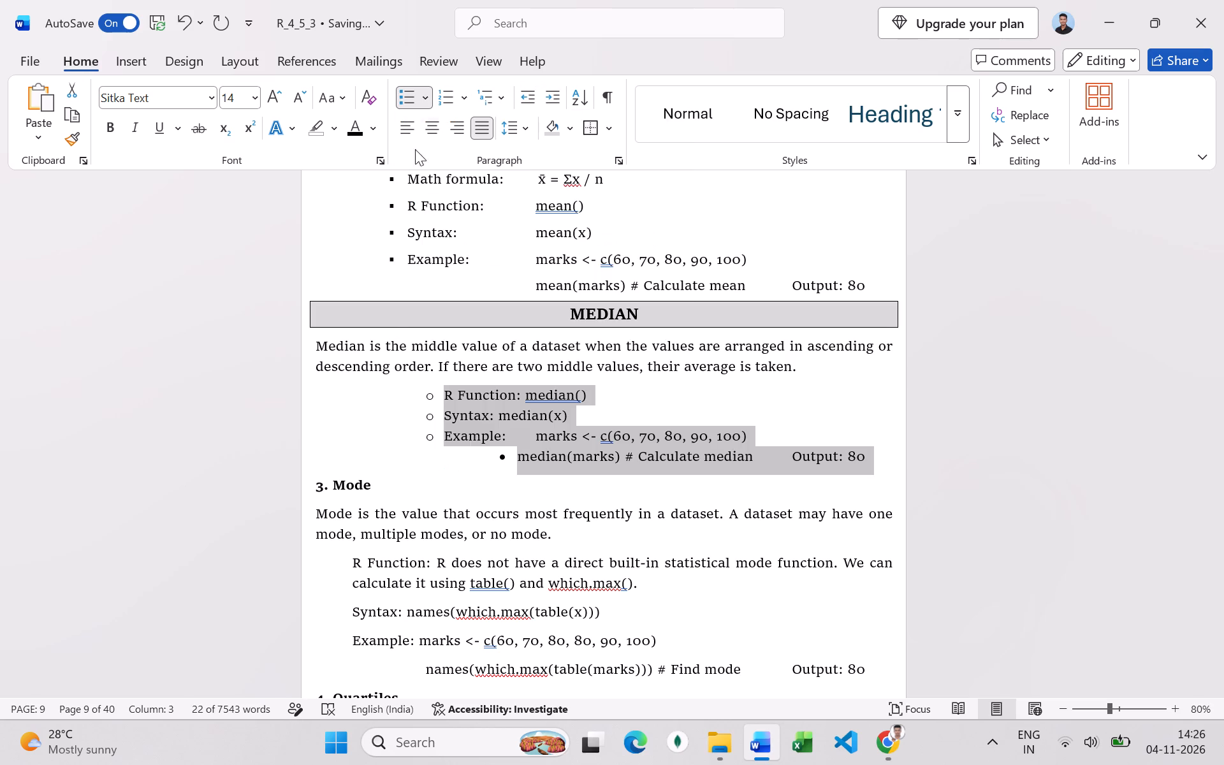
left_click(426, 98)
left_click(438, 161)
left_click(527, 92)
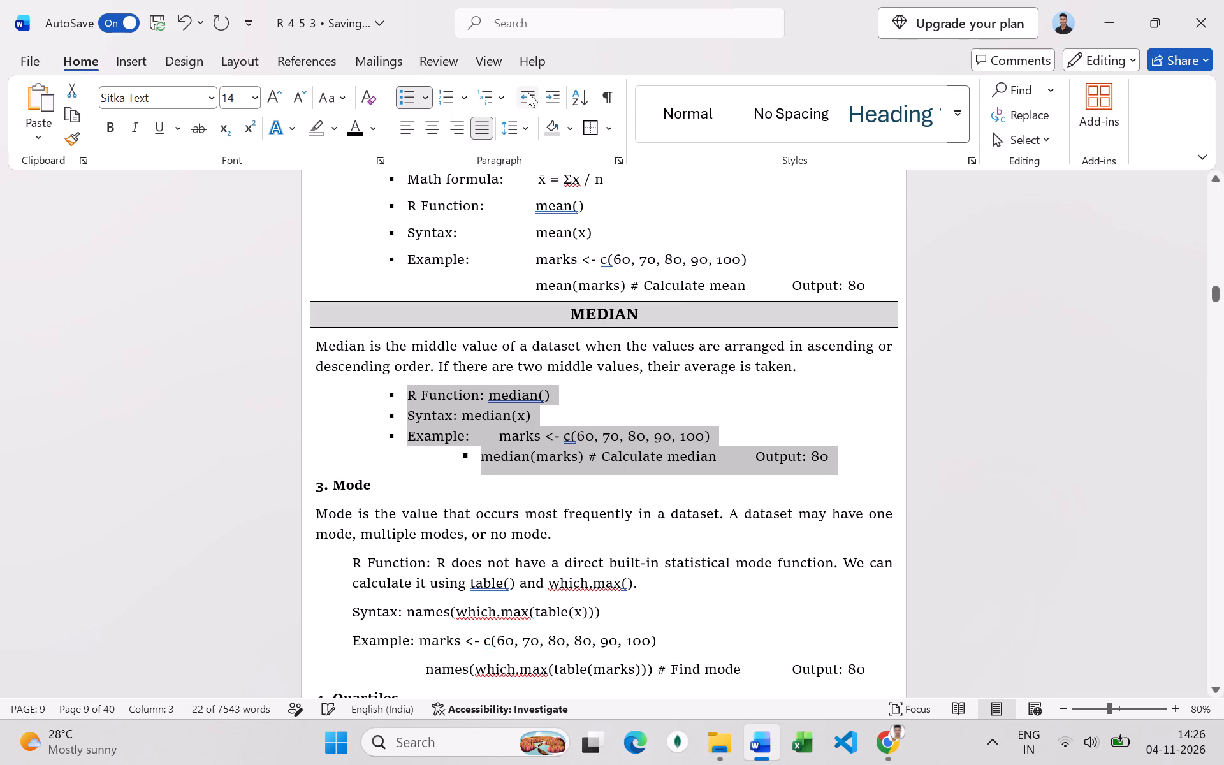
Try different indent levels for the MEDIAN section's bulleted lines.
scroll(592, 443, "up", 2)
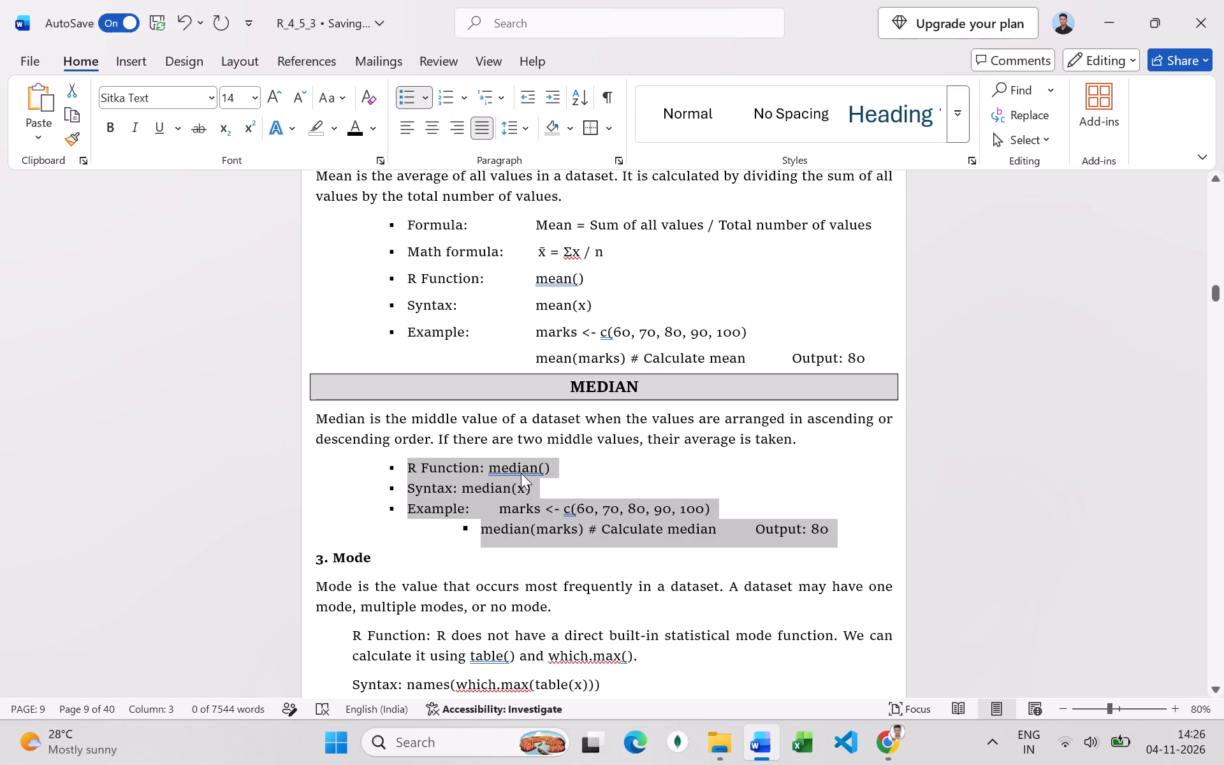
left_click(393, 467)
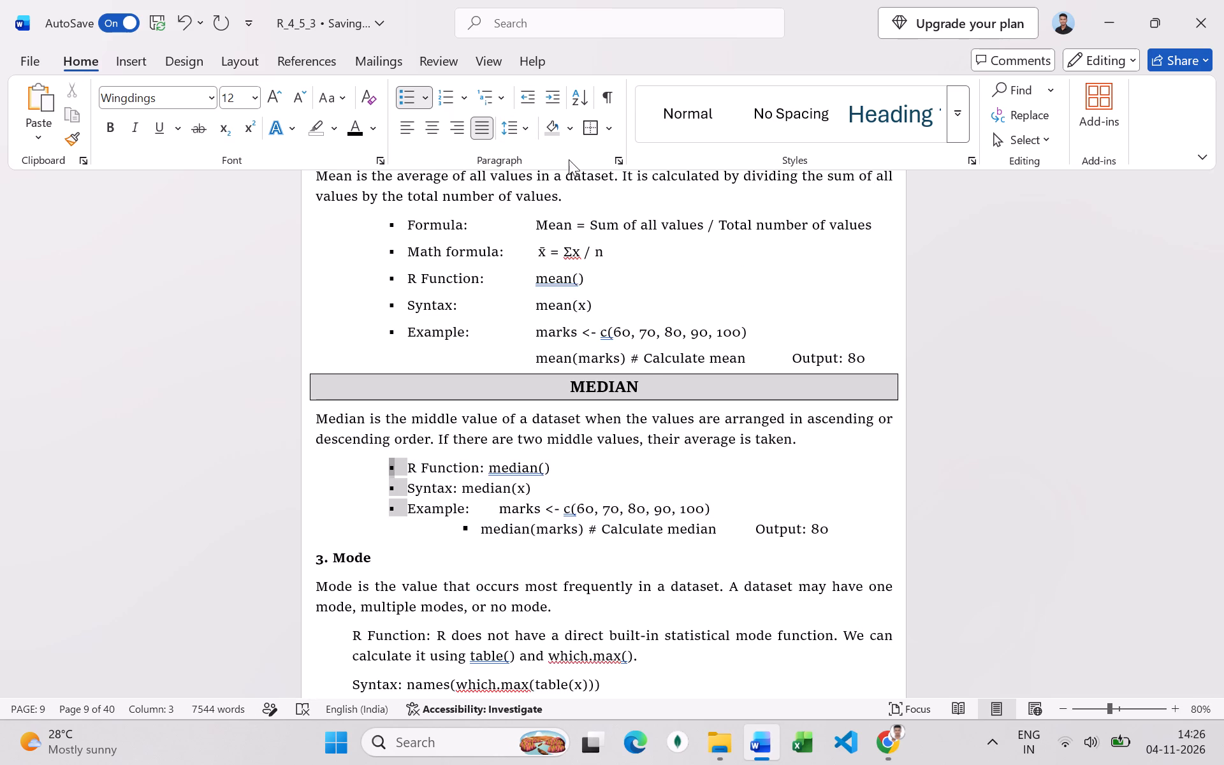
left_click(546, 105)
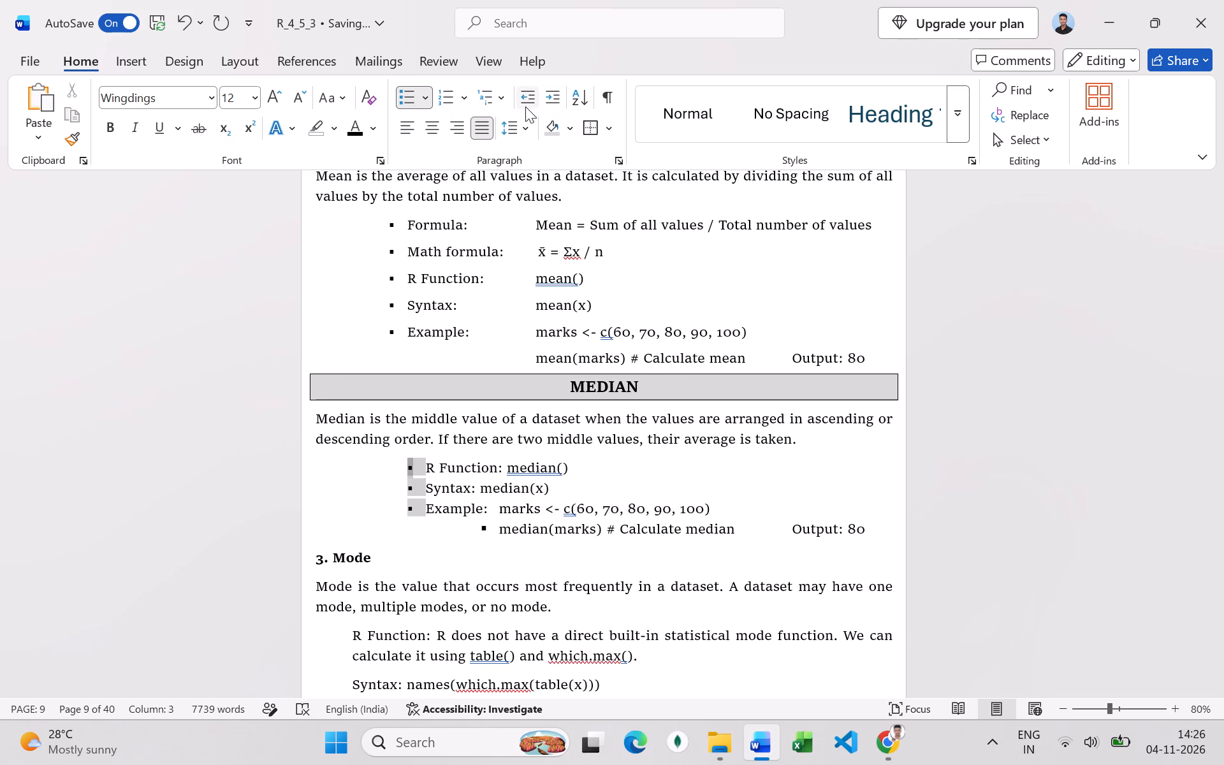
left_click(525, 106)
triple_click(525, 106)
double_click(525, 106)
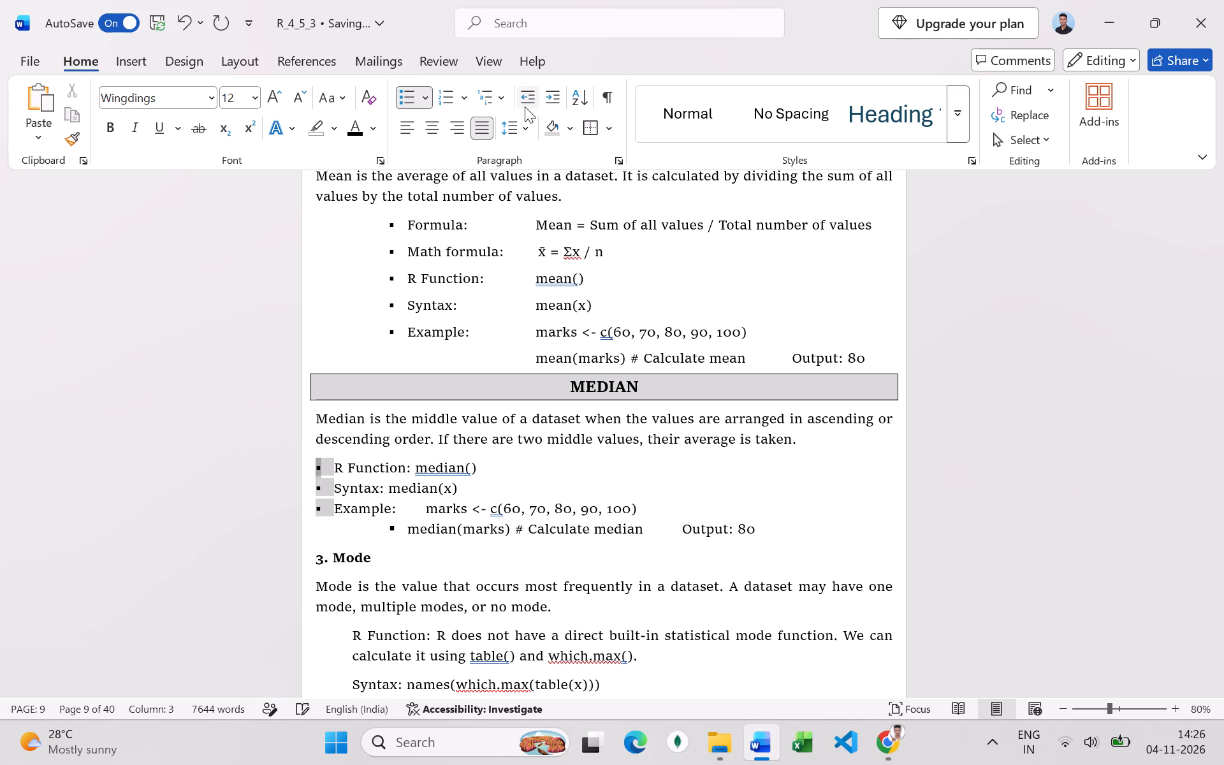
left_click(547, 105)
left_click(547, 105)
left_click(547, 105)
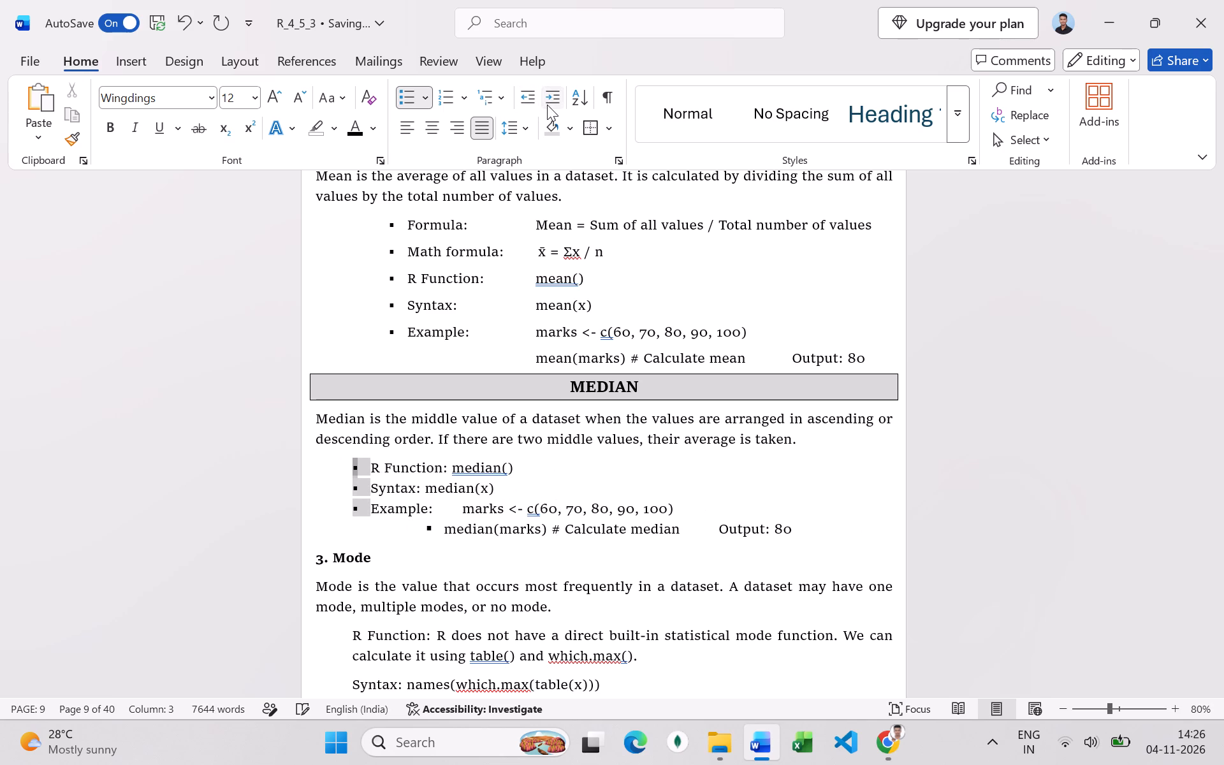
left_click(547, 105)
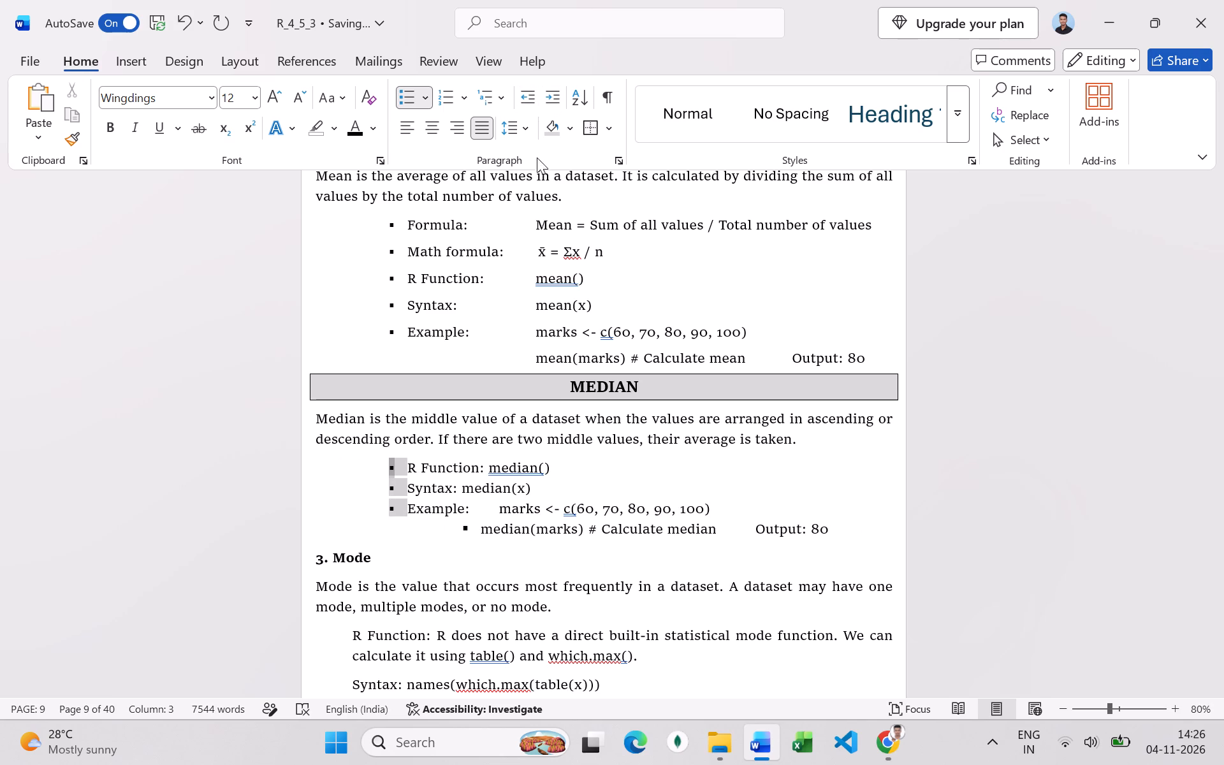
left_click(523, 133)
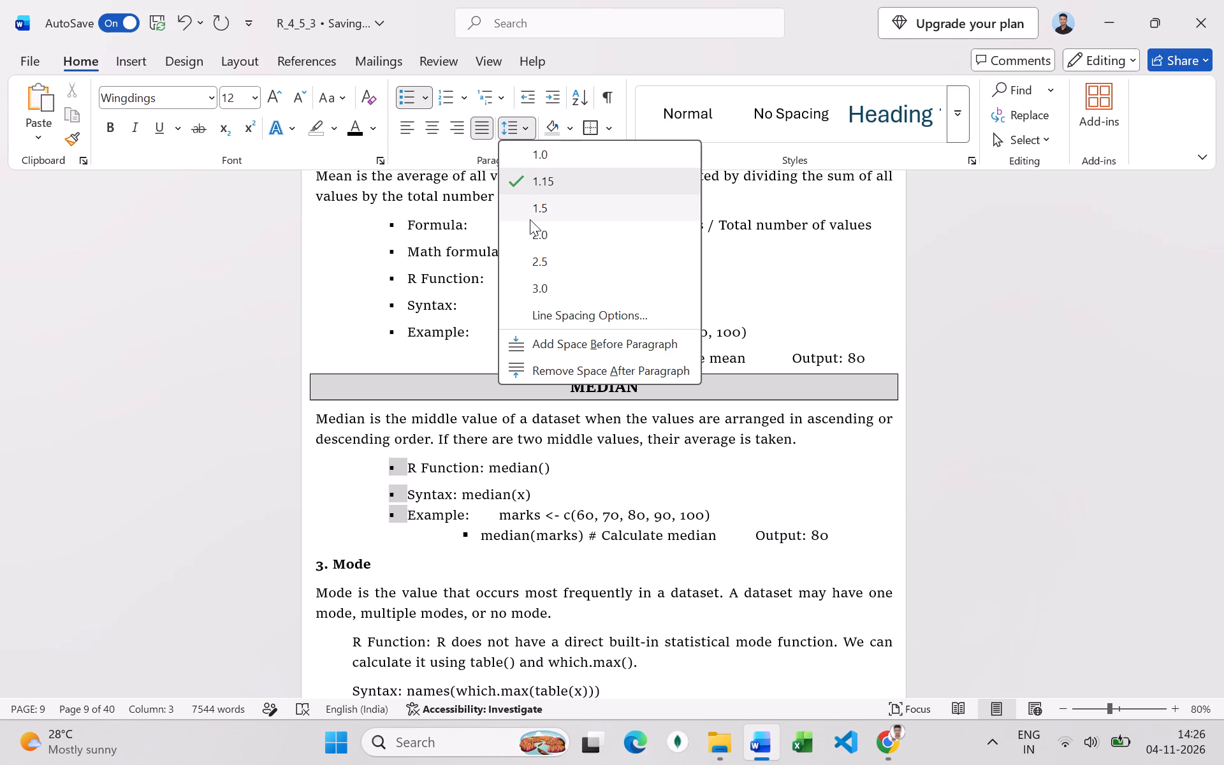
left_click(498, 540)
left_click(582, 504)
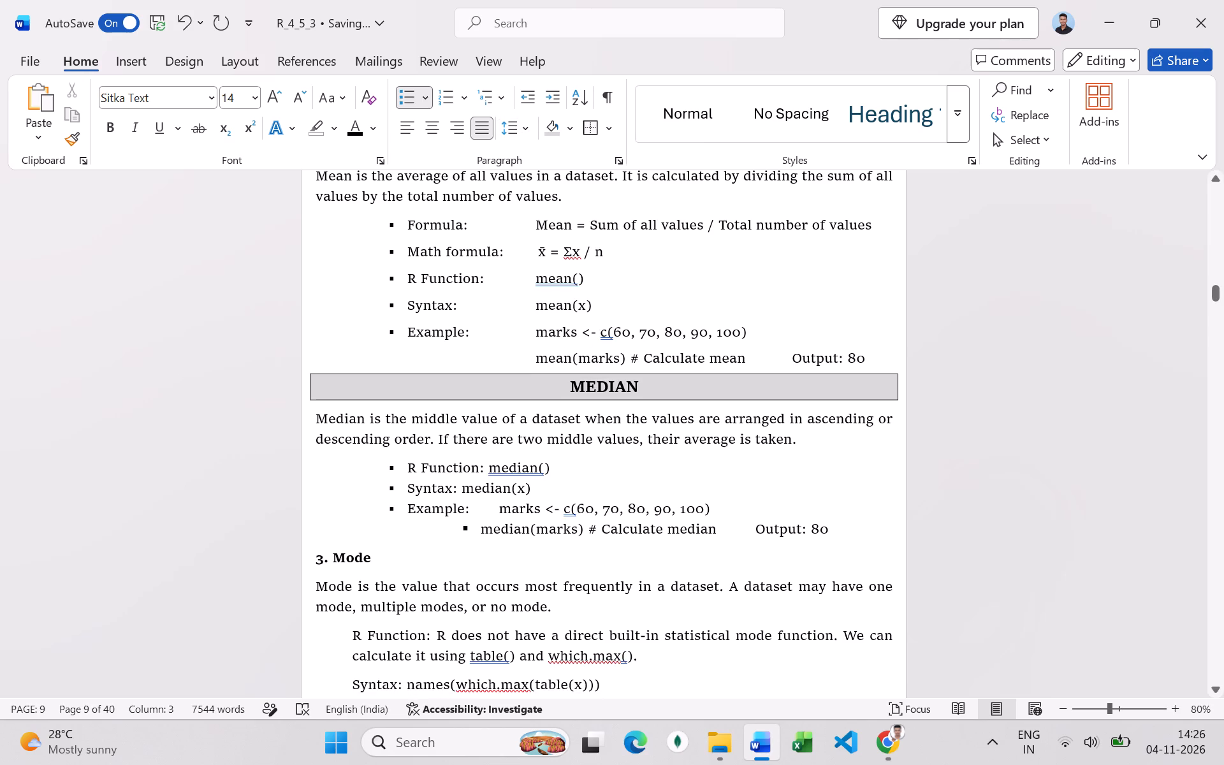
Set the line spacing of the MEDIAN section's bulleted lines to 1.5.
left_click_drag(839, 534, 396, 463)
left_click(514, 131)
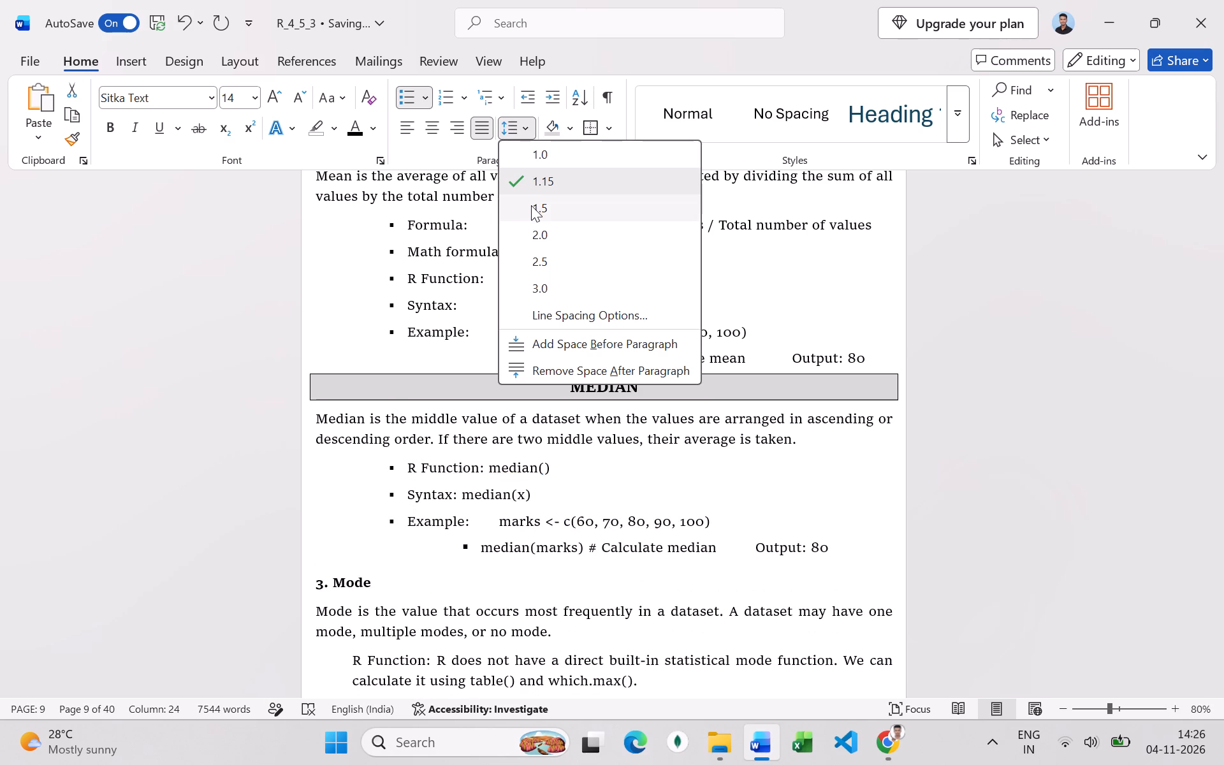
left_click(531, 205)
Remove the bullet from the "median(marks) # Calculate median" line while keeping its text indented.
left_click(486, 538)
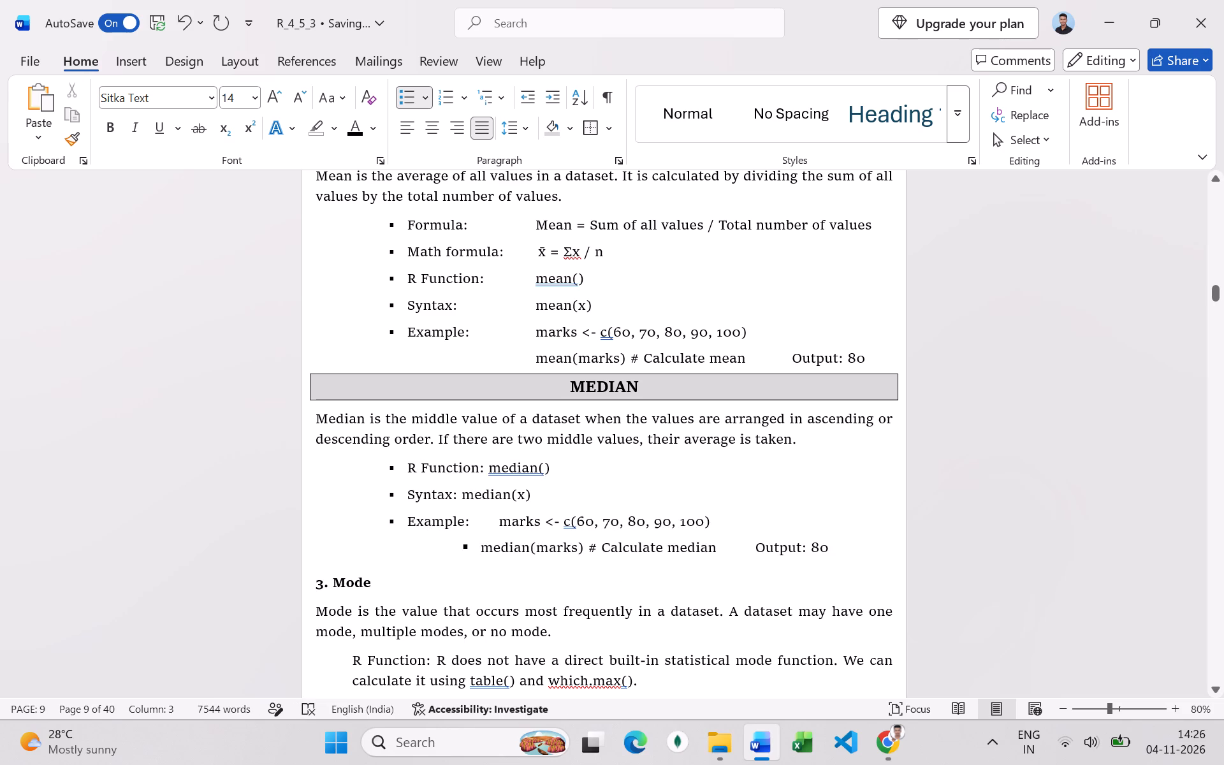
key("BackSpace")
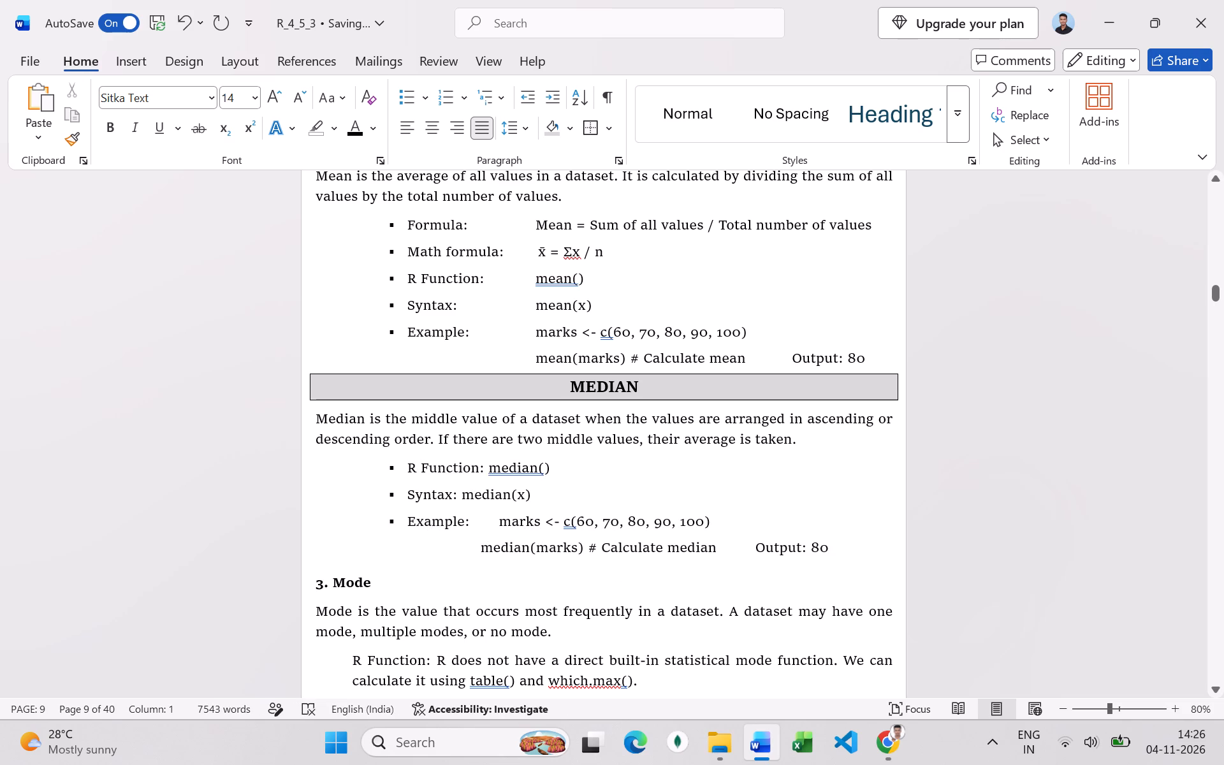
Insert tab spacing after the "R Function:" and "Syntax:" labels in the MEDIAN section to line up median() and median(x) with the example.
left_click(486, 470)
key("Tab")
left_click(459, 500)
key("Tab")
key("Tab")
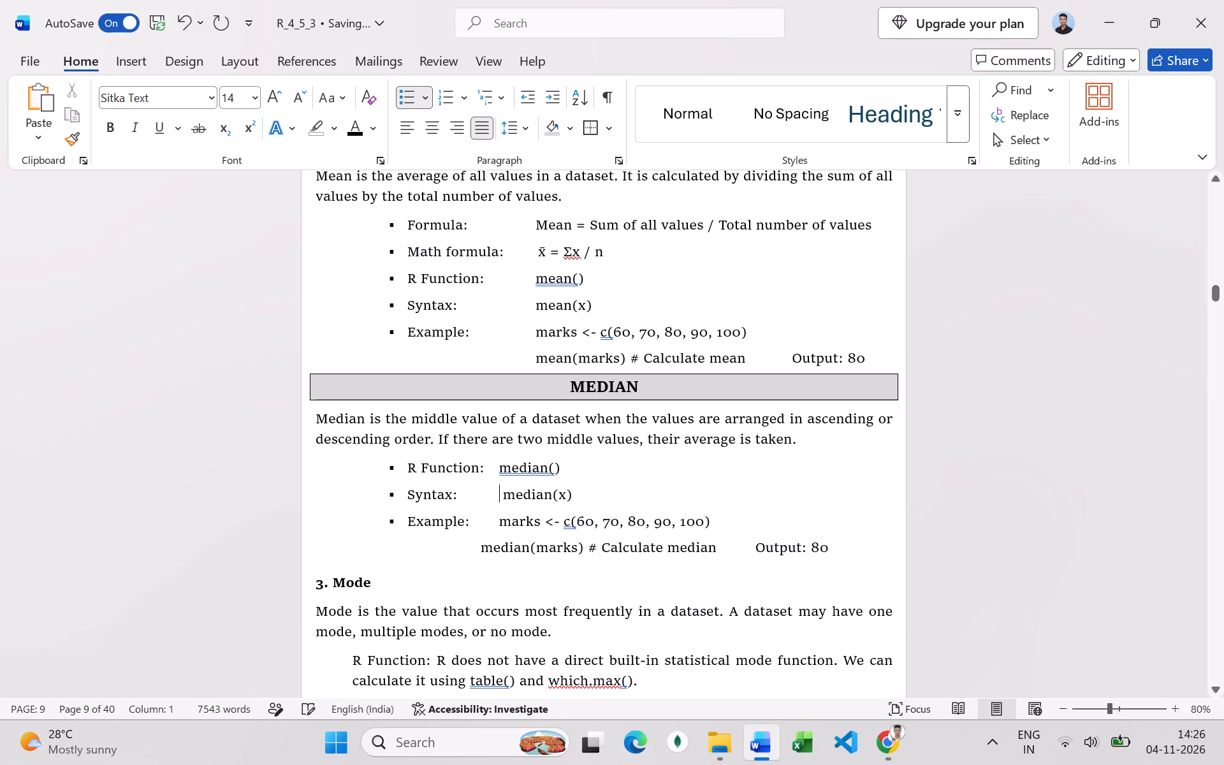
left_click(503, 491)
key("Right")
left_click(480, 476)
scroll(563, 555, "up", 3)
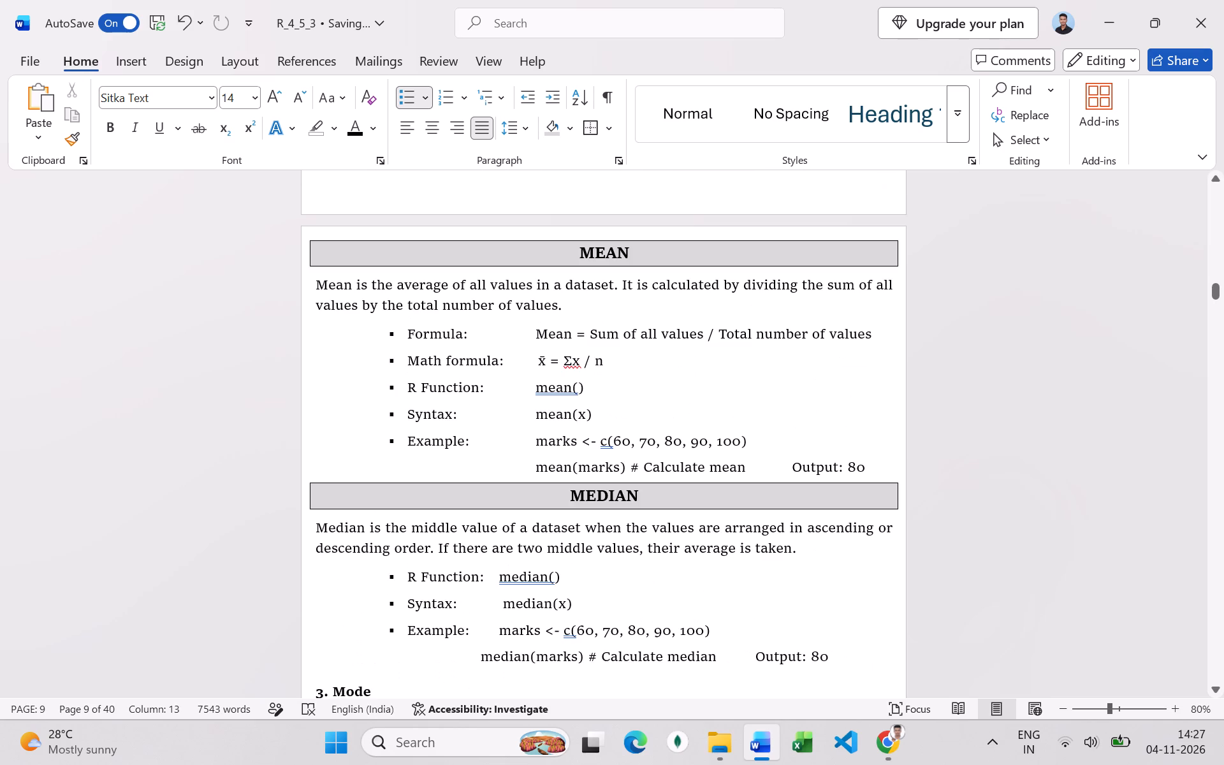
scroll(528, 567, "down", 2)
left_click(534, 566)
key("alt+Tab")
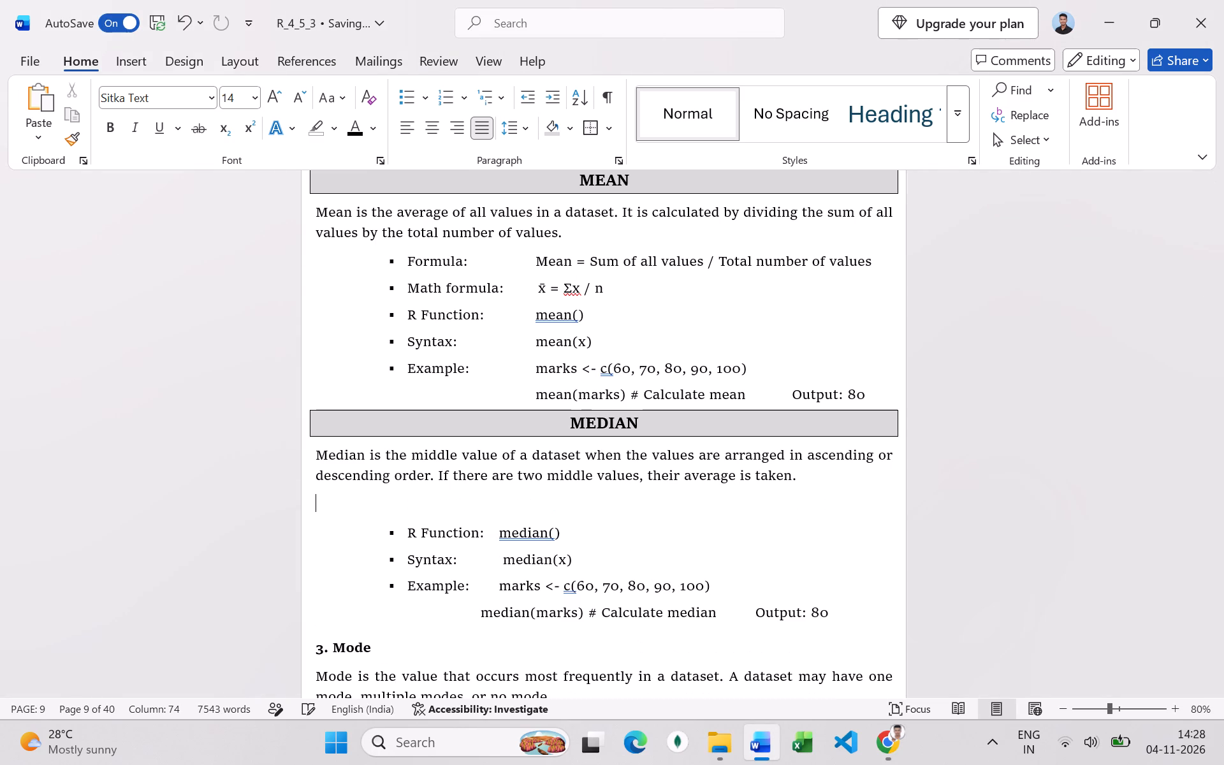
key("ctrl+v")
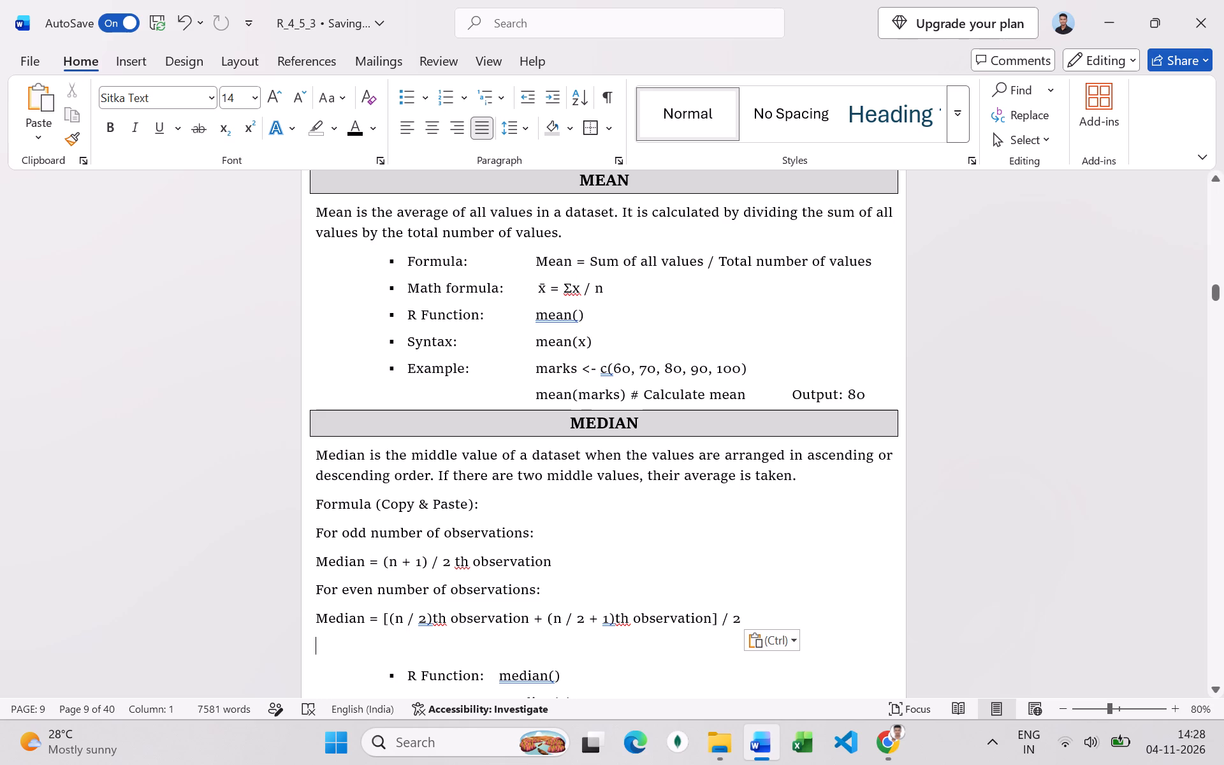
Shorten the pasted "Formula (Copy & Paste):" heading in the MEDIAN section to "Formula:".
scroll(407, 506, "down", 1)
scroll(407, 506, "up", 1)
scroll(407, 506, "down", 7)
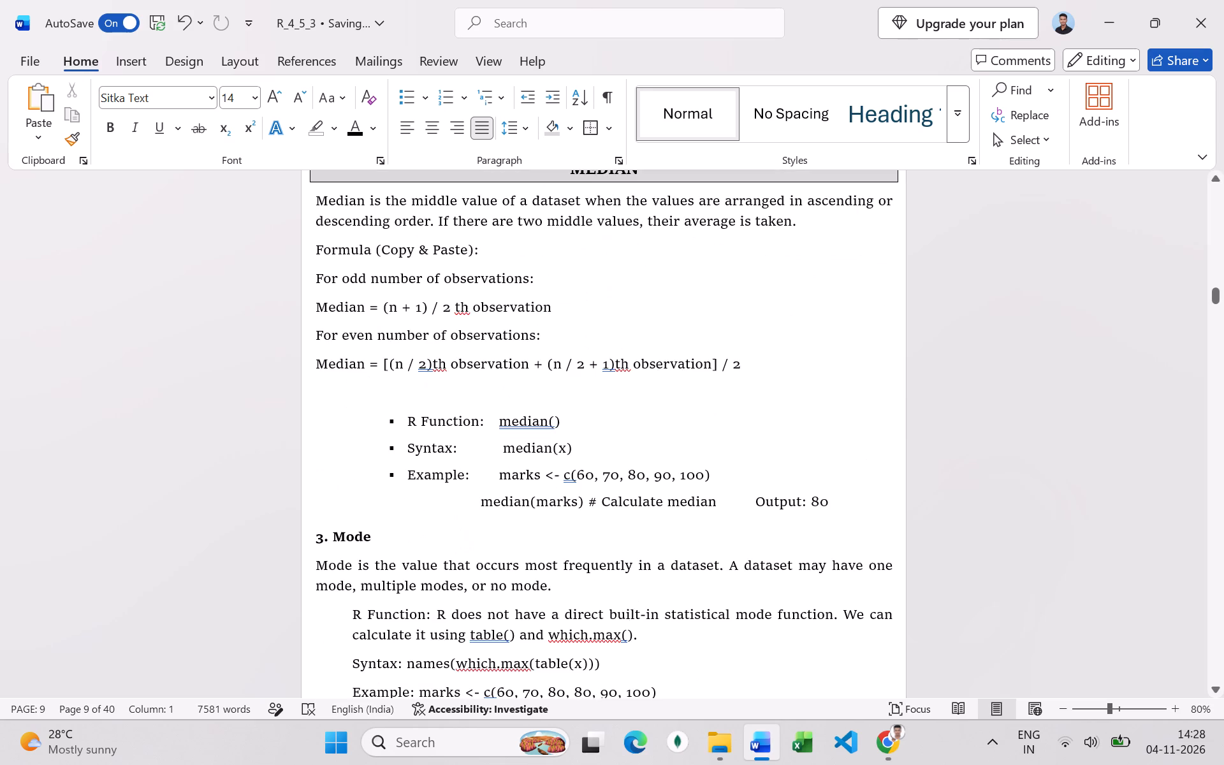
scroll(411, 391, "up", 1)
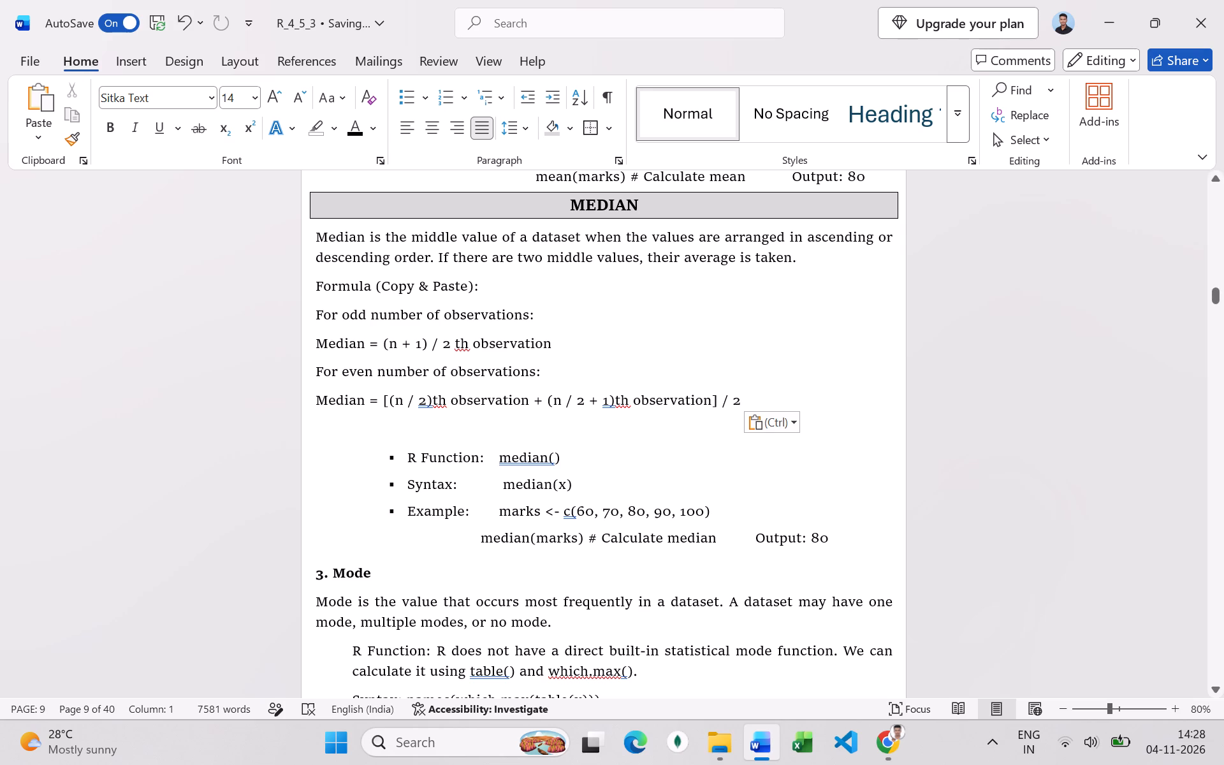
left_click_drag(472, 293, 425, 291)
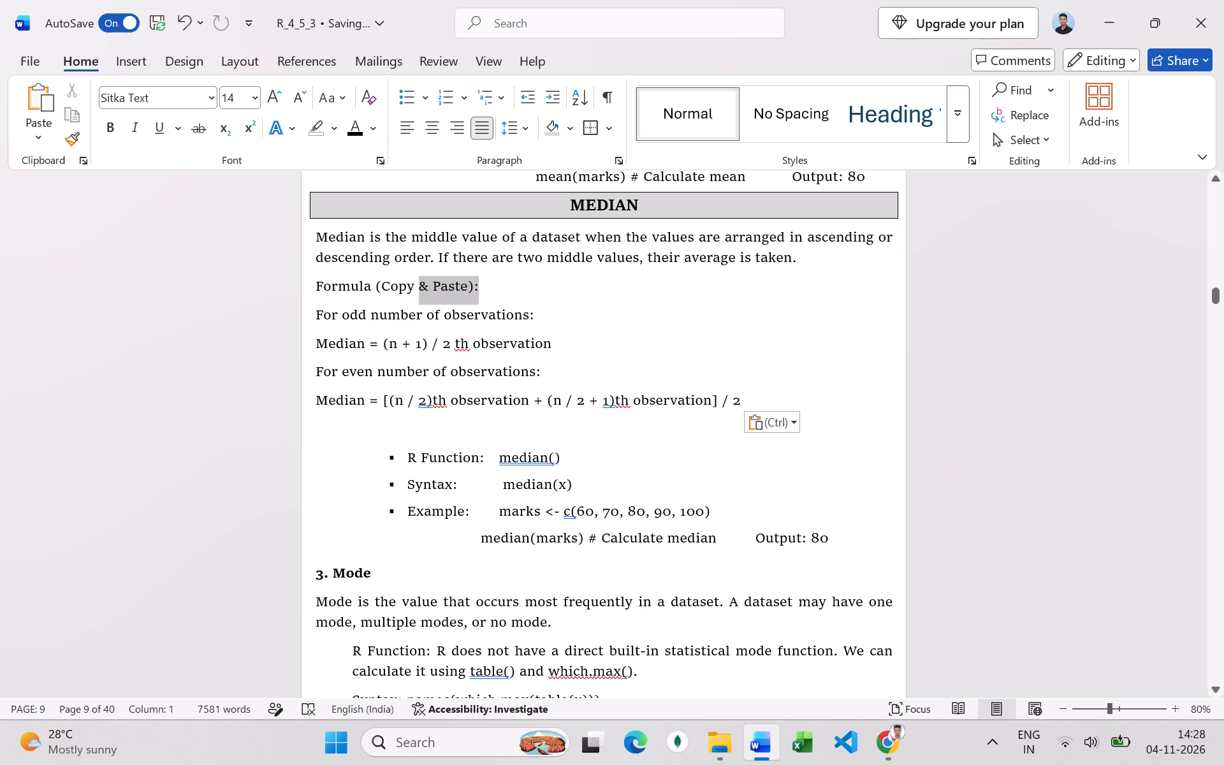
left_click_drag(425, 291, 375, 287)
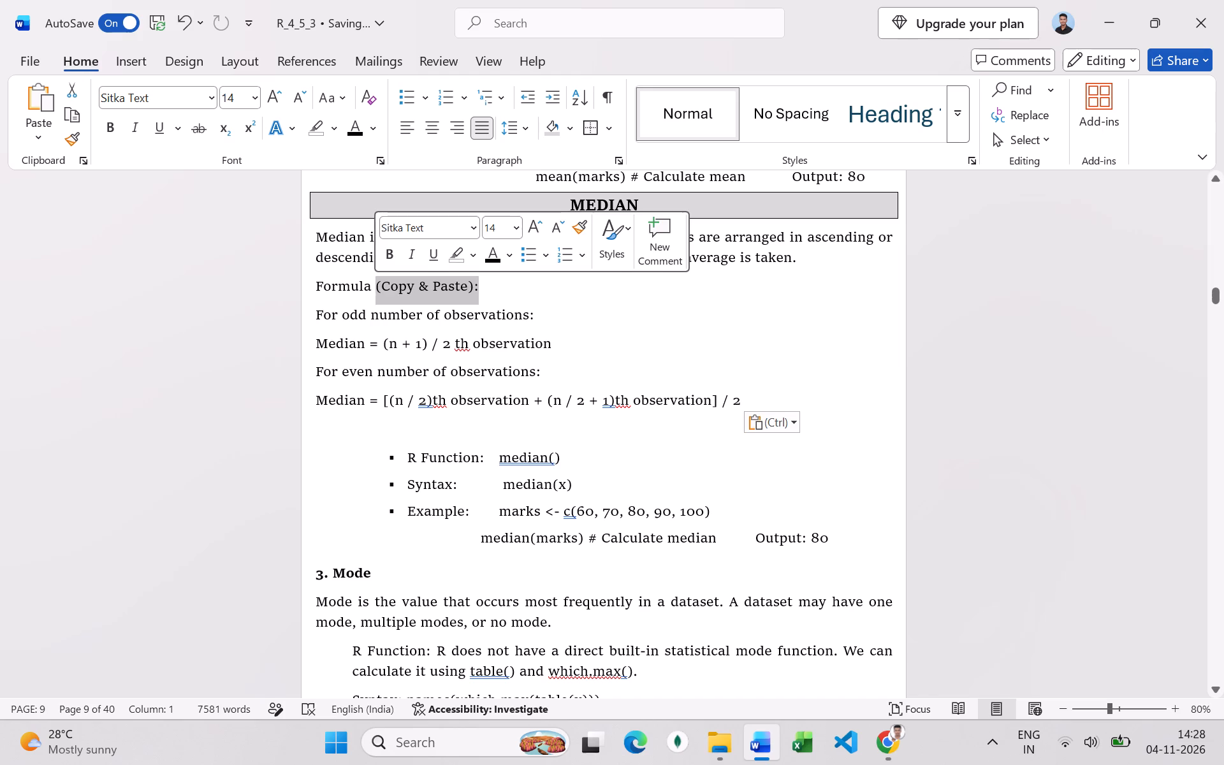
key("BackSpace")
key("BackSpace")
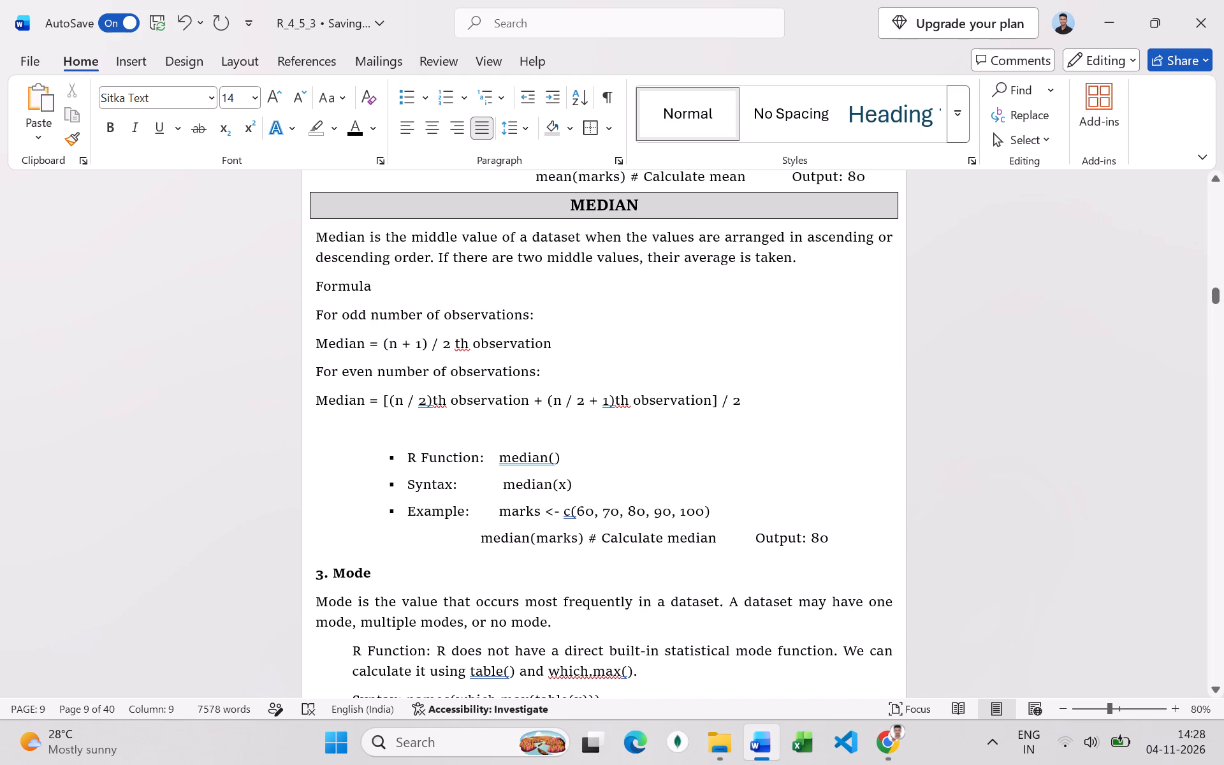
type(":L")
key("BackSpace")
left_click(317, 342)
key("alt+Tab")
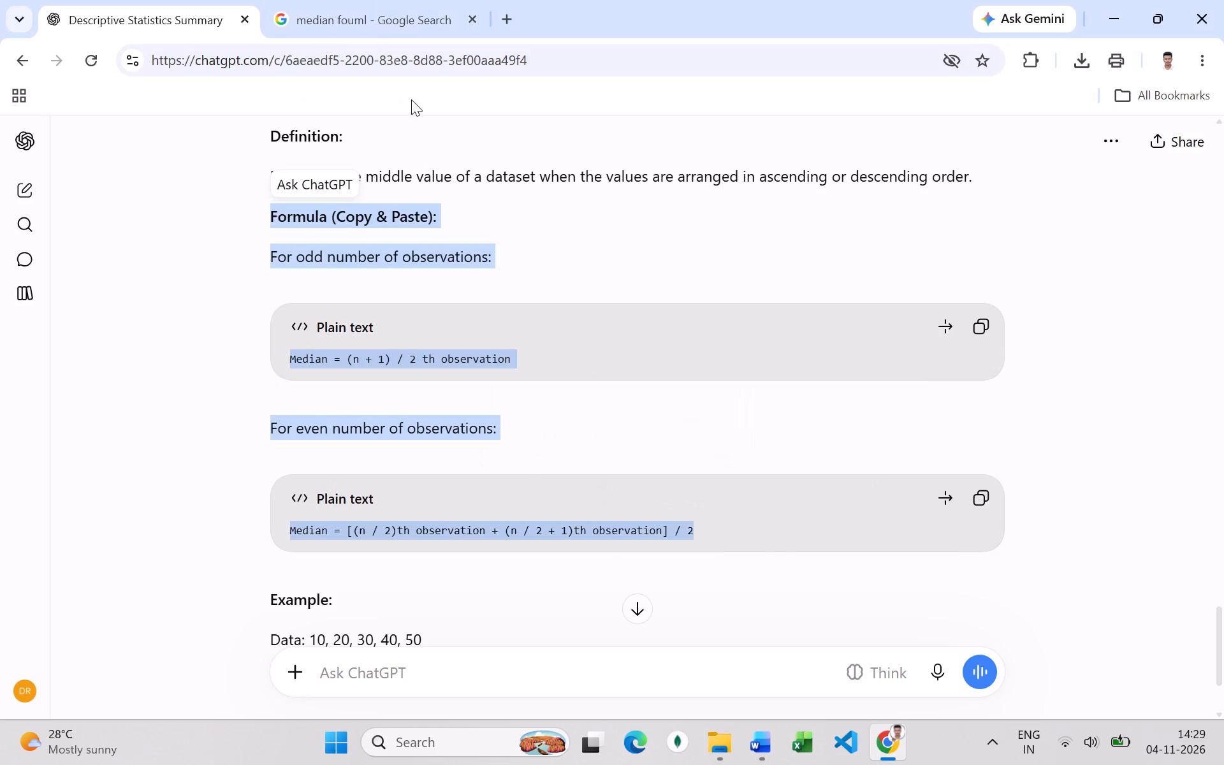
left_click(379, 0)
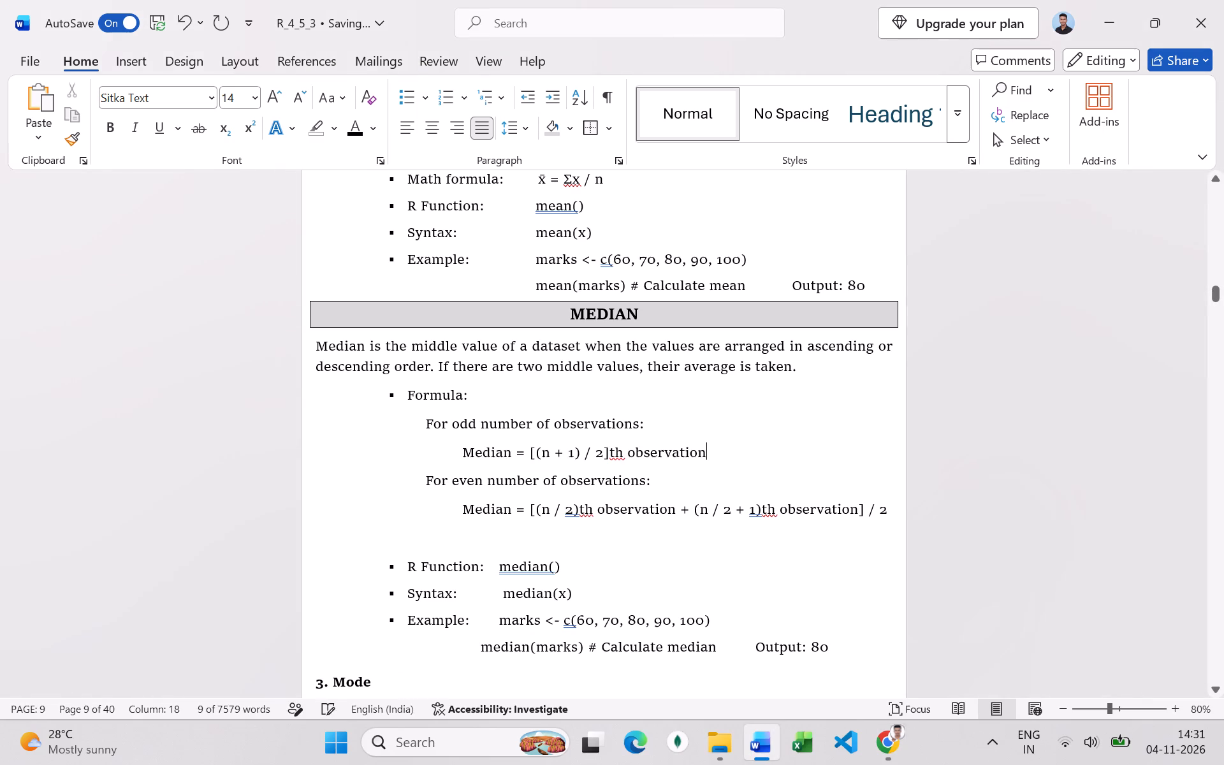
left_click(566, 476)
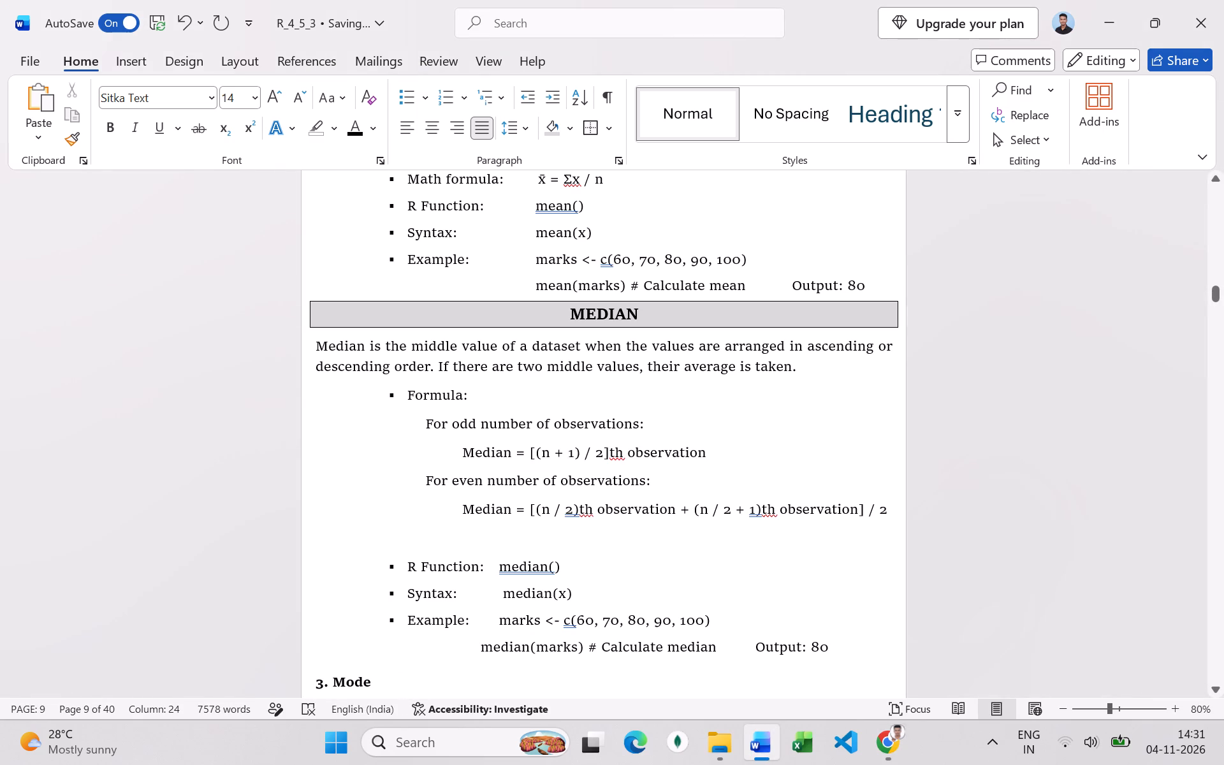
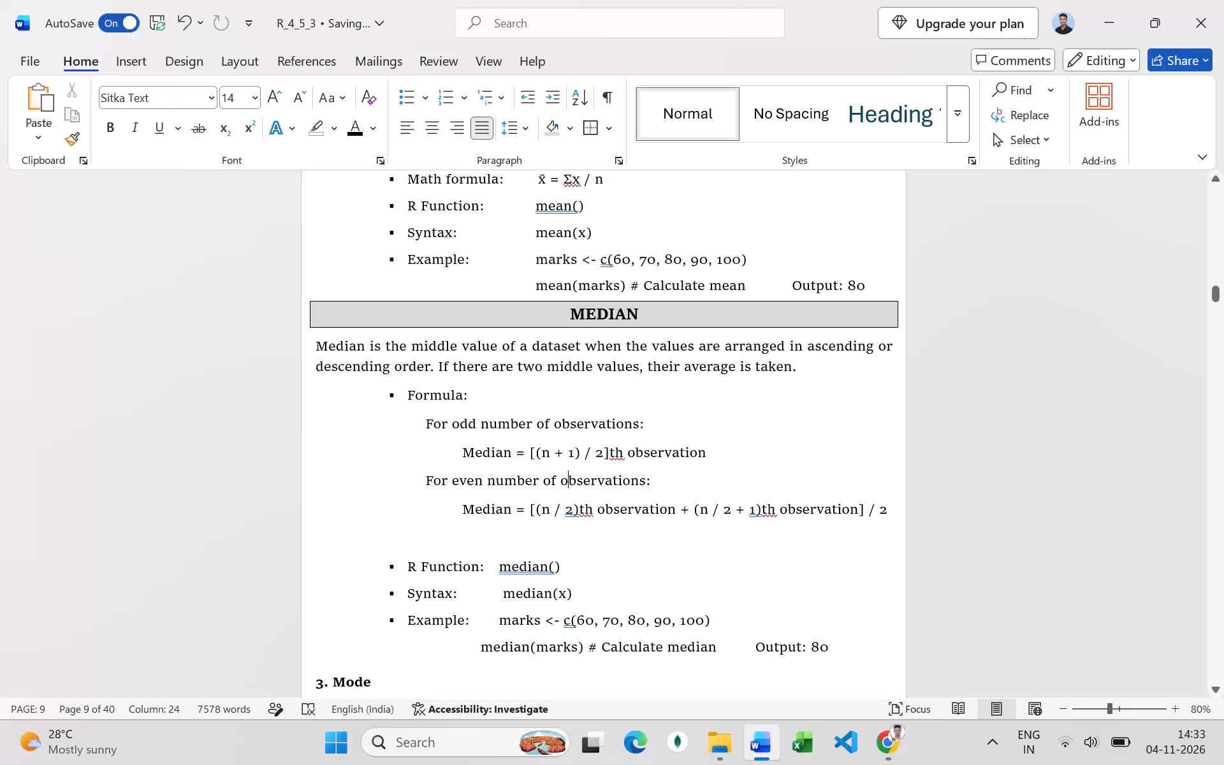
Format the "th" in the odd-number median formula as superscript.
left_click(618, 447)
left_click_drag(620, 453, 613, 453)
left_click_drag(613, 453, 611, 453)
left_click(254, 130)
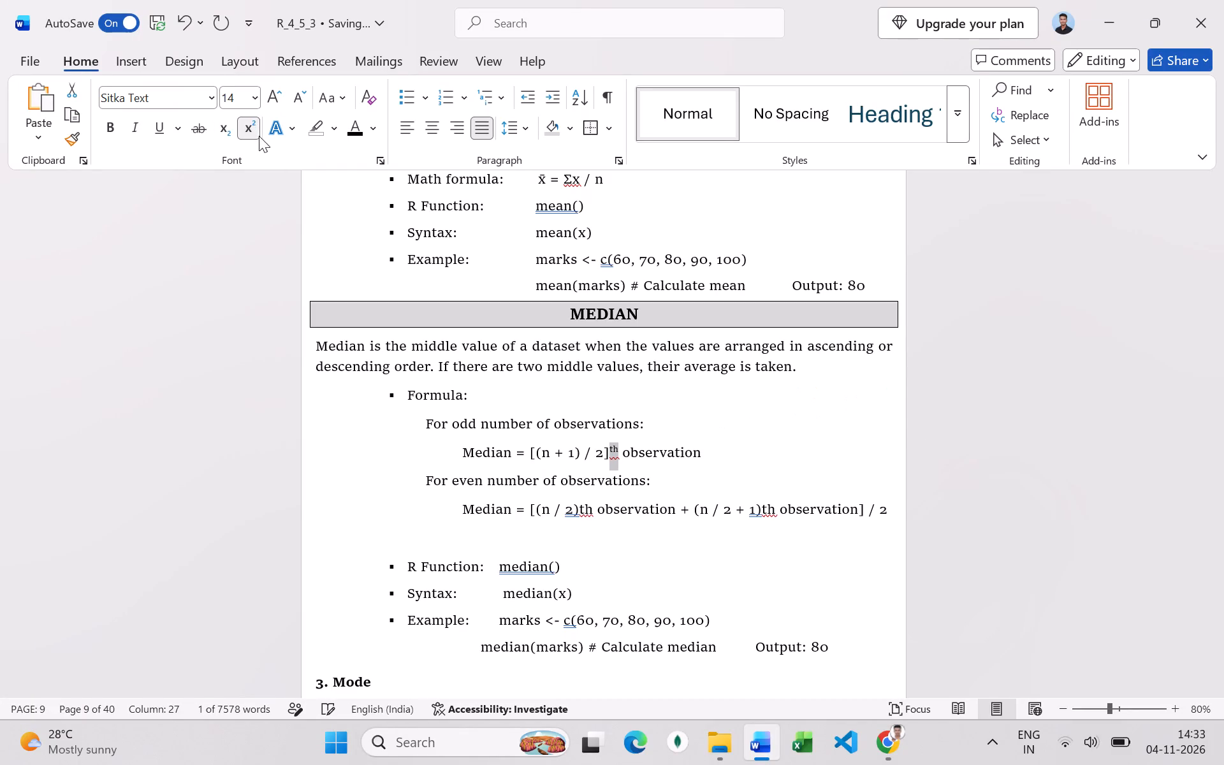
left_click(583, 518)
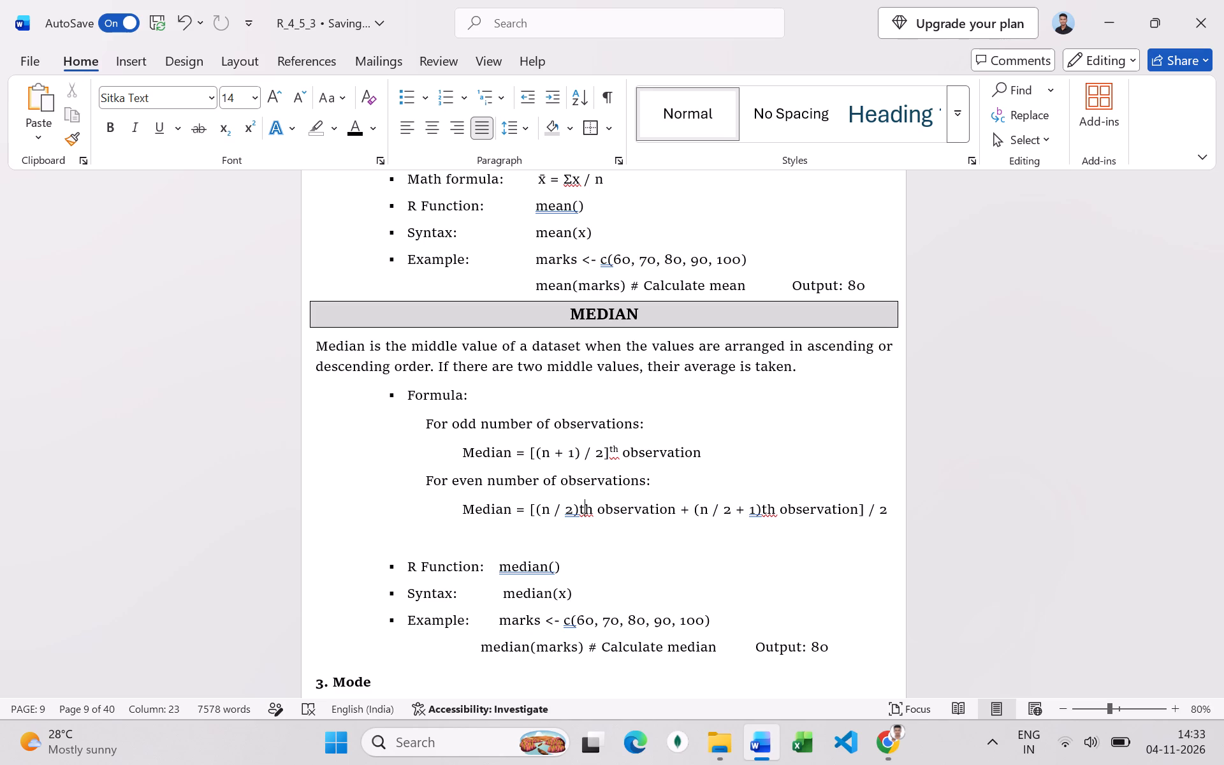
left_click(628, 571)
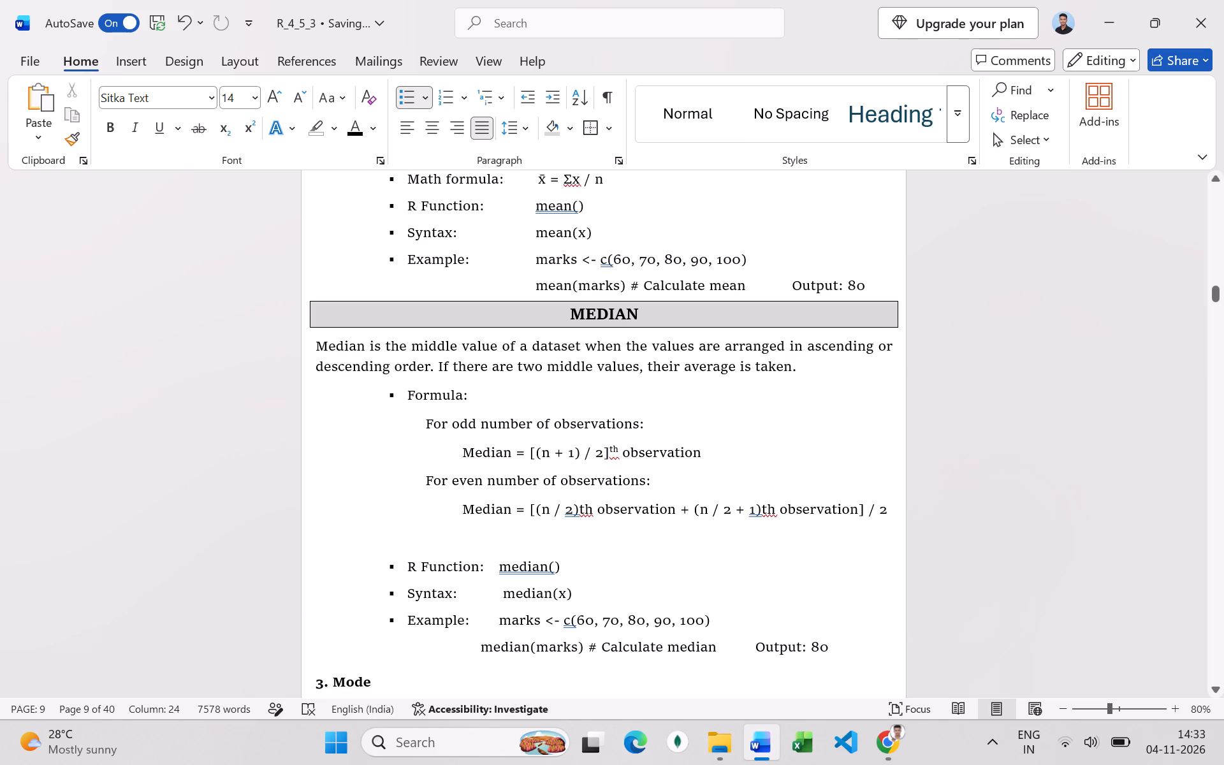
Enlarge the superscript "th" in the odd-number median formula to font size 18.
left_click_drag(617, 450, 607, 448)
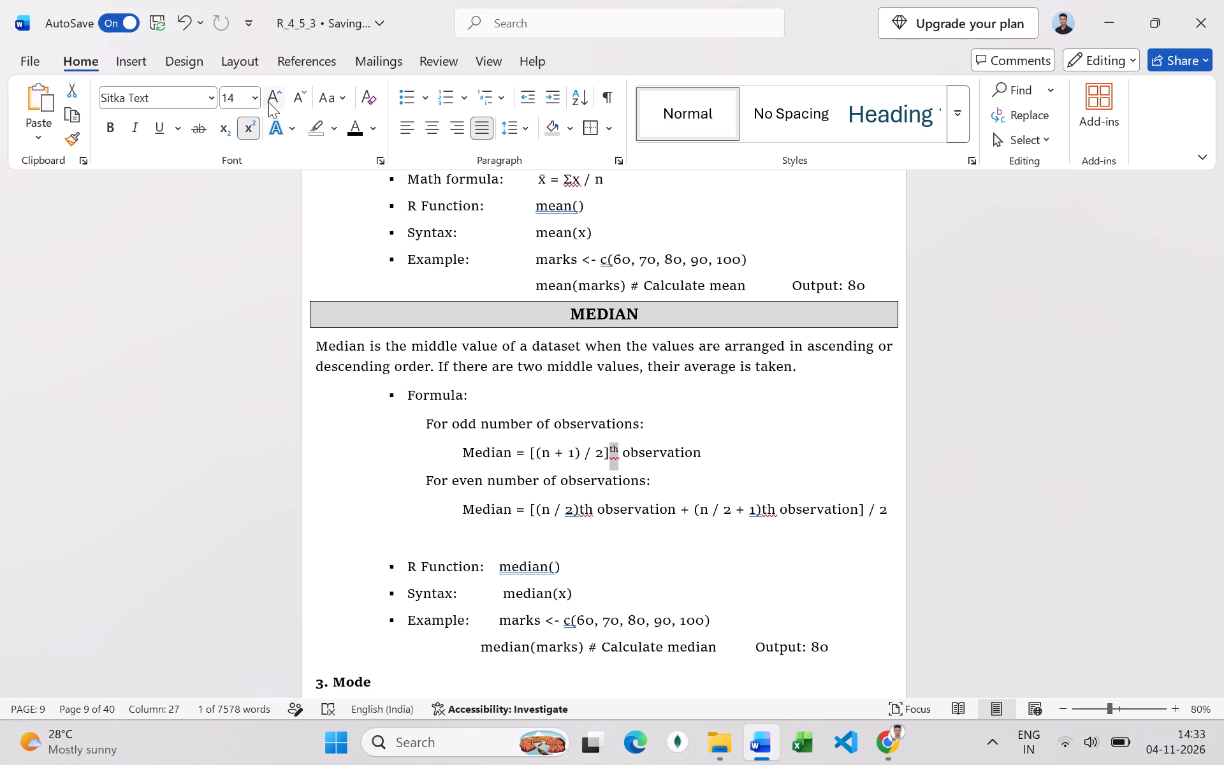
left_click(273, 94)
left_click(273, 94)
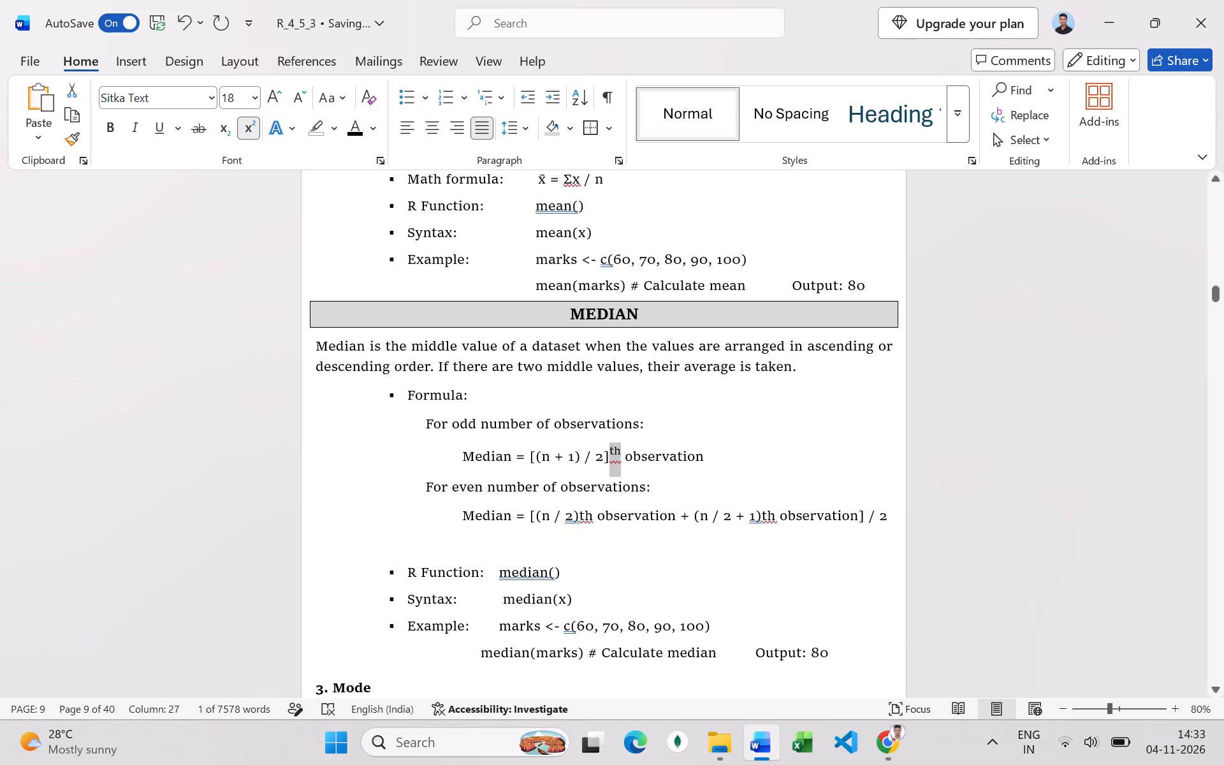
left_click(595, 594)
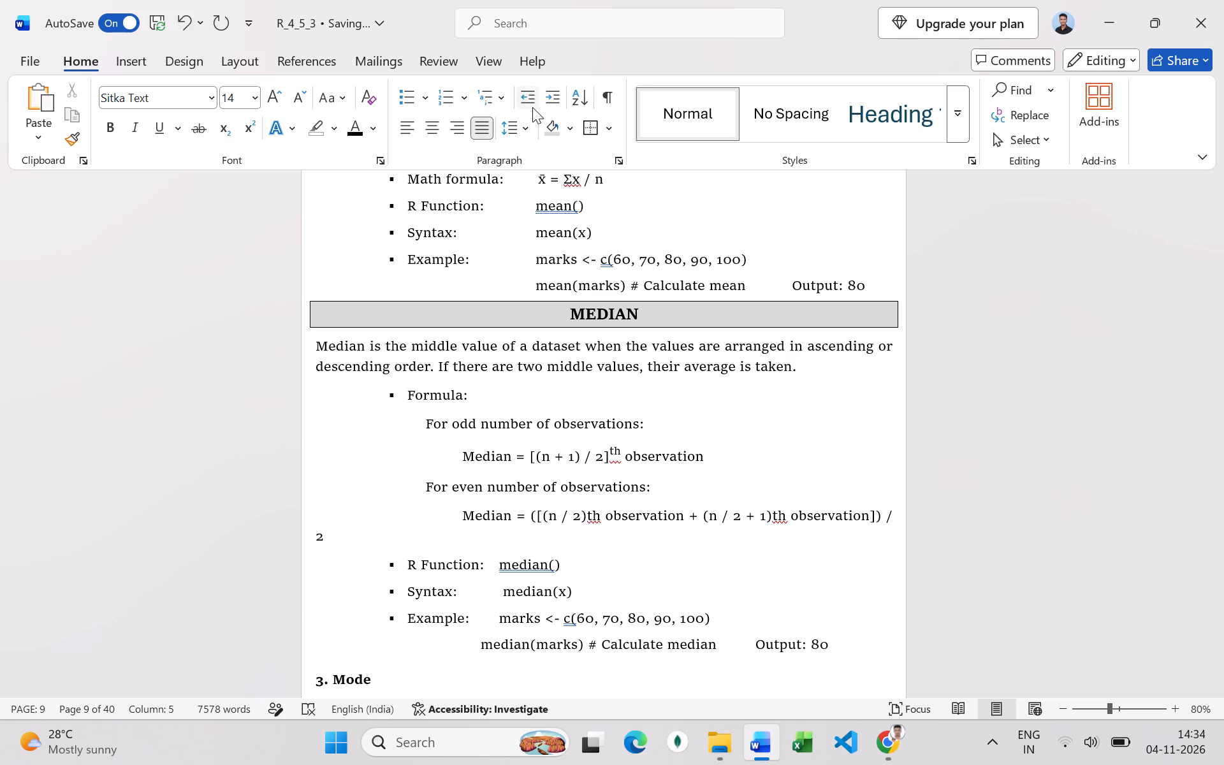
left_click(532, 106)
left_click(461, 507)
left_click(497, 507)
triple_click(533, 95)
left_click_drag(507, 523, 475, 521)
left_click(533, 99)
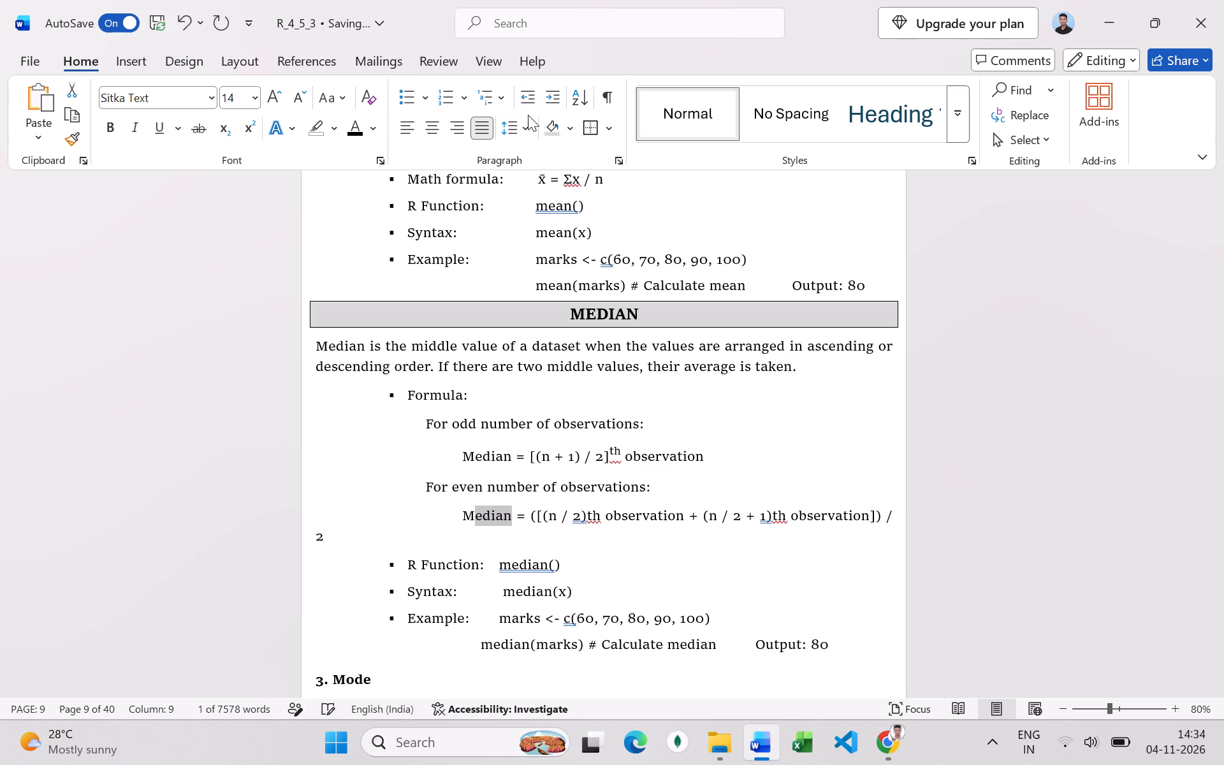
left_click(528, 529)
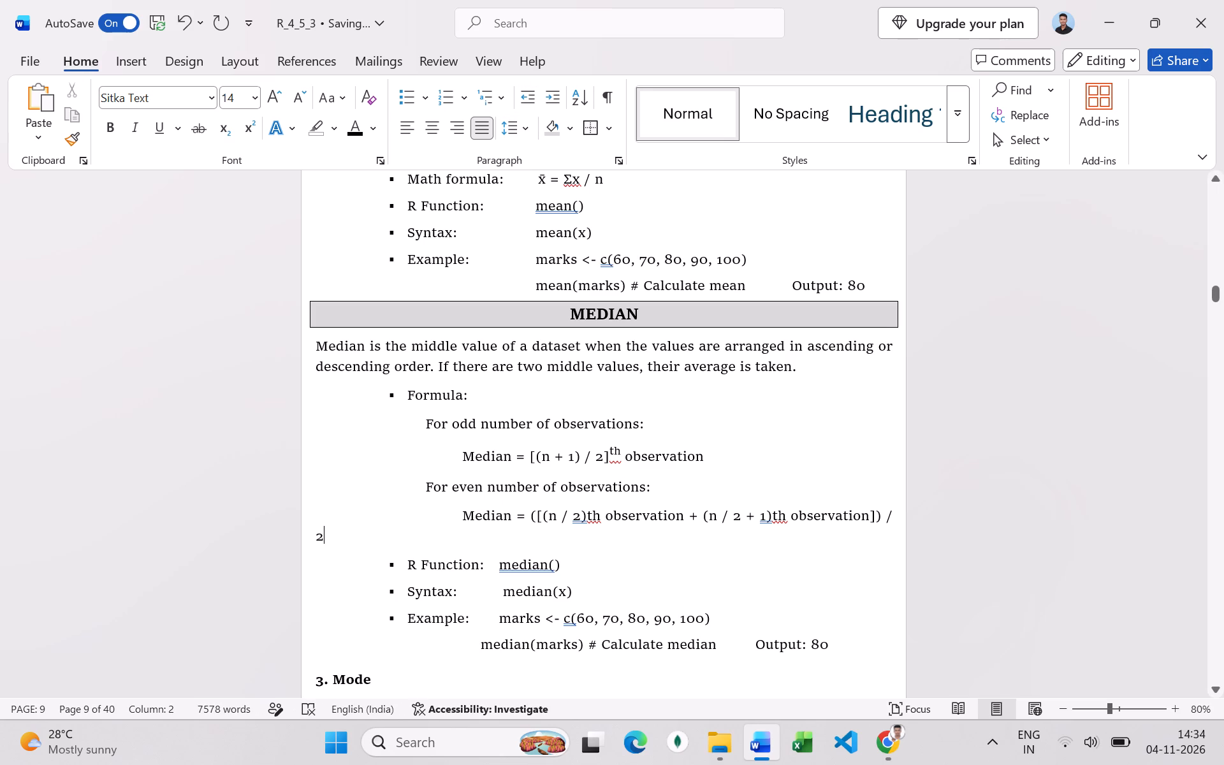
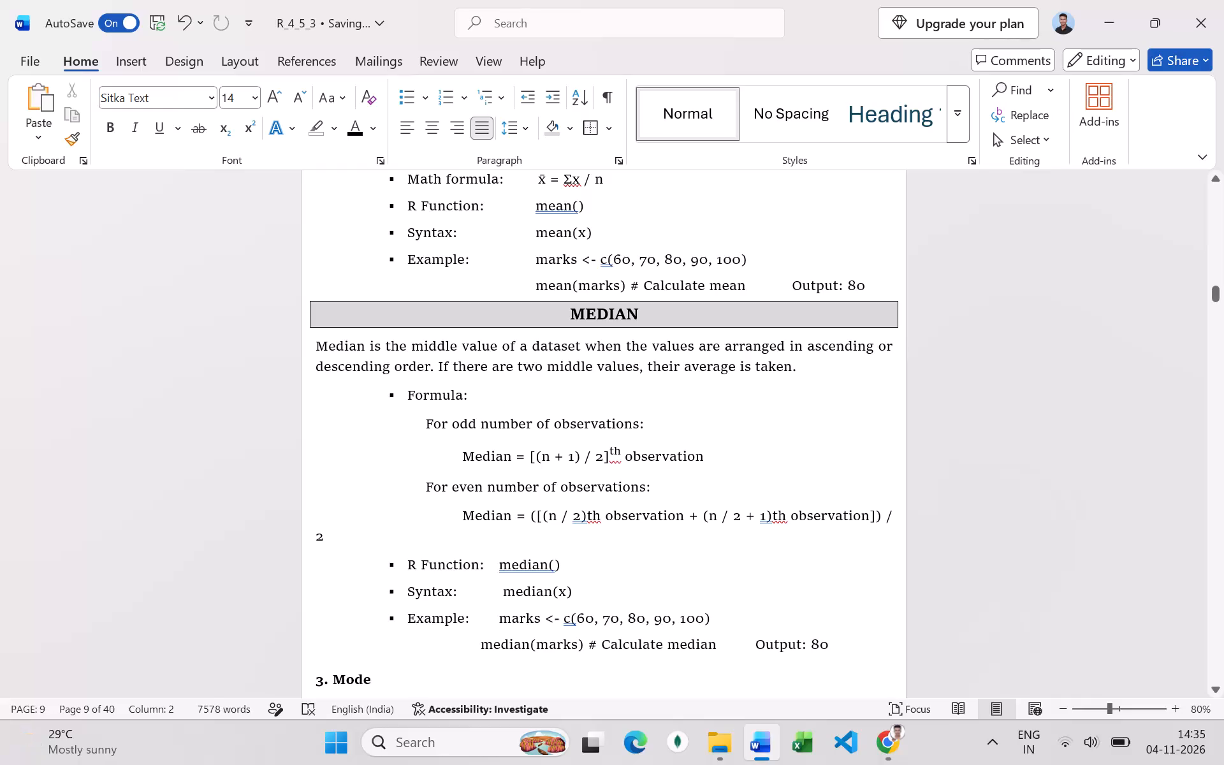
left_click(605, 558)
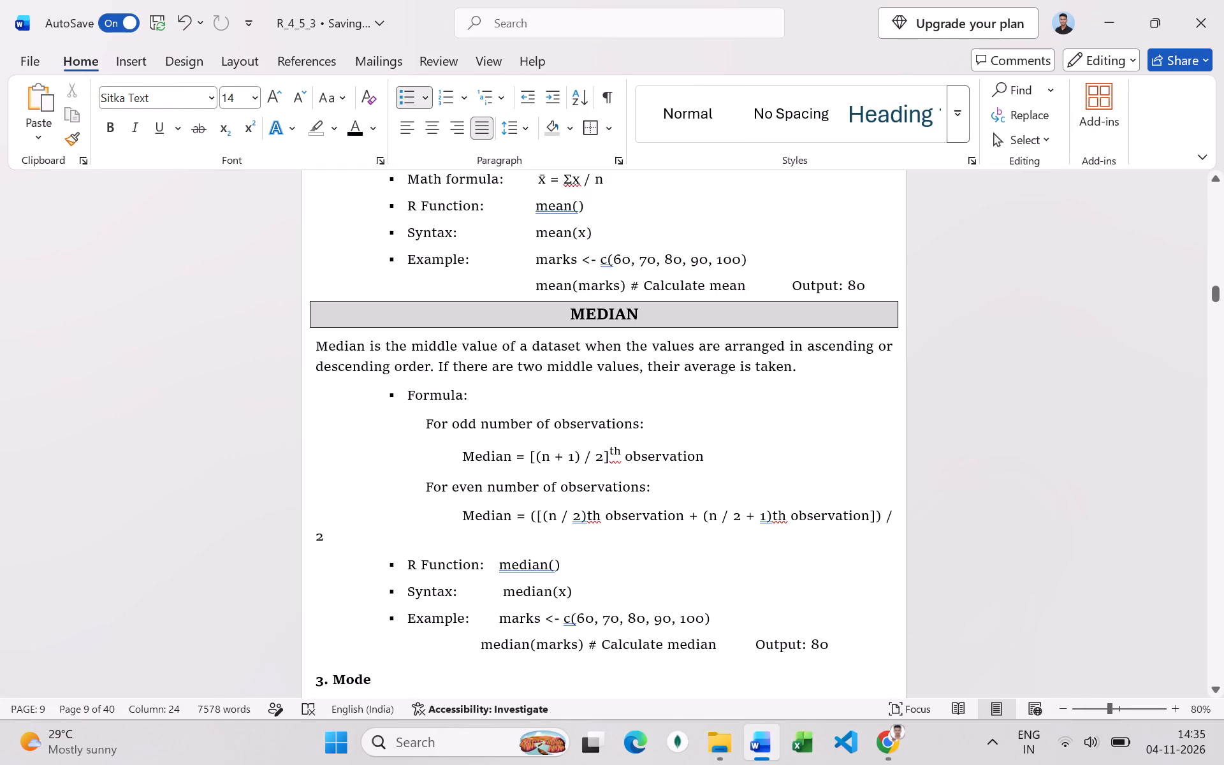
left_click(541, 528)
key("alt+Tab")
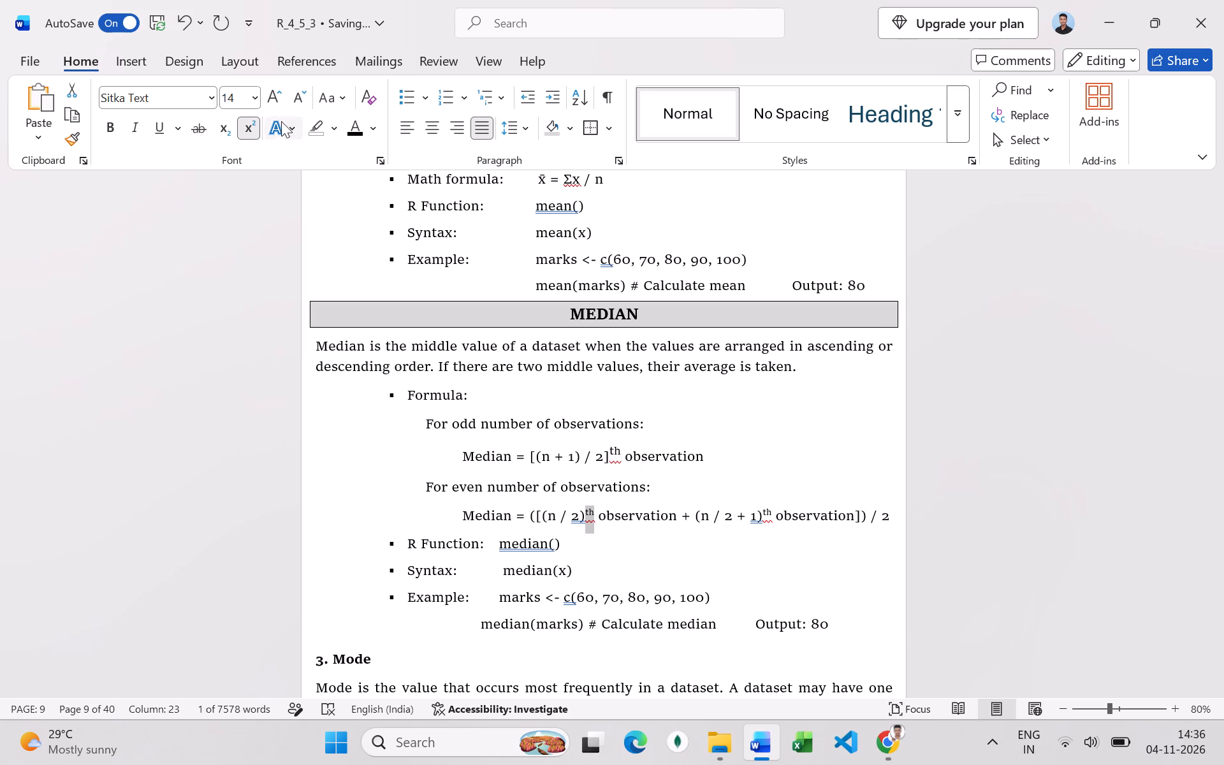
Enlarge the font of the superscript "th" after (n / 2) and the one after (n / 2 + 1) in the even-number median formula.
left_click(279, 96)
left_click_drag(771, 511, 760, 511)
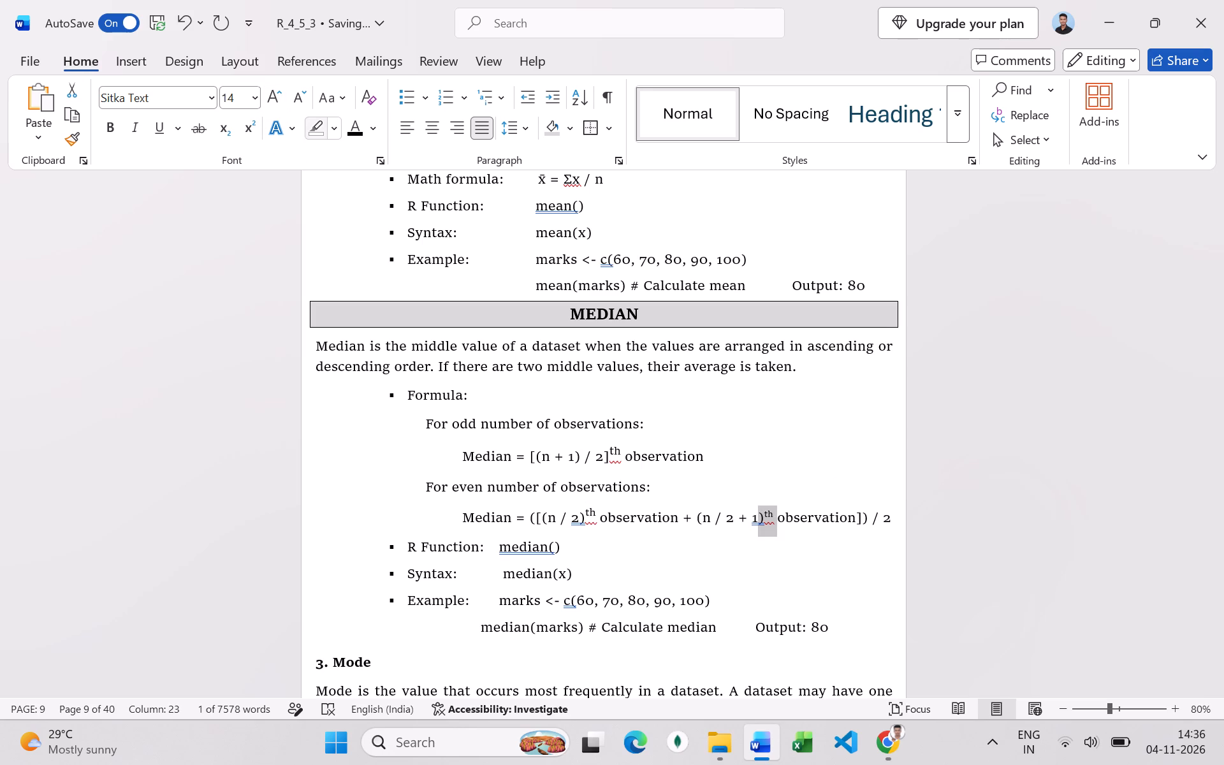
left_click(771, 532)
left_click_drag(770, 516, 764, 514)
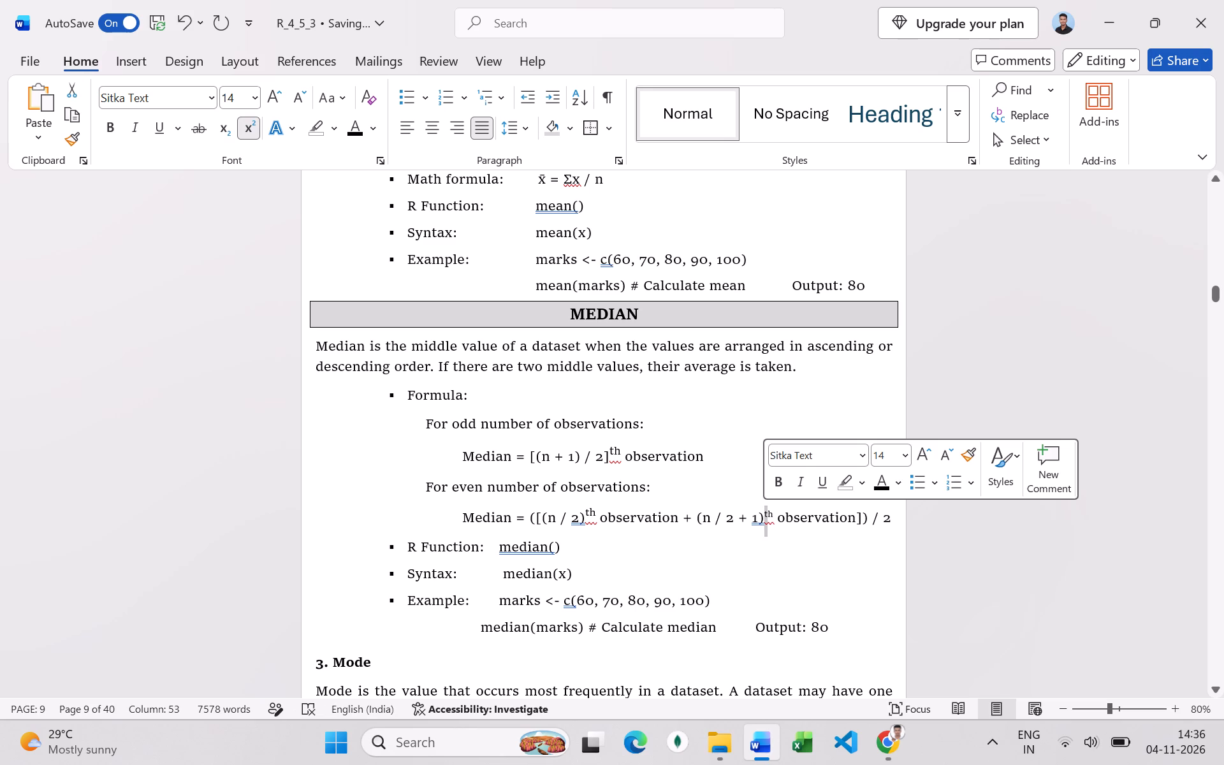
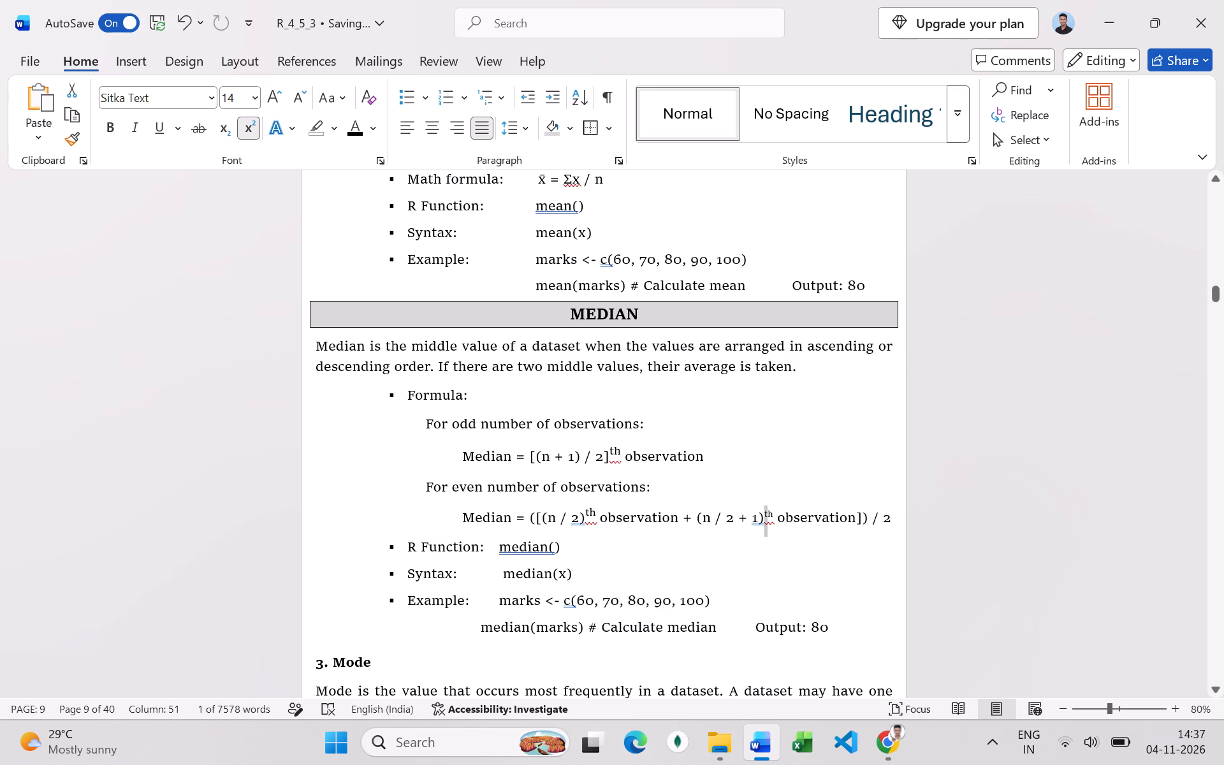
Check the median formula in the Chrome search results and replace "observation" with "term" in Word's odd-number median formula.
key("alt+Tab")
left_click(395, 0)
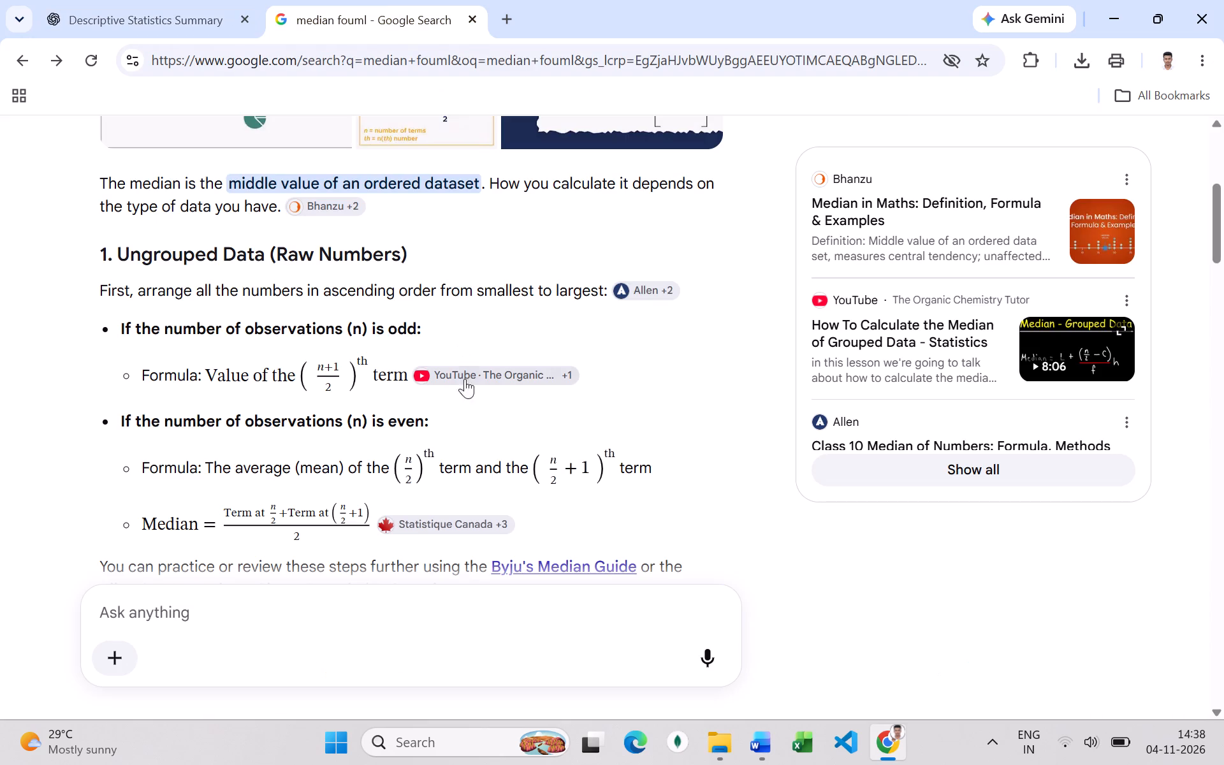
left_click(500, 423)
key("alt+Tab")
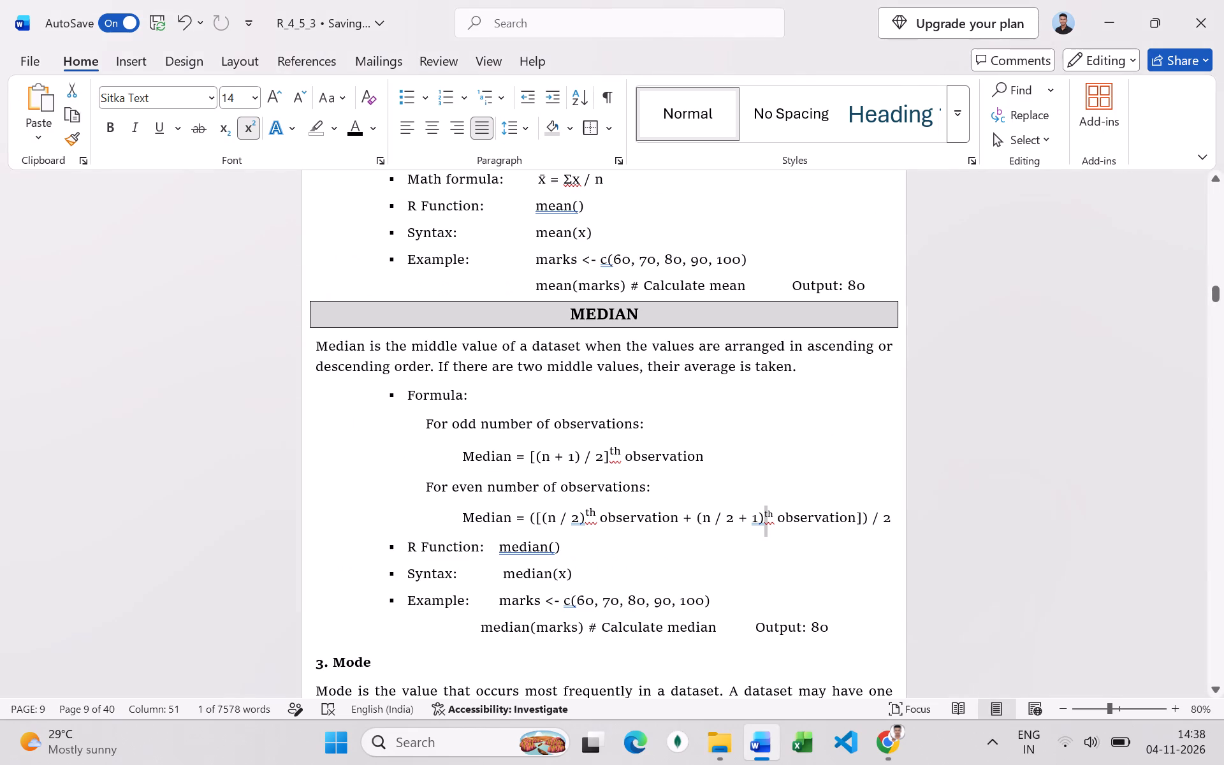
left_click_drag(702, 455, 624, 458)
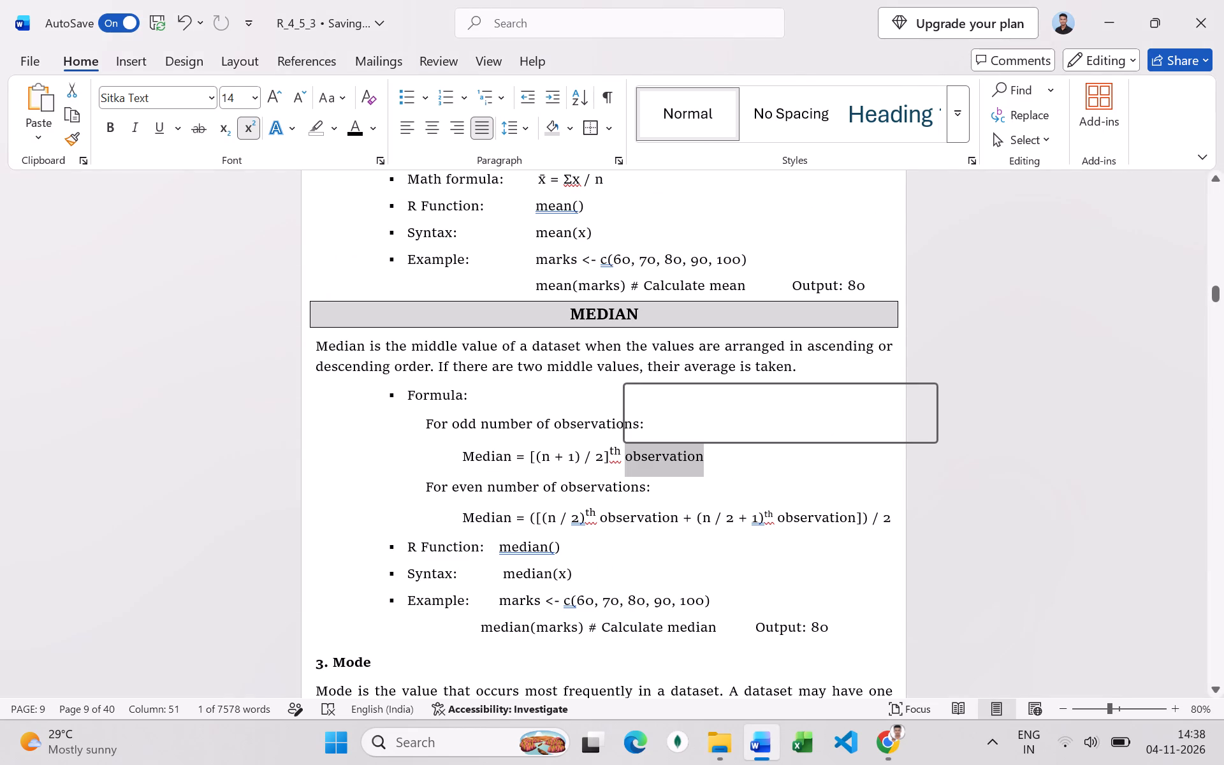
type("term")
Recheck the even-number formula in Chrome and replace both occurrences of "observation" with "term" in Word's even-number median formula.
key("alt+Tab")
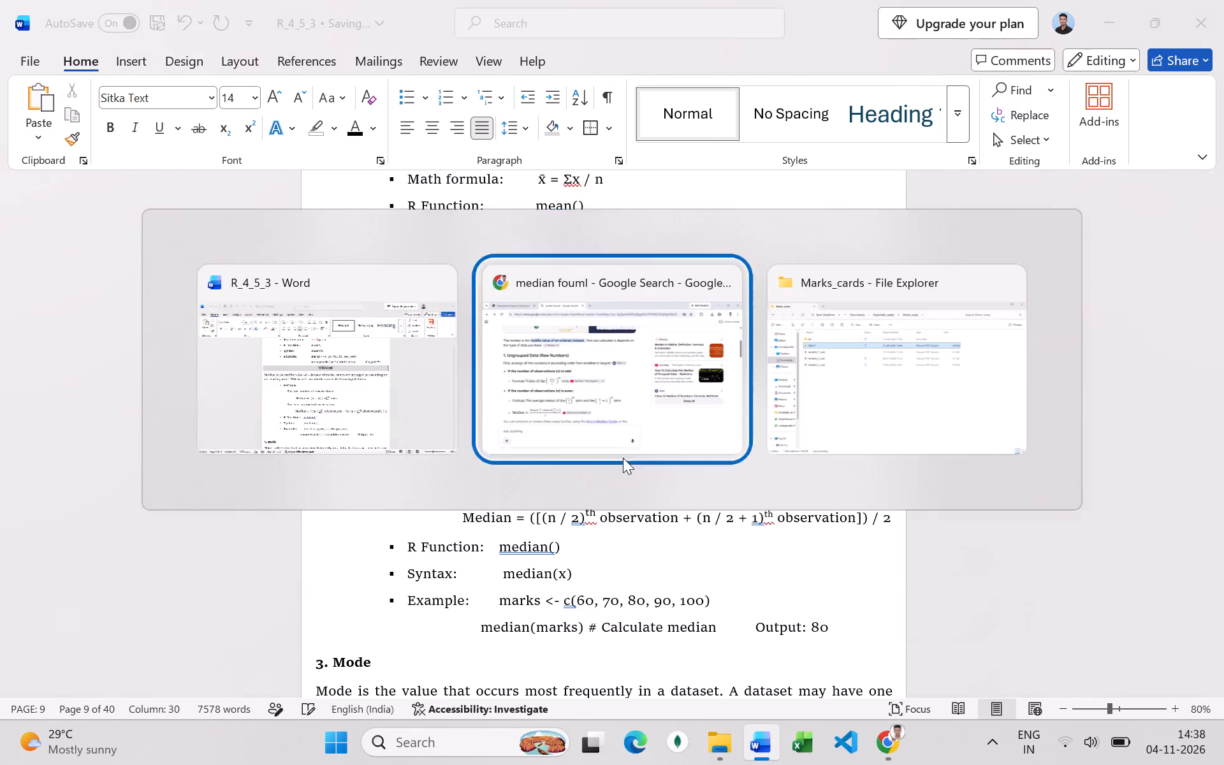
scroll(308, 331, "down", 6)
scroll(308, 334, "up", 3)
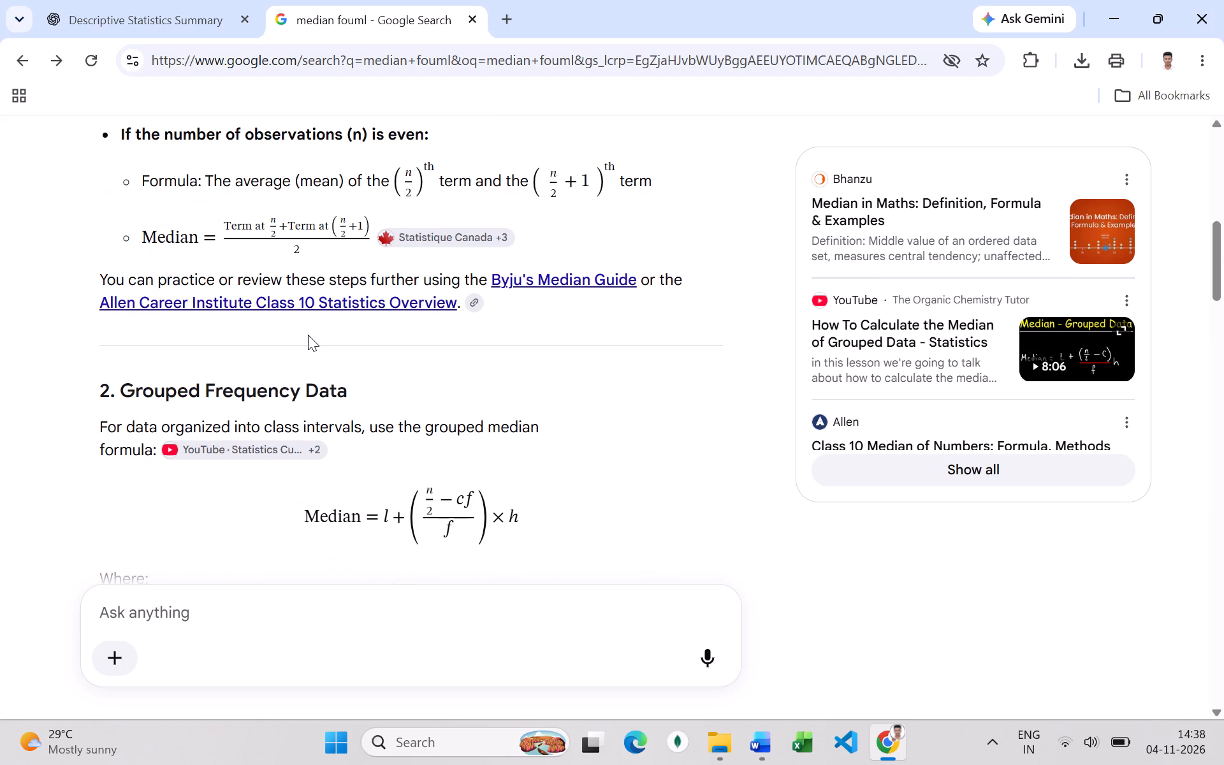
key("alt+Tab")
key("alt+Tab")
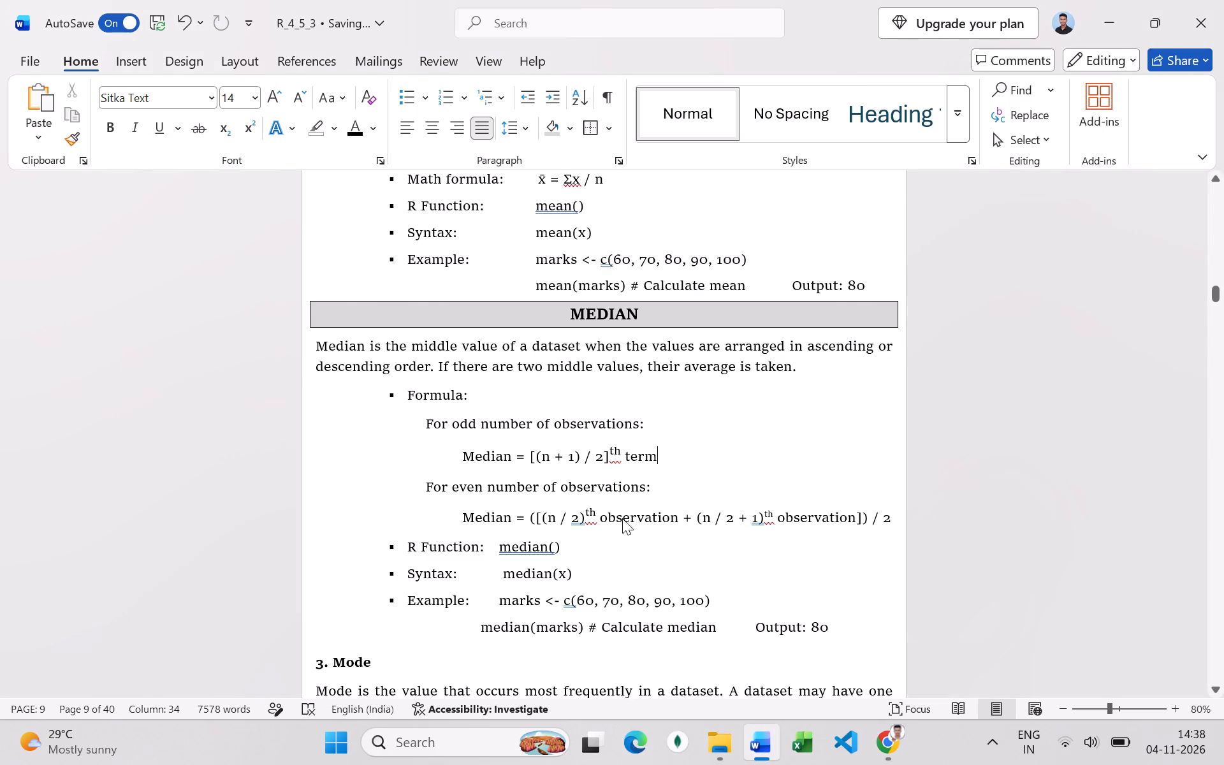
scroll(473, 443, "down", 1)
scroll(473, 443, "up", 3)
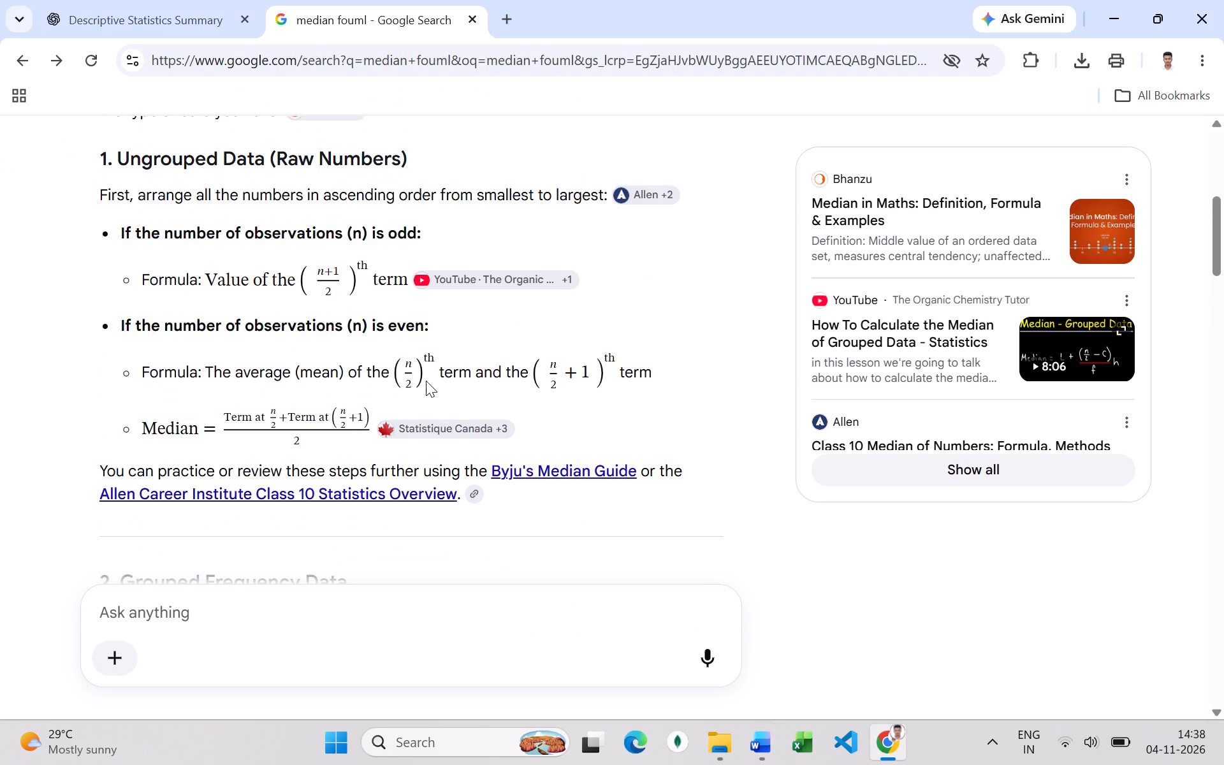
key("alt+Tab")
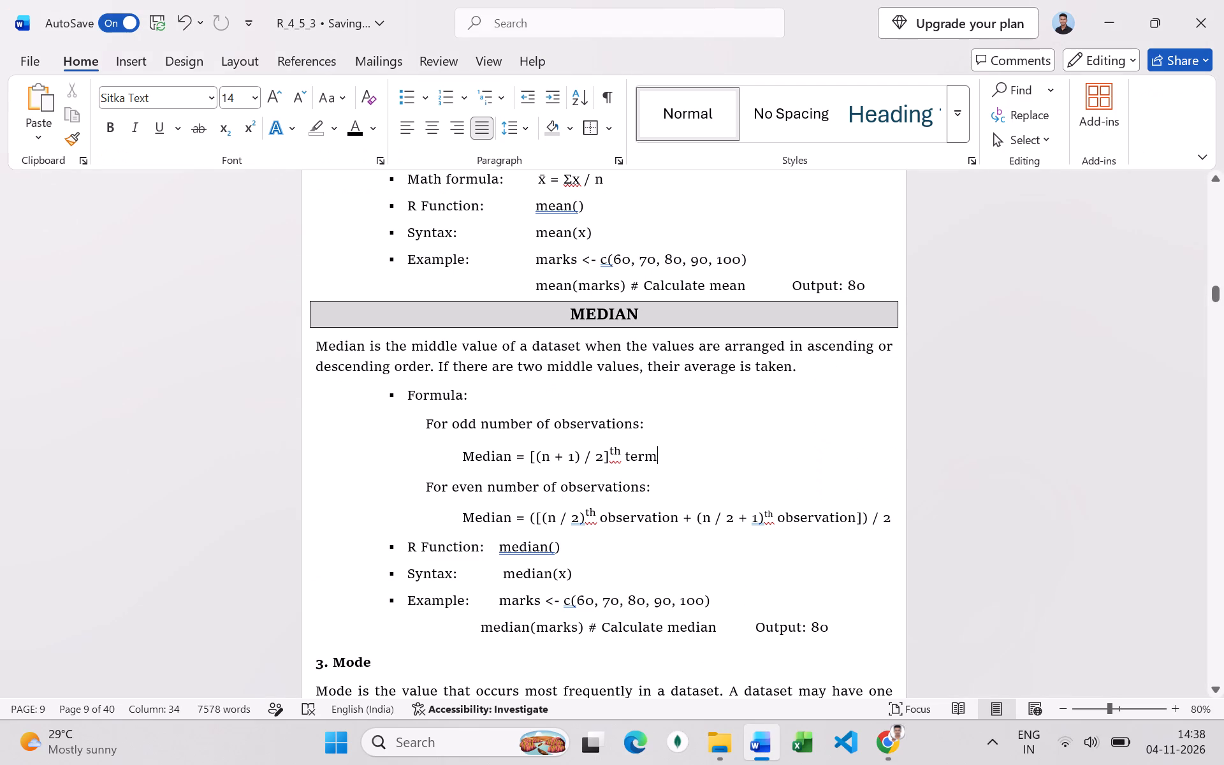
left_click_drag(678, 516, 602, 518)
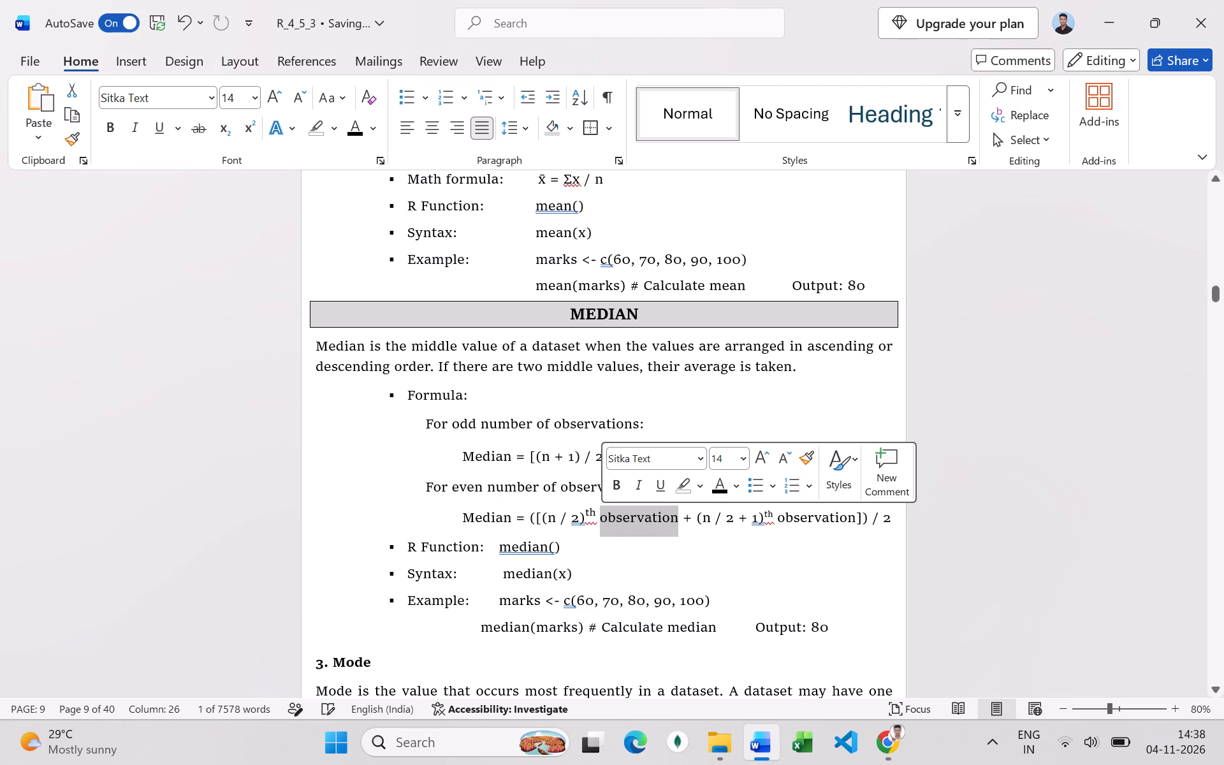
type("term")
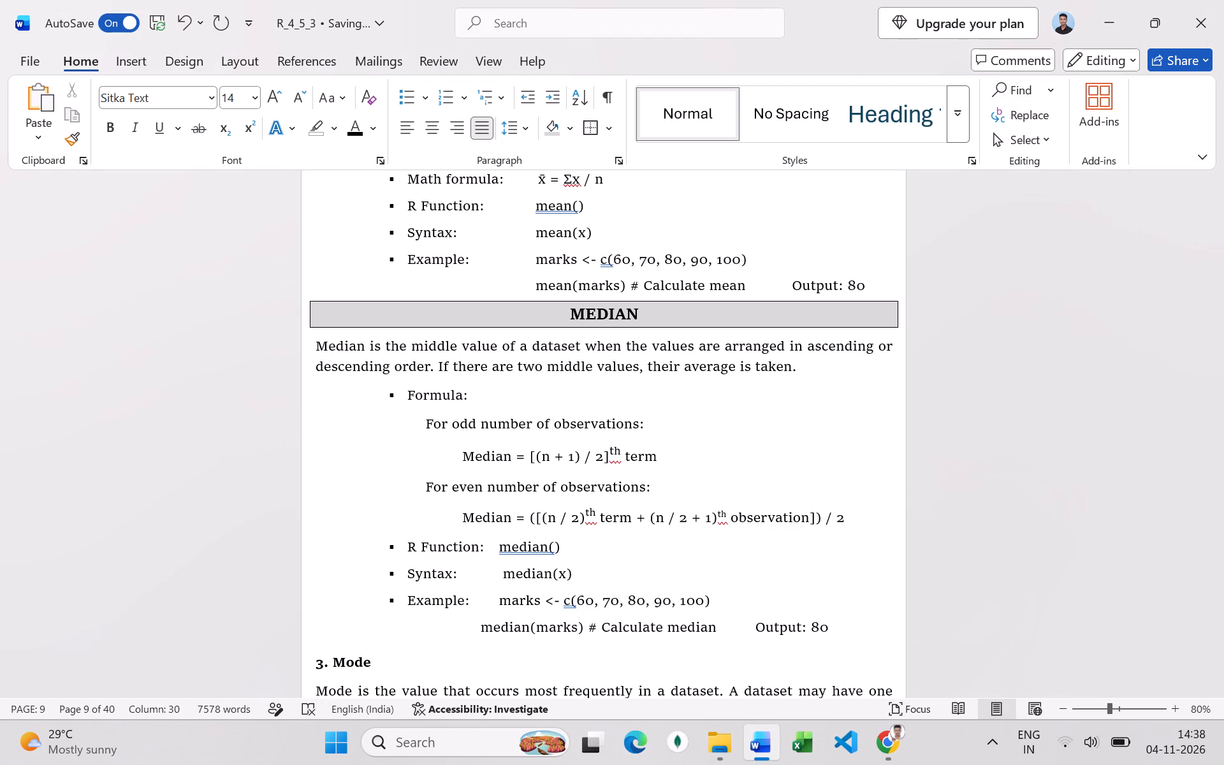
left_click_drag(805, 525, 738, 521)
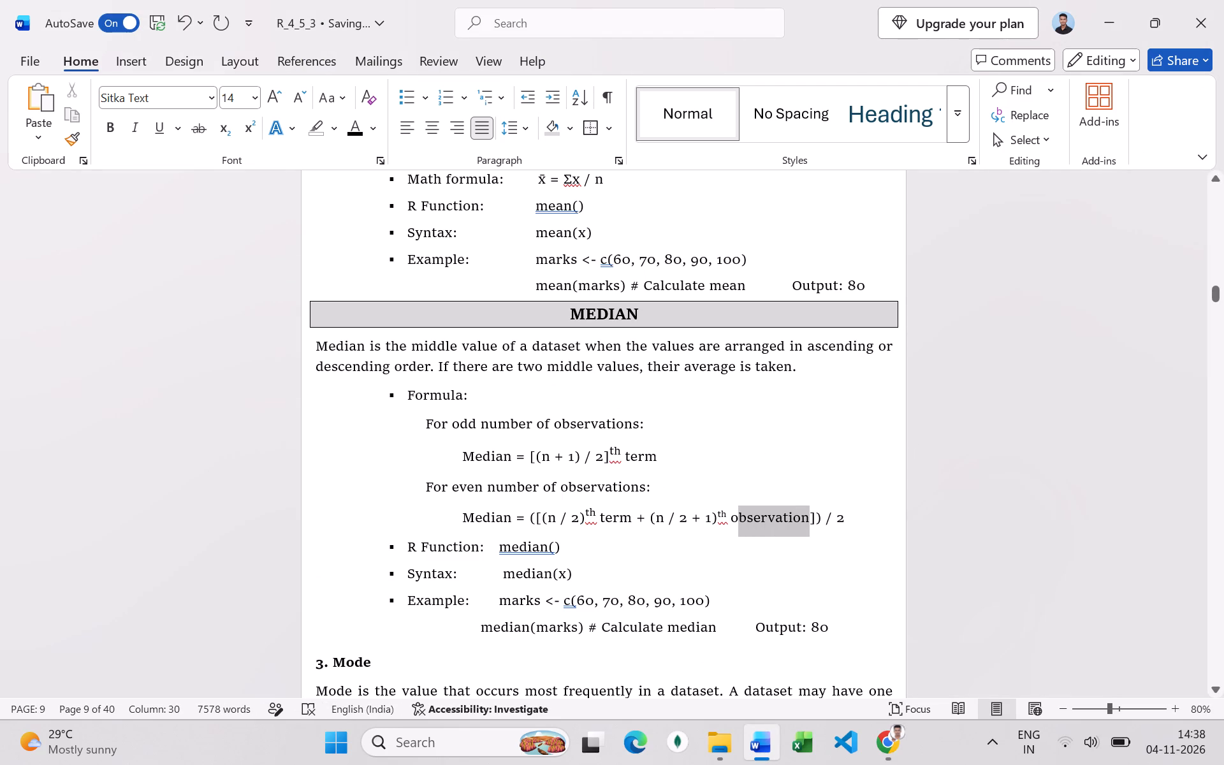
left_click_drag(738, 521, 726, 521)
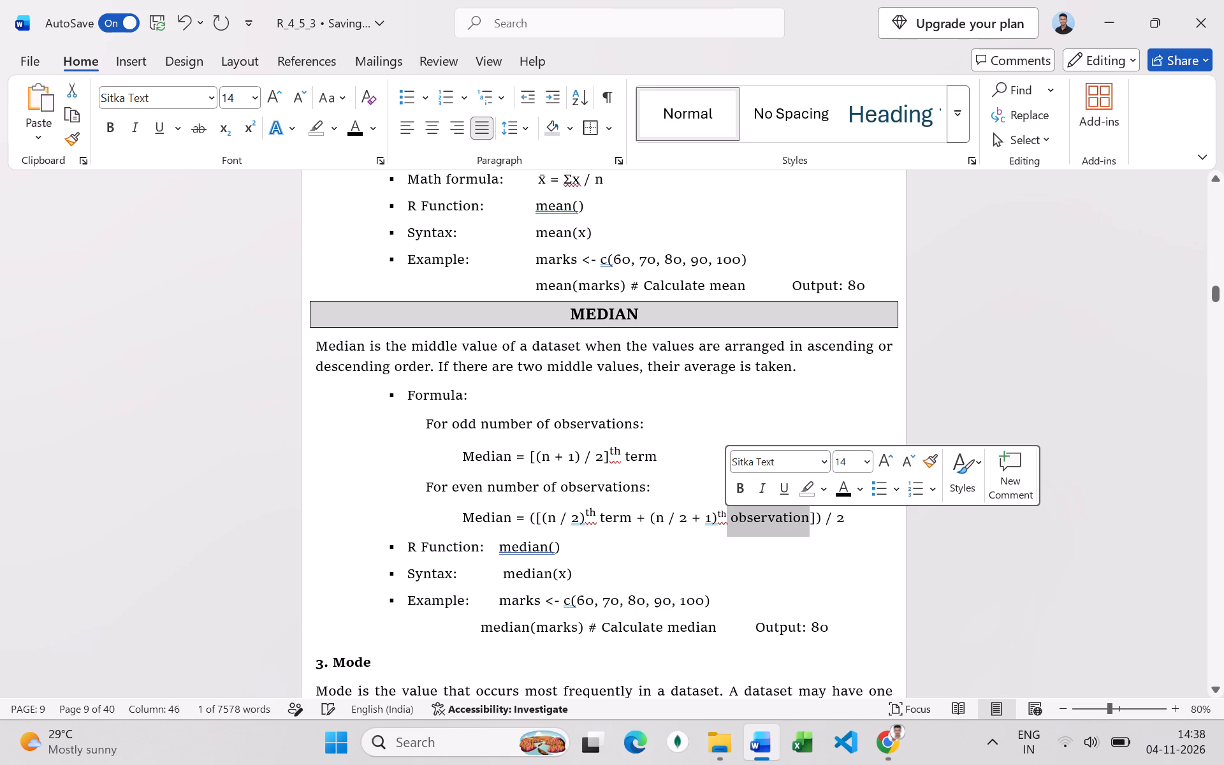
type("term")
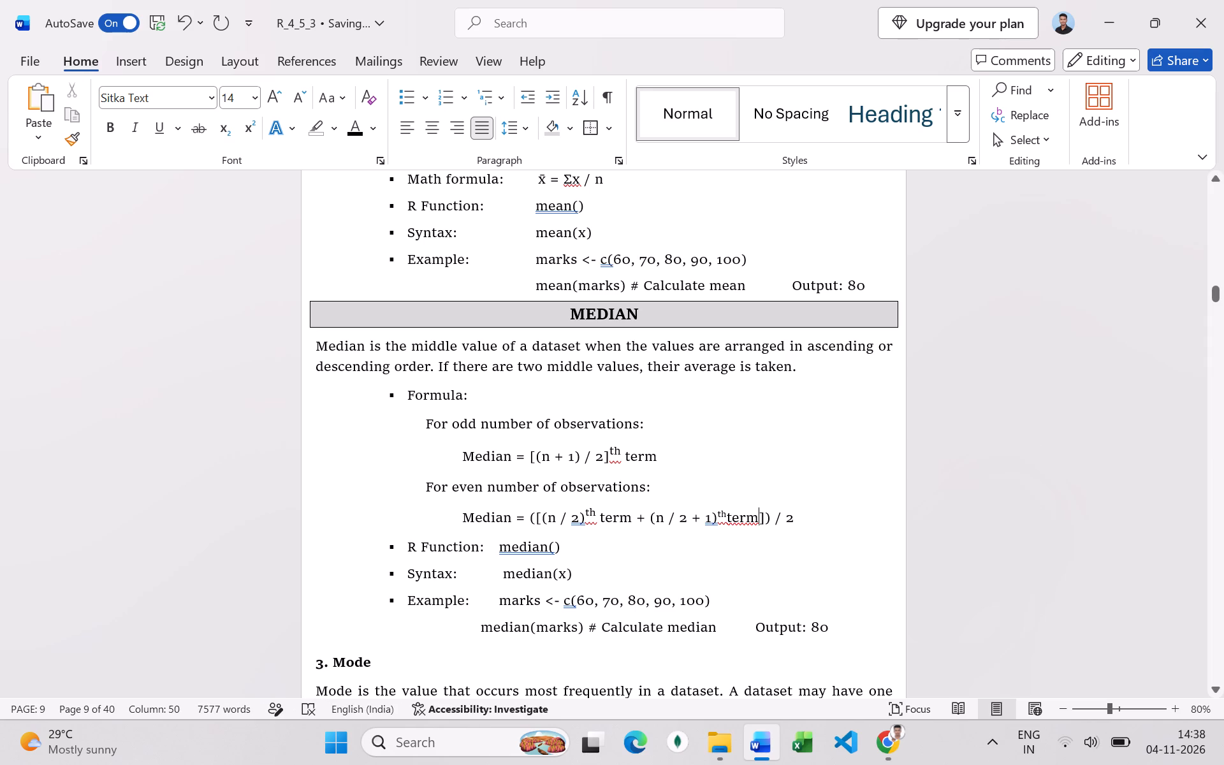
Indent the median(marks) line so it lines up with the marks code above it in the MEDIAN example.
left_click(584, 590)
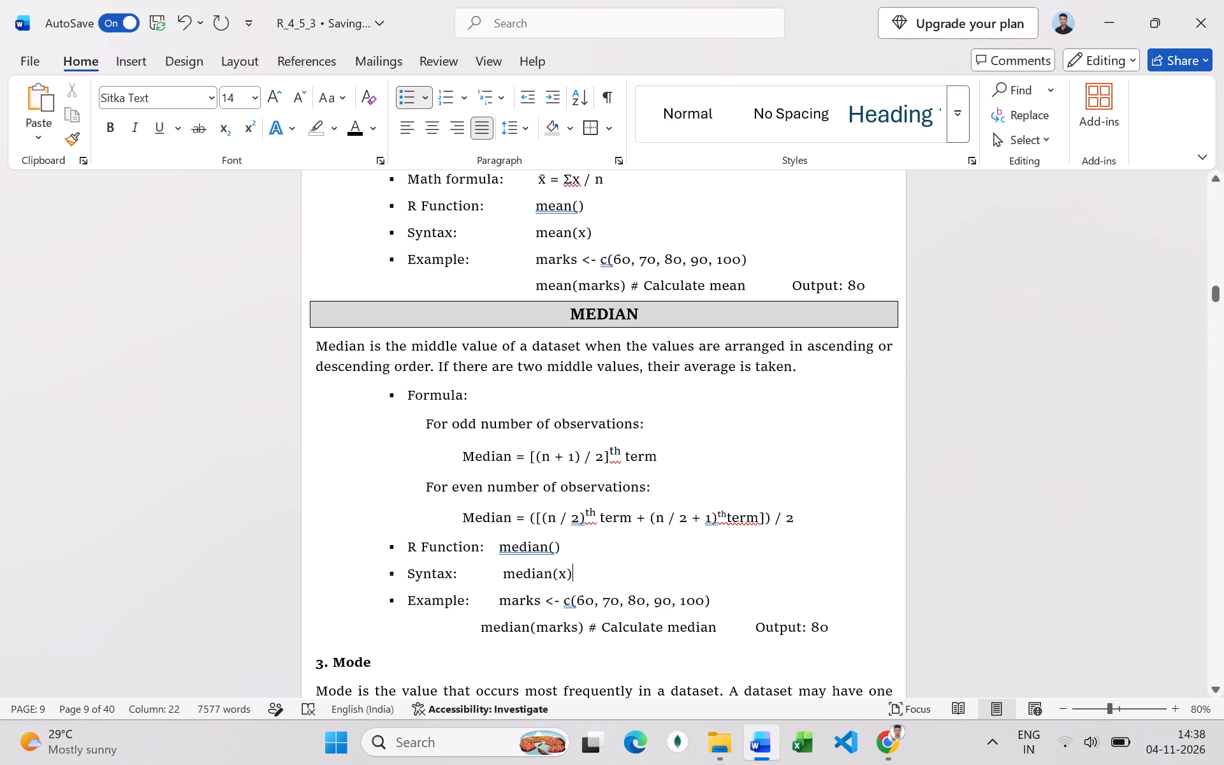
left_click(474, 558)
left_click(484, 627)
key("Tab")
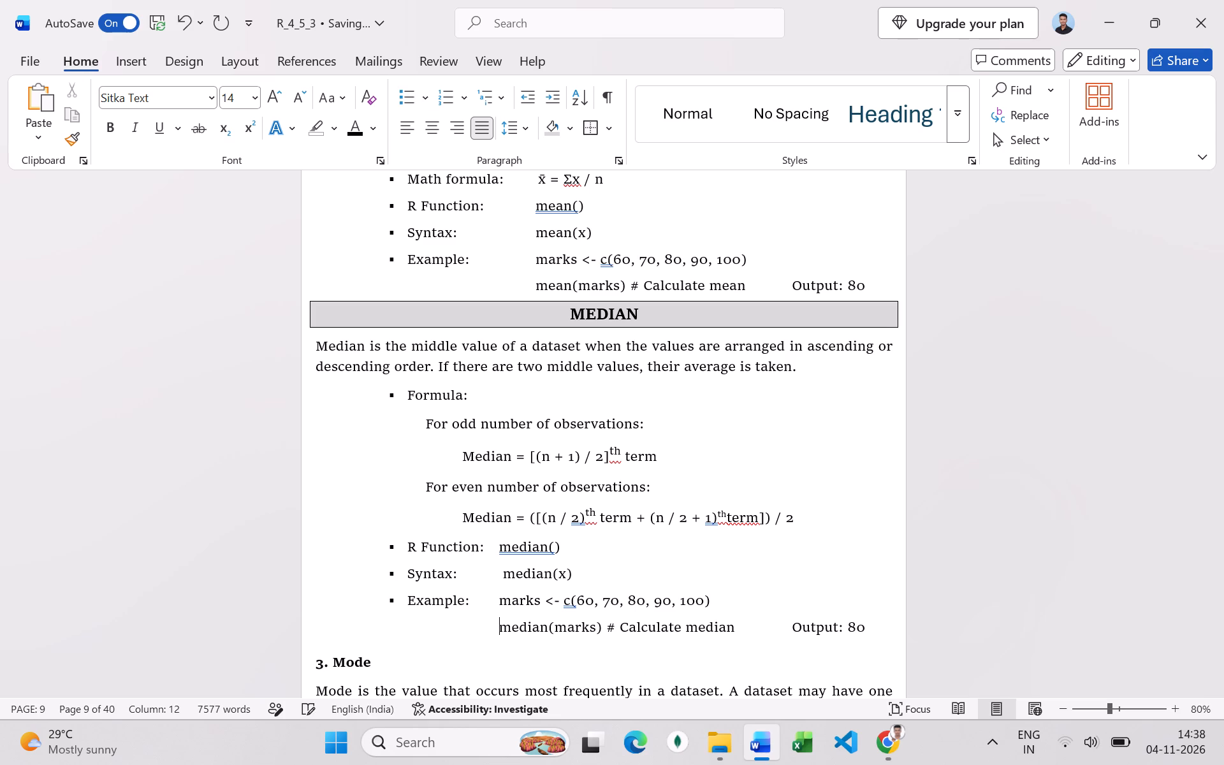
Shorten the "R Function:" label in the MEDIAN section to "R Funct:".
left_click(476, 560)
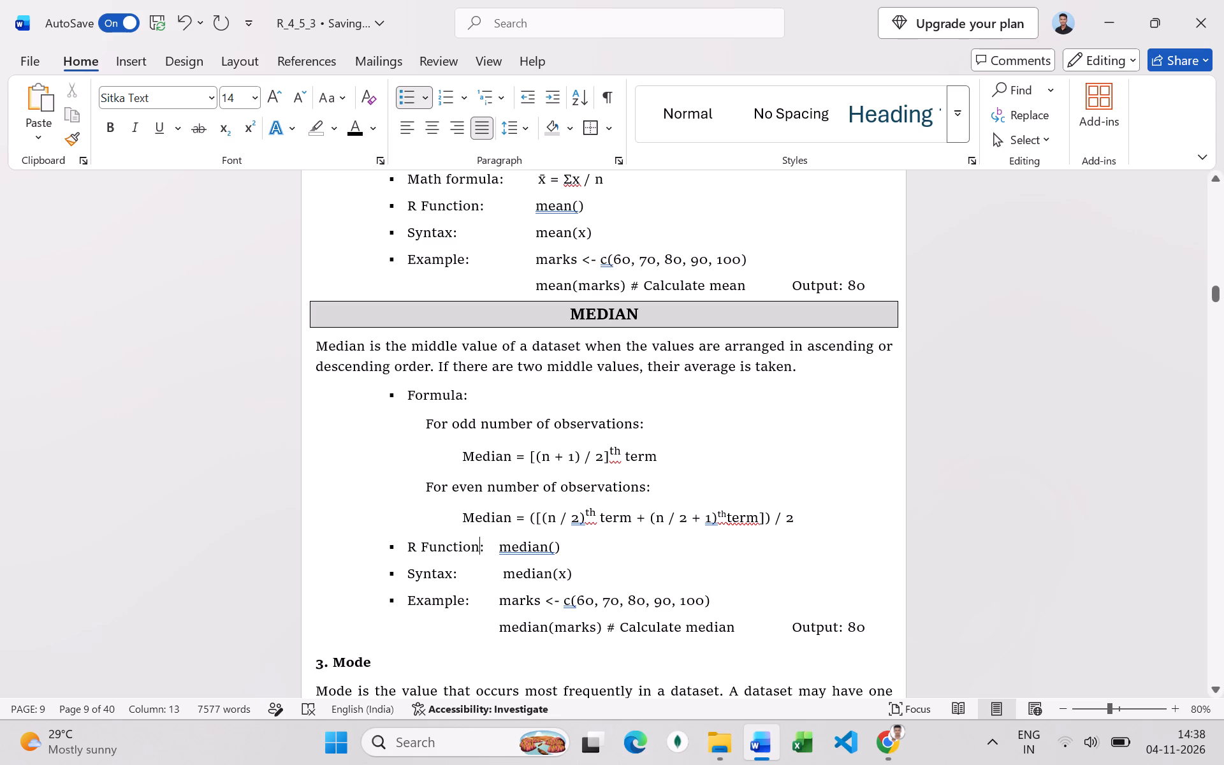
key("BackSpace")
key("BackSpace")
key("BackSpace")
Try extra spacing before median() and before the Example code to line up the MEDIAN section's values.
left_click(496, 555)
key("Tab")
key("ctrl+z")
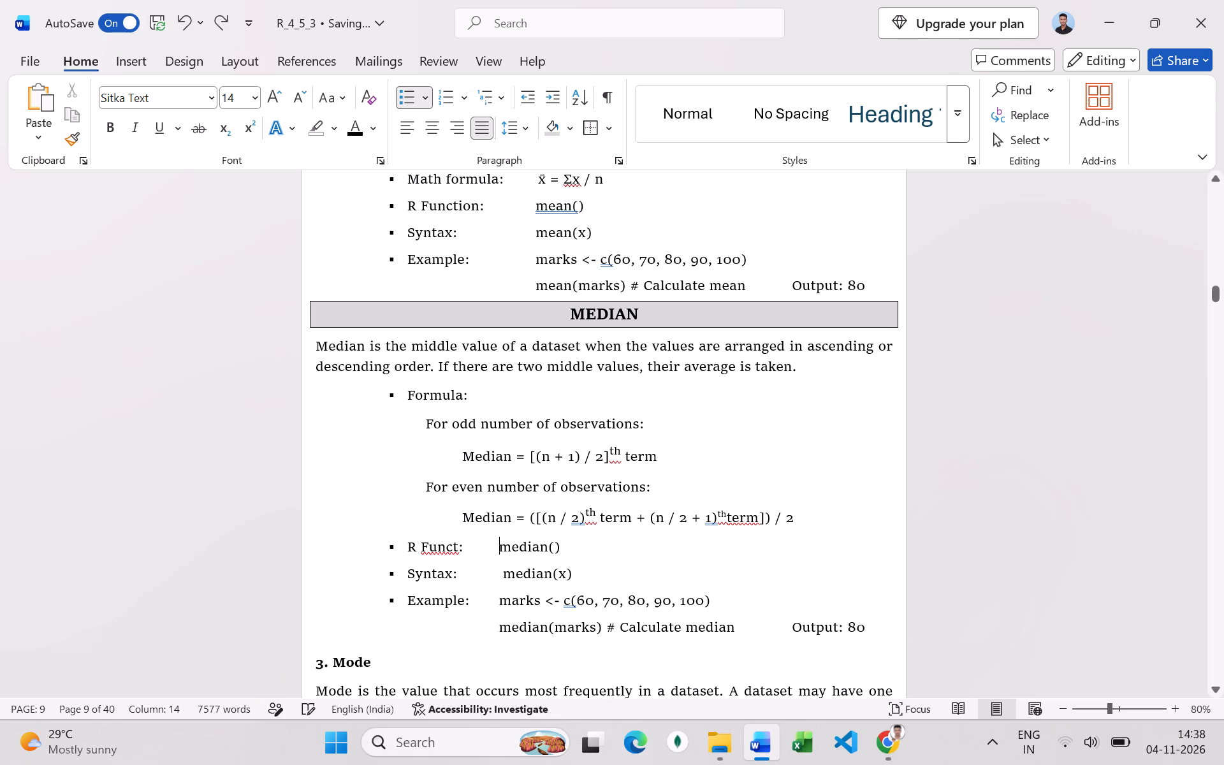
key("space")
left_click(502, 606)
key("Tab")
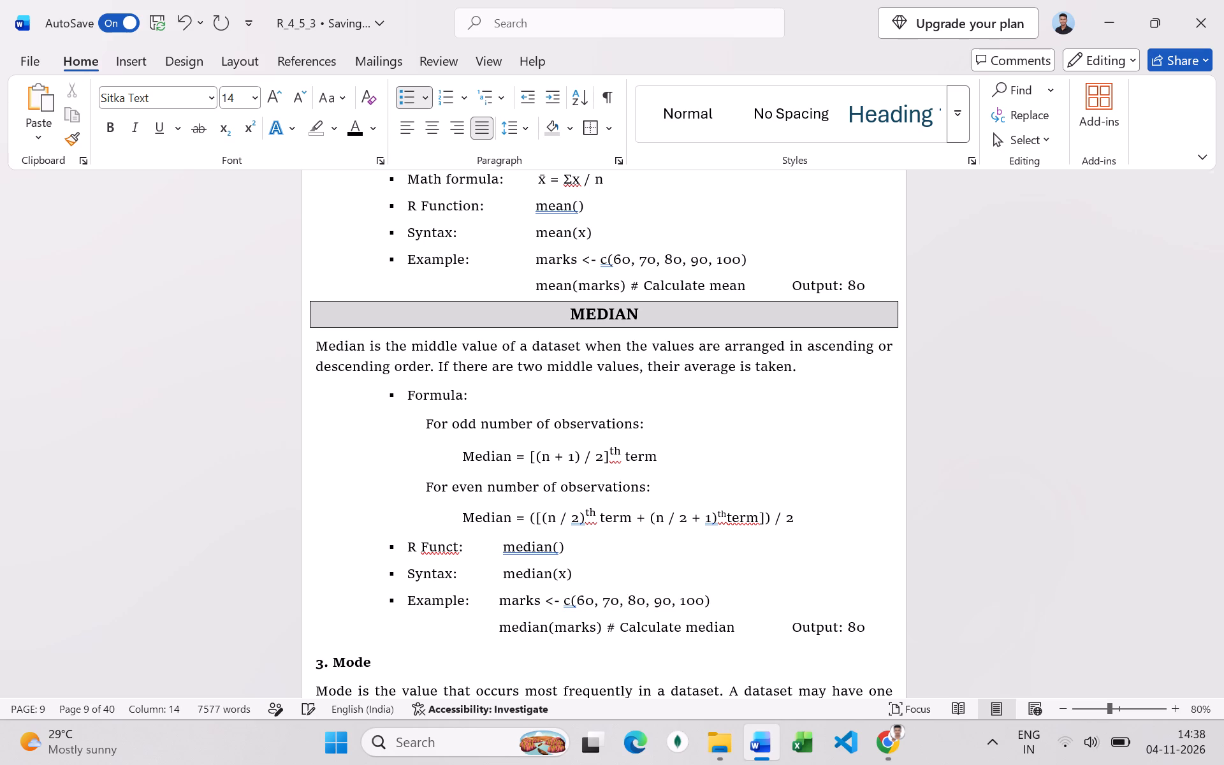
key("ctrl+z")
Remove the stray space before median(x) and reset the spacing before median() so both align with the Example code.
left_click(505, 583)
key("BackSpace")
left_click(499, 550)
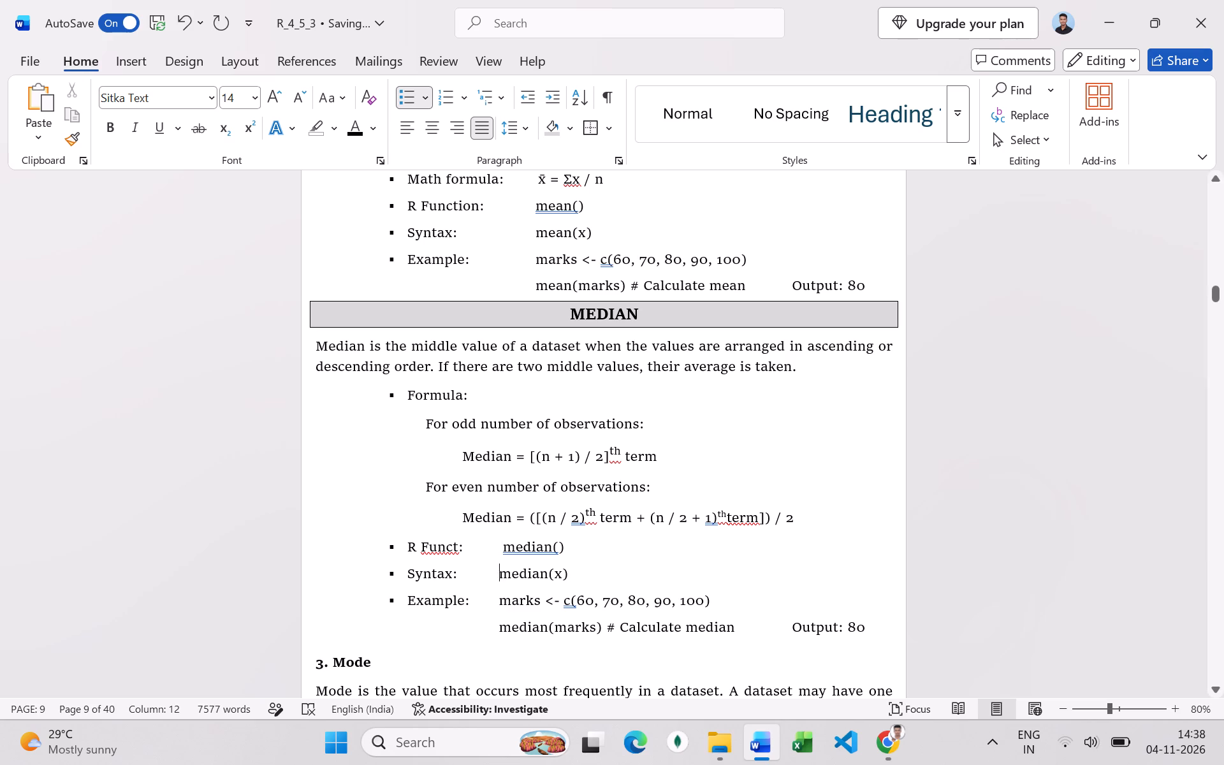
key("BackSpace")
key("Right")
key("BackSpace")
key("grave")
key("grave")
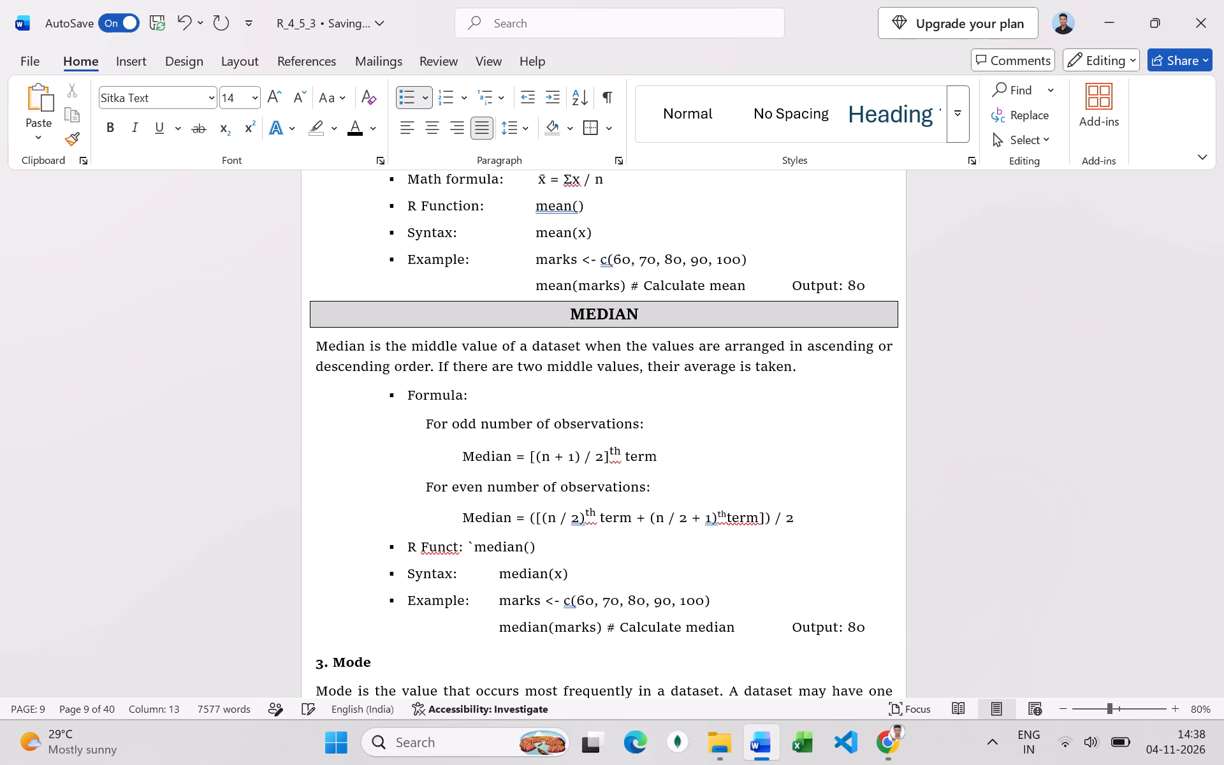
key("BackSpace")
key("BackSpace")
key("Tab")
Lay out the R Function and Syntax lines of the MEAN section in two columns.
left_click(571, 603)
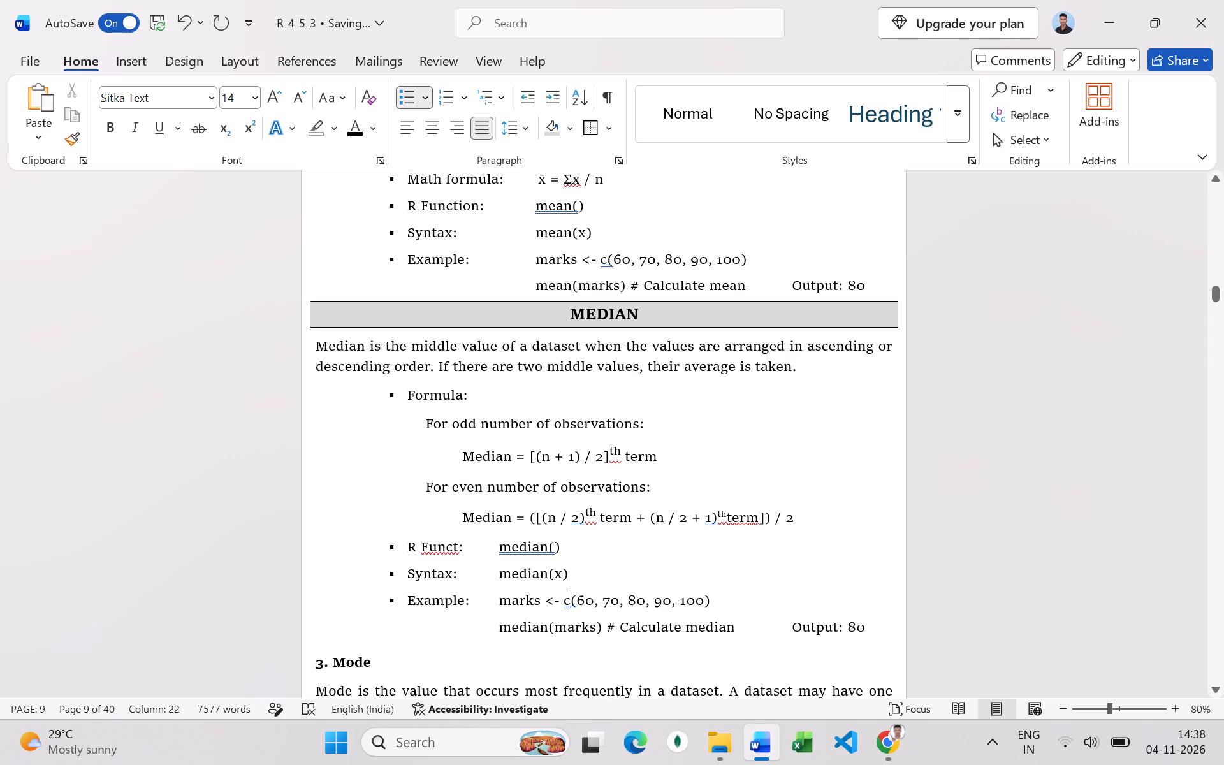
scroll(568, 568, "up", 5)
left_click_drag(597, 421, 393, 397)
left_click(245, 68)
left_click(202, 134)
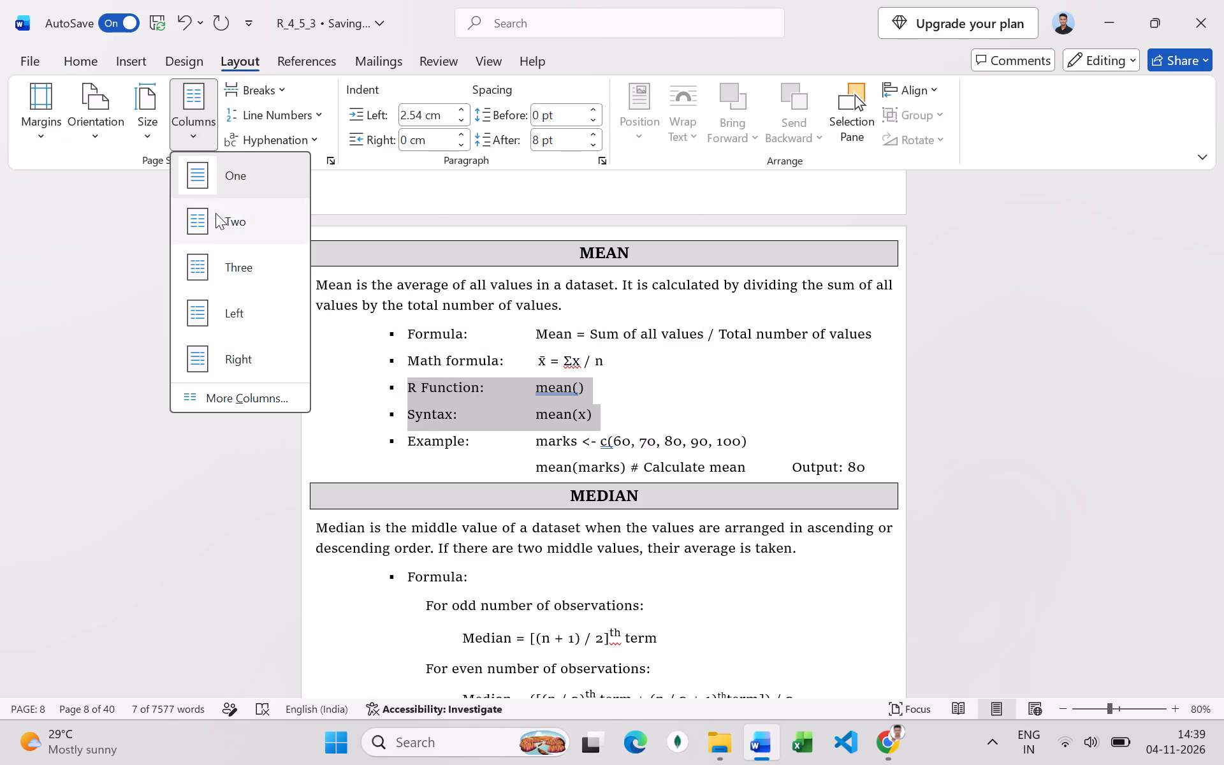
left_click(215, 213)
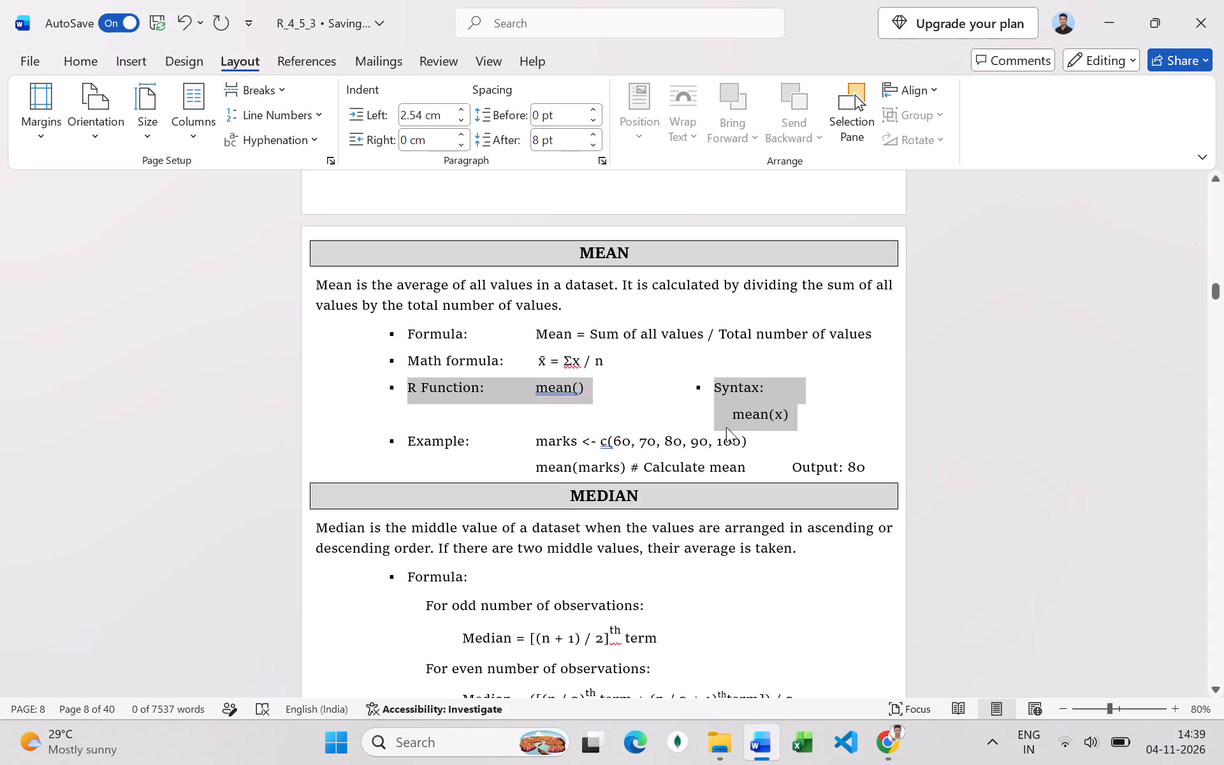
Remove the wide gap before mean(x) in the MEAN section so the line reads "Syntax: mean(x)".
left_click(724, 417)
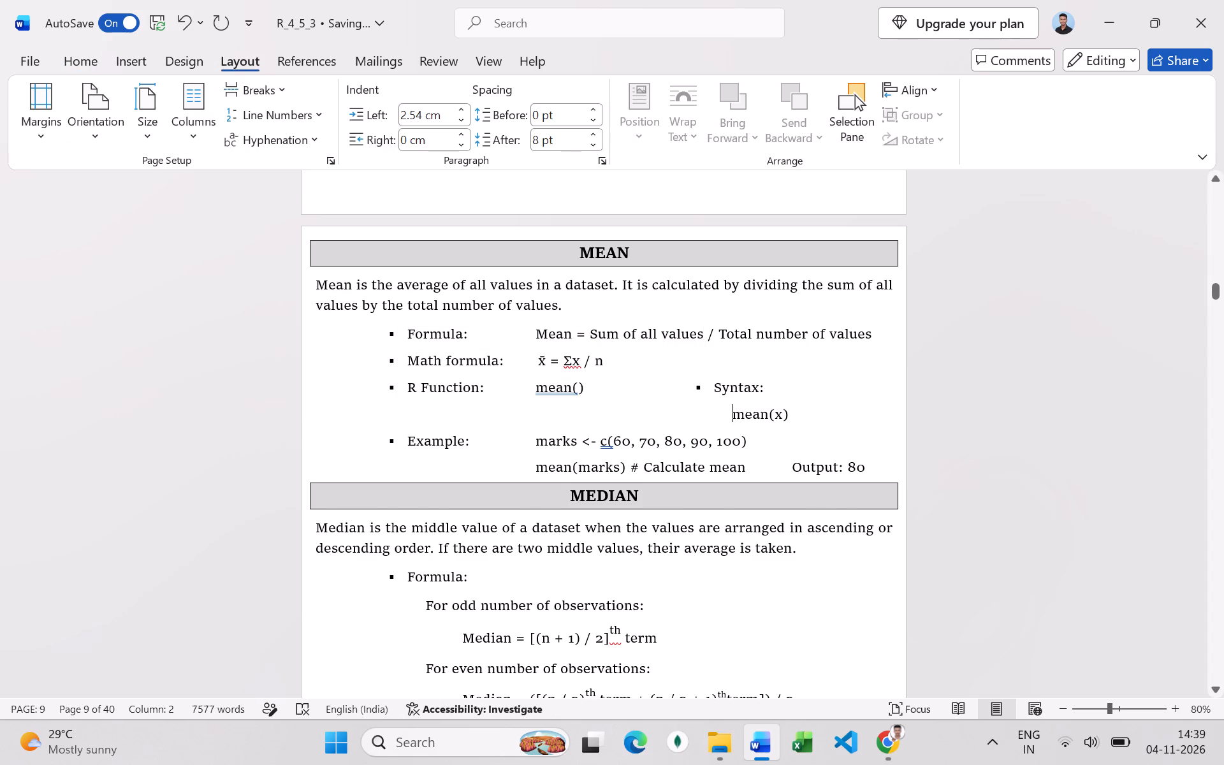
key("BackSpace")
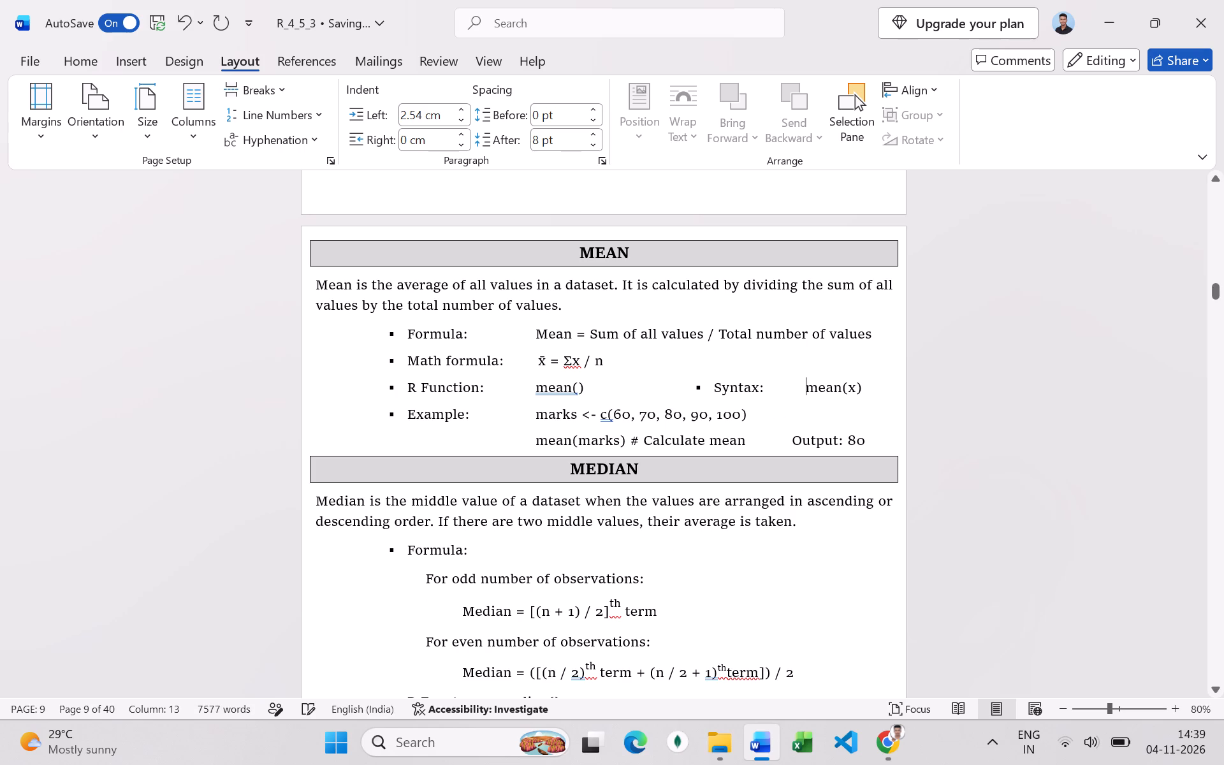
left_click(758, 582)
left_click(803, 386)
key("BackSpace")
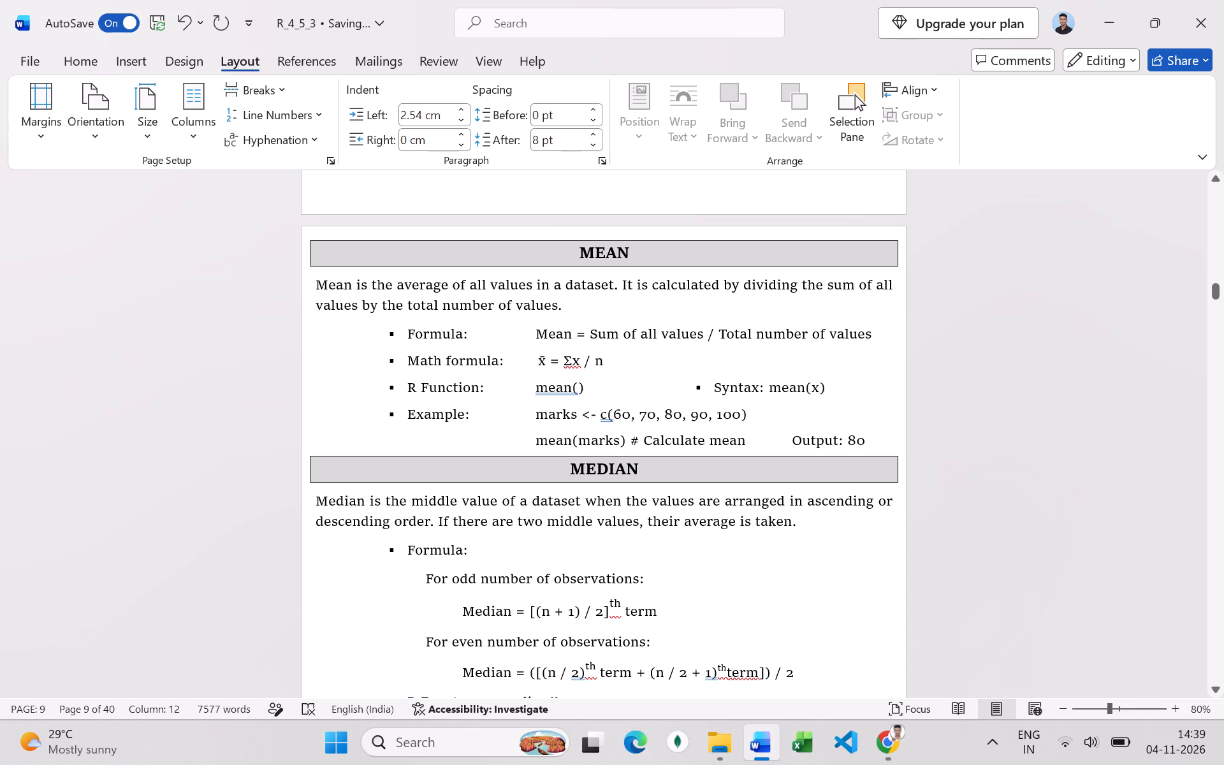
Lay out the R Funct and Syntax lines of the MEDIAN section in two columns.
scroll(543, 402, "down", 7)
left_click_drag(577, 480, 416, 446)
left_click(202, 123)
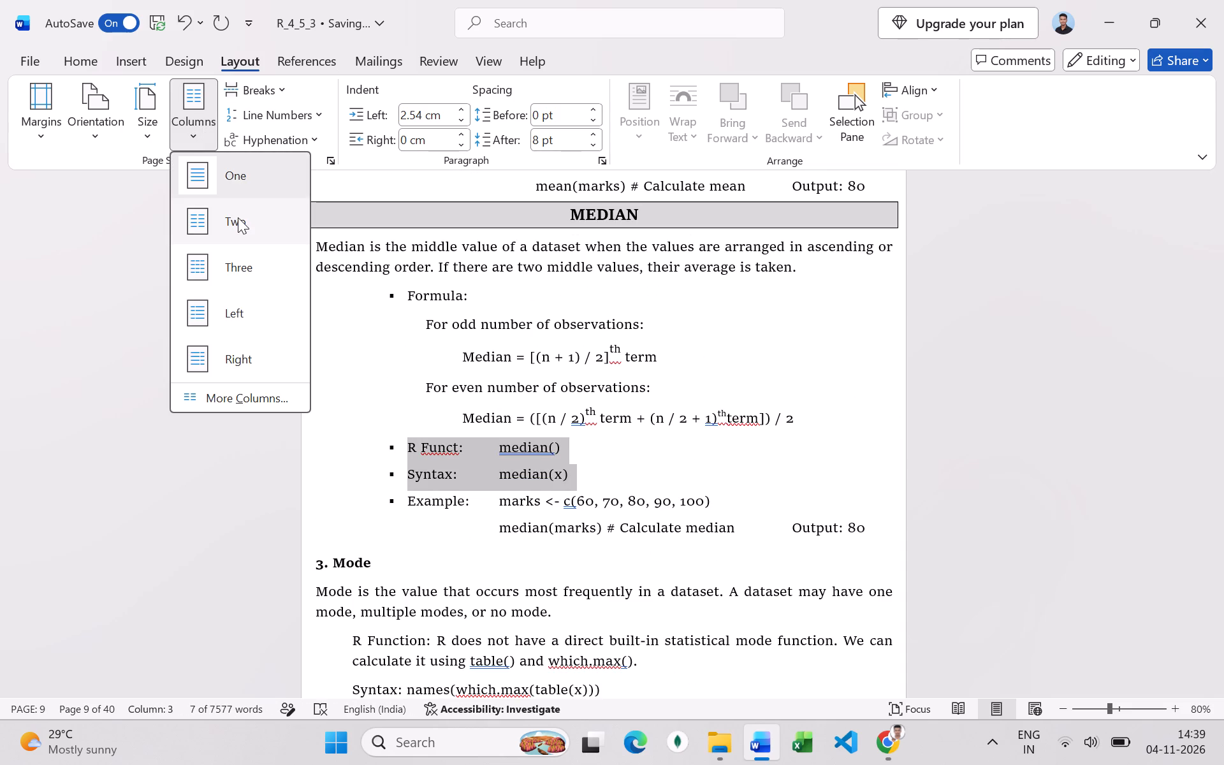
left_click(238, 217)
left_click(793, 481)
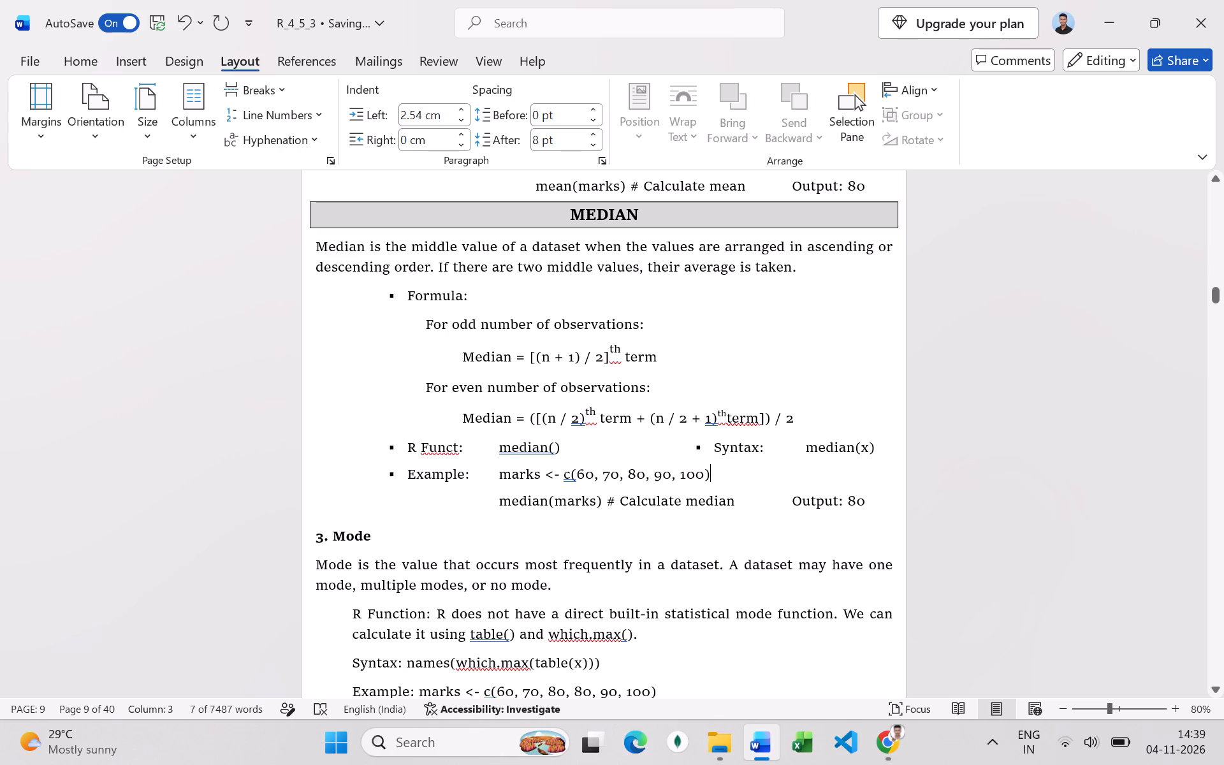
Remove the wide gap before median(x) in the MEDIAN section so the line reads "Syntax: median(x)".
left_click(801, 450)
key("BackSpace")
left_click(679, 513)
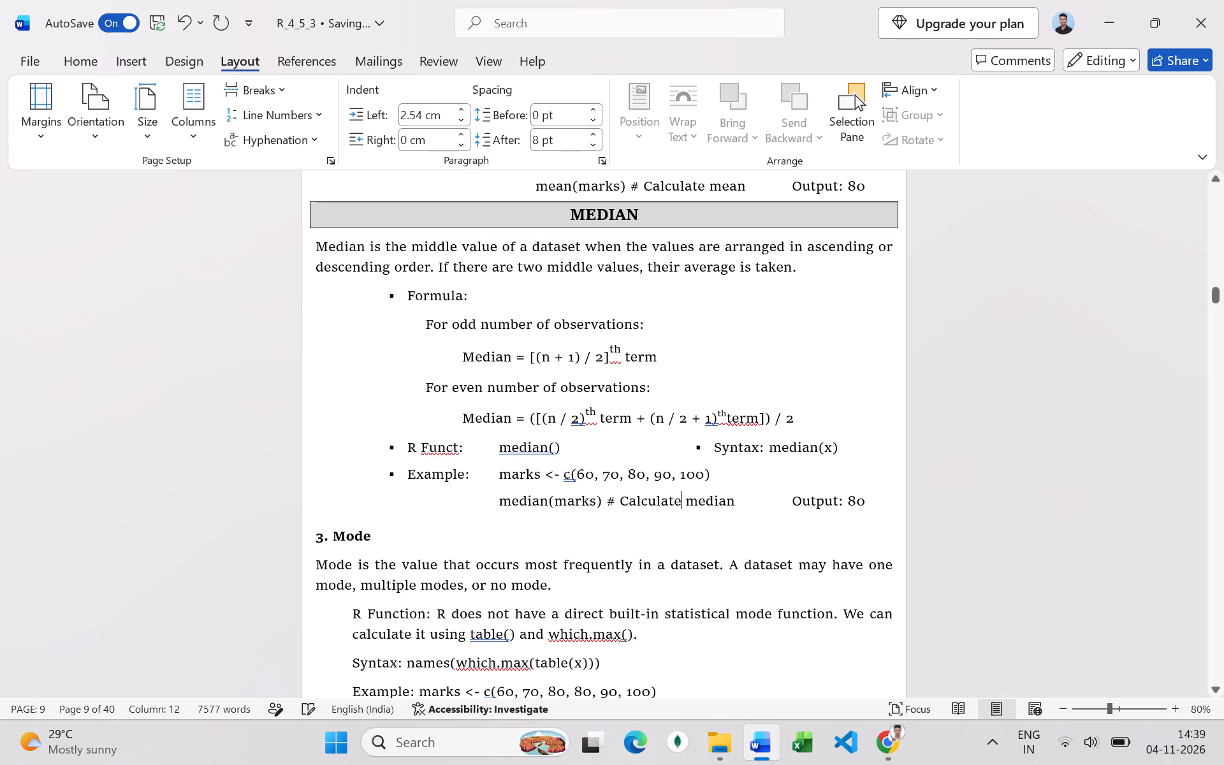
Format the "3. Mode" heading with grey shading, a box border, centred alignment, 16 pt size and uppercase text.
left_click(386, 537)
left_click(326, 536)
left_click_drag(403, 534, 309, 524)
left_click(409, 556)
left_click_drag(388, 544, 331, 536)
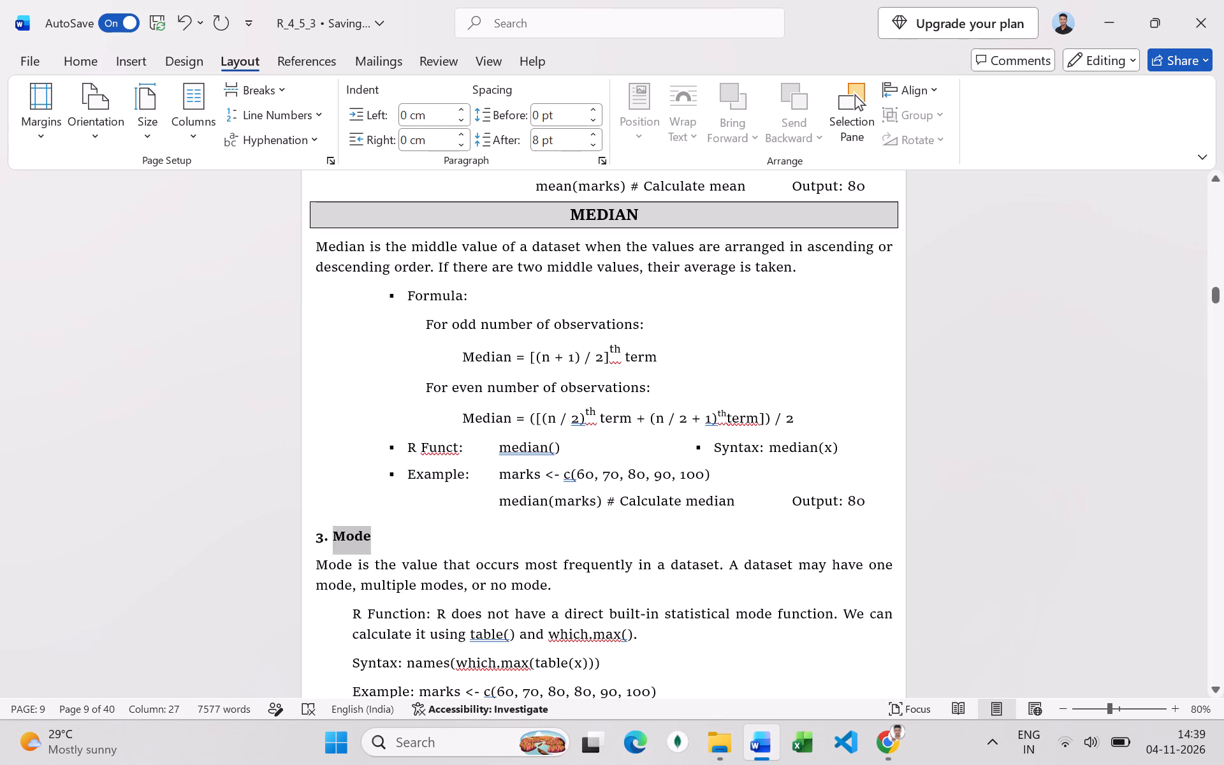
left_click_drag(331, 536, 303, 536)
left_click(114, 62)
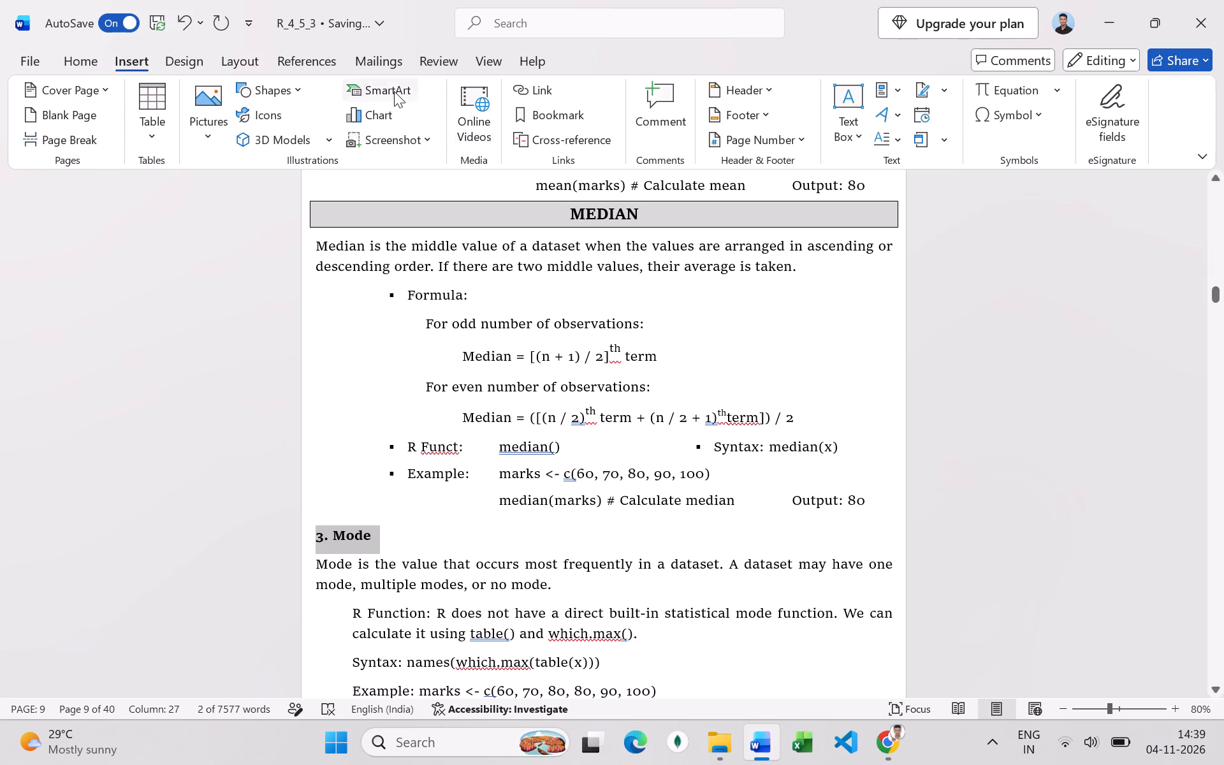
left_click(80, 59)
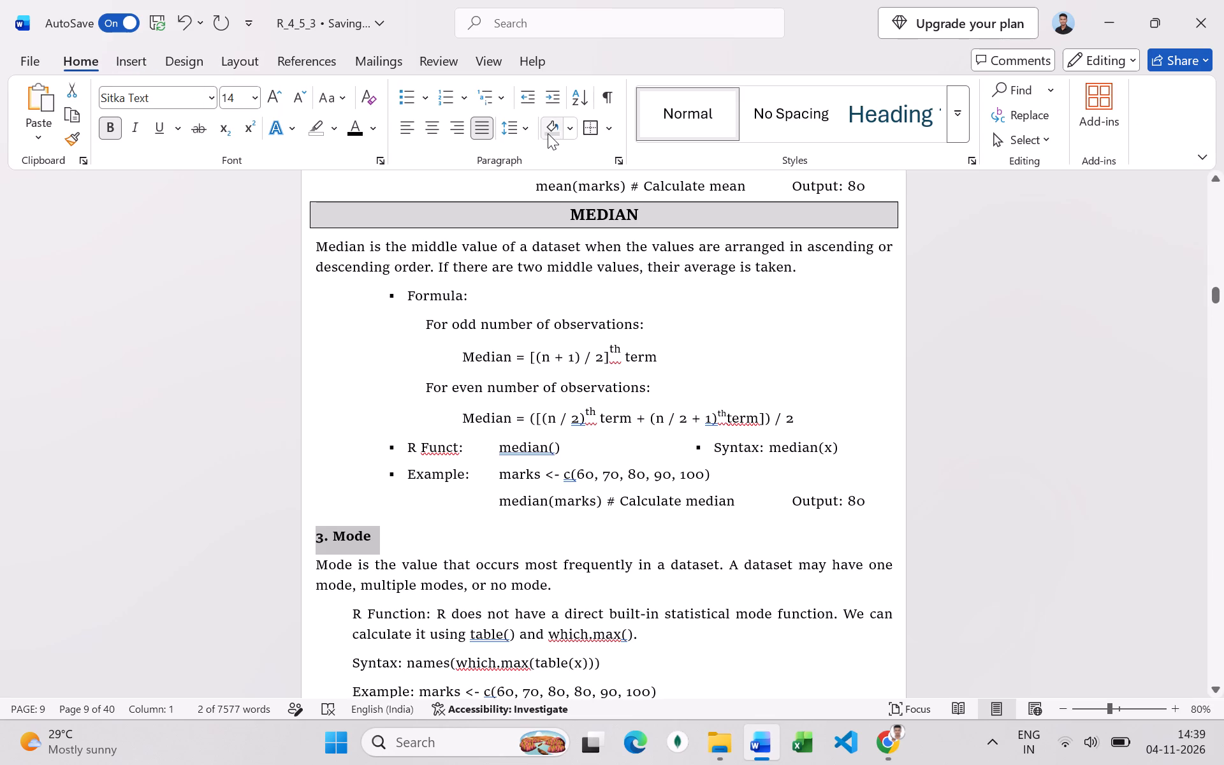
left_click(550, 133)
left_click(588, 127)
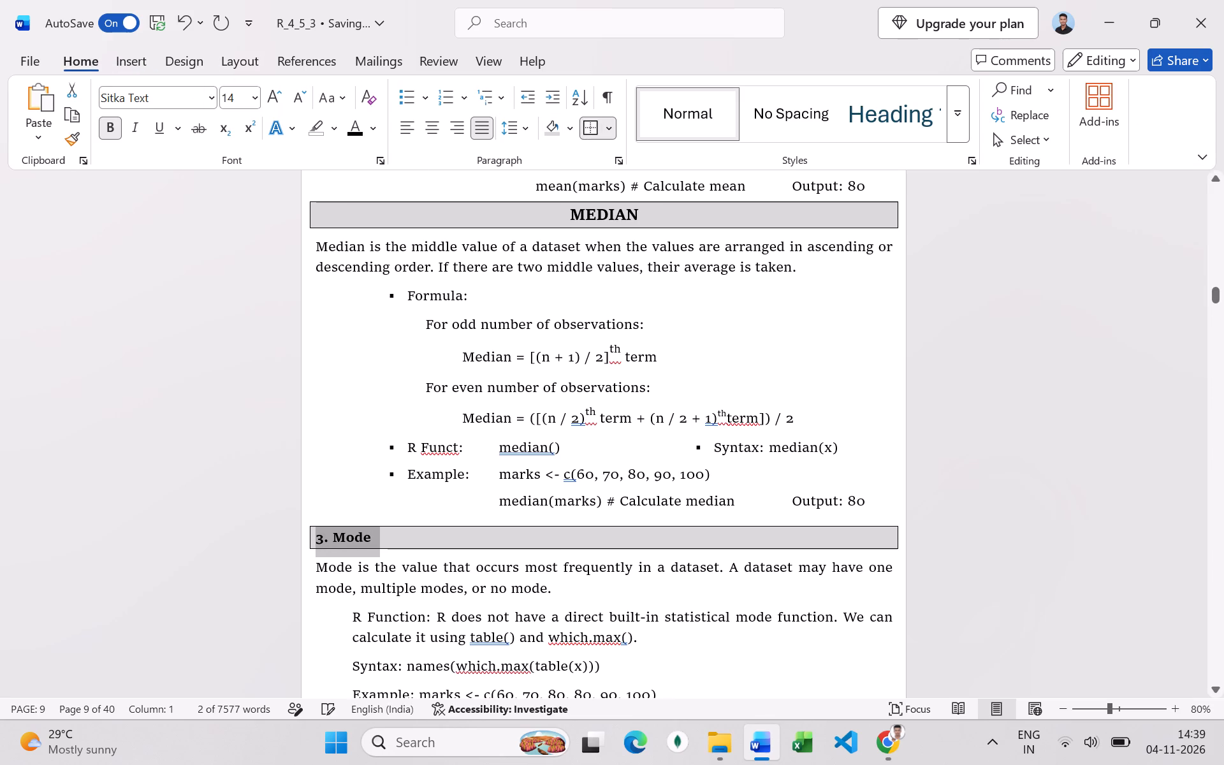
left_click(436, 127)
left_click(266, 98)
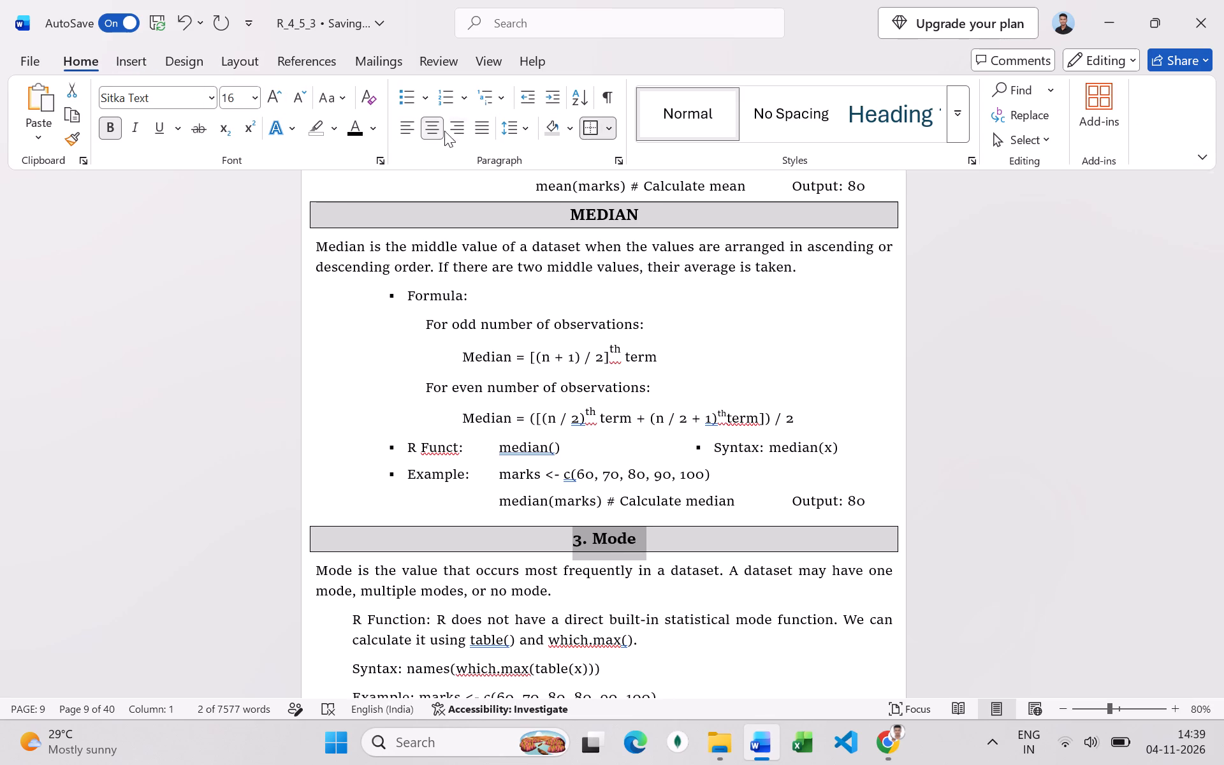
left_click(342, 92)
left_click(385, 180)
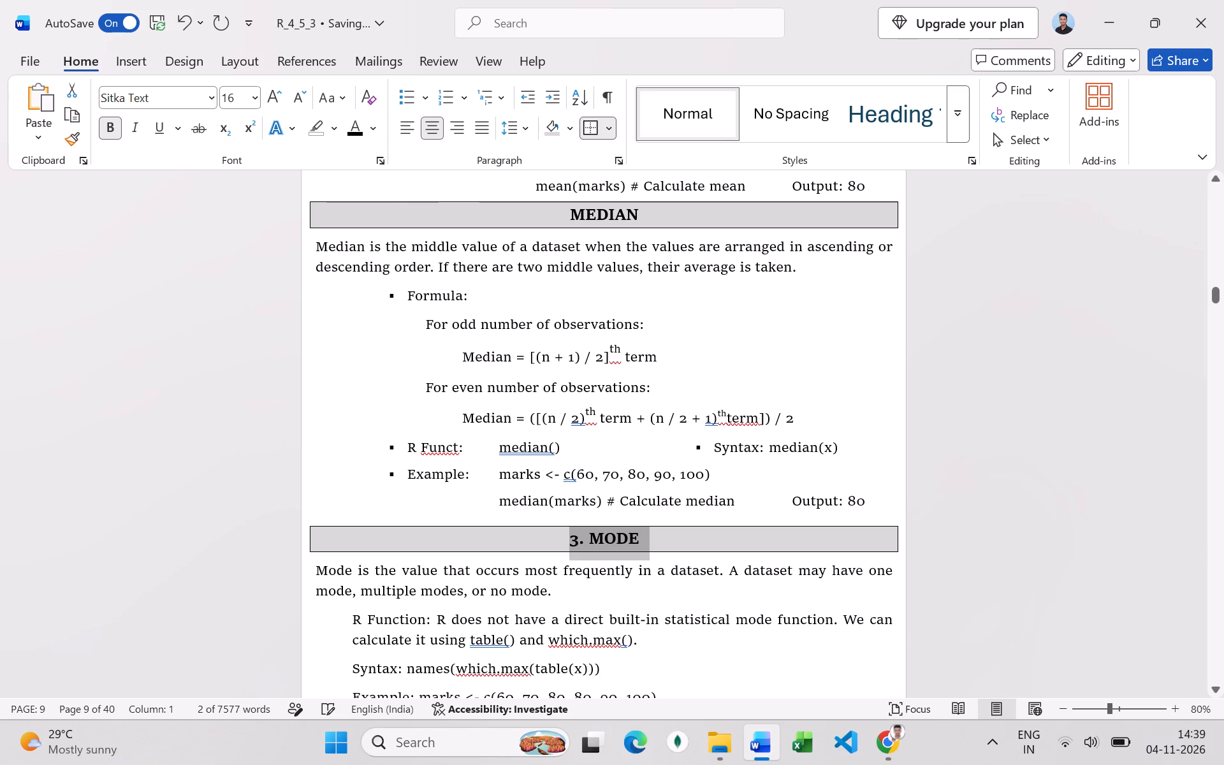
Delete the number "3." from the heading so it reads only "MODE".
left_click(584, 525)
left_click(588, 538)
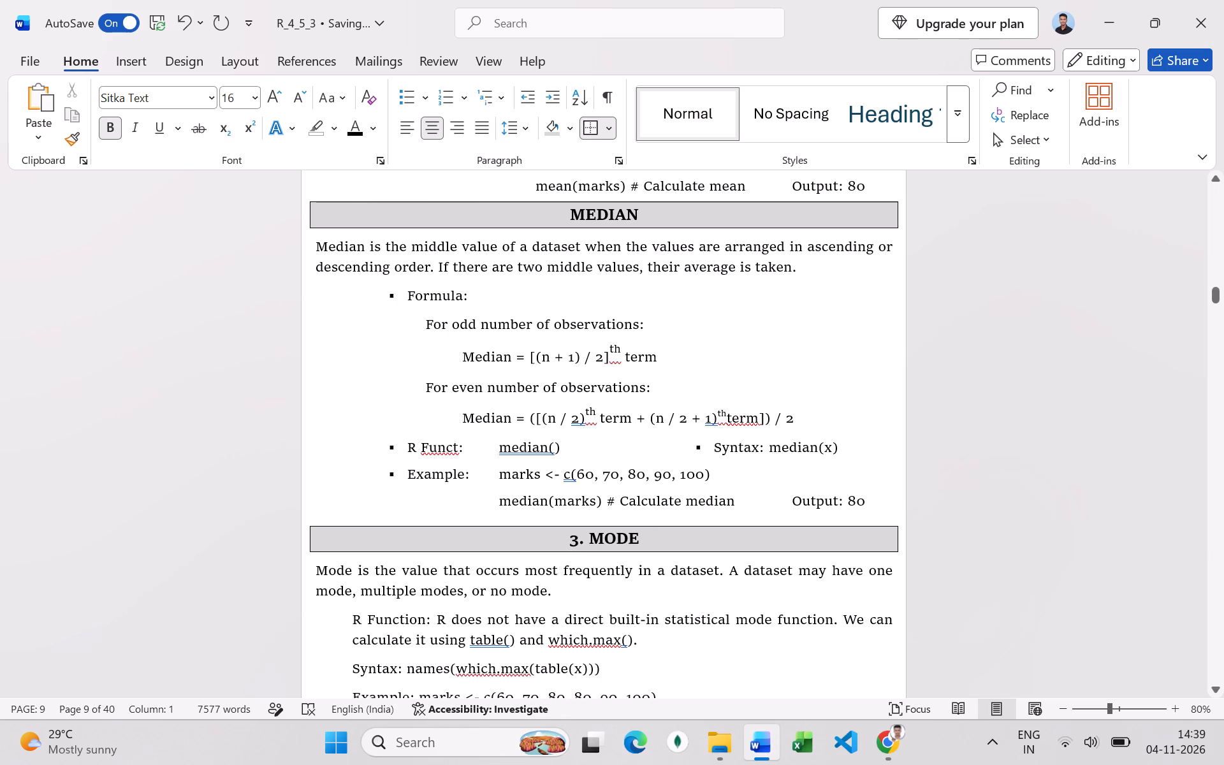
key("BackSpace")
key("BackSpace")
key("BackSpace")
left_click(615, 589)
Review the notes from MEAN through the Variance section, checking the MODE text and the sections still unformatted.
scroll(602, 594, "up", 7)
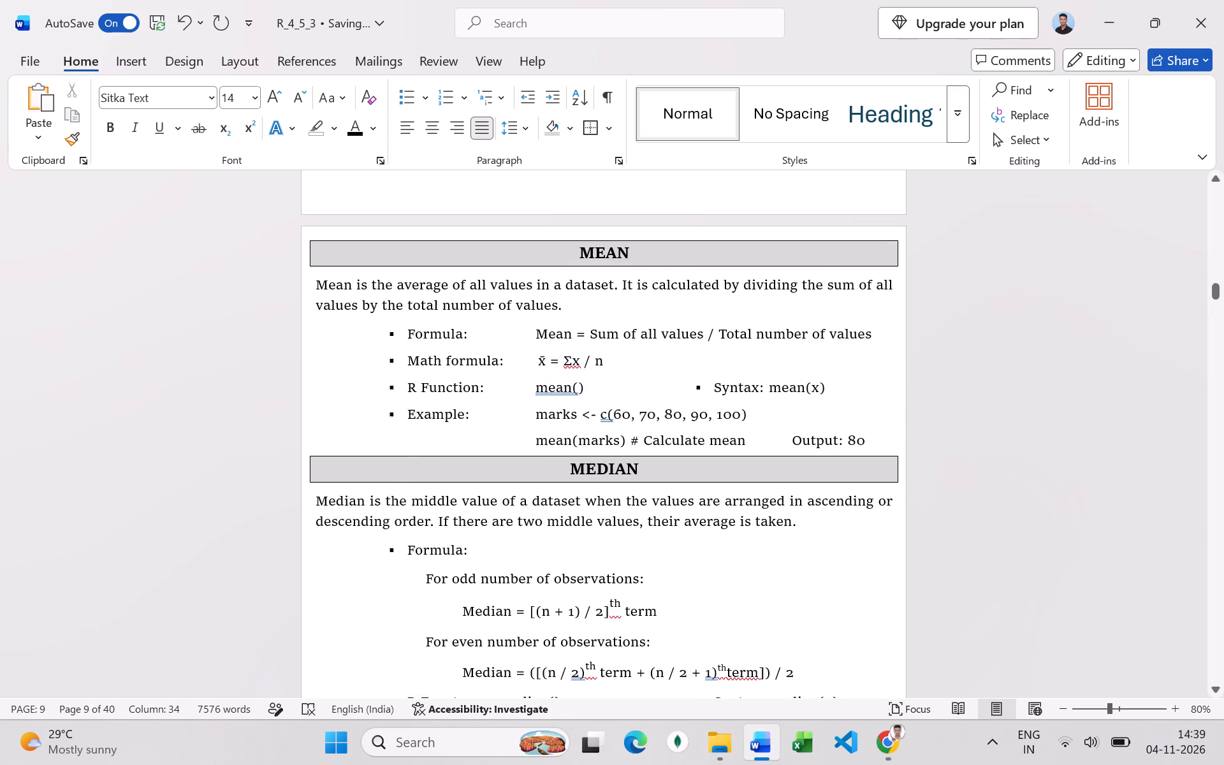
scroll(612, 592, "down", 4)
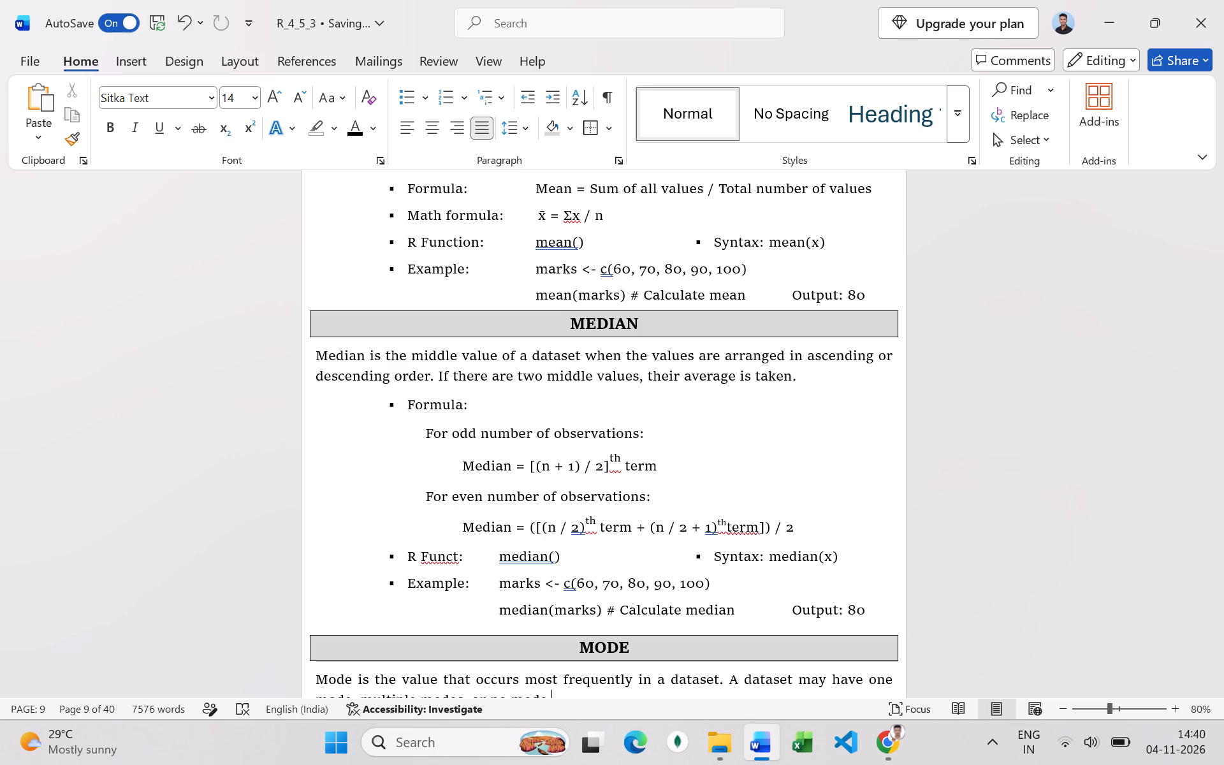
scroll(590, 649, "down", 8)
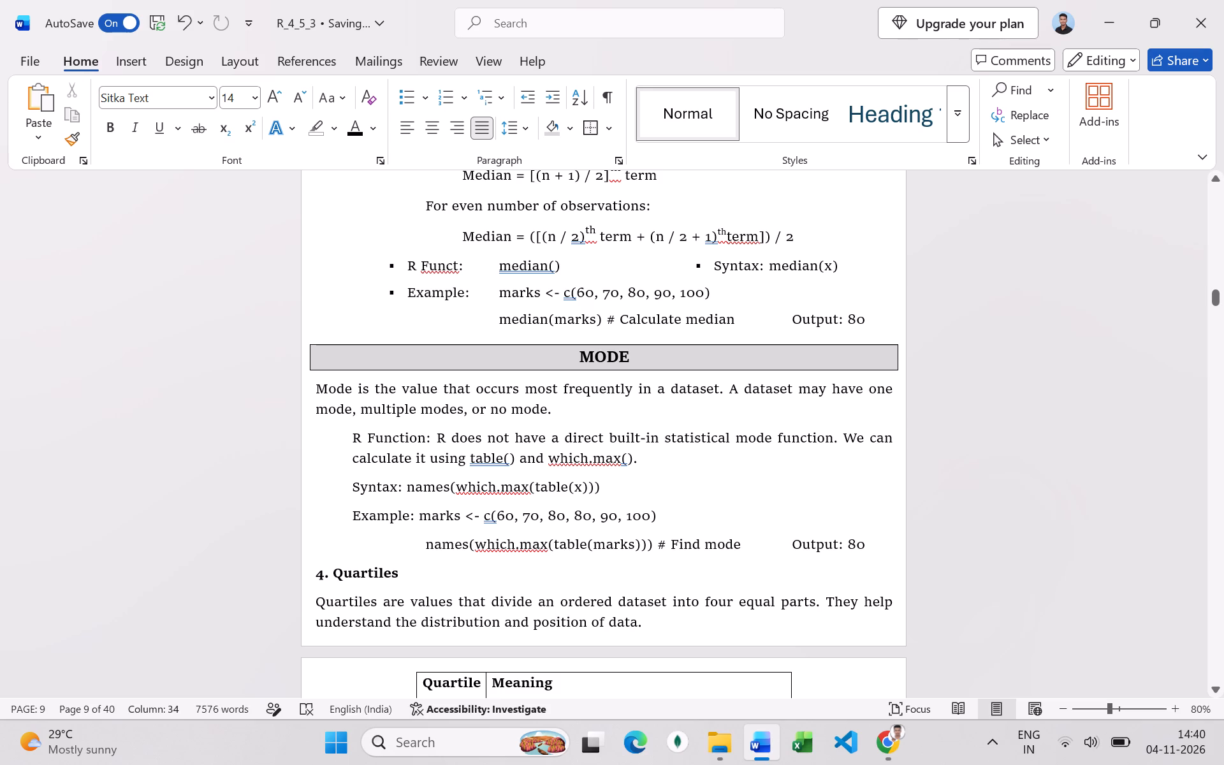
left_click_drag(659, 456, 399, 467)
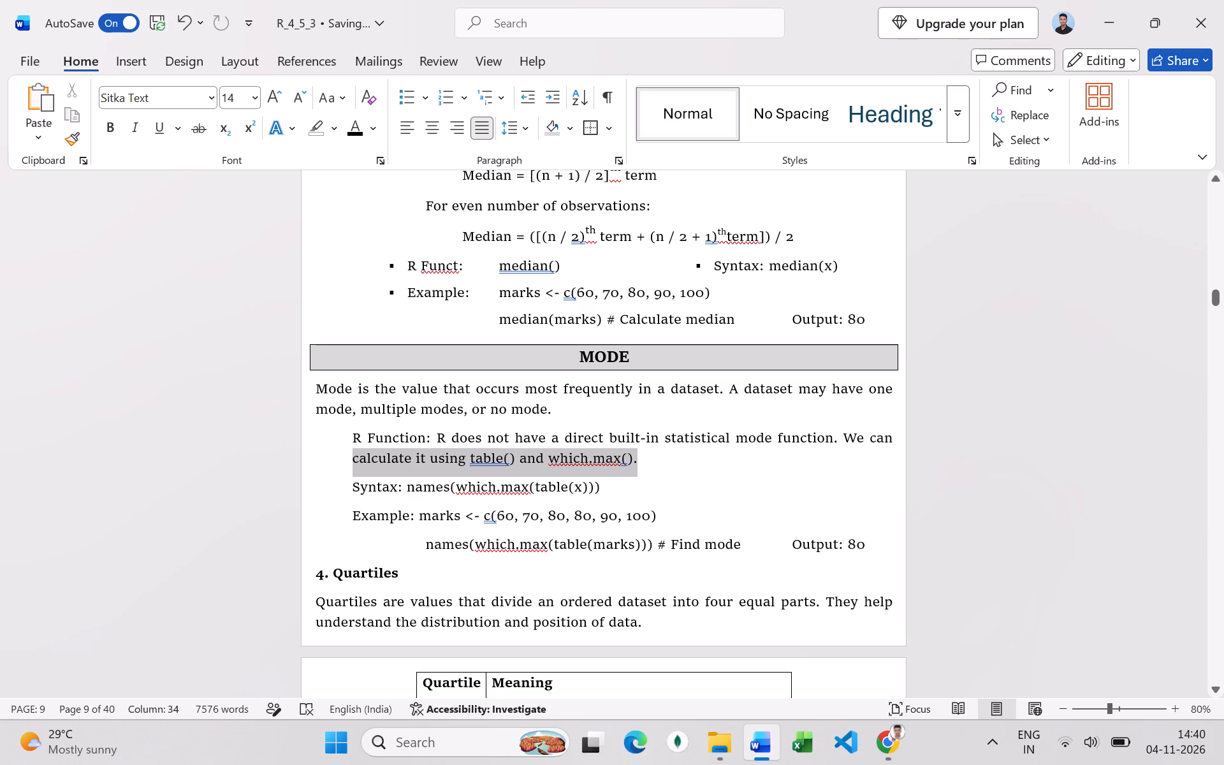
left_click_drag(399, 467, 314, 431)
left_click(444, 510)
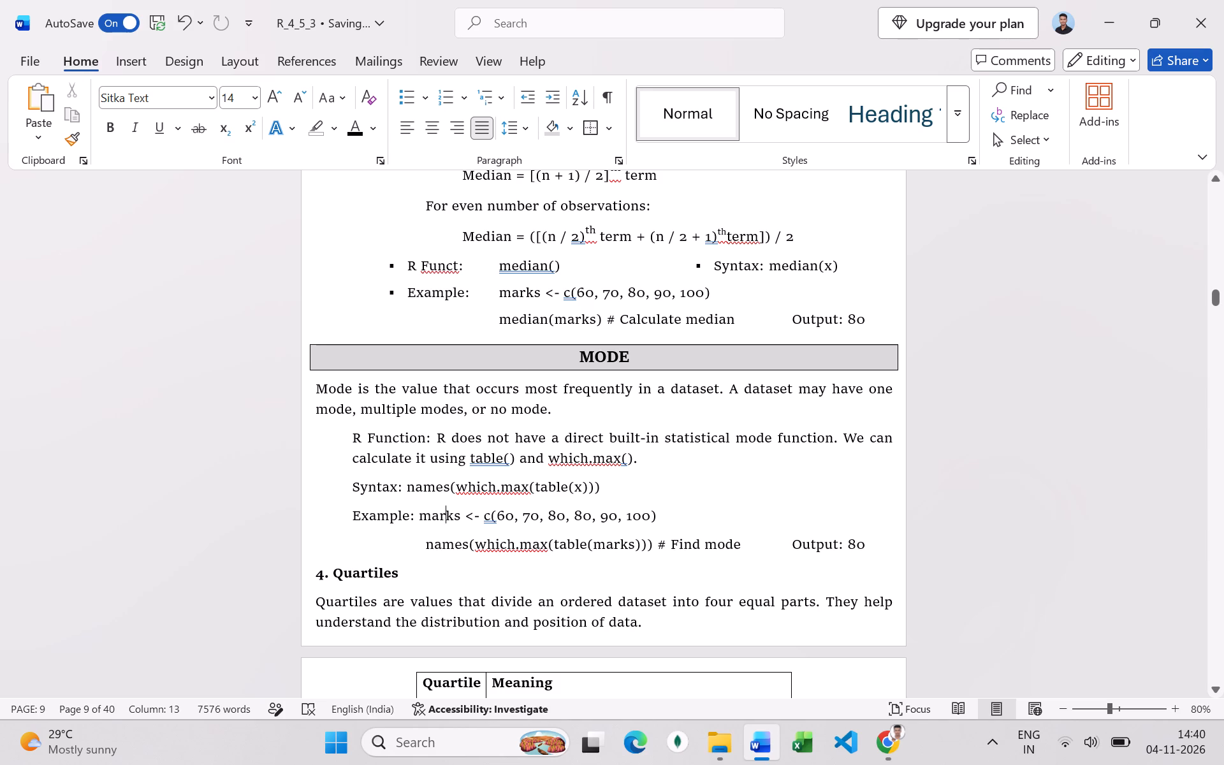
scroll(432, 430, "up", 7)
scroll(429, 430, "down", 8)
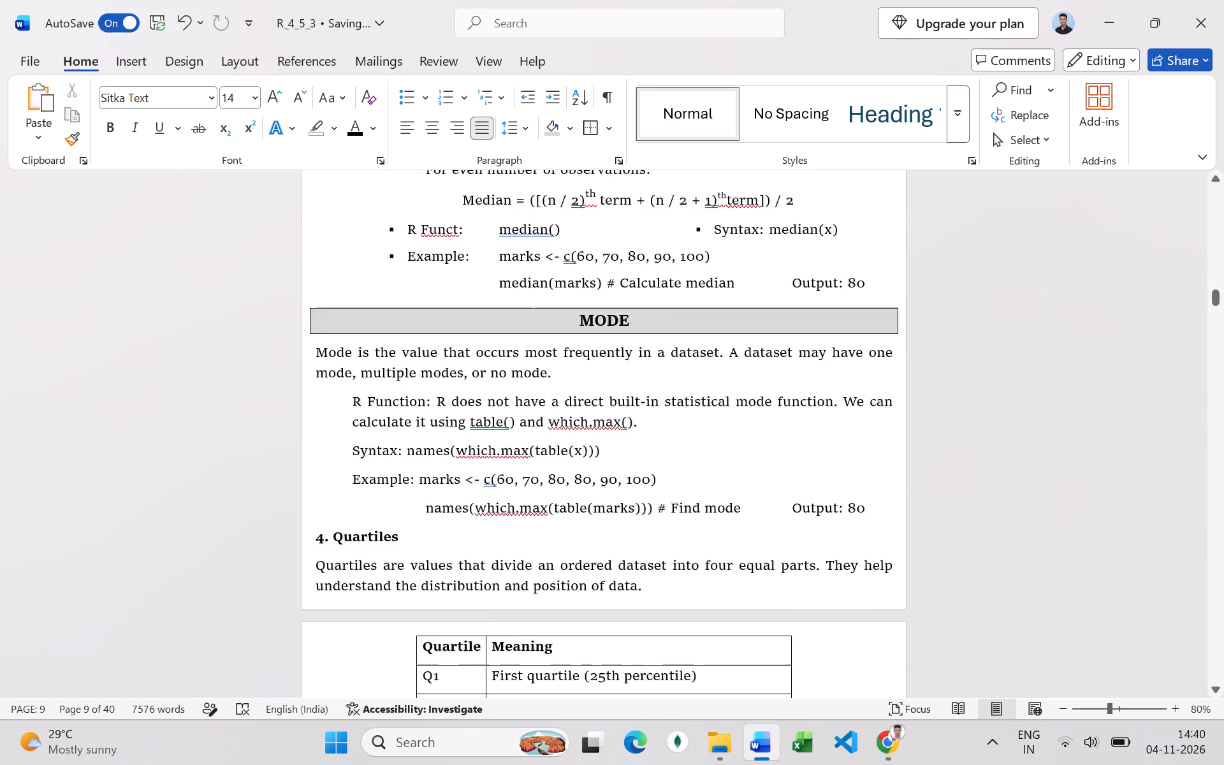
scroll(427, 430, "down", 2)
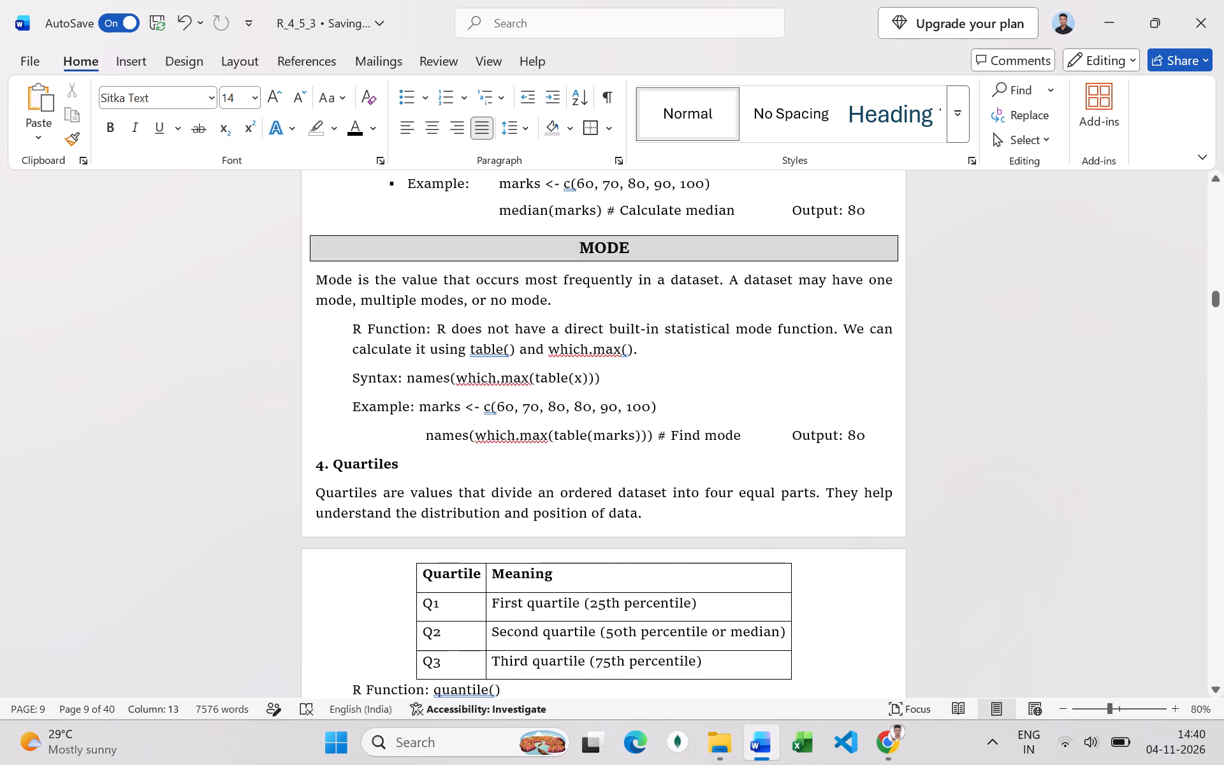
scroll(460, 460, "down", 6)
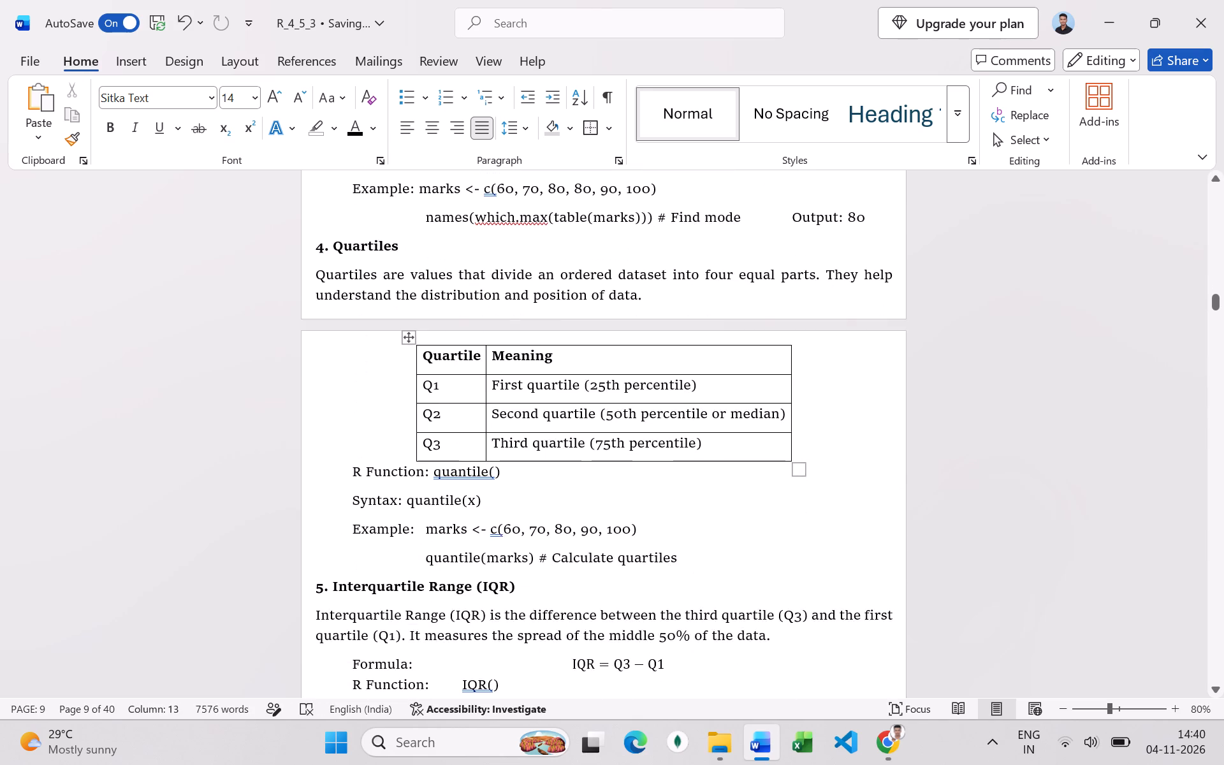
scroll(455, 465, "down", 7)
scroll(450, 463, "up", 1)
scroll(449, 463, "down", 10)
scroll(449, 463, "up", 6)
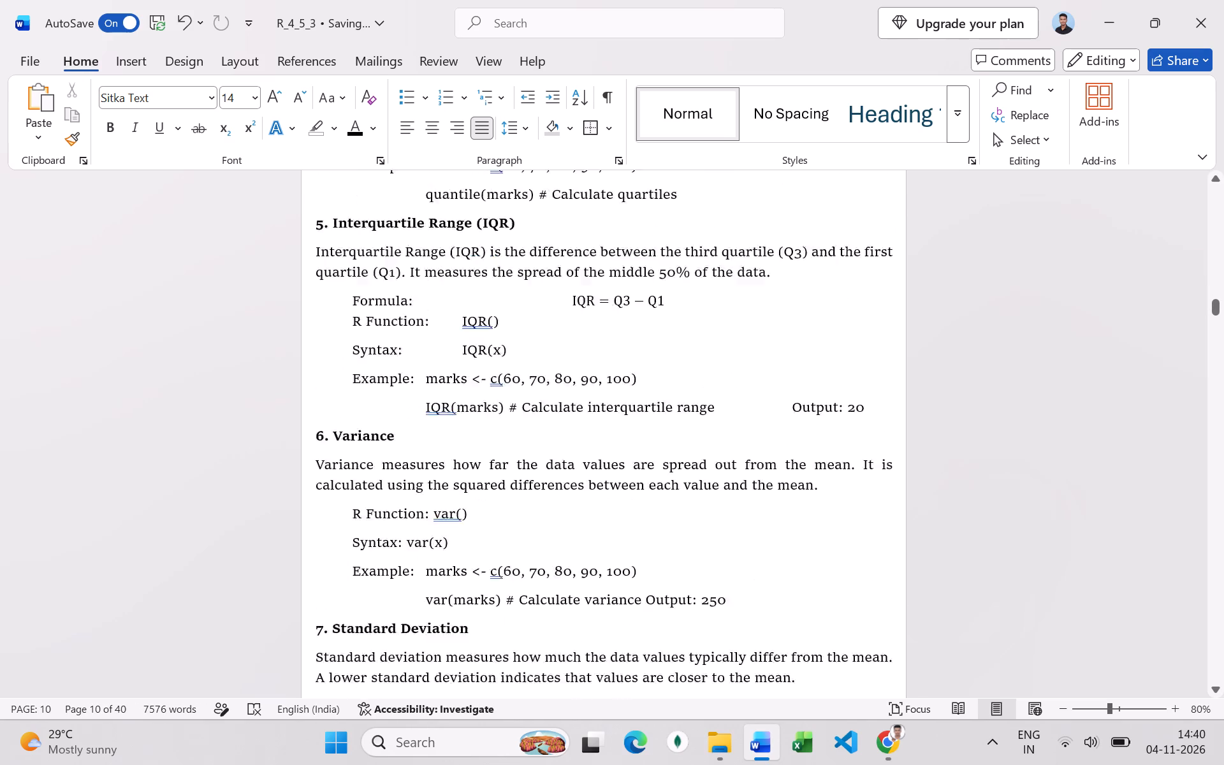
scroll(449, 463, "up", 3)
scroll(449, 463, "down", 1)
scroll(449, 463, "up", 9)
scroll(449, 463, "down", 1)
scroll(449, 463, "up", 10)
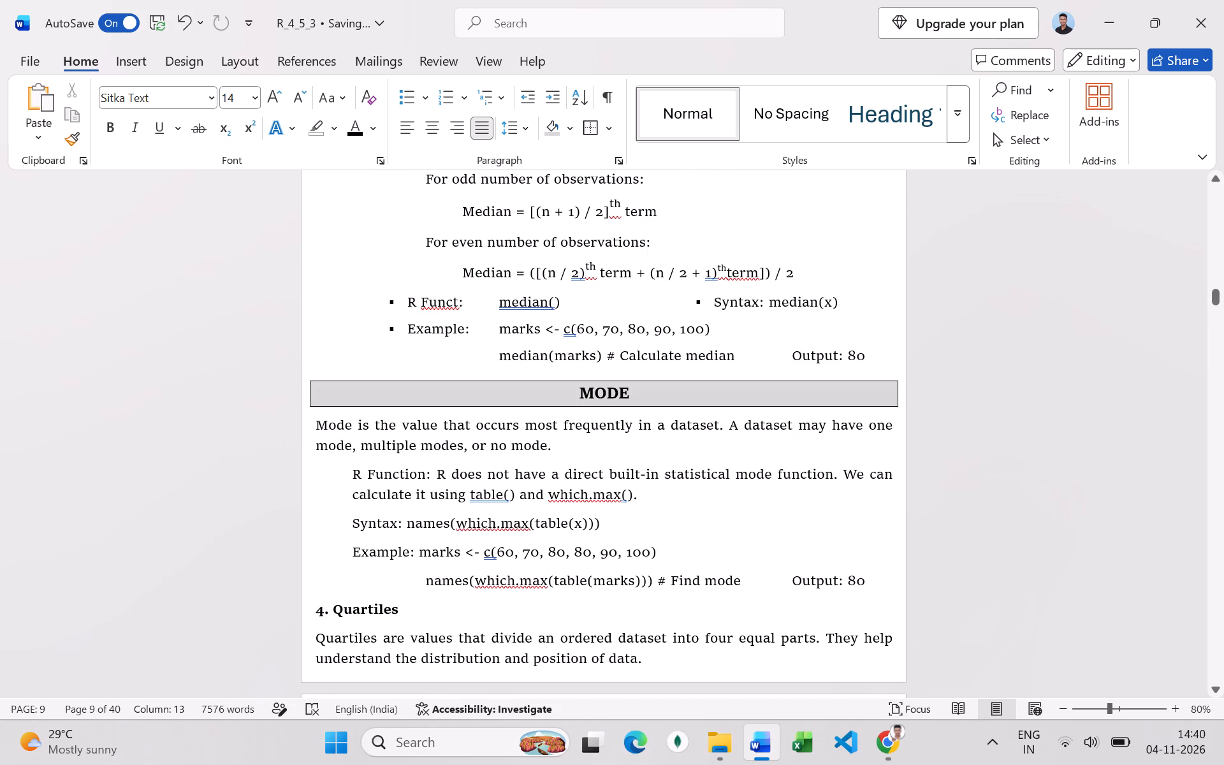
left_click_drag(659, 491, 284, 425)
key("ctrl+c")
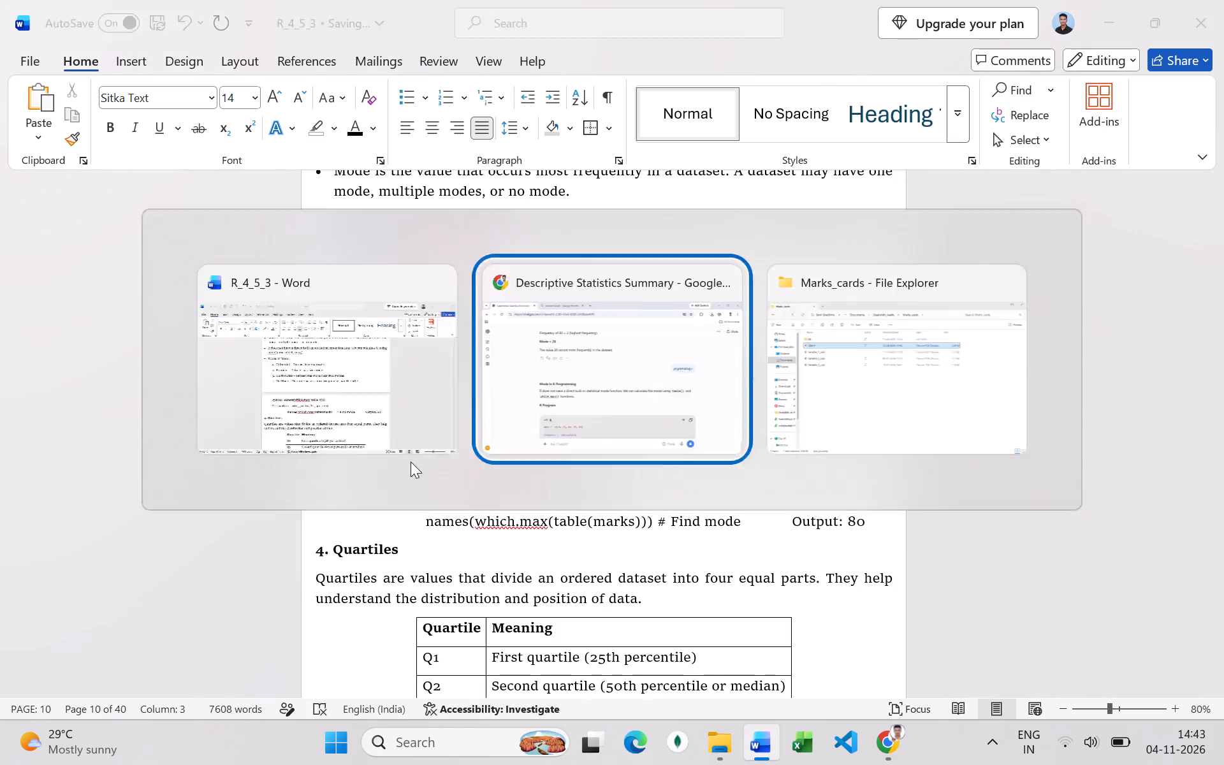
scroll(354, 467, "down", 2)
scroll(413, 473, "down", 3)
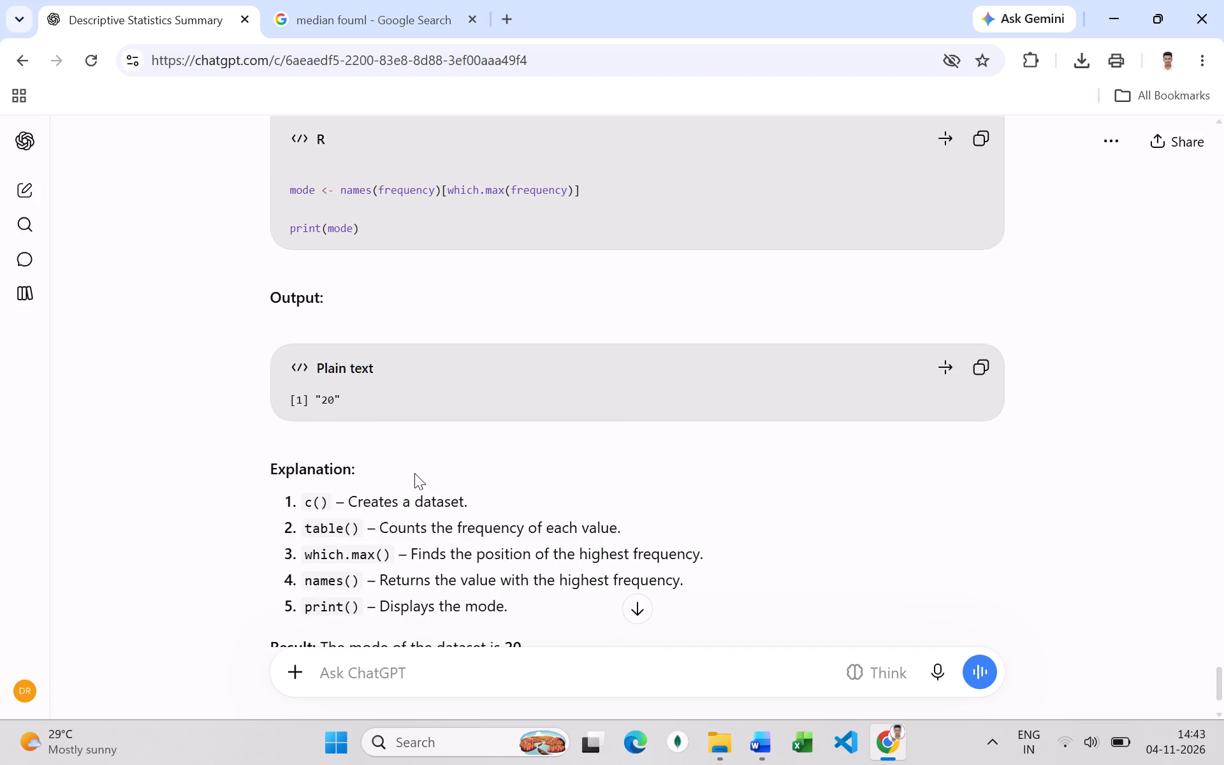
scroll(413, 472, "down", 2)
scroll(409, 467, "up", 7)
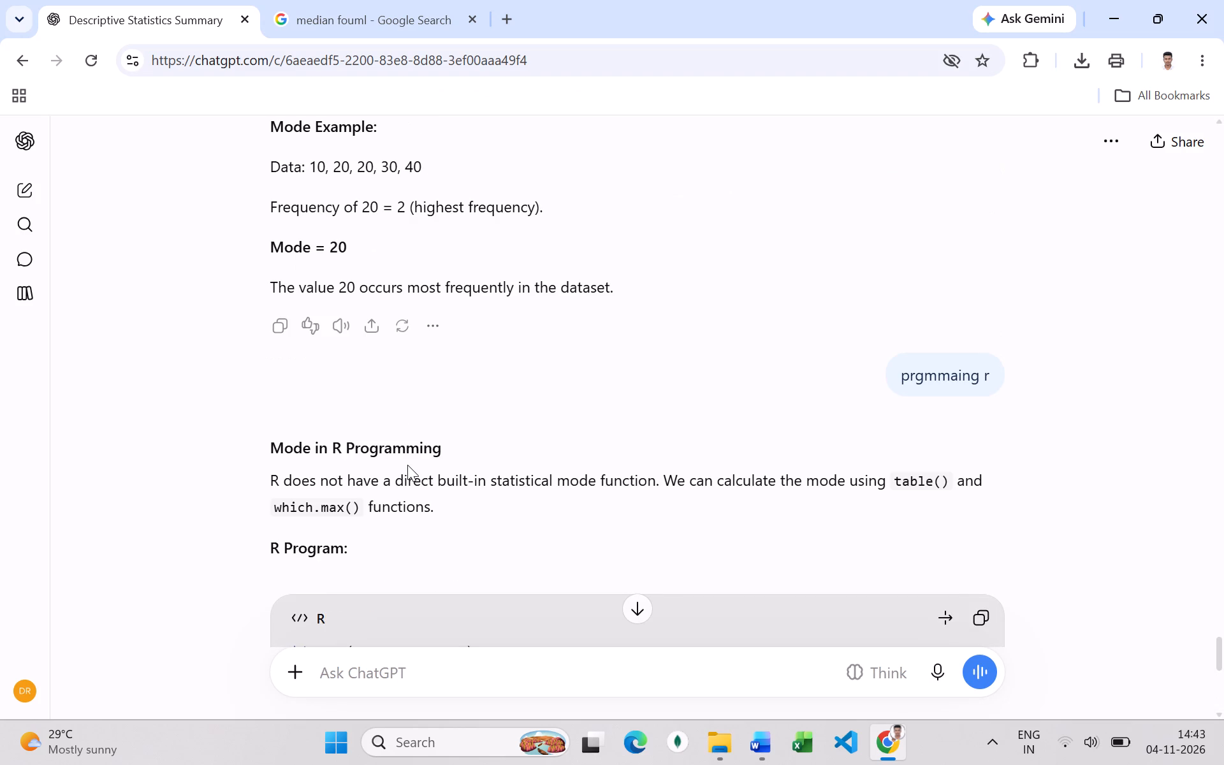
Copy ChatGPT's simple Mode Example answer and paste it in Word over the MODE section's Syntax and Ex lines, including the output.
left_click(281, 326)
left_click(310, 313)
left_click(279, 323)
key("alt+Tab")
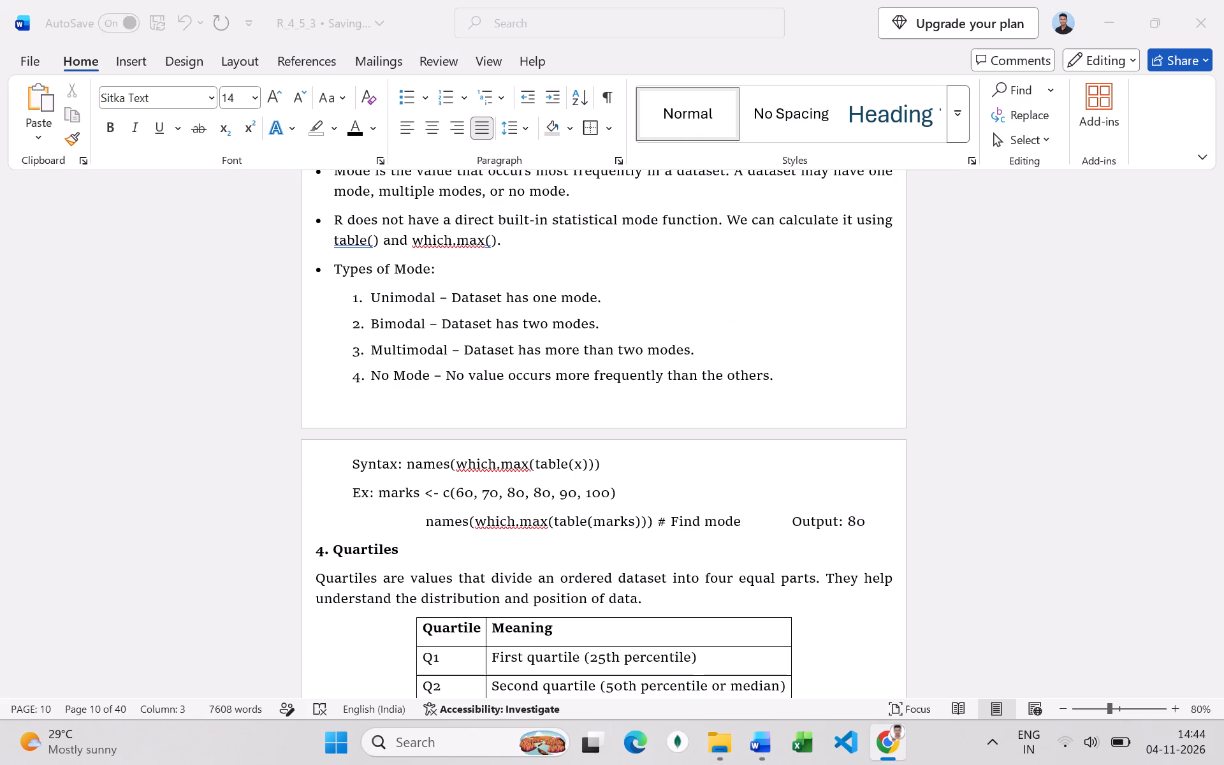
left_click_drag(882, 518, 317, 456)
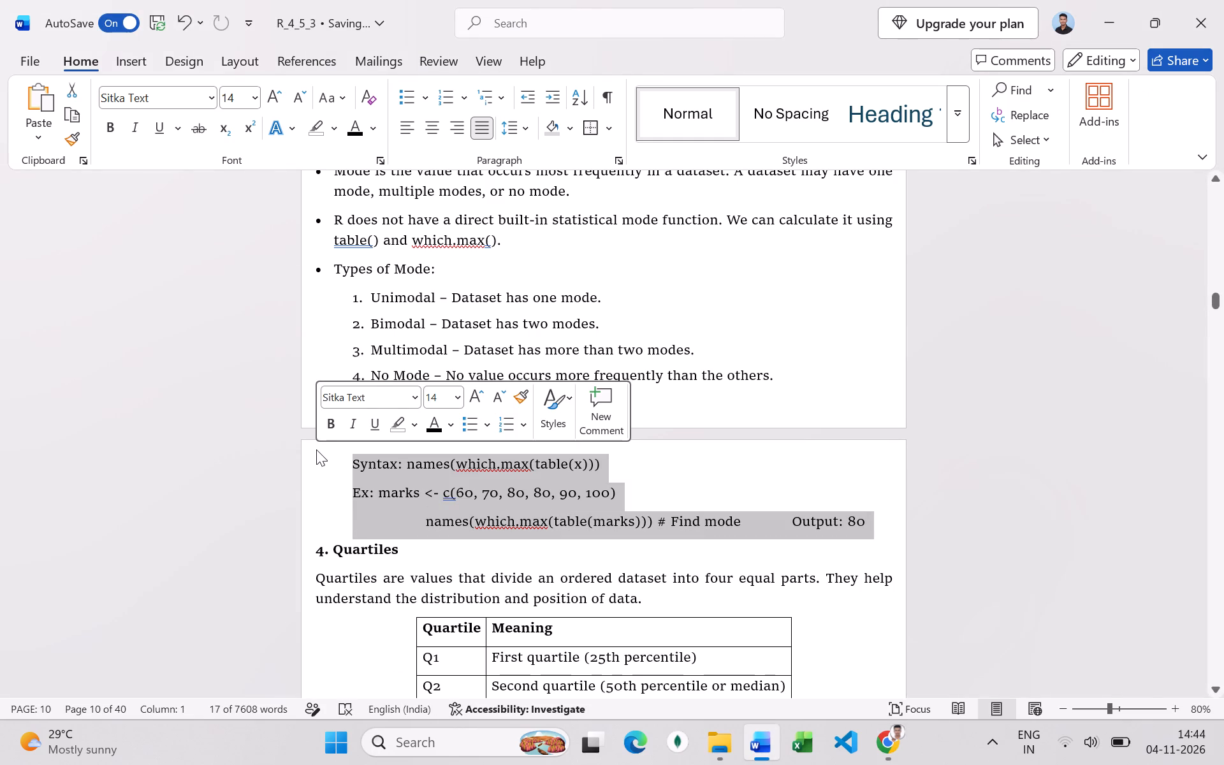
key("ctrl+v")
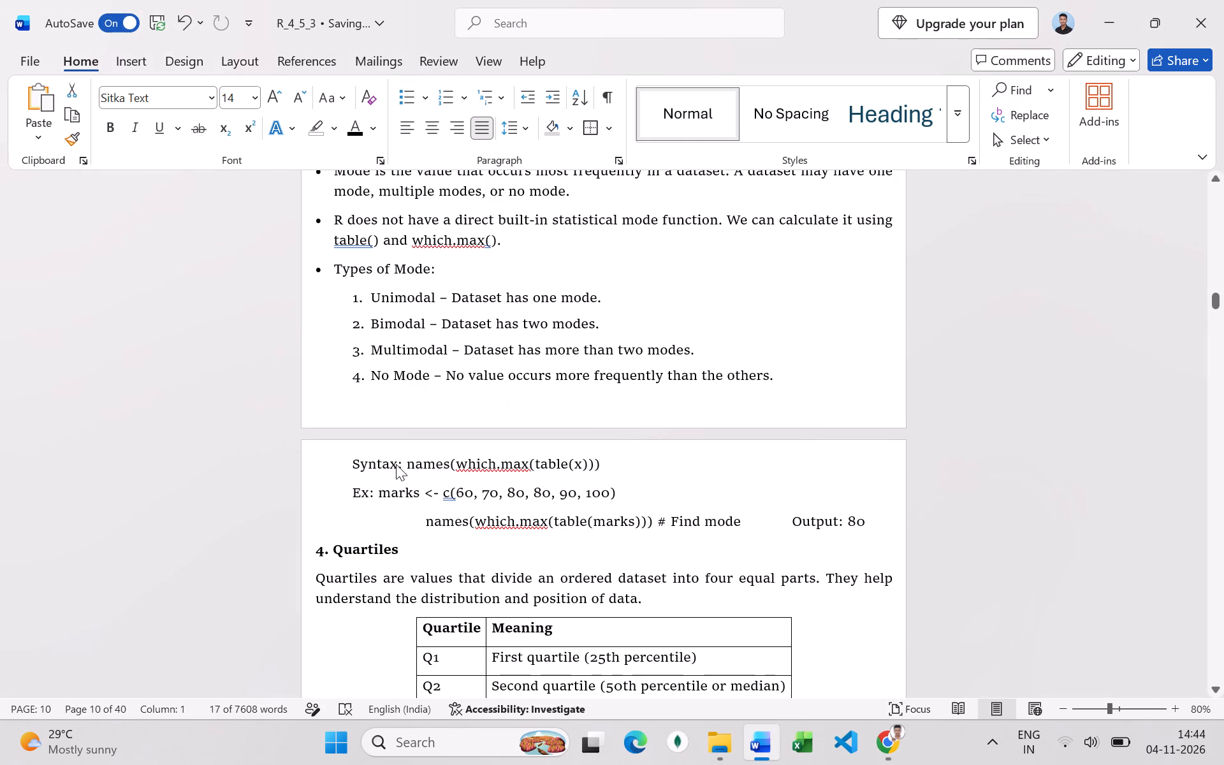
Remove "Mode" from the "Mode Example:" line and make "Example:" a bullet aligned with the MODE section's other bullets.
left_click_drag(666, 570, 640, 570)
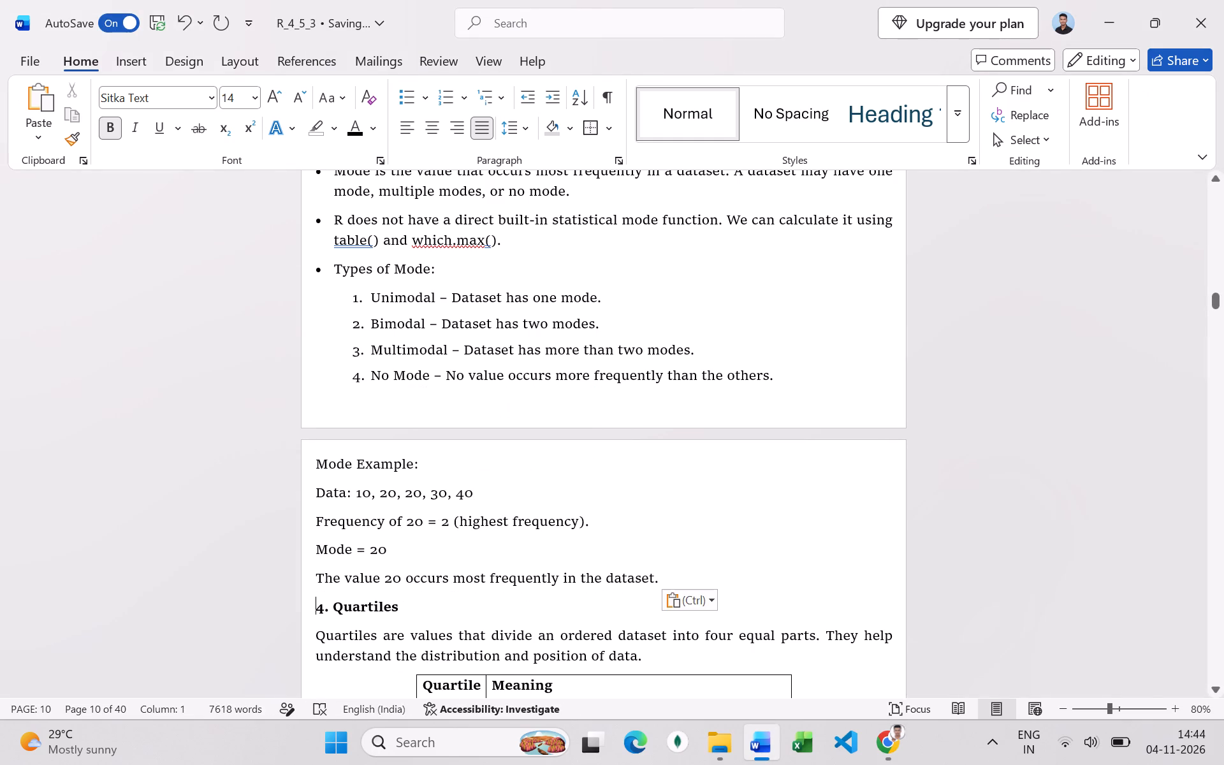
left_click_drag(640, 570, 320, 467)
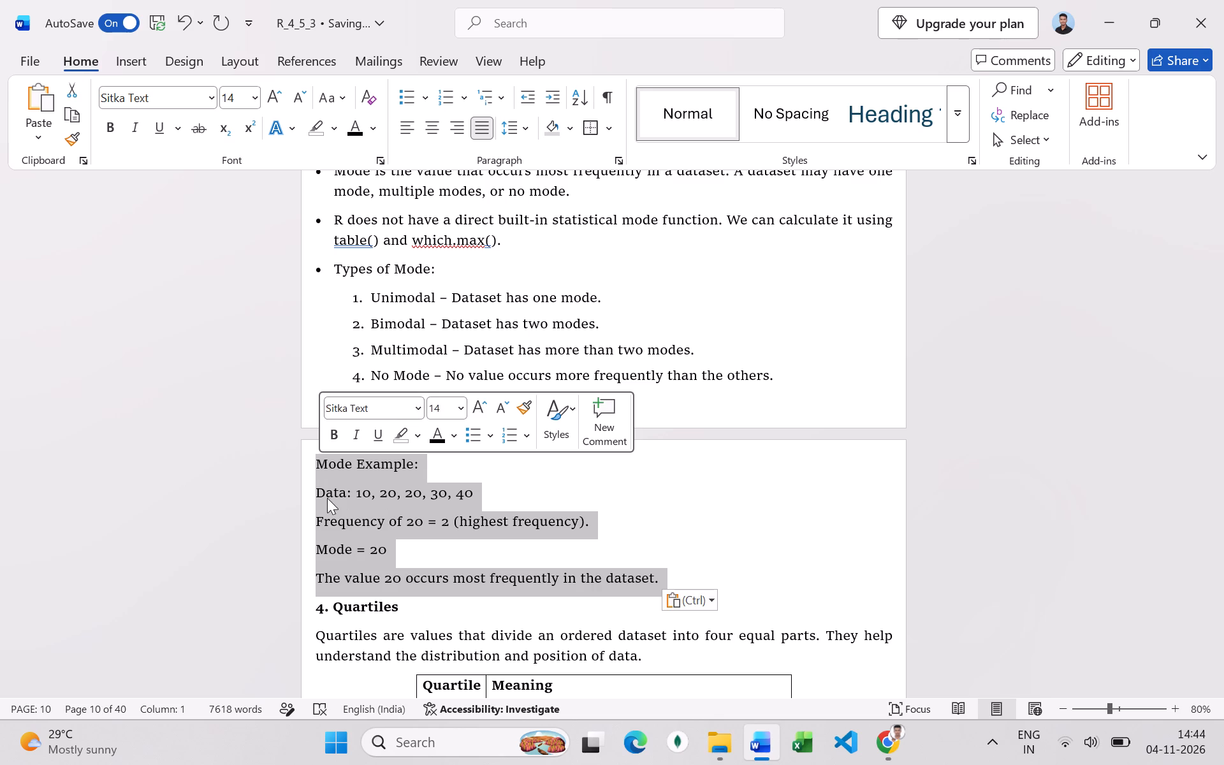
left_click(349, 466)
left_click(356, 465)
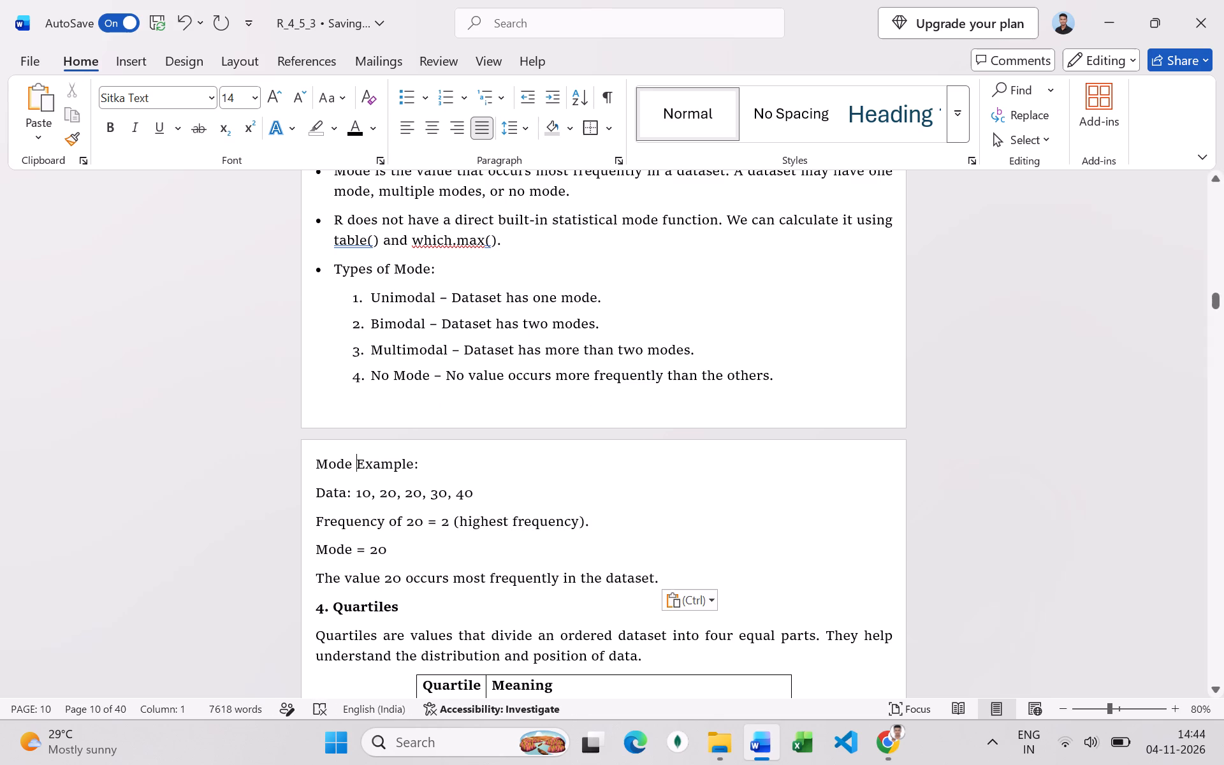
key("BackSpace")
key("BackSpace")
key("BackSpace")
key("BackSpace")
key("BackSpace")
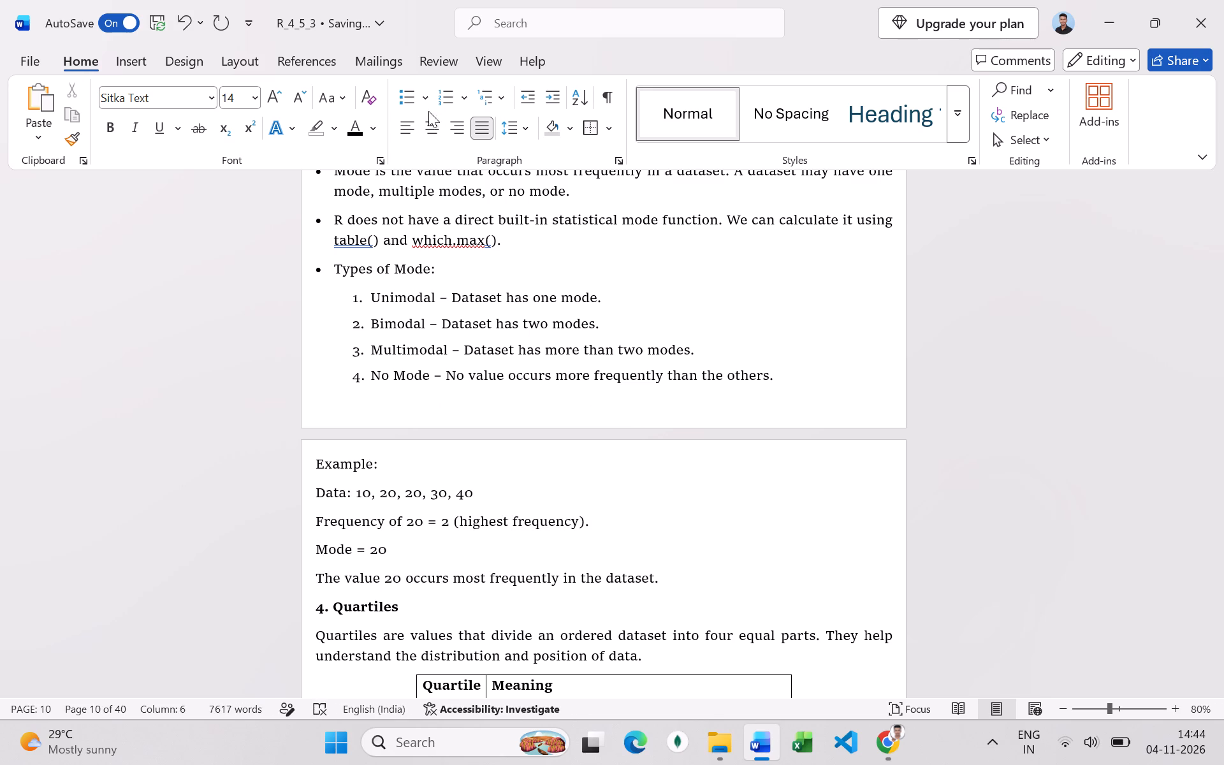
left_click(408, 94)
triple_click(526, 91)
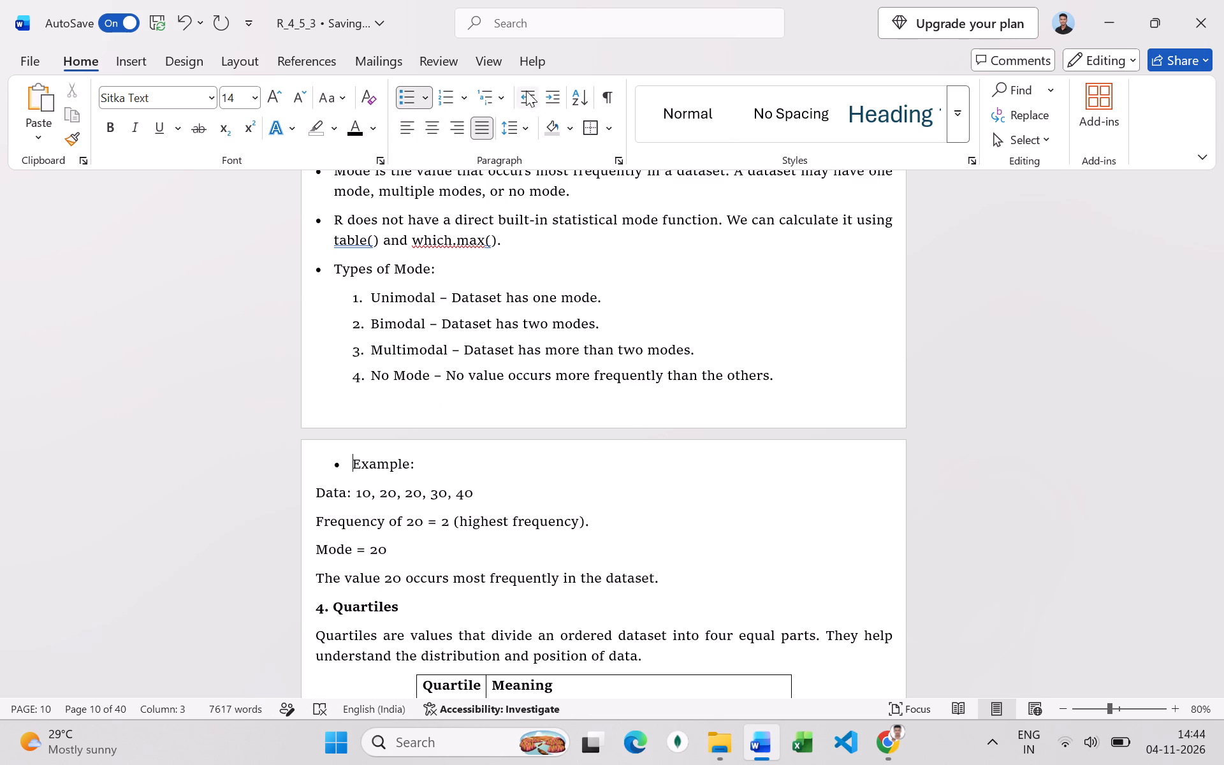
Join the data line onto the "Example:" bullet after a tab space and change its label to "Dataset".
left_click(314, 482)
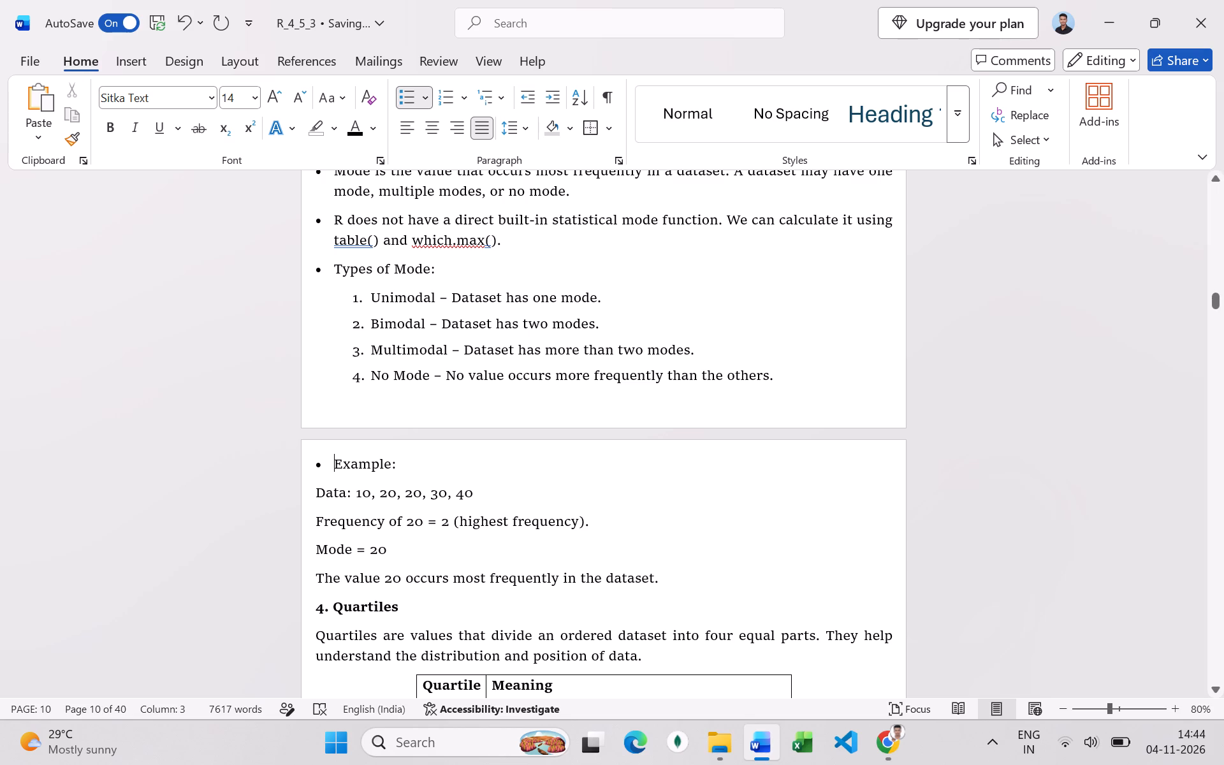
left_click(317, 488)
key("BackSpace")
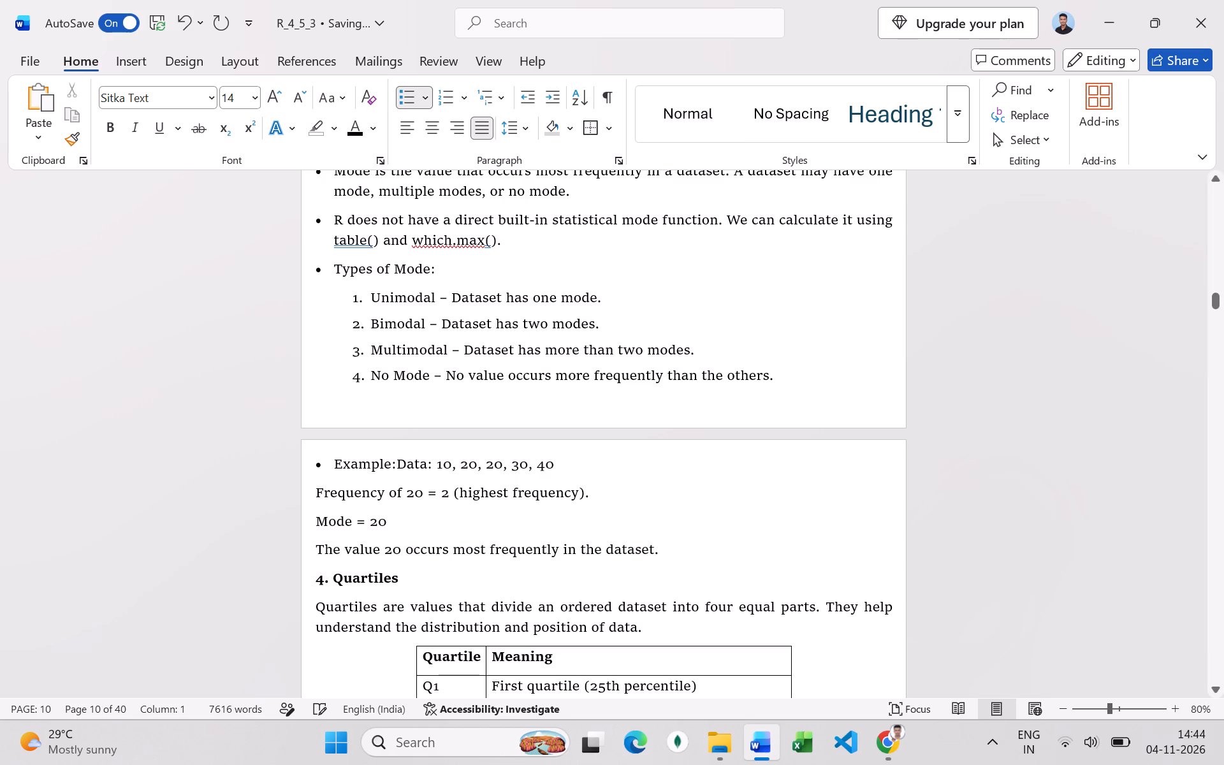
key("Tab")
left_click(454, 465)
key("s")
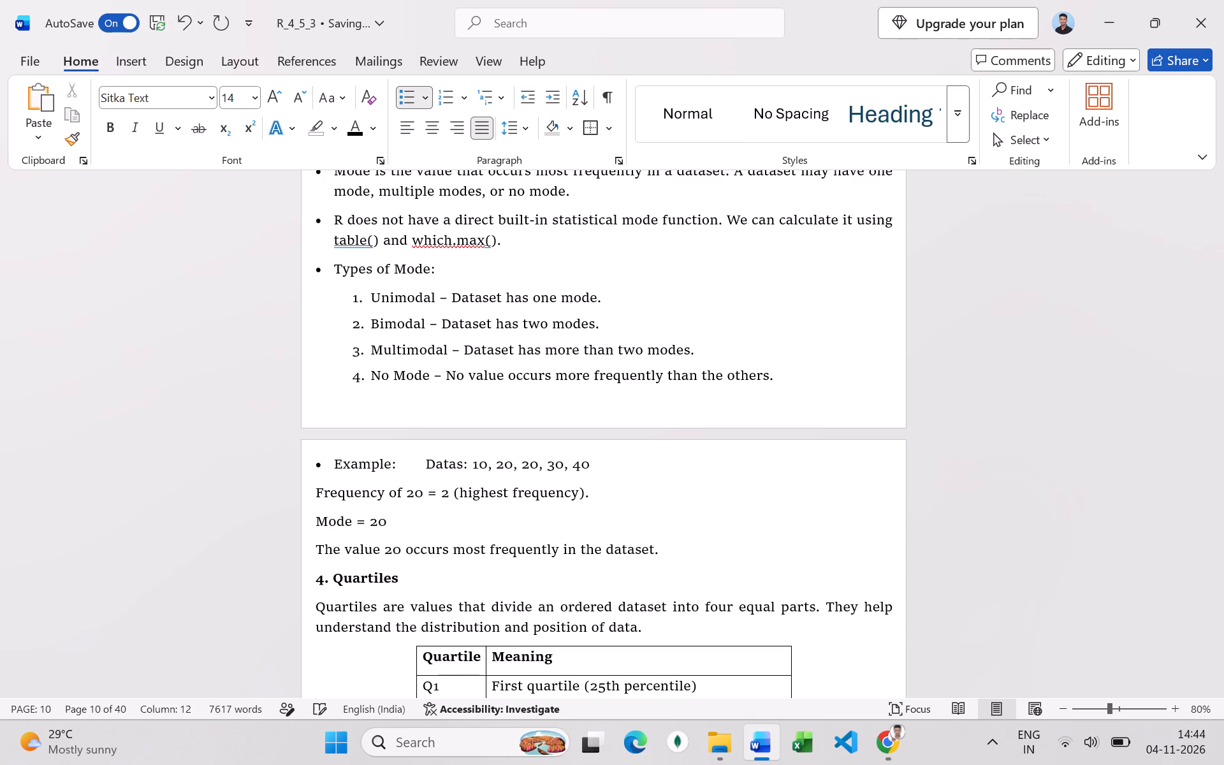
type("et")
Indent the "Frequency of 20", "Mode = 20" and "The value 20 occurs..." lines by three tab stops to align under "Dataset".
left_click(310, 497)
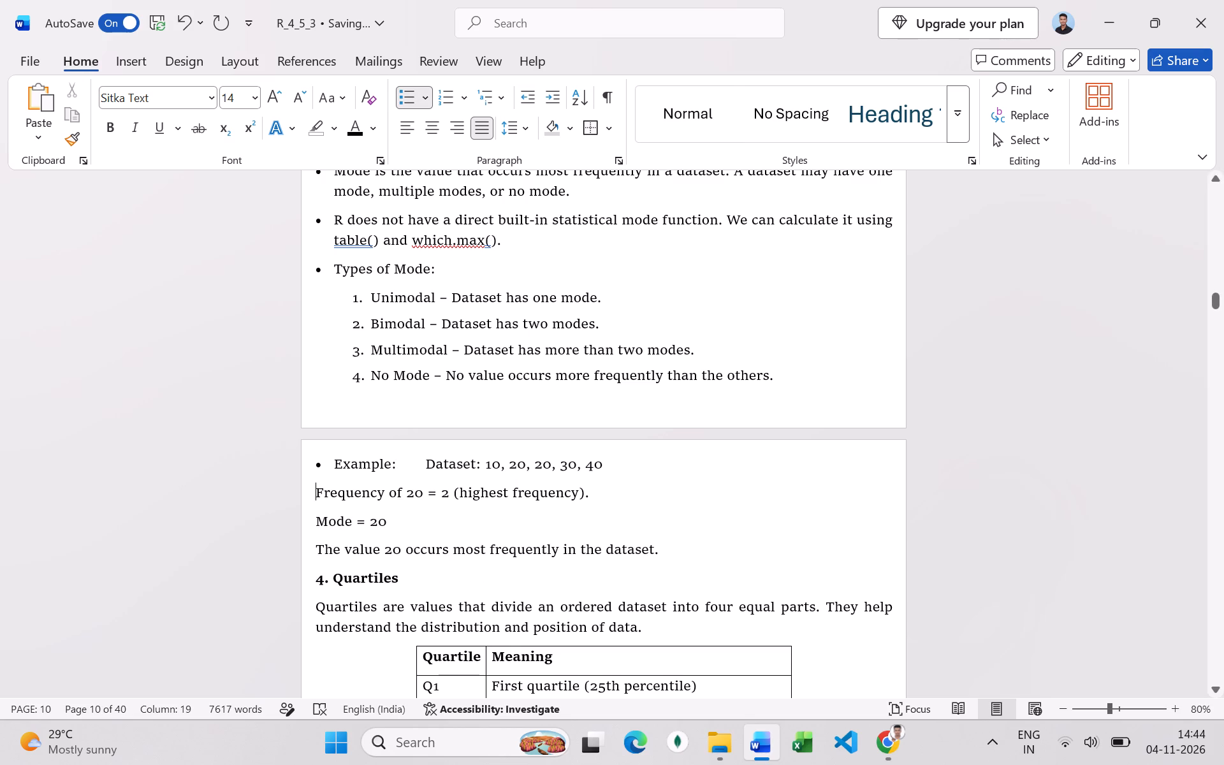
key("Tab")
key("Tab")
key("Tab")
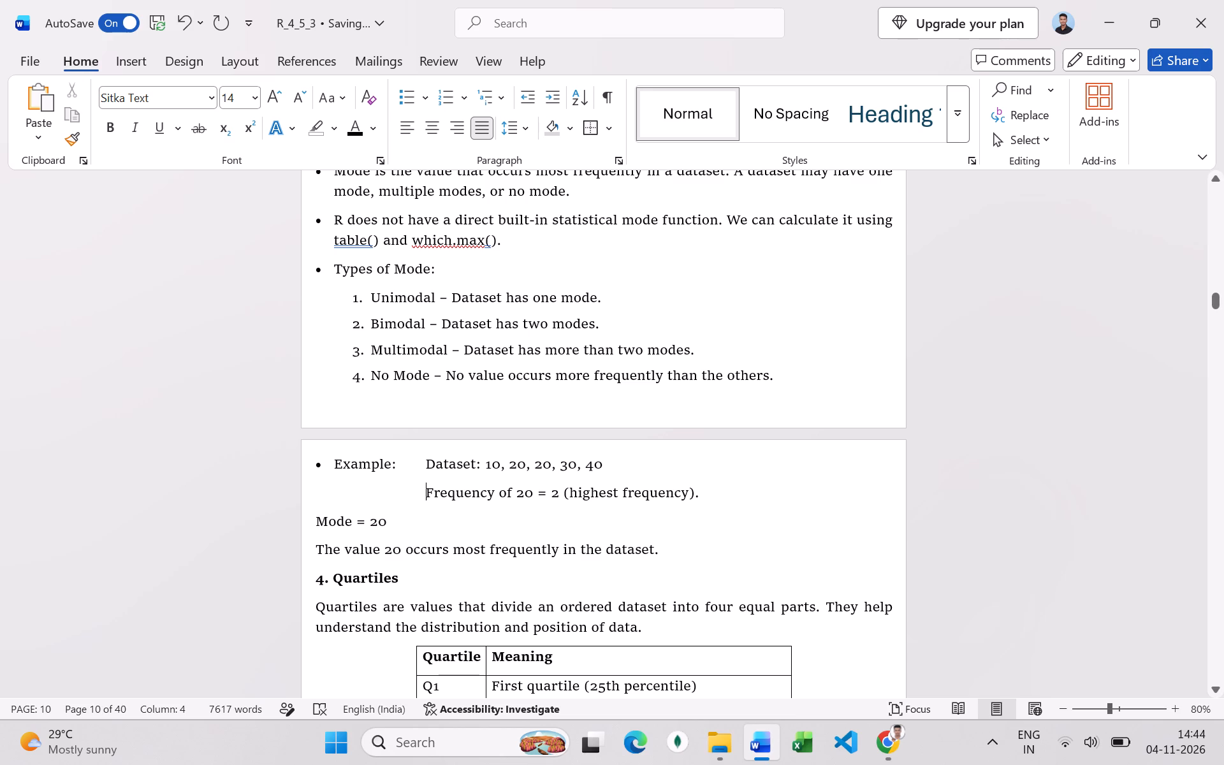
left_click(315, 517)
key("Tab")
key("Tab")
key("Tab")
left_click(314, 554)
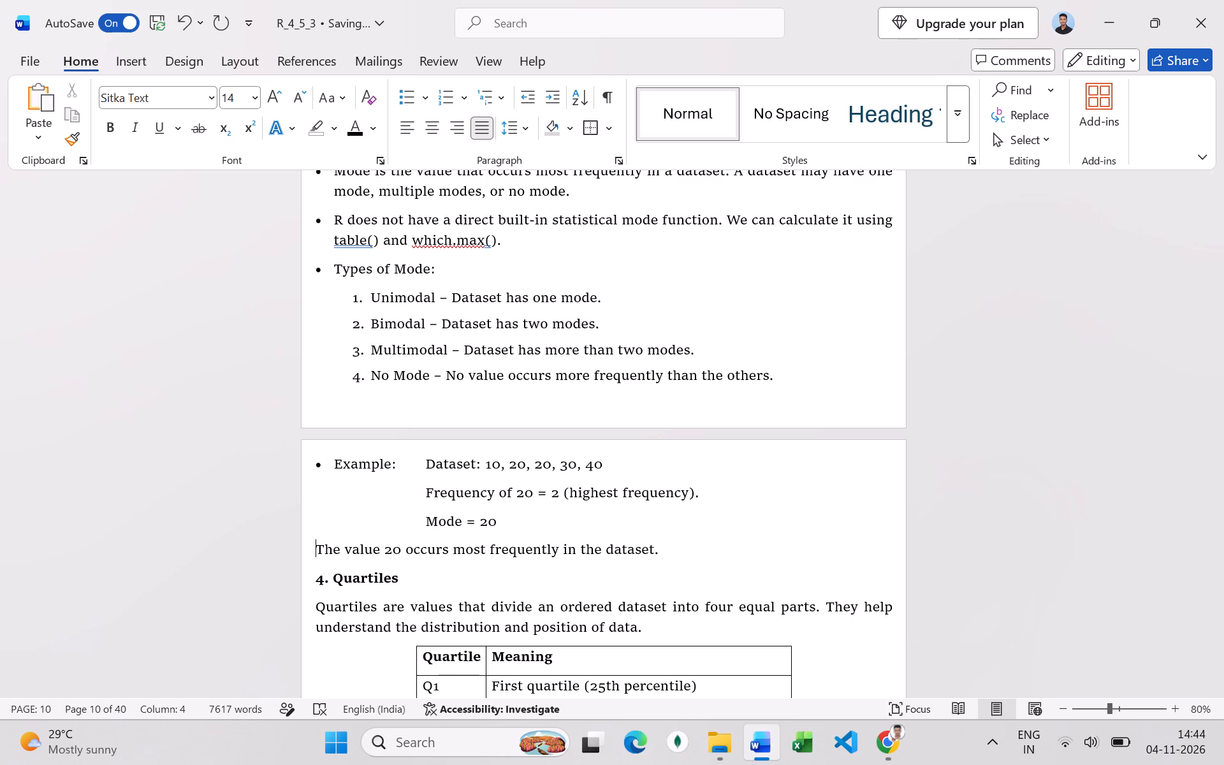
key("Tab")
key("Tab")
key("Tab")
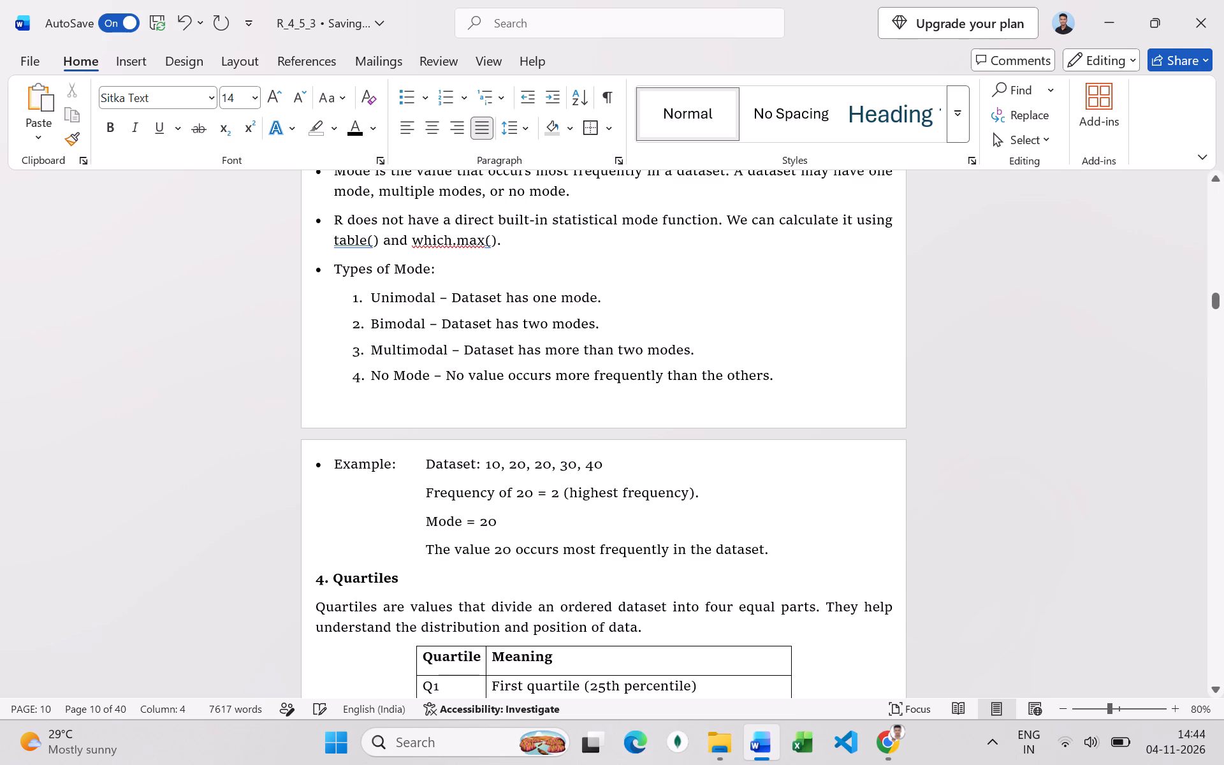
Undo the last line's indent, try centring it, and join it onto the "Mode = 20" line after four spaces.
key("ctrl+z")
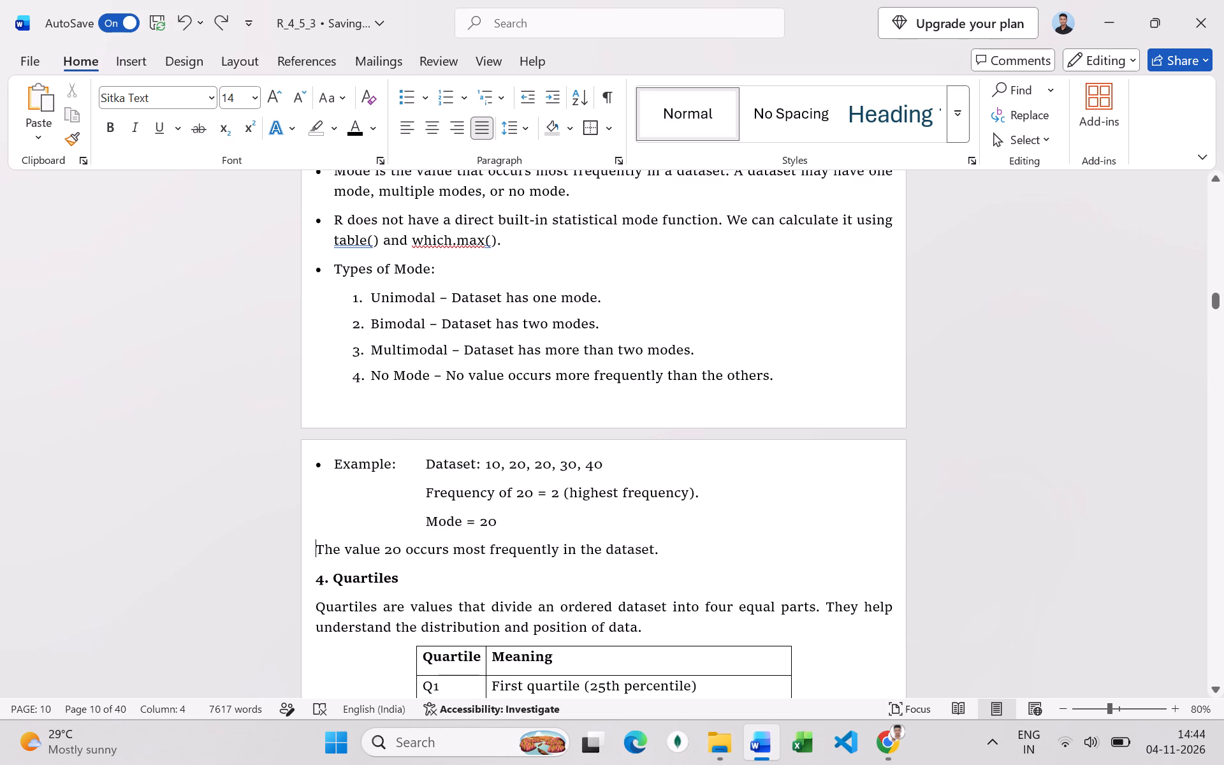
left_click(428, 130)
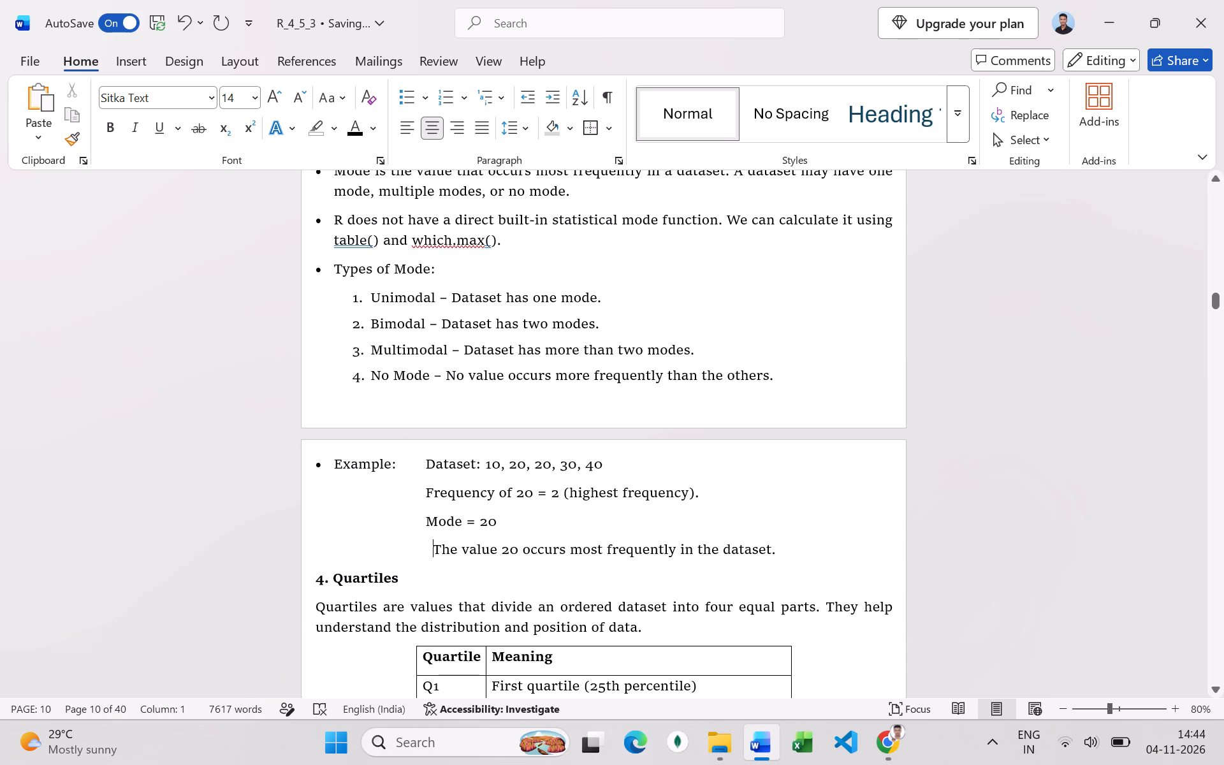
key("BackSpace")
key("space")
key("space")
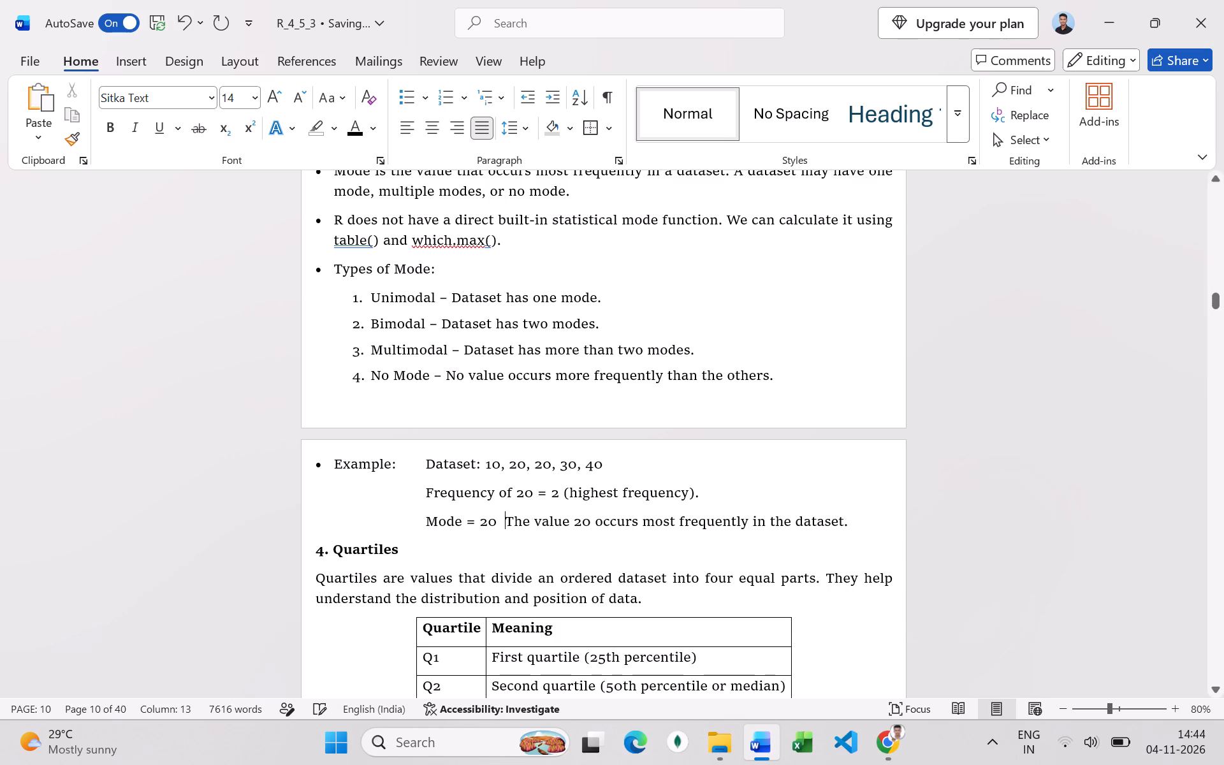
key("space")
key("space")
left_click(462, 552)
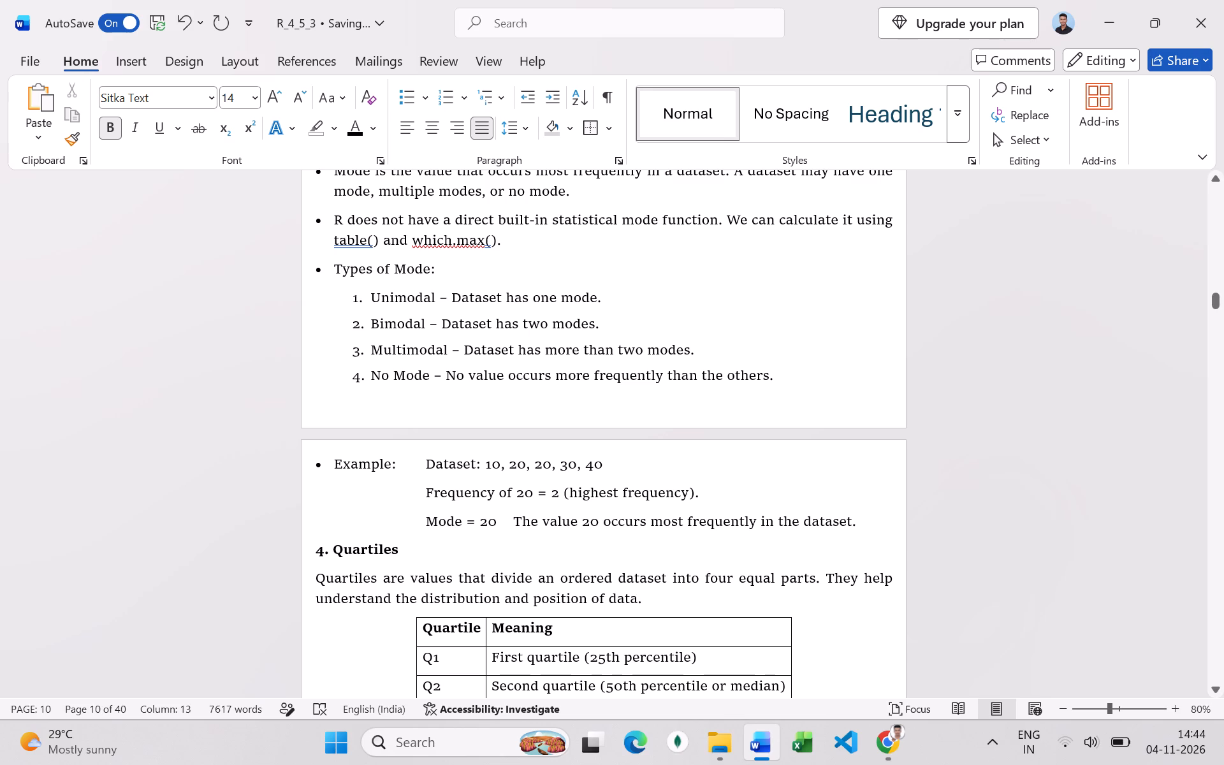
Join the "Mode = 20" text onto the "Frequency of 20" line after two tab spaces, removing the full stop before it.
left_click(425, 524)
key("BackSpace")
key("BackSpace")
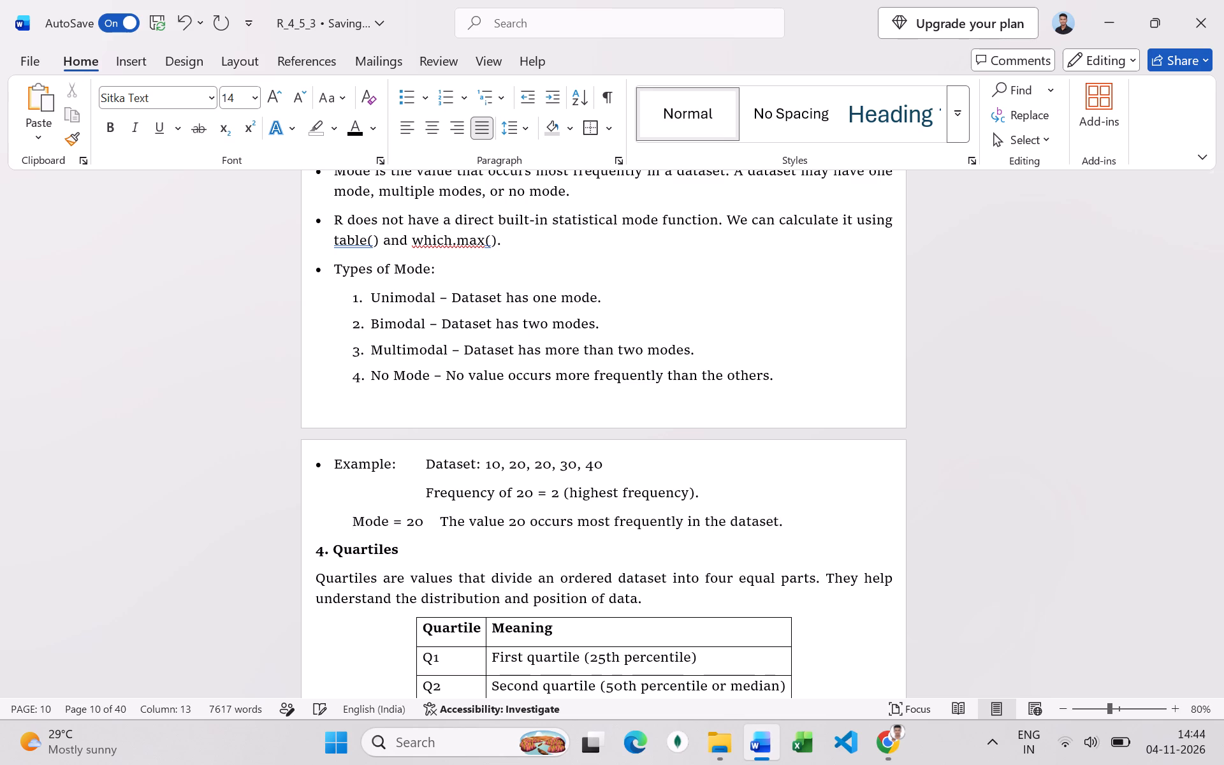
key("BackSpace")
key("BackSpace")
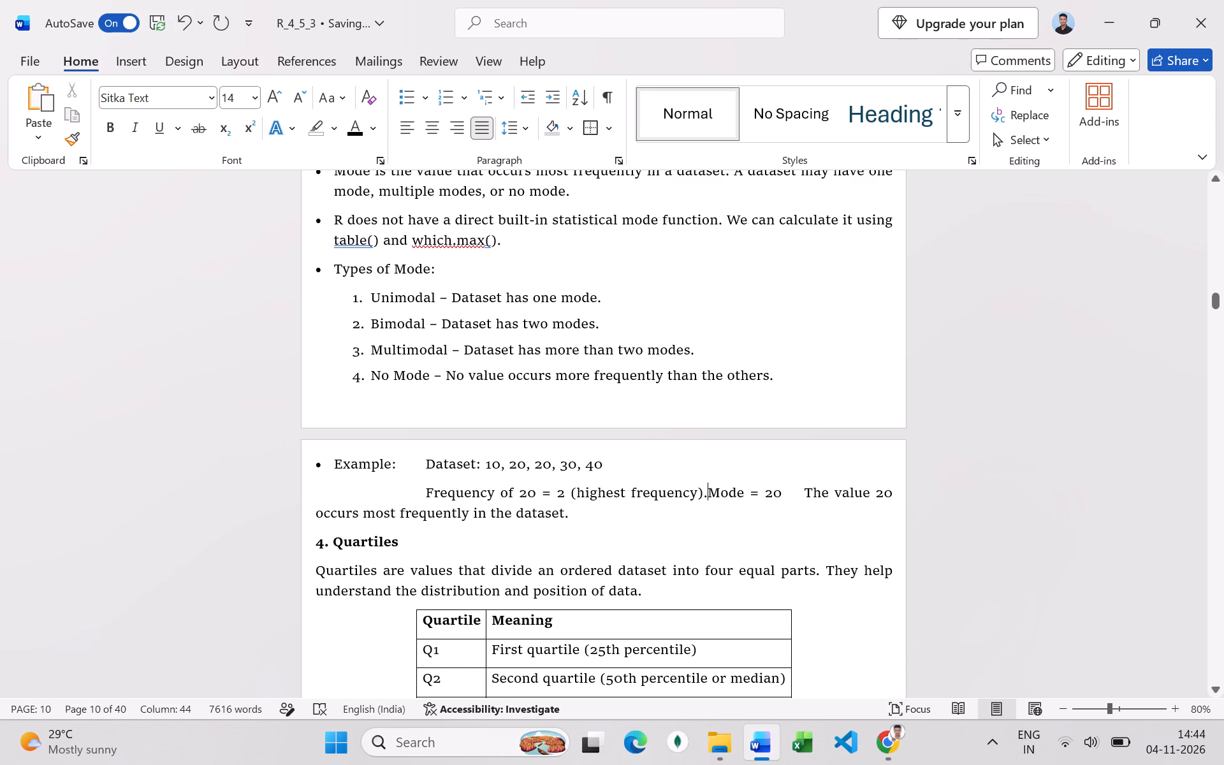
key("BackSpace")
key("Tab")
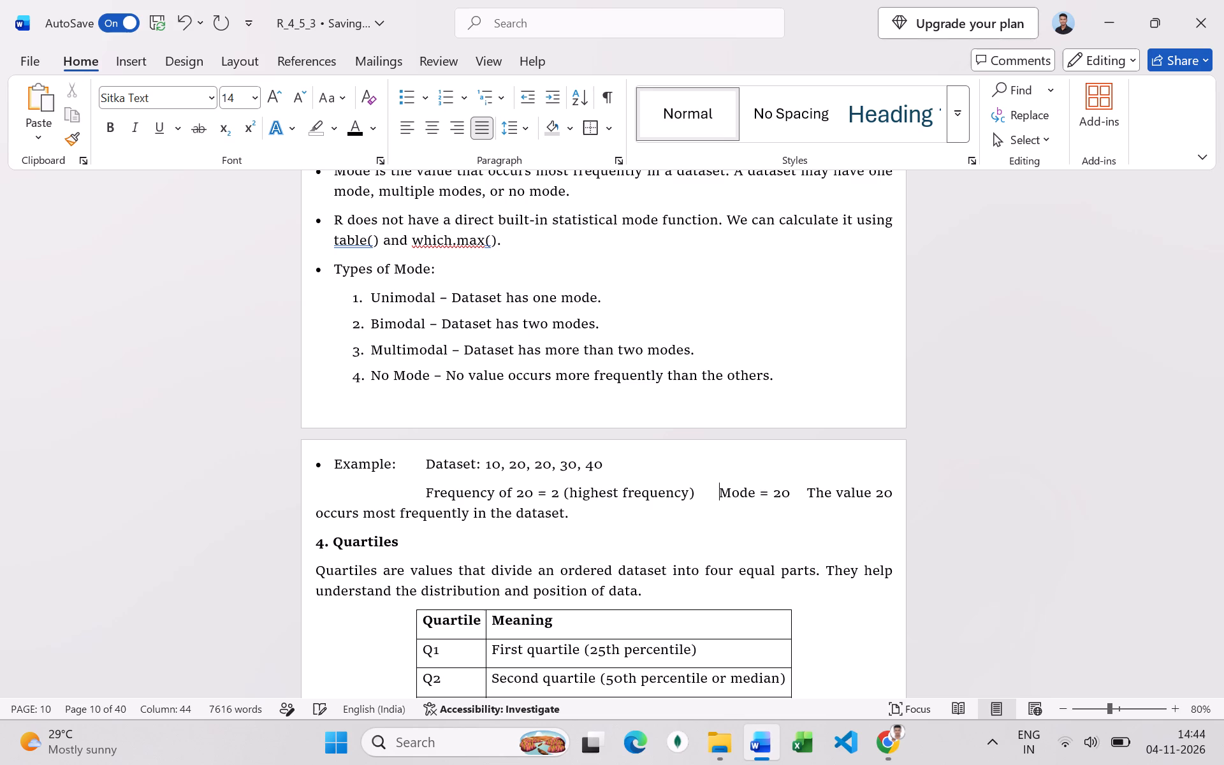
key("Tab")
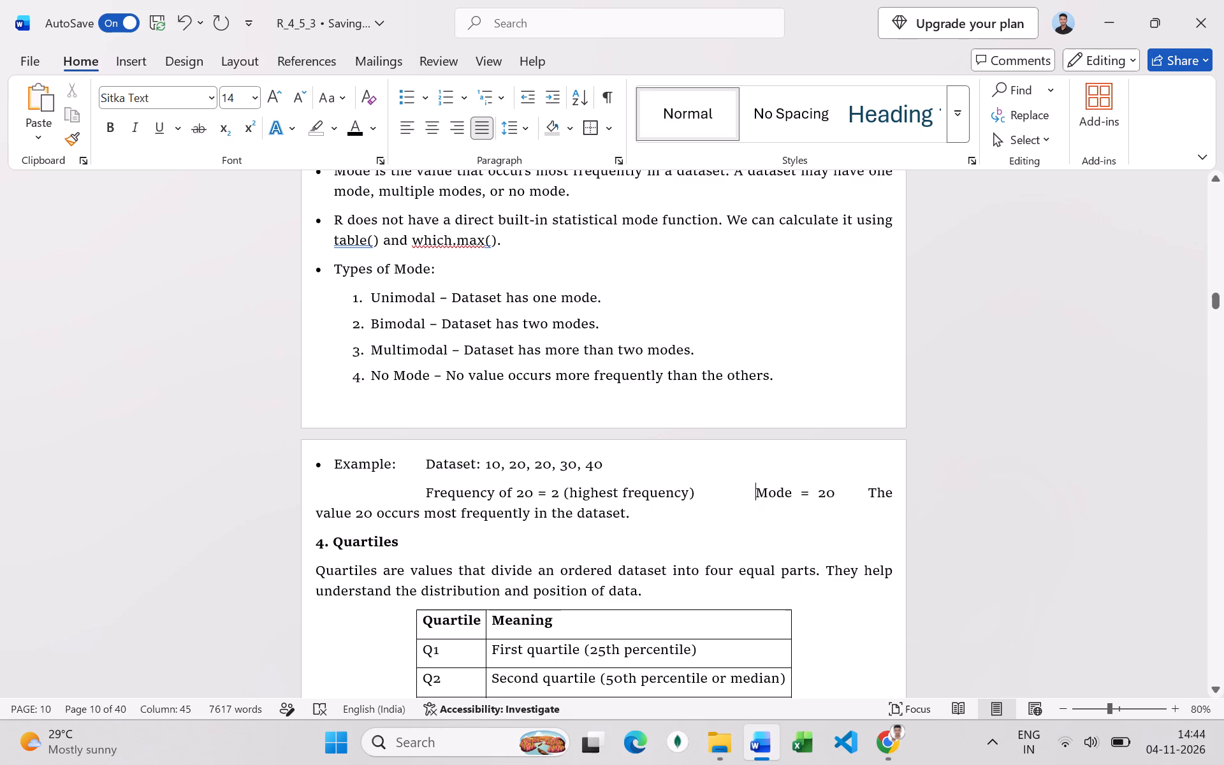
Split "The value 20 occurs most frequently in the dataset." onto its own line, indented by three tab stops under the example.
left_click(866, 493)
key("Return")
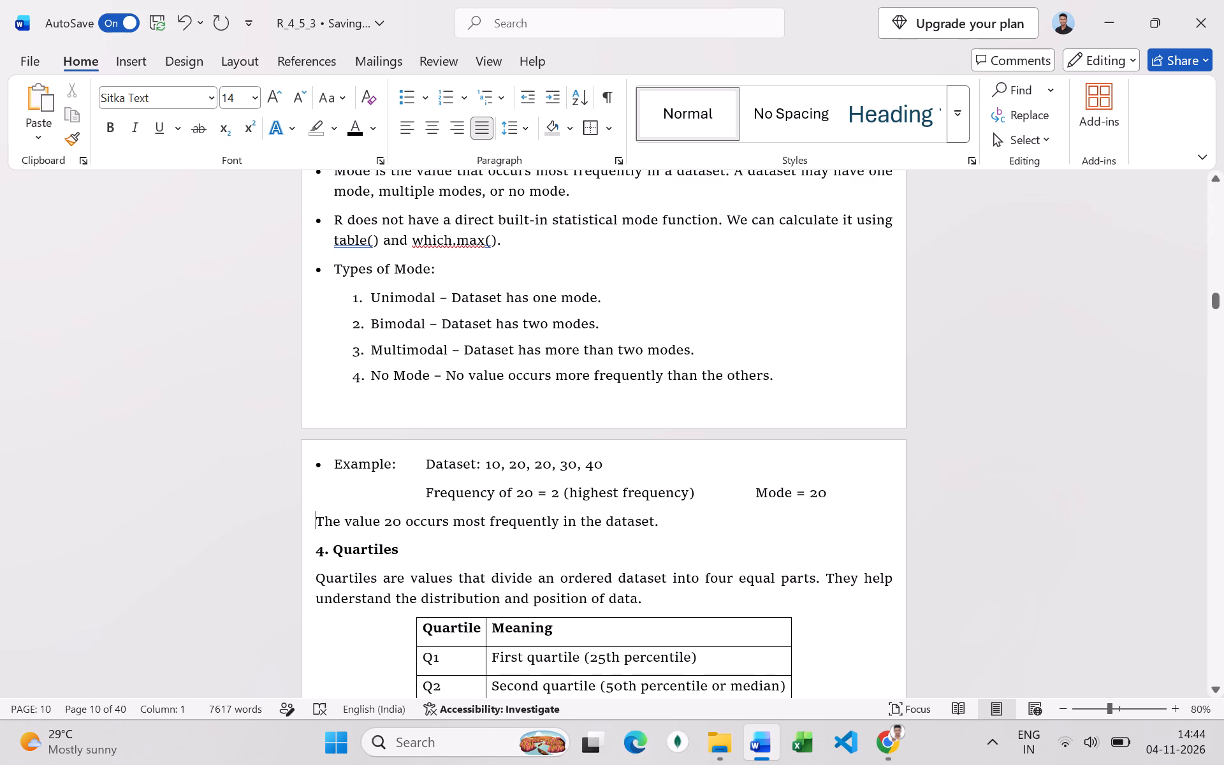
key("Tab")
key("Tab")
key("Tab")
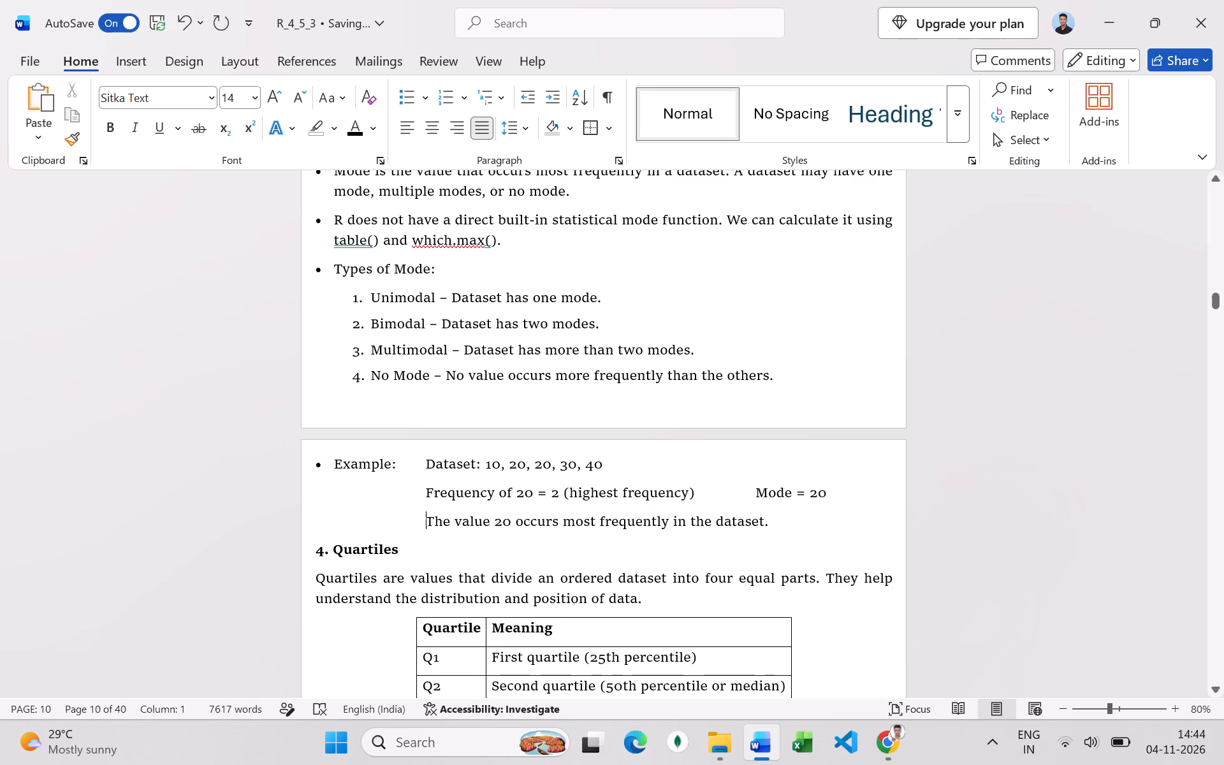
Remove the number "4." from the Quartiles heading.
left_click(328, 544)
left_click(330, 546)
key("BackSpace")
key("BackSpace")
Format the Quartiles heading like MODE: uppercase, grey shading, boxed border, centred and one font size larger.
left_click_drag(391, 557, 300, 546)
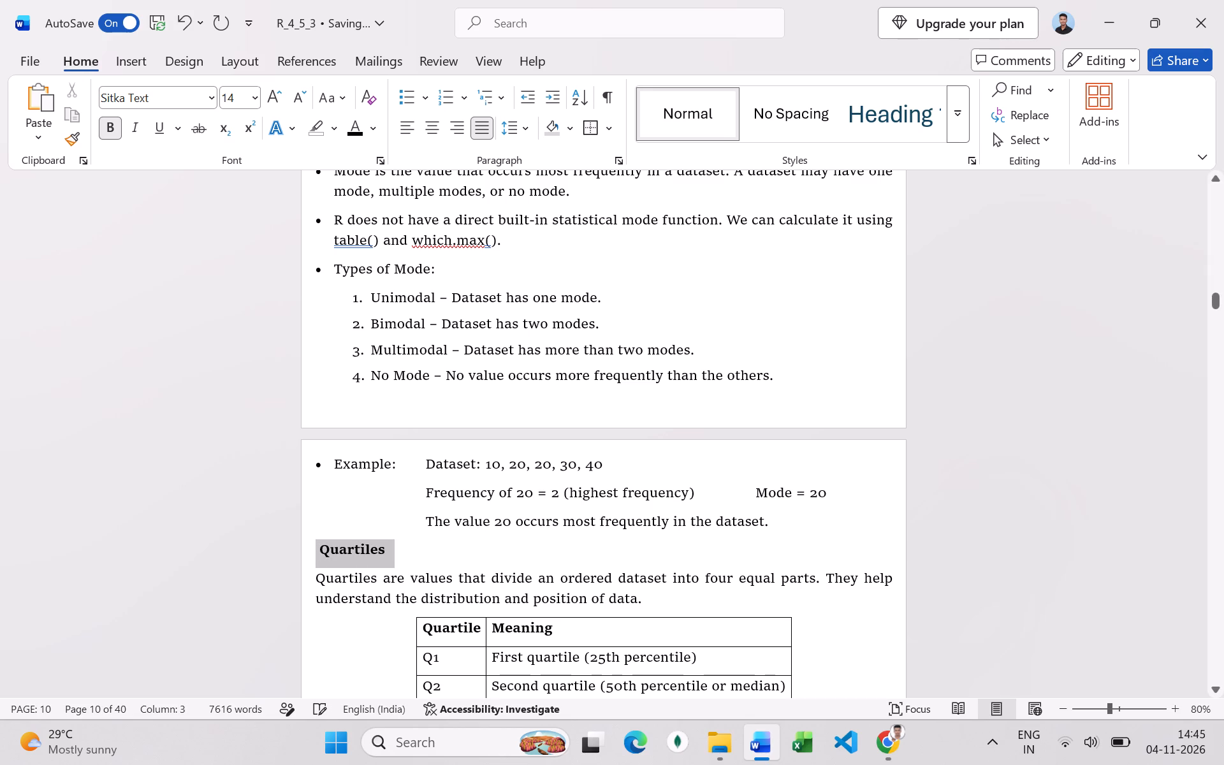
left_click_drag(300, 546, 302, 546)
left_click(354, 94)
left_click(337, 113)
left_click(330, 108)
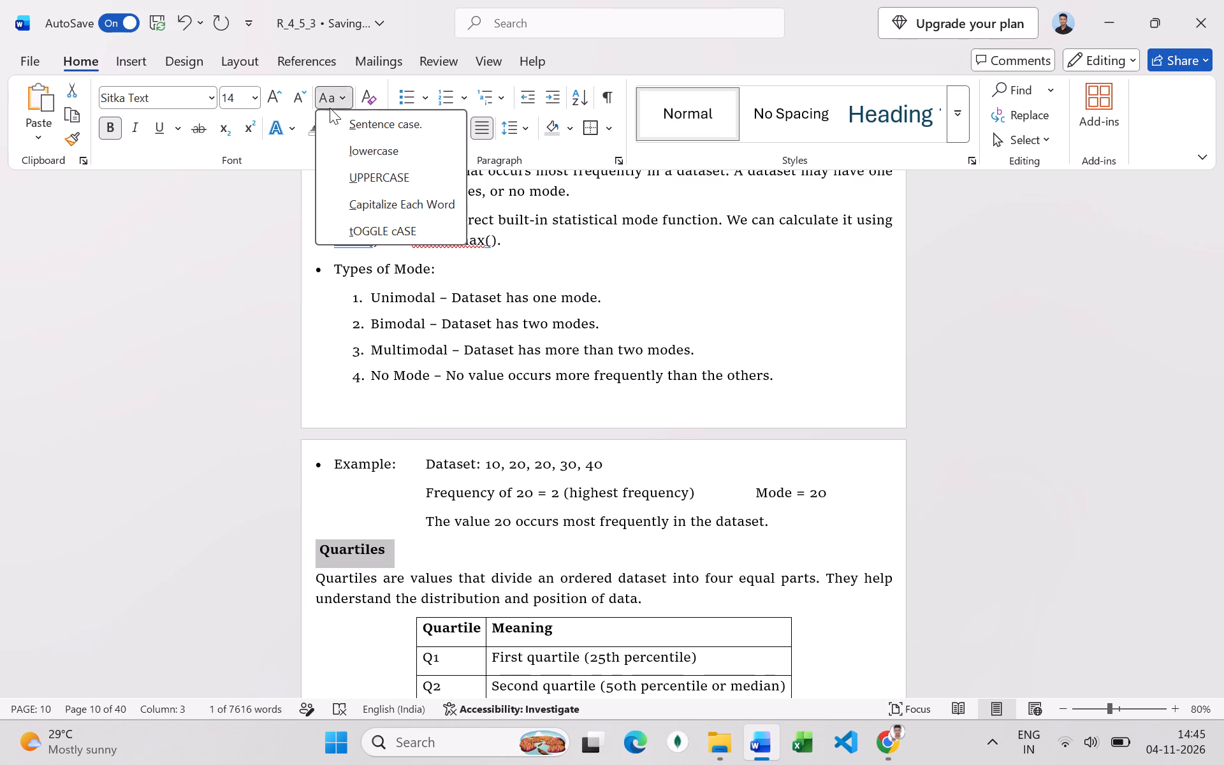
left_click(367, 170)
left_click(548, 120)
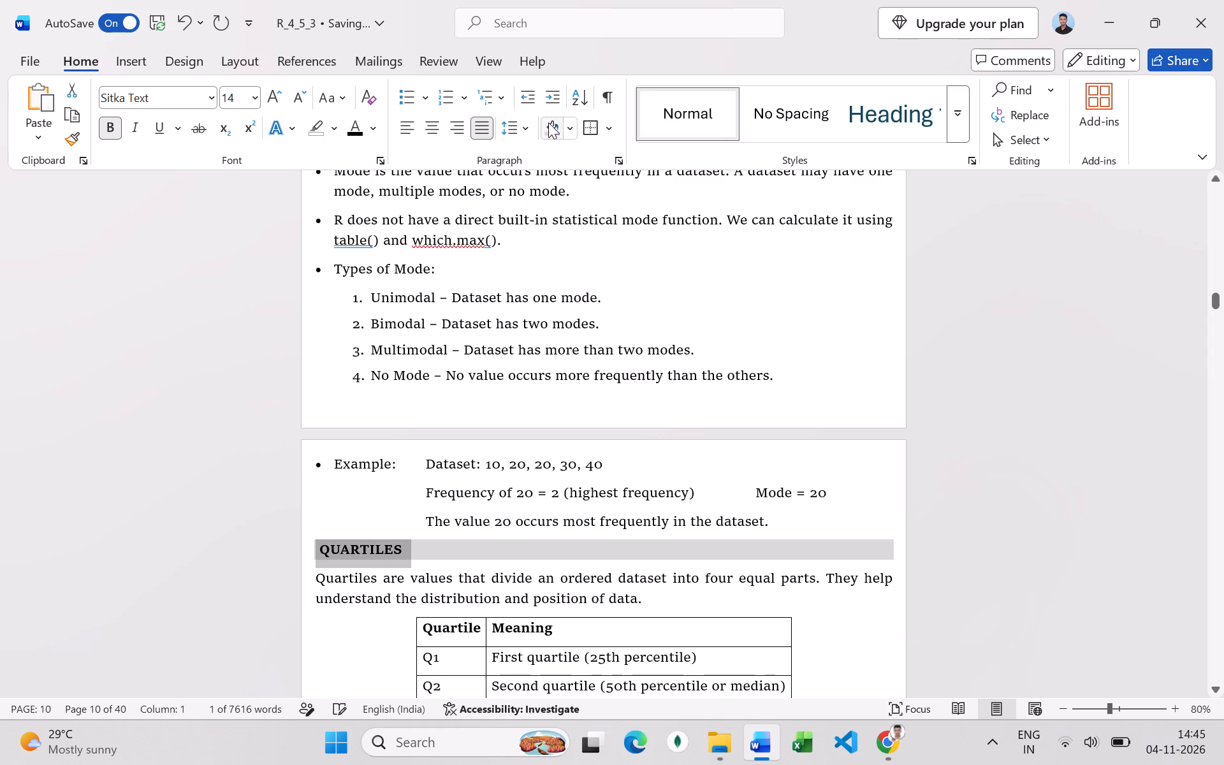
left_click(590, 133)
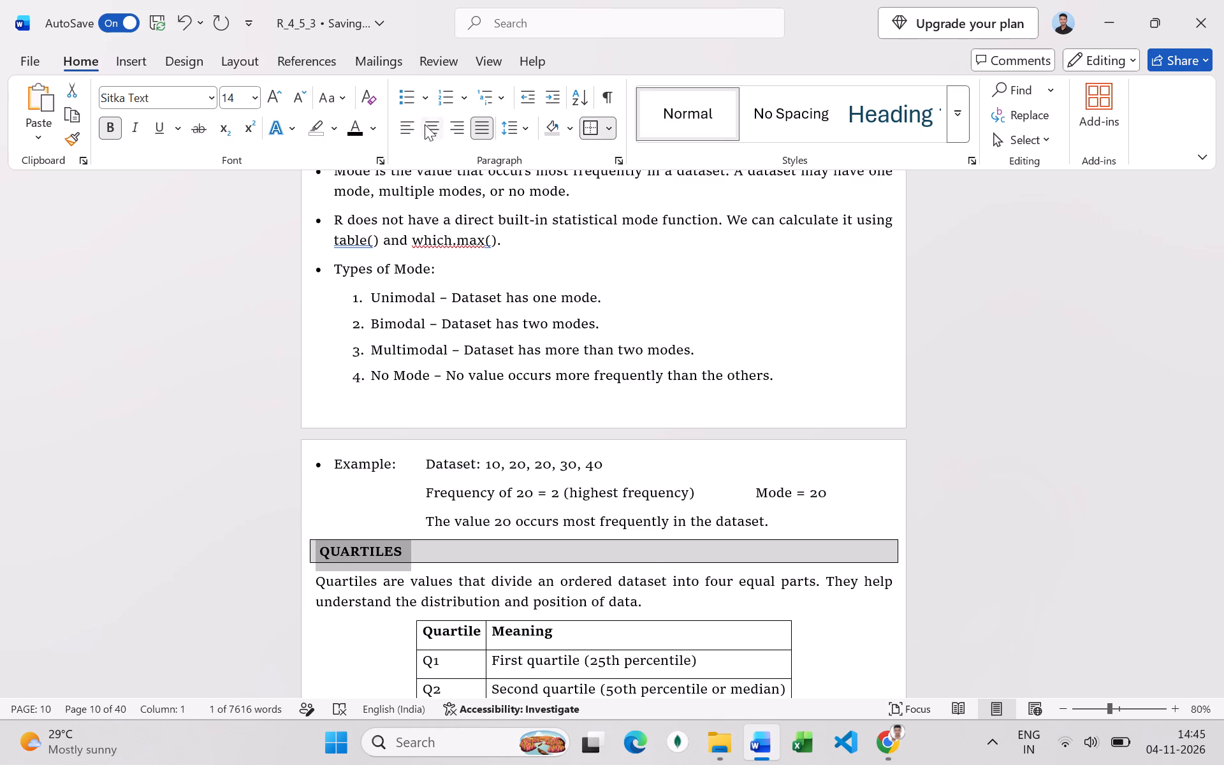
left_click(432, 124)
left_click(277, 97)
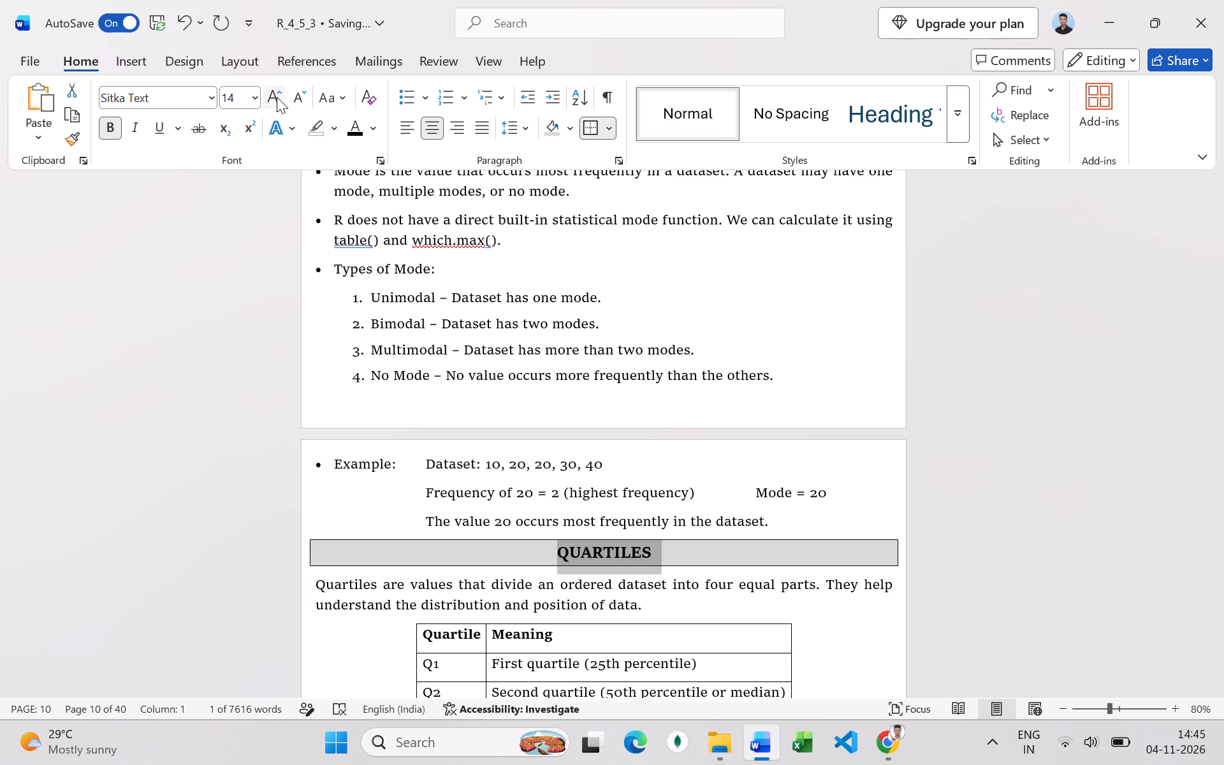
left_click(442, 389)
Review the layout of the MEAN, MEDIAN, MODE and QUARTILES sections.
scroll(465, 397, "down", 1)
scroll(465, 397, "up", 5)
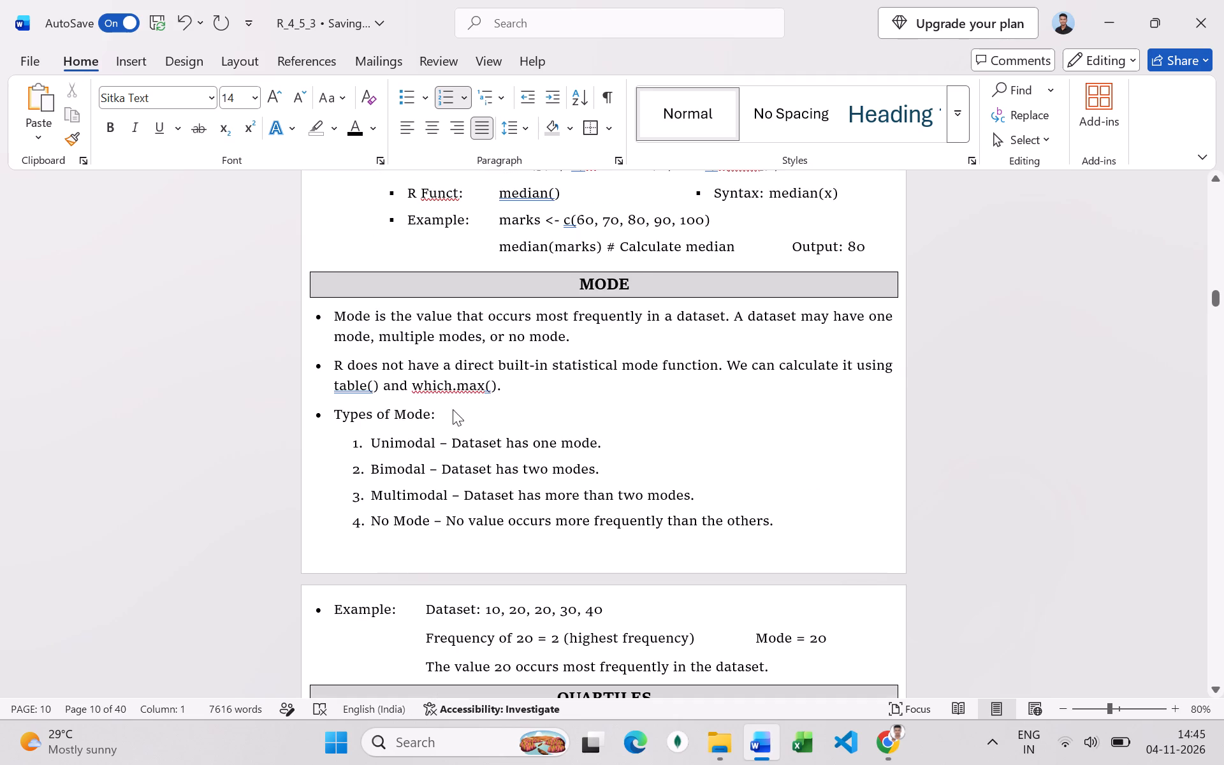
scroll(516, 451, "up", 3)
scroll(517, 451, "down", 5)
scroll(525, 430, "up", 8)
scroll(539, 365, "down", 1)
scroll(539, 365, "up", 3)
scroll(539, 365, "down", 1)
scroll(539, 365, "up", 12)
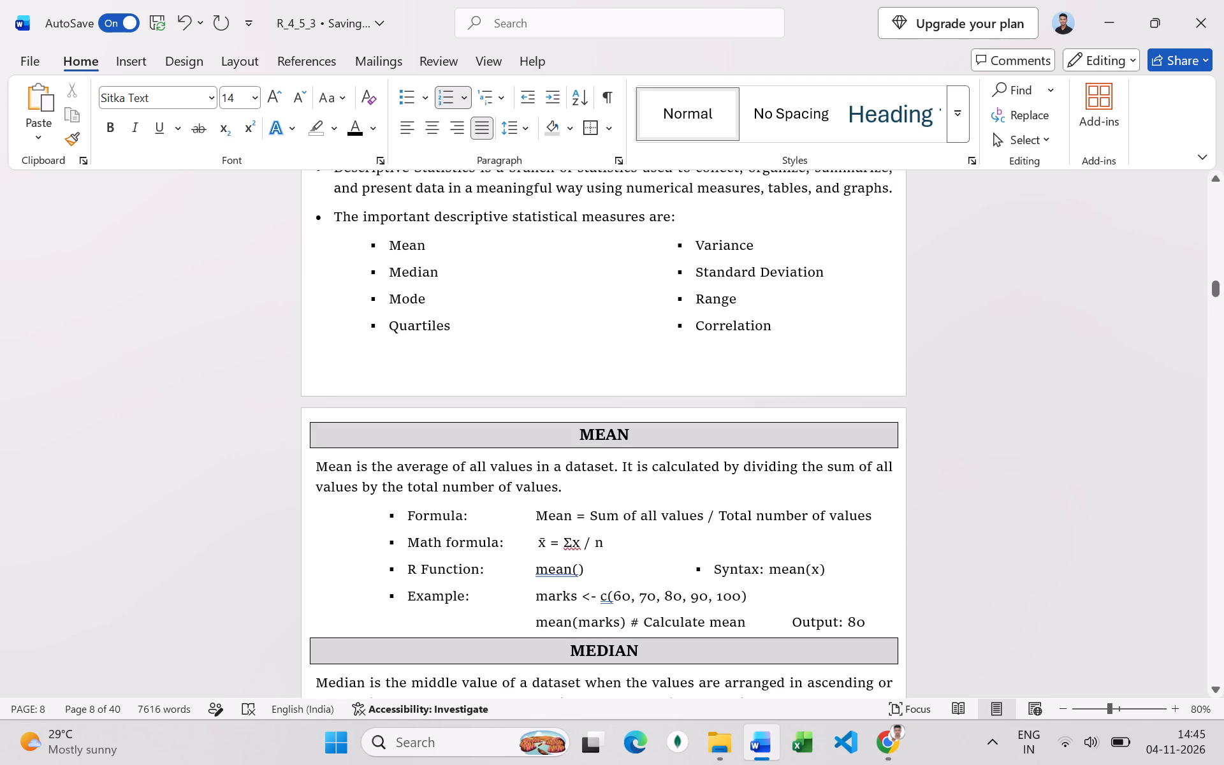
scroll(543, 398, "down", 20)
scroll(543, 398, "down", 5)
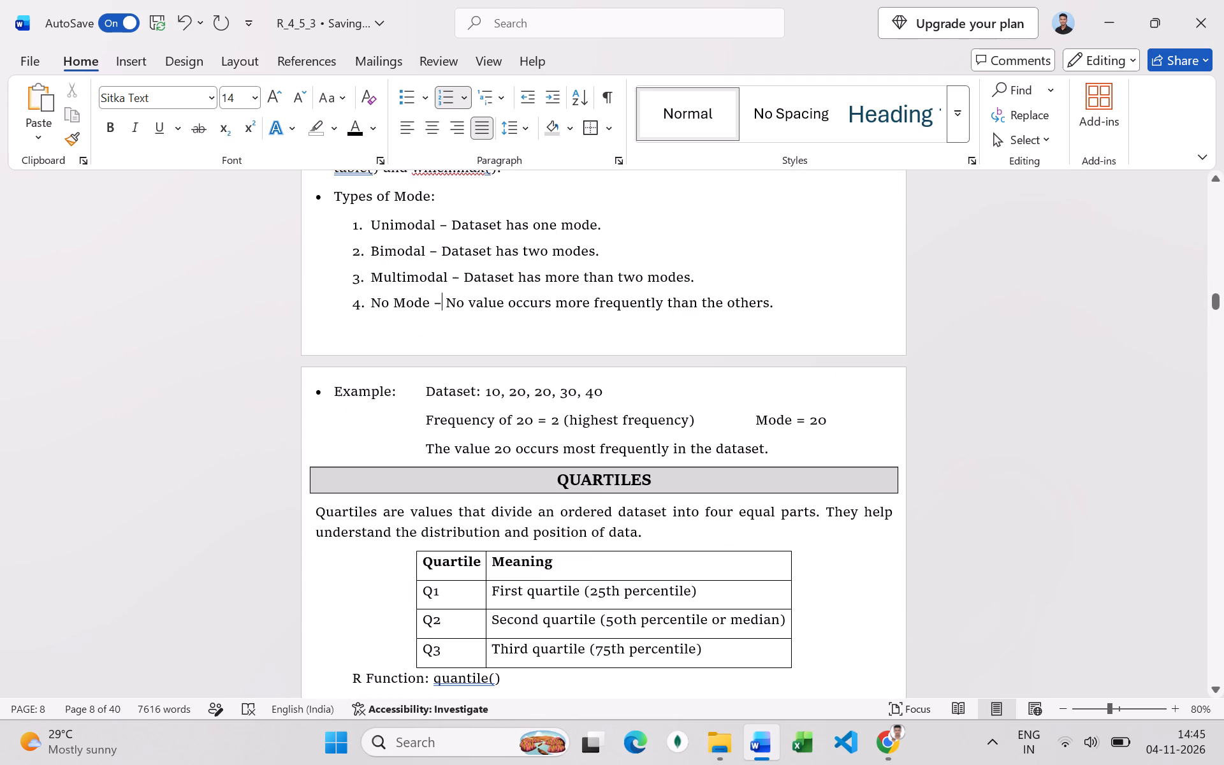
scroll(527, 465, "up", 4)
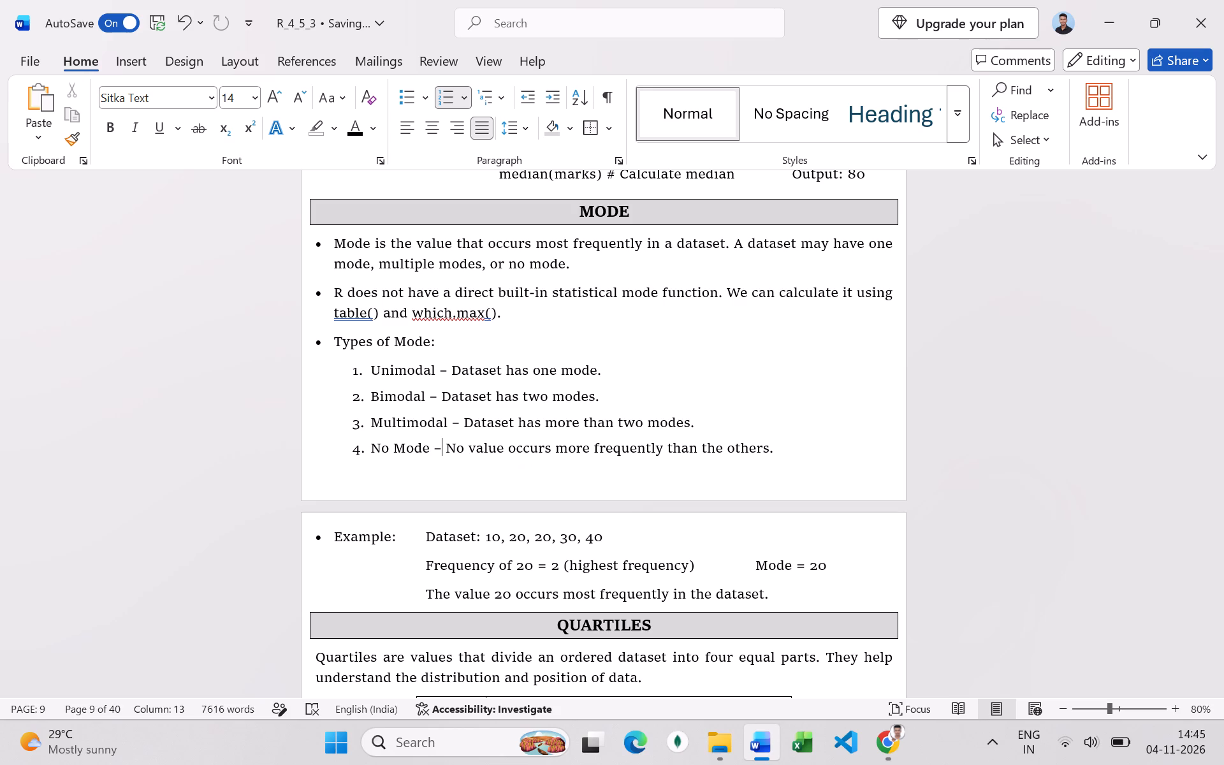
scroll(488, 475, "down", 11)
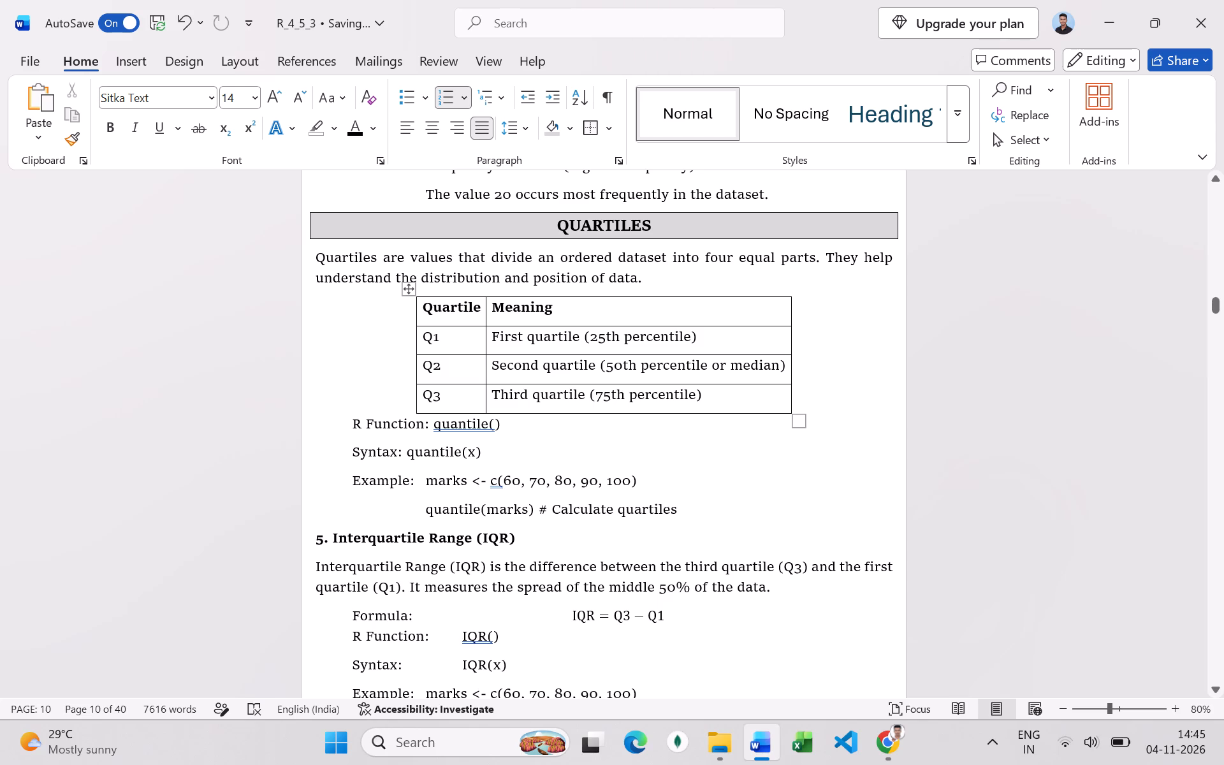
left_click_drag(635, 274, 340, 256)
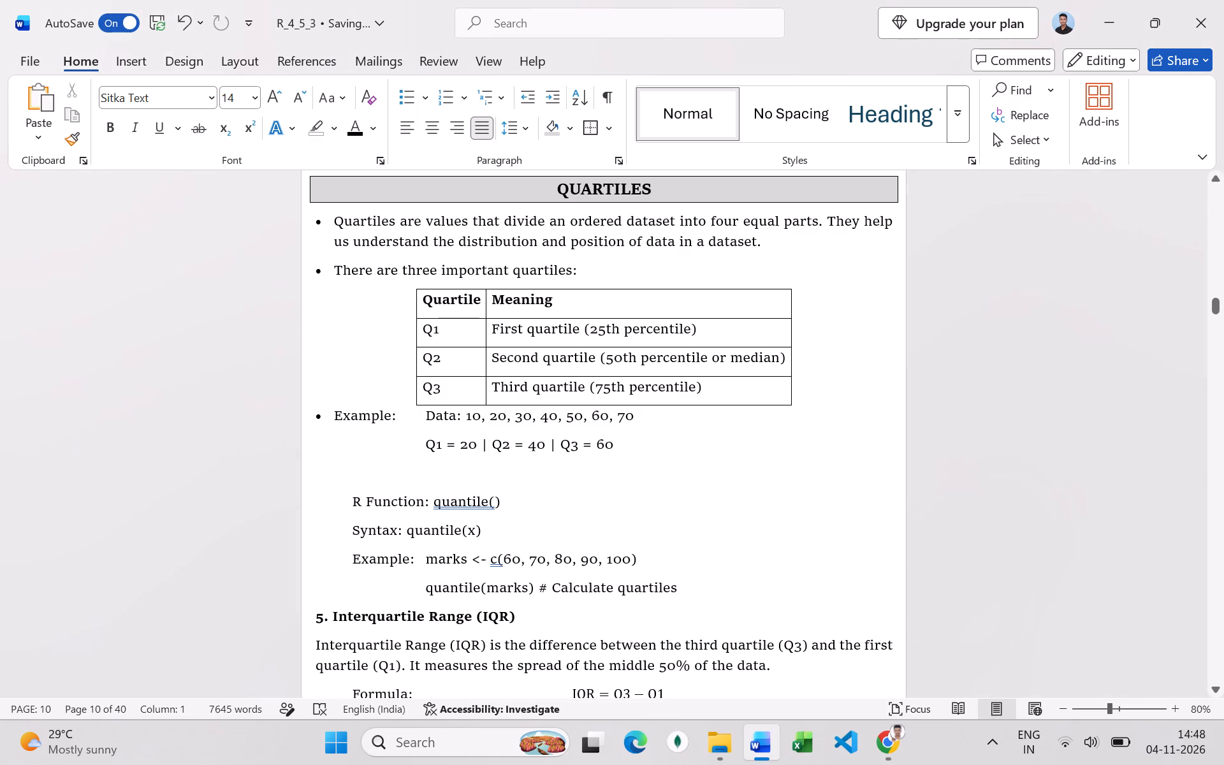
left_click_drag(688, 594, 351, 509)
left_click(403, 94)
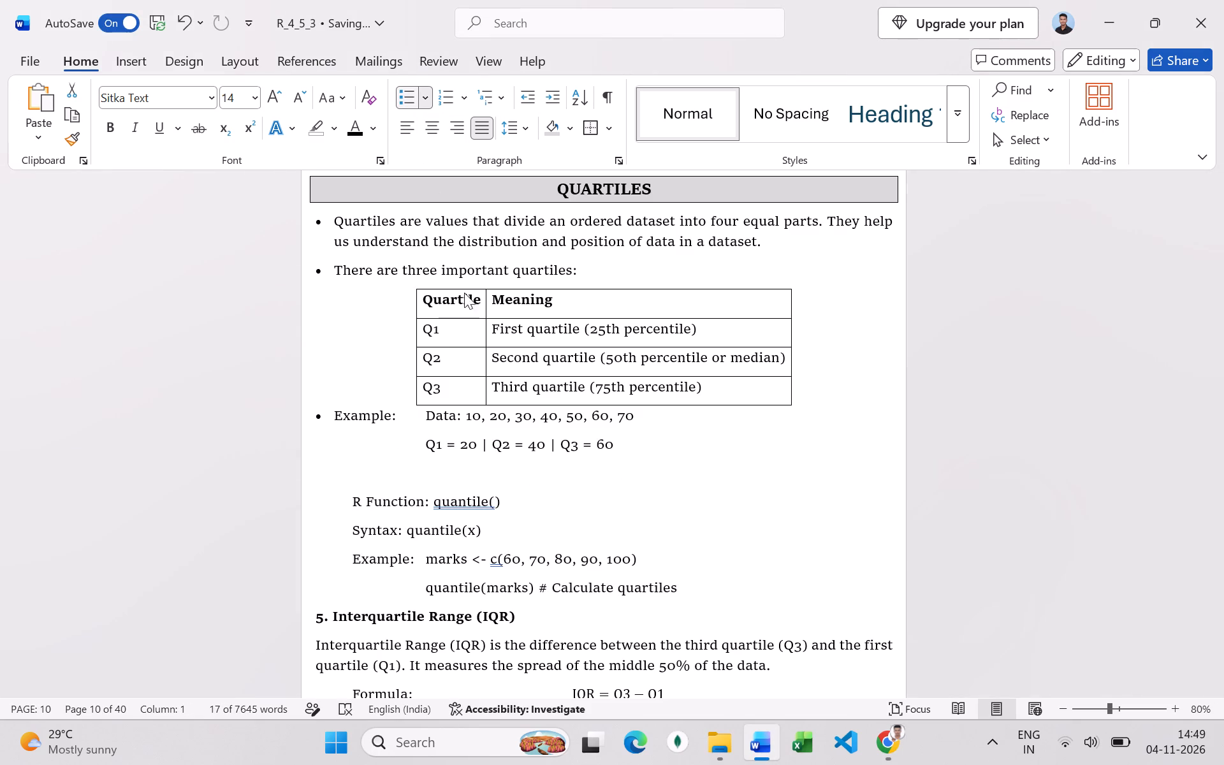
left_click(557, 98)
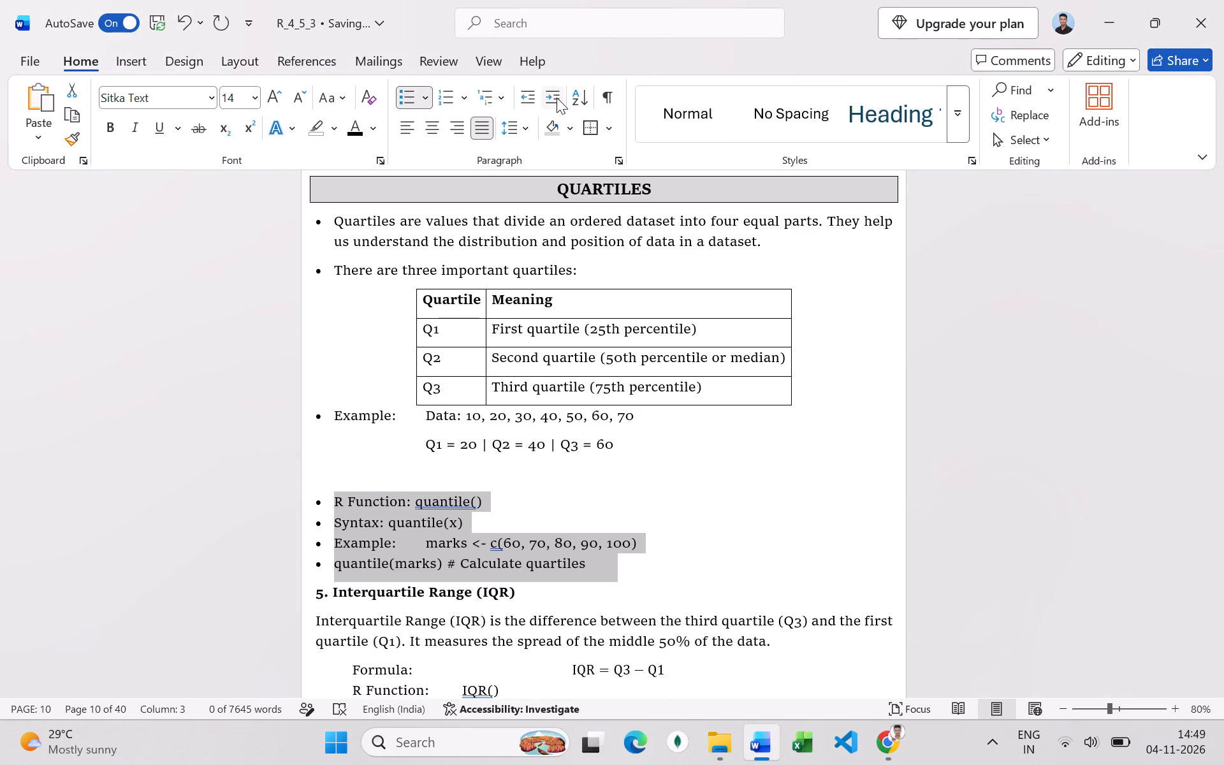
left_click(557, 98)
left_click(555, 97)
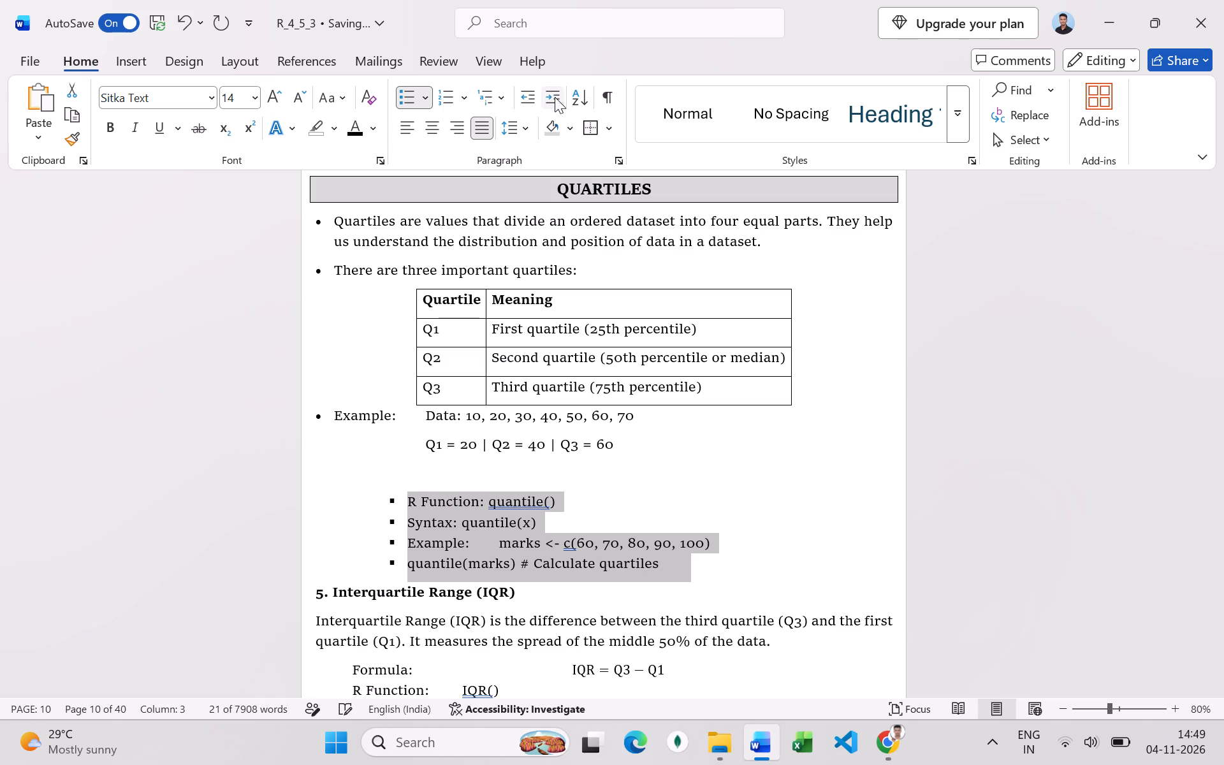
scroll(420, 404, "up", 3)
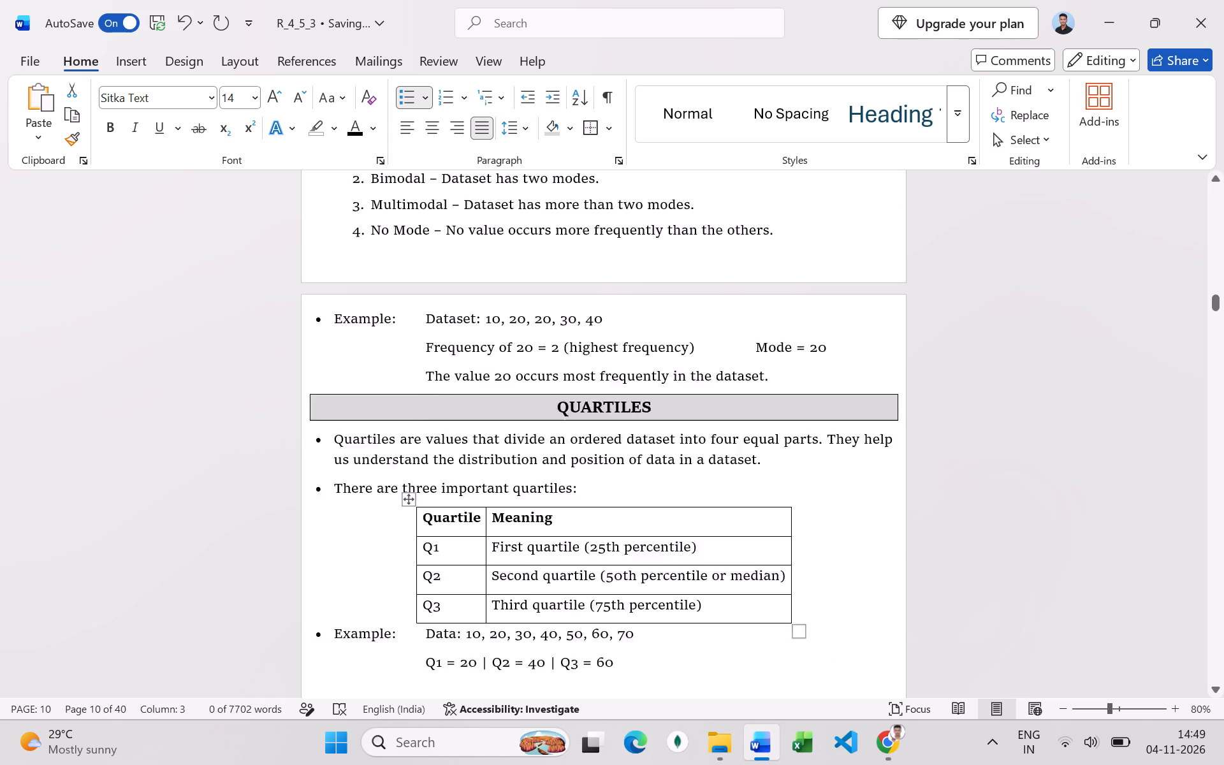
scroll(420, 404, "up", 4)
left_click(520, 103)
Widen the line spacing of the four square-bulleted R lines and delete the blank line above them.
scroll(518, 206, "down", 4)
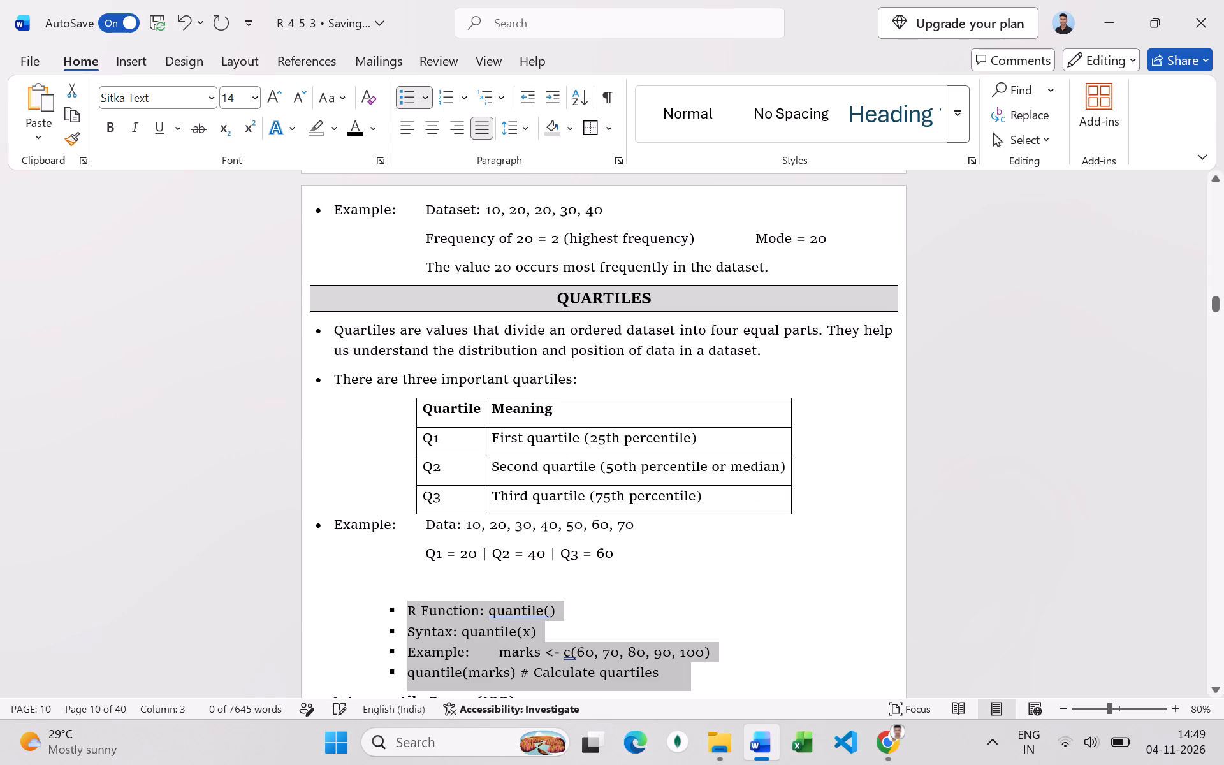
left_click(516, 132)
left_click(536, 210)
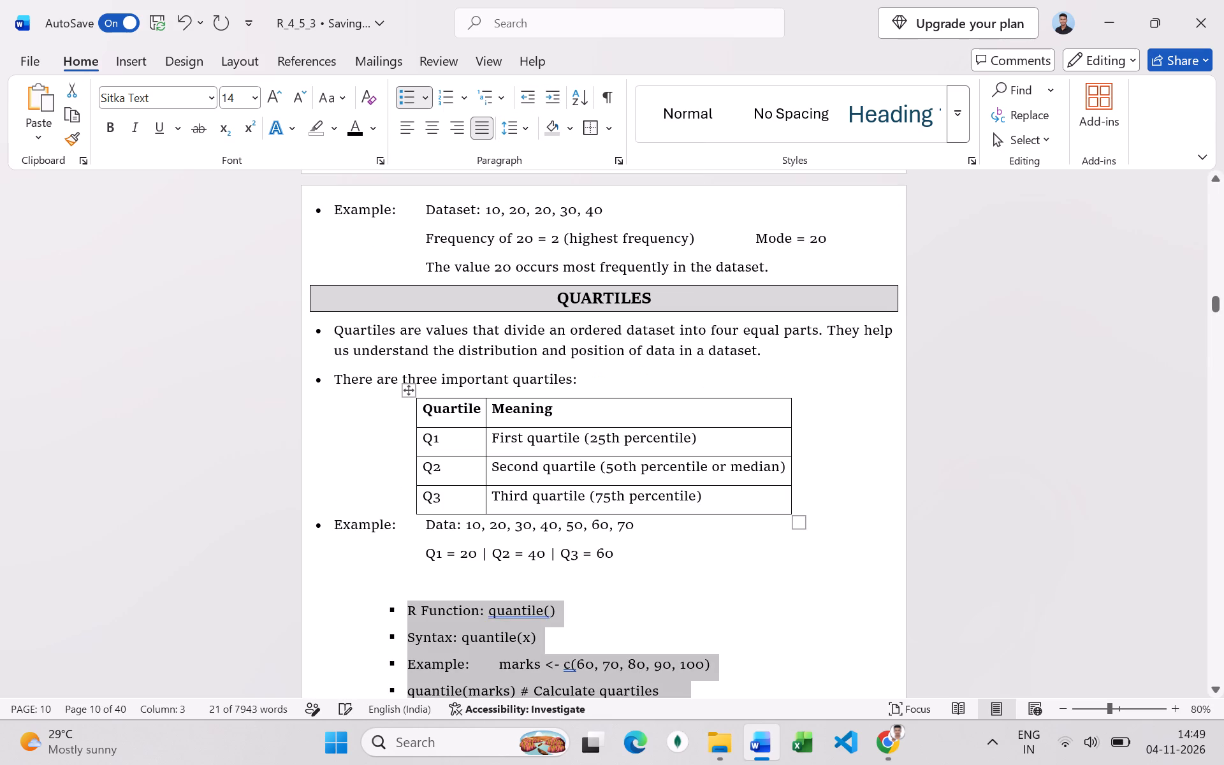
left_click(474, 594)
key("BackSpace")
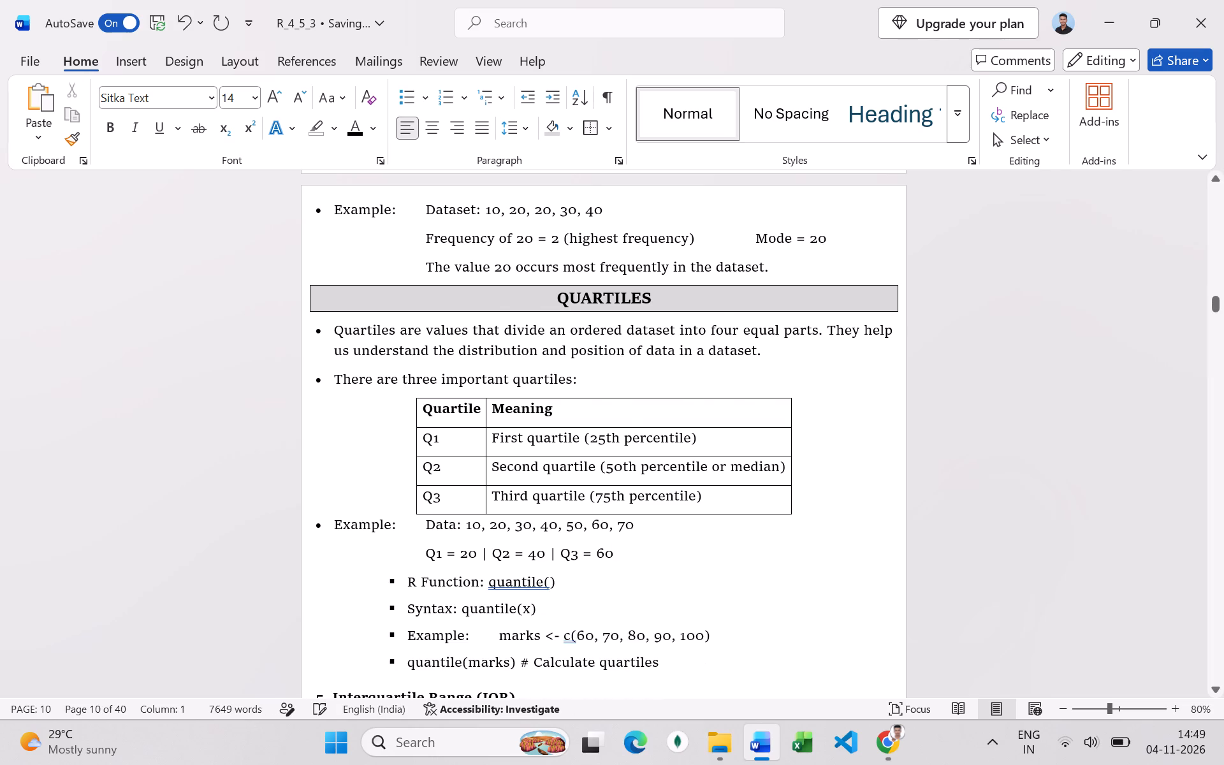
Remove the bullet from the "quantile(marks) # Calculate quartiles" line and tab it over to align beneath "marks <-".
scroll(474, 585, "down", 3)
left_click(402, 551)
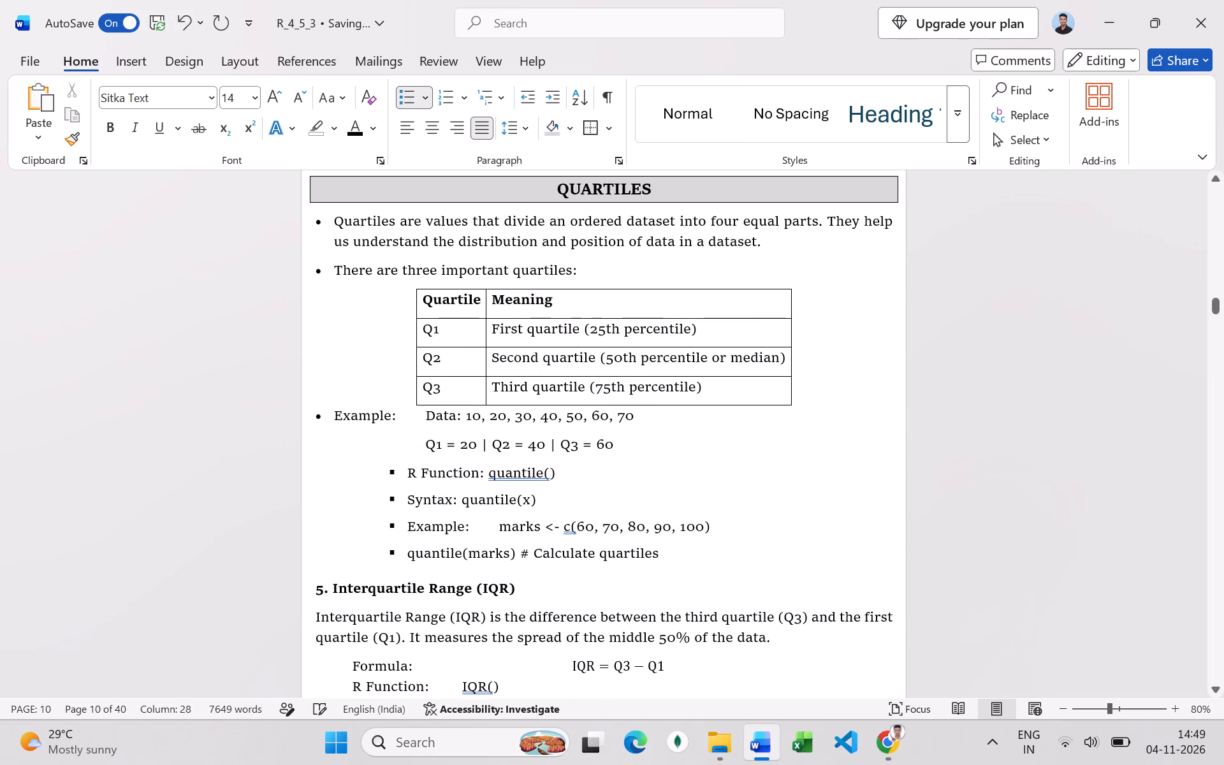
key("BackSpace")
key("Tab")
key("Tab")
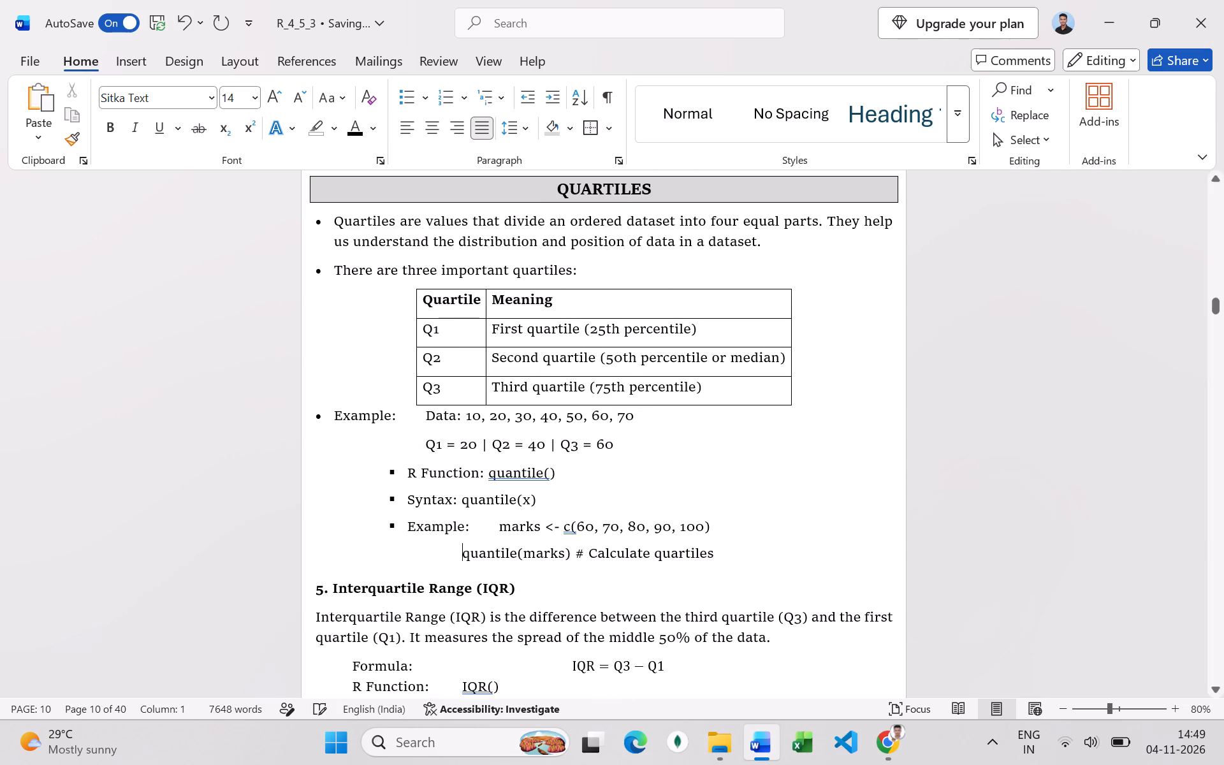
key("Tab")
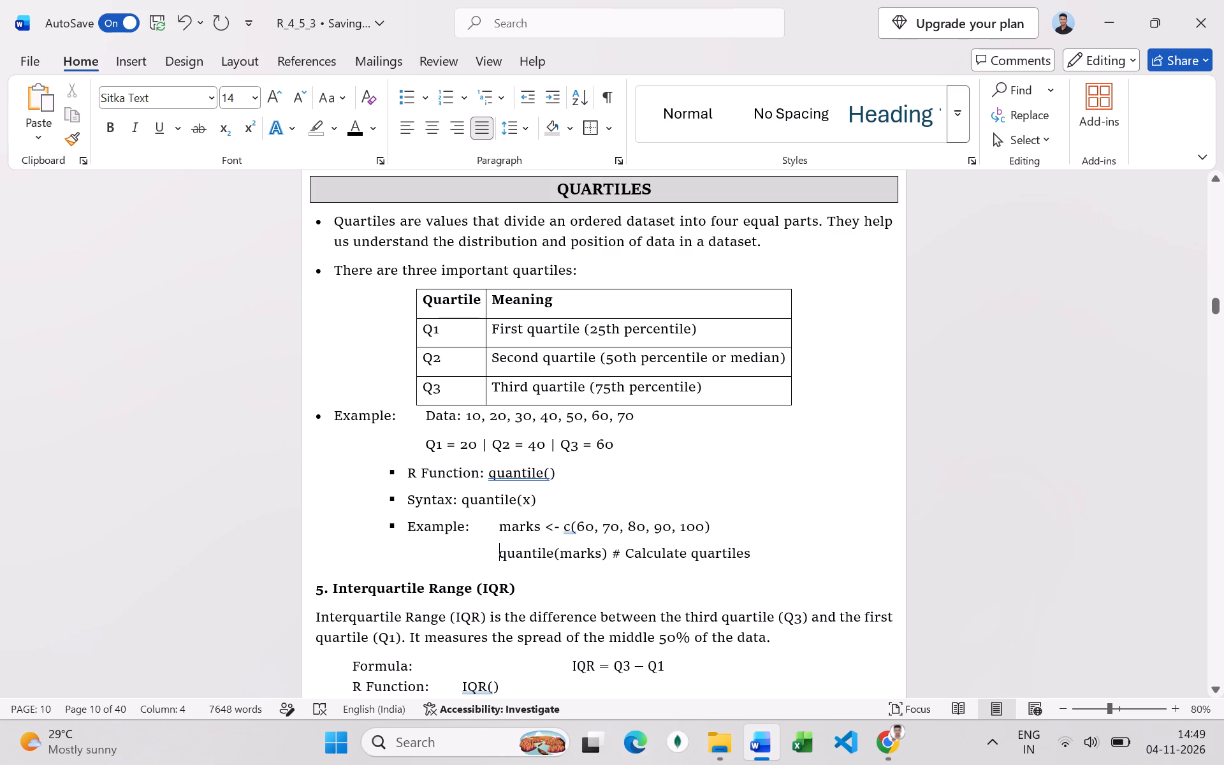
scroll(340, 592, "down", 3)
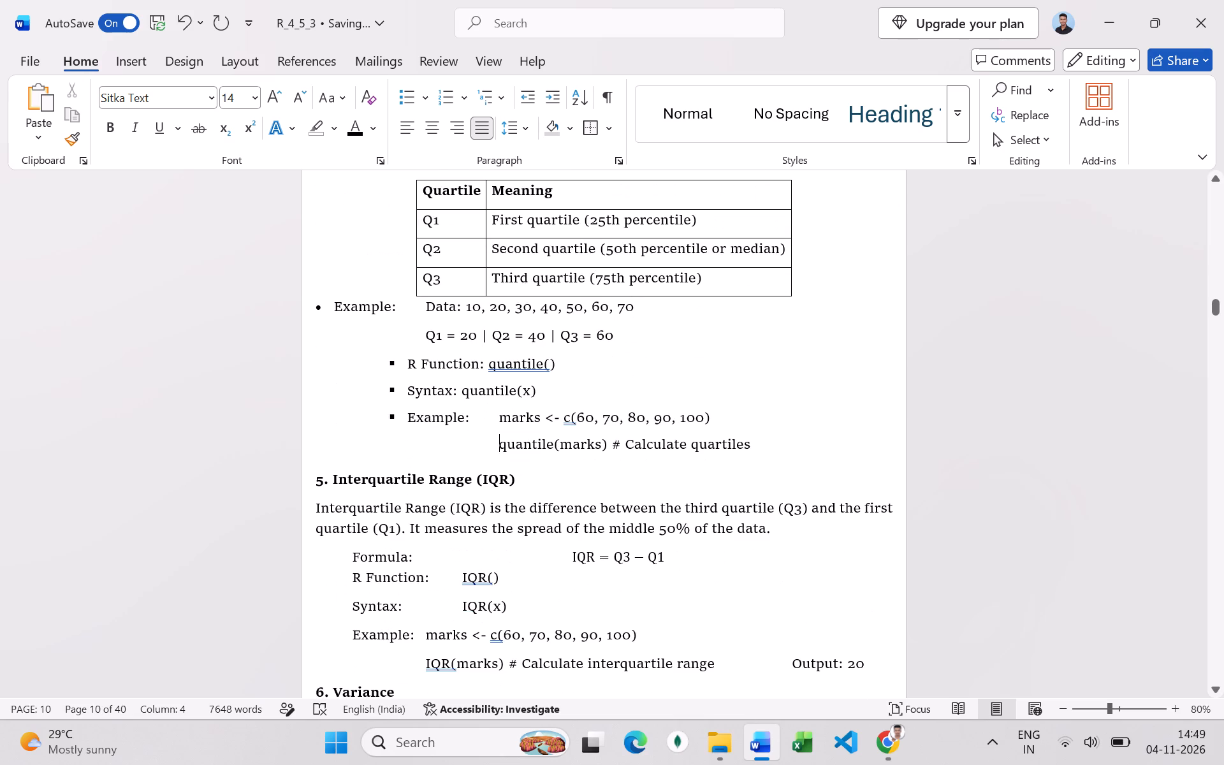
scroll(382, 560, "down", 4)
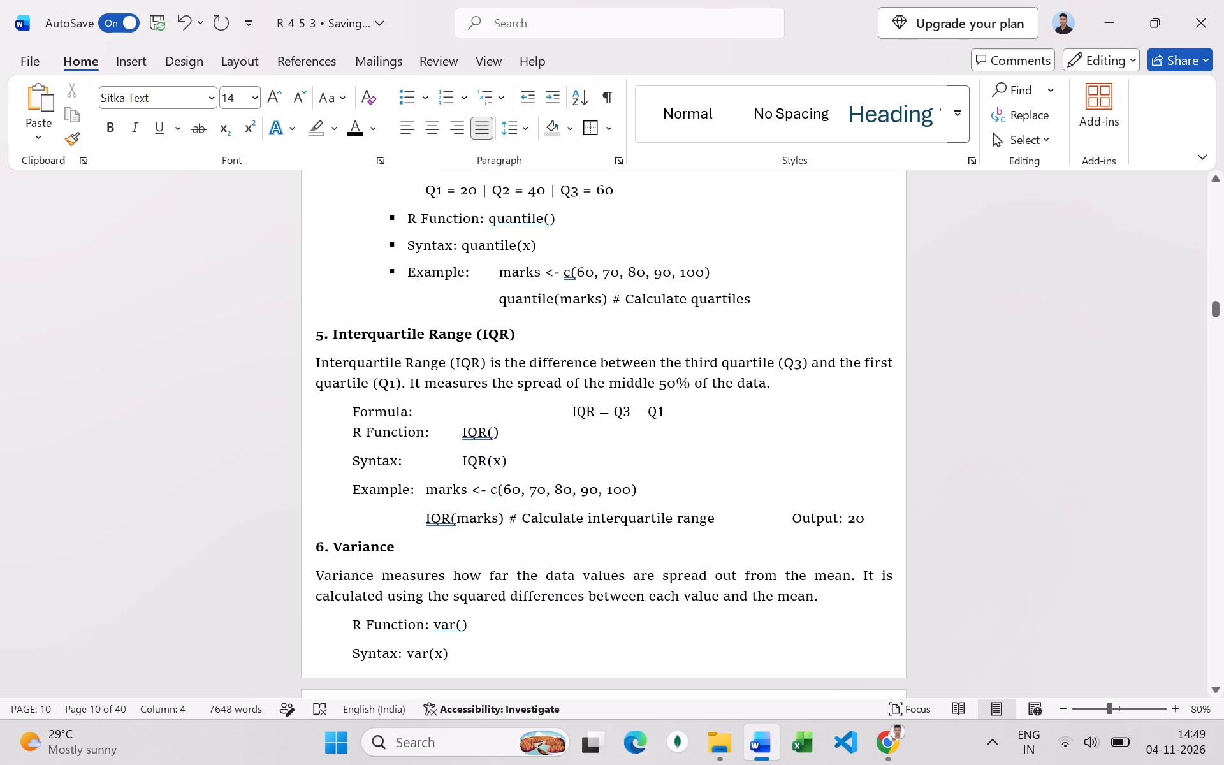
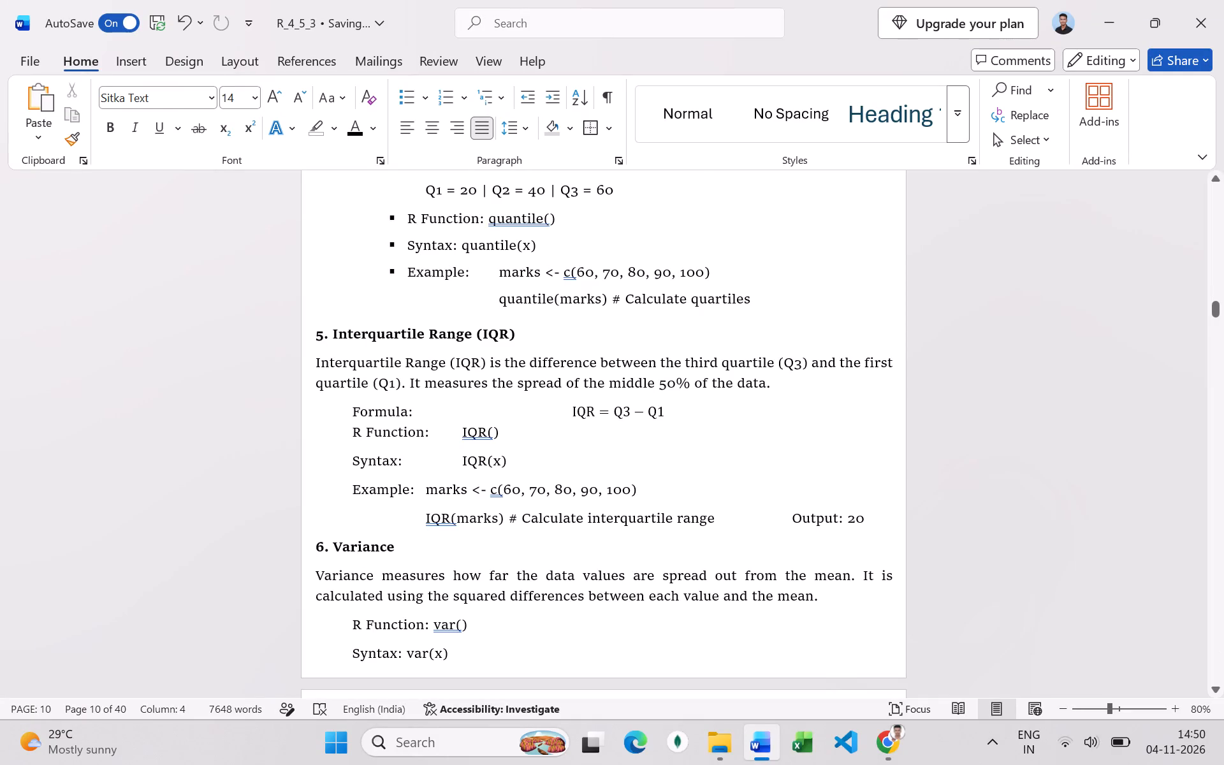
Review the notes from the mode example through QUARTILES to the Interquartile Range, Variance and Standard Deviation sections.
scroll(521, 540, "up", 11)
scroll(508, 561, "down", 1)
scroll(508, 561, "up", 2)
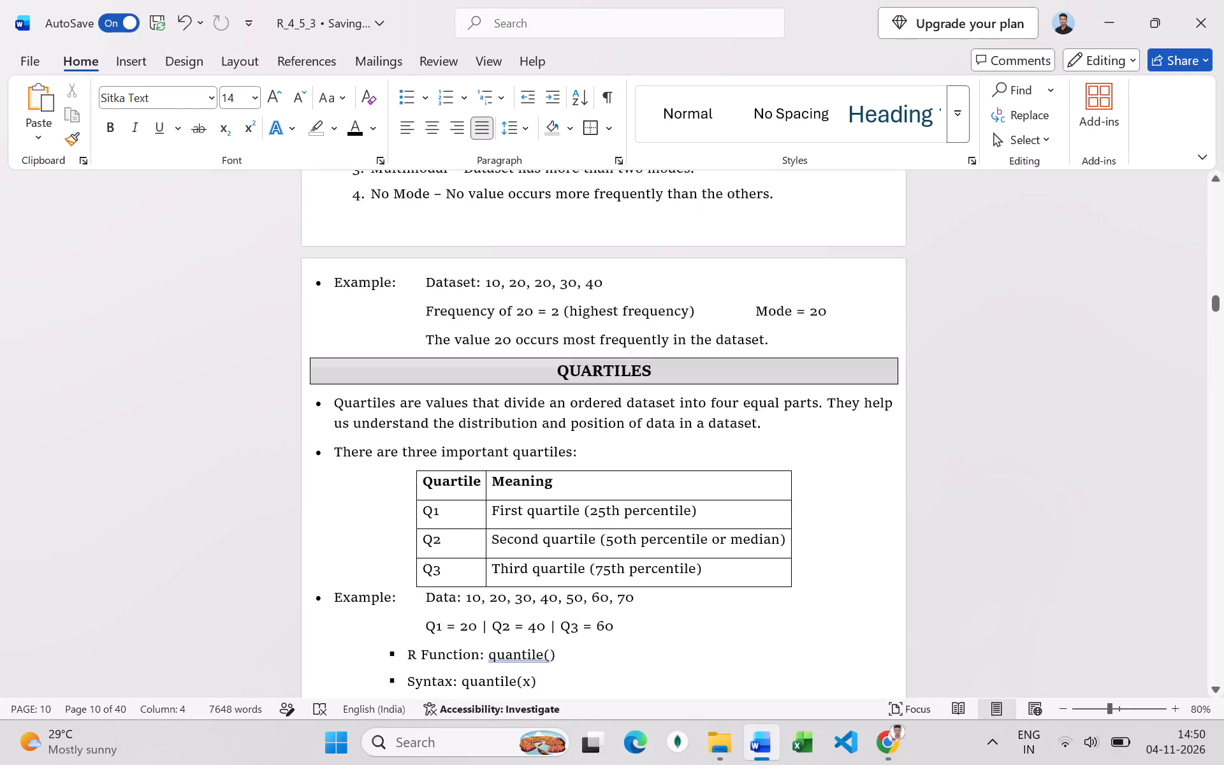
scroll(508, 561, "up", 5)
scroll(508, 561, "down", 2)
scroll(508, 561, "up", 8)
scroll(508, 563, "down", 1)
scroll(508, 563, "up", 1)
scroll(508, 563, "down", 12)
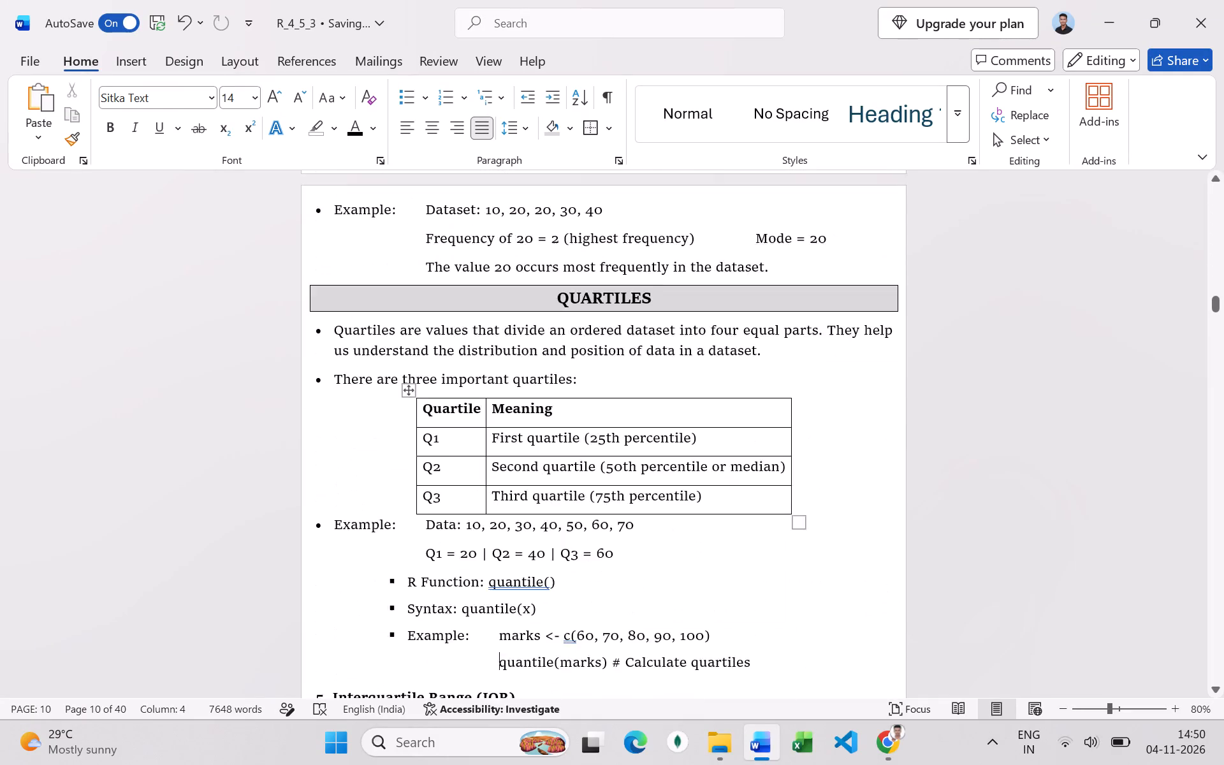
scroll(509, 565, "down", 14)
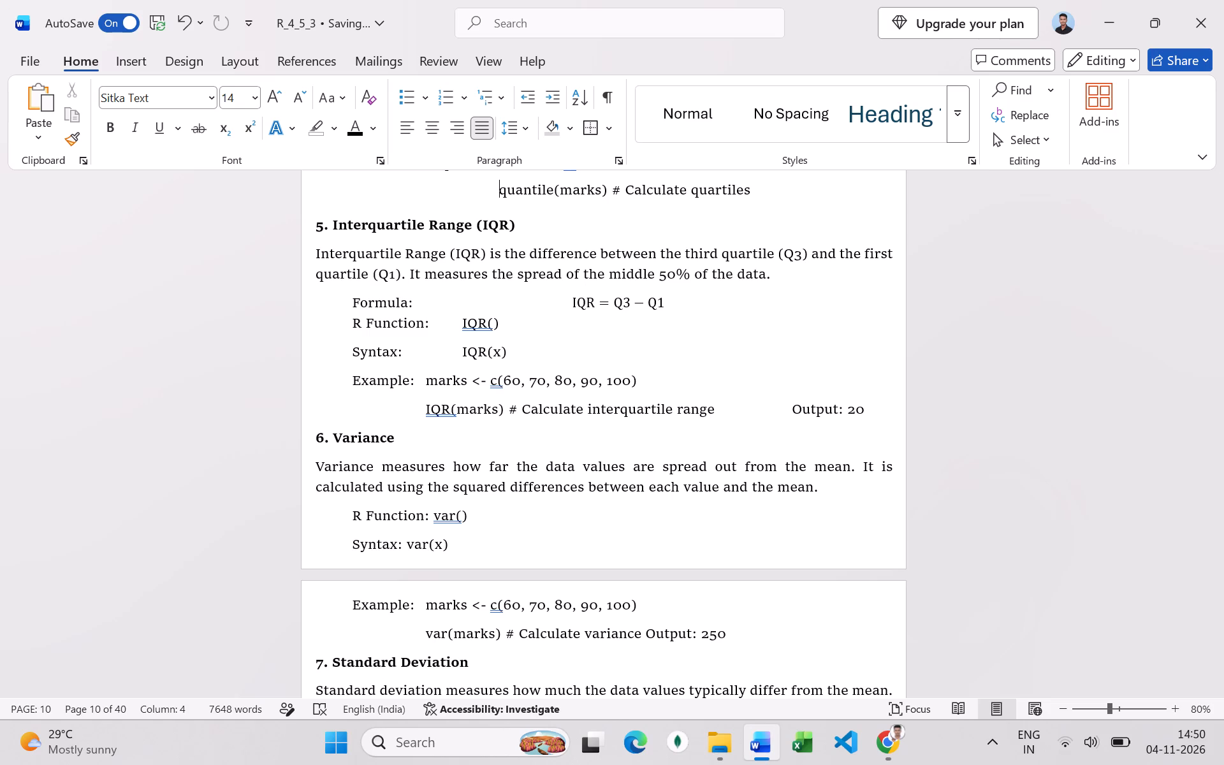
scroll(528, 399, "up", 6)
scroll(457, 437, "up", 7)
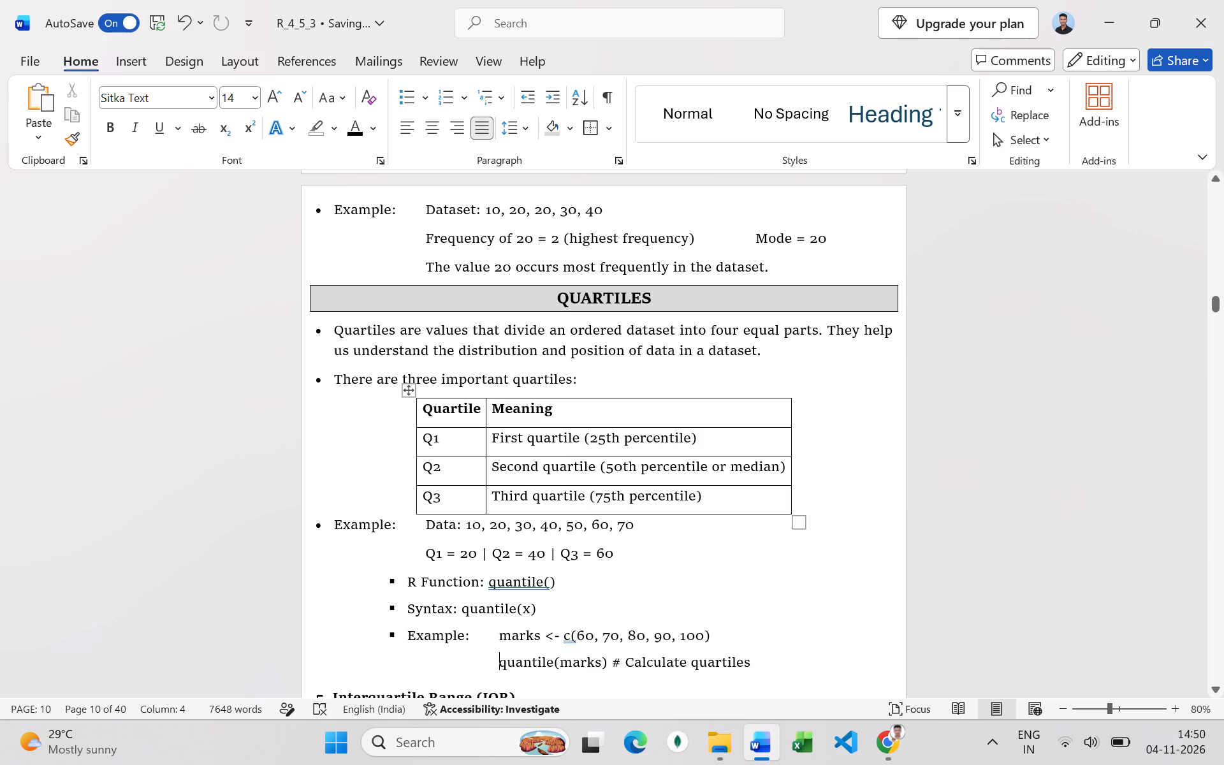
scroll(521, 580, "down", 6)
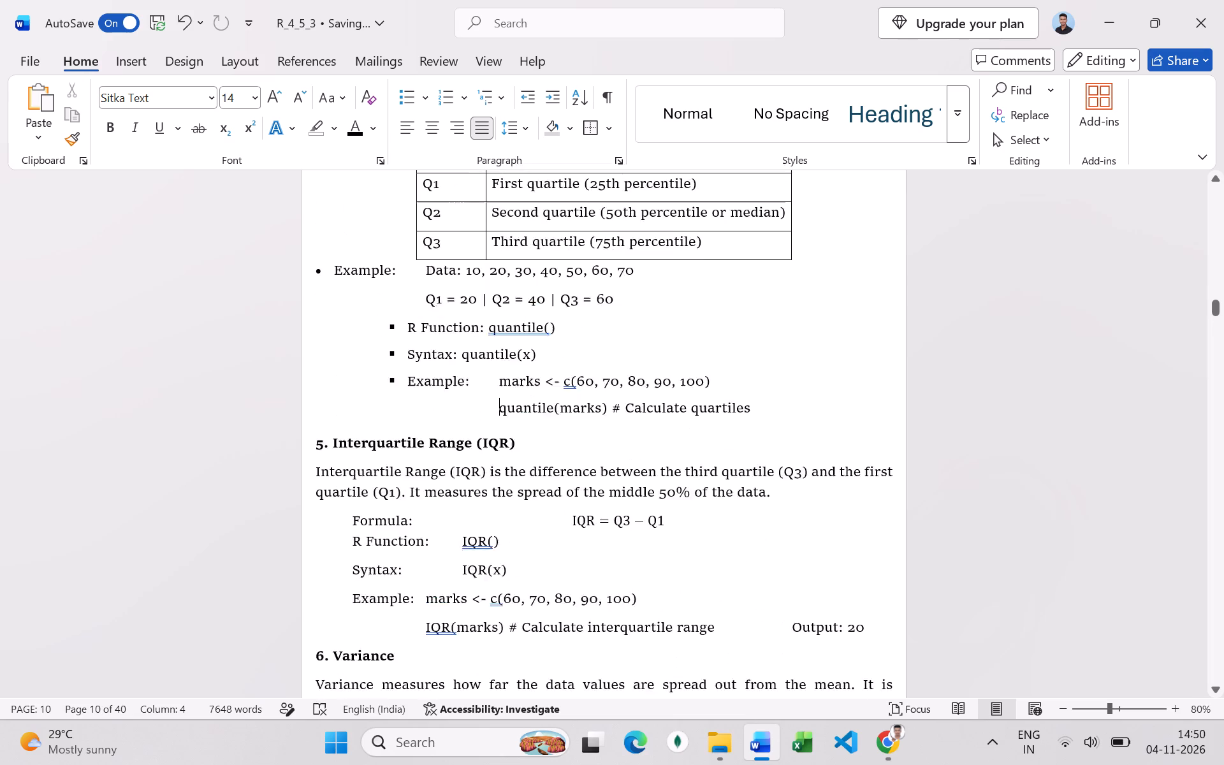
scroll(517, 594, "down", 2)
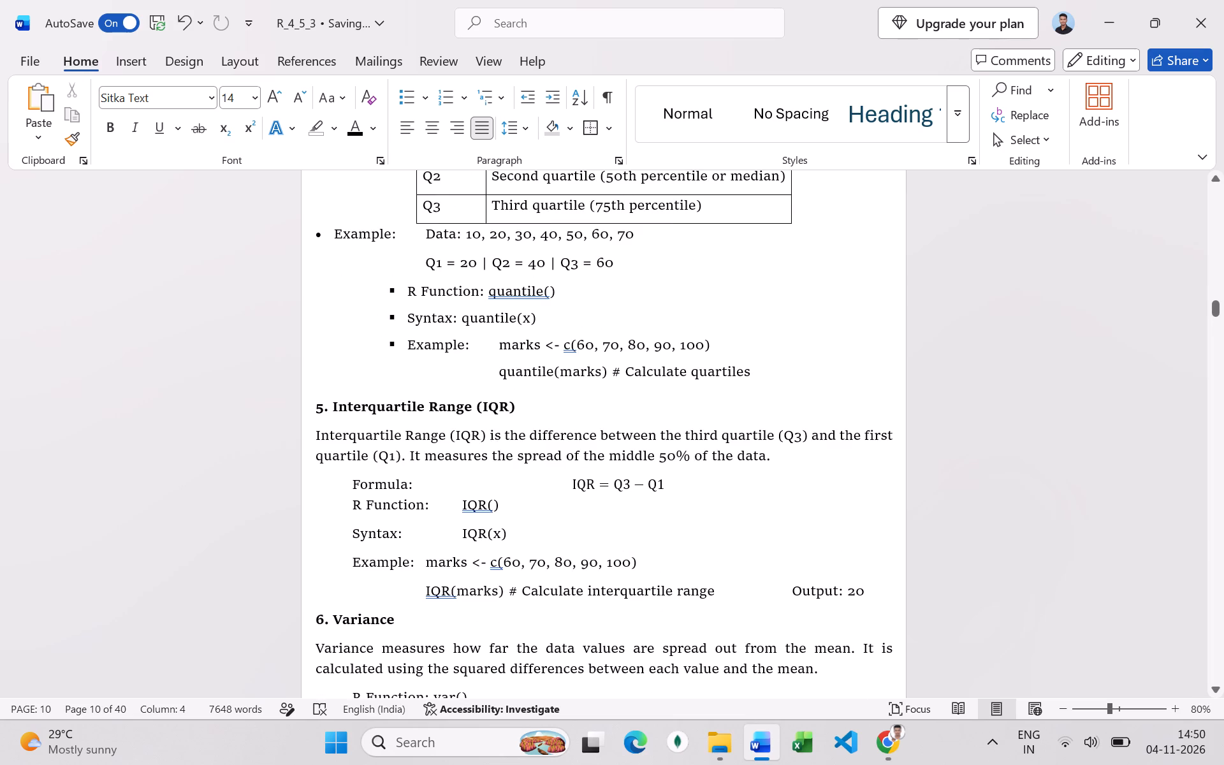
Delete the R Function, Syntax and Example lines, including the output, from the Interquartile Range section.
left_click_drag(889, 606, 282, 420)
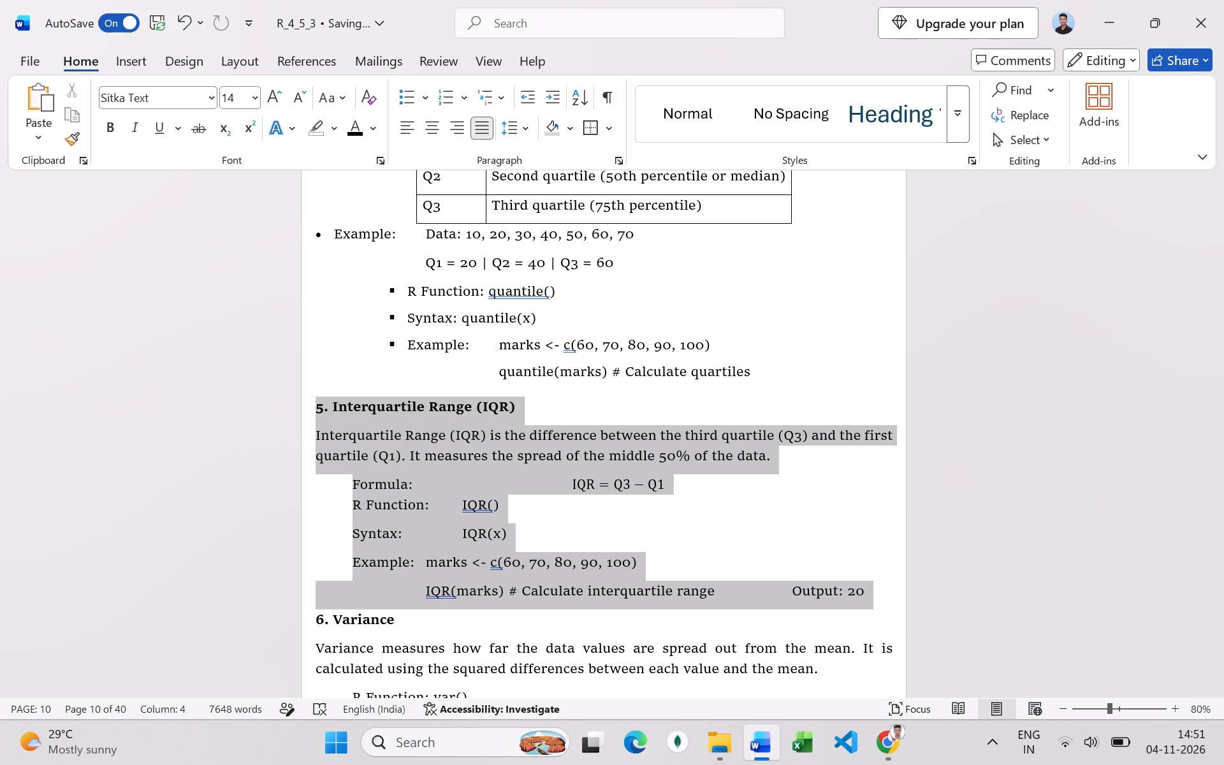
left_click_drag(282, 420, 316, 496)
key("BackSpace")
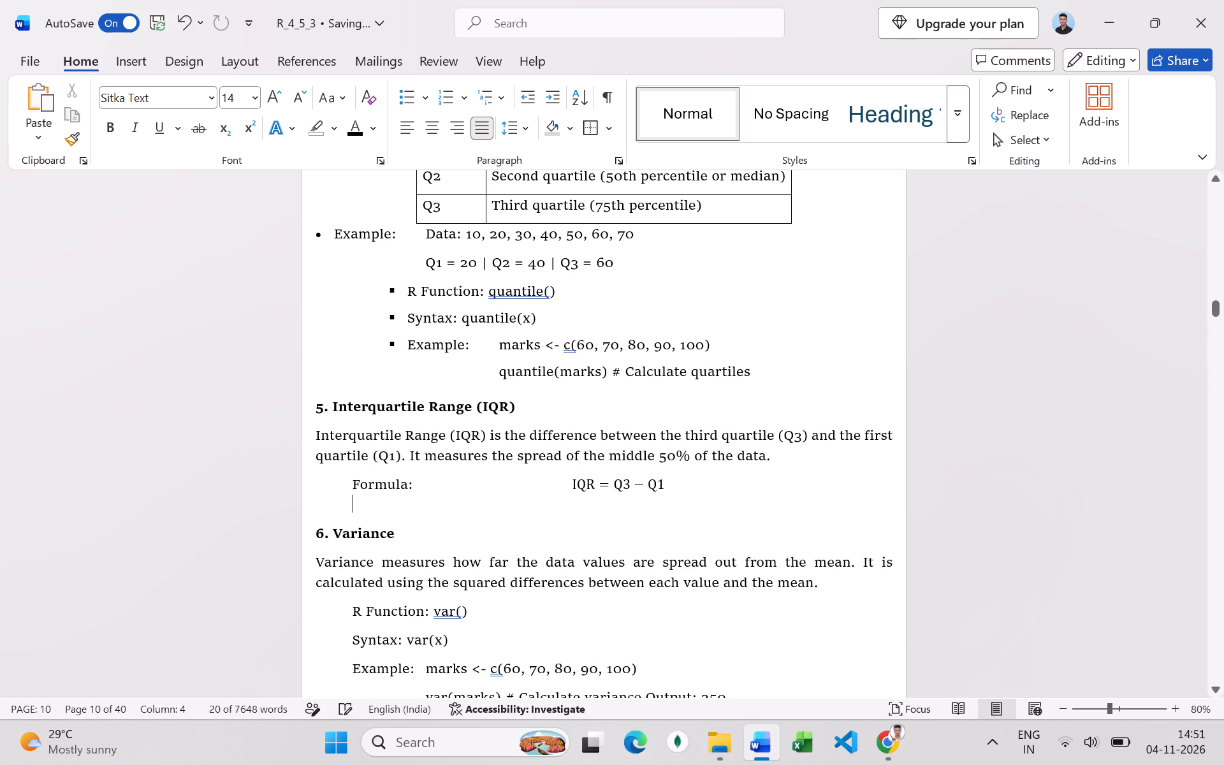
Remove the "5." from the Interquartile Range (IQR) heading and turn the heading into a round bullet.
scroll(364, 480, "up", 5)
left_click(332, 587)
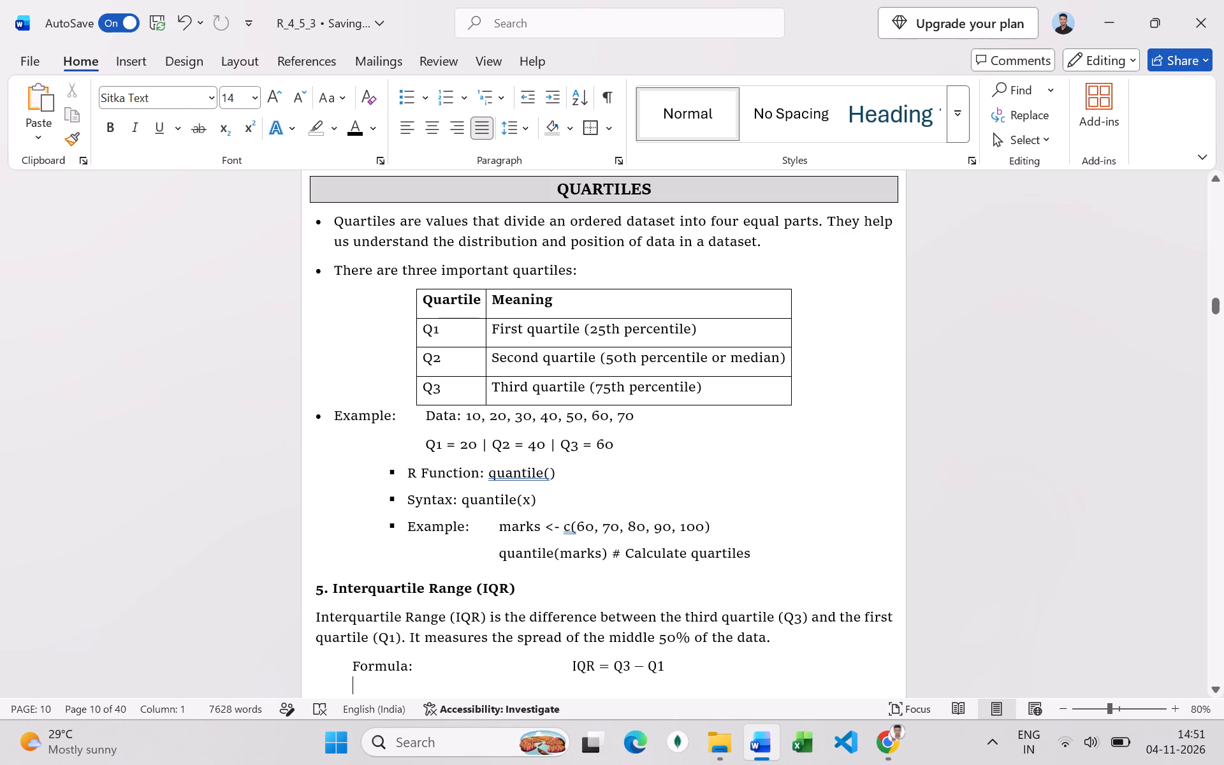
key("BackSpace")
key("BackSpace")
key("BackSpace")
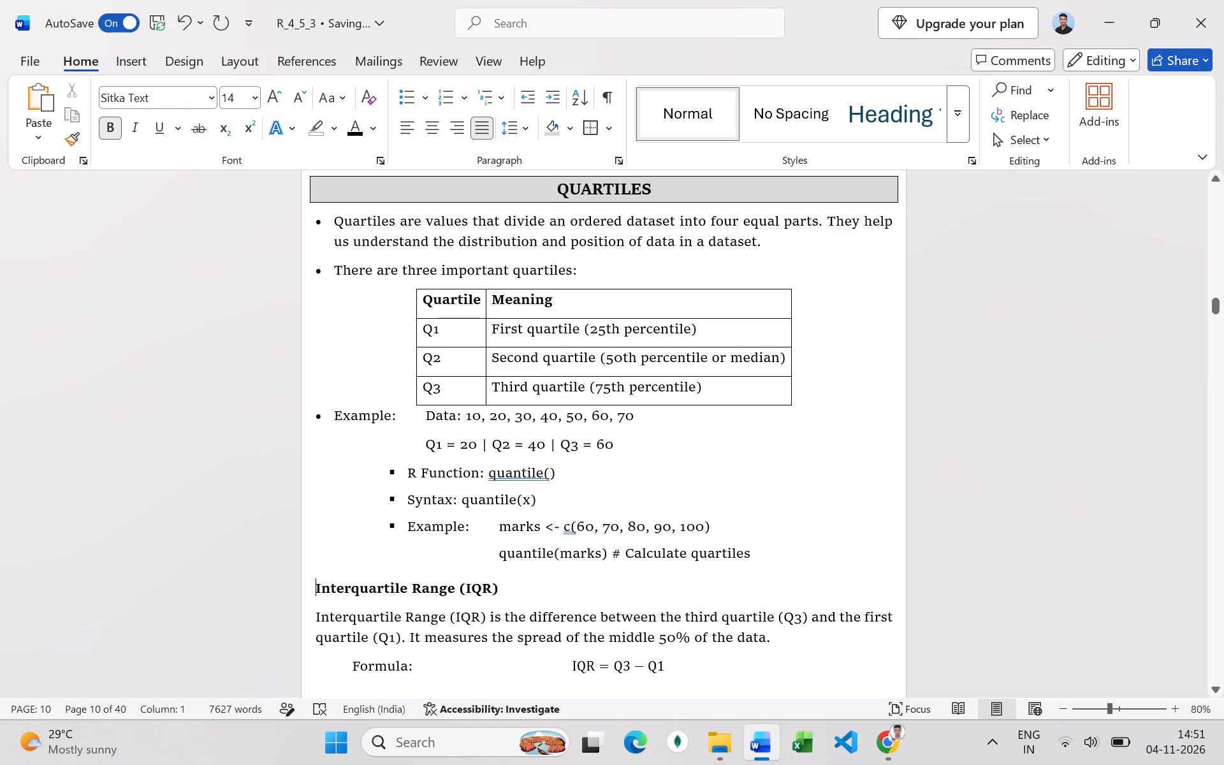
left_click(400, 94)
left_click_drag(522, 577, 374, 568)
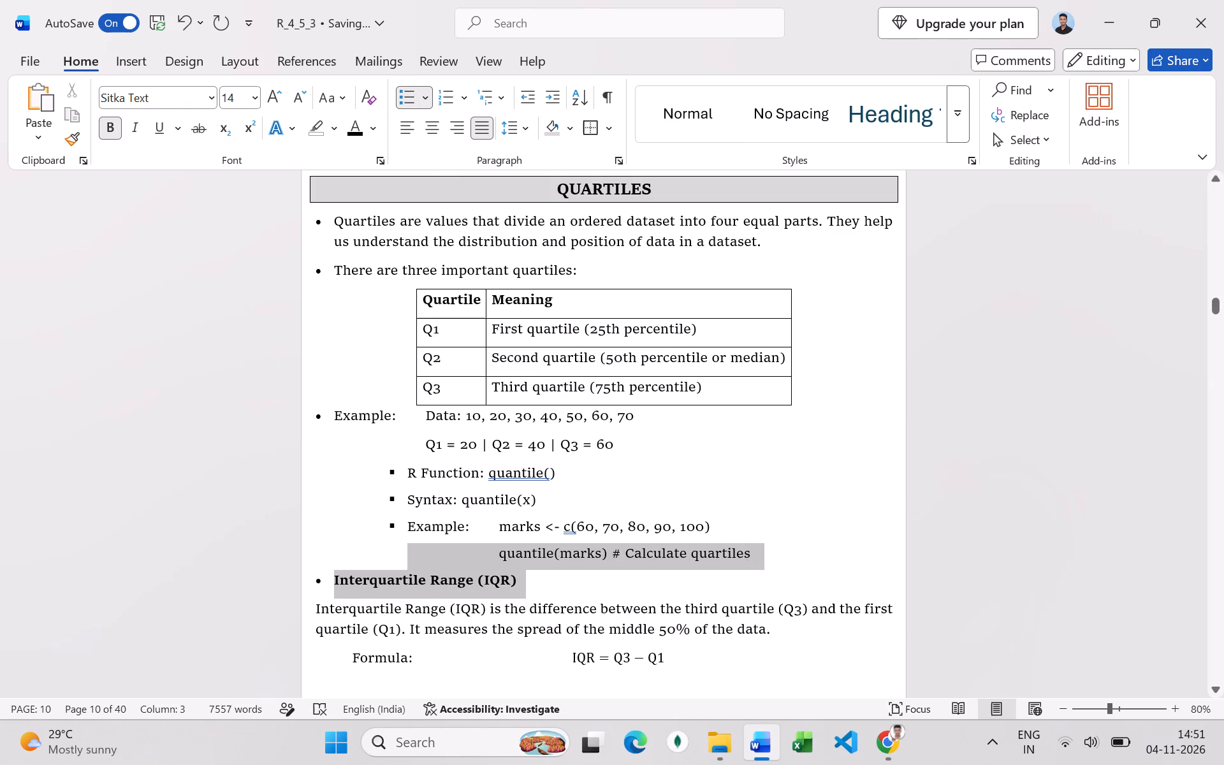
left_click_drag(374, 568, 335, 580)
left_click_drag(479, 599, 472, 599)
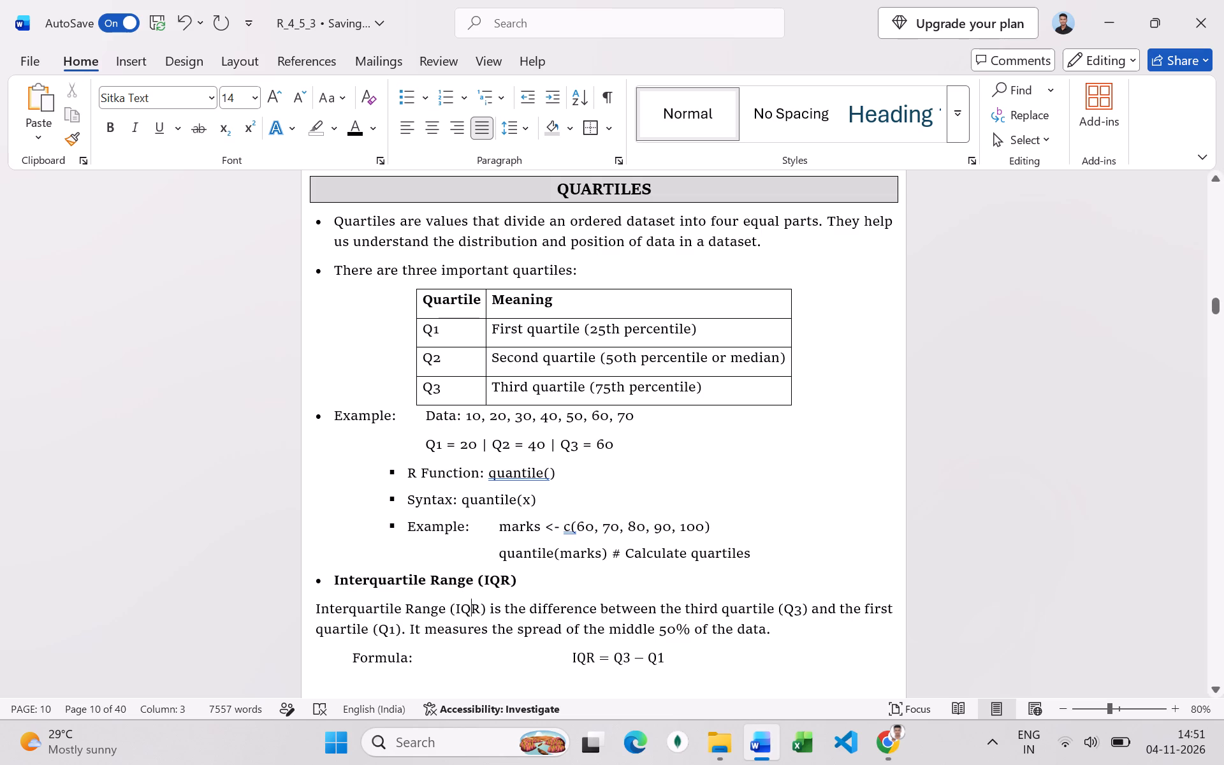
Join the IQR definition to its bulleted heading after a colon, replacing the repeated term so the definition starts with "It".
left_click(319, 610)
key("BackSpace")
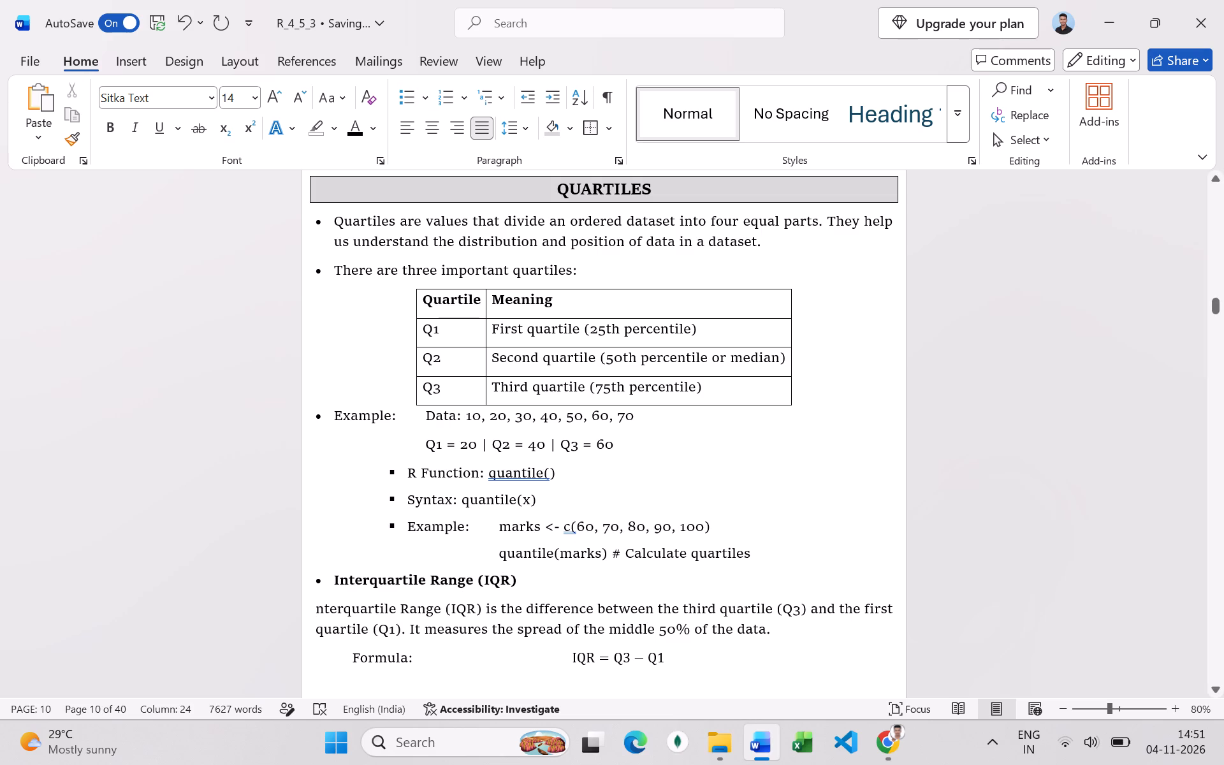
key("BackSpace")
key("space")
type(":")
key("BackSpace")
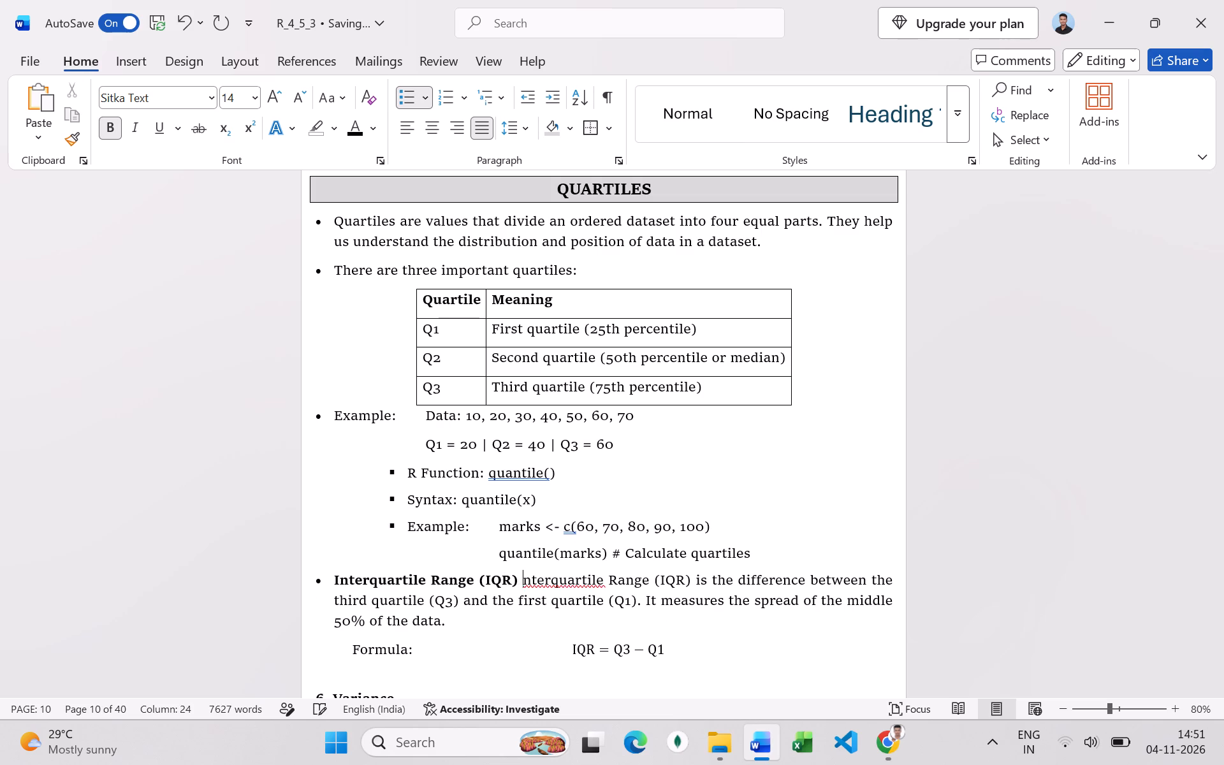
key("BackSpace")
type(":")
key("space")
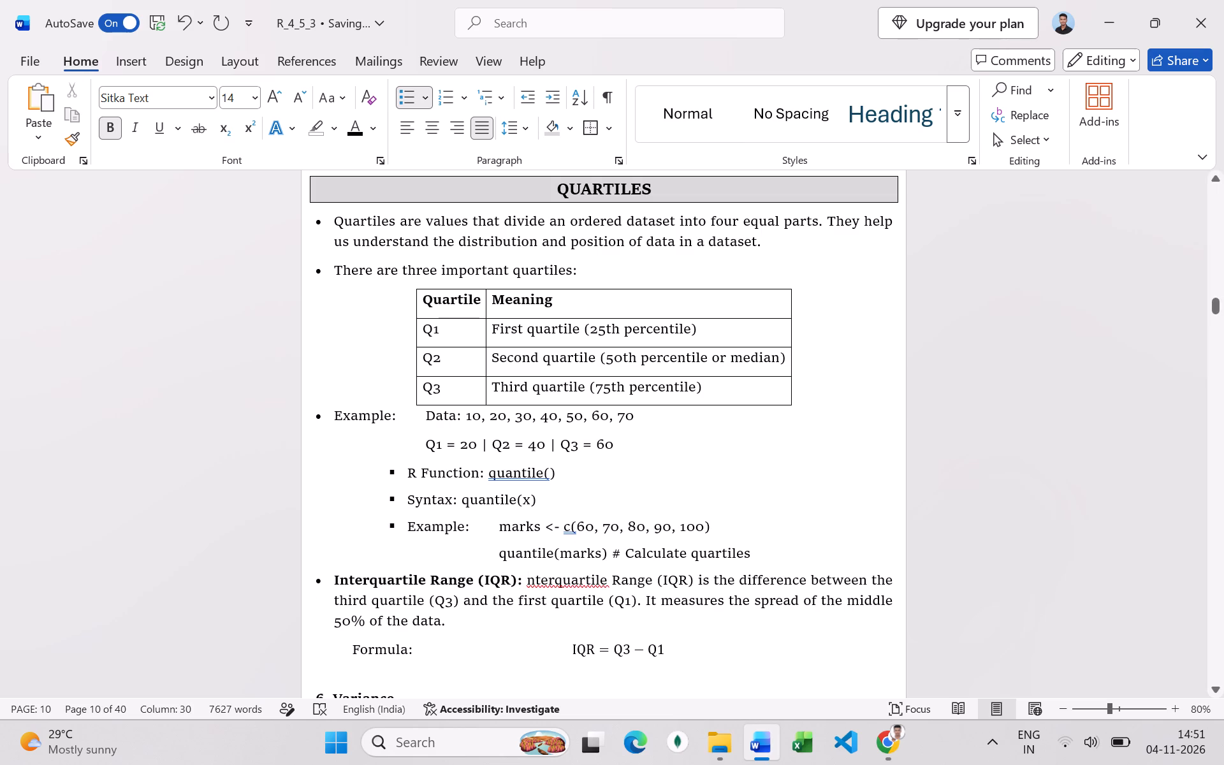
scroll(424, 635, "down", 3)
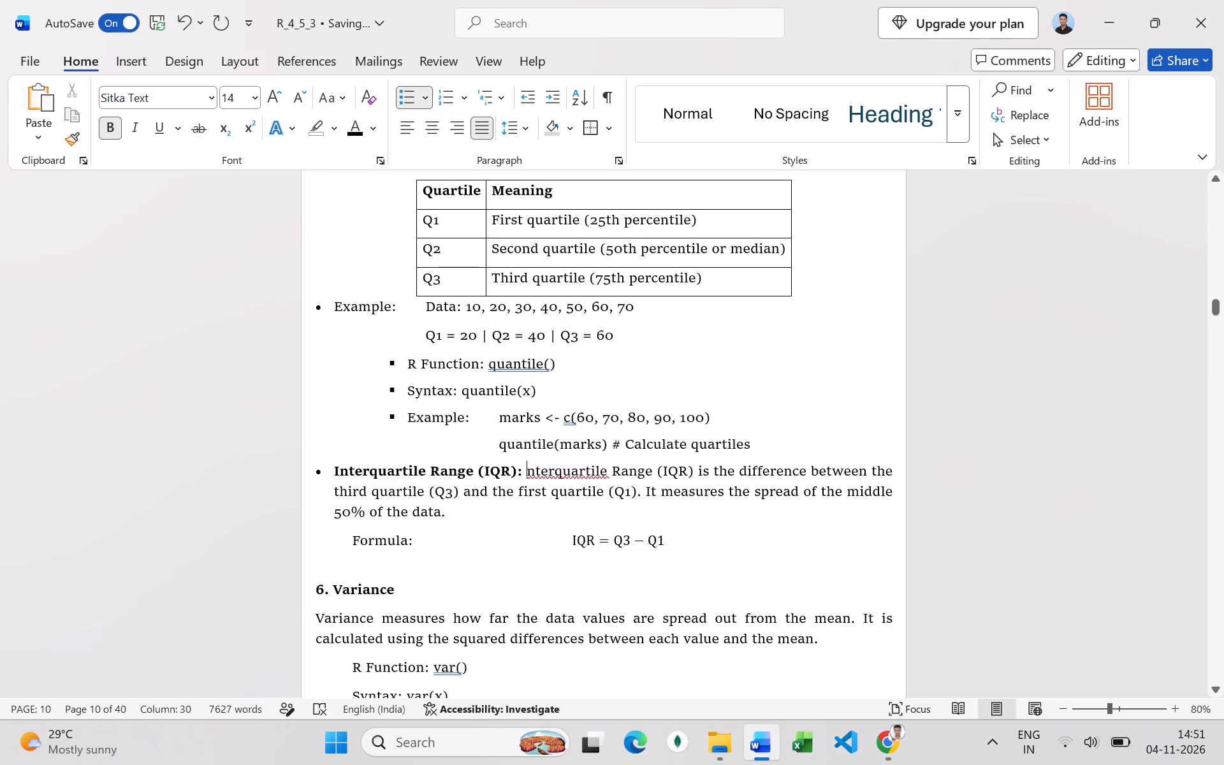
left_click_drag(696, 477, 553, 470)
type("It")
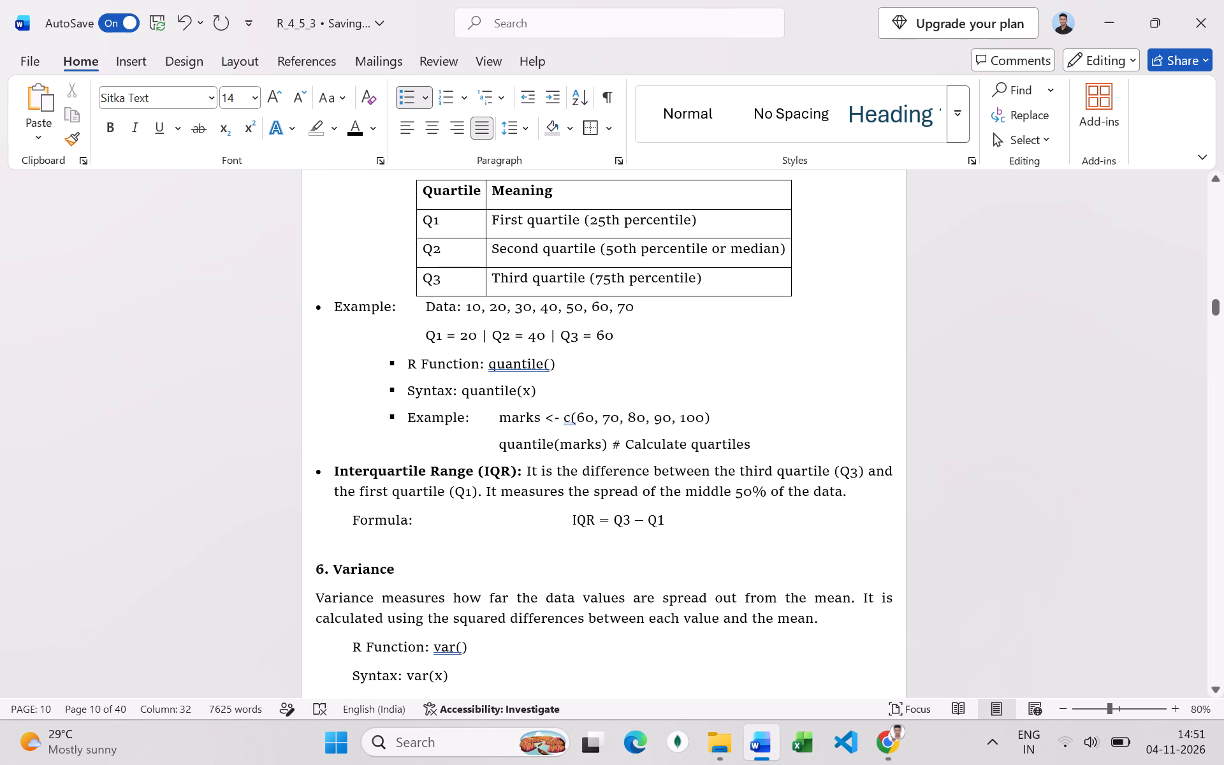
left_click(861, 495)
Close the gap between "Formula:" and the IQR equation to one space, and centre the line without indentation.
left_click(567, 525)
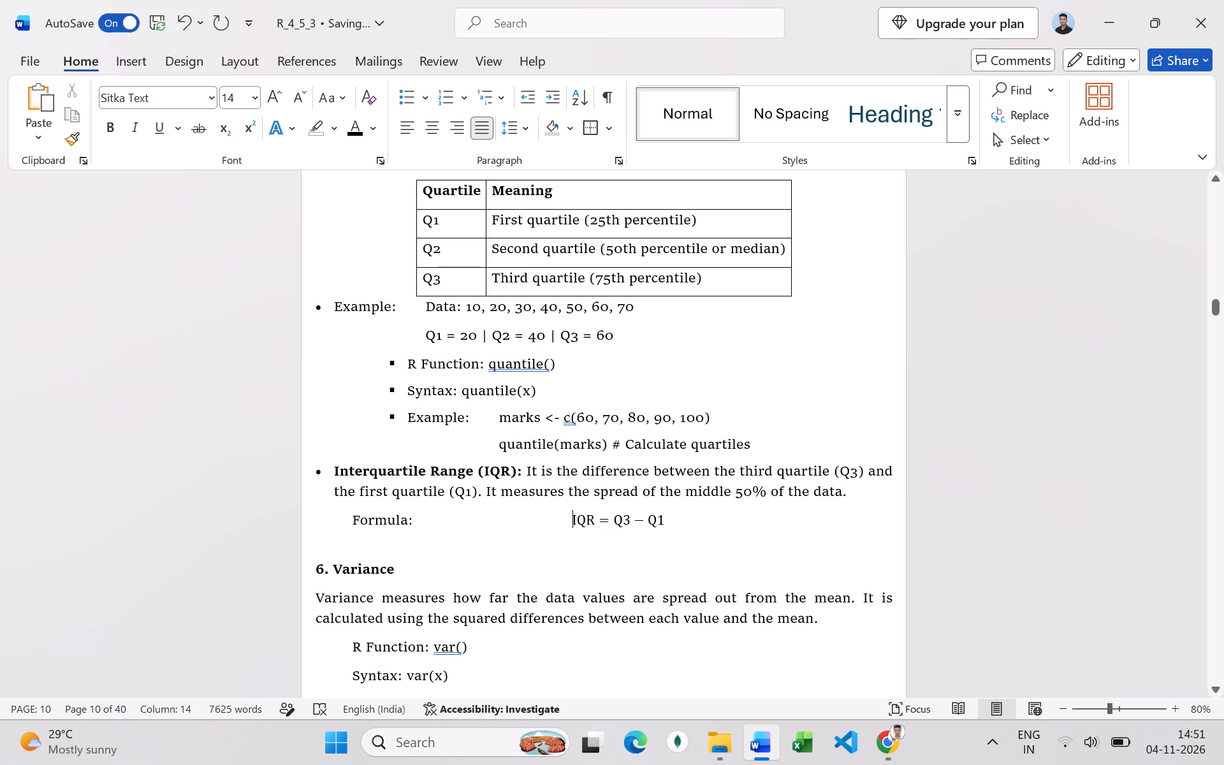
key("BackSpace")
key("BackSpace")
key("BackSpace")
key("BackSpace")
key("BackSpace")
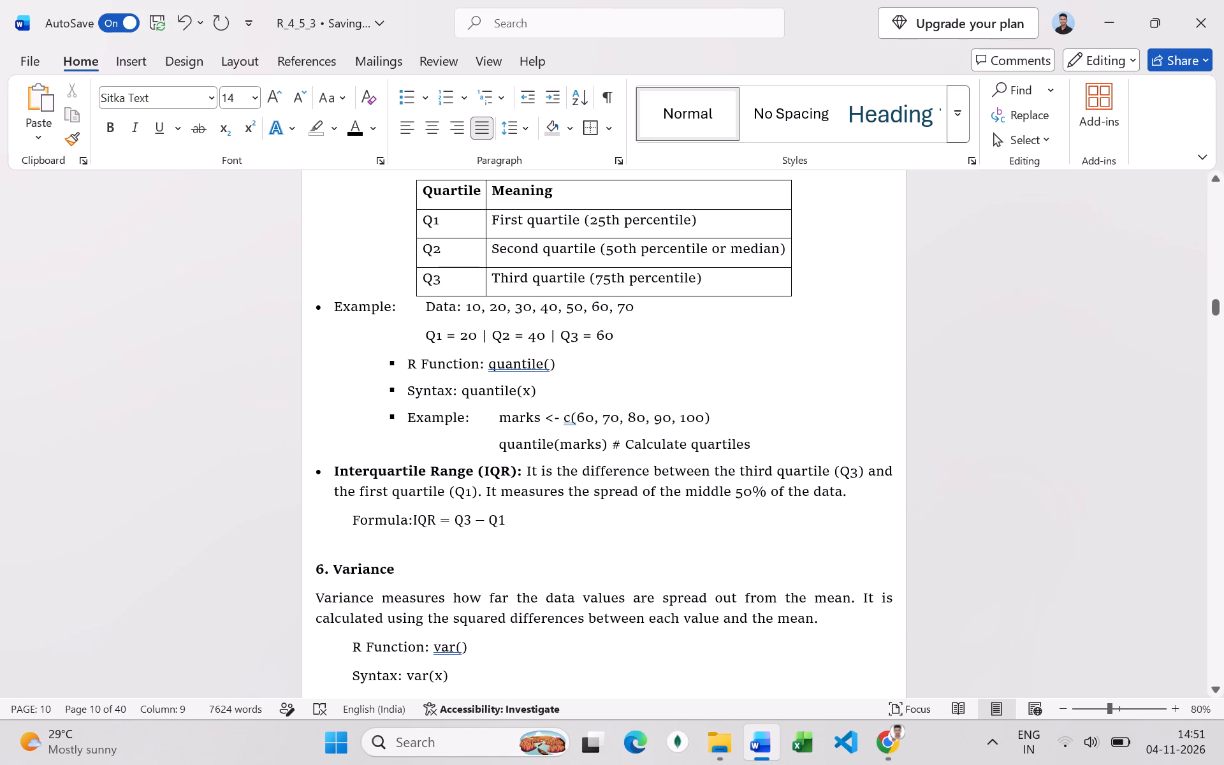
key("space")
key("ctrl+z")
left_click(442, 124)
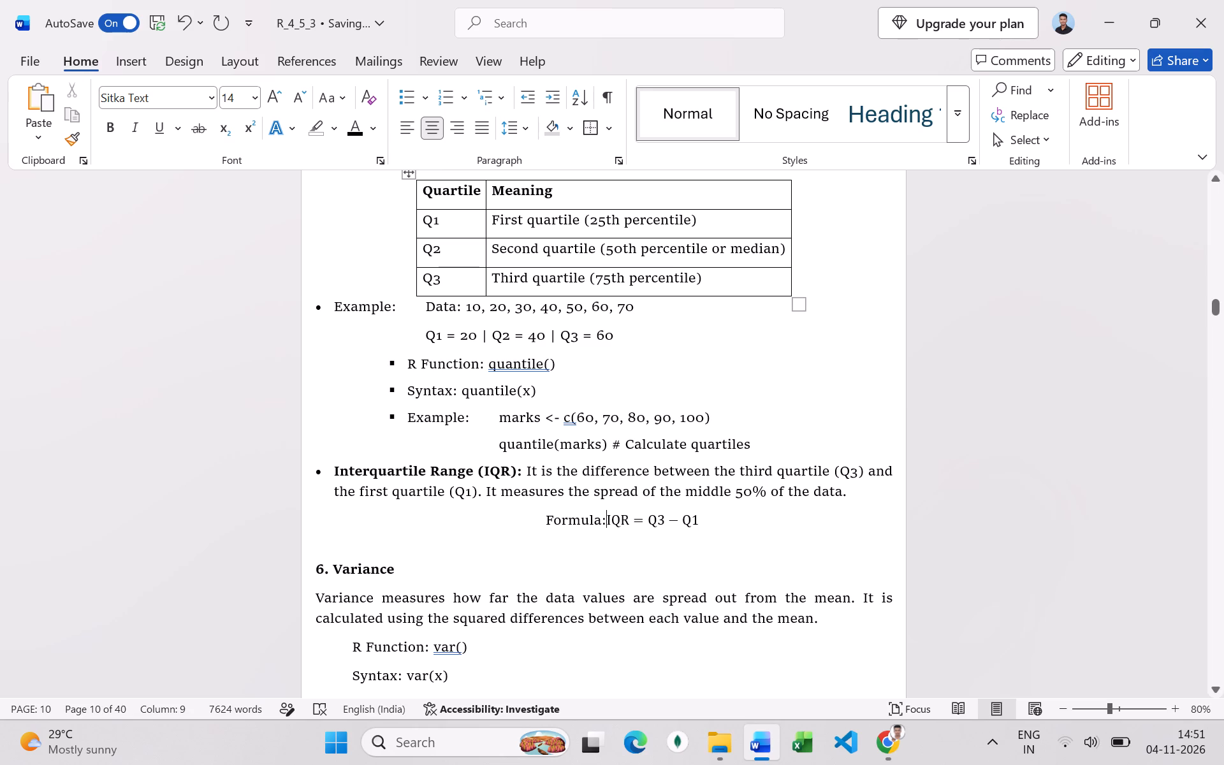
left_click(529, 99)
left_click(538, 95)
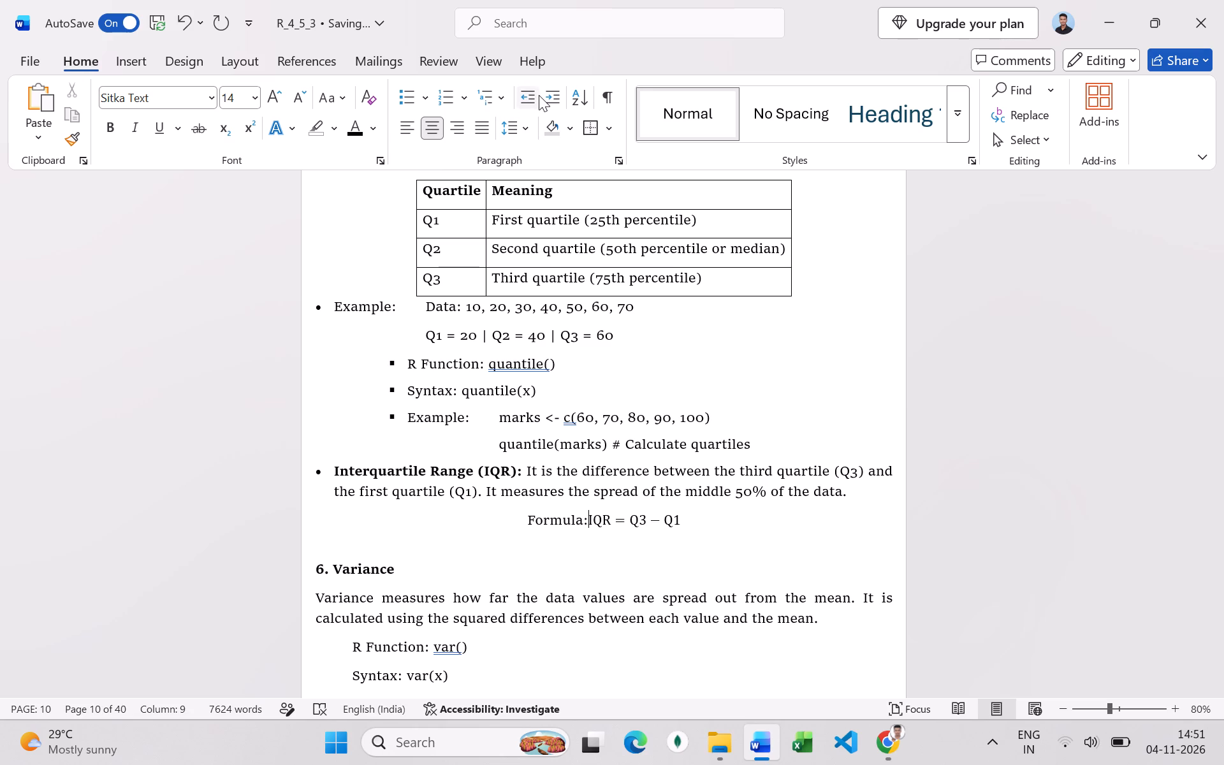
left_click(539, 95)
triple_click(534, 101)
key("space")
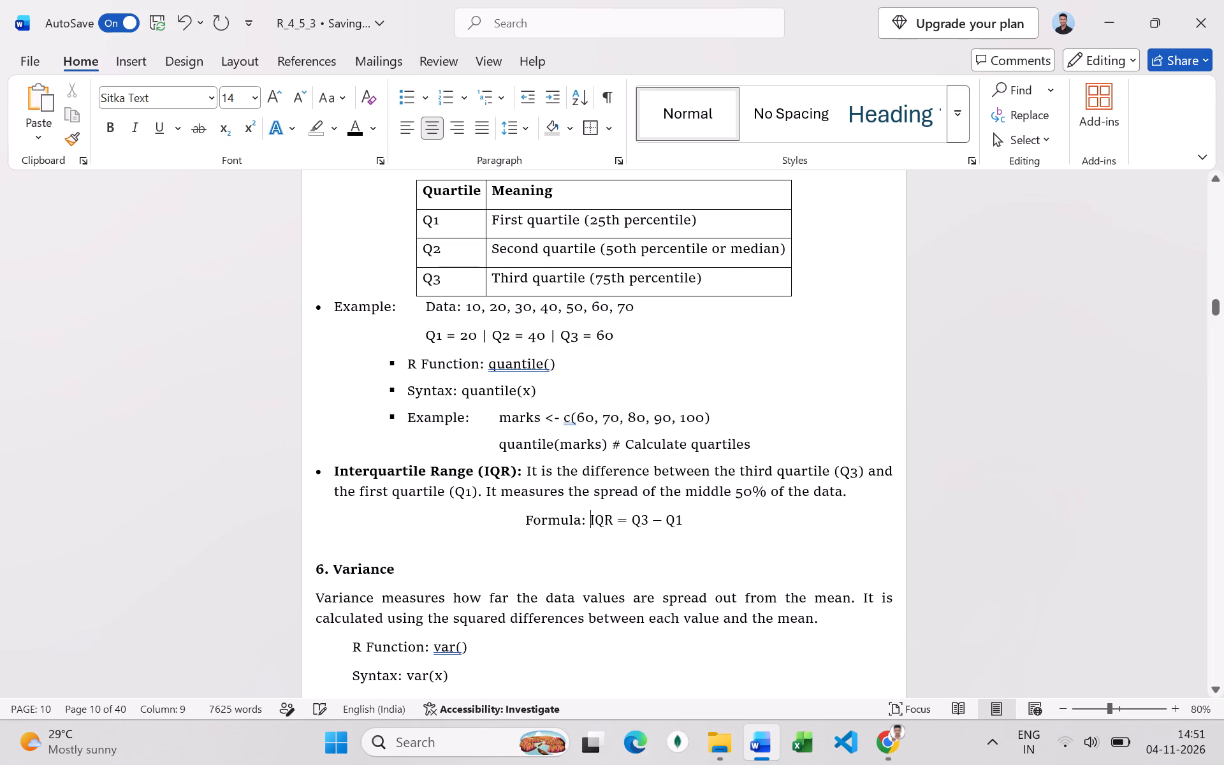
left_click(579, 599)
left_click(604, 516)
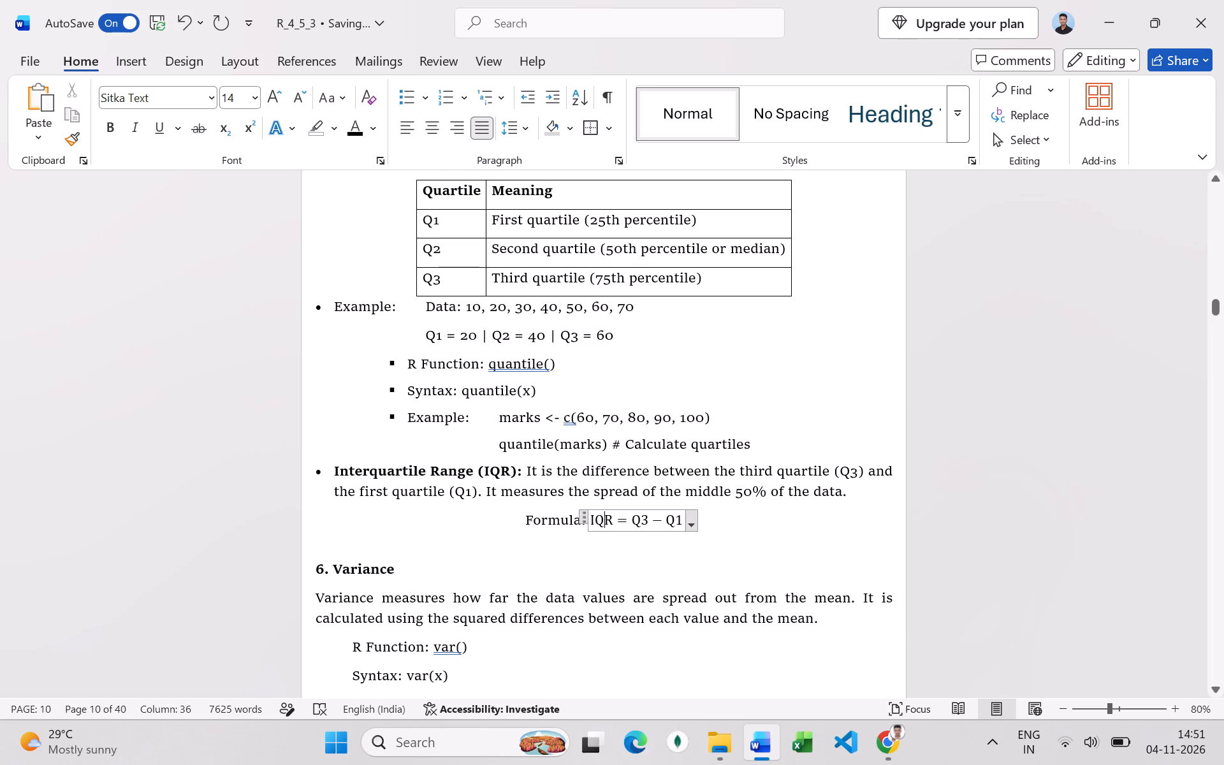
left_click(590, 560)
Delete the blank line beneath the IQR formula.
scroll(446, 564, "up", 3)
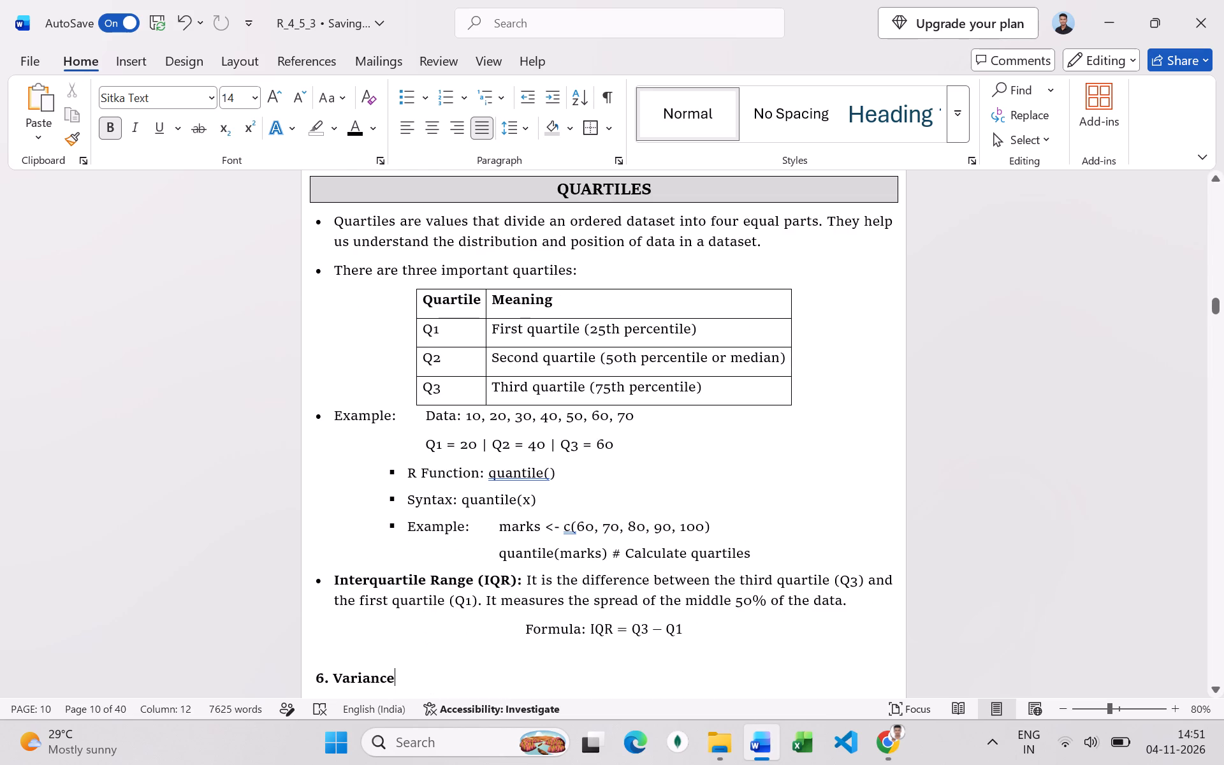
left_click(358, 651)
key("BackSpace")
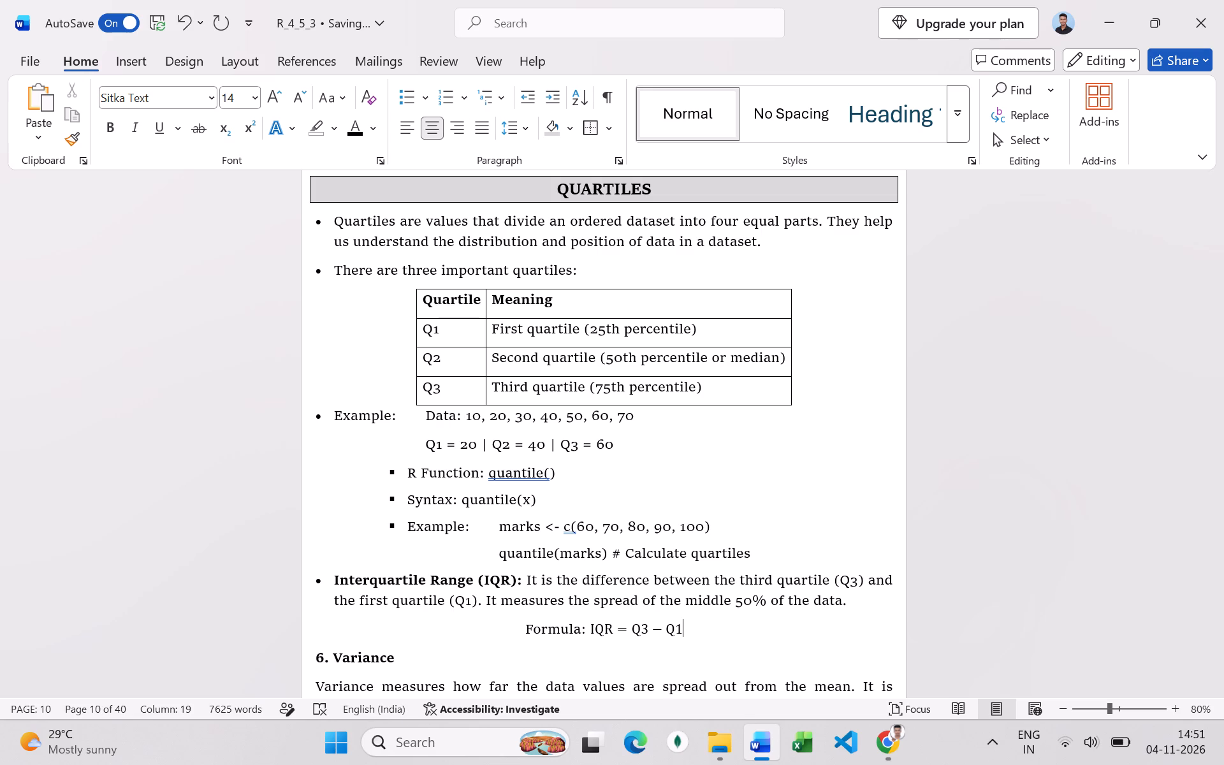
Format the Variance heading as a centred, uppercase 16-point title with grey shading and a box border.
left_click_drag(408, 661, 292, 653)
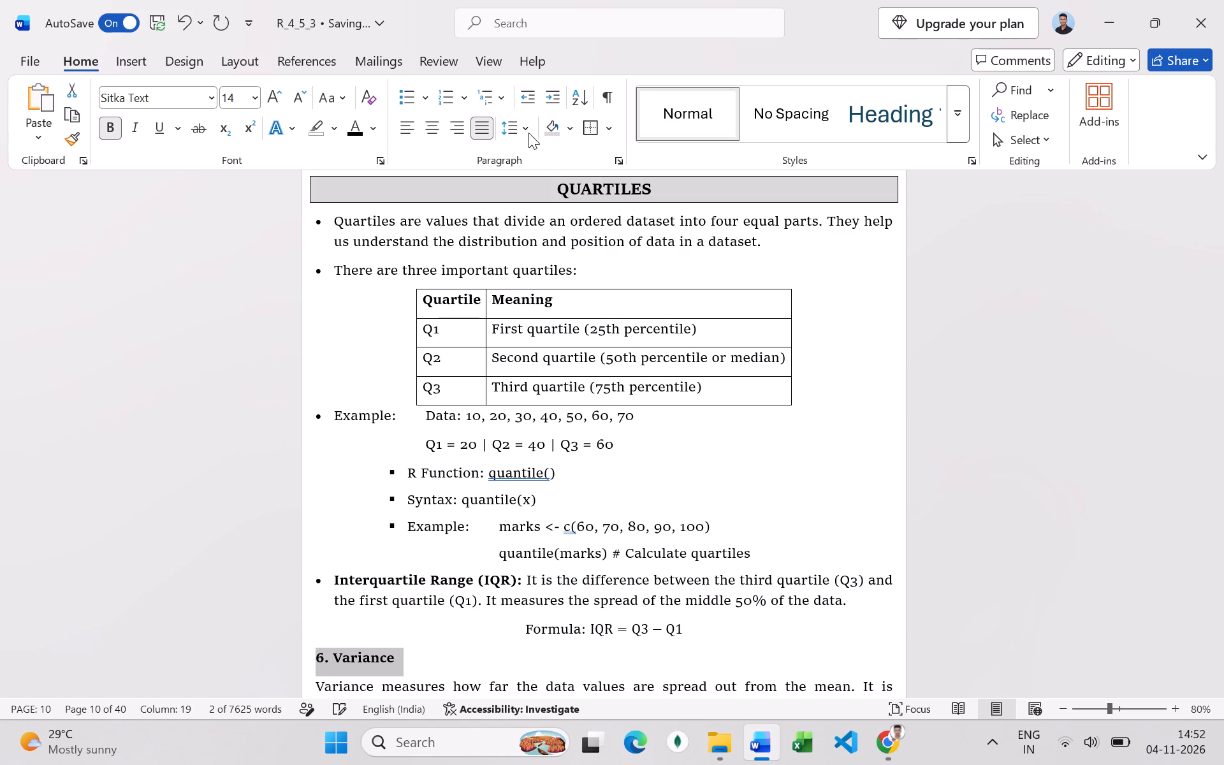
left_click(555, 133)
left_click(597, 127)
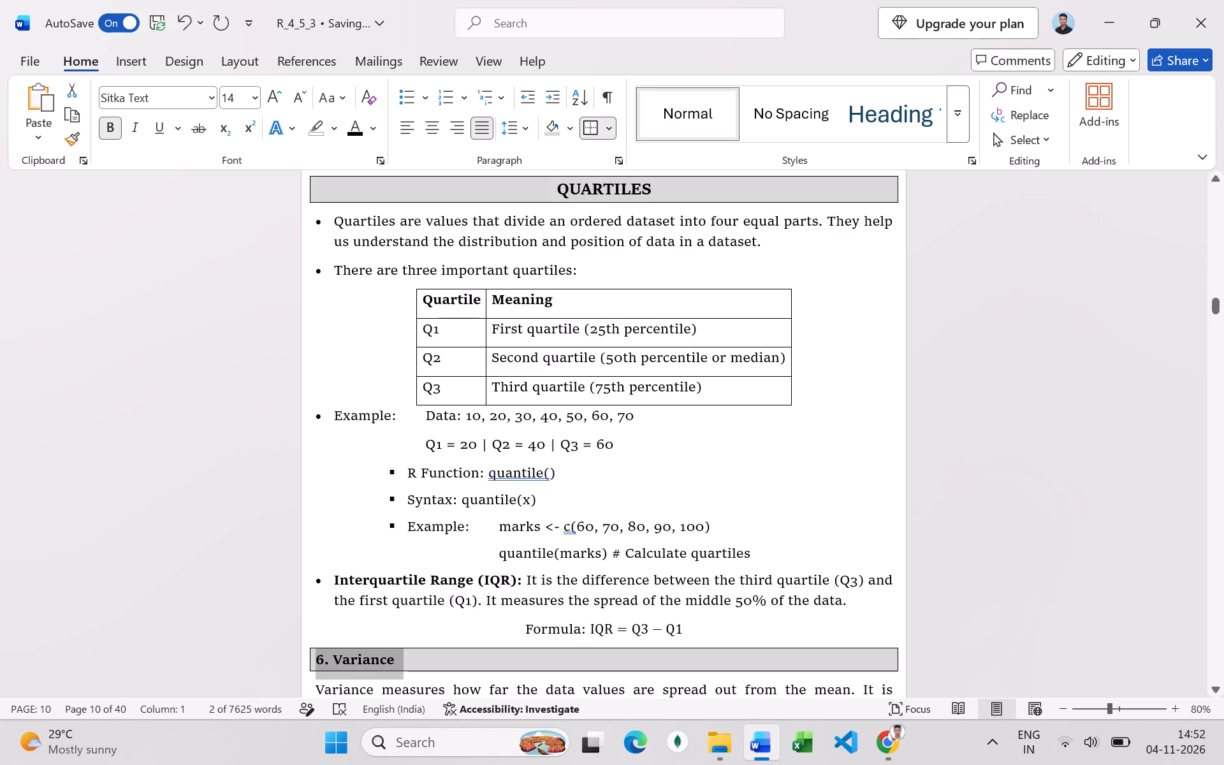
left_click(424, 135)
left_click(340, 97)
left_click(364, 175)
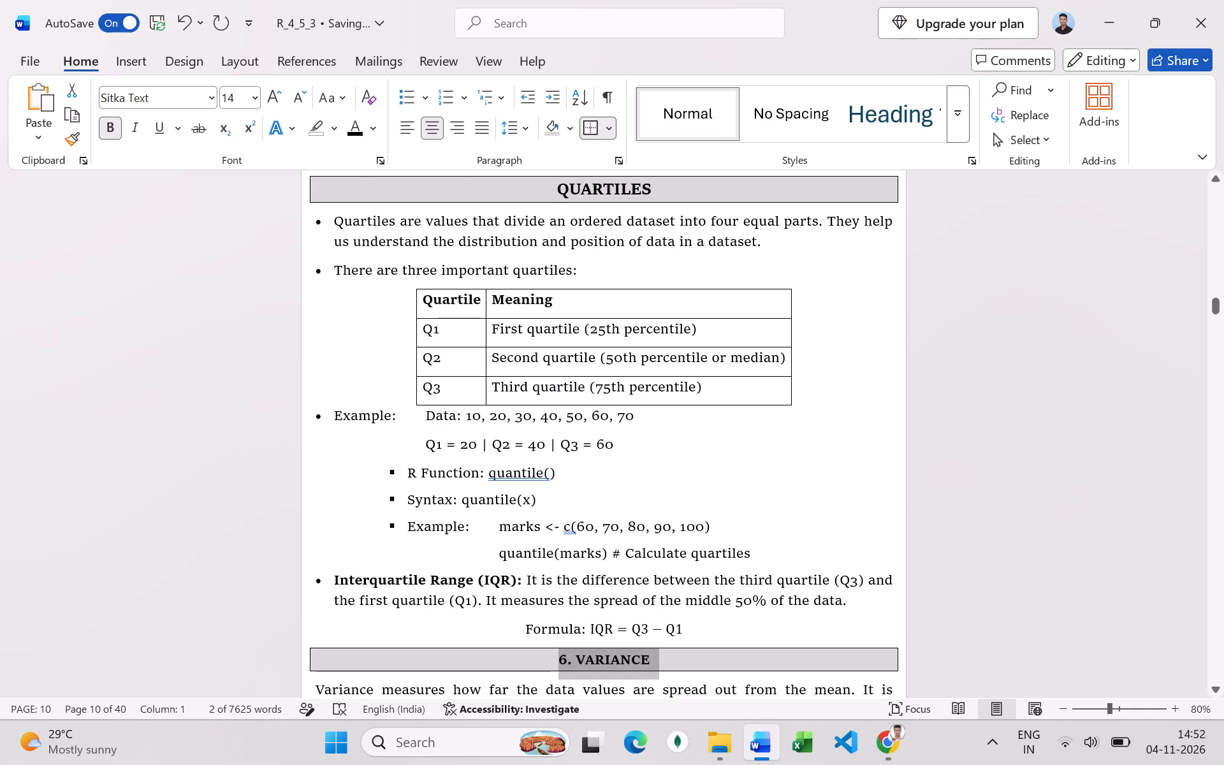
left_click(284, 92)
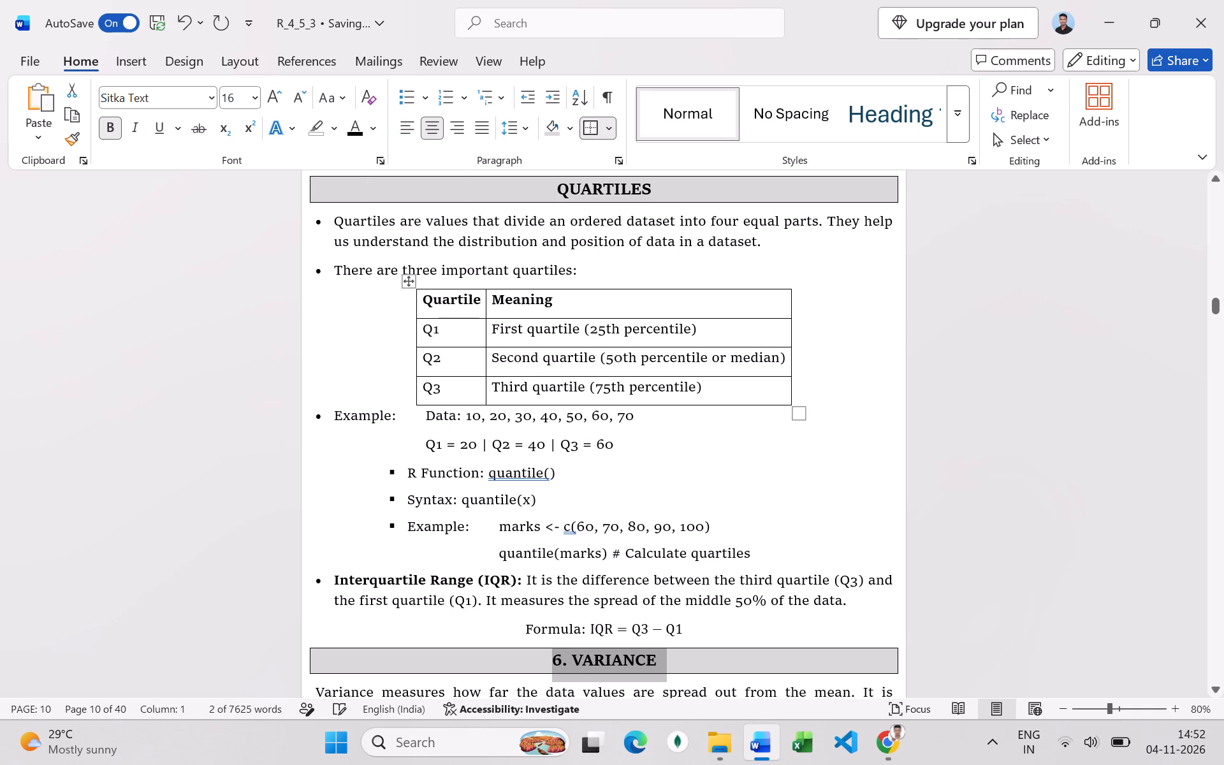
Remove the number "6." from the Variance heading so that it reads only "VARIANCE".
left_click(573, 662)
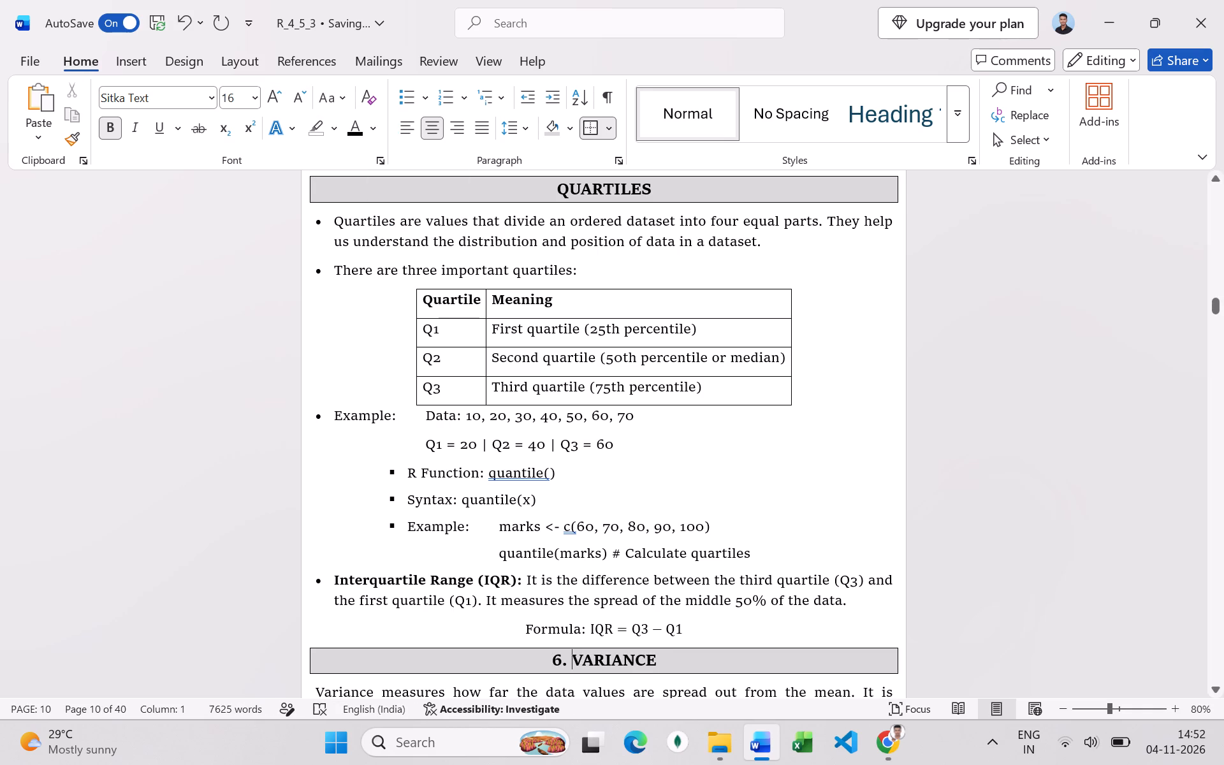
key("BackSpace")
key("BackSpace")
key("BackSpace")
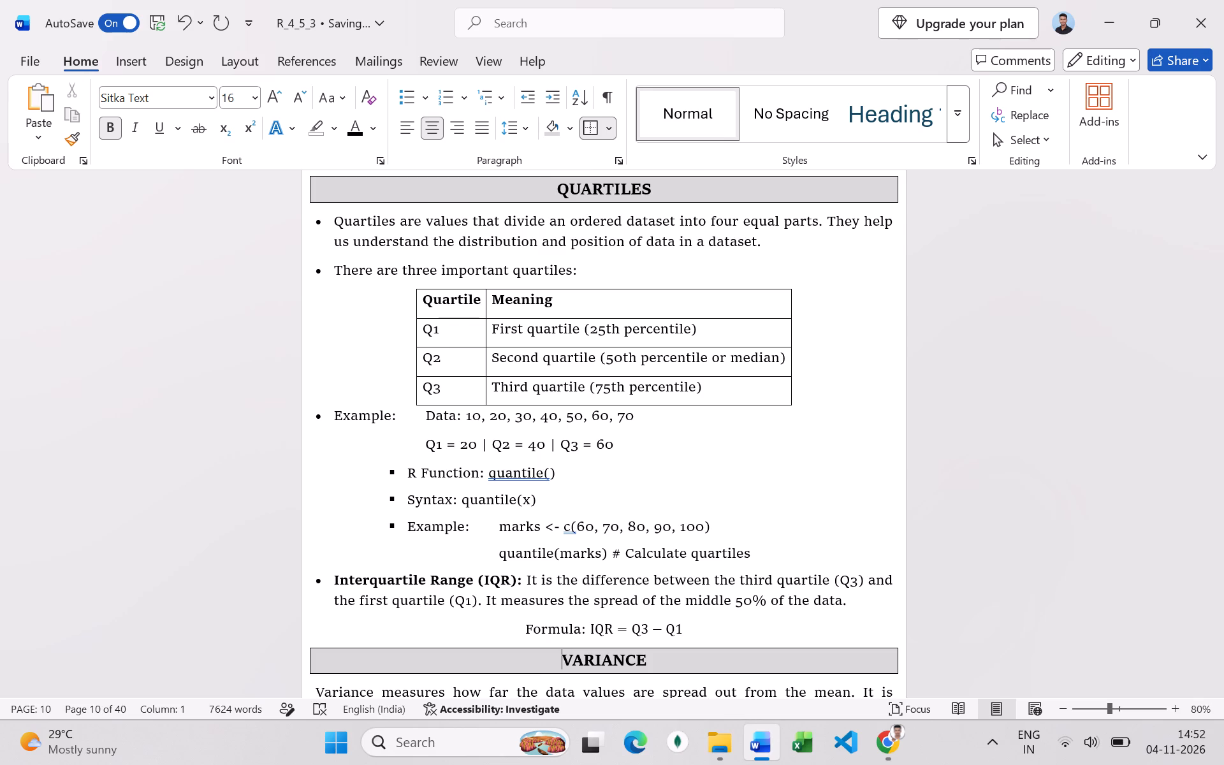
Review the notes from the Descriptive Statistics section through Quartiles and IQR to the Variance and Standard Deviation sections.
scroll(587, 625, "up", 1)
scroll(539, 472, "up", 4)
scroll(539, 472, "down", 3)
scroll(539, 472, "up", 2)
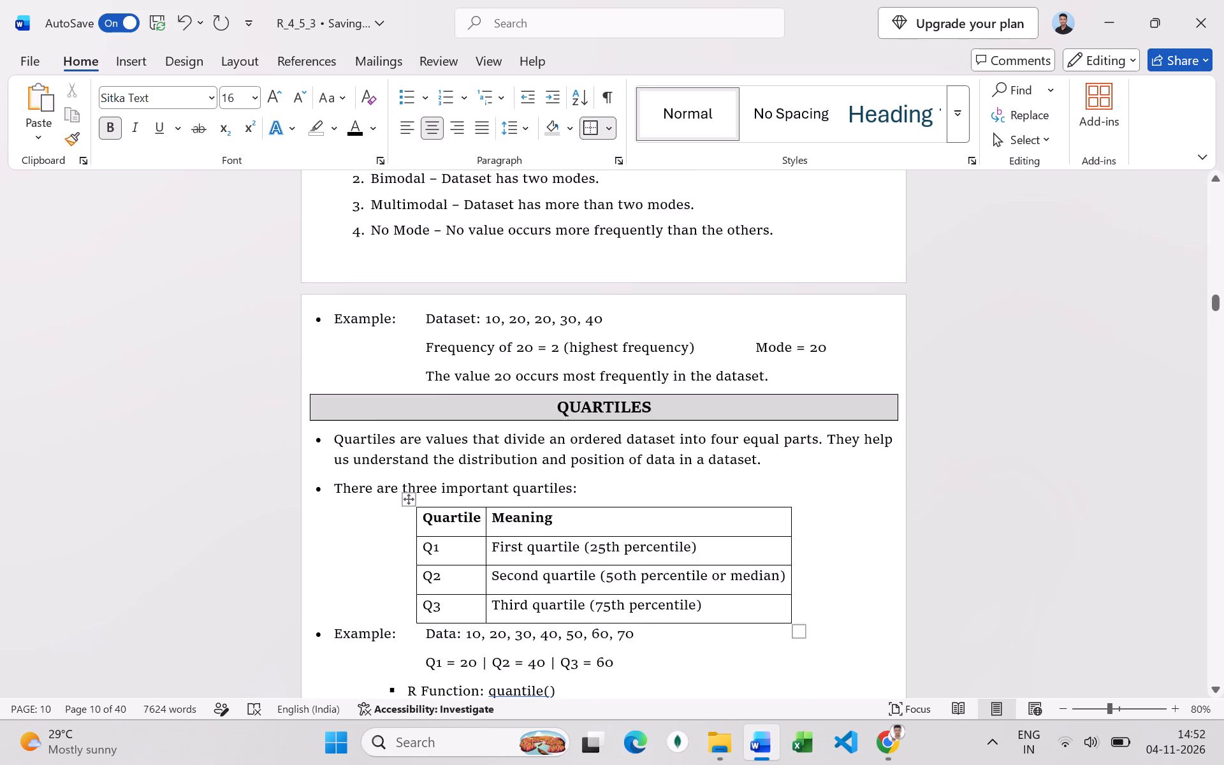
scroll(539, 472, "up", 6)
scroll(539, 472, "down", 1)
scroll(539, 472, "up", 11)
scroll(534, 502, "up", 19)
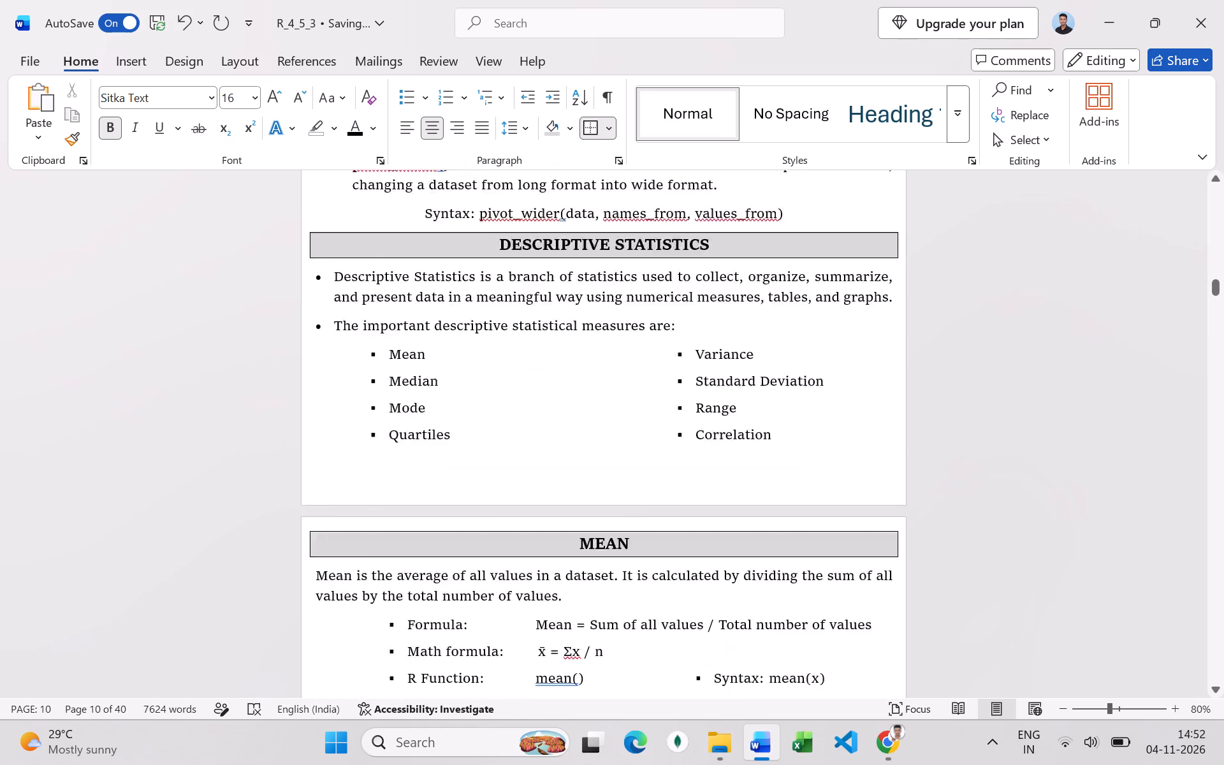
scroll(528, 511, "up", 11)
scroll(528, 511, "down", 1)
scroll(528, 511, "up", 5)
scroll(528, 511, "down", 18)
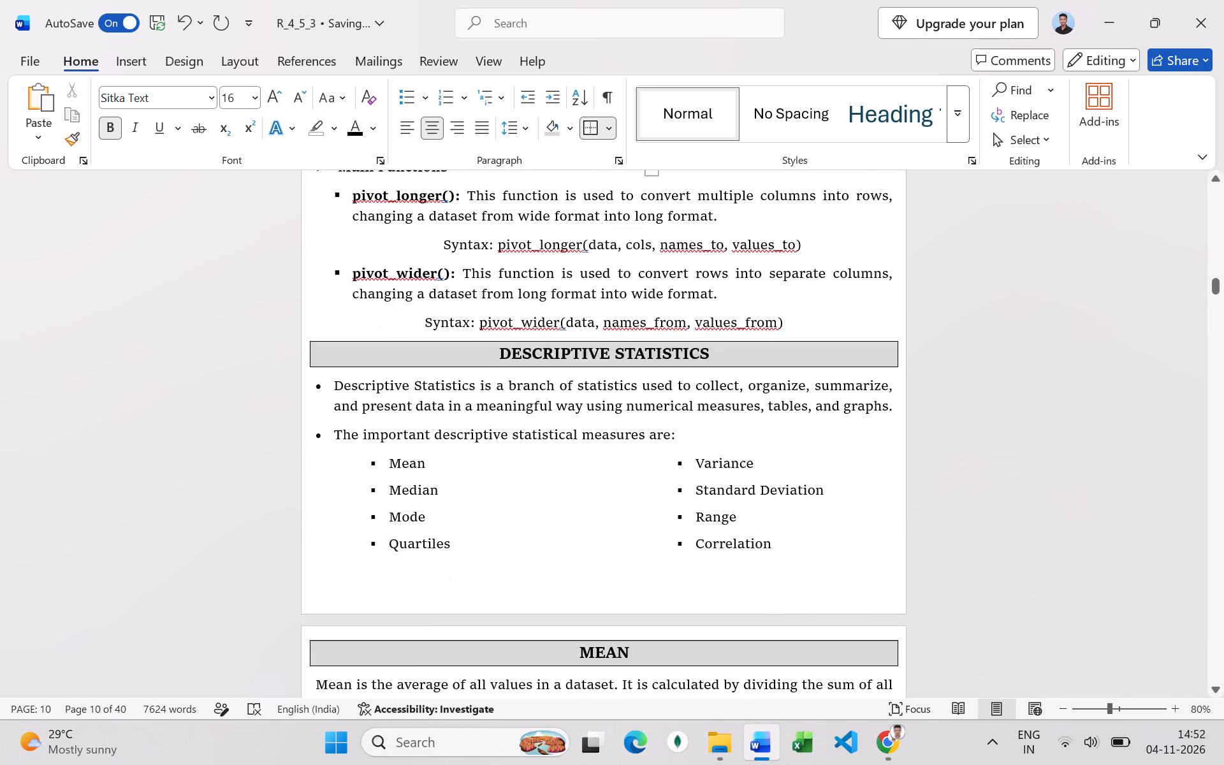
scroll(528, 511, "down", 20)
scroll(528, 511, "down", 14)
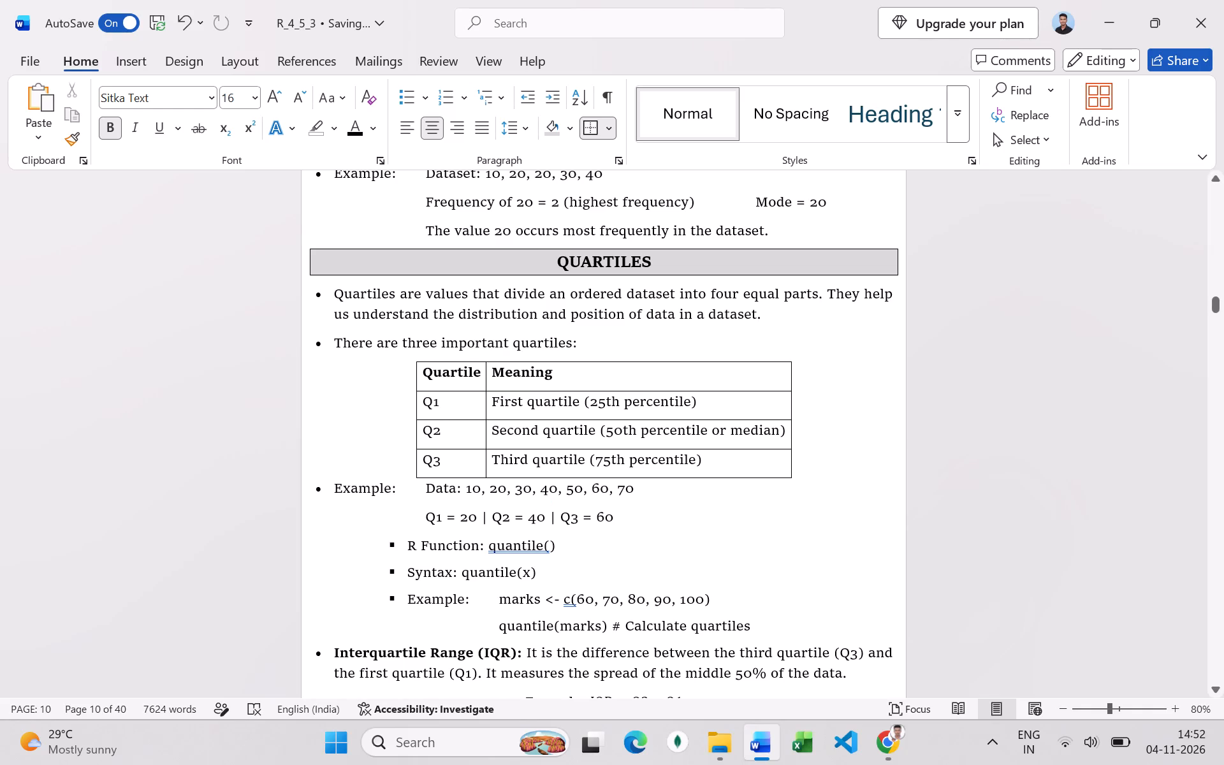
scroll(595, 529, "down", 12)
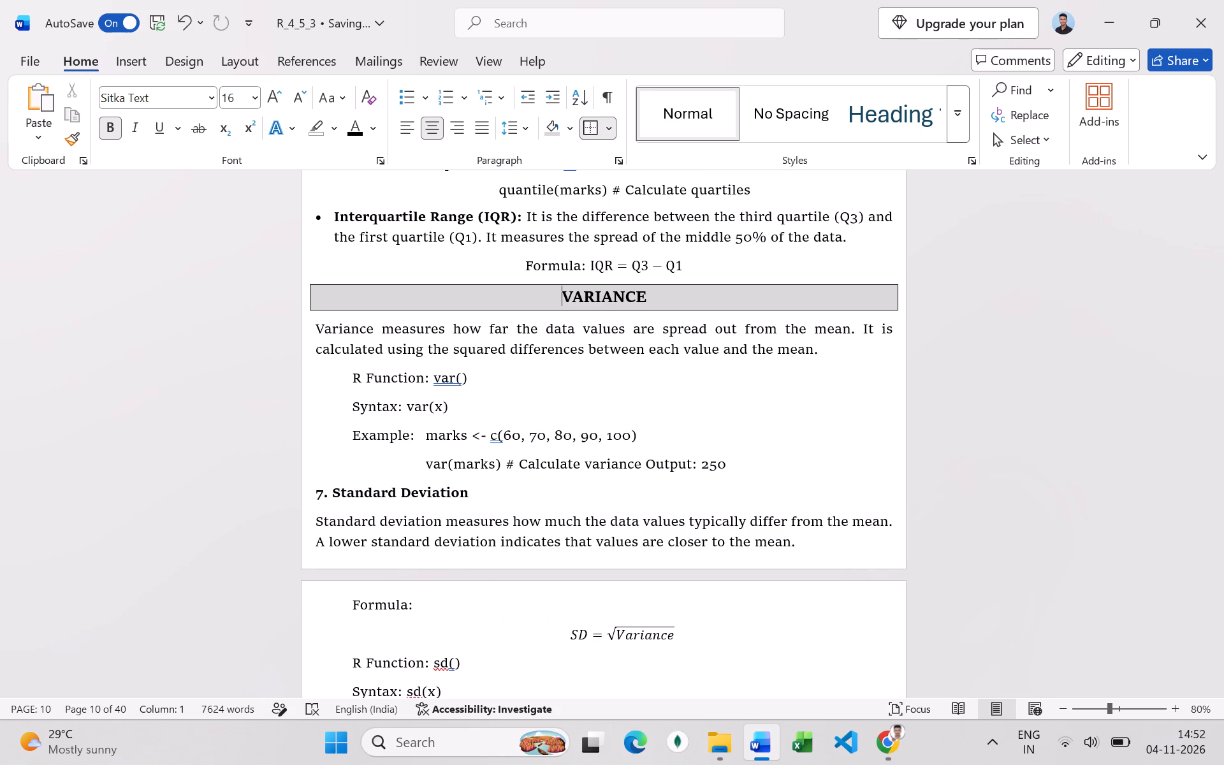
scroll(595, 532, "up", 7)
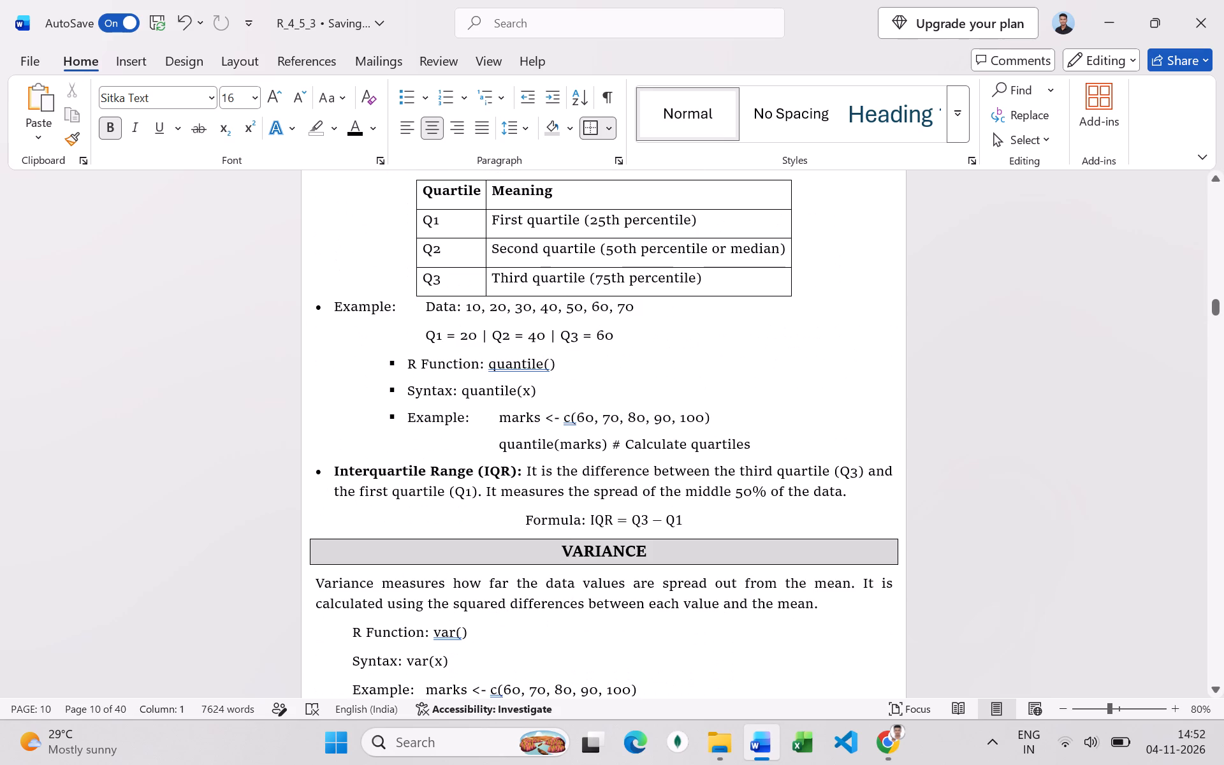
scroll(595, 532, "up", 6)
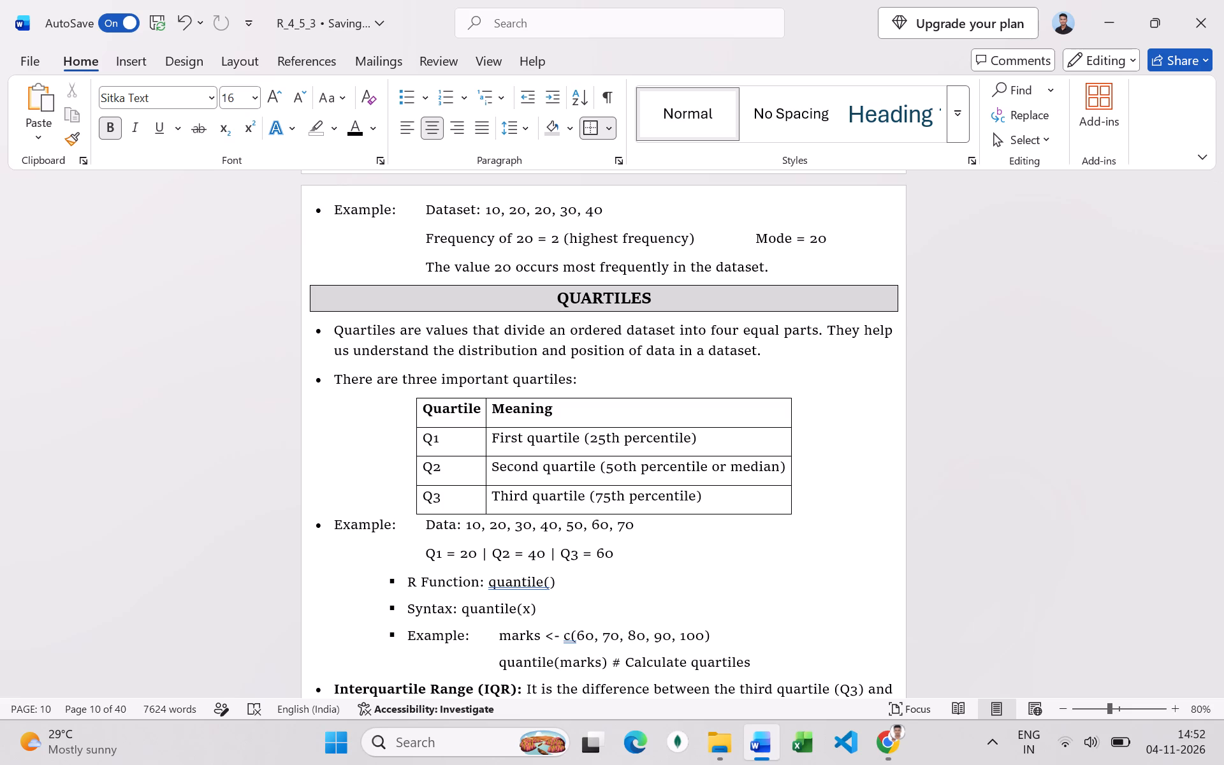
scroll(595, 532, "down", 5)
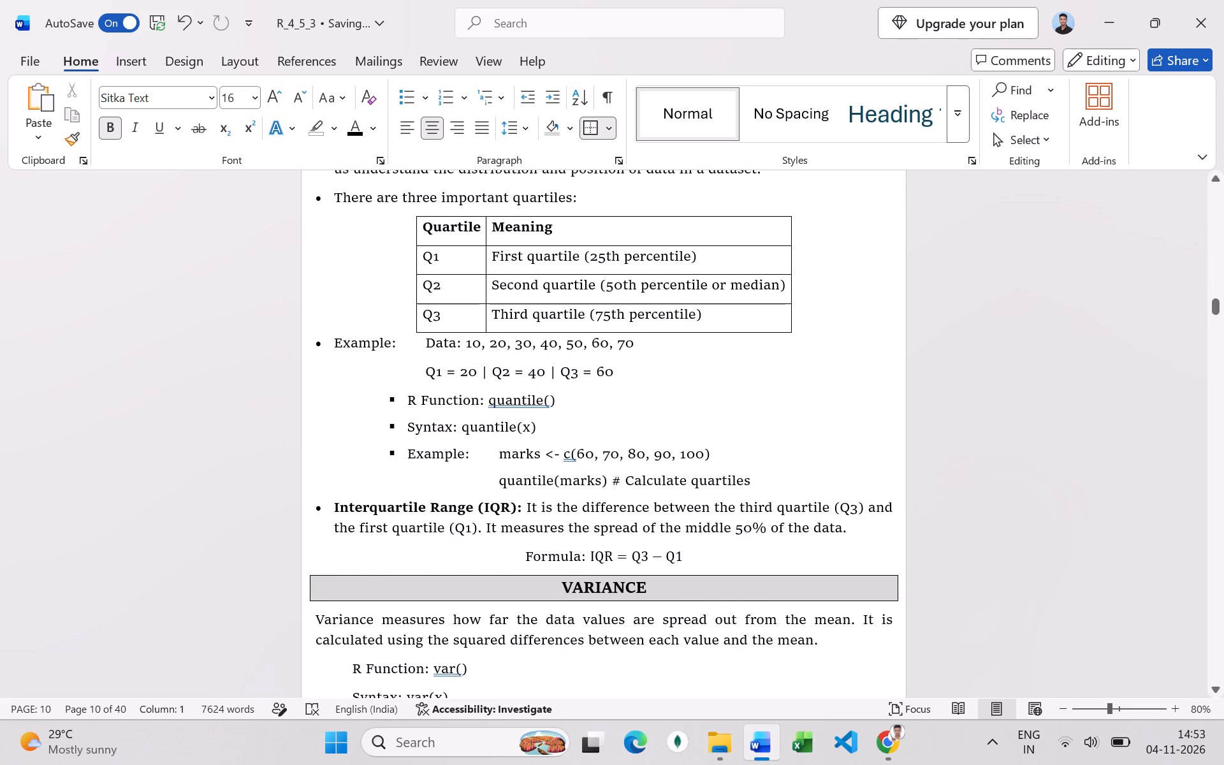
scroll(502, 569, "down", 4)
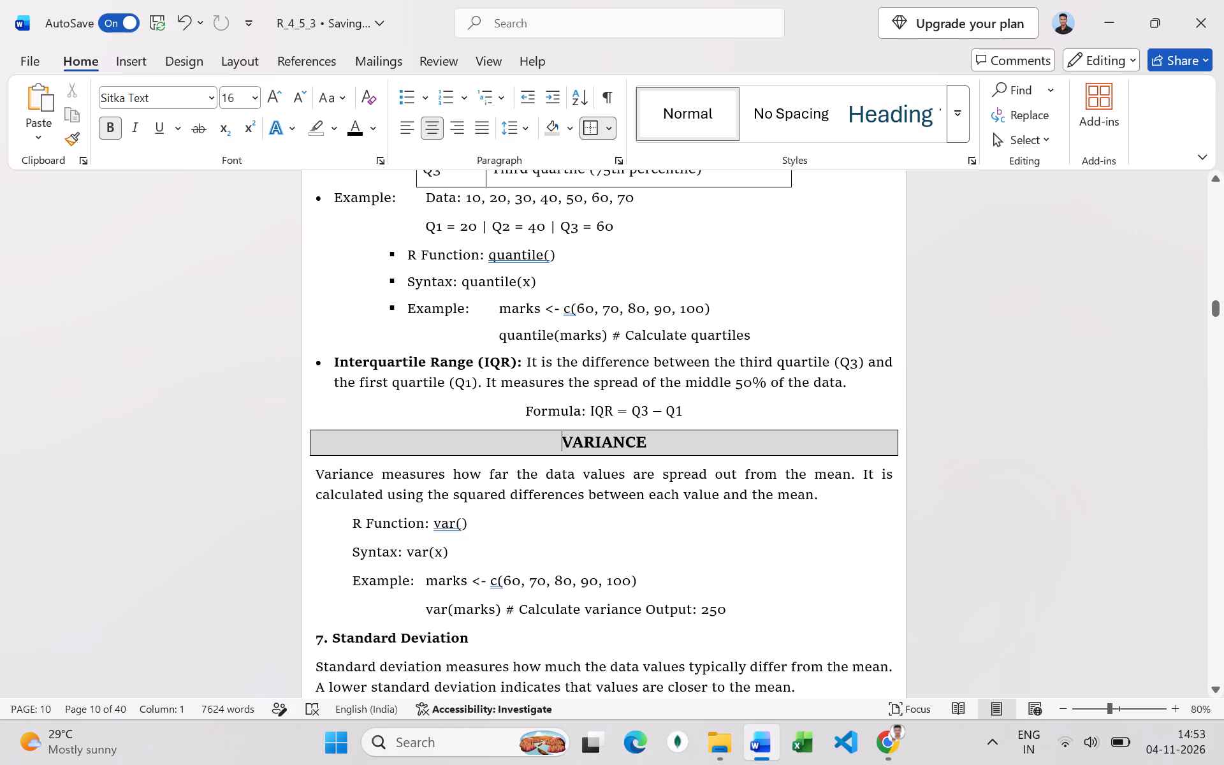
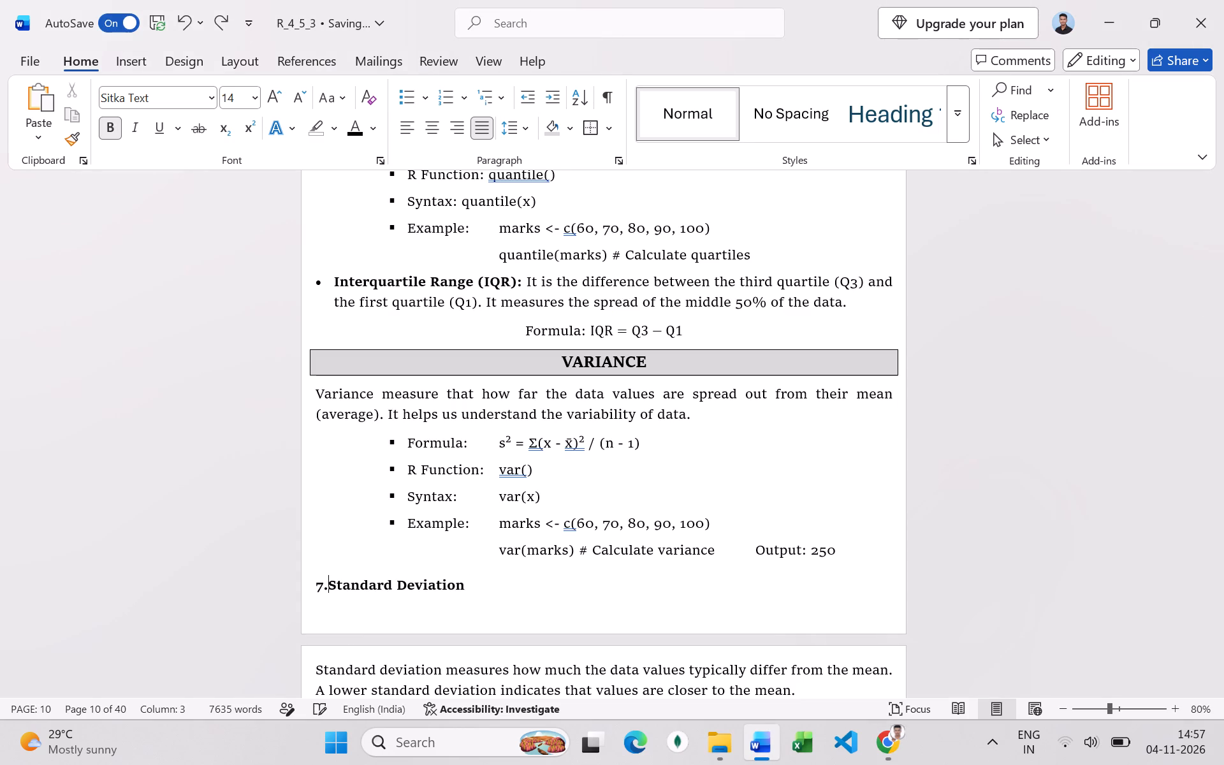
key("BackSpace")
key("BackSpace")
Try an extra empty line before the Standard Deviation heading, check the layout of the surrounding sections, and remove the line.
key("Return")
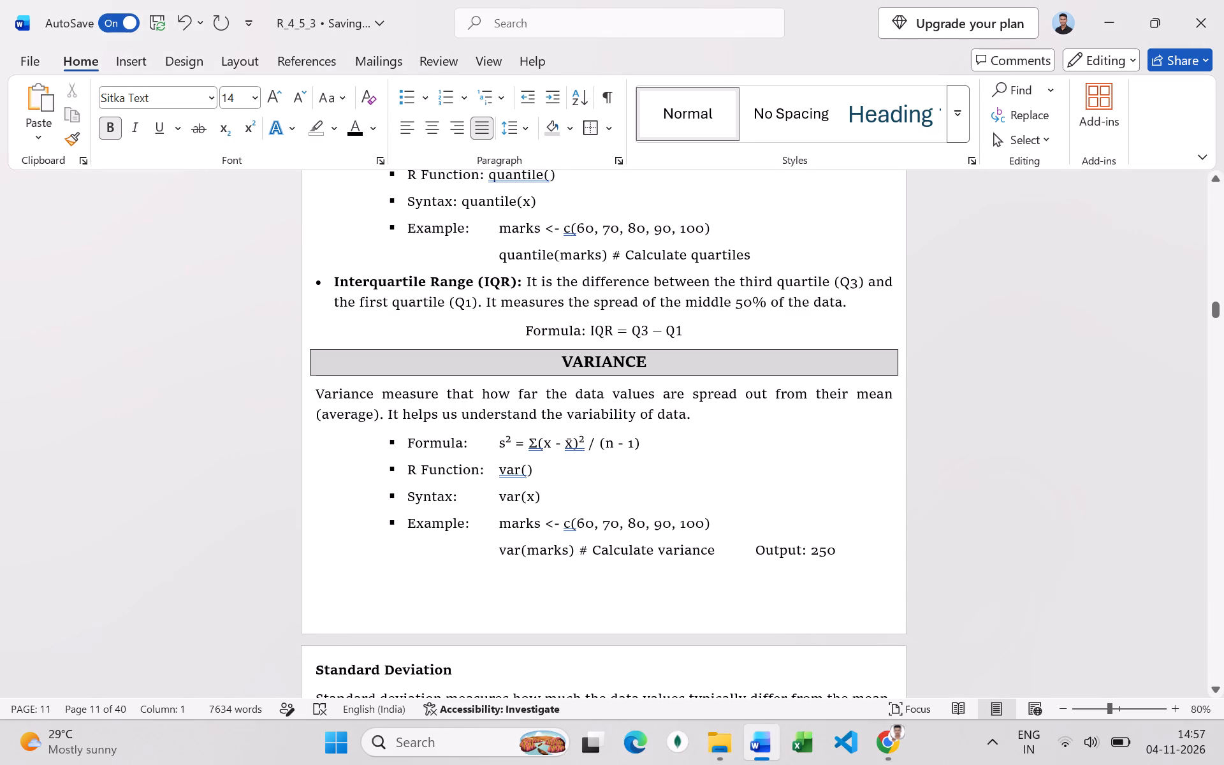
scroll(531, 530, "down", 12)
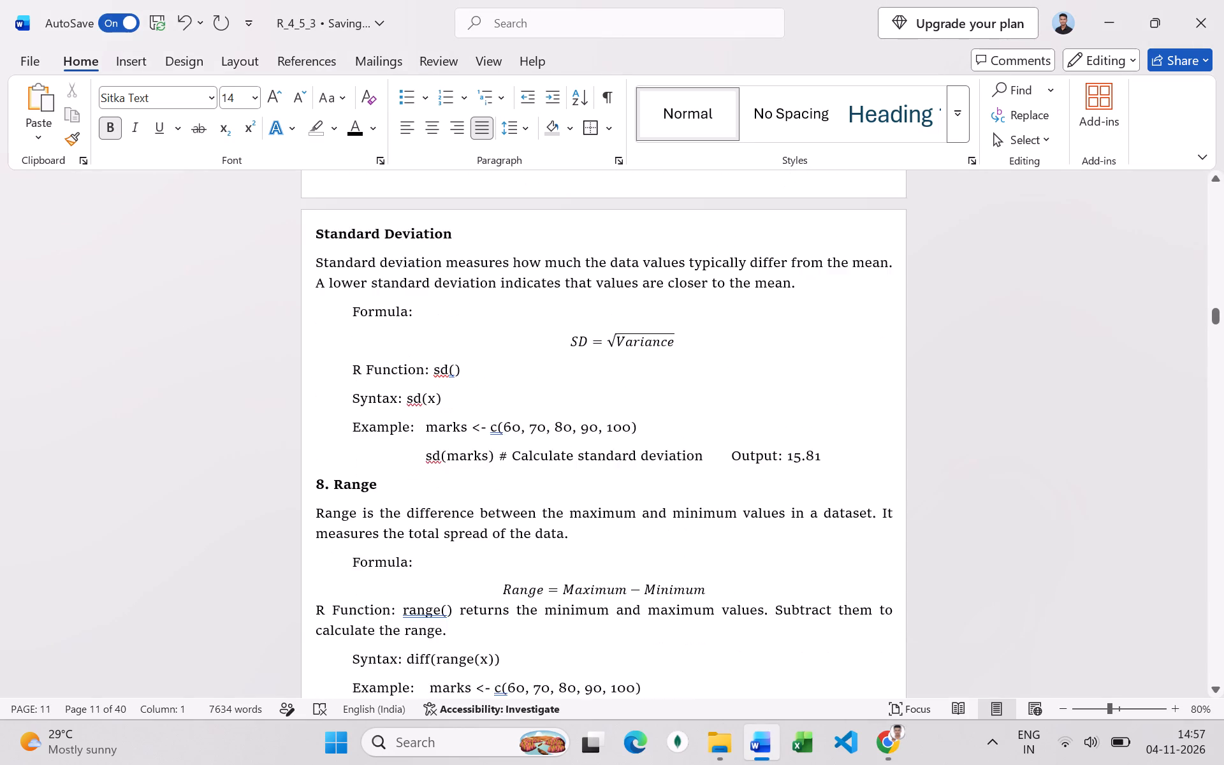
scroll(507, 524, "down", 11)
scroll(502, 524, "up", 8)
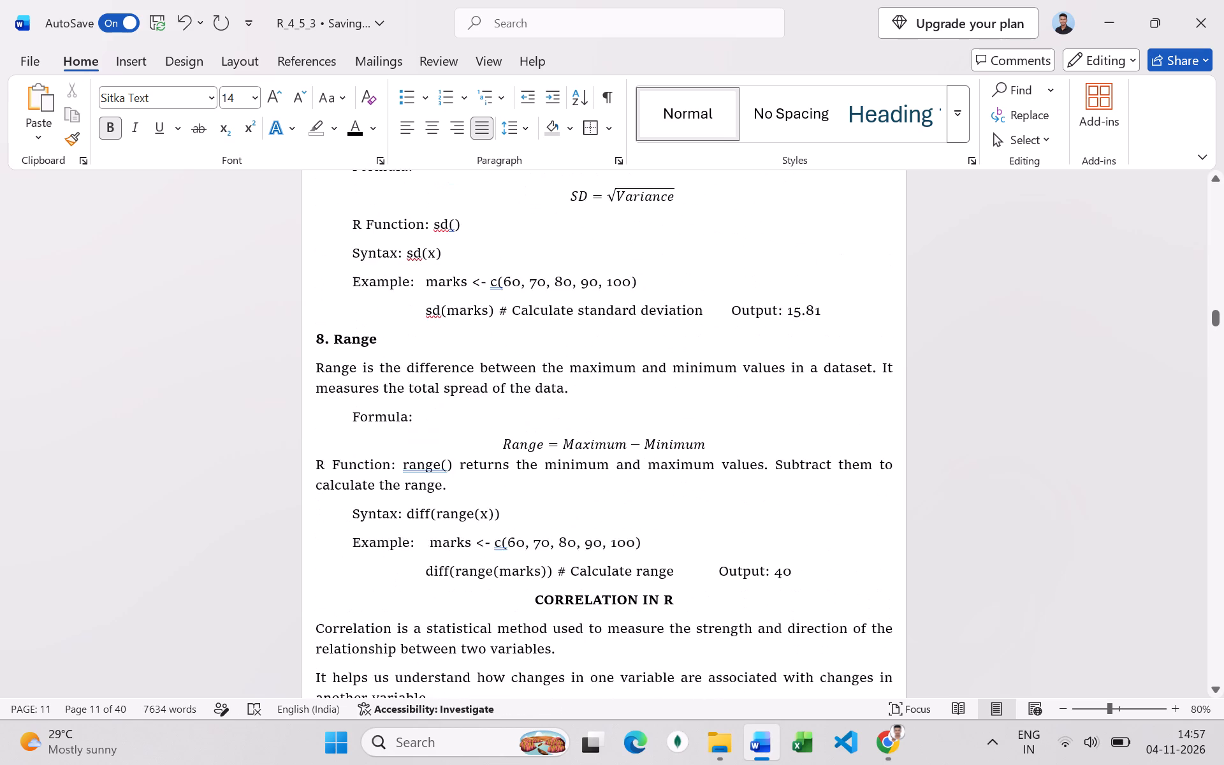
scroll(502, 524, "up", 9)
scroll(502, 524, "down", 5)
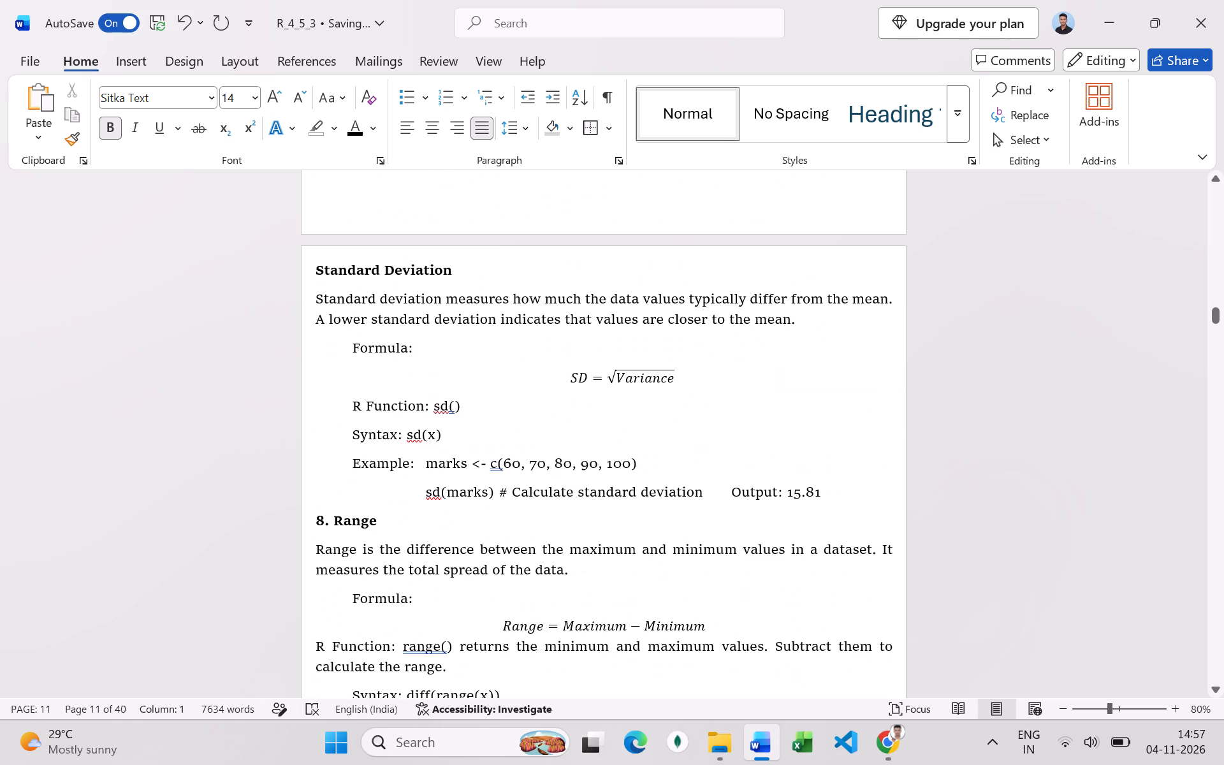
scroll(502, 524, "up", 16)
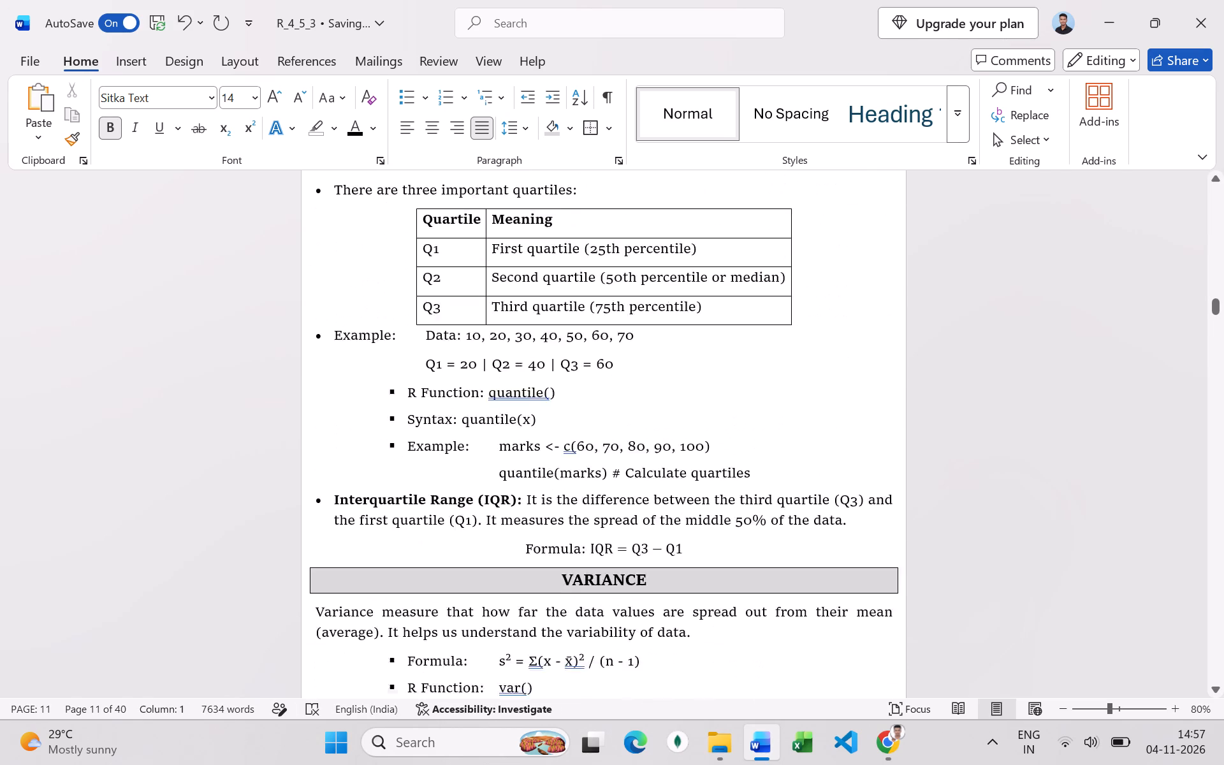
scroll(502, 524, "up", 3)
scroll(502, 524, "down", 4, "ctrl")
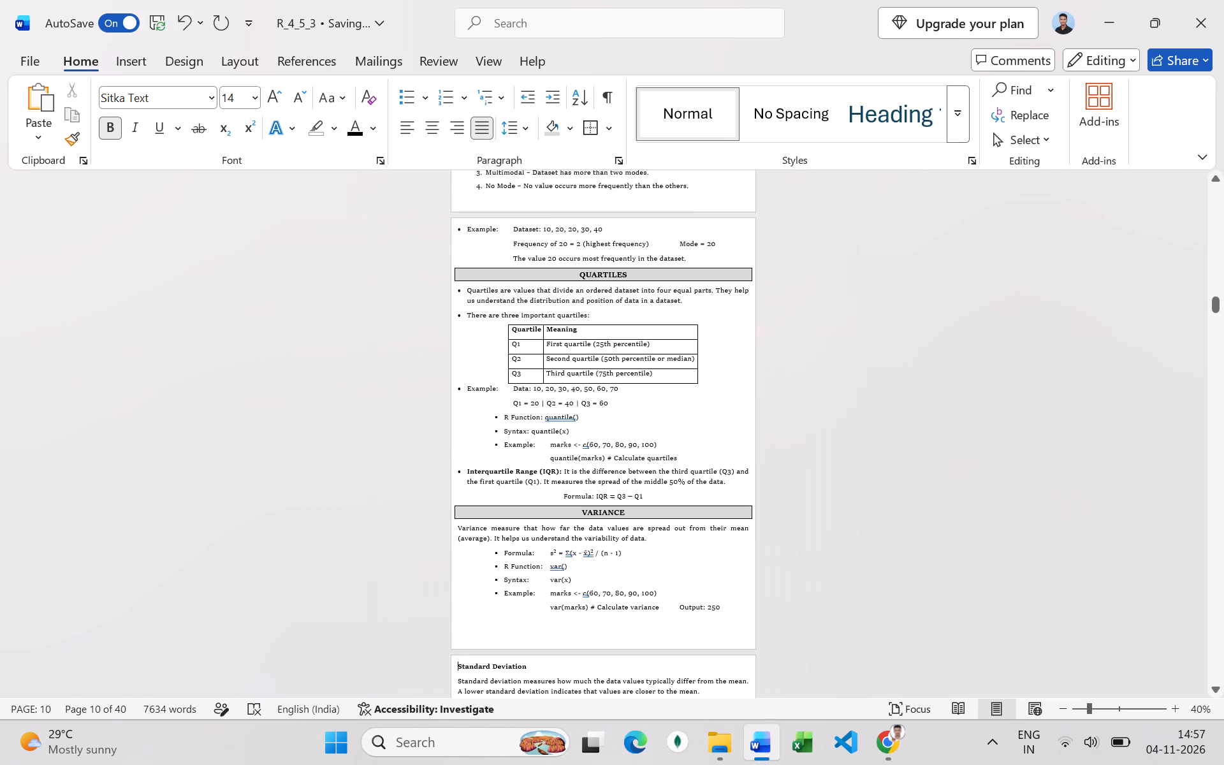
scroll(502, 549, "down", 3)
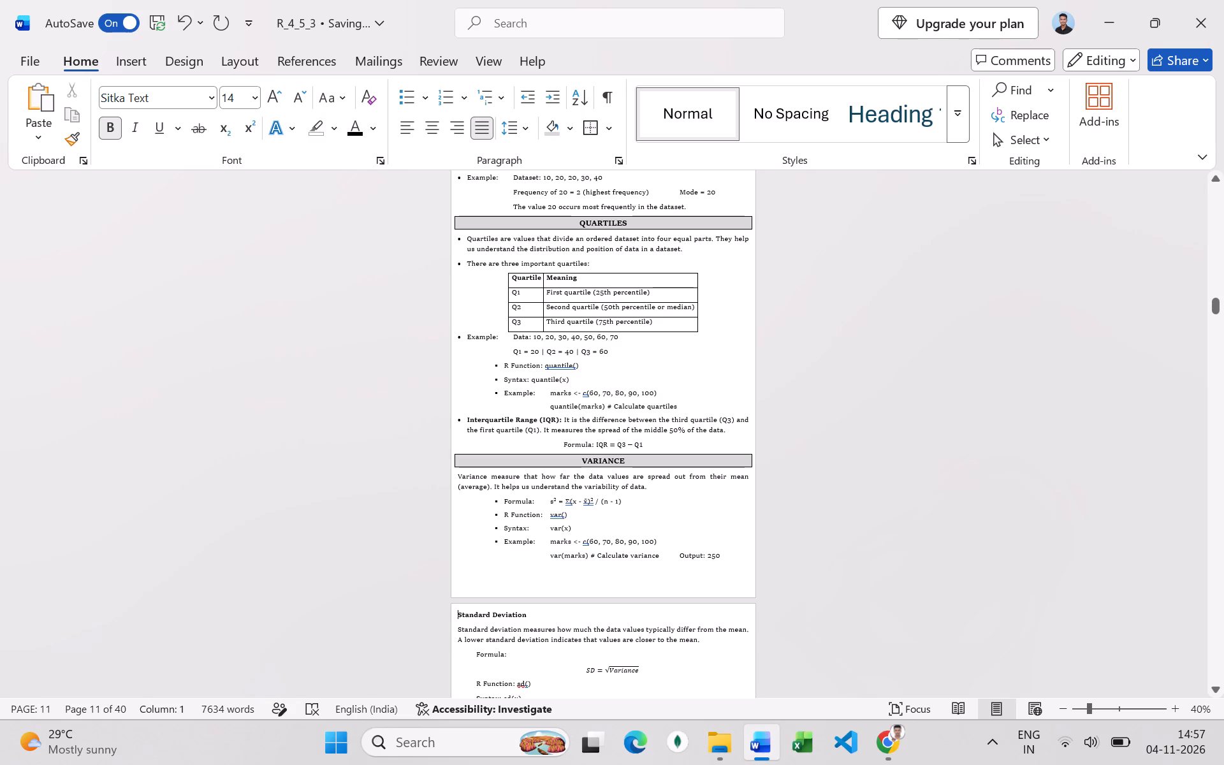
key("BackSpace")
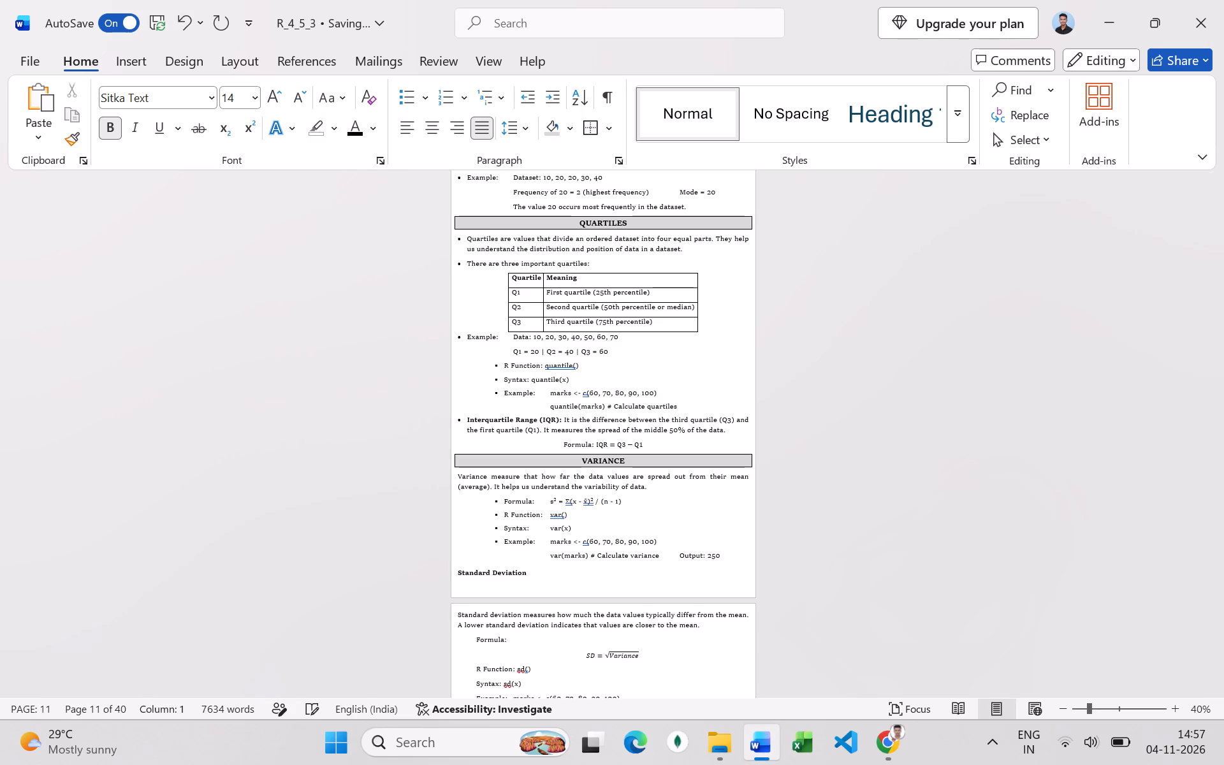
Set the R Function and Syntax lines of the VARIANCE section in two columns.
left_click_drag(575, 526, 503, 516)
left_click(224, 54)
left_click(198, 124)
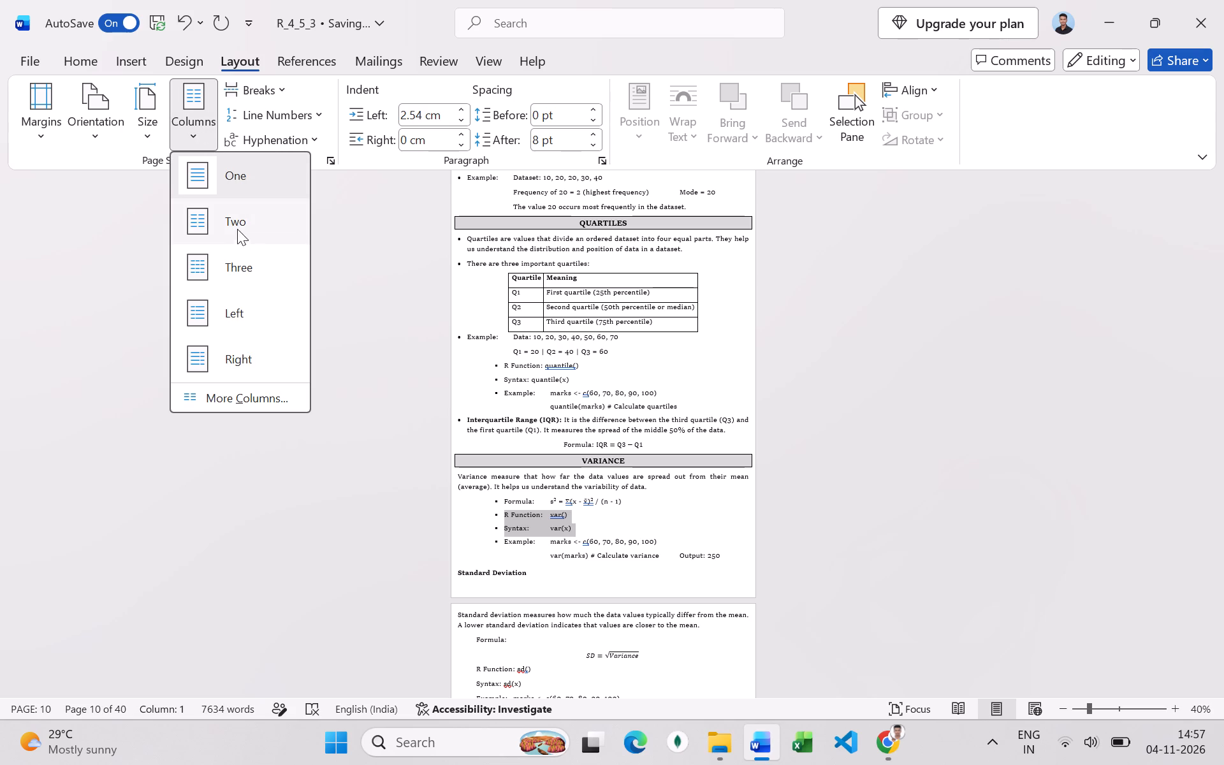
left_click(241, 226)
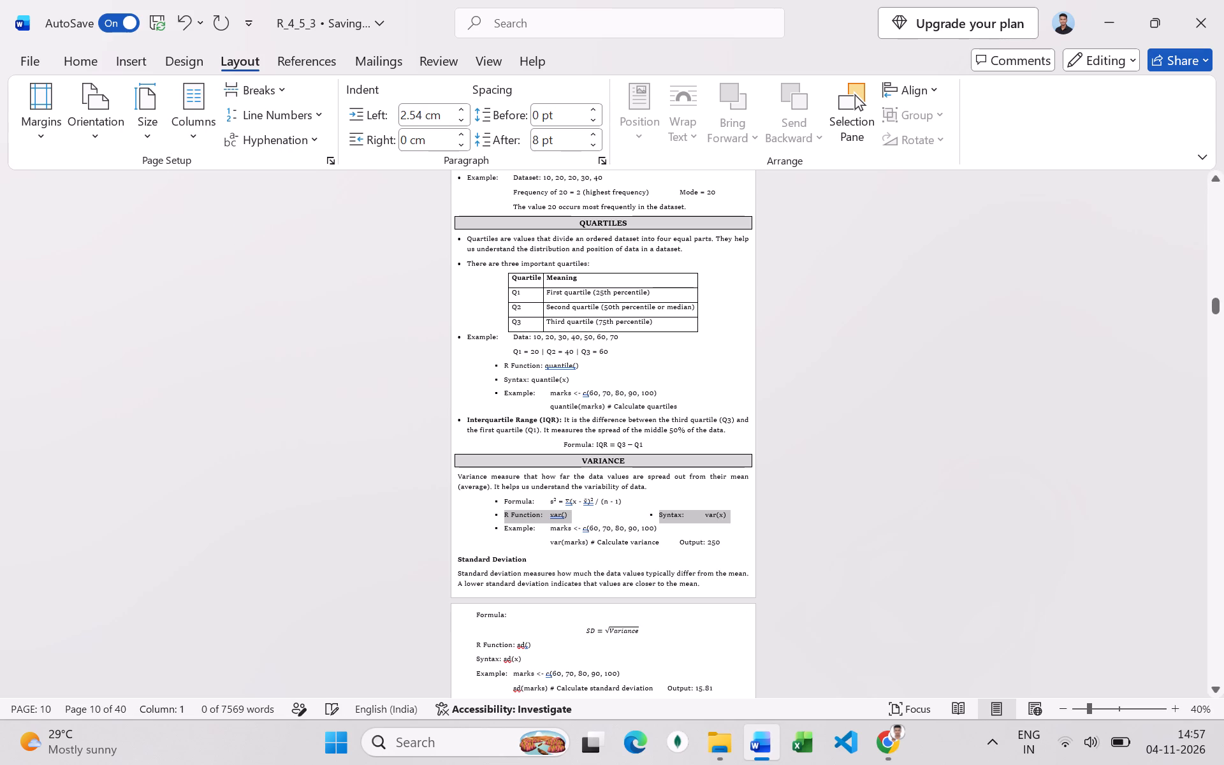
Set the R Function and Syntax lines for quantile in the QUARTILES section in two columns.
left_click_drag(578, 382, 500, 368)
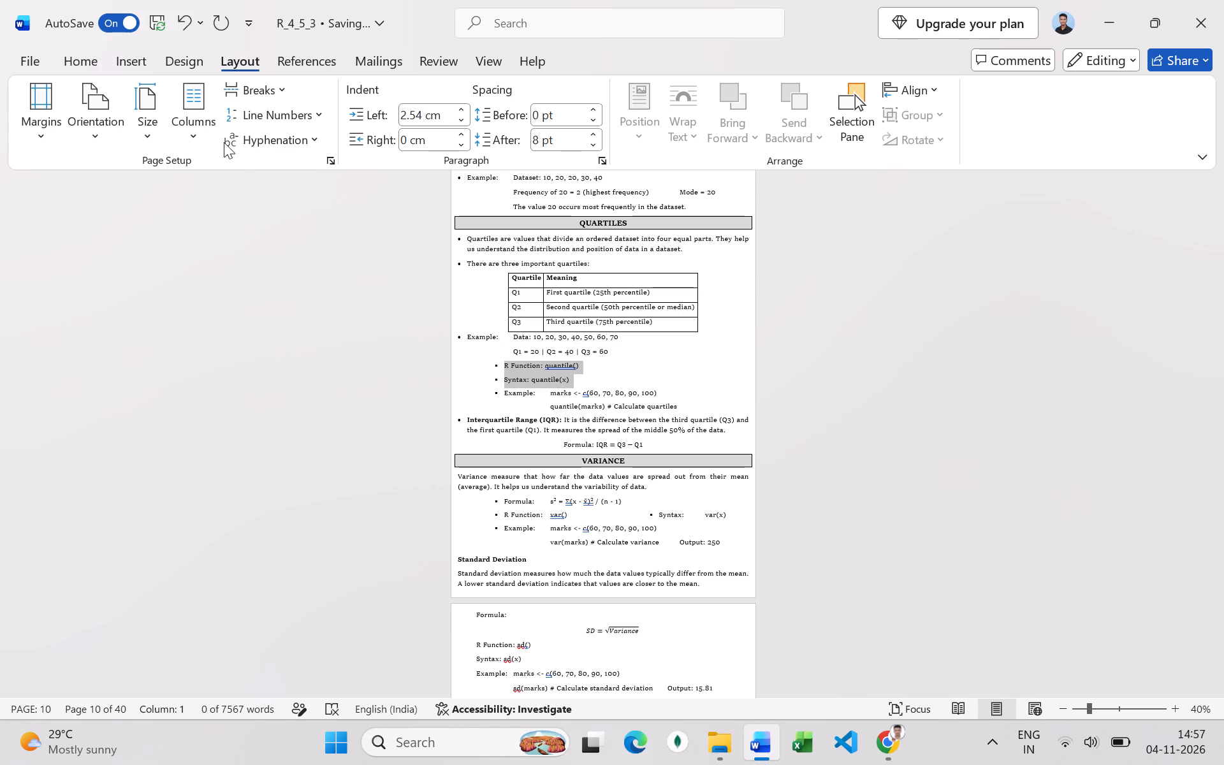
left_click(198, 124)
left_click(249, 209)
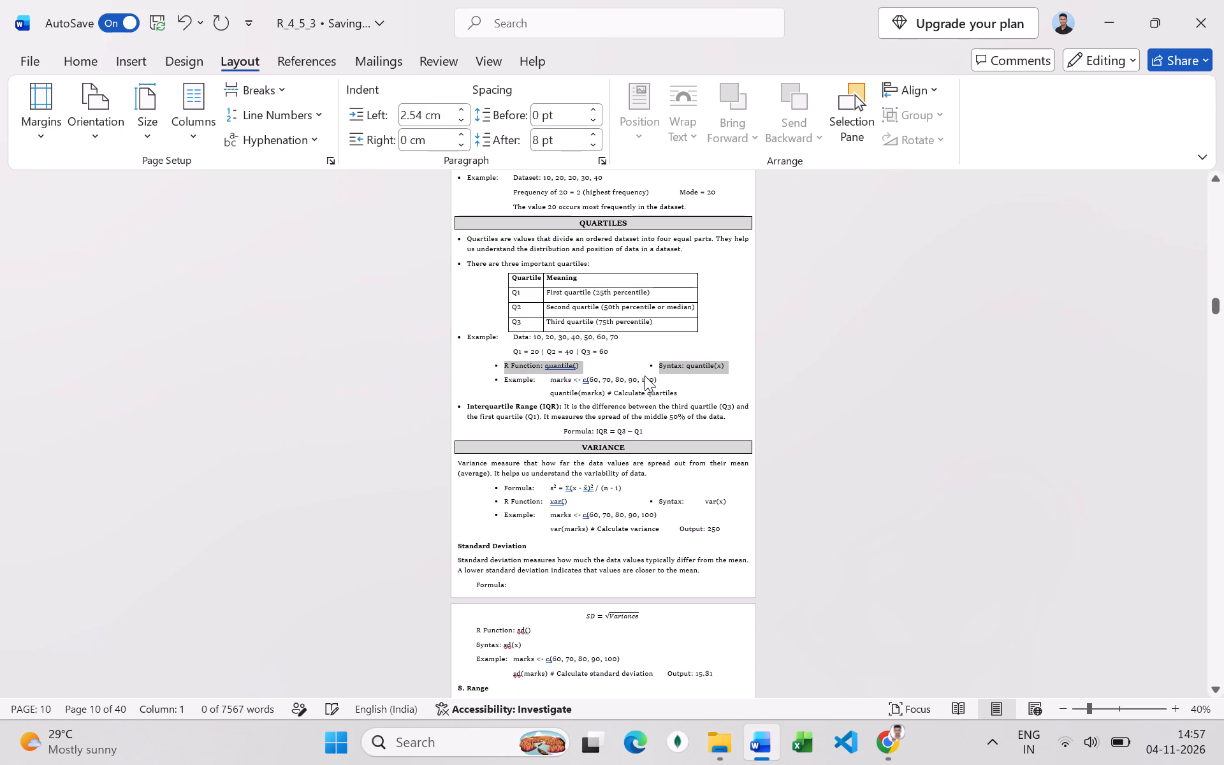
left_click(675, 383)
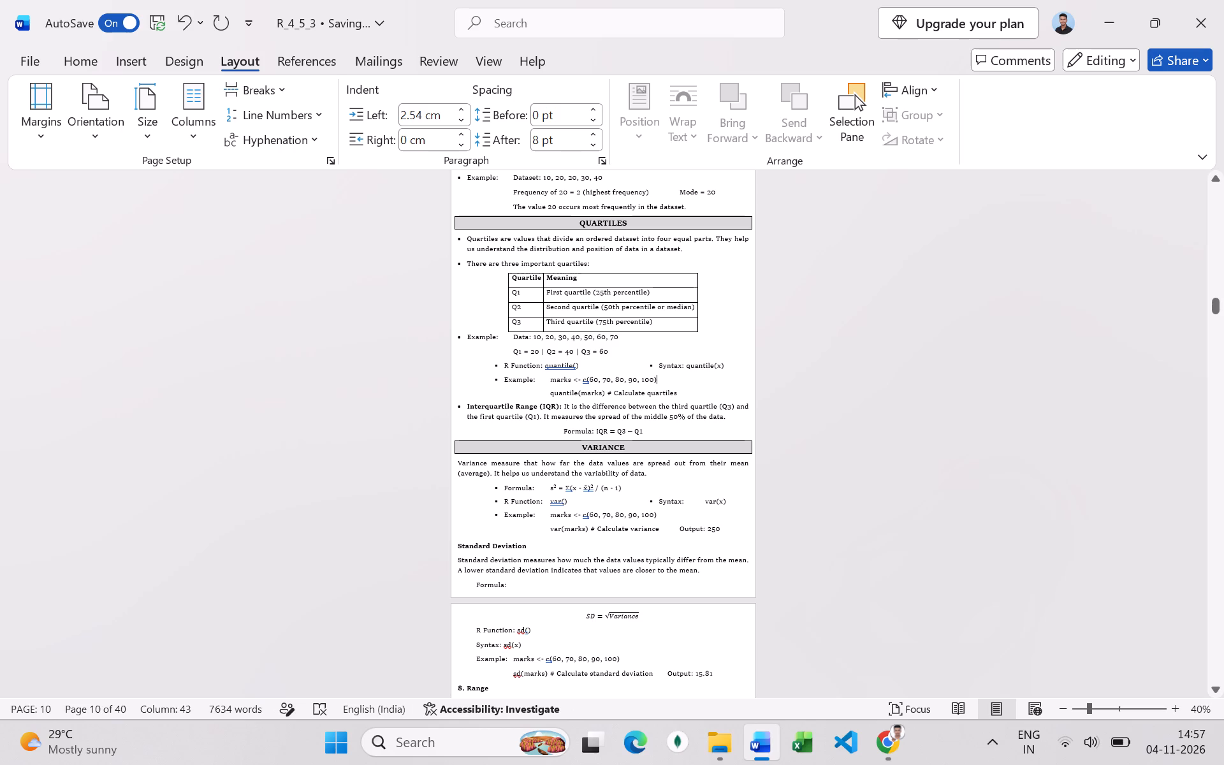
Remove the extra tab between "Syntax:" and var(x) in the VARIANCE section.
left_click(706, 494)
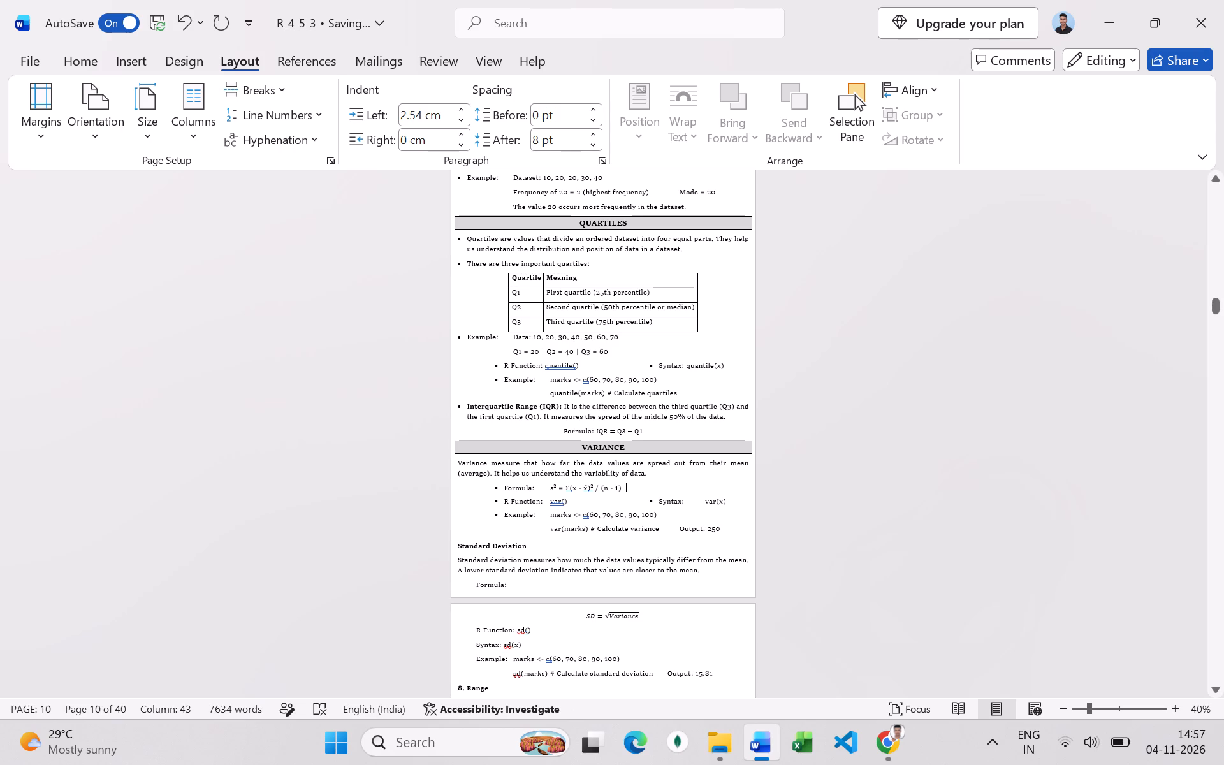
left_click(706, 501)
key("BackSpace")
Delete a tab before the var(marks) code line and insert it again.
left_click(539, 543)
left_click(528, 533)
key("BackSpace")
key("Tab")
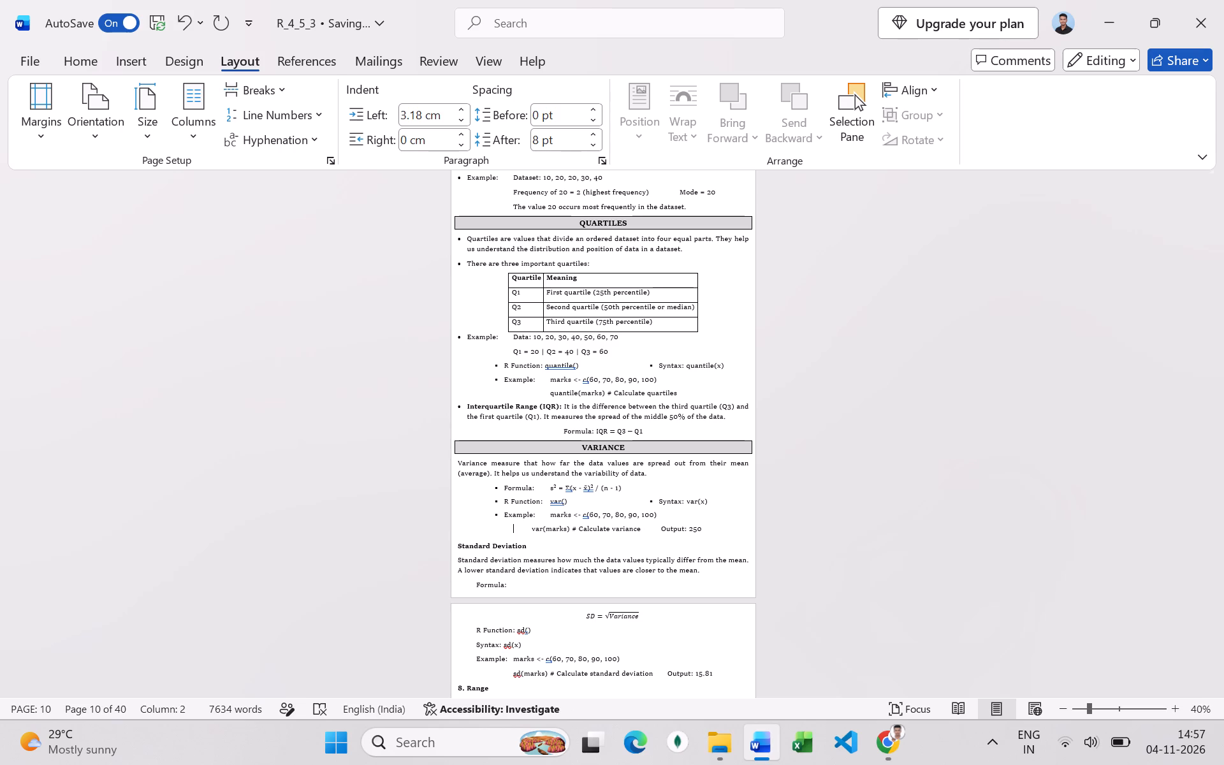
Format the Standard Deviation heading to match VARIANCE: uppercase, grey shading, box border, font size 16 and centred.
left_click_drag(541, 545, 452, 539)
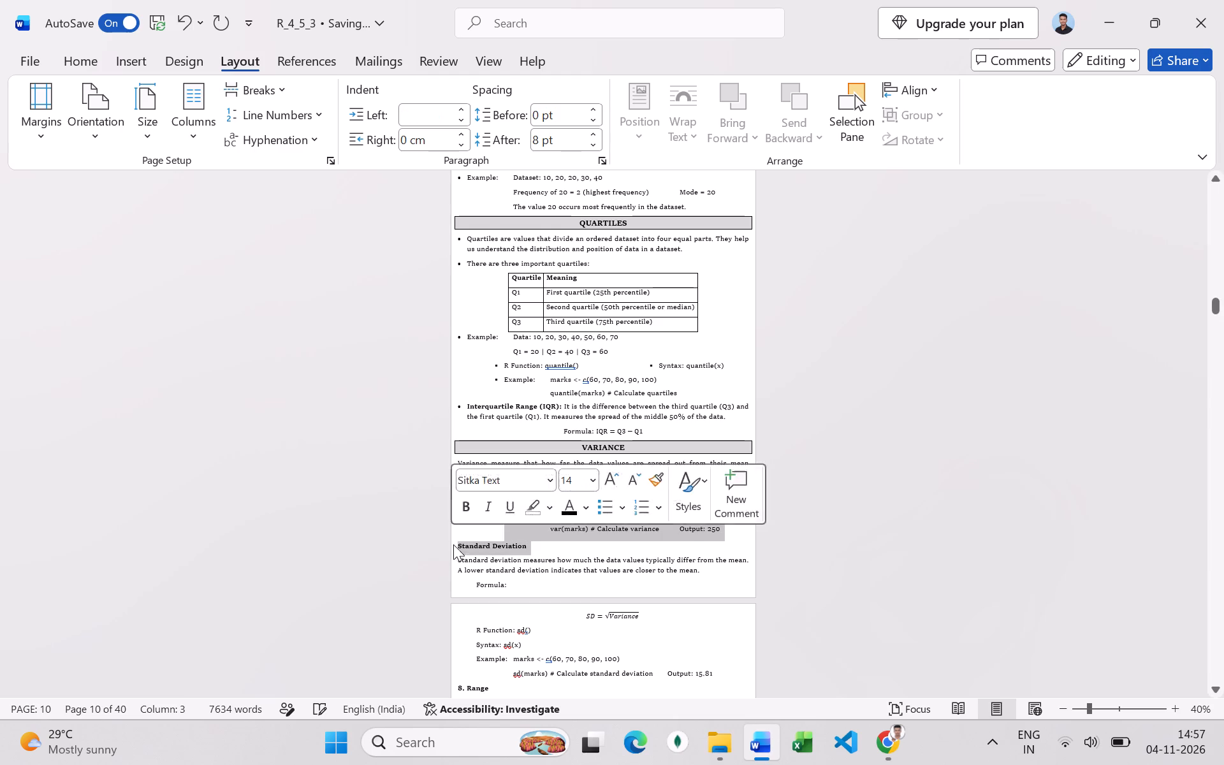
left_click(473, 557)
scroll(477, 559, "up", 4, "ctrl")
left_click_drag(458, 535, 316, 533)
left_click(89, 58)
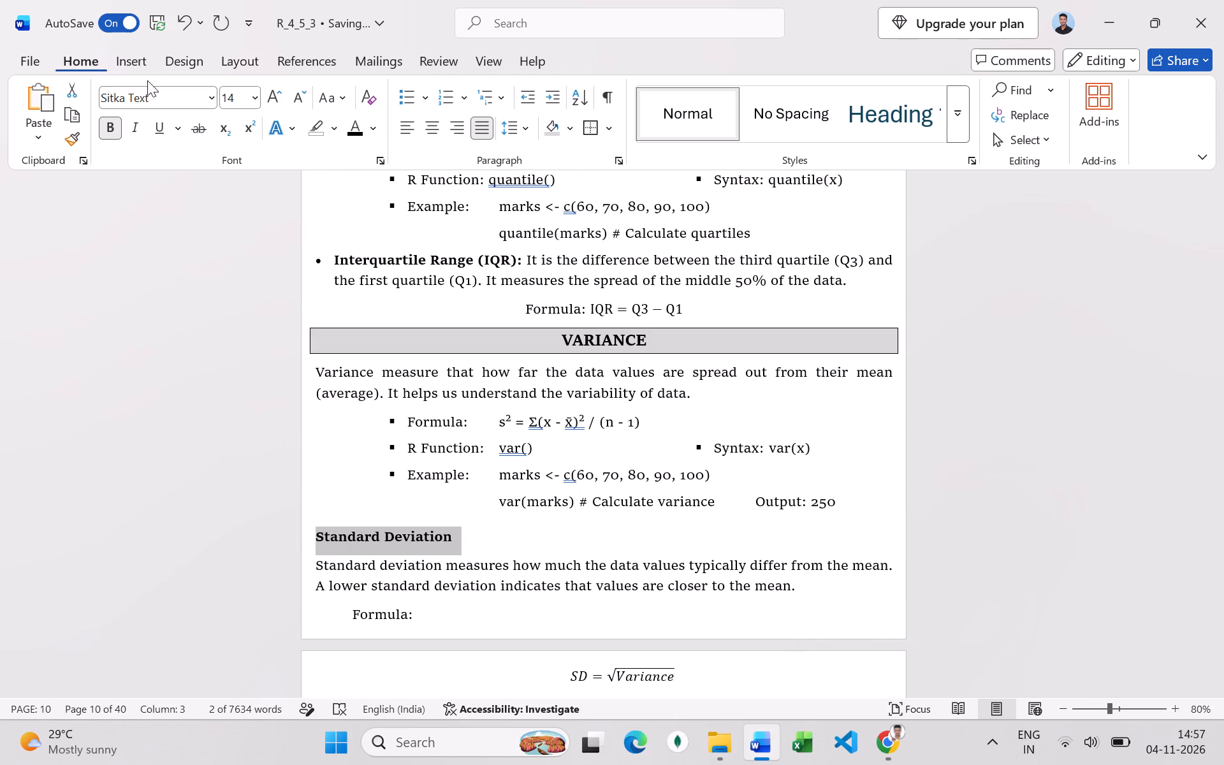
left_click(333, 103)
left_click(361, 167)
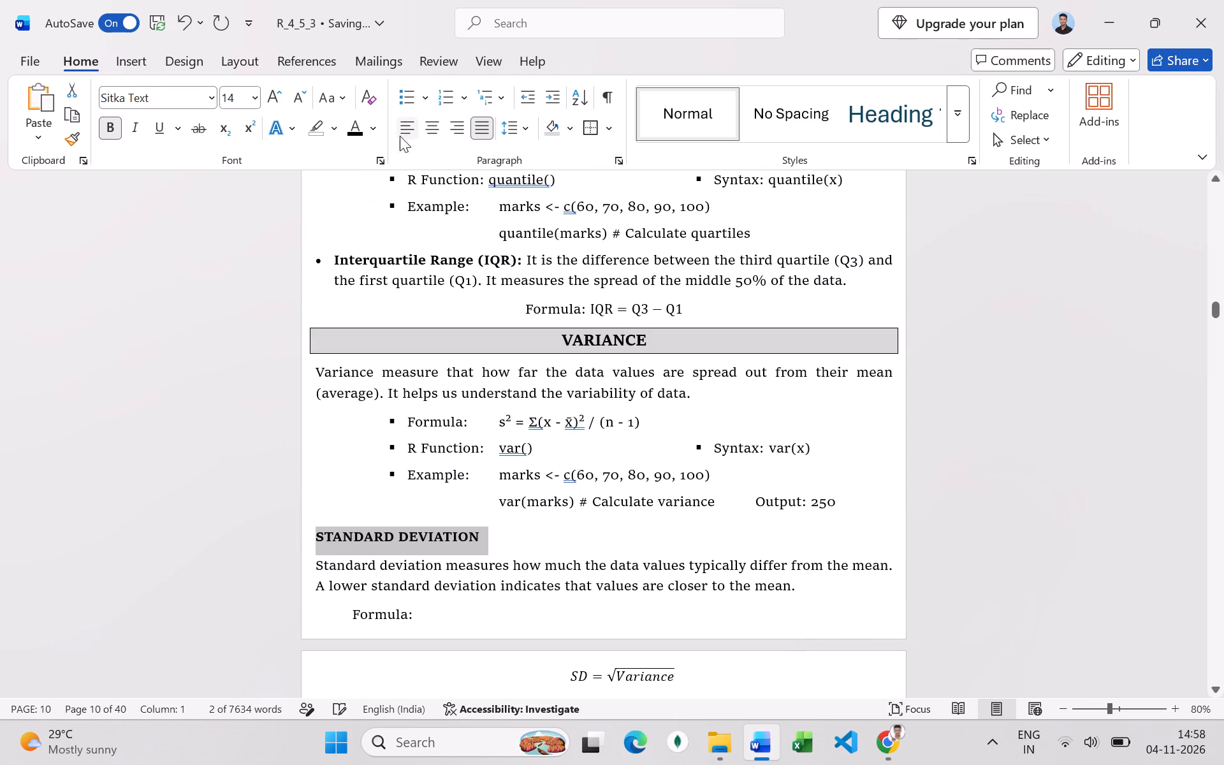
left_click(553, 124)
left_click(584, 134)
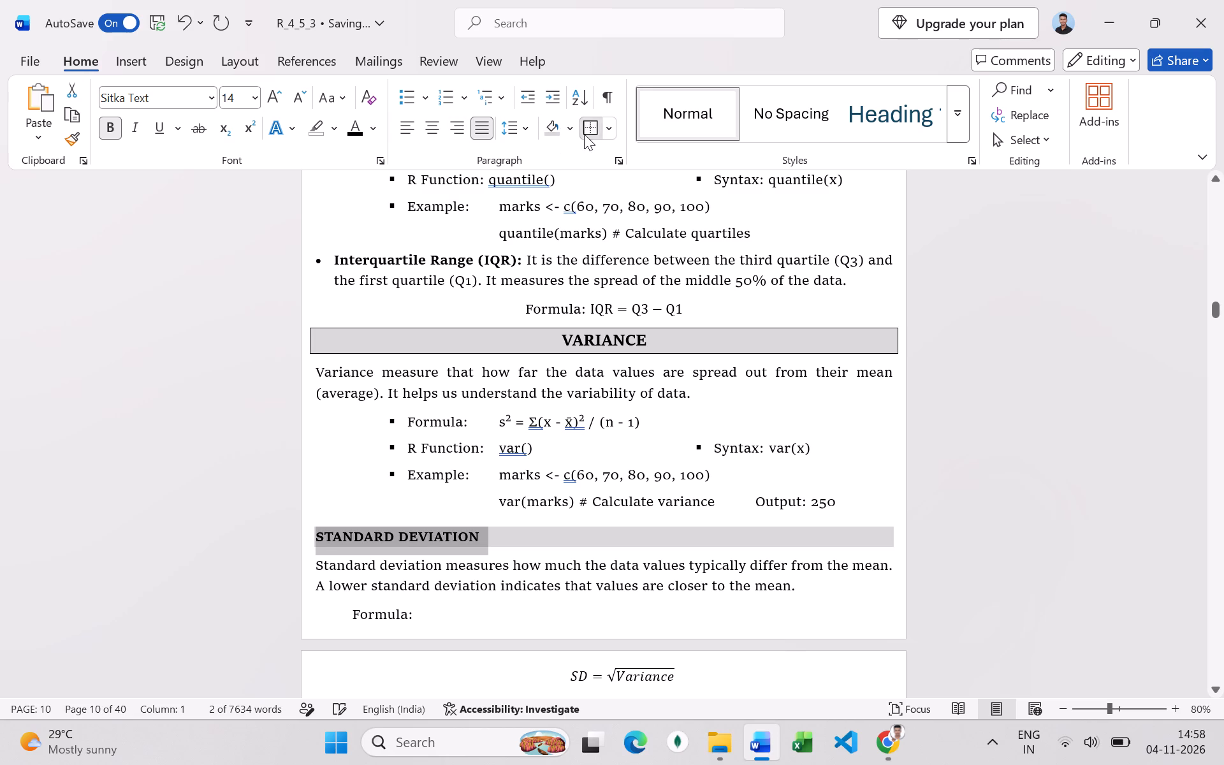
left_click(279, 99)
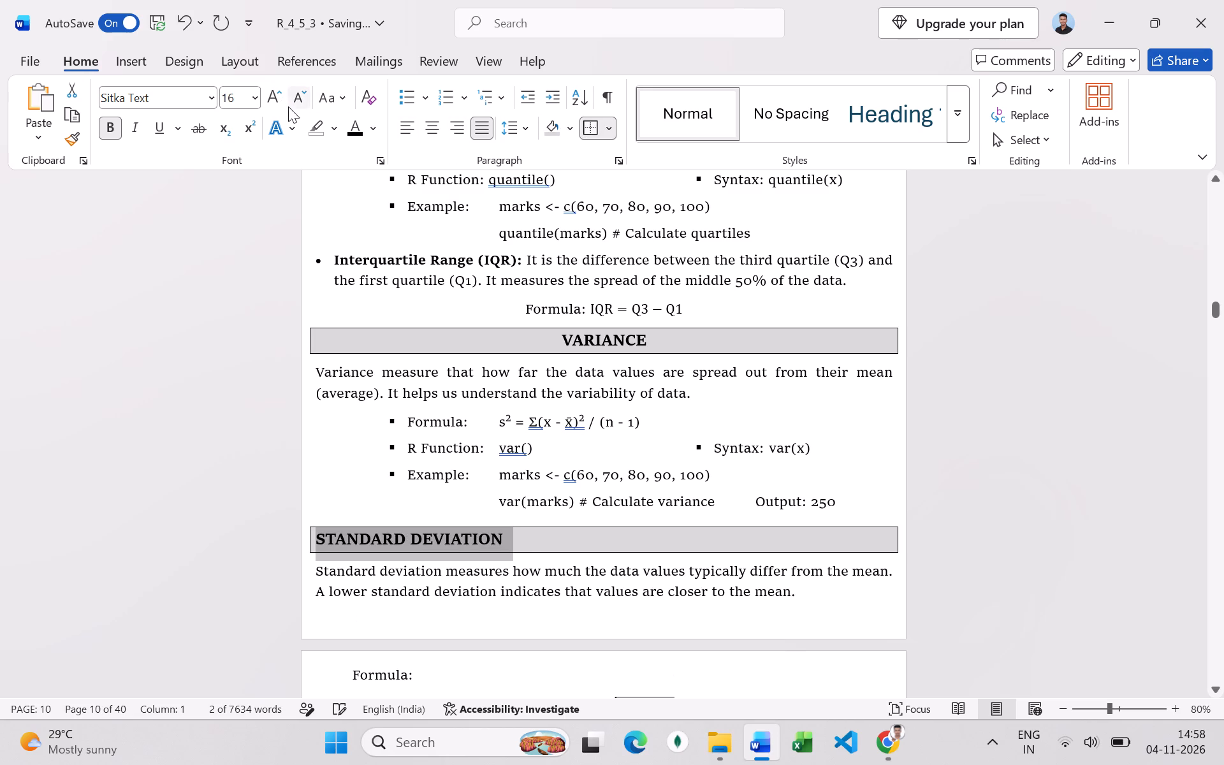
left_click(442, 131)
left_click(585, 613)
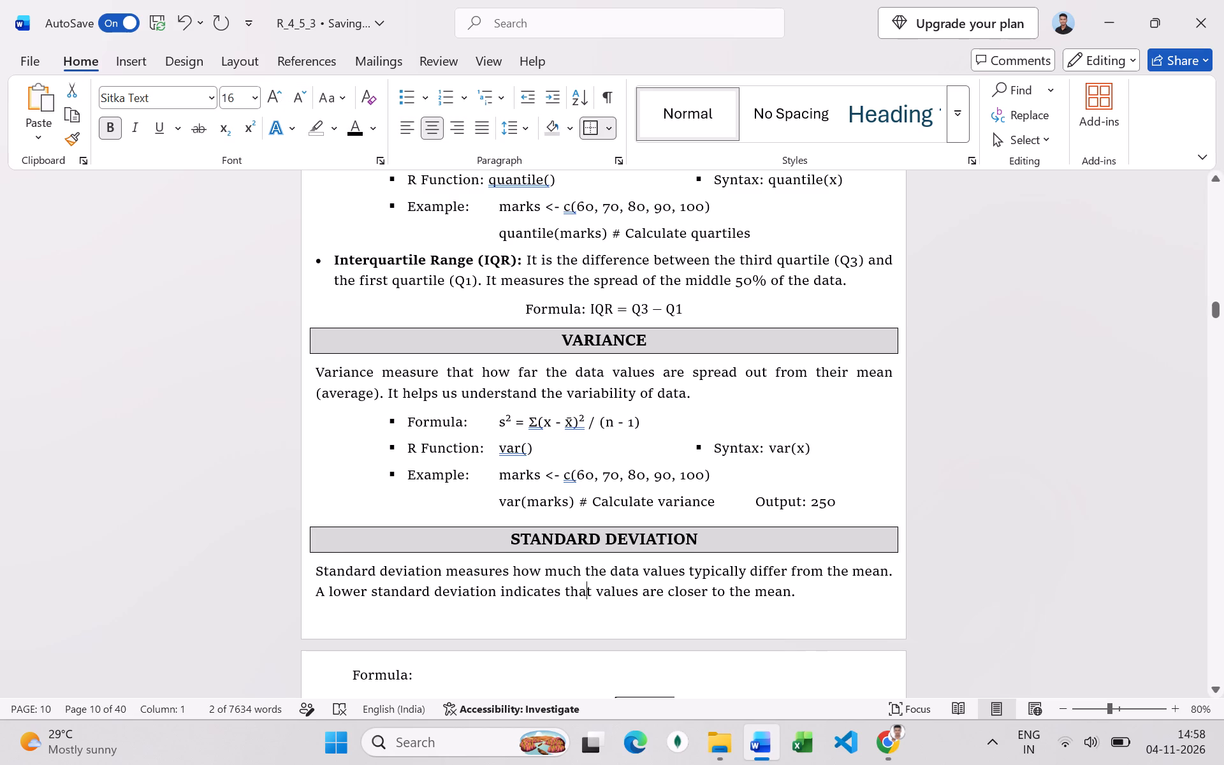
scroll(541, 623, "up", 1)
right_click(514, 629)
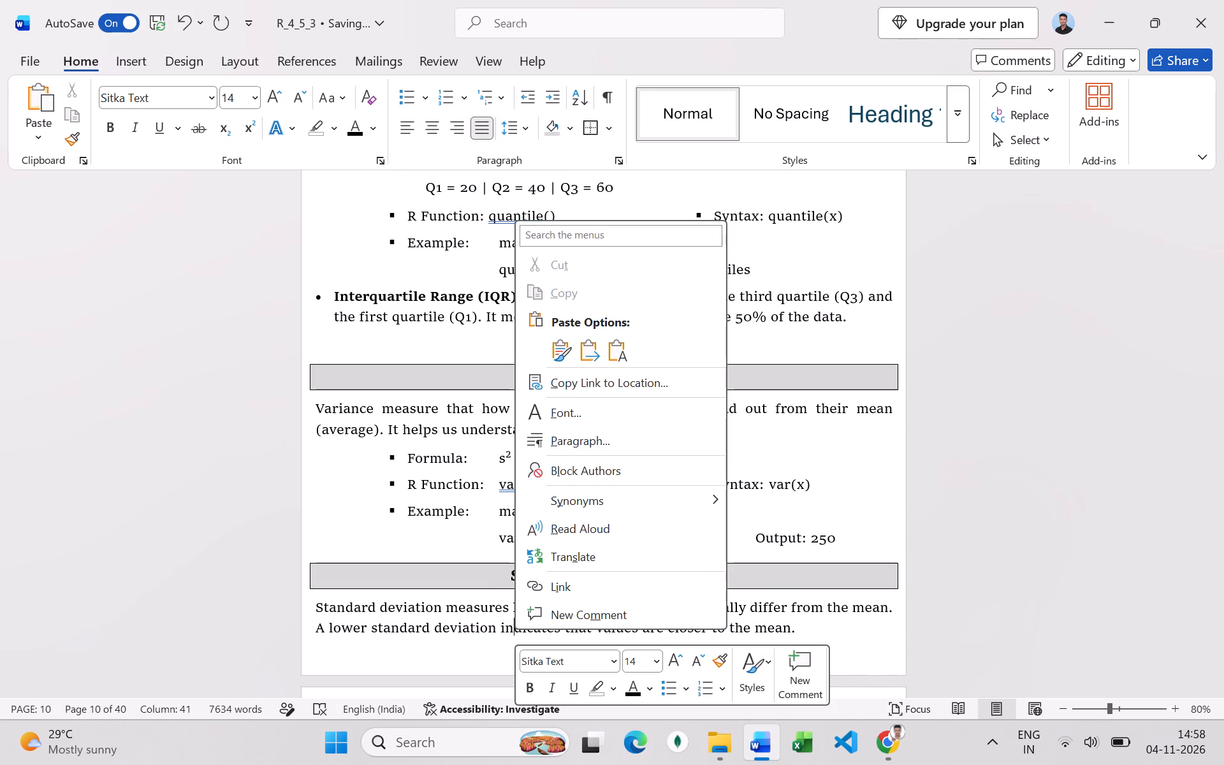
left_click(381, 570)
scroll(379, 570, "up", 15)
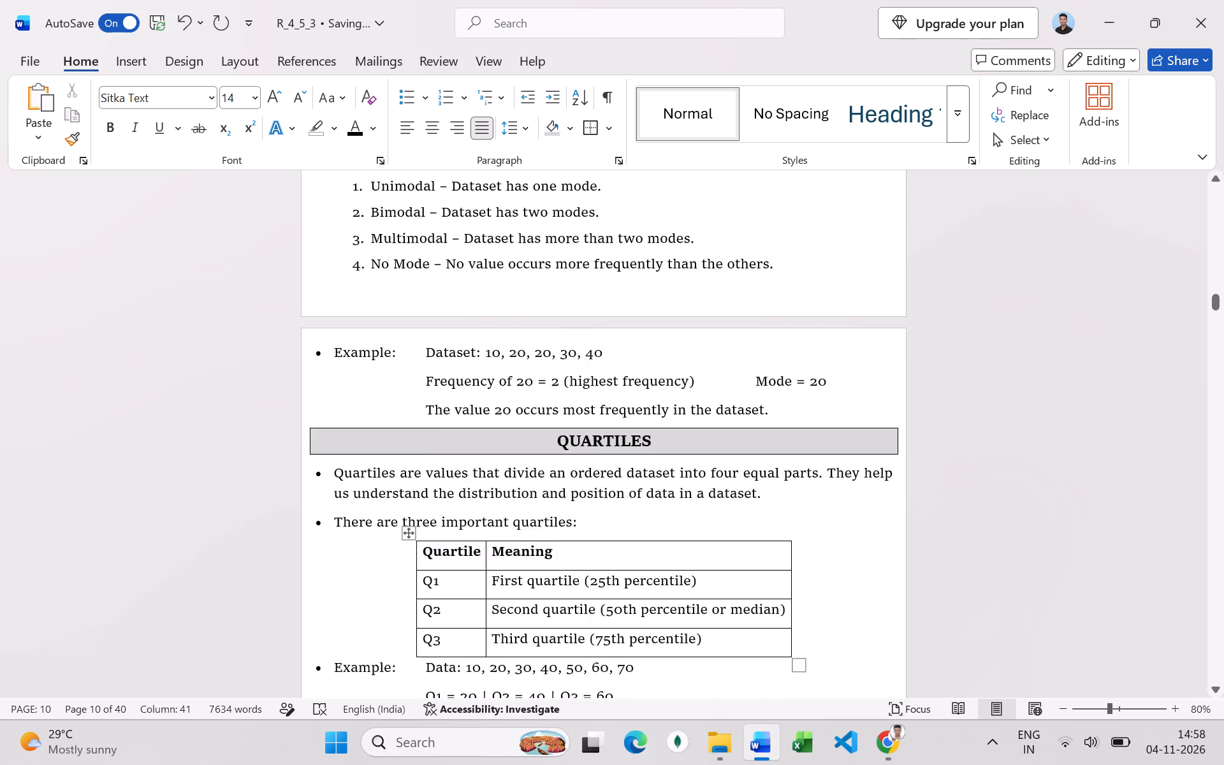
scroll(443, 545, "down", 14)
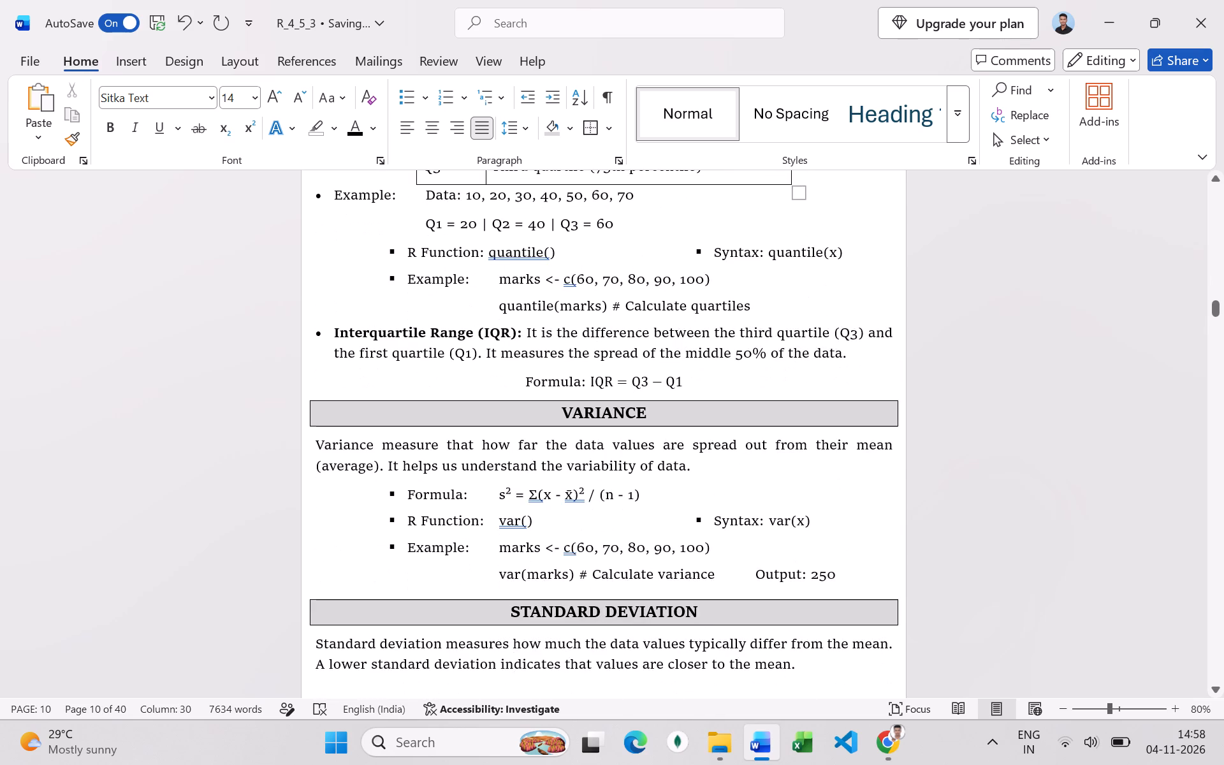
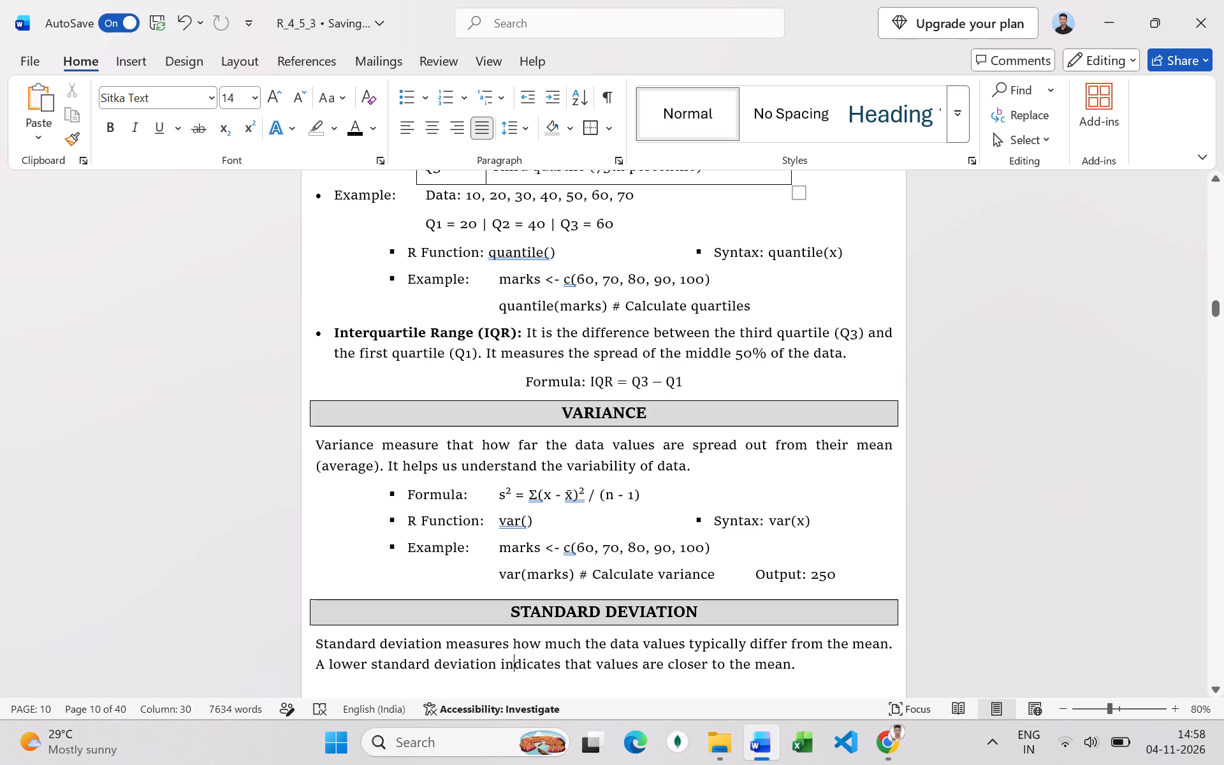
scroll(563, 509, "down", 8)
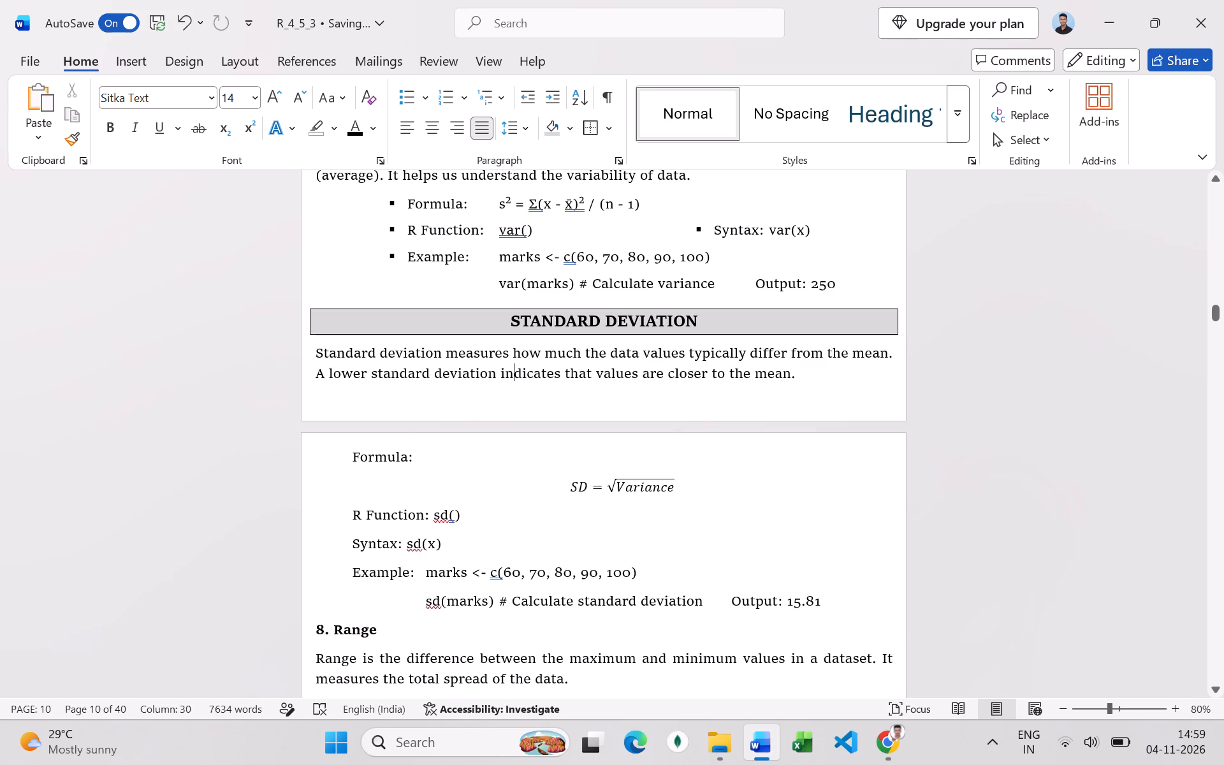
left_click_drag(795, 374, 272, 356)
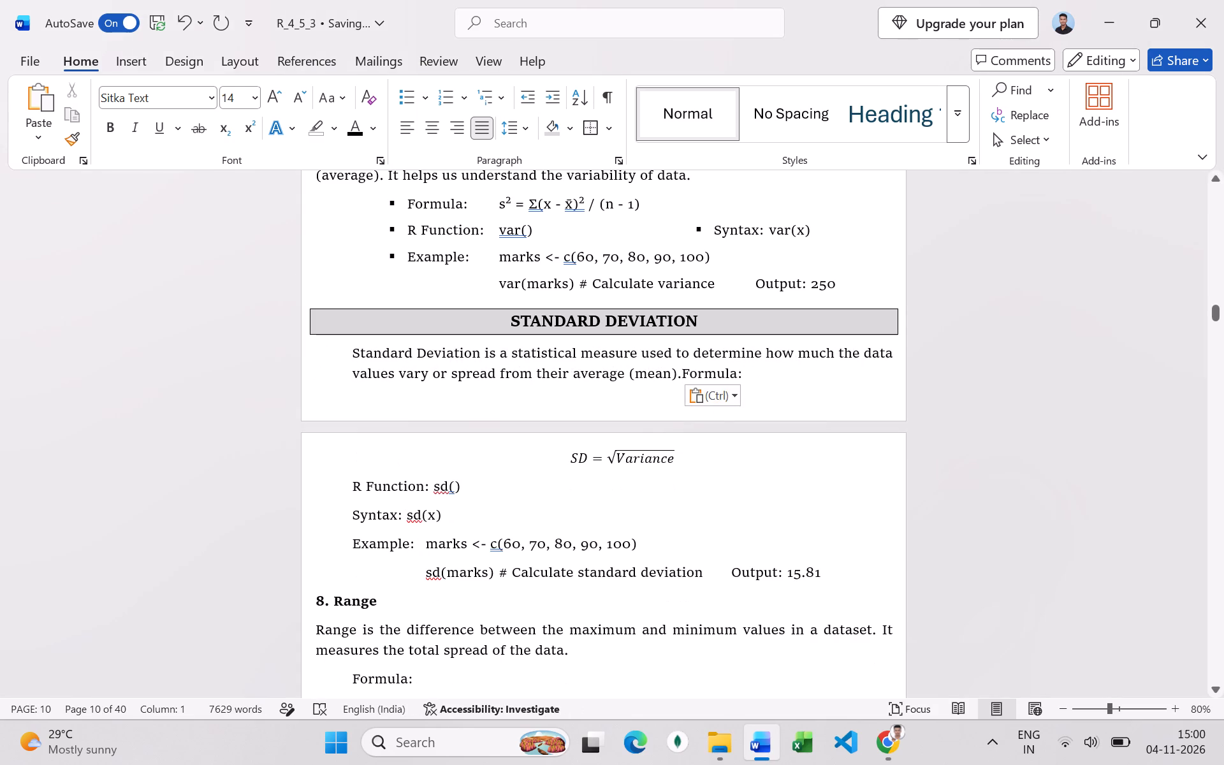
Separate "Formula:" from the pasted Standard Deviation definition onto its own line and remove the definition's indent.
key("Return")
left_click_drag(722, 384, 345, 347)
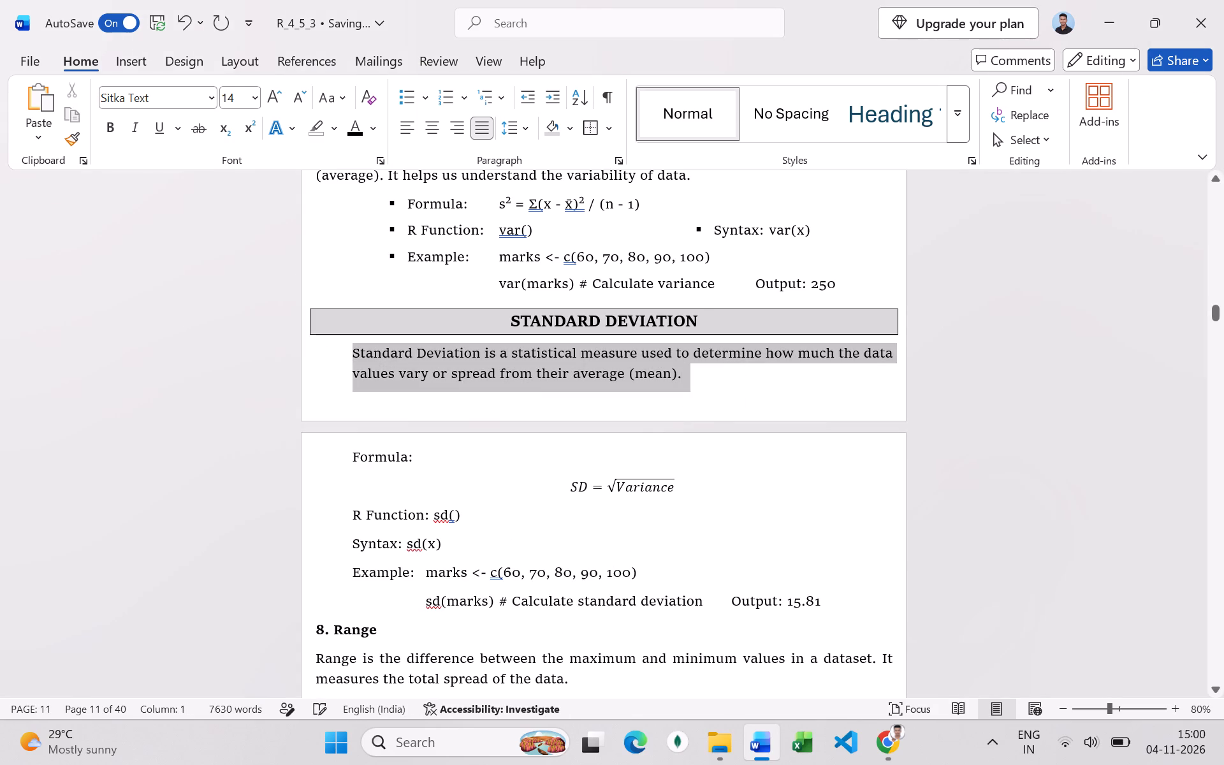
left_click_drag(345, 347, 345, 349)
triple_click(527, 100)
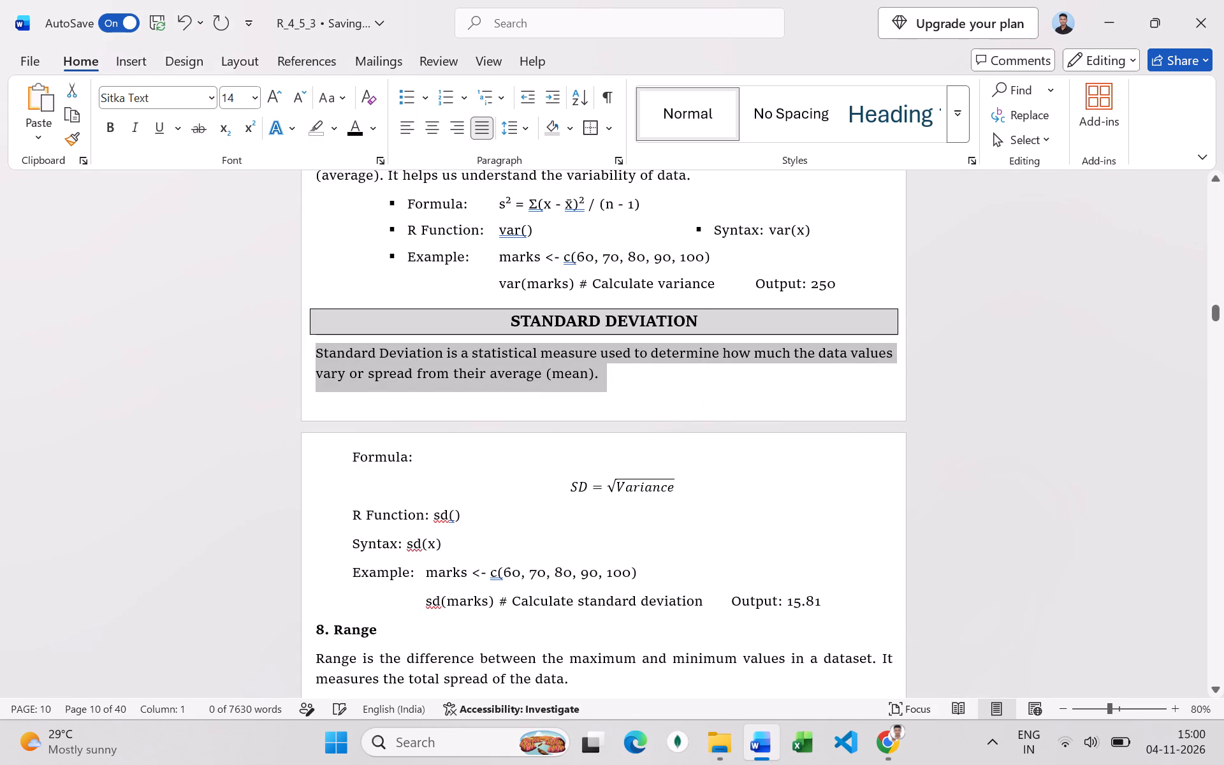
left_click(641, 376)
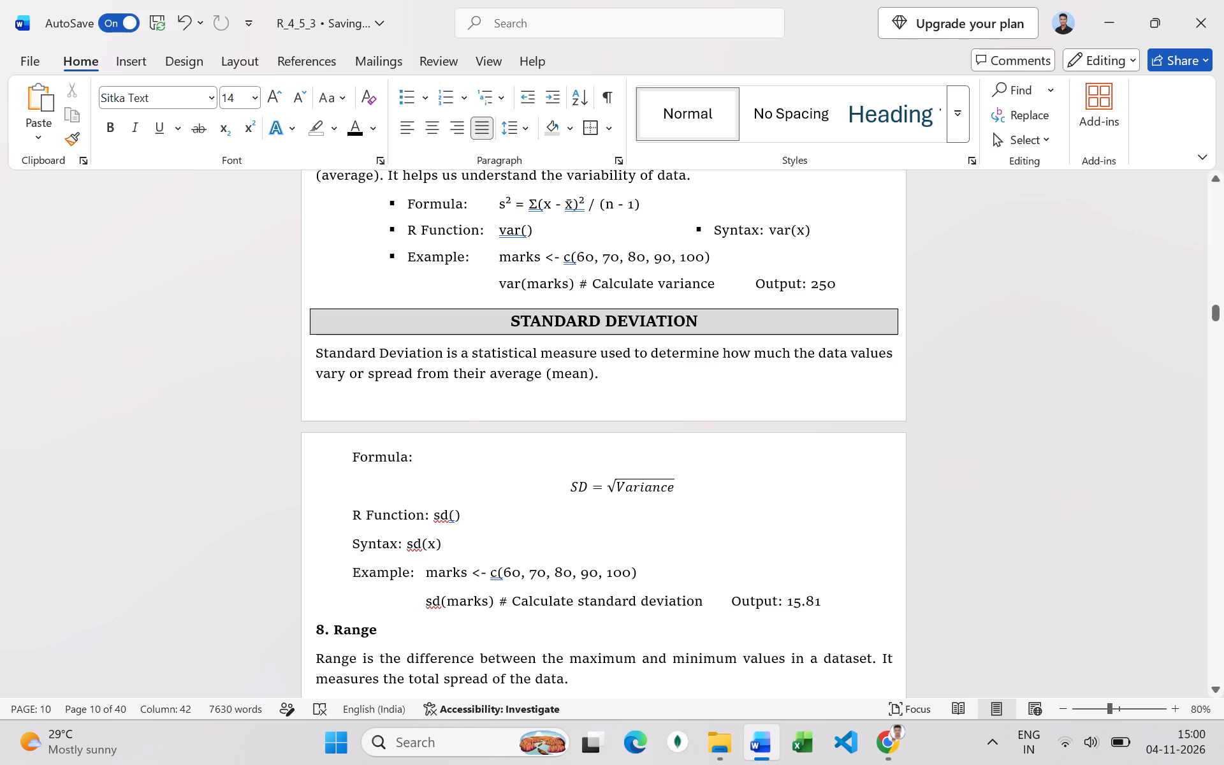
Insert "square root of variance." after "Standard Deviation is a" in the definition.
left_click(471, 356)
type("sq")
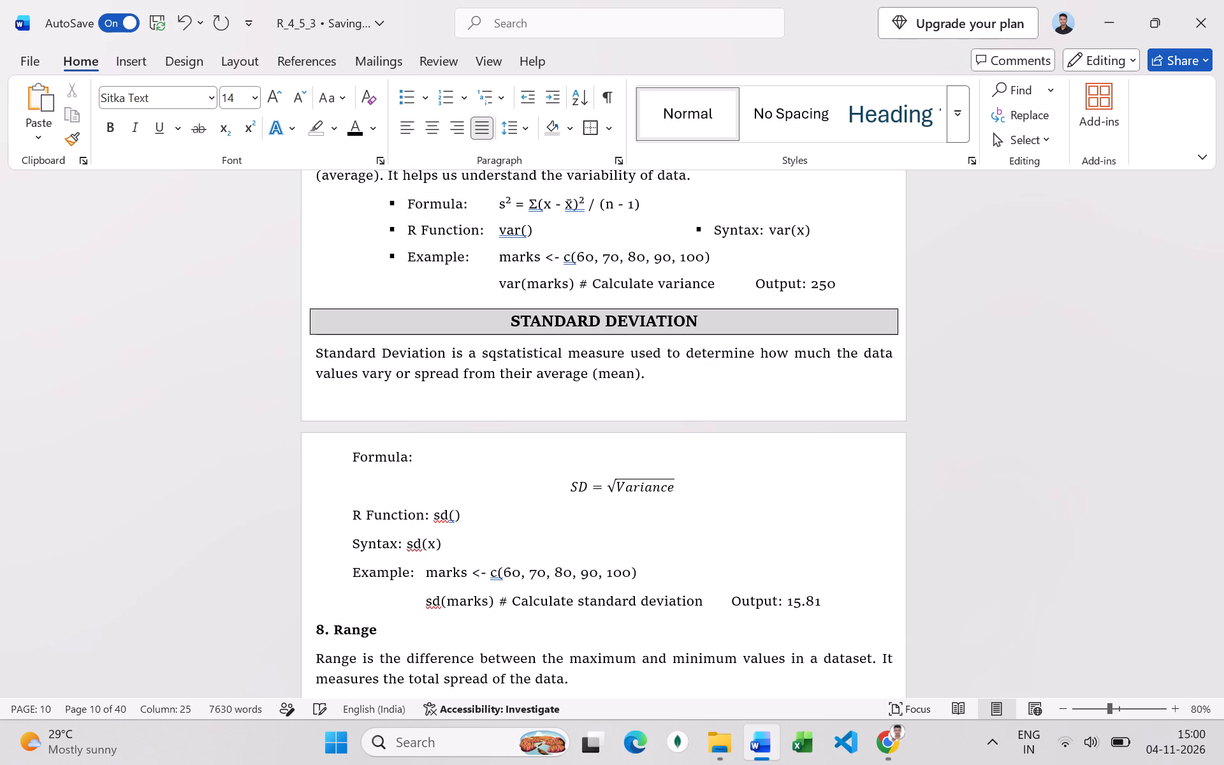
type("aure")
key("space")
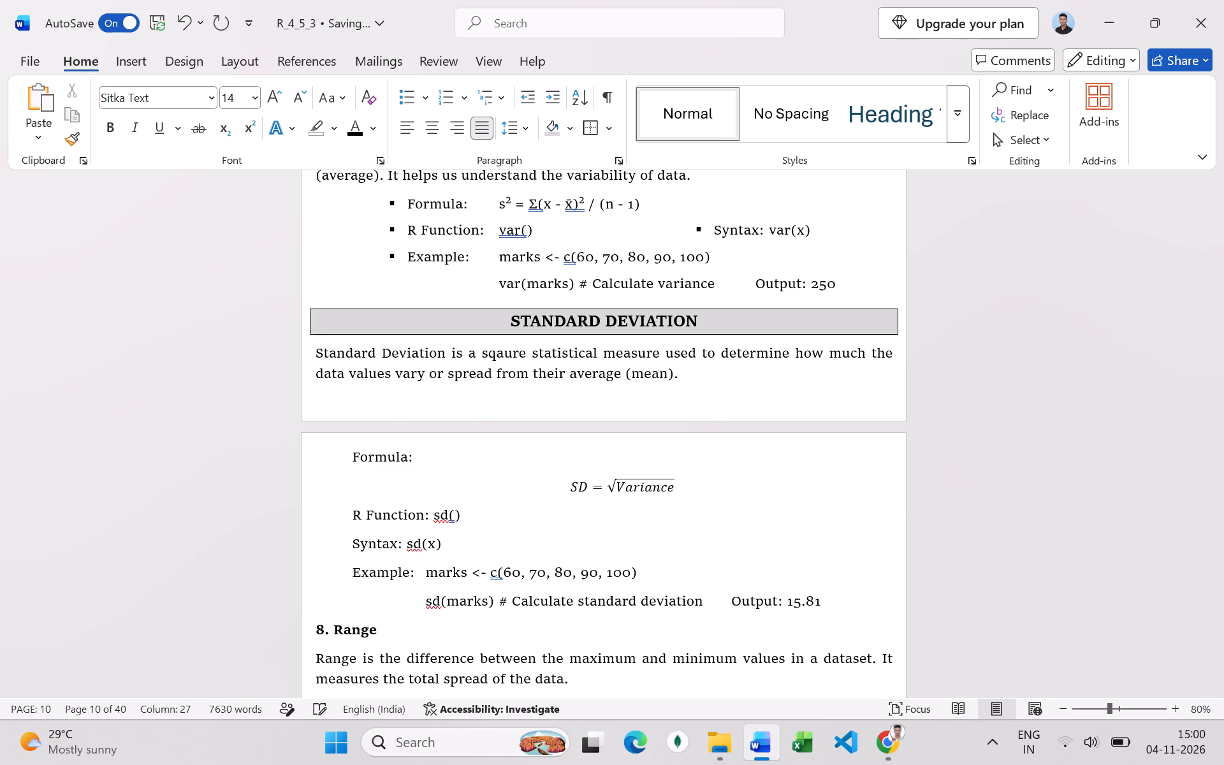
type("root of variance")
key("space")
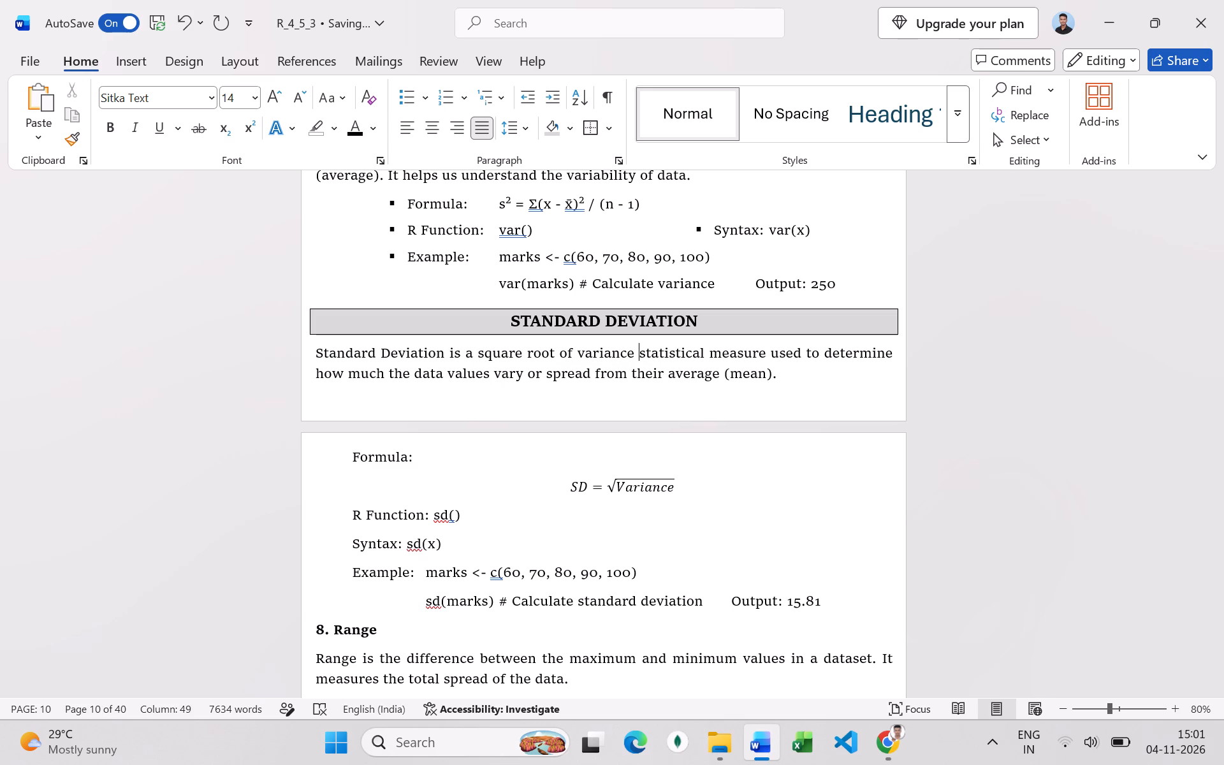
key("BackSpace")
type(".")
key("space")
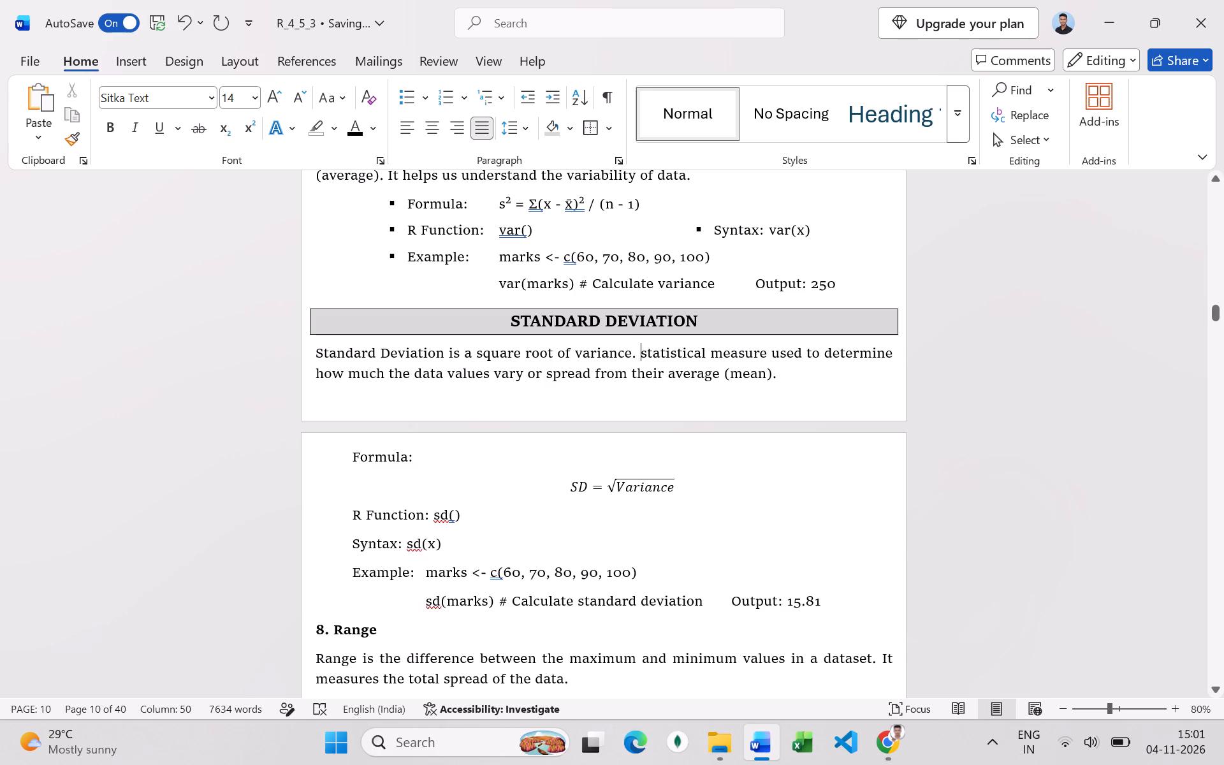
Replace the word "statistical" in the Standard Deviation definition with "It" to start the second sentence.
left_click_drag(703, 350, 646, 349)
left_click_drag(646, 349, 642, 349)
type("It")
key("Right")
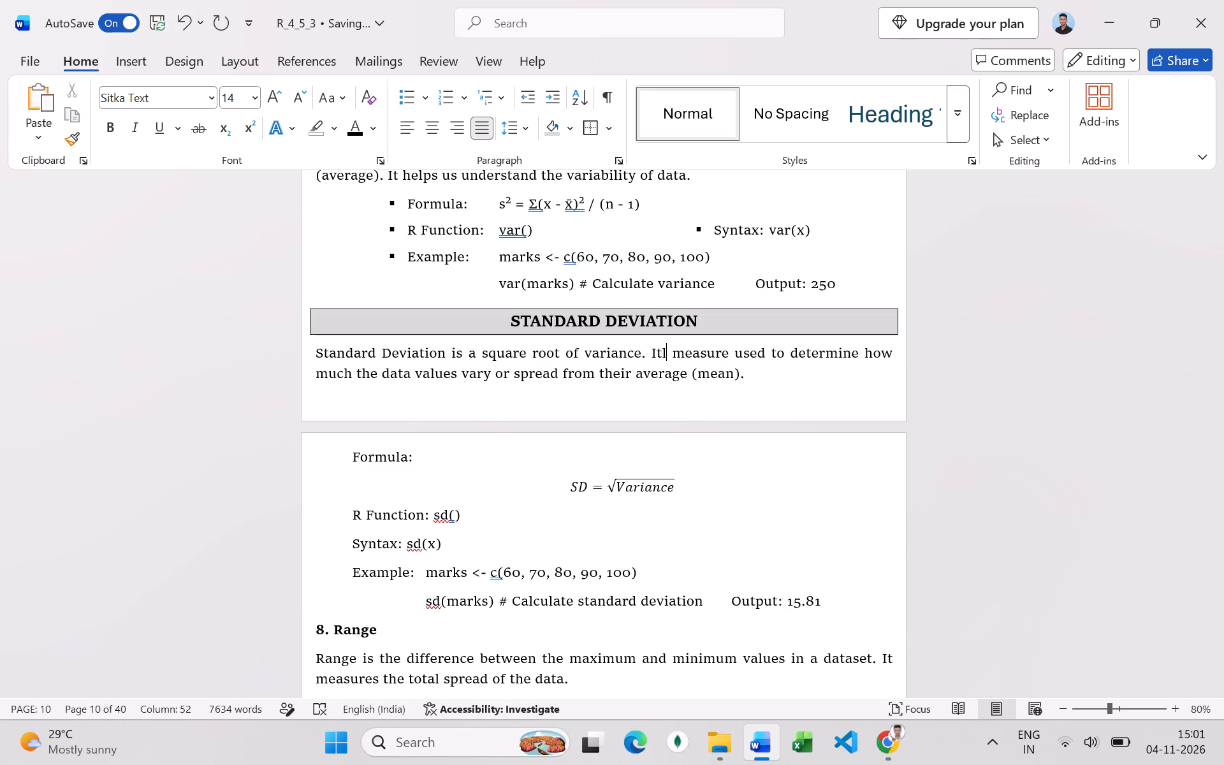
key("BackSpace")
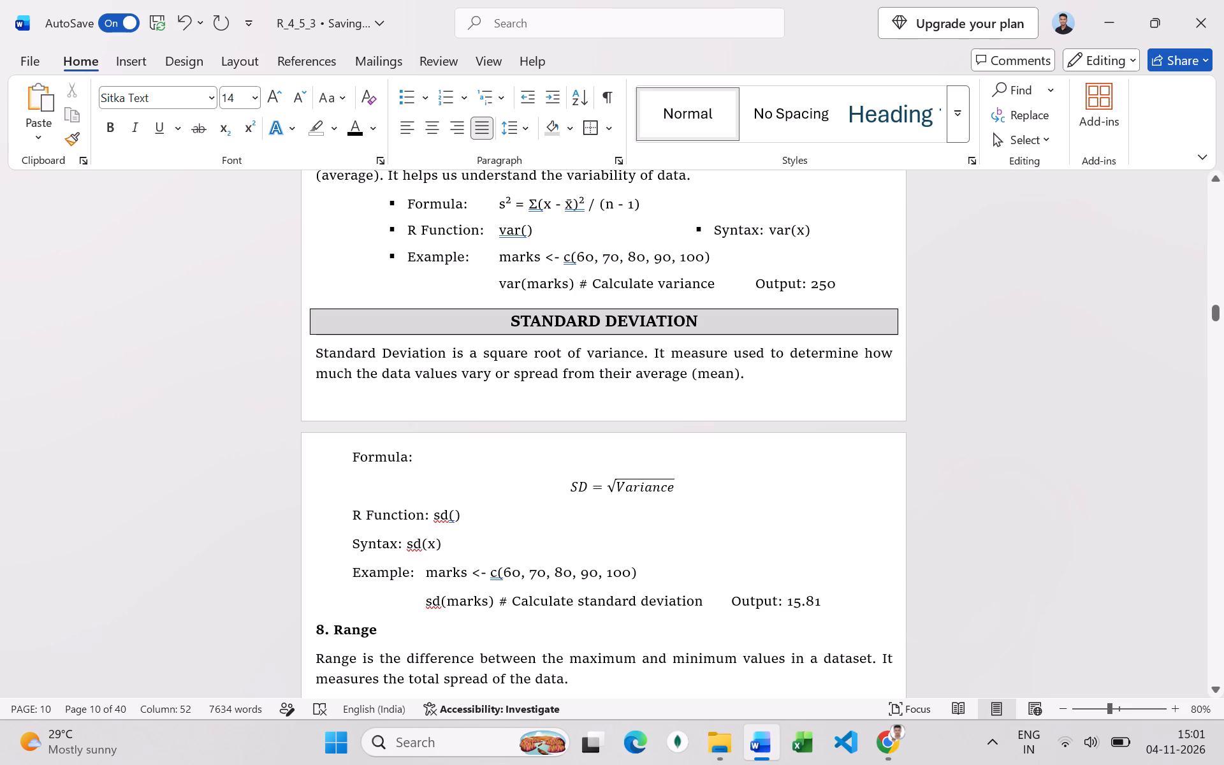
Correct "measure" to "measures" in the Standard Deviation definition using the grammar suggestion.
left_click_drag(857, 358, 793, 354)
left_click(787, 361)
right_click(717, 363)
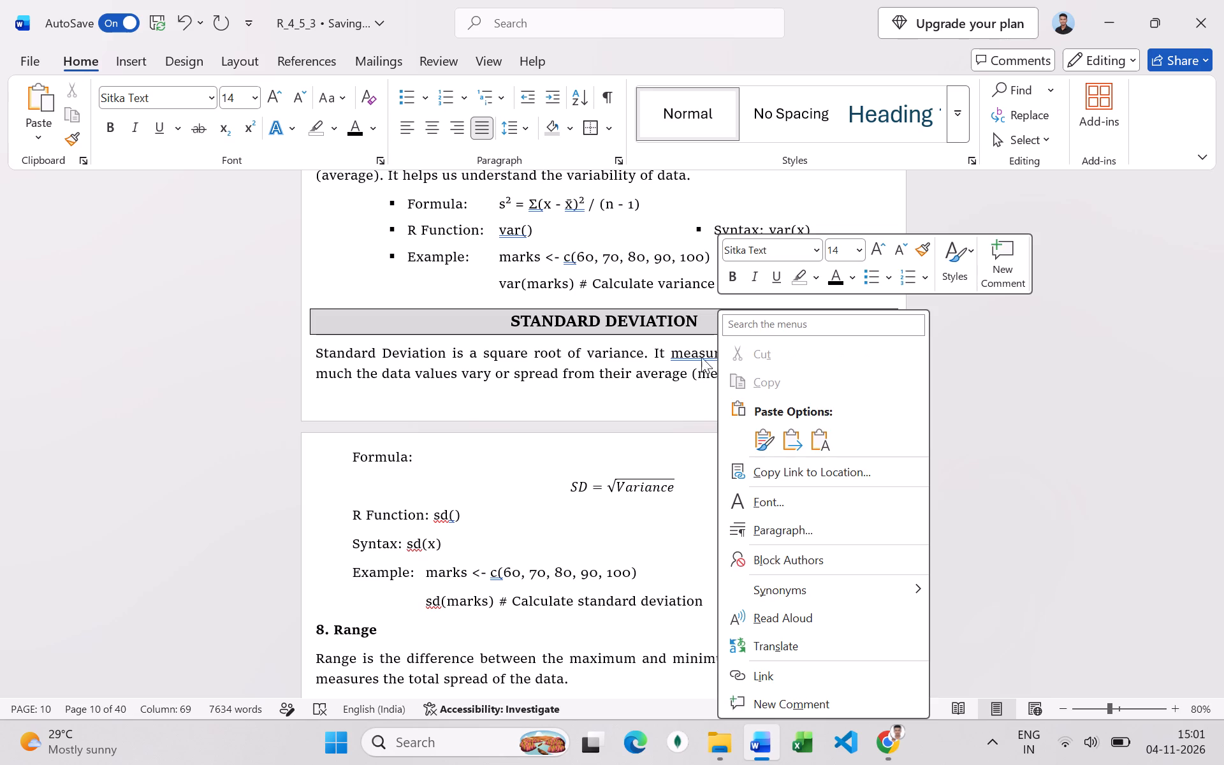
left_click(686, 393)
right_click(685, 346)
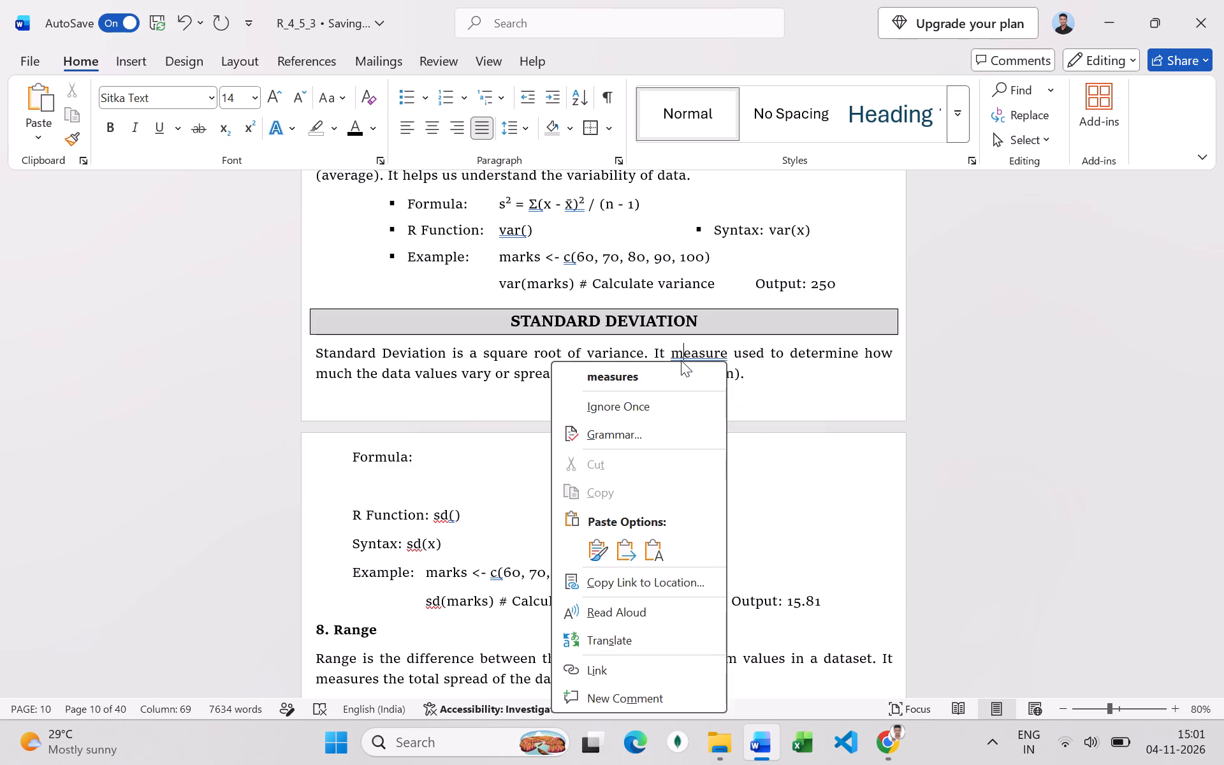
left_click(686, 374)
left_click(710, 376)
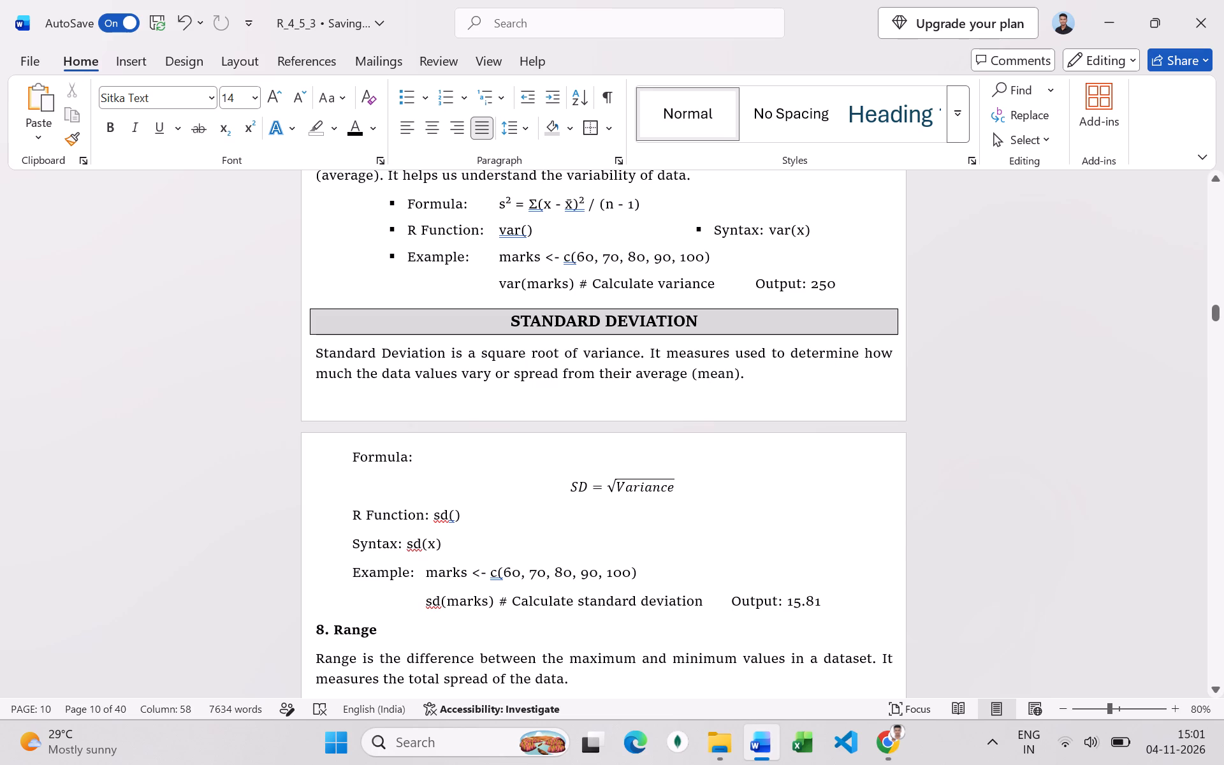
left_click_drag(761, 384, 312, 350)
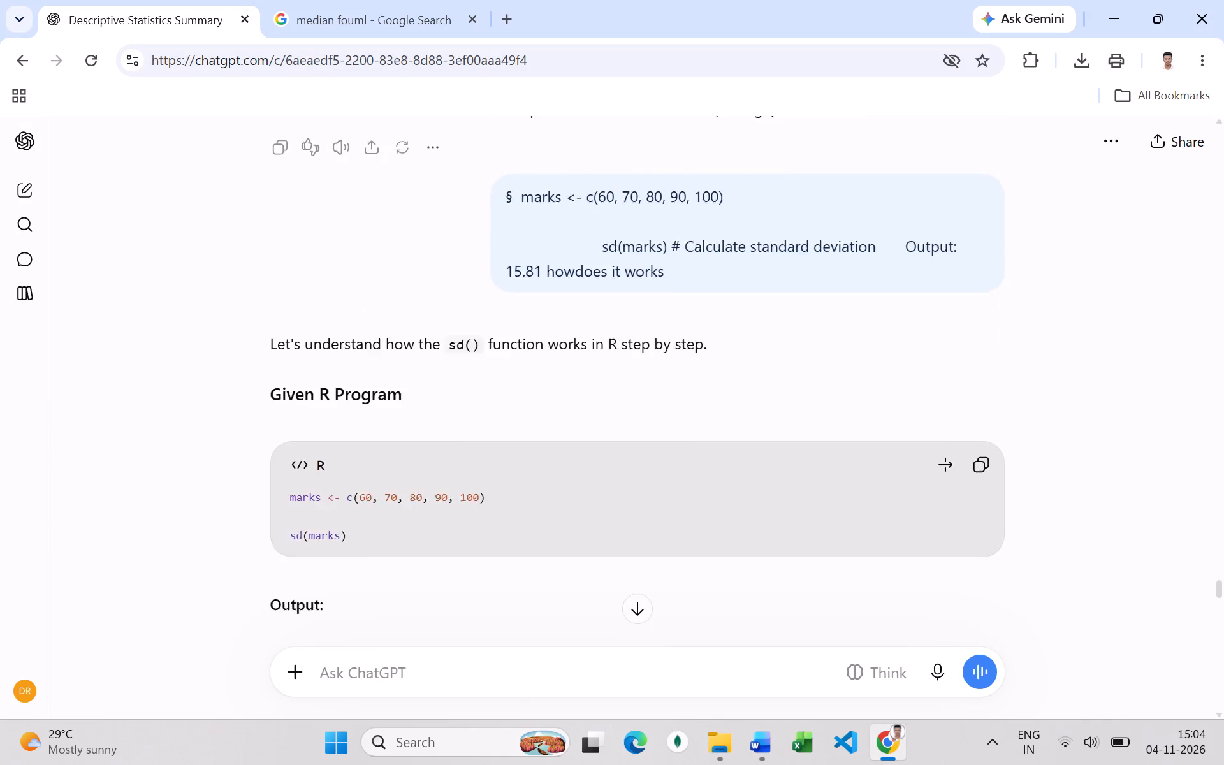
scroll(527, 542, "up", 11)
scroll(527, 542, "down", 19)
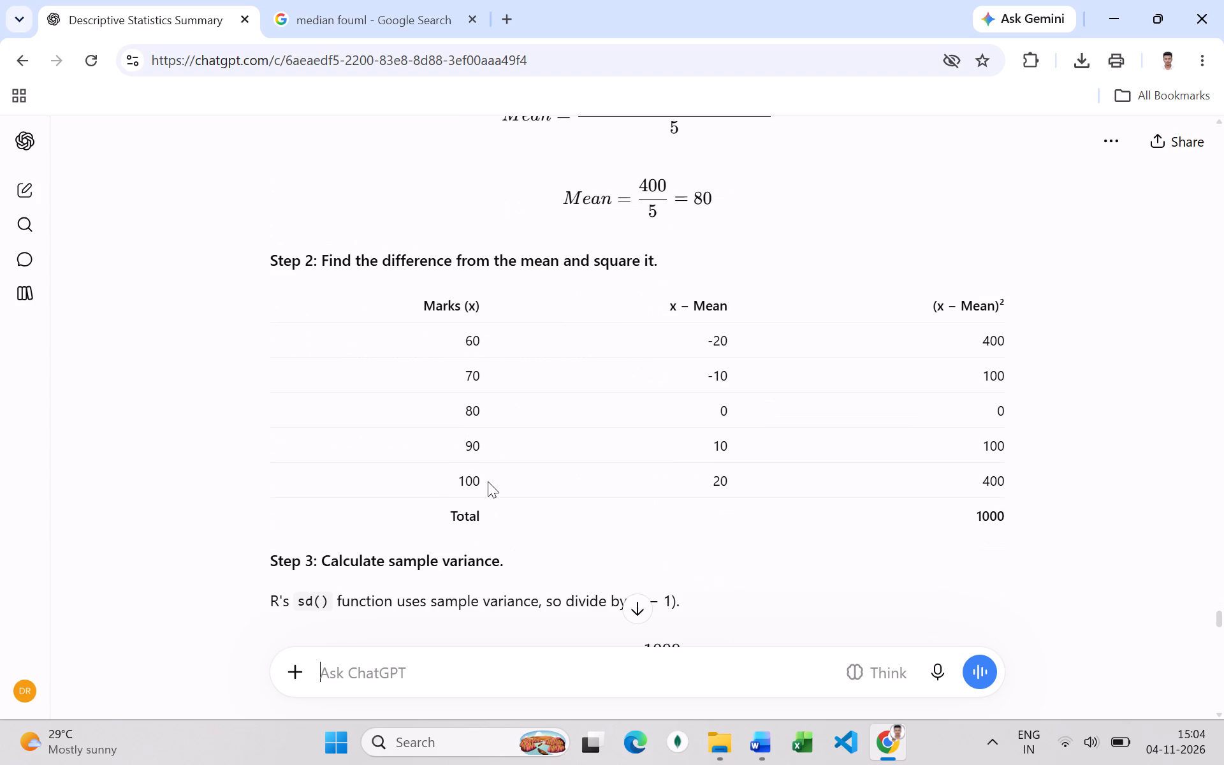
key("alt+Tab")
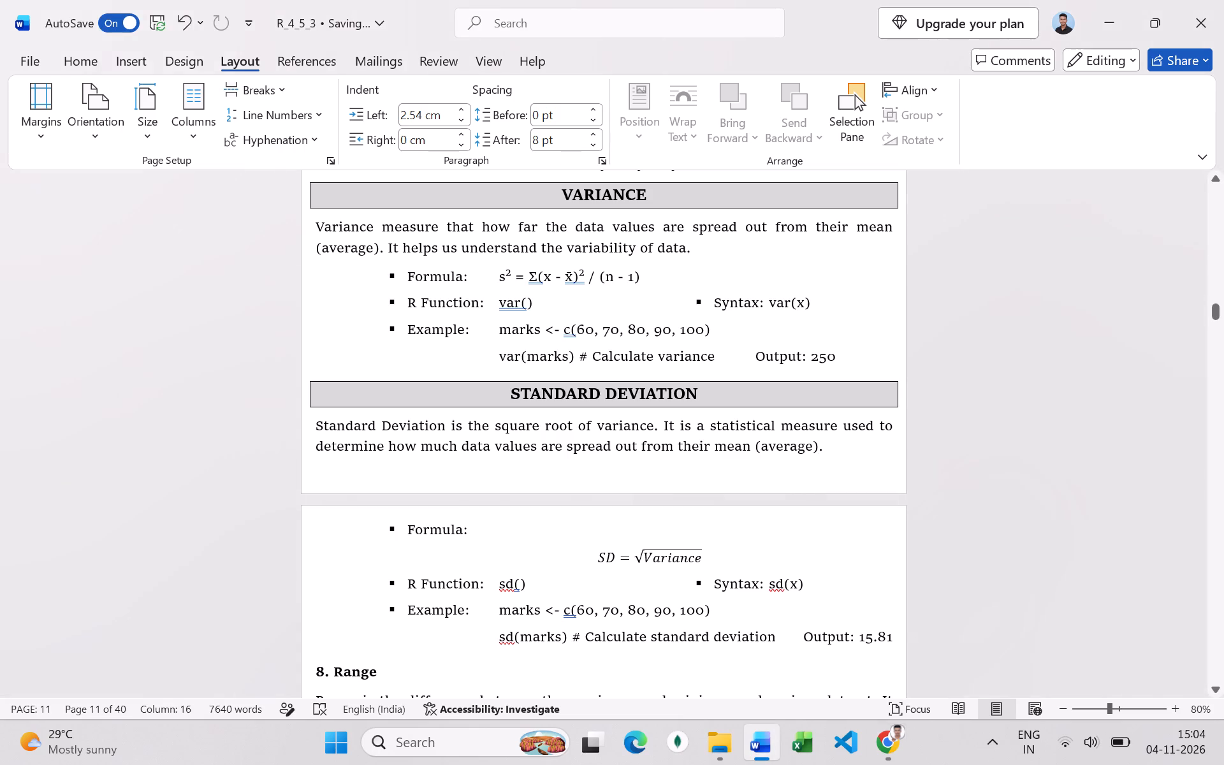
key("alt+Tab")
scroll(565, 544, "down", 3)
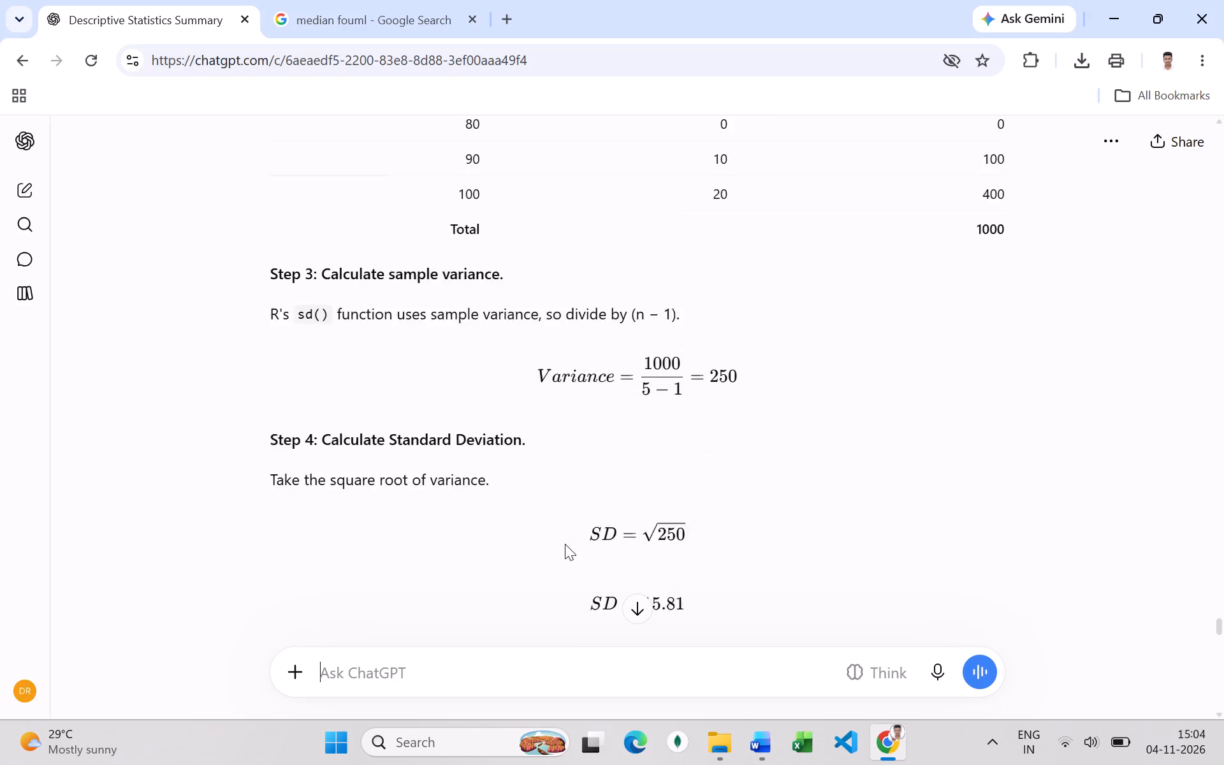
scroll(565, 544, "down", 20)
scroll(565, 544, "down", 3)
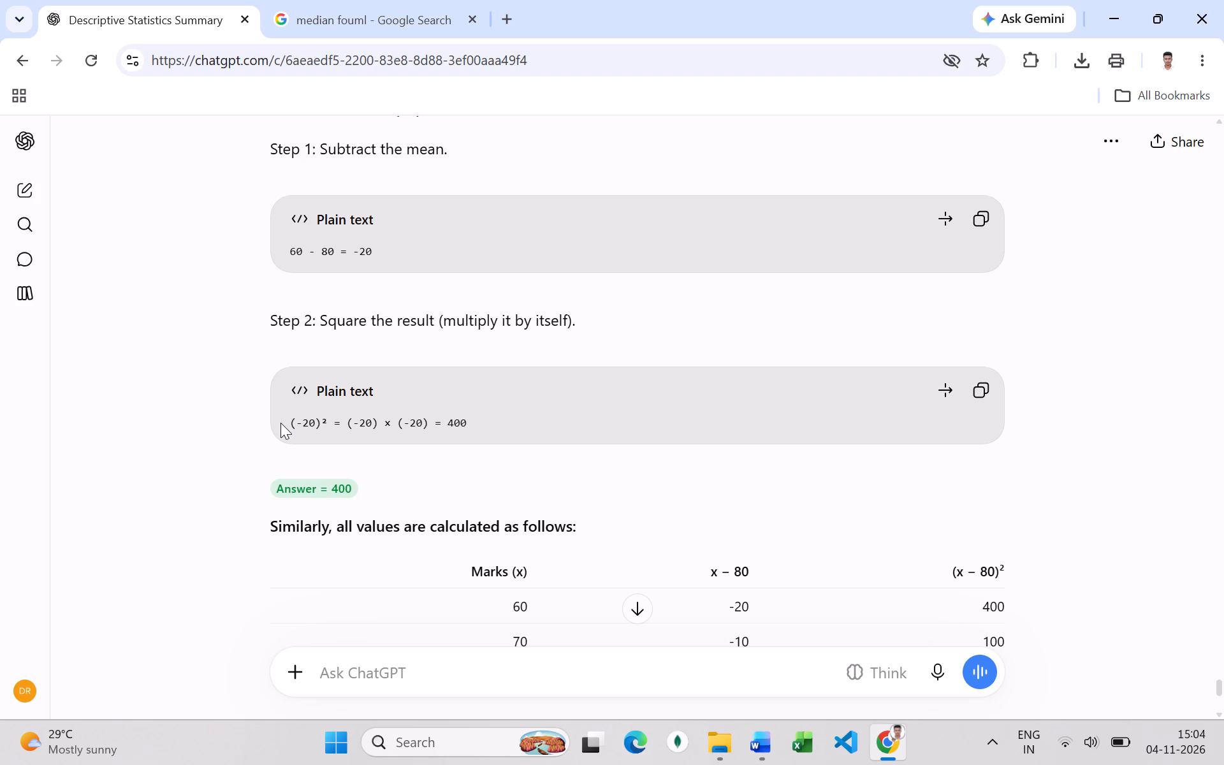
In the Word notes, remove the number "8." from the front of the Range heading.
key("alt+Tab")
scroll(163, 735, "down", 2)
left_click(335, 676)
scroll(335, 676, "down", 4)
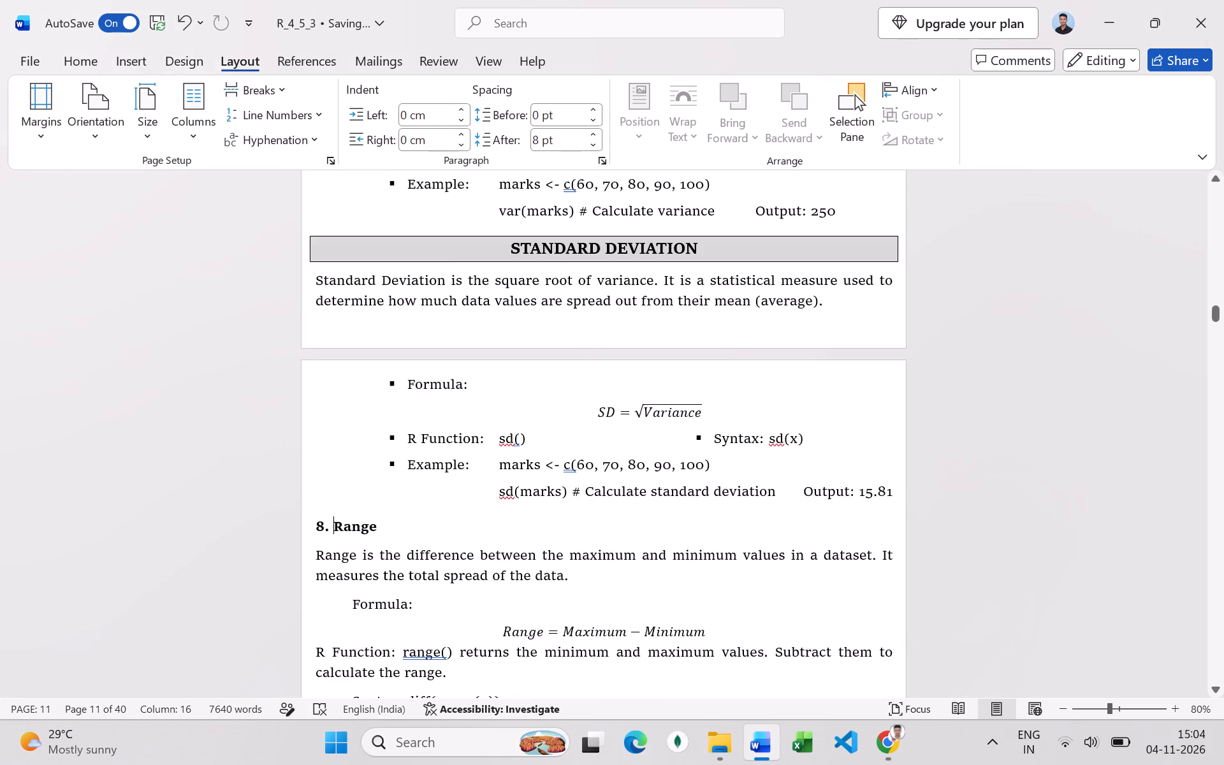
scroll(335, 676, "down", 5)
key("BackSpace")
key("BackSpace")
key("BackSpace")
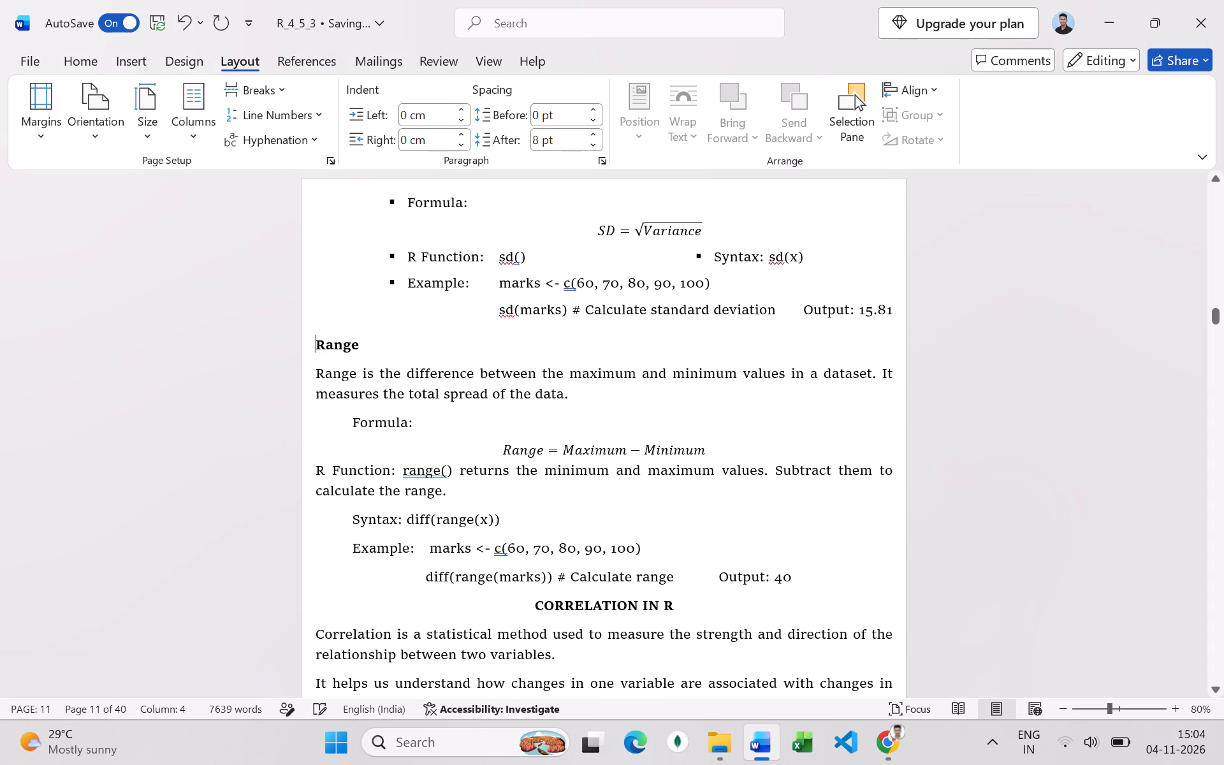
Format the Range heading as uppercase, size 16 and centred, with grey shading and a box border like the other section headings.
left_click_drag(362, 353, 264, 337)
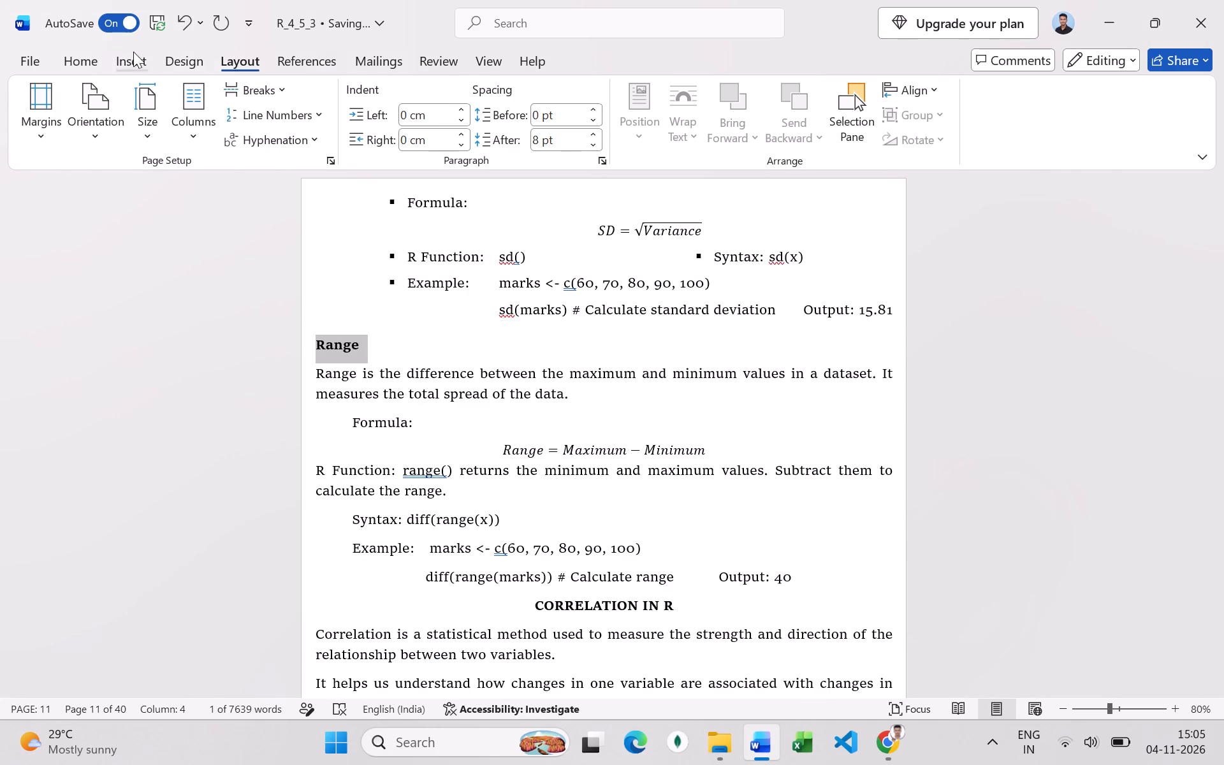
left_click(100, 48)
left_click(270, 98)
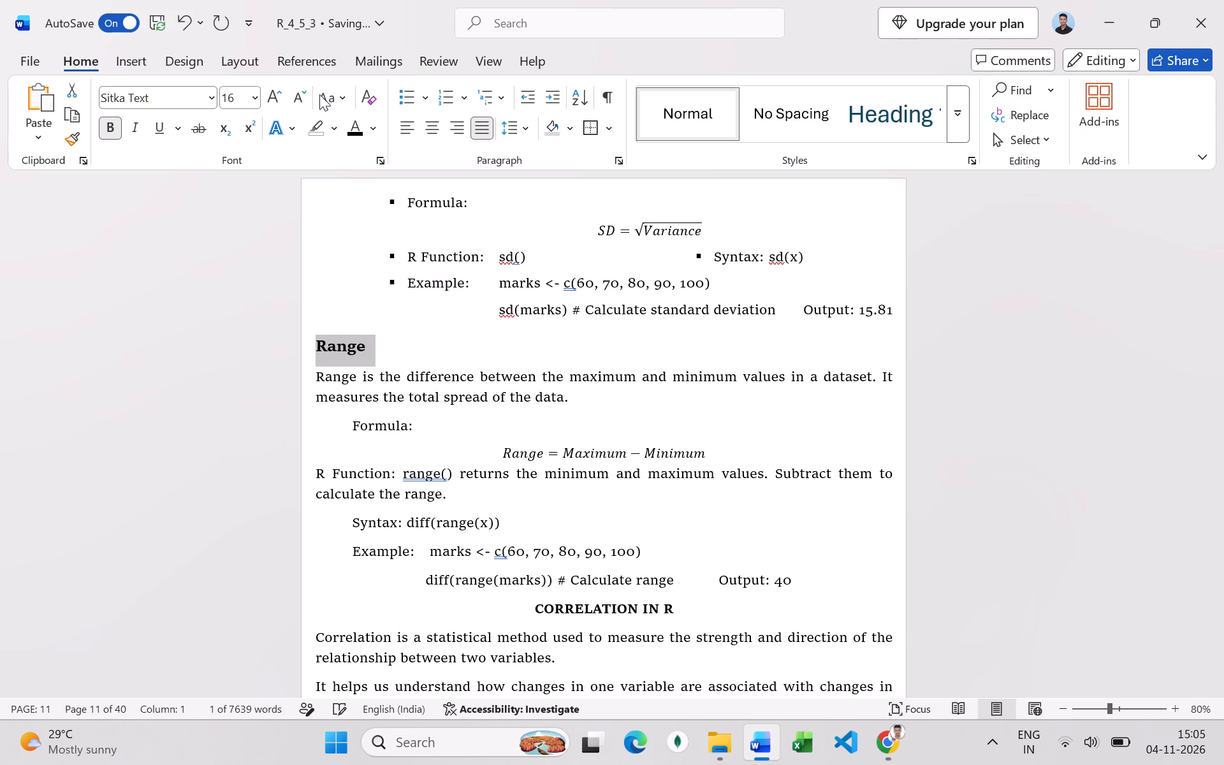
left_click(331, 101)
left_click(378, 172)
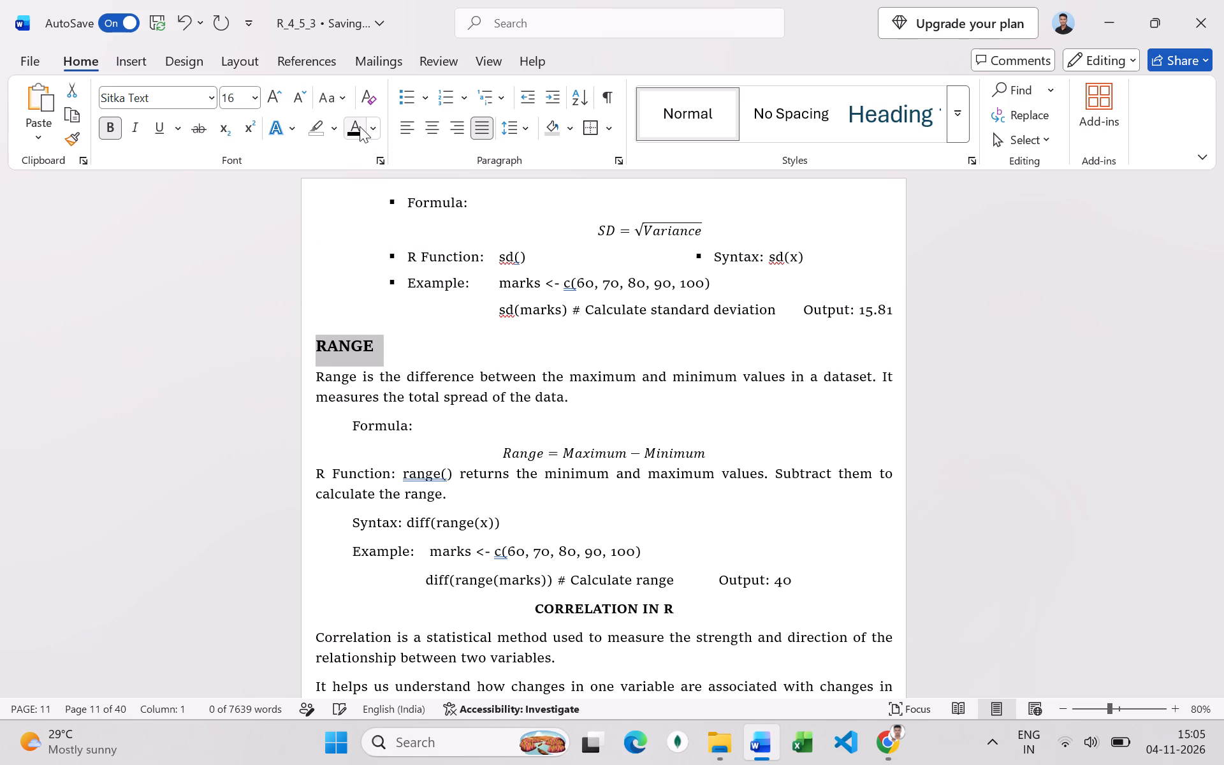
left_click(360, 126)
left_click(550, 130)
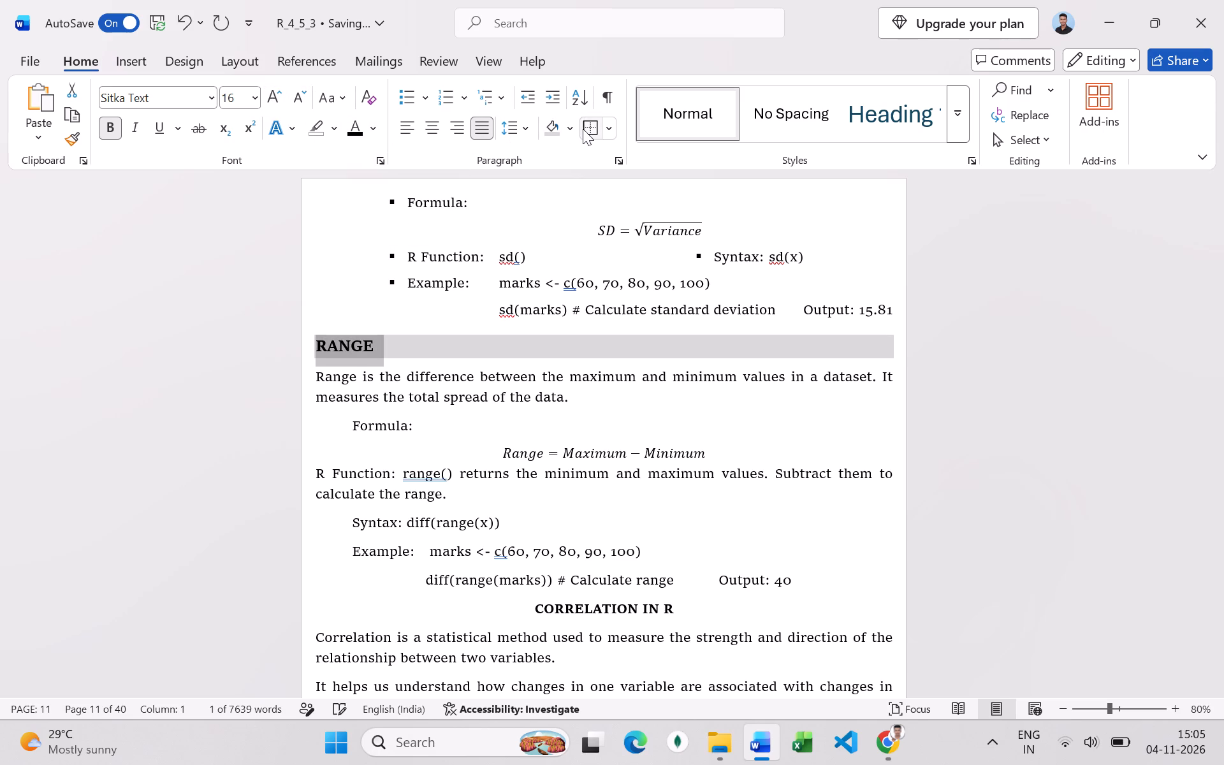
left_click(583, 129)
left_click(437, 126)
left_click(535, 414)
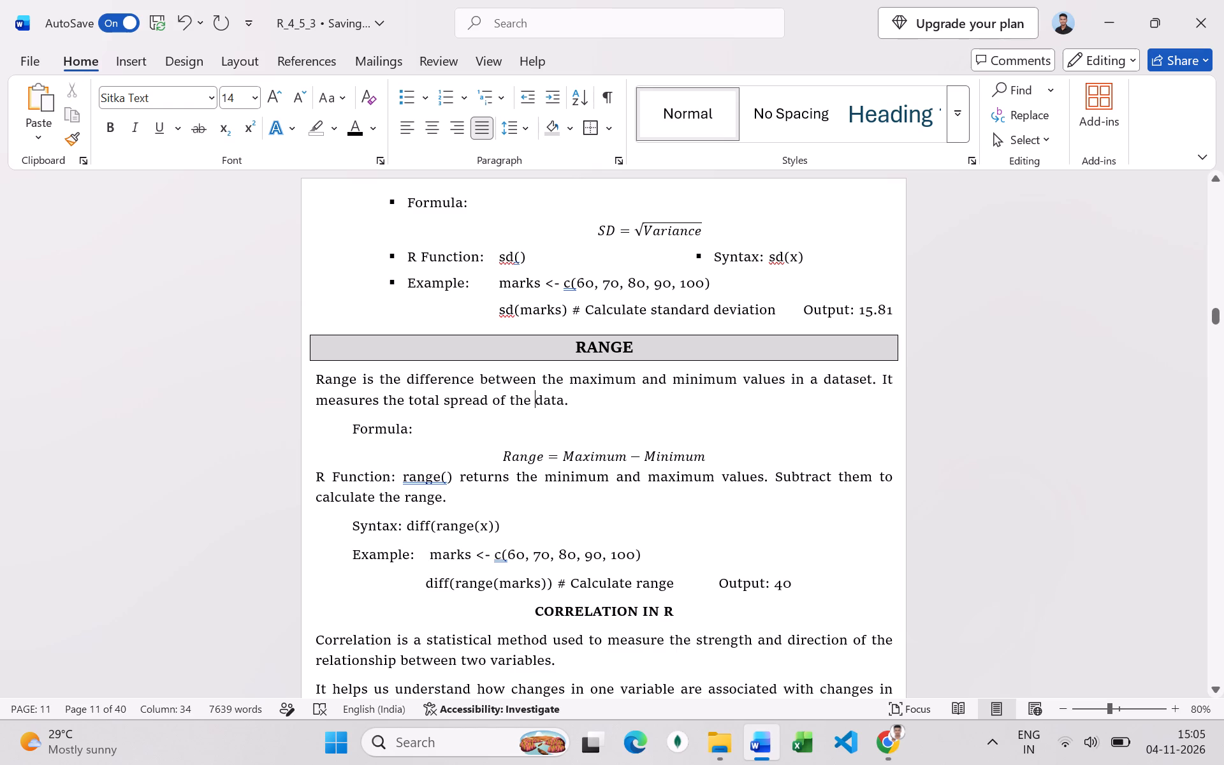
Review the layout of the notes from the Mode and Quartiles sections through Correlation to the Bar Chart section.
scroll(481, 488, "up", 9)
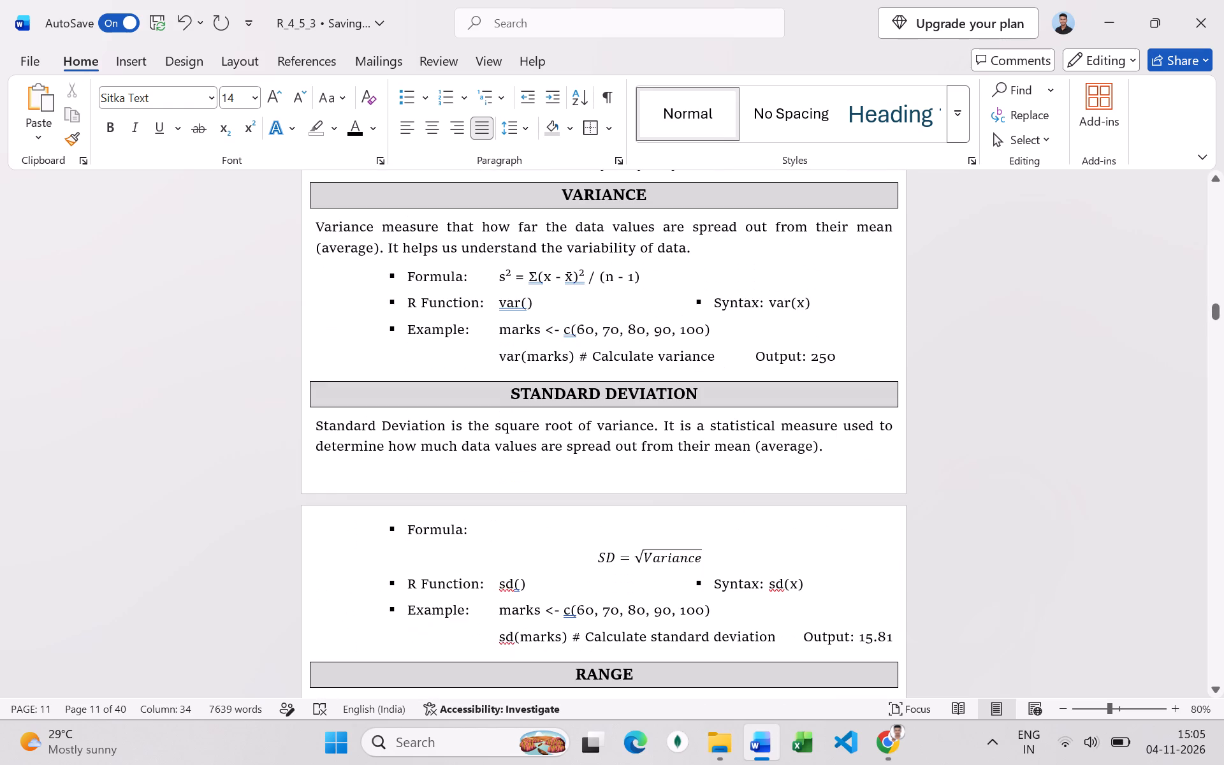
scroll(479, 488, "up", 2)
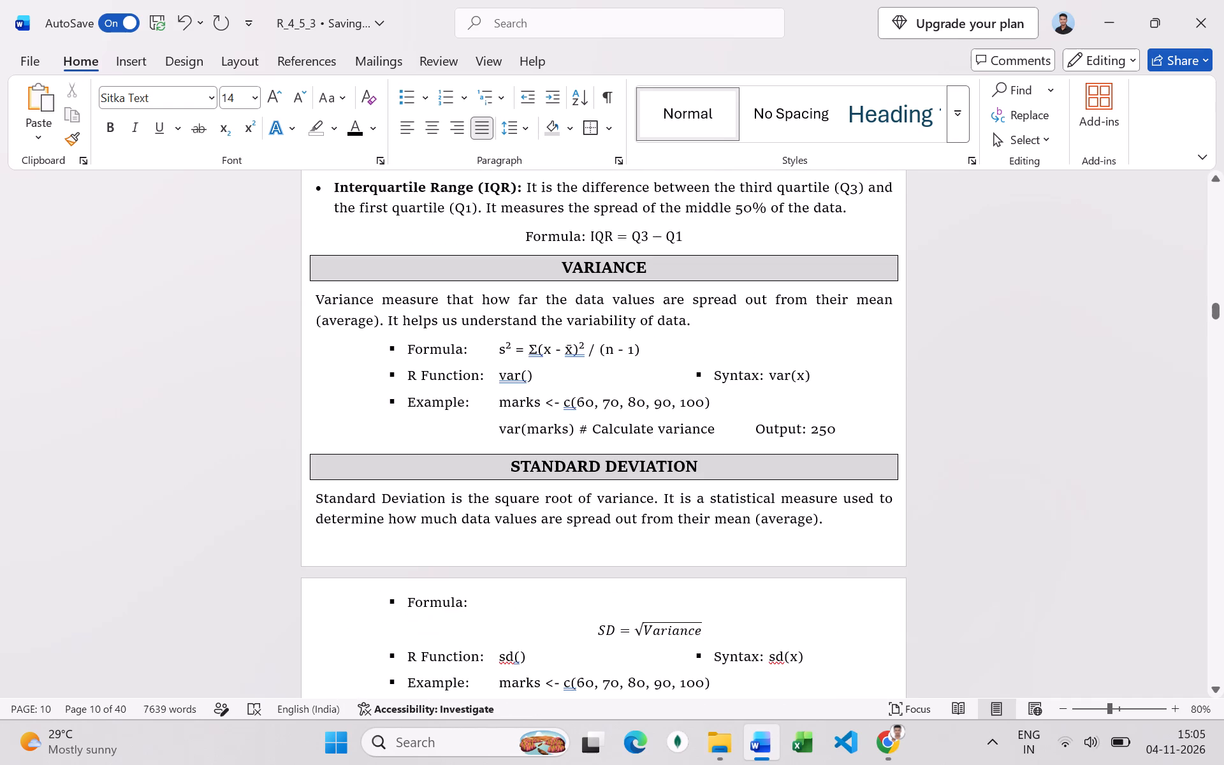
left_click(421, 500)
scroll(421, 500, "up", 2)
scroll(421, 500, "down", 2)
scroll(421, 500, "up", 1)
scroll(421, 500, "down", 1)
scroll(421, 500, "up", 6)
scroll(421, 500, "down", 1)
scroll(421, 500, "up", 12)
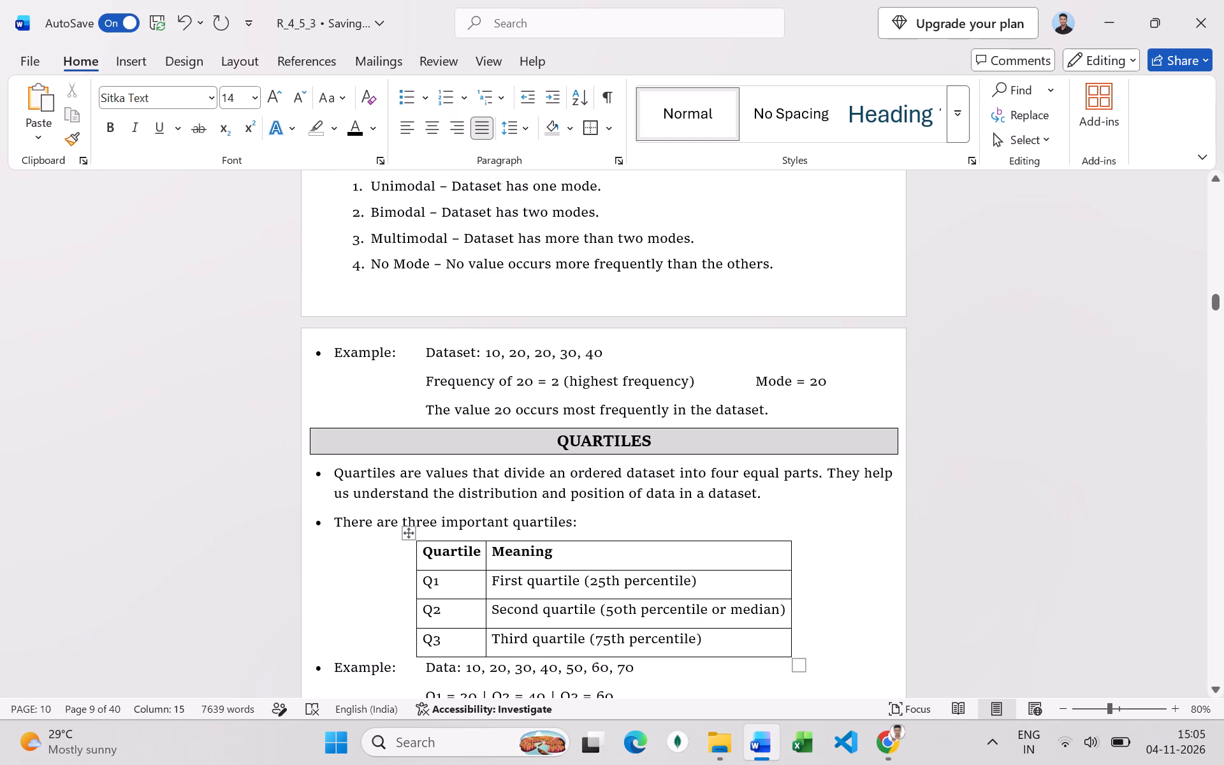
left_click(427, 405)
scroll(427, 405, "up", 3)
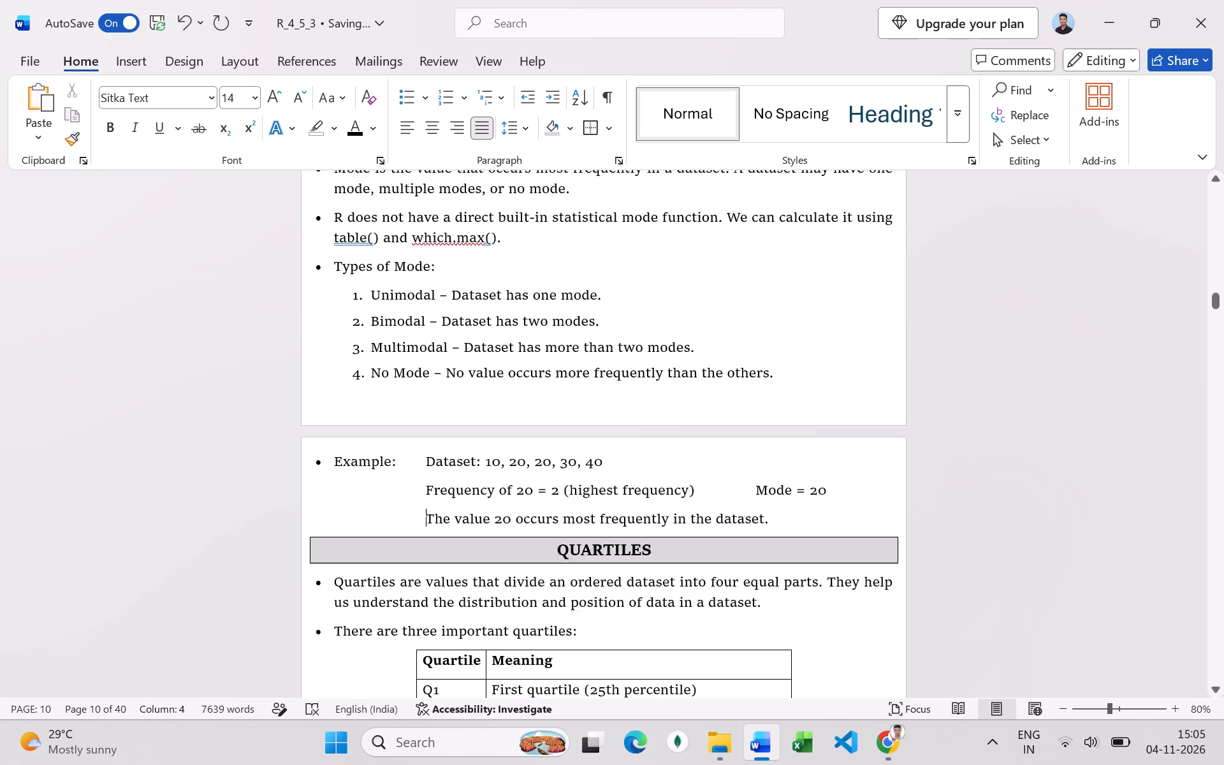
scroll(427, 405, "up", 3)
scroll(427, 405, "down", 9)
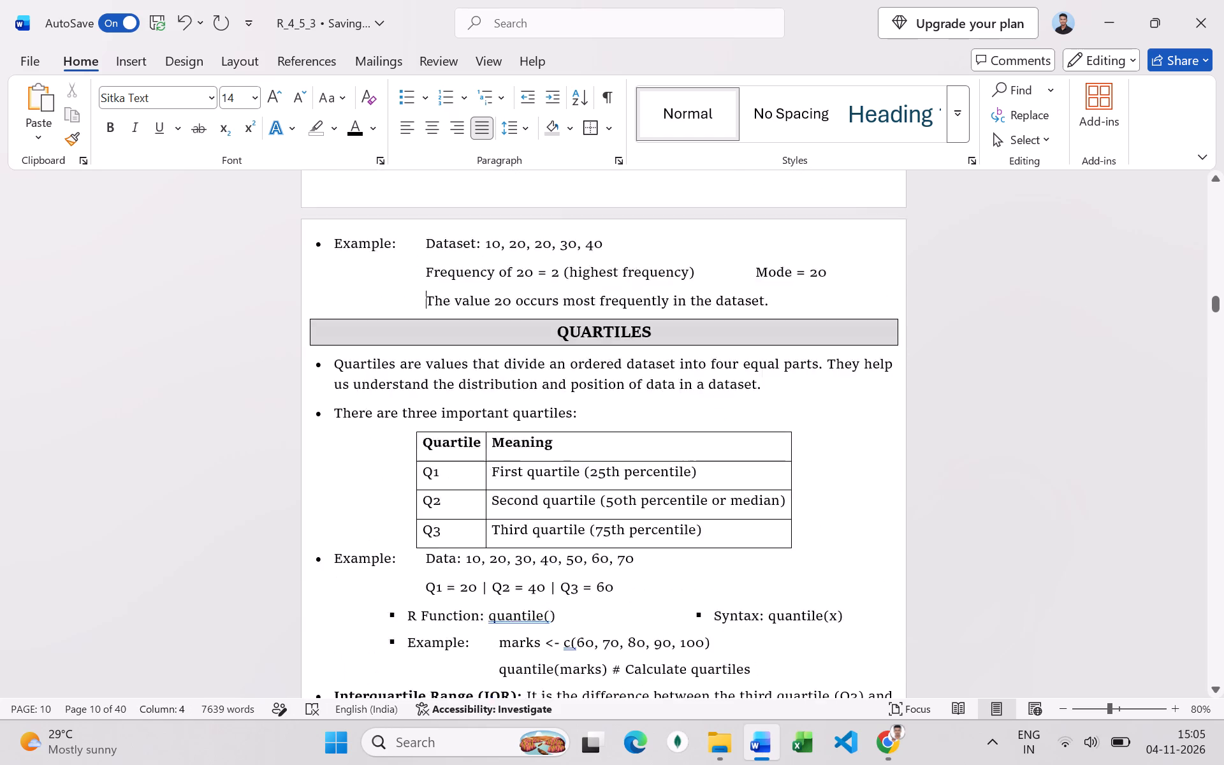
scroll(428, 406, "down", 20)
scroll(428, 406, "down", 16)
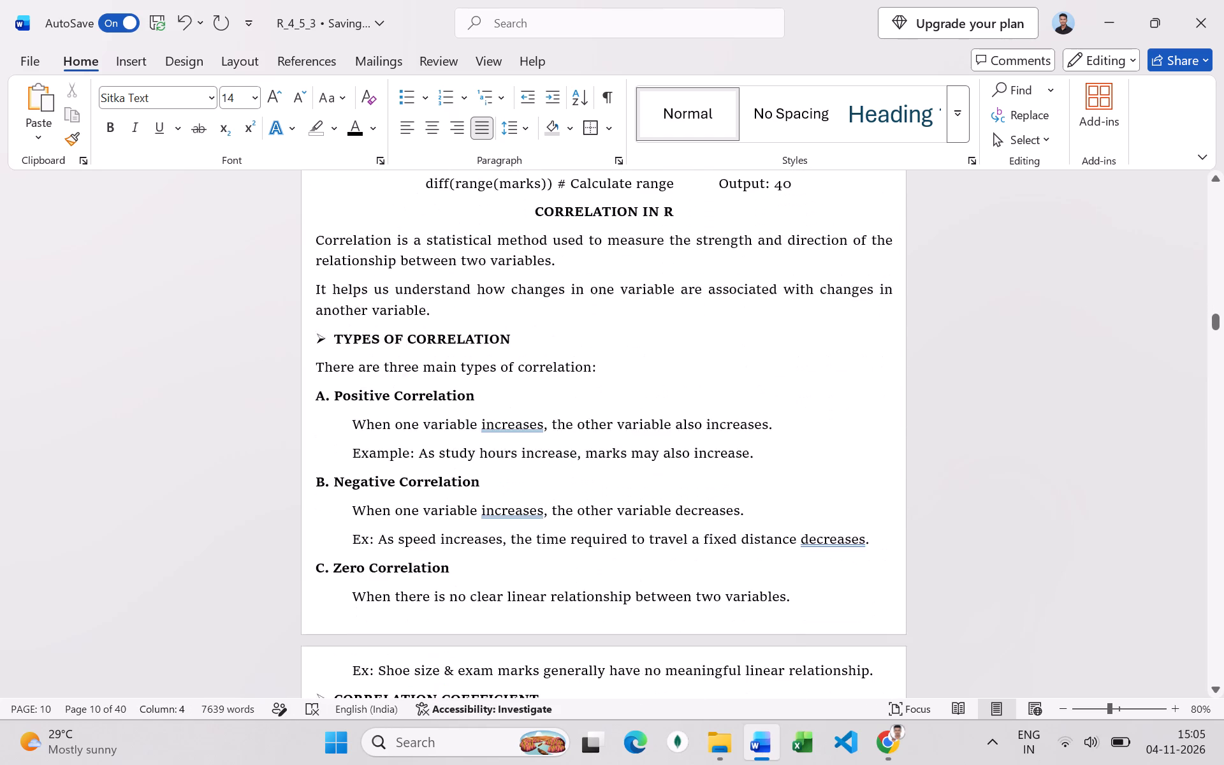
scroll(428, 397, "down", 12)
scroll(431, 395, "down", 14)
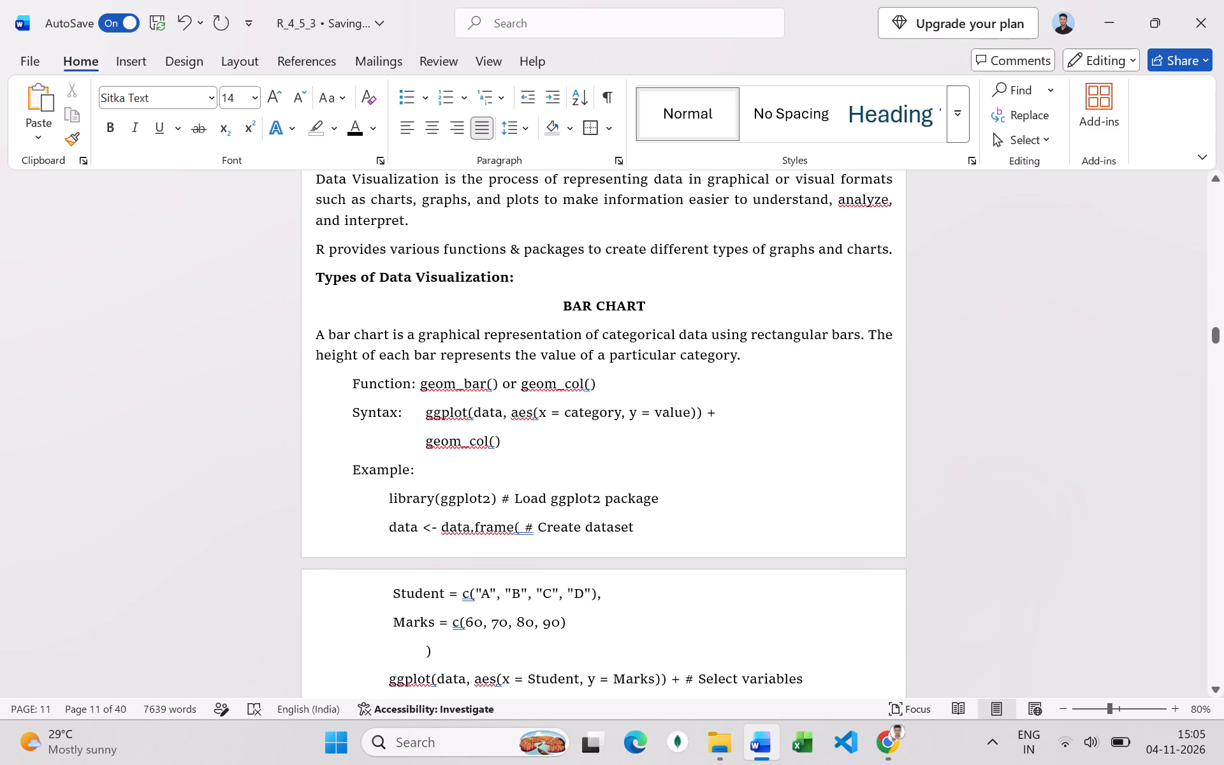
Review the layout of the chart sections from Bar Chart to the start of Chapter 4, and return to the Range section.
scroll(431, 393, "down", 7)
scroll(496, 421, "down", 4)
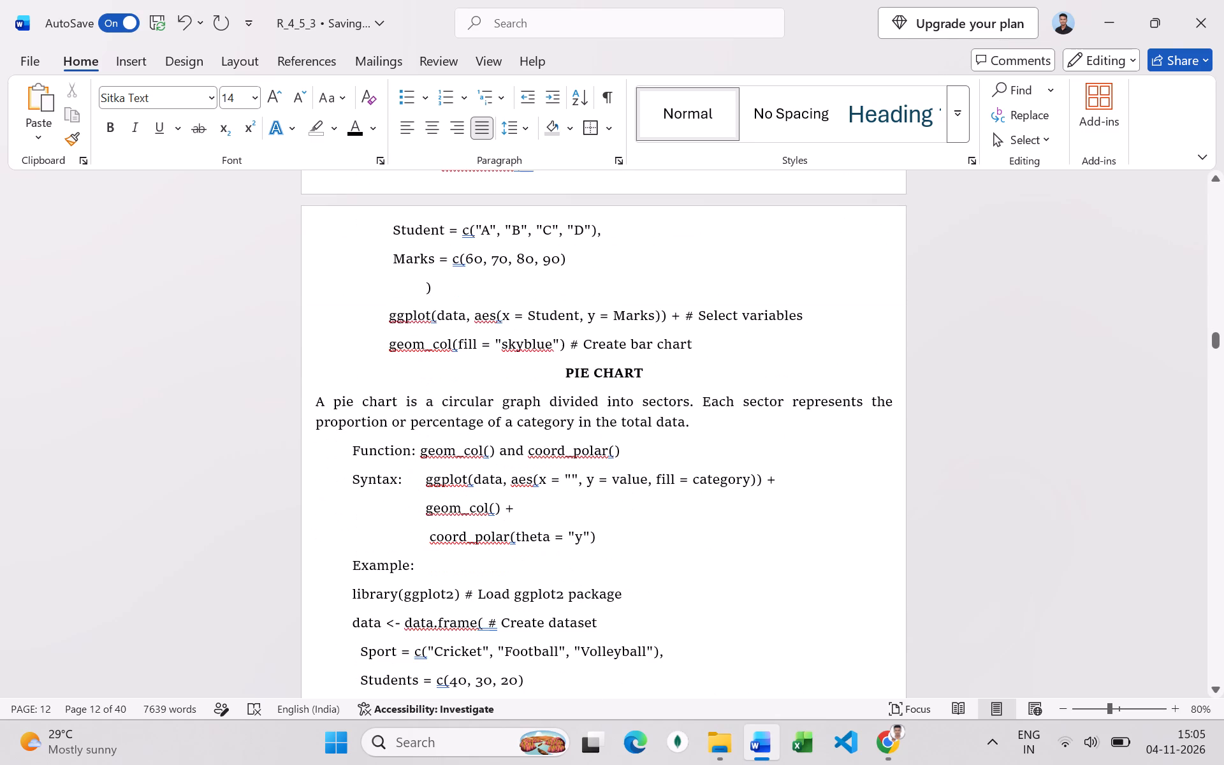
scroll(526, 462, "down", 15)
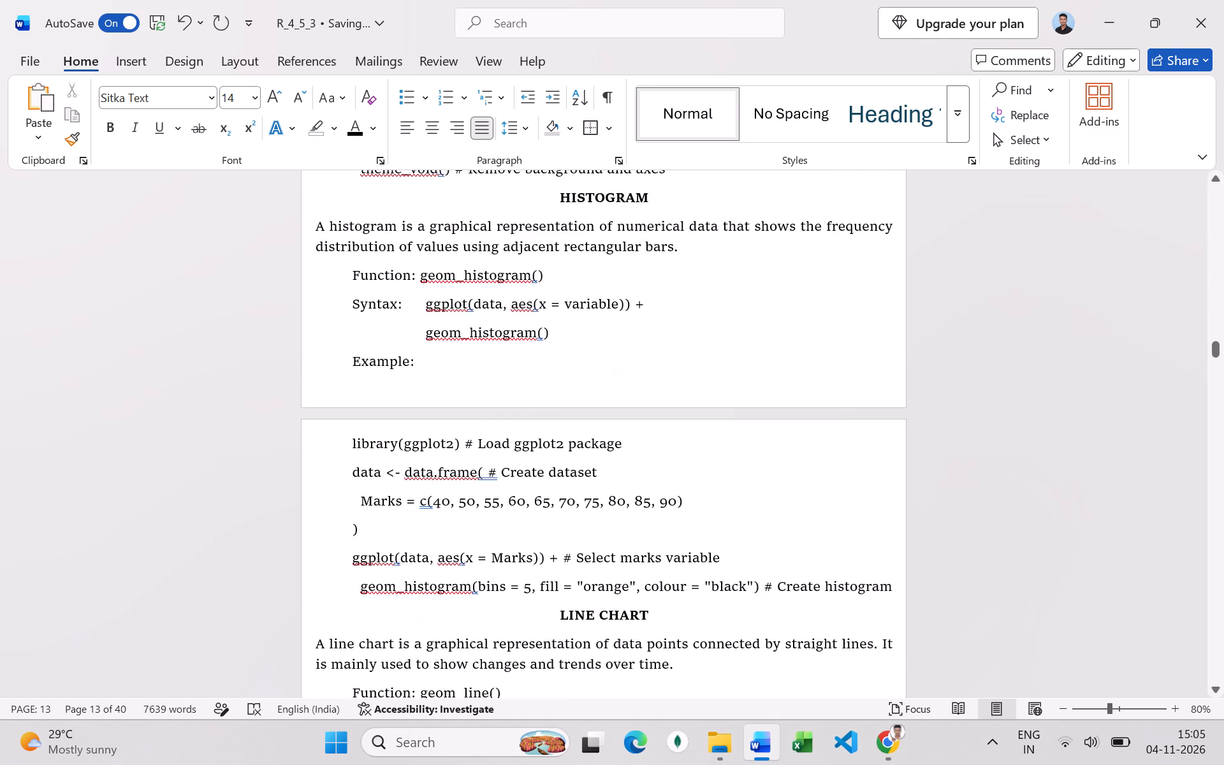
scroll(524, 461, "down", 20)
scroll(524, 461, "down", 18)
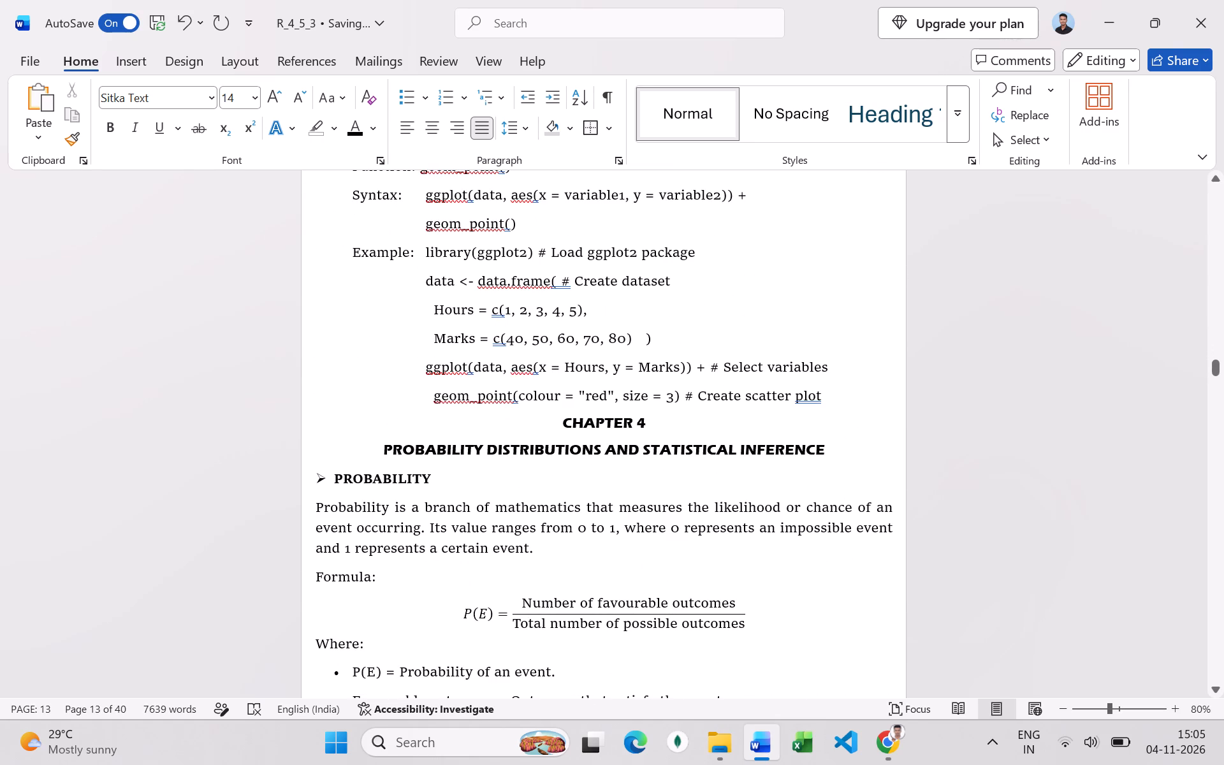
scroll(564, 431, "up", 13)
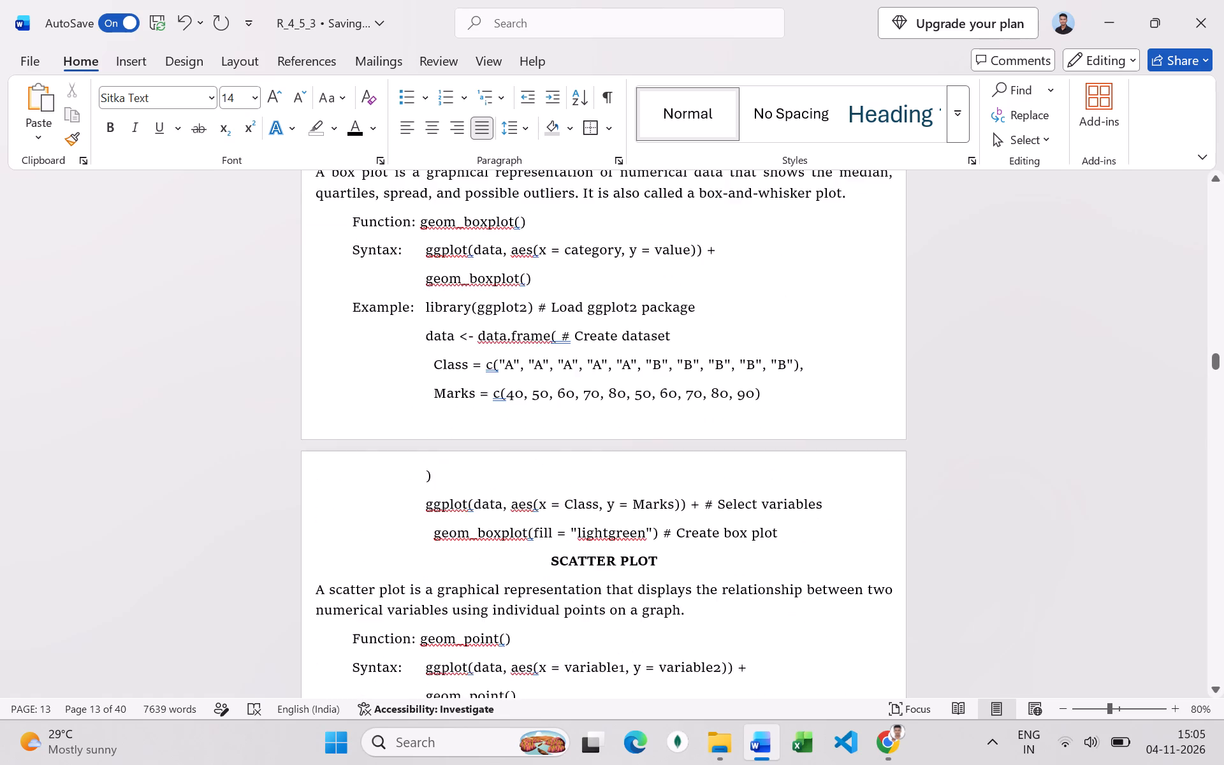
scroll(564, 431, "up", 7)
scroll(564, 431, "up", 20)
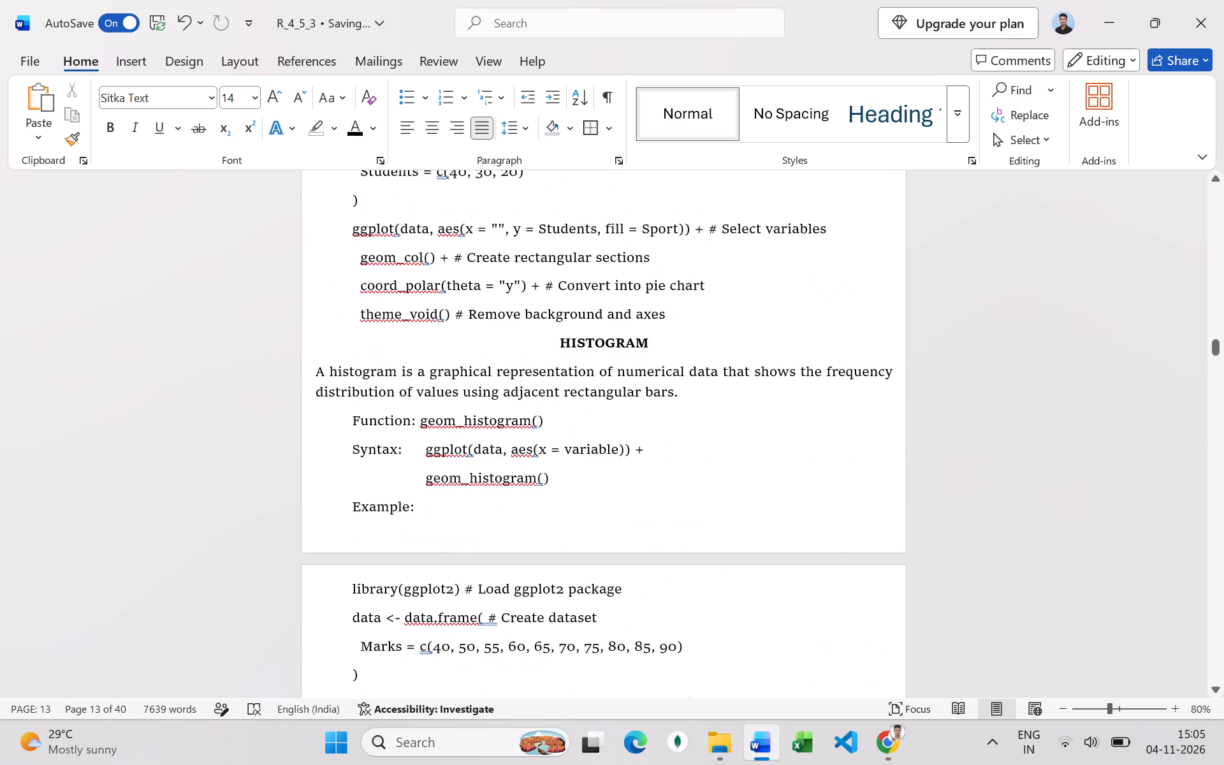
scroll(582, 414, "up", 5)
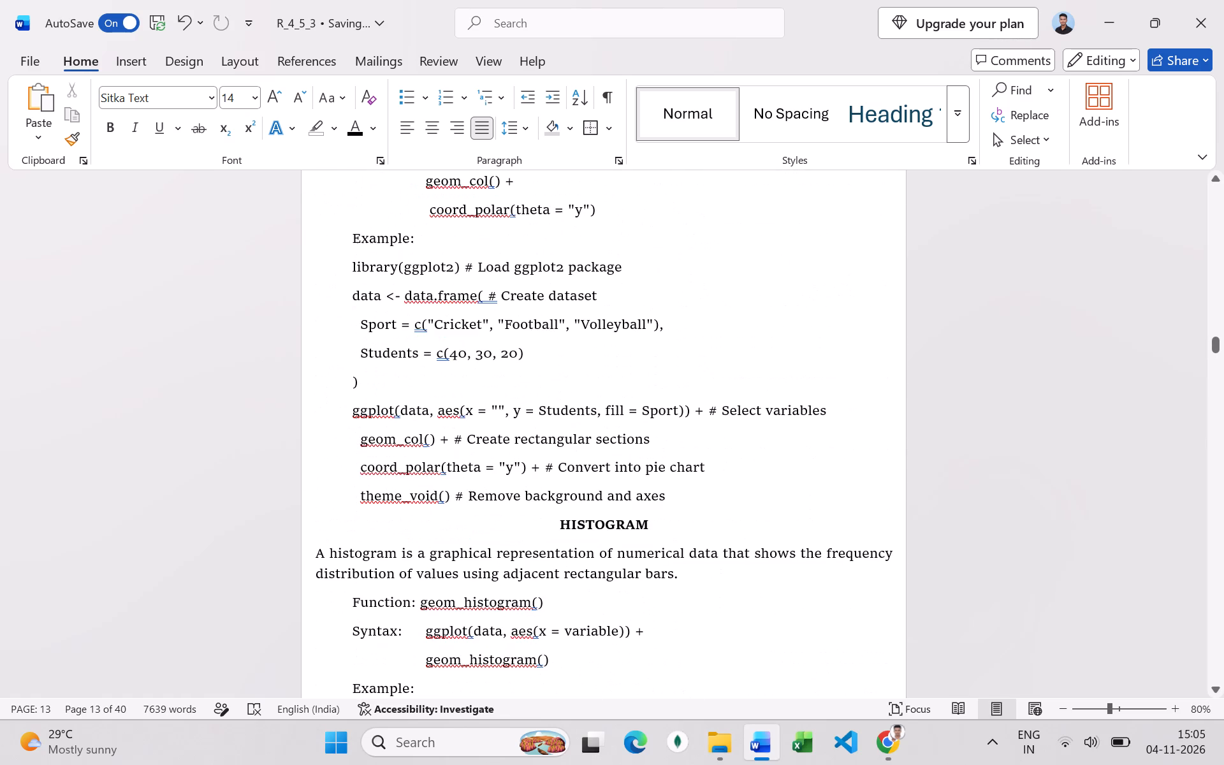
scroll(582, 414, "up", 3)
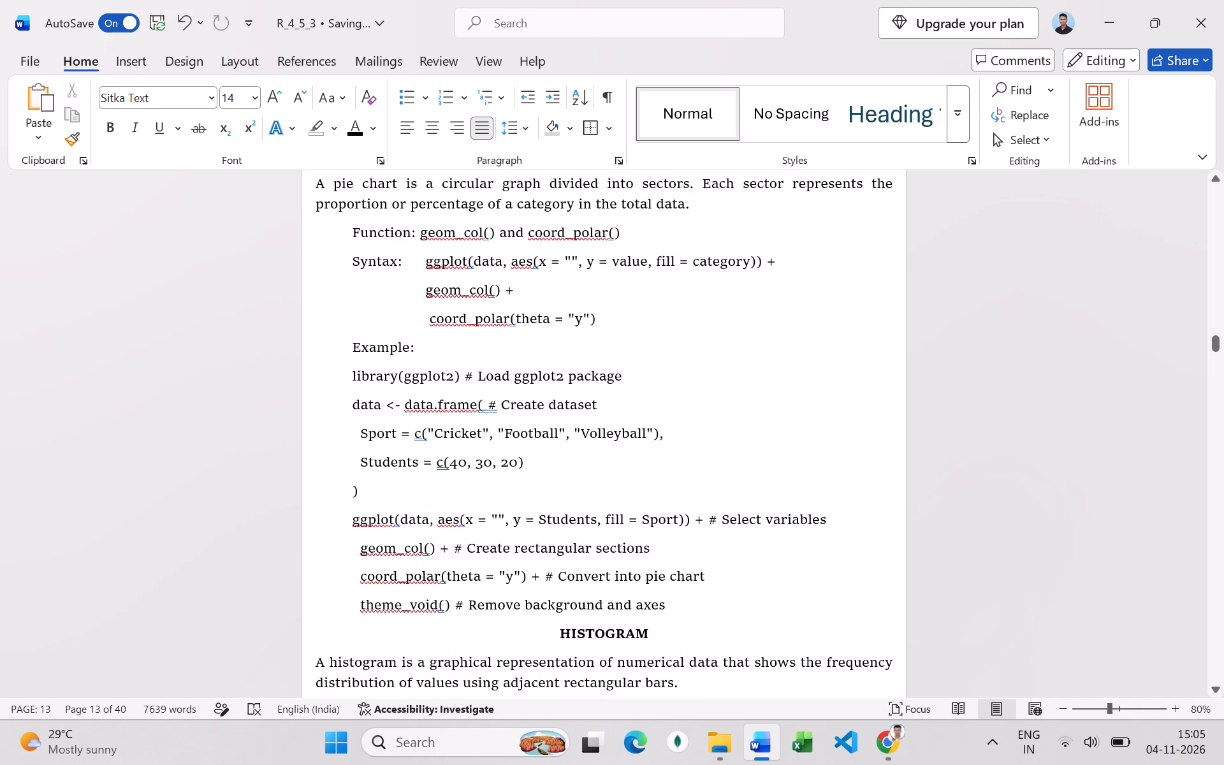
scroll(582, 412, "up", 14)
scroll(582, 412, "down", 2)
scroll(582, 412, "up", 8)
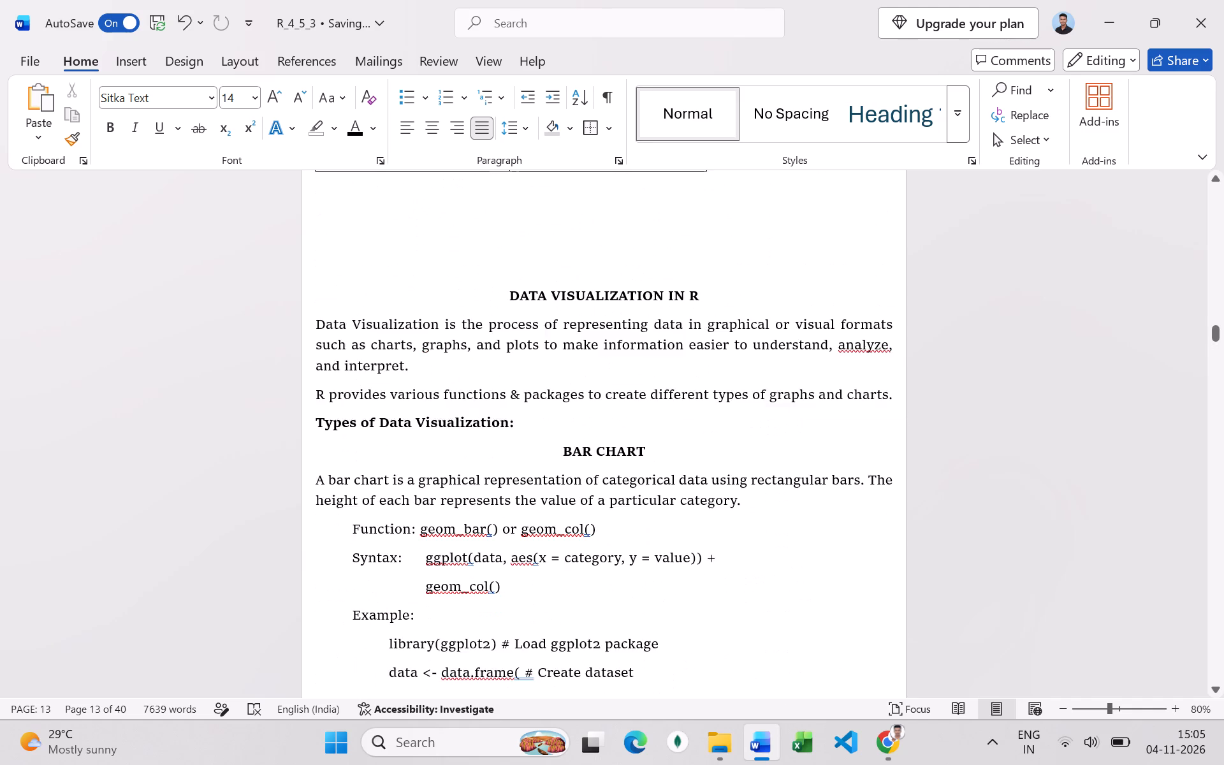
scroll(582, 412, "up", 12)
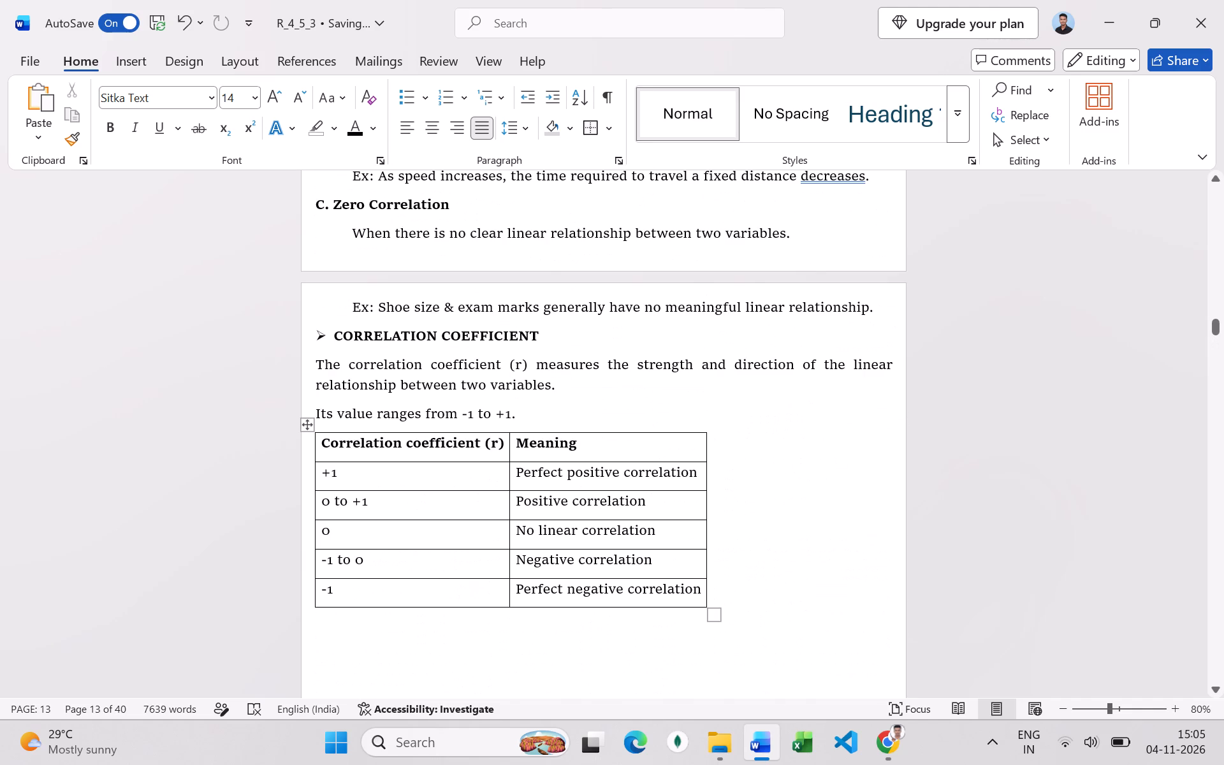
scroll(582, 410, "up", 7)
scroll(582, 410, "up", 15)
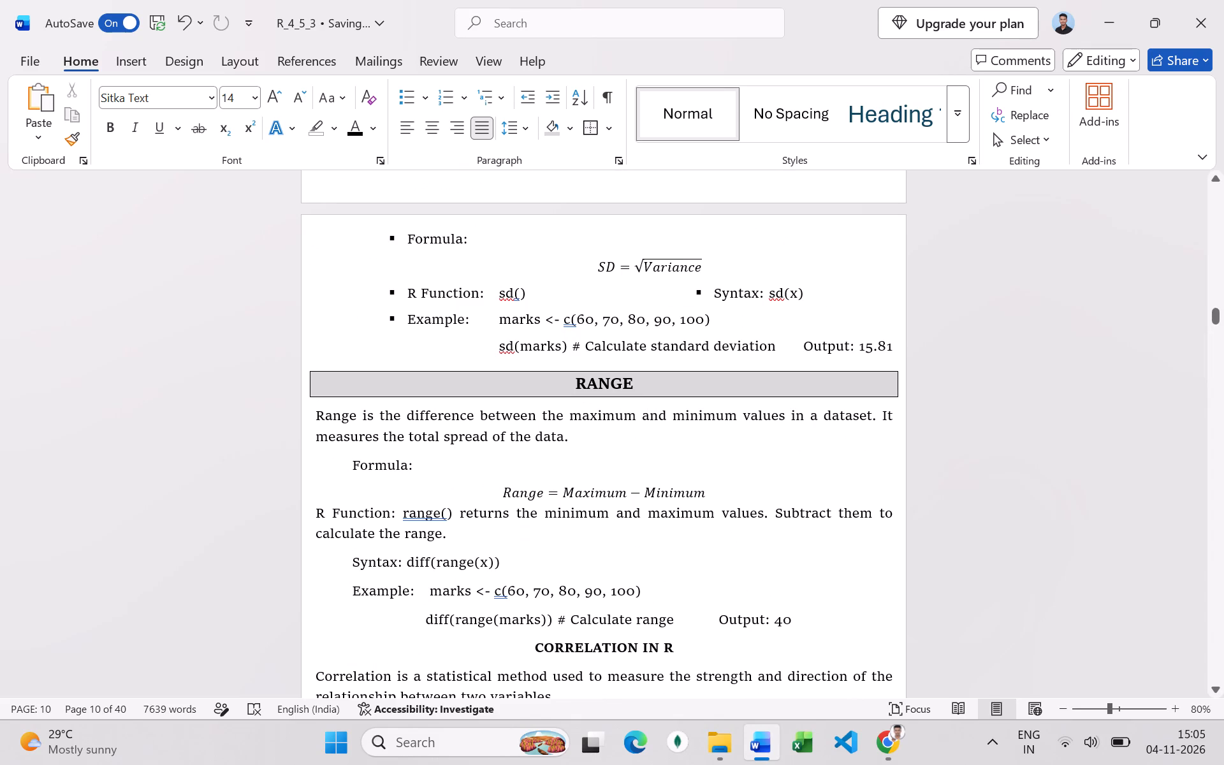
left_click_drag(808, 628, 283, 416)
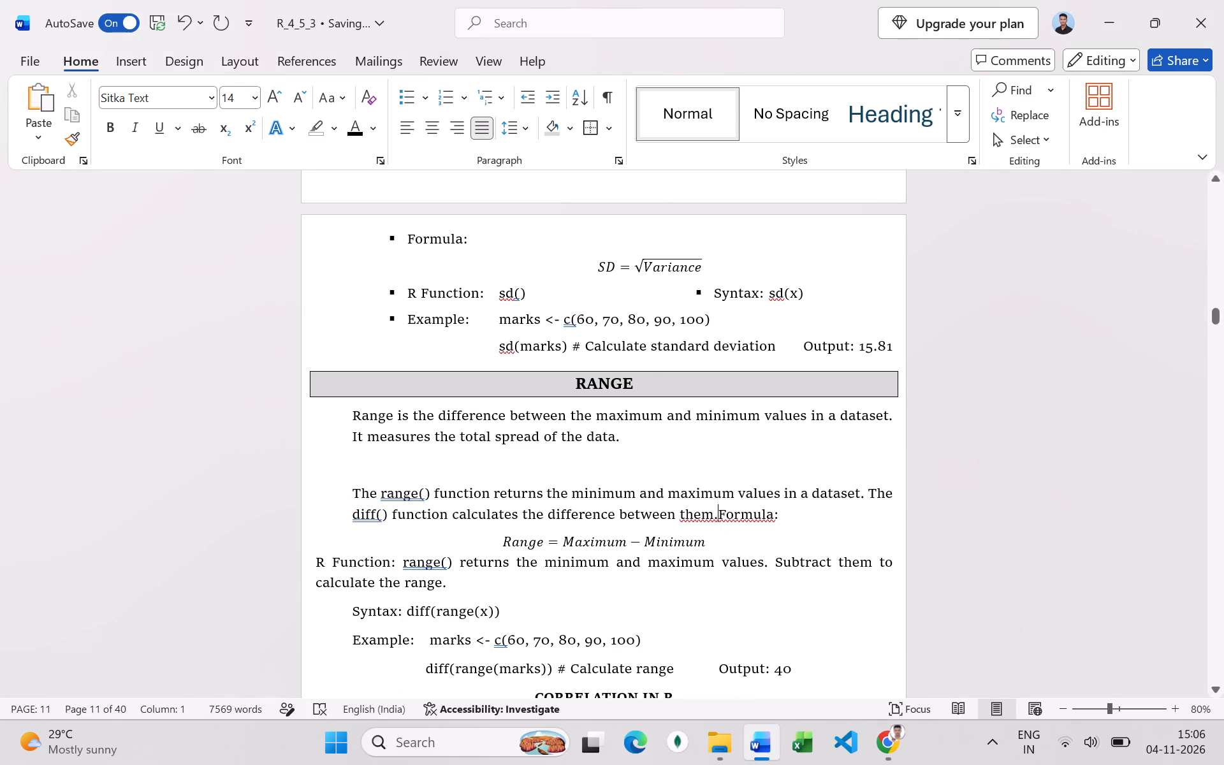
left_click(421, 473)
key("BackSpace")
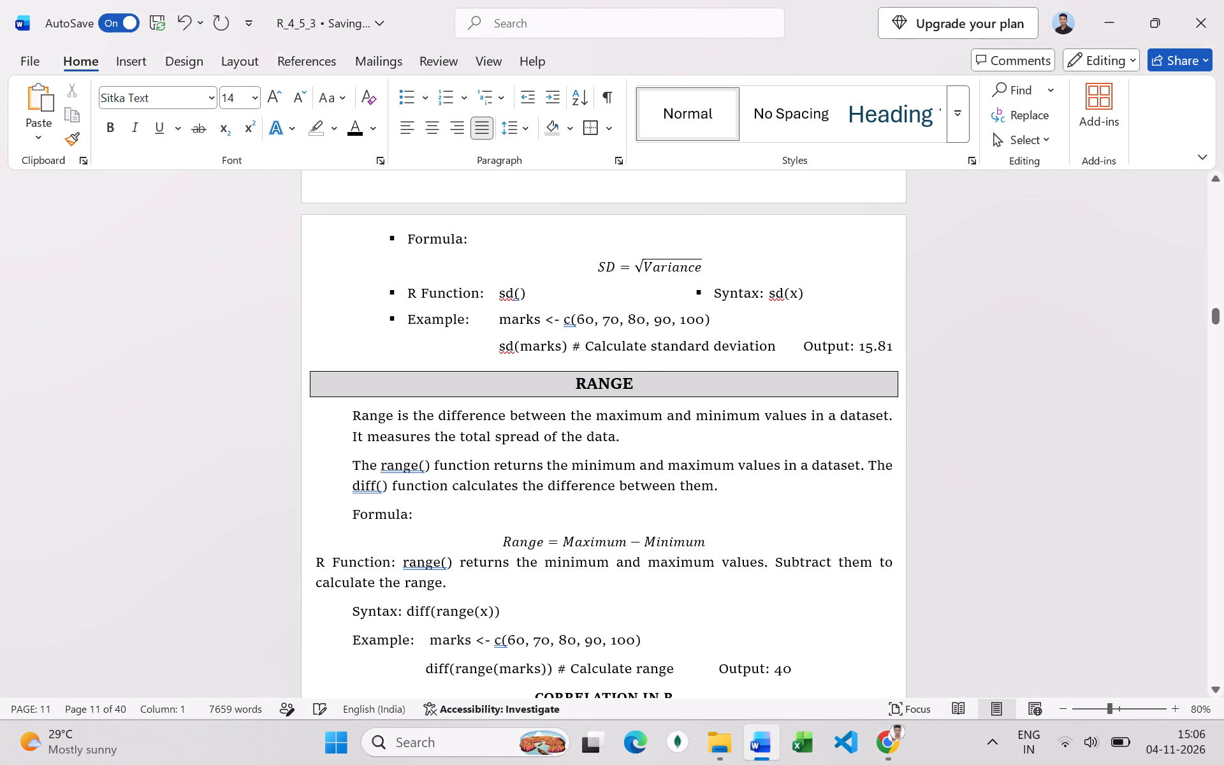
Bullet the two introductory Range paragraphs and allow spacing between paragraphs of the same style.
left_click_drag(727, 474, 347, 423)
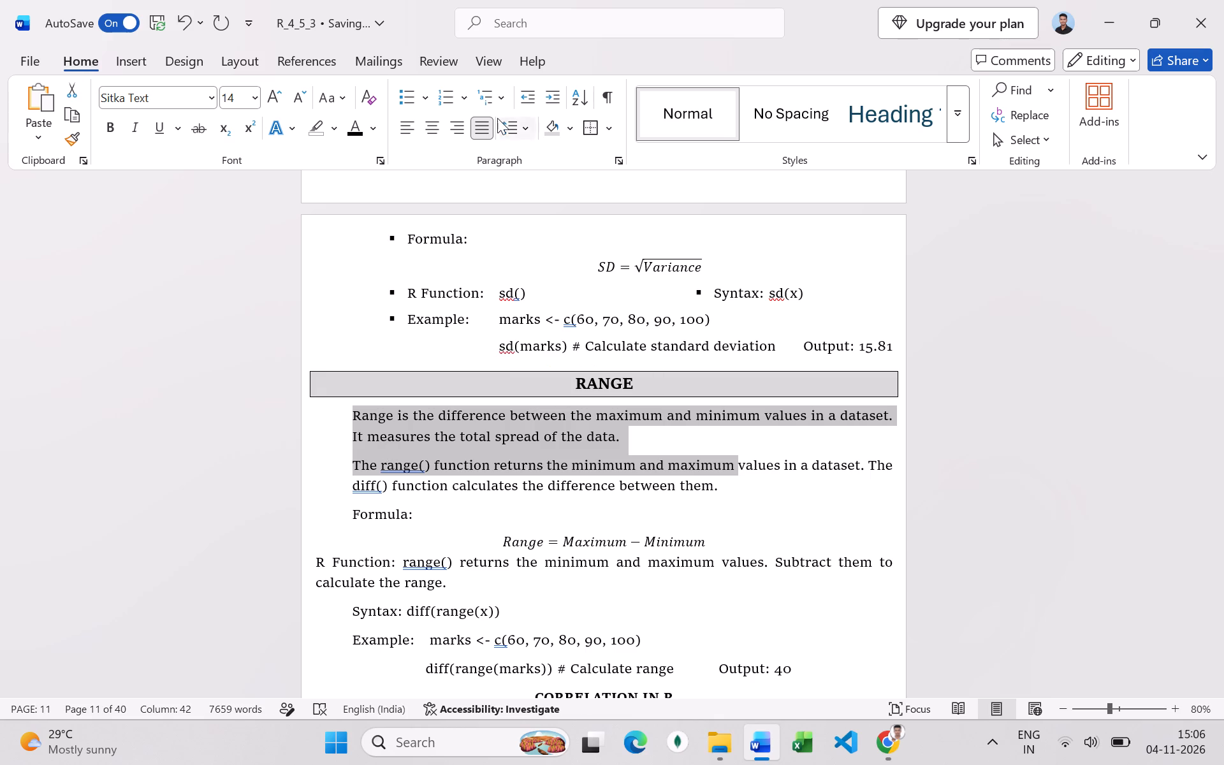
left_click(413, 98)
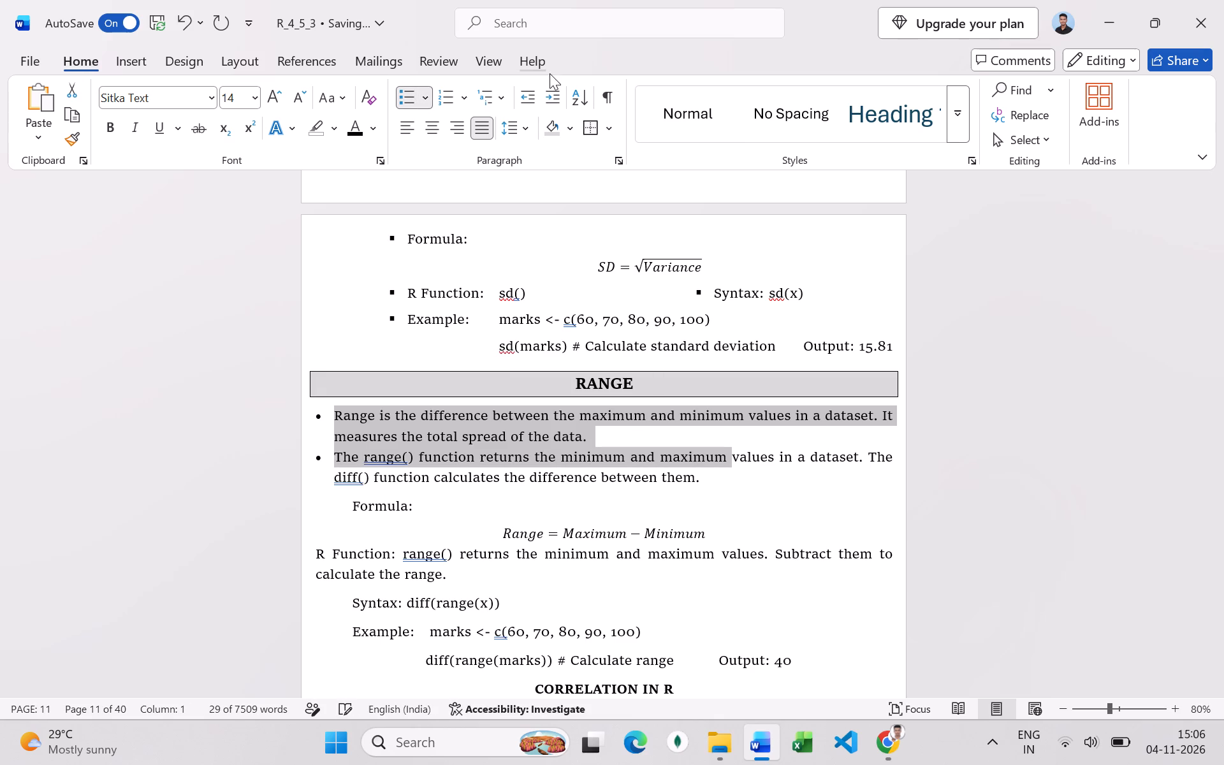
left_click(514, 122)
left_click(558, 323)
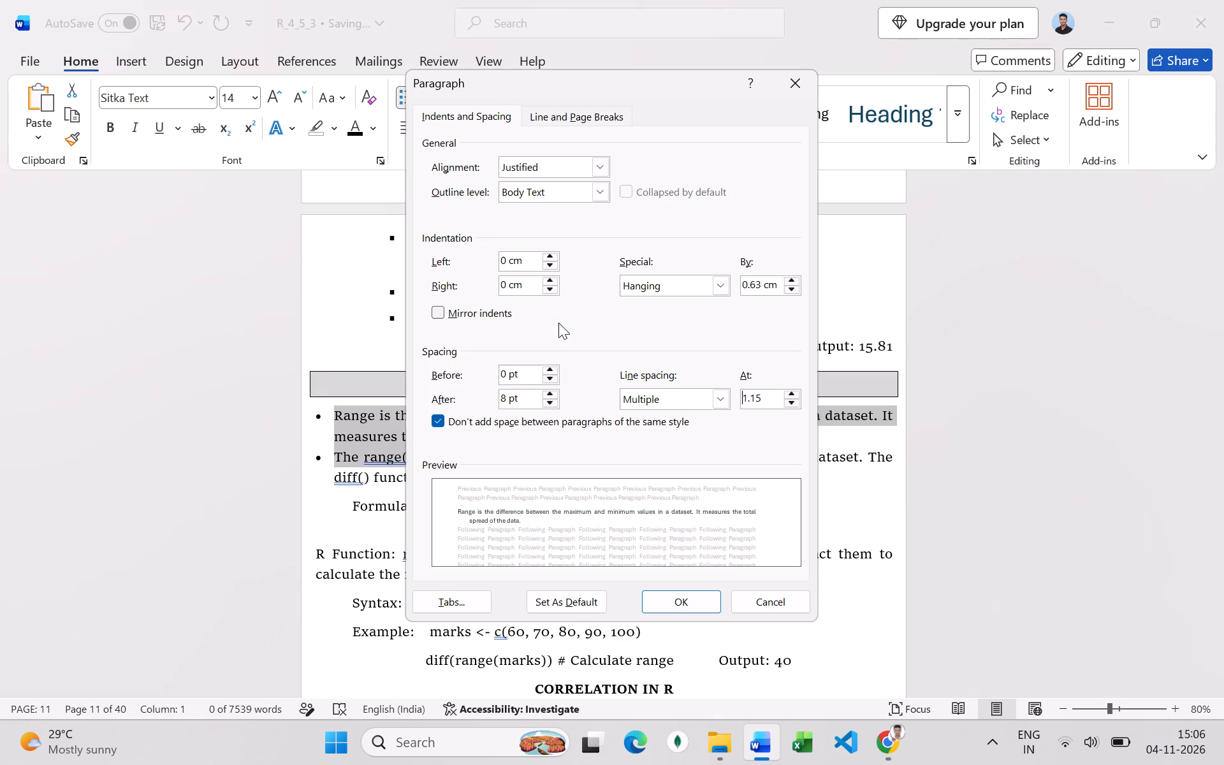
left_click(440, 413)
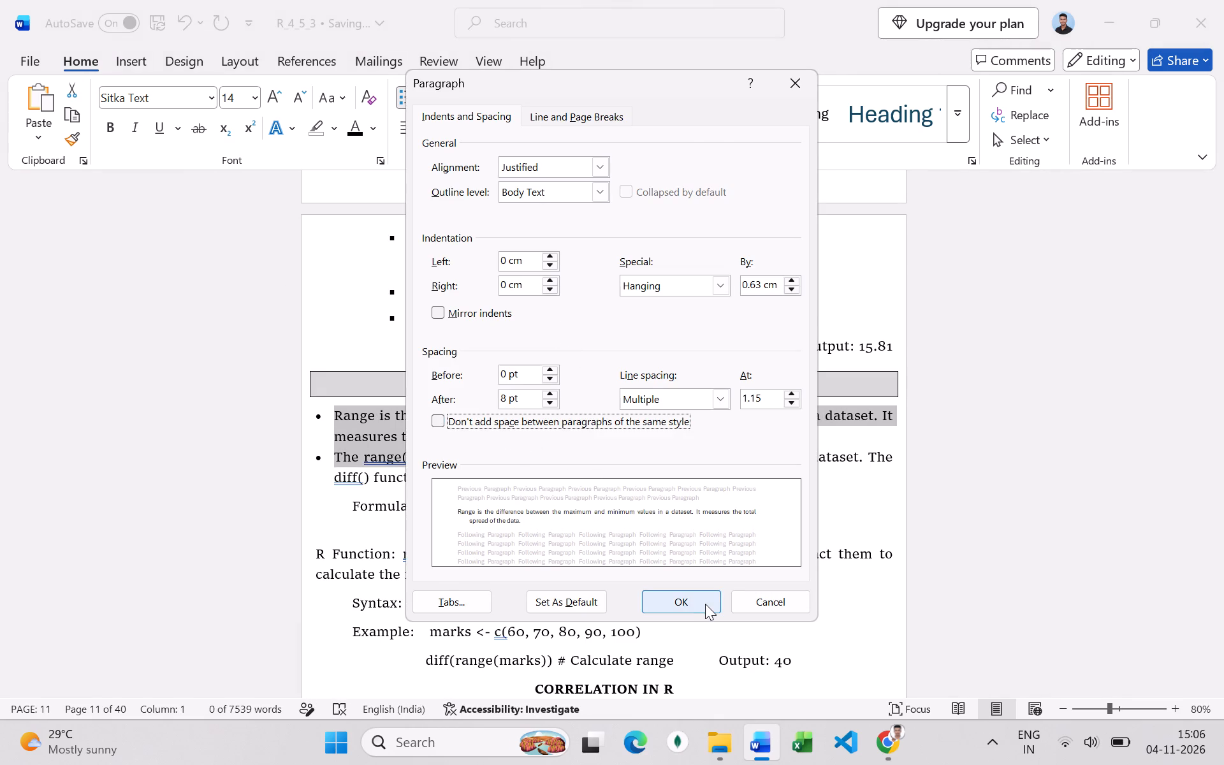
left_click(685, 600)
left_click(437, 507)
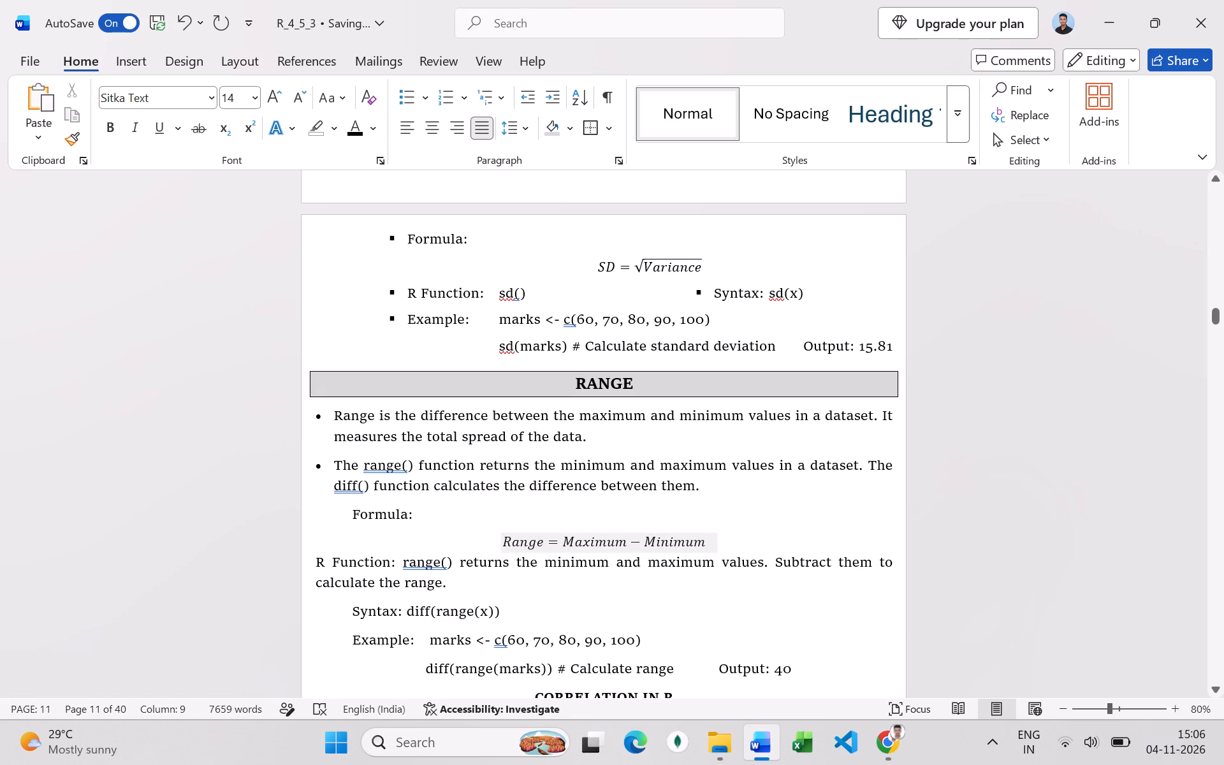
Delete the "R Function: range() returns…" paragraph and its empty line below the Range formula.
left_click_drag(444, 595, 282, 558)
key("BackSpace")
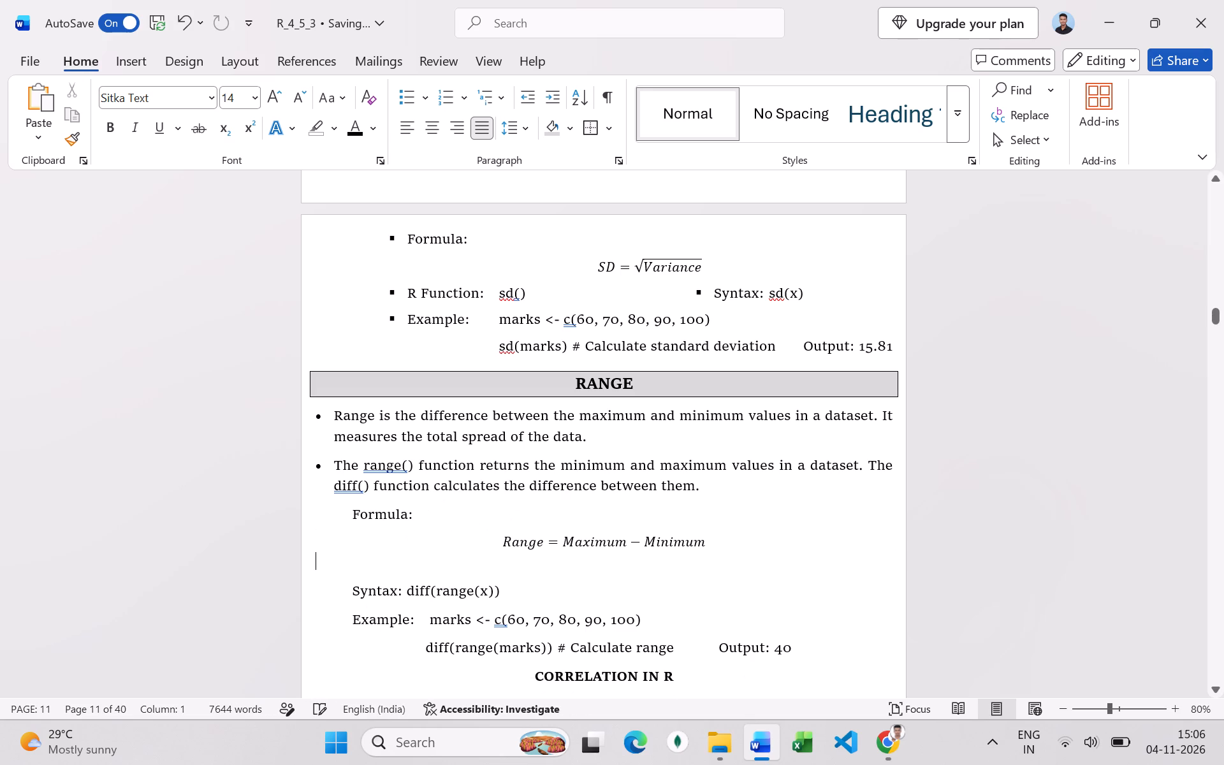
key("BackSpace")
Bring the Range equation up onto the same line as the "Formula:" label, separated by a tab.
left_click(358, 544)
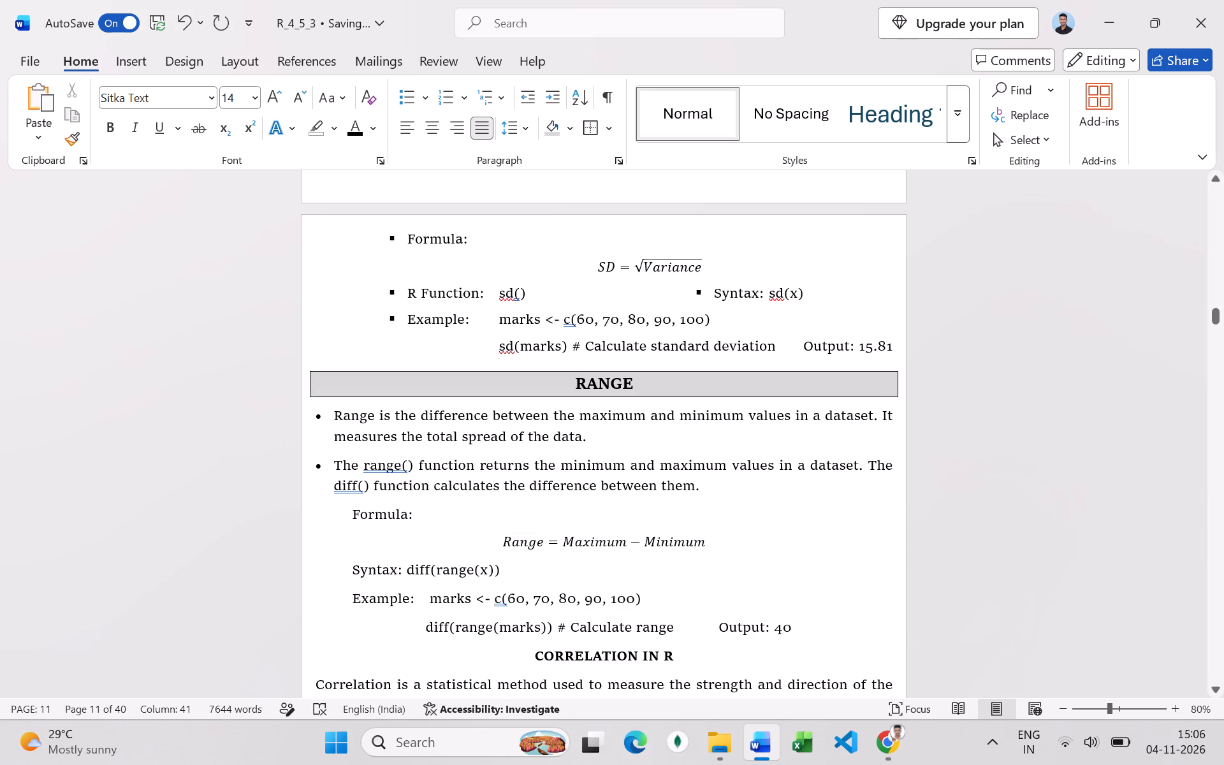
key("BackSpace")
key("Tab")
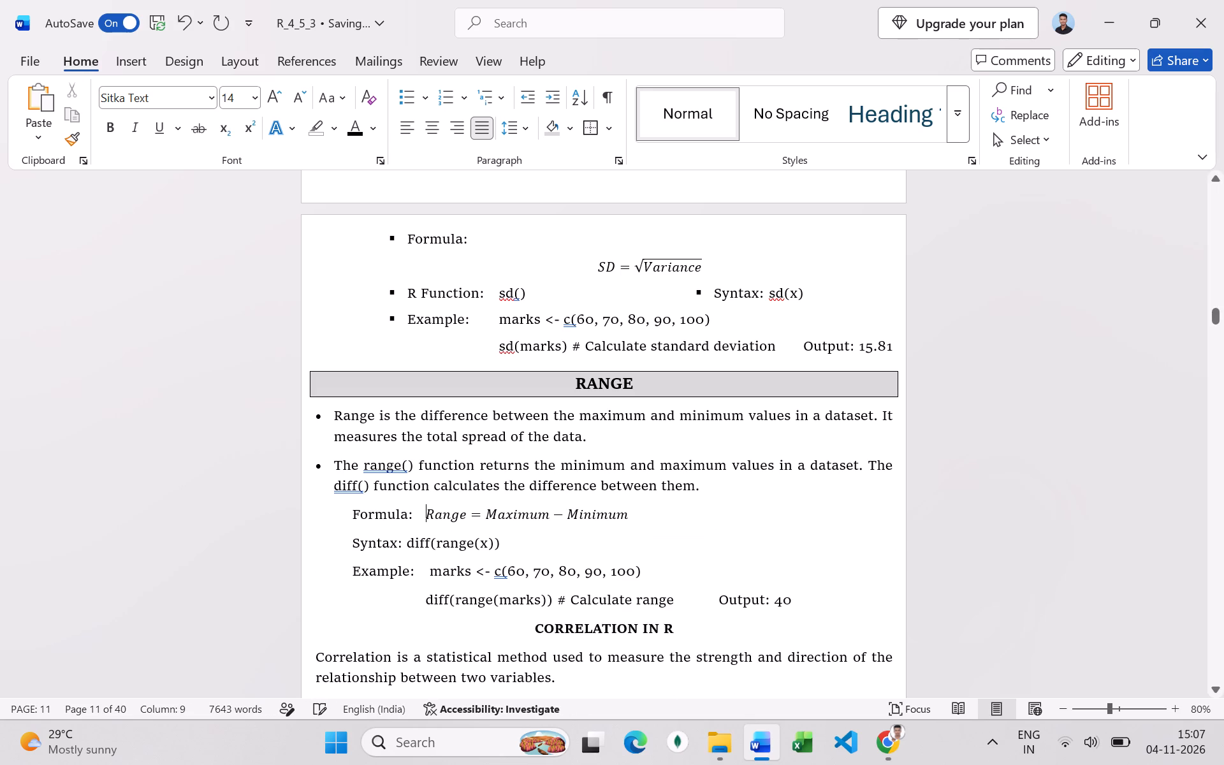
Make the Range formula, syntax, example and diff(range(marks)) lines indented second-level square bullets with 1.5 line spacing.
left_click_drag(817, 602, 305, 515)
left_click(412, 97)
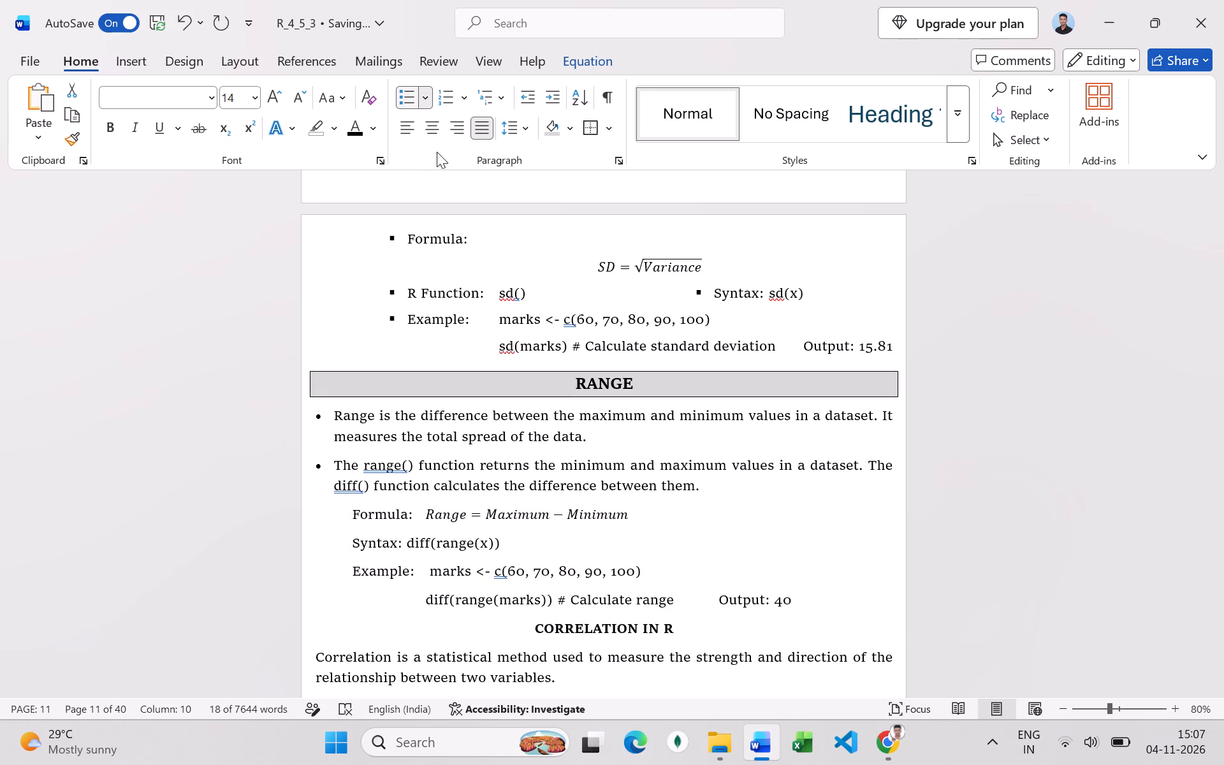
left_click(552, 95)
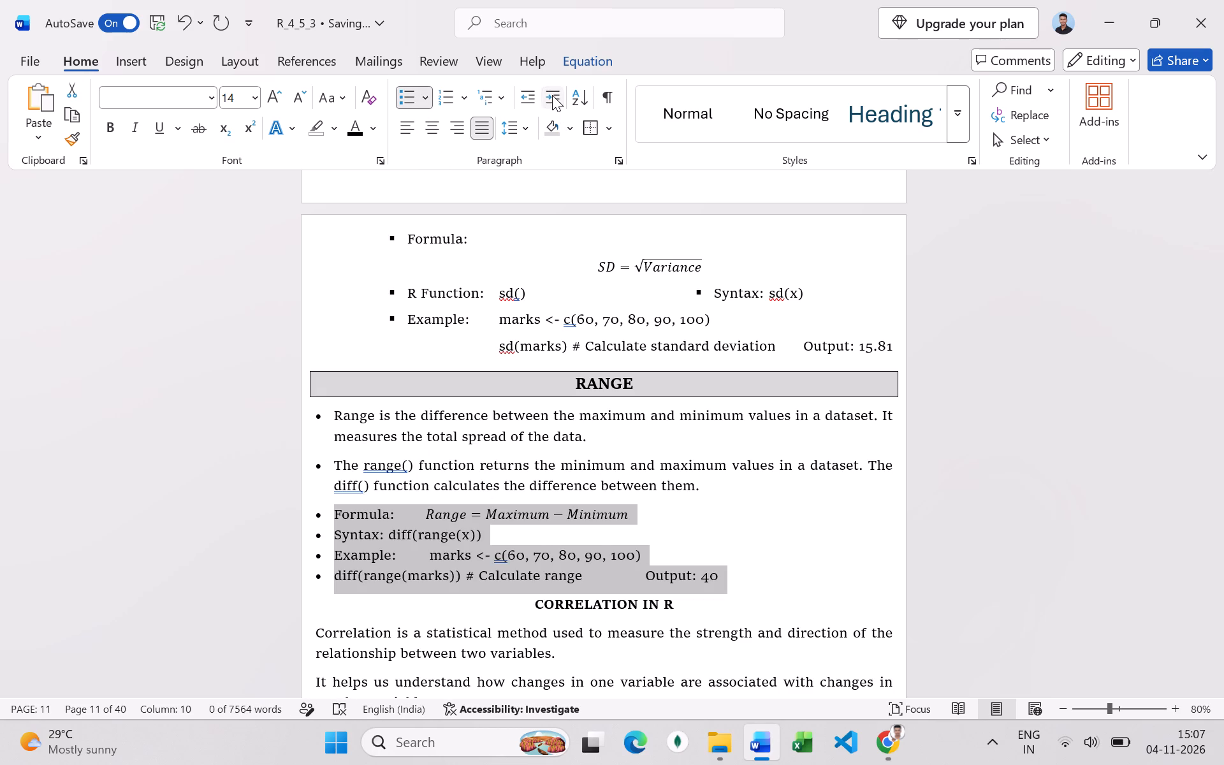
left_click(554, 97)
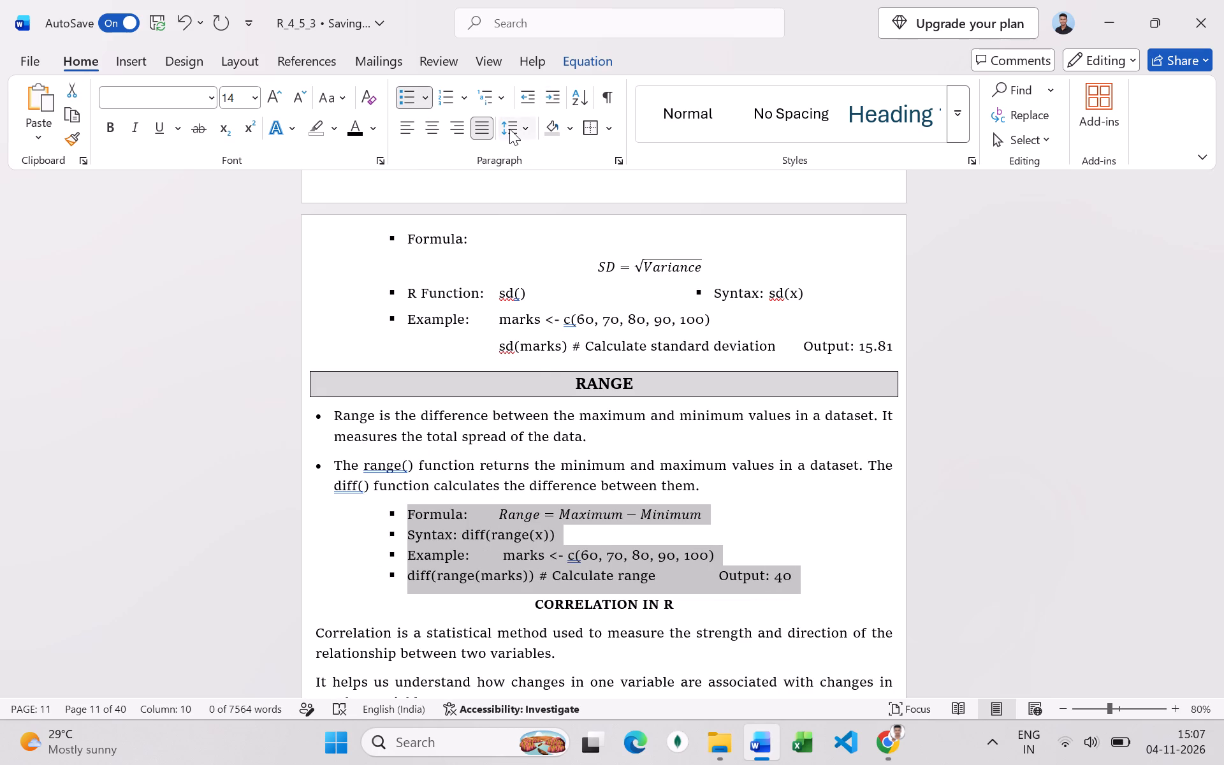
left_click(509, 129)
left_click(529, 211)
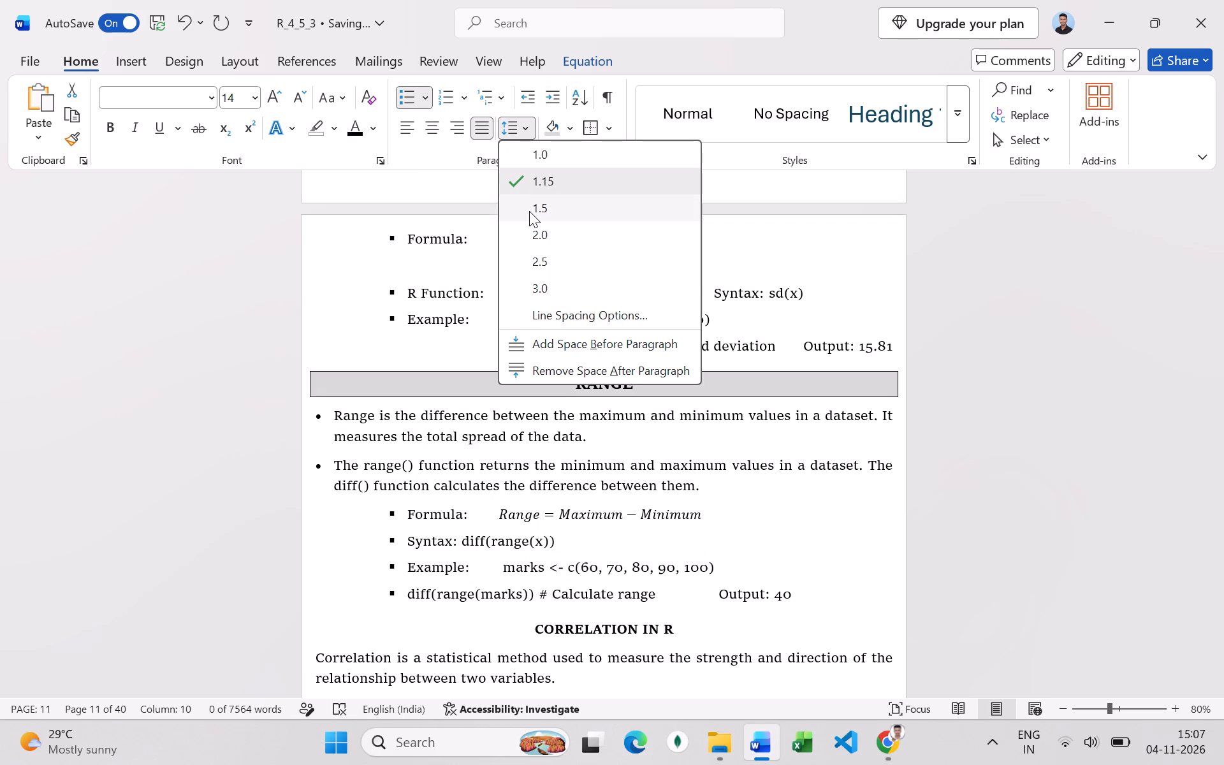
Align the Range syntax, marks example and diff(range(marks)) code with the formula column, removing the bullet from the diff line.
left_click(466, 547)
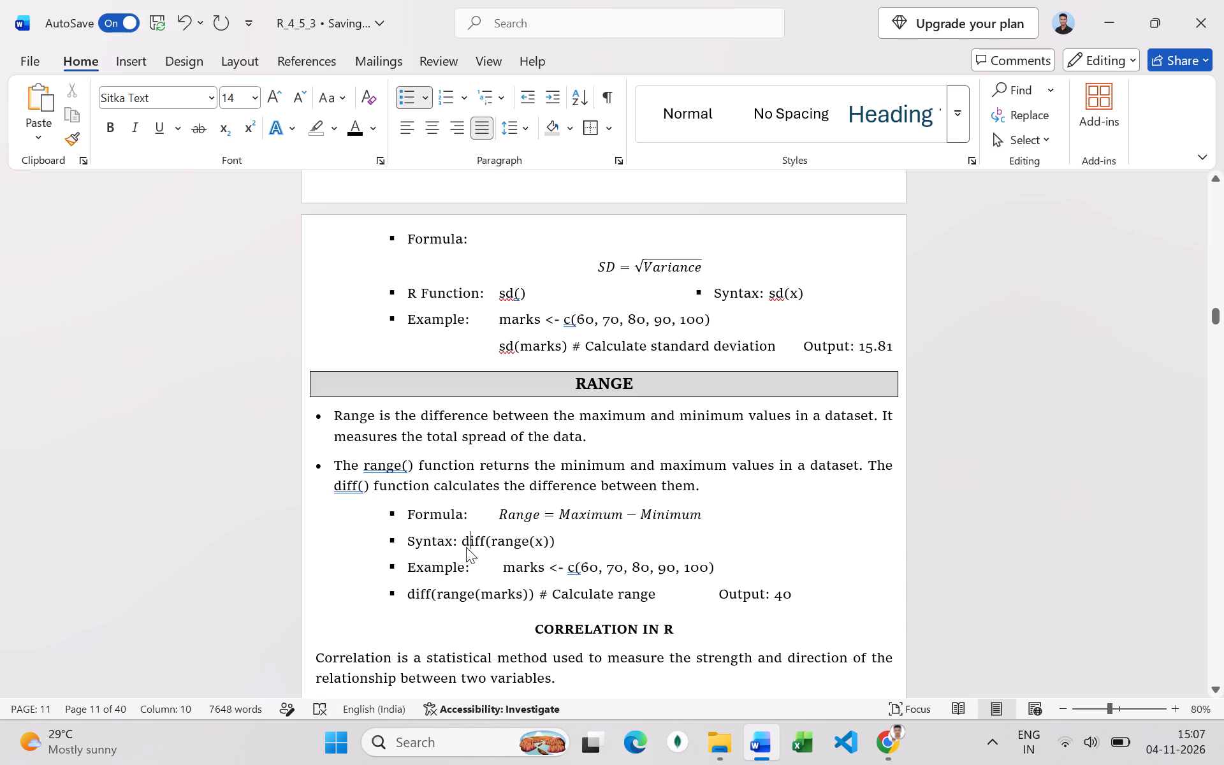
left_click(463, 546)
key("Tab")
key("Tab")
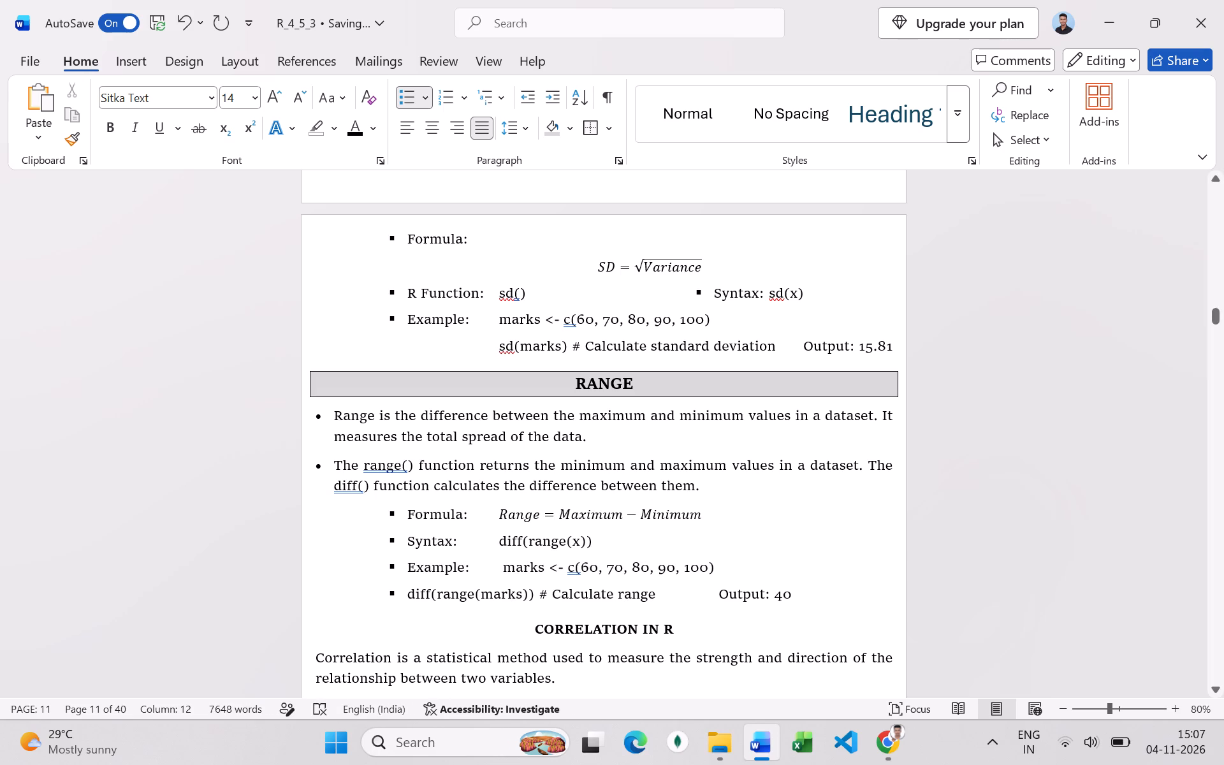
left_click(411, 592)
key("BackSpace")
key("Tab")
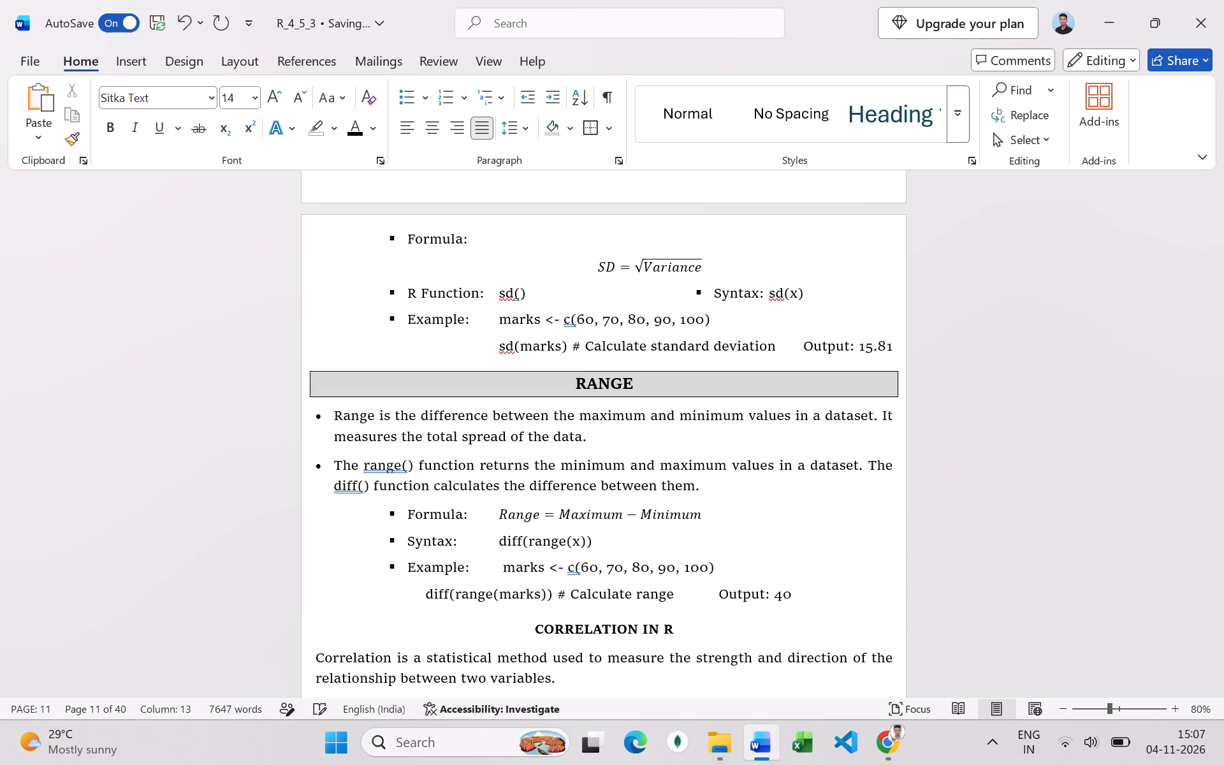
key("Tab")
key("Tab")
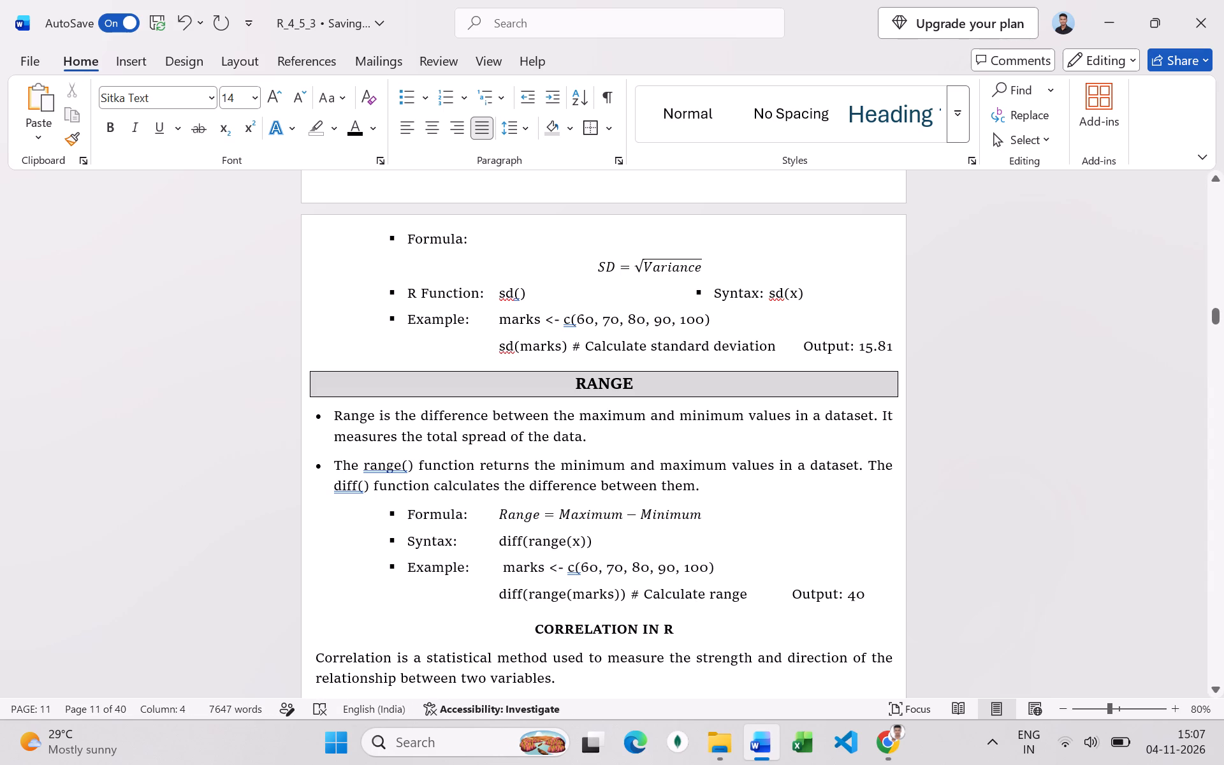
left_click(502, 583)
key("BackSpace")
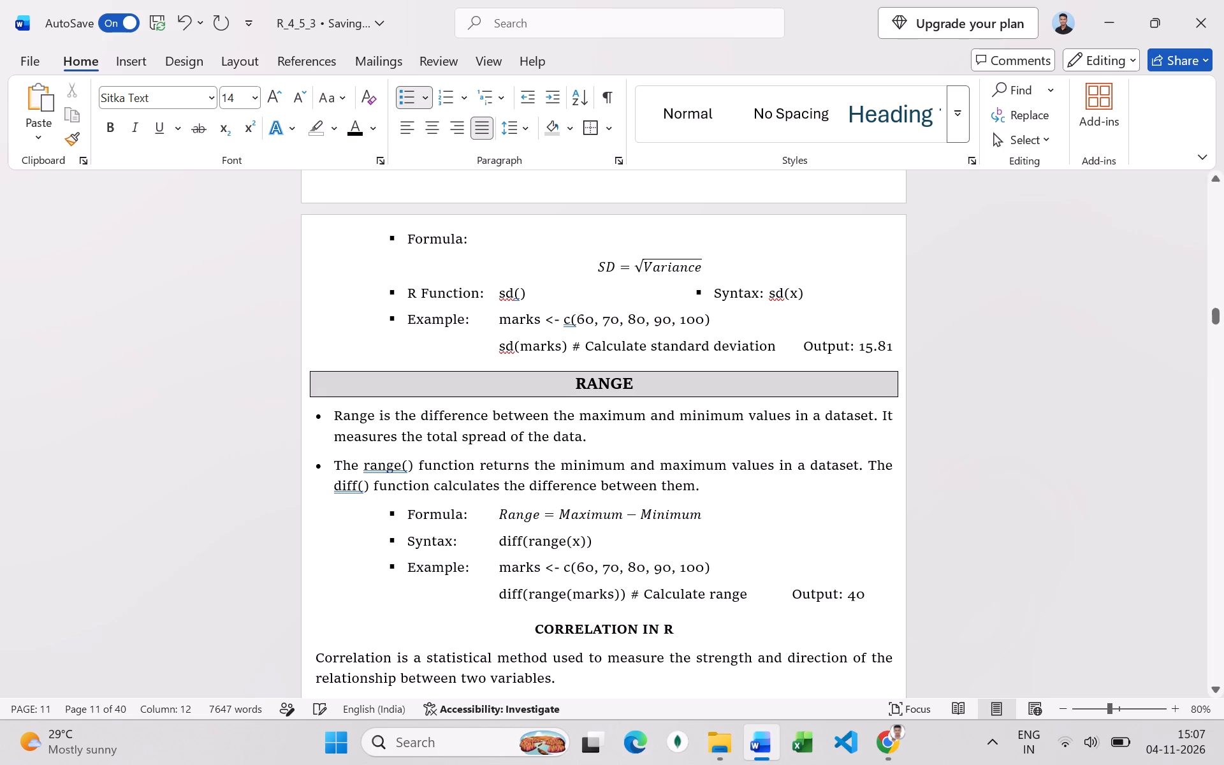
left_click(561, 599)
key("alt+Tab")
scroll(629, 574, "down", 4)
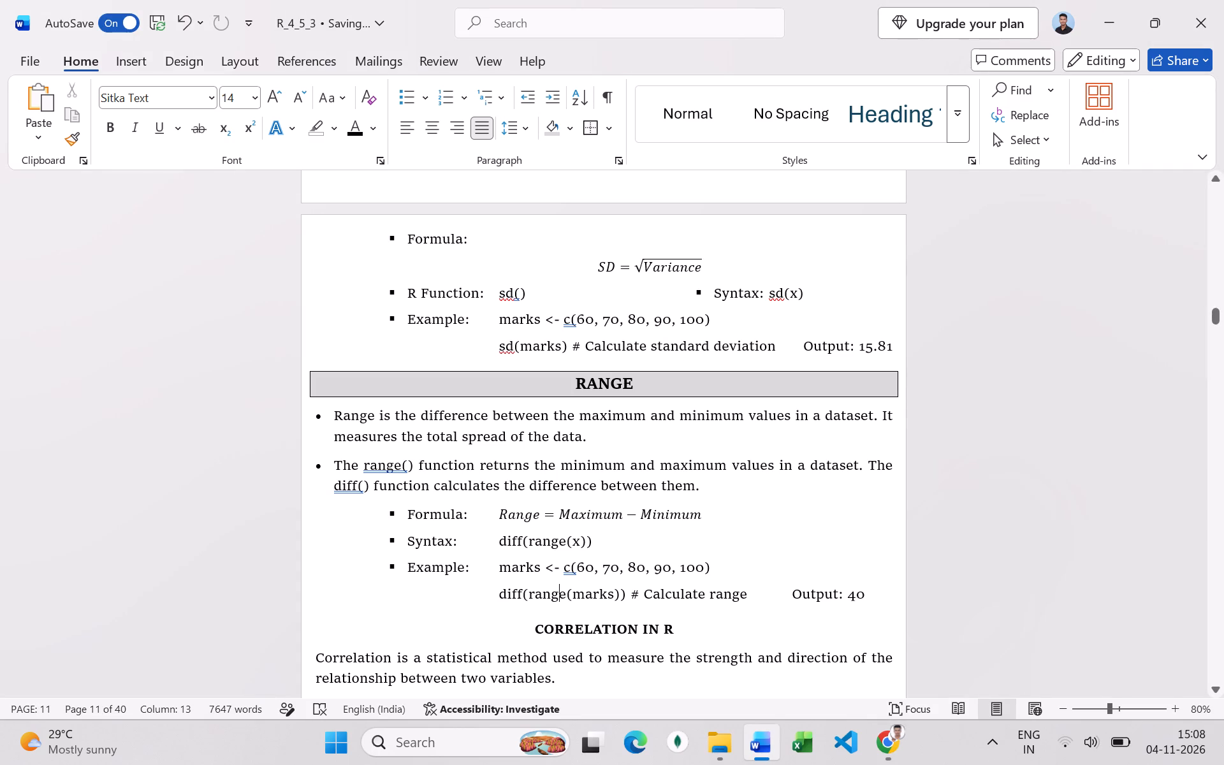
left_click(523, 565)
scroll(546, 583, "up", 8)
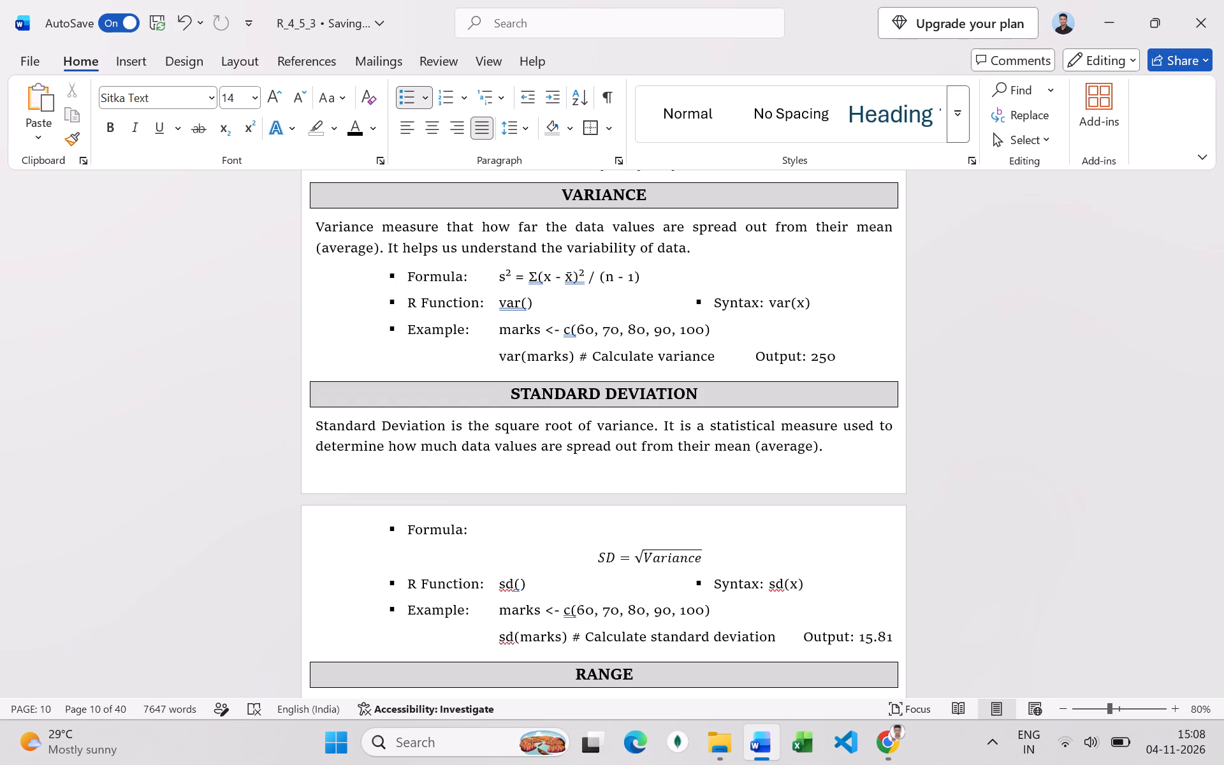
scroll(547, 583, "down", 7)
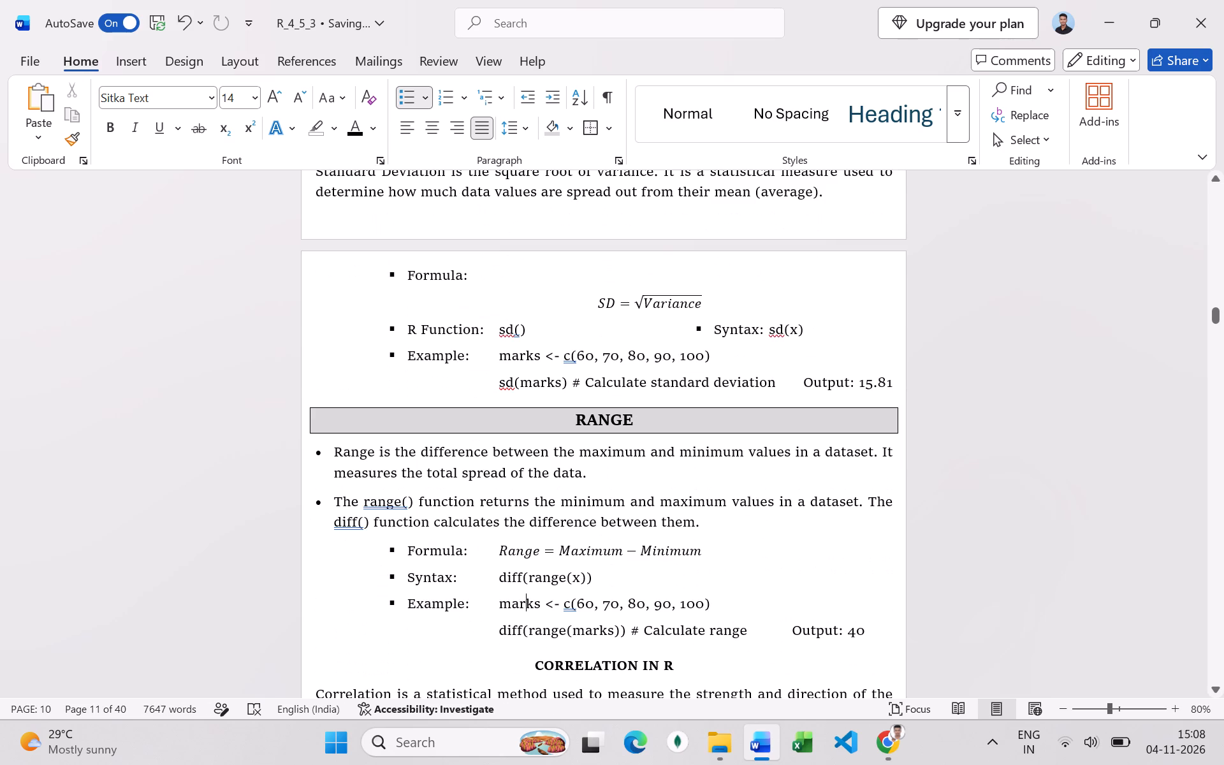
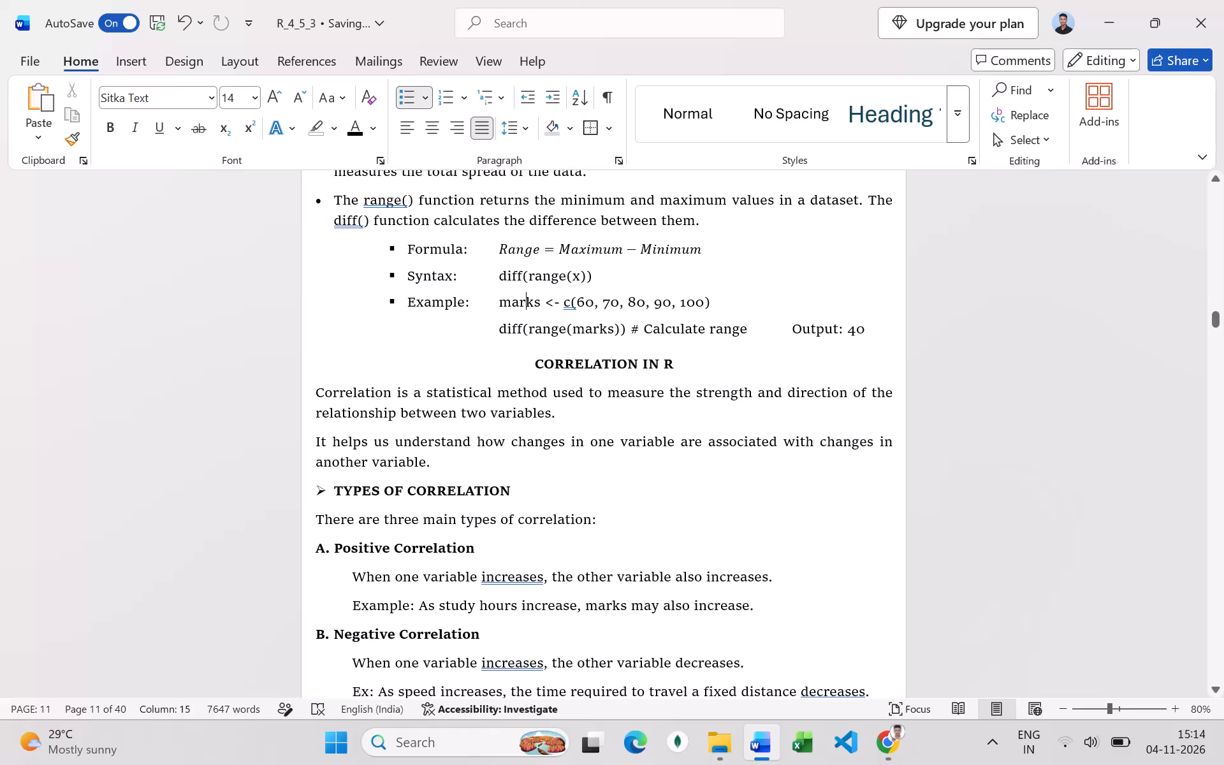
Format the "CORRELATION IN R" heading with grey shading, an outside border and larger text, matching the RANGE heading.
scroll(595, 585, "up", 1)
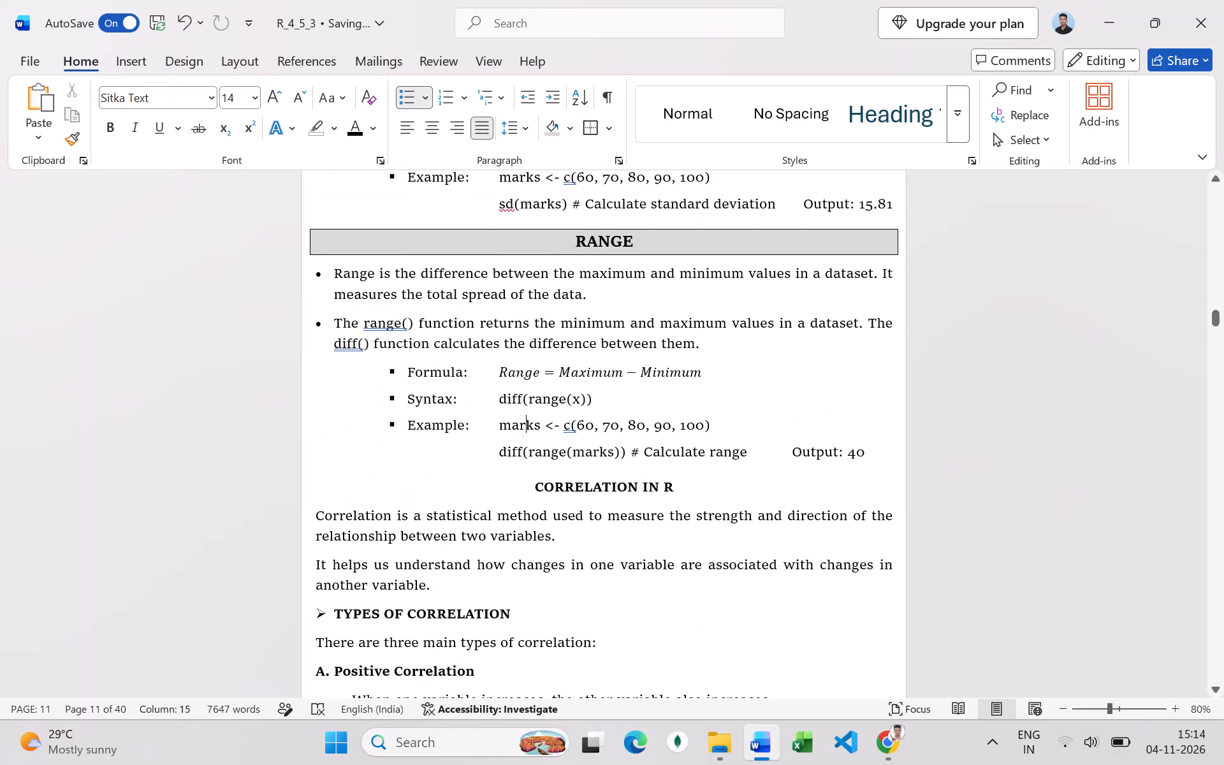
left_click(525, 479)
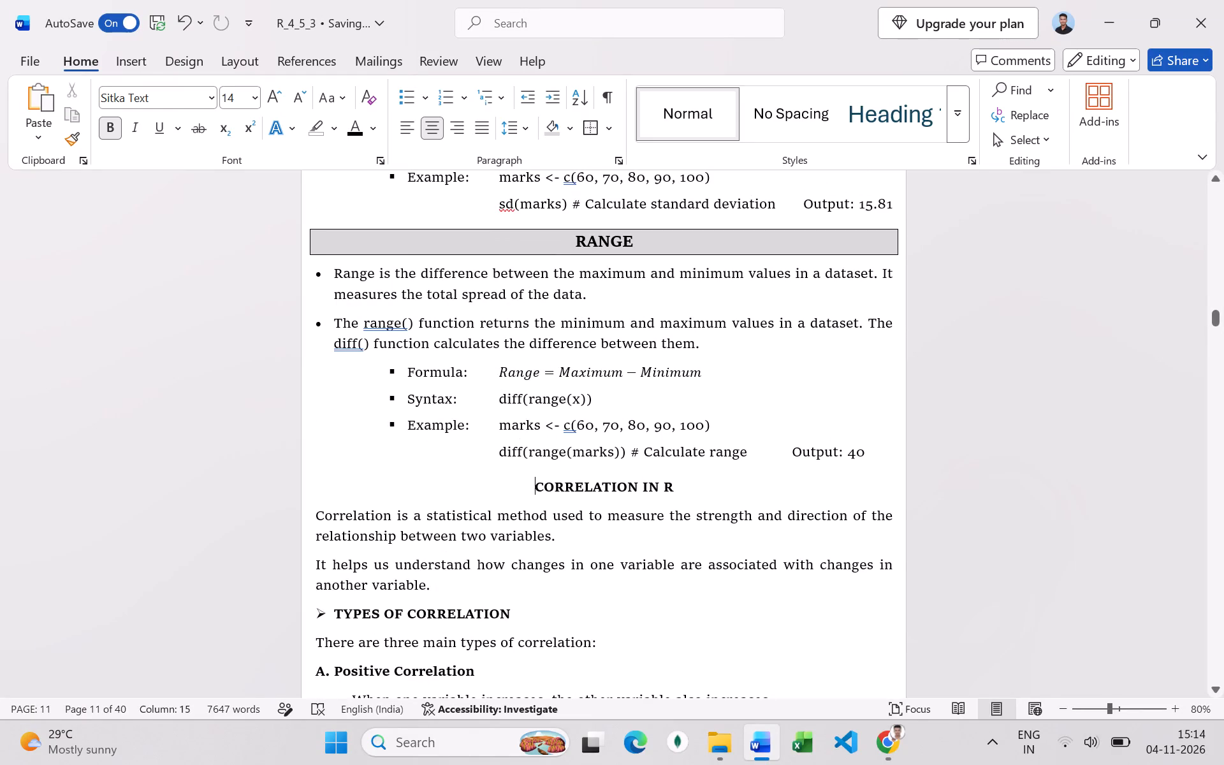
left_click(525, 479)
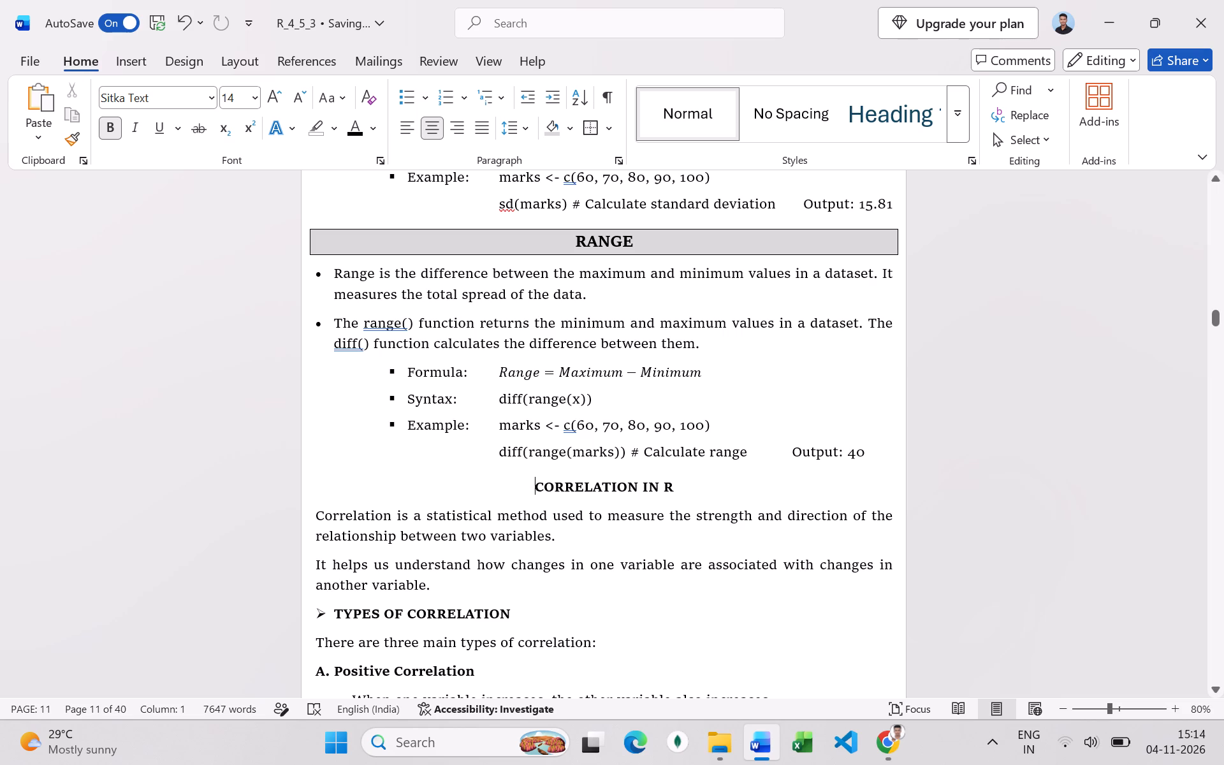
left_click_drag(679, 495, 509, 481)
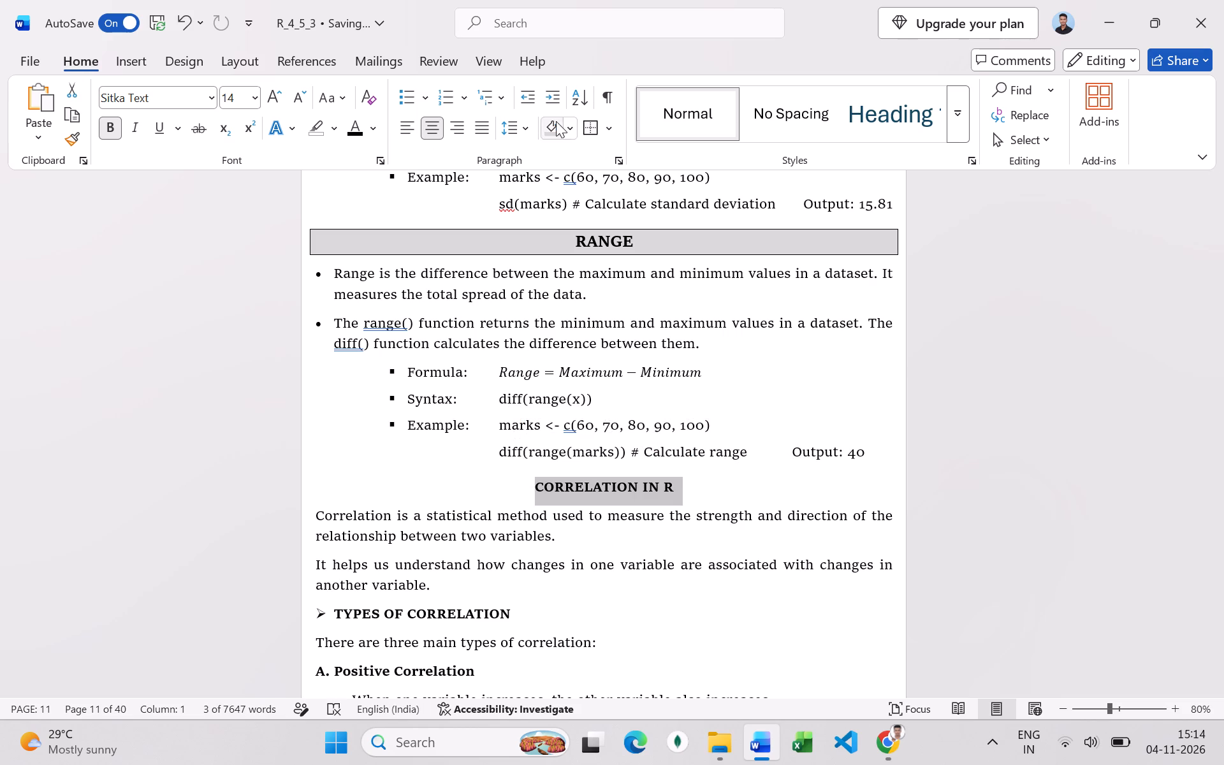
left_click(556, 121)
left_click(592, 136)
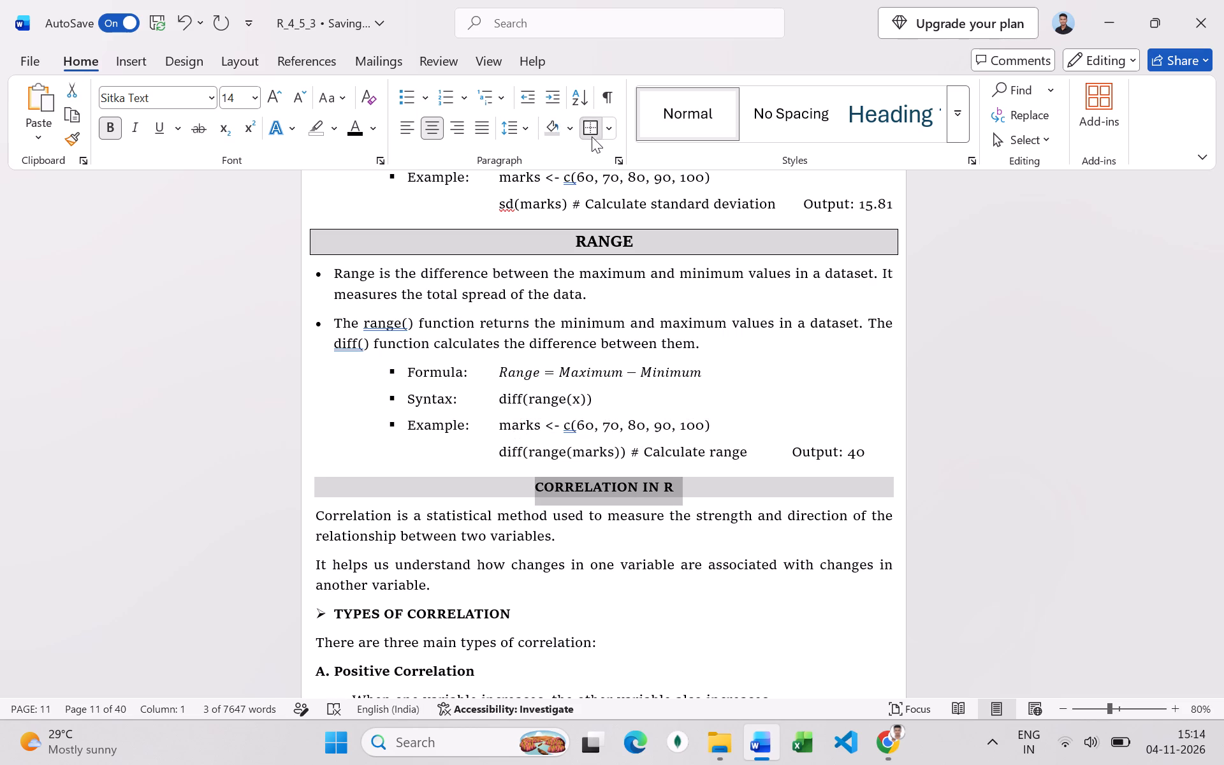
double_click(278, 109)
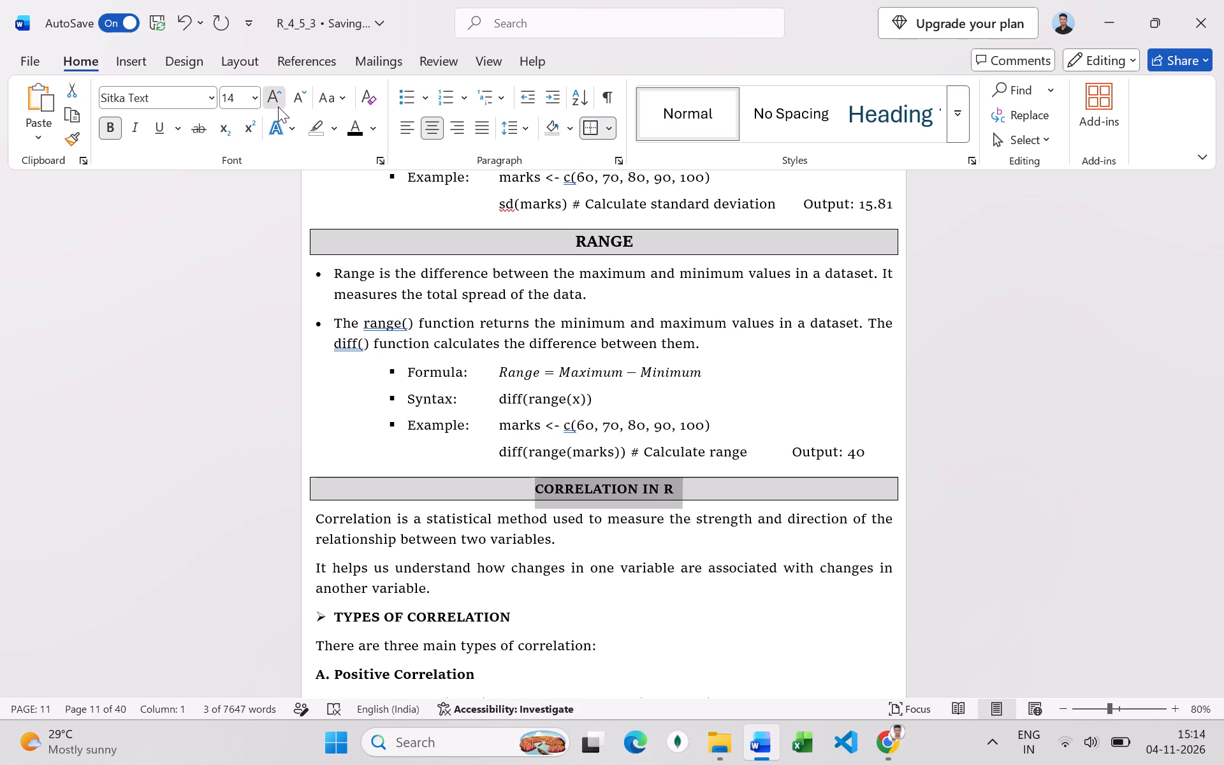
left_click(493, 446)
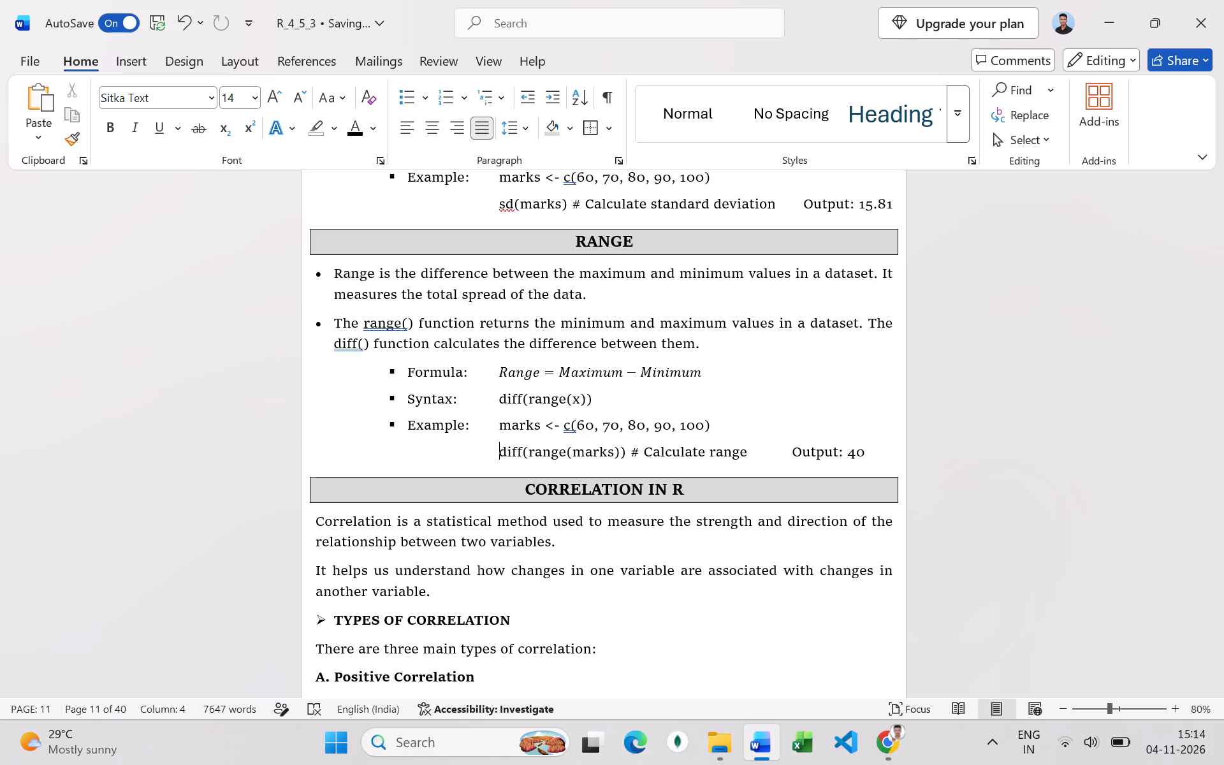
Look through the notes from Variance to the start of Chapter 4, checking the correlation and data visualization layouts, and return to Correlation in R.
left_click(665, 567)
scroll(532, 555, "down", 18)
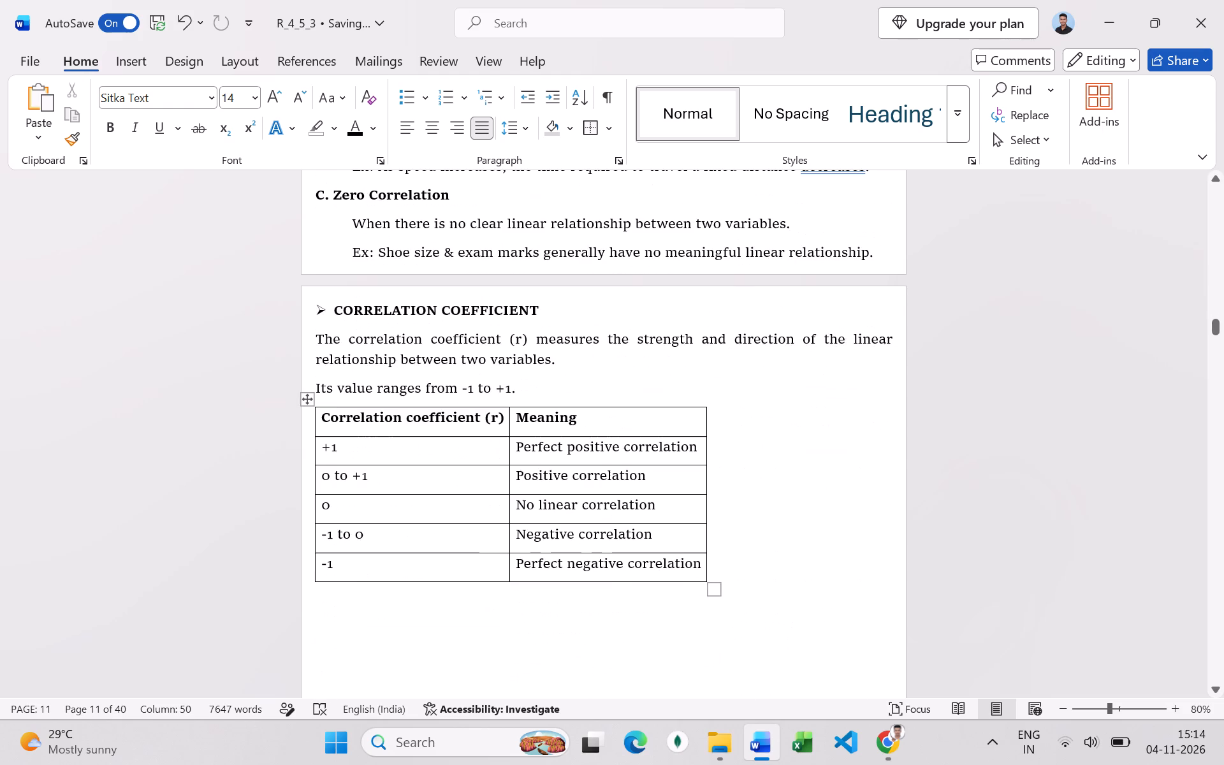
scroll(530, 552, "up", 6)
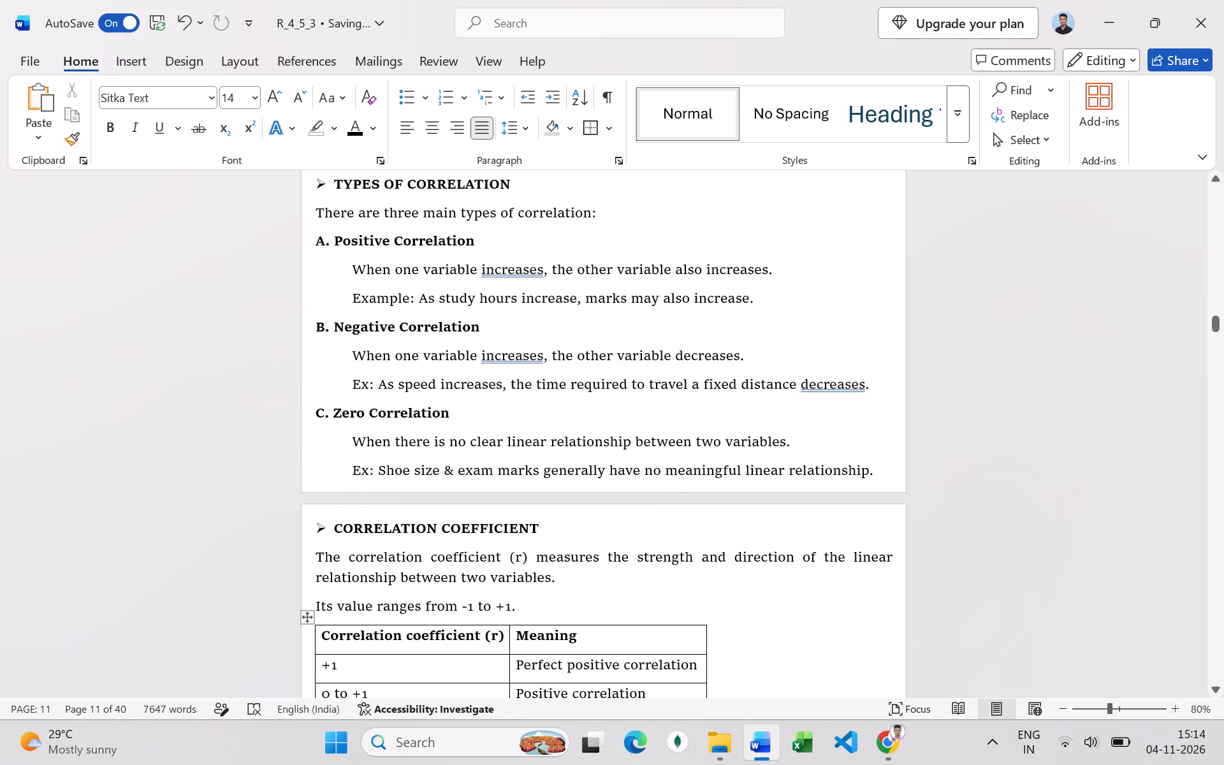
scroll(530, 552, "up", 7)
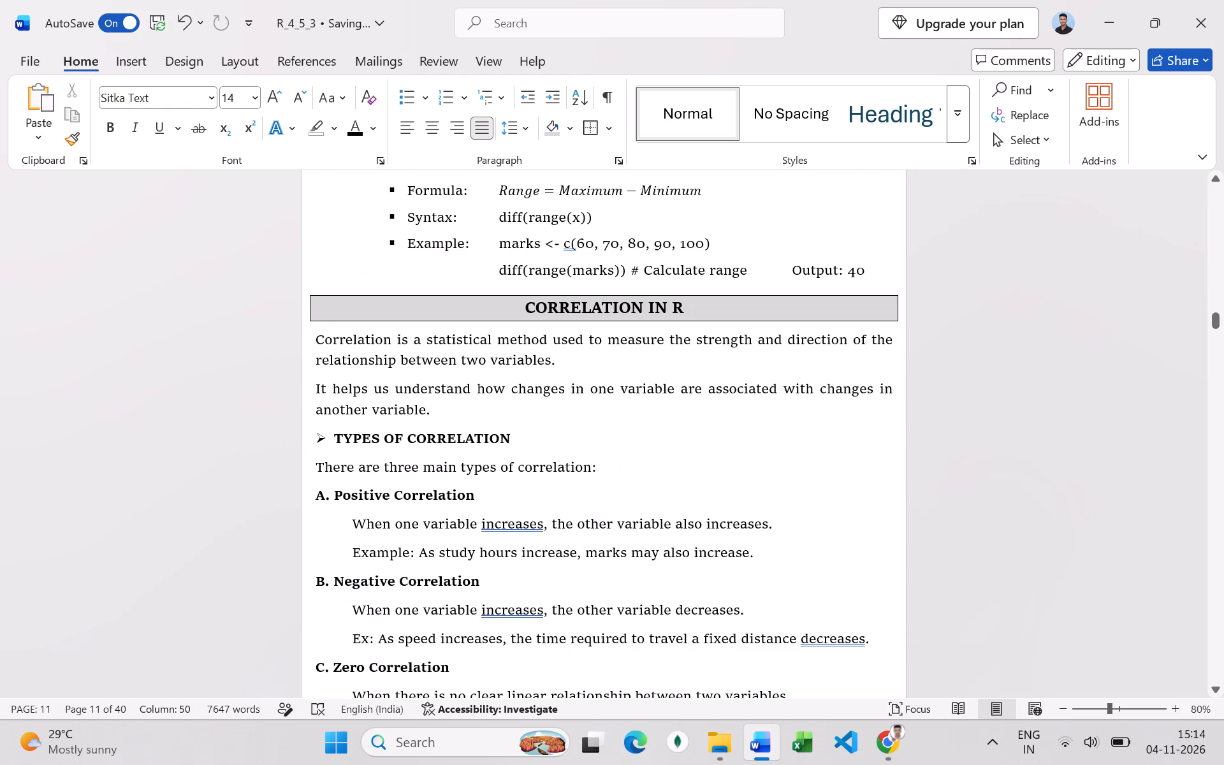
scroll(532, 549, "down", 8)
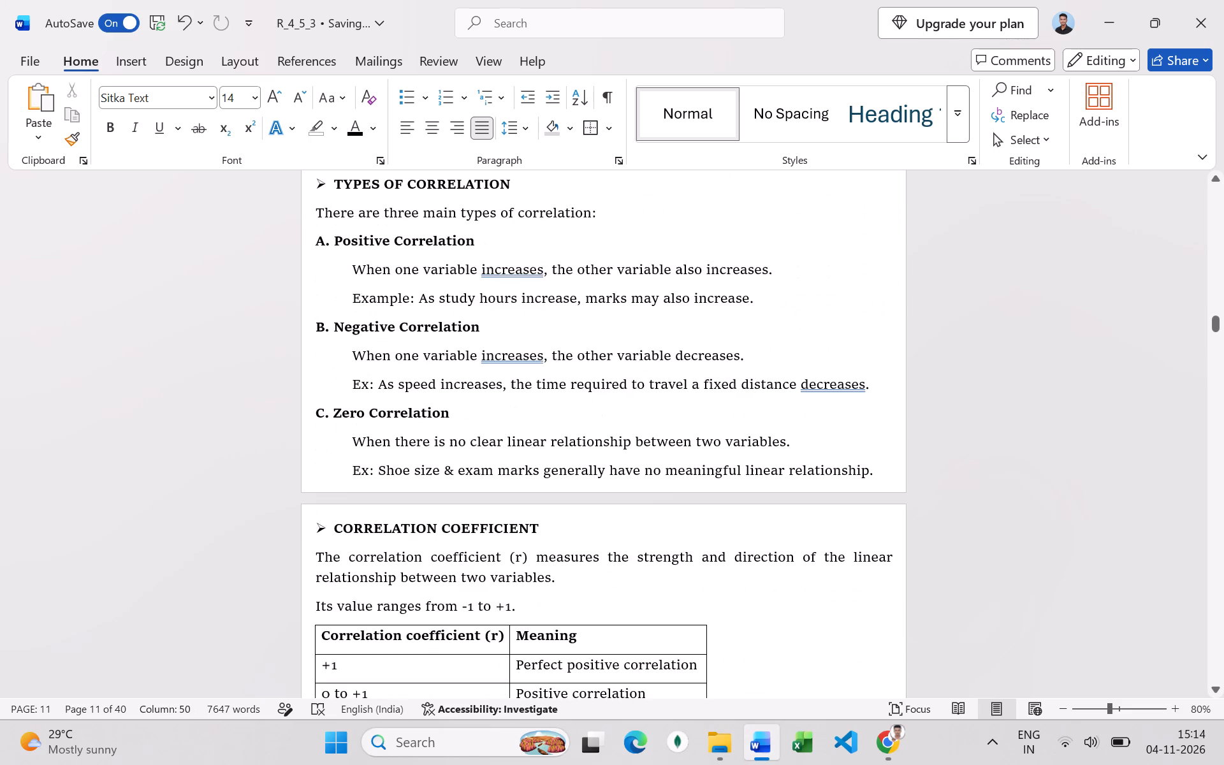
scroll(532, 549, "down", 6)
scroll(532, 549, "up", 17)
scroll(540, 495, "up", 2)
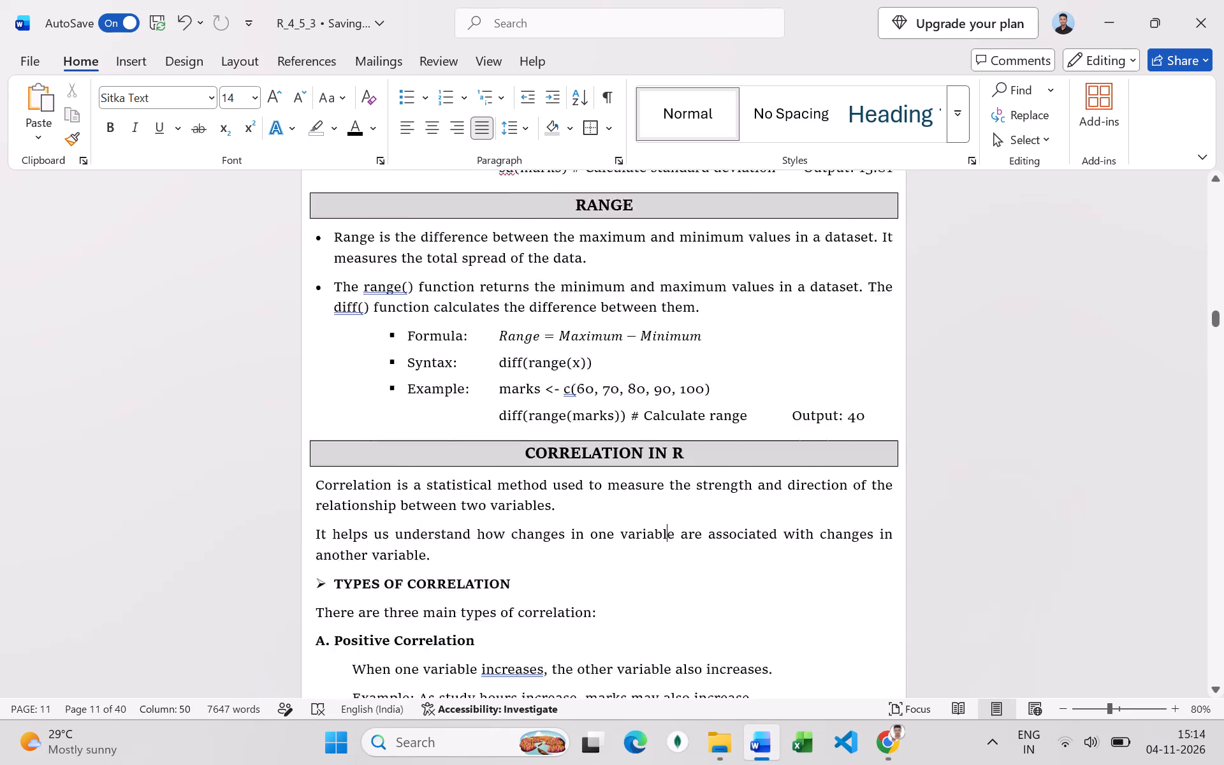
scroll(540, 495, "up", 14)
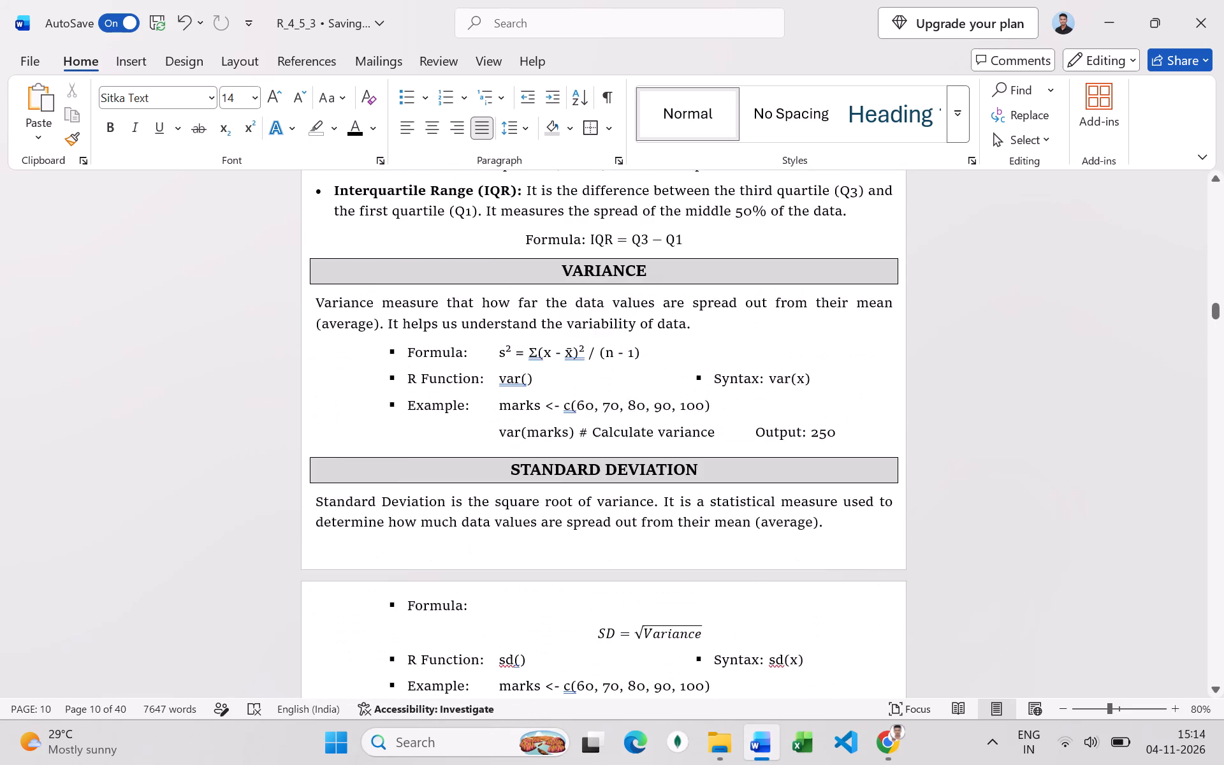
scroll(540, 495, "up", 5)
scroll(540, 495, "down", 20)
scroll(540, 495, "up", 2)
scroll(540, 495, "down", 20)
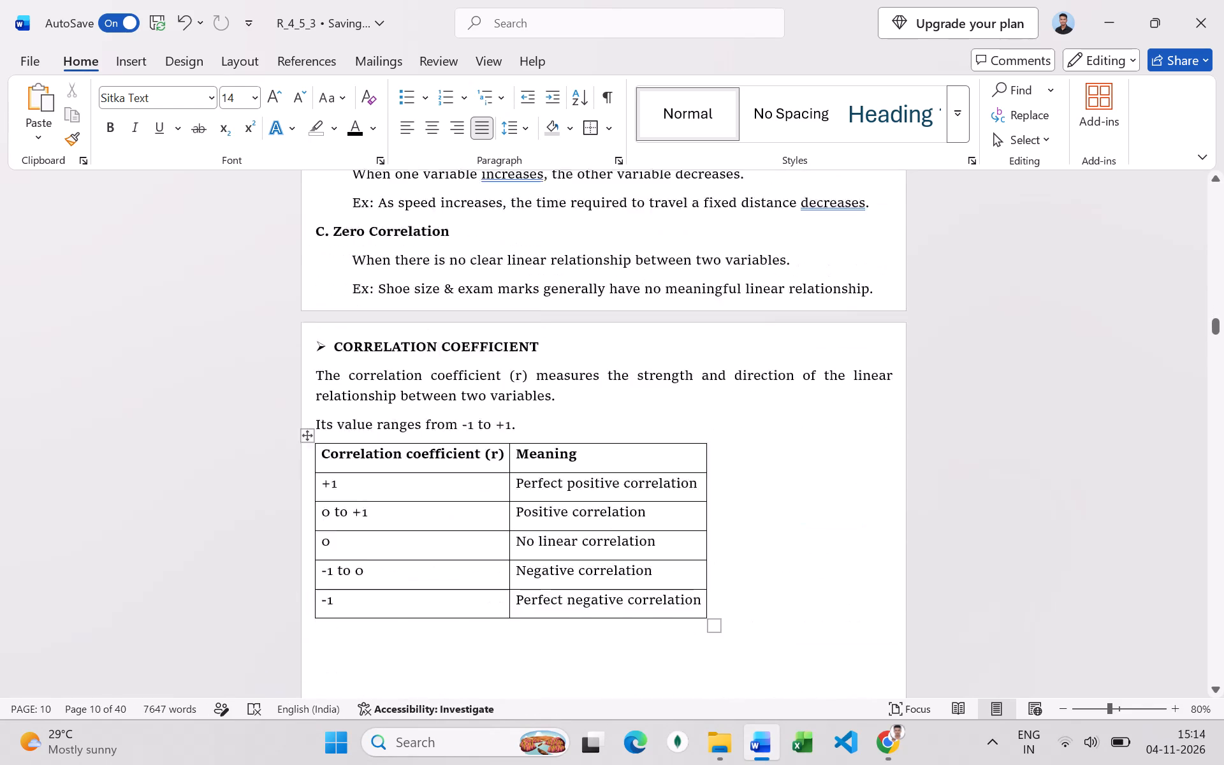
scroll(540, 493, "down", 12)
scroll(534, 481, "down", 20)
scroll(534, 481, "down", 2)
scroll(534, 484, "up", 1)
scroll(534, 484, "down", 2)
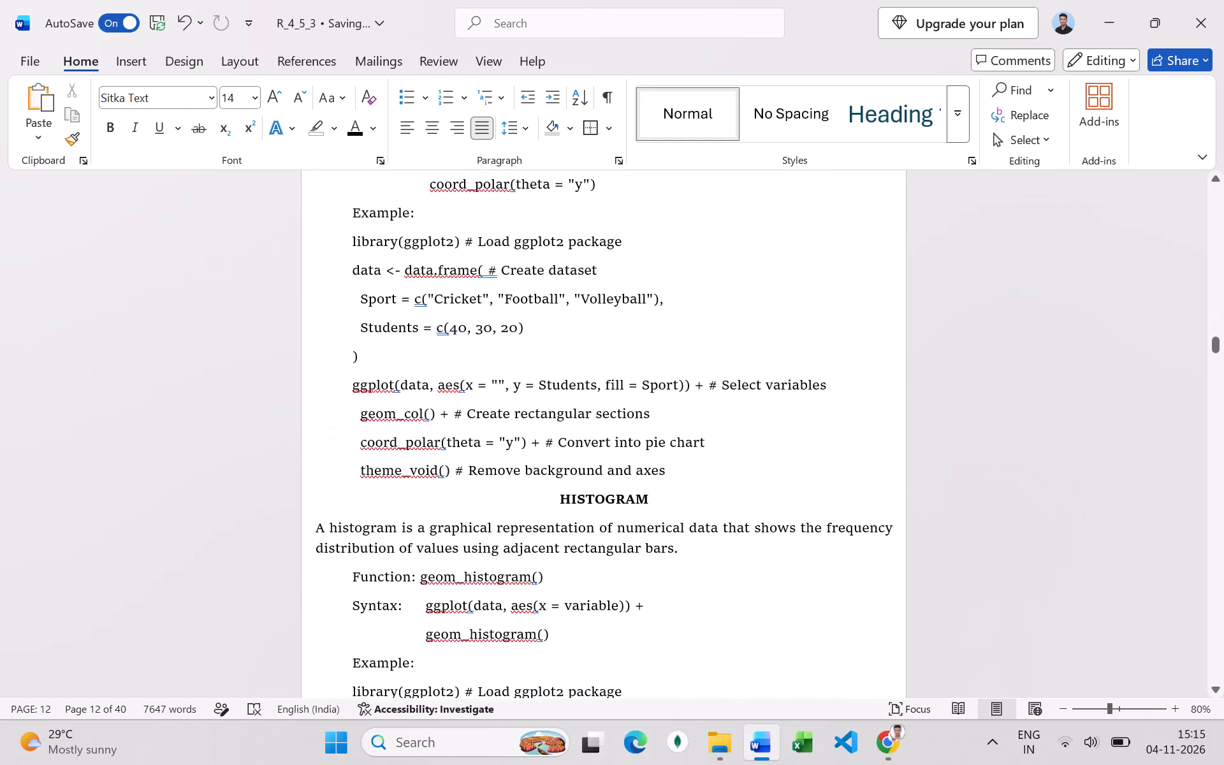
scroll(534, 484, "down", 20)
scroll(534, 484, "down", 9)
left_click(528, 480)
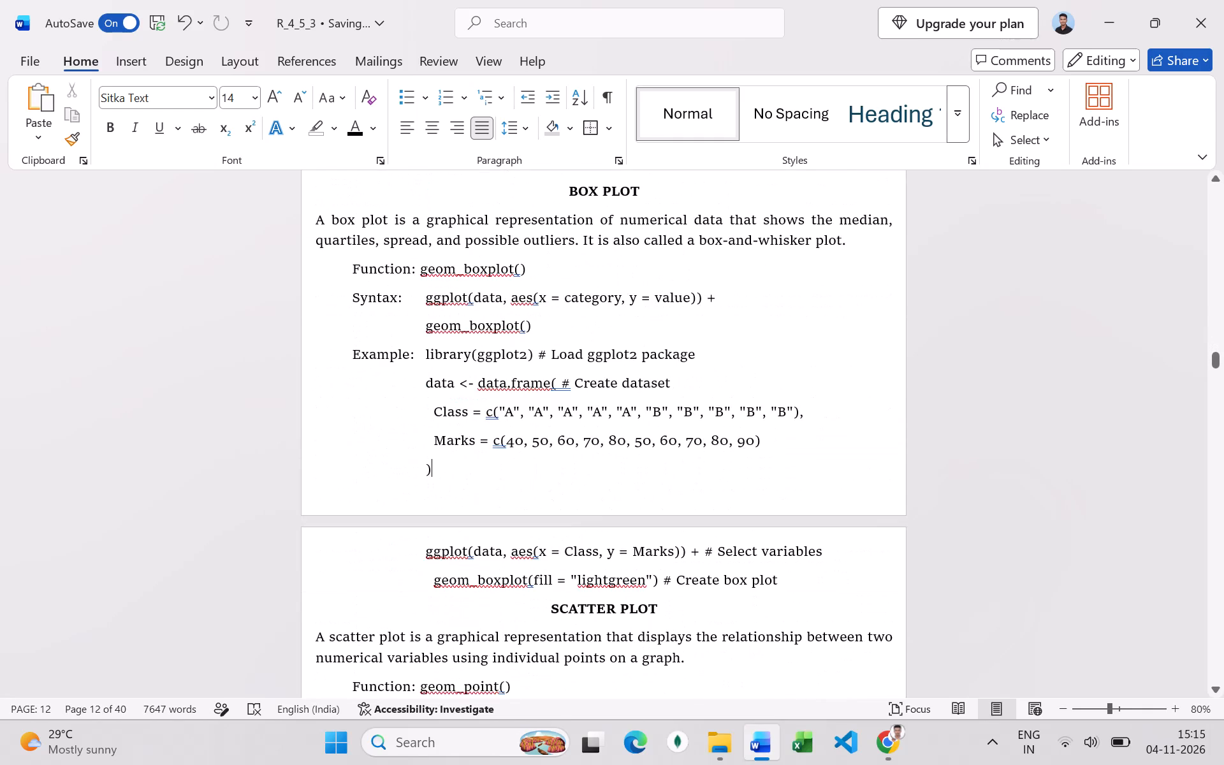
scroll(528, 480, "down", 9)
left_click(528, 480)
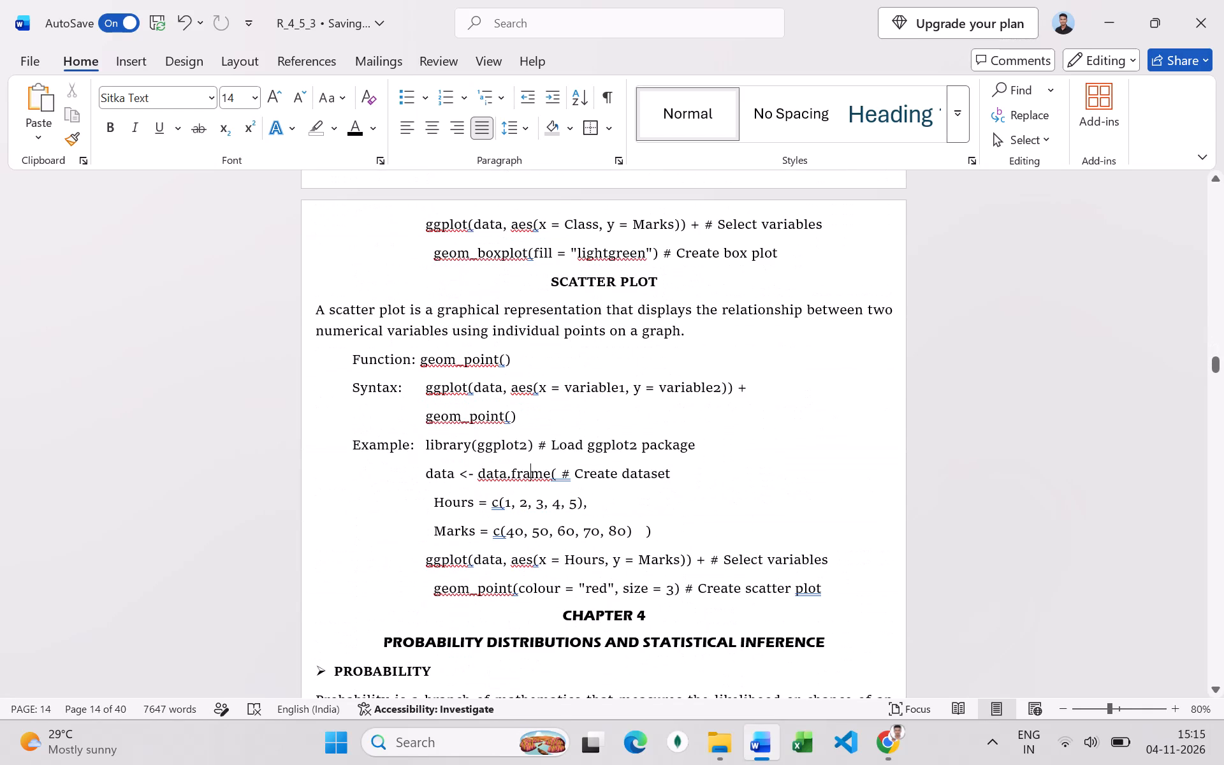
scroll(528, 479, "up", 3)
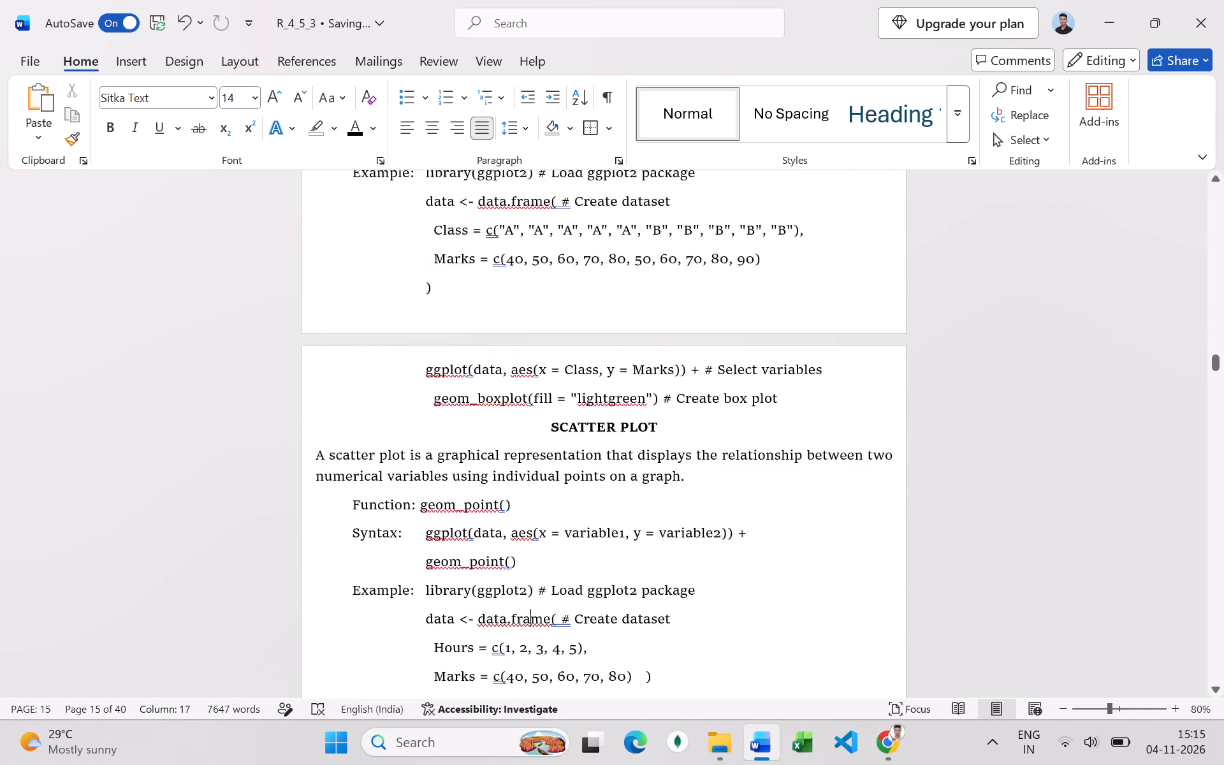
scroll(528, 479, "up", 20)
scroll(528, 479, "up", 10)
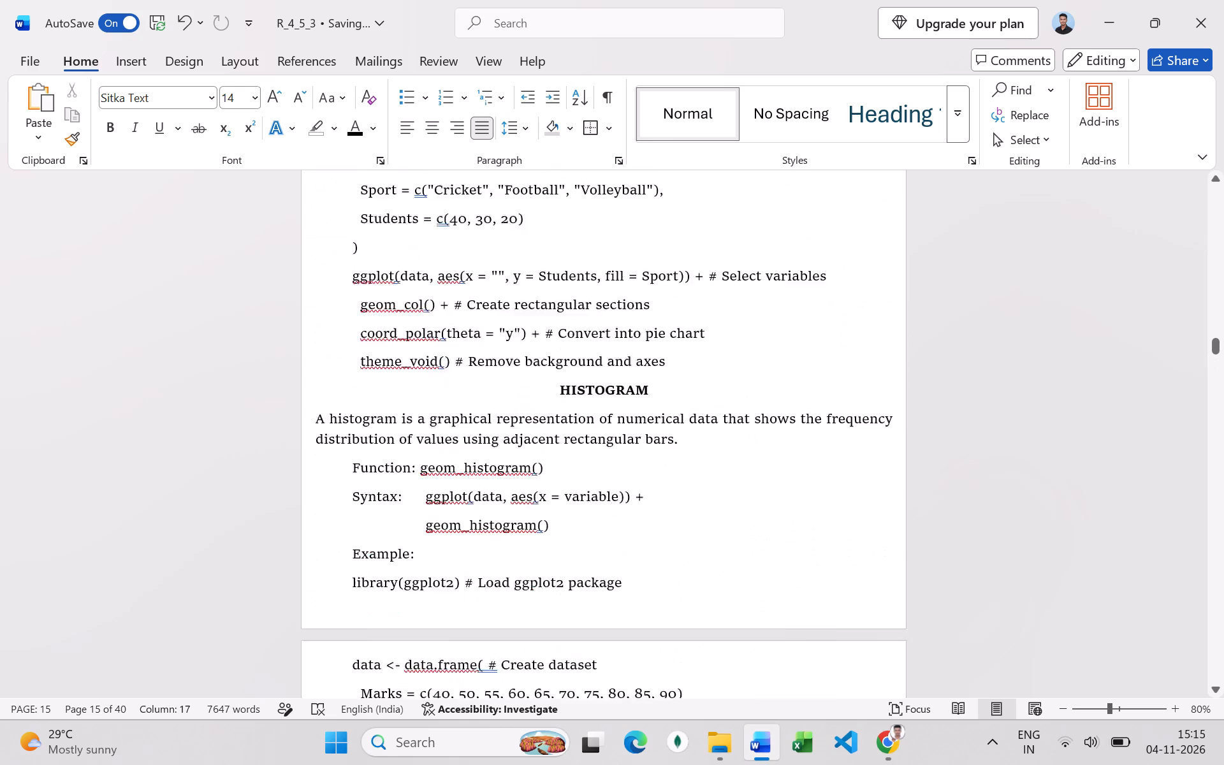
scroll(528, 479, "up", 20)
scroll(528, 479, "up", 12)
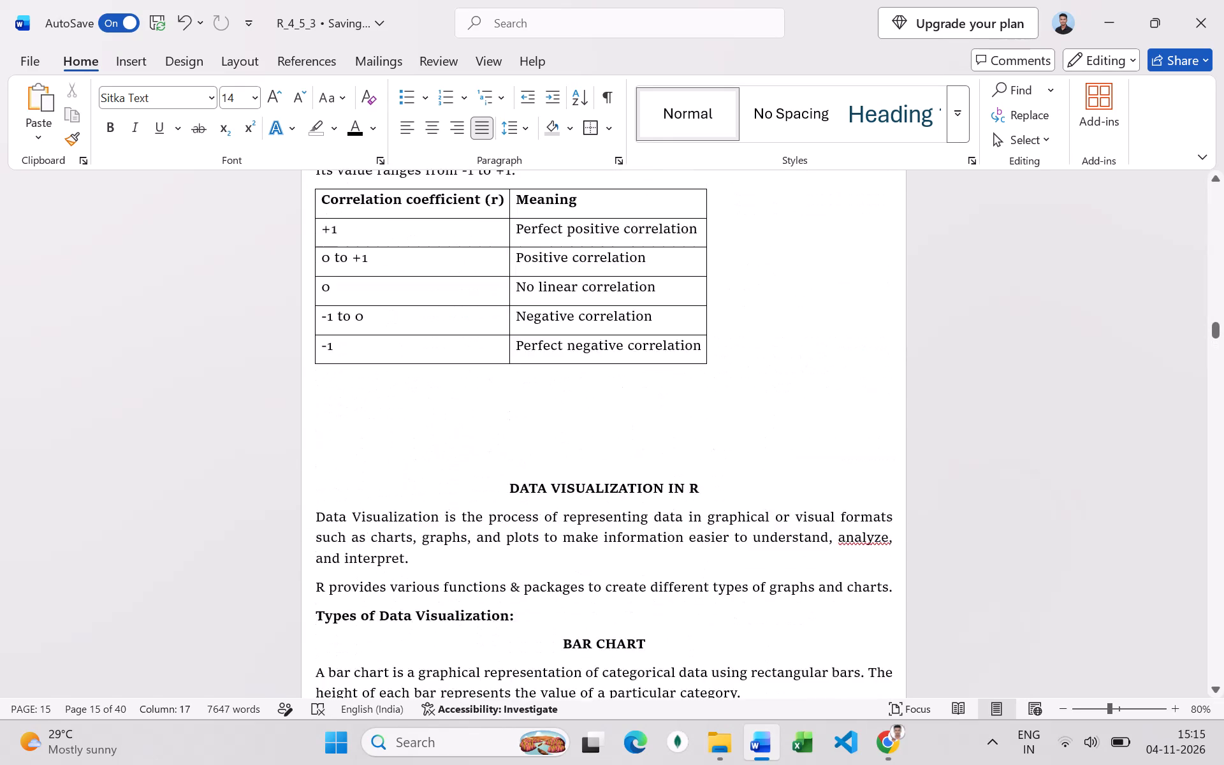
scroll(528, 479, "up", 20)
scroll(528, 479, "up", 6)
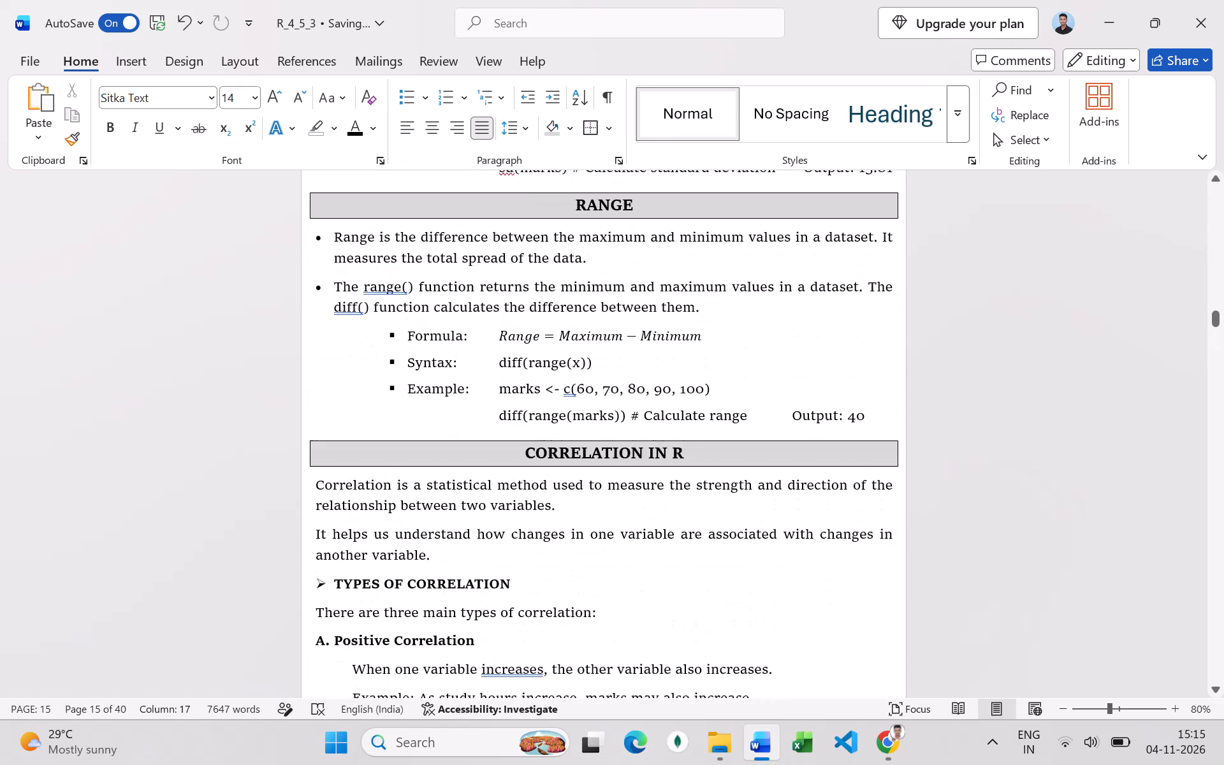
Make the two Correlation in R introductory paragraphs round-bulleted, allowing space between paragraphs of the same style.
left_click(438, 553)
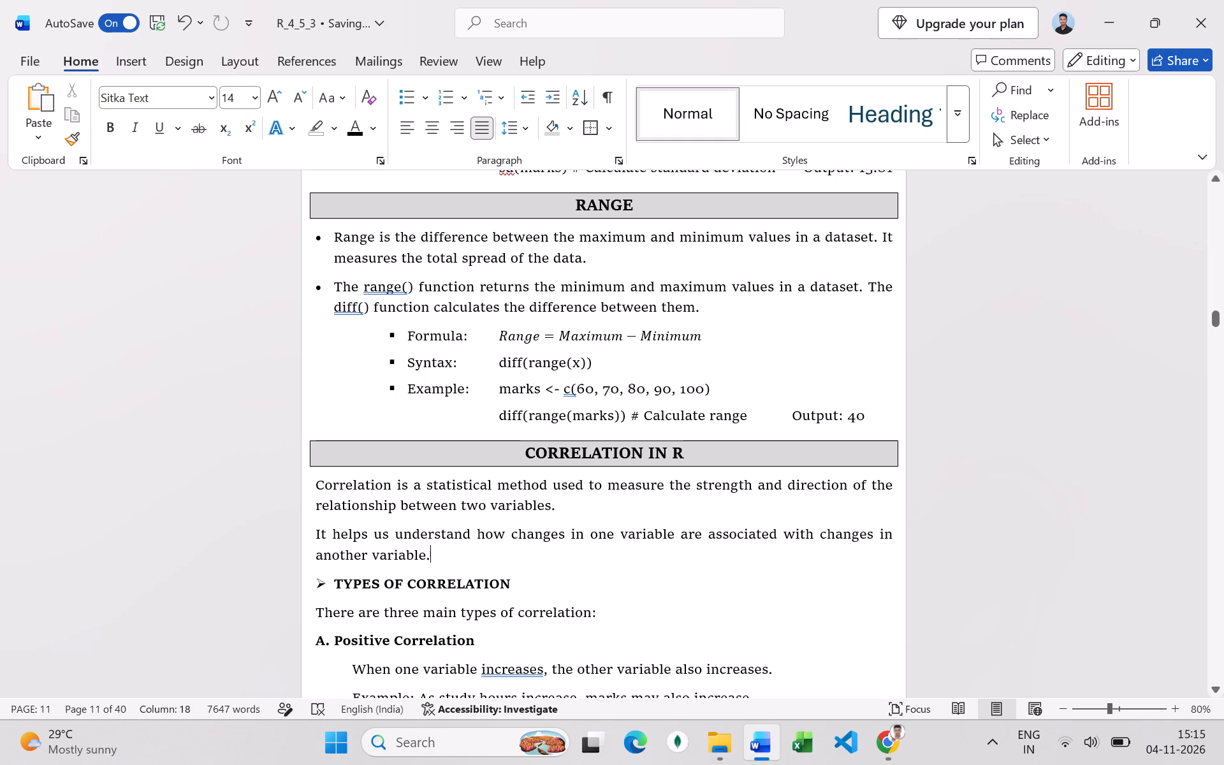
left_click_drag(426, 551, 304, 481)
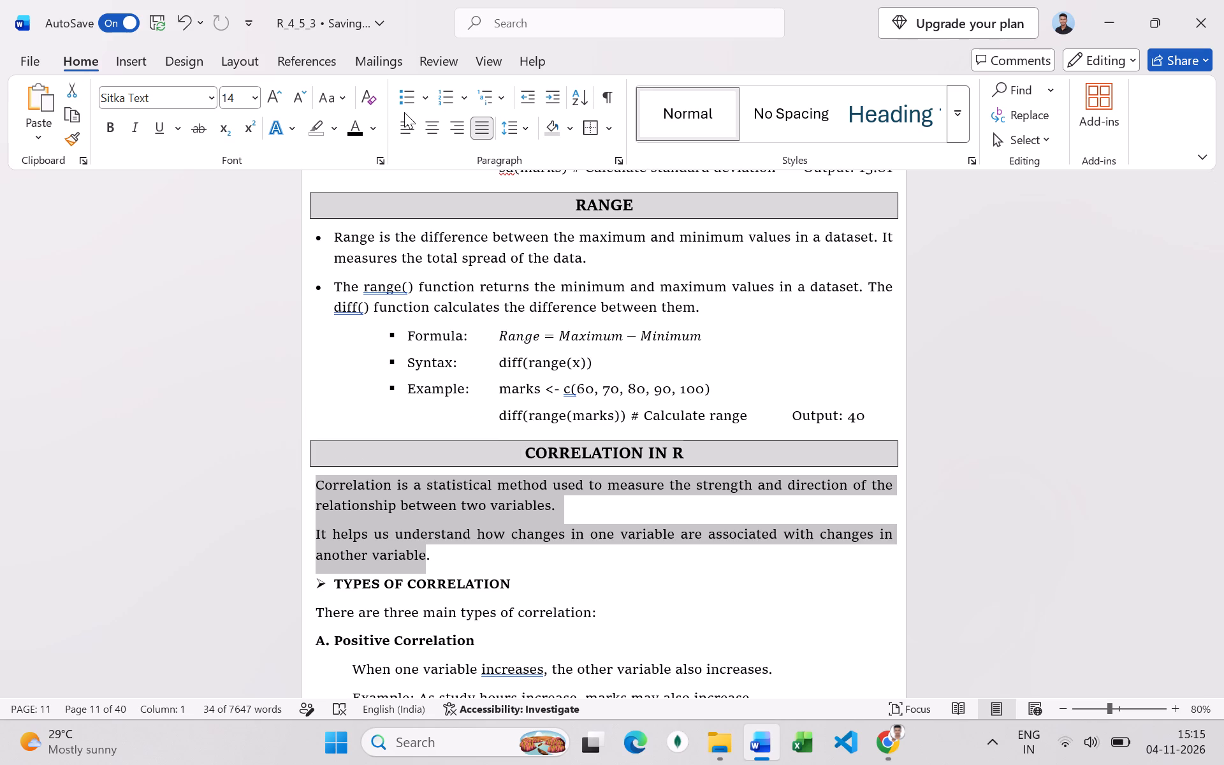
left_click(404, 94)
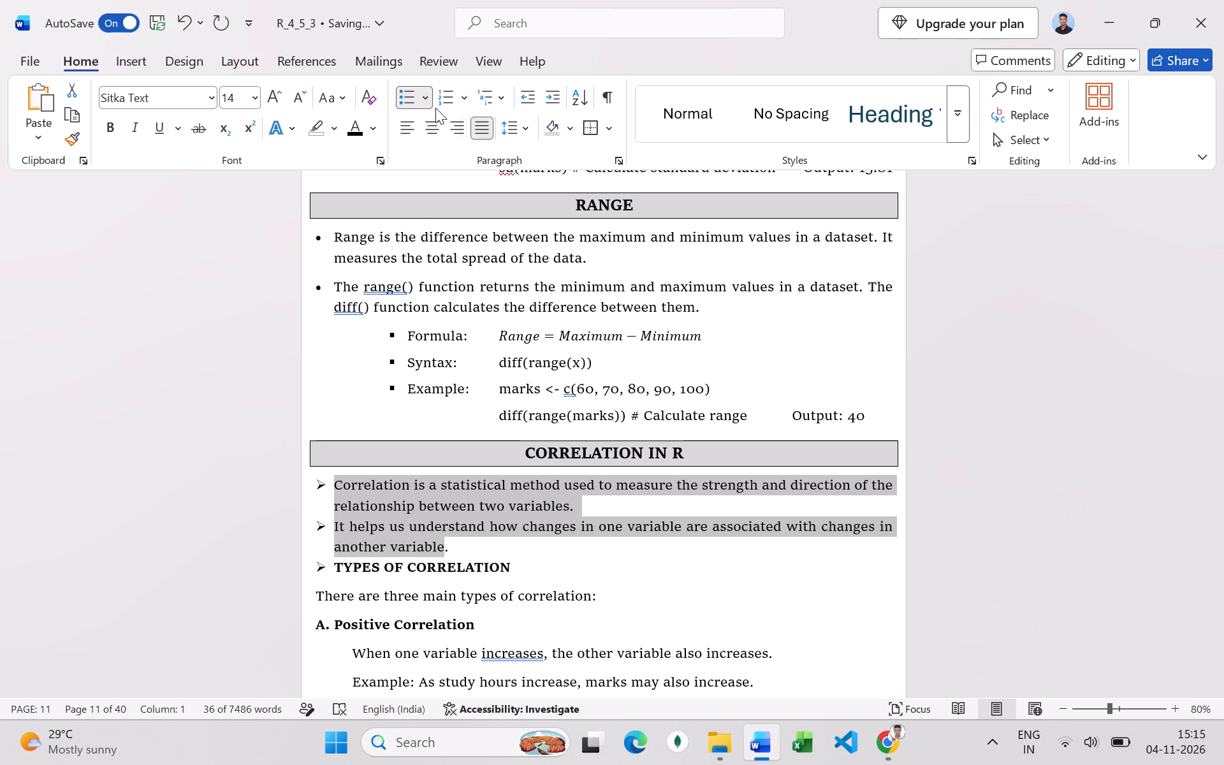
left_click(432, 95)
left_click(468, 166)
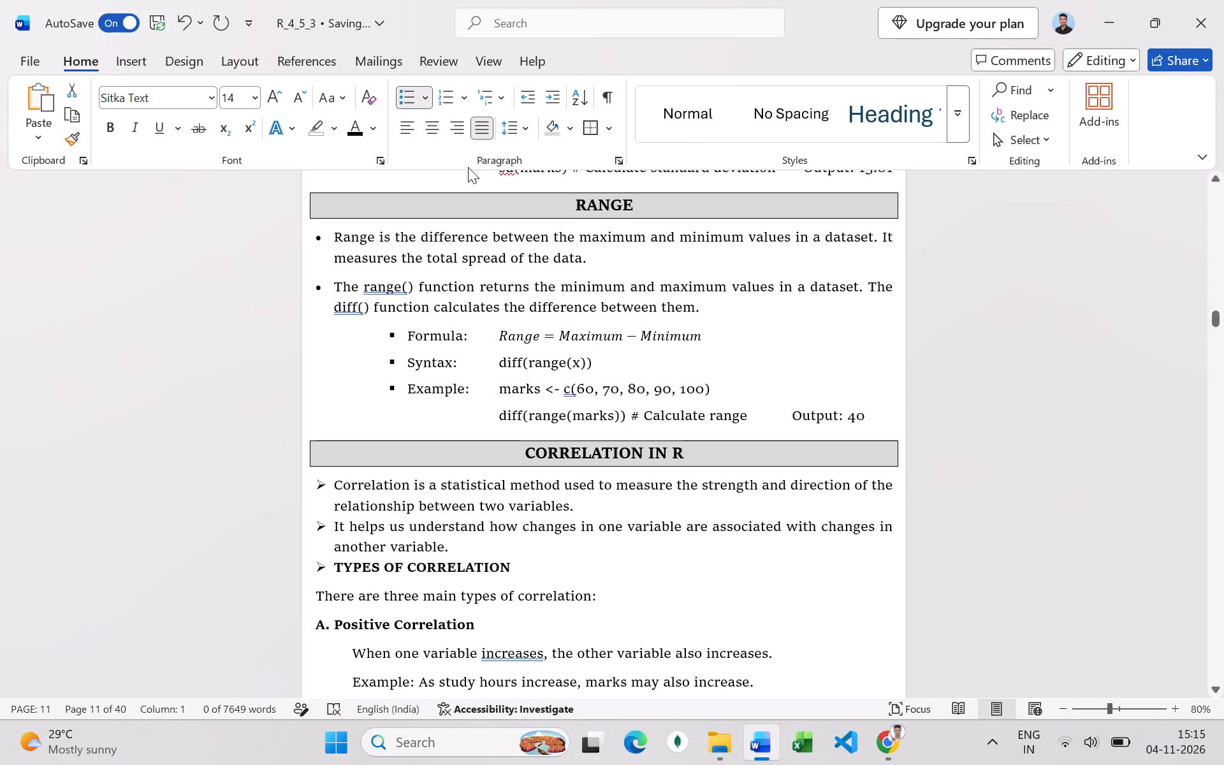
left_click(505, 135)
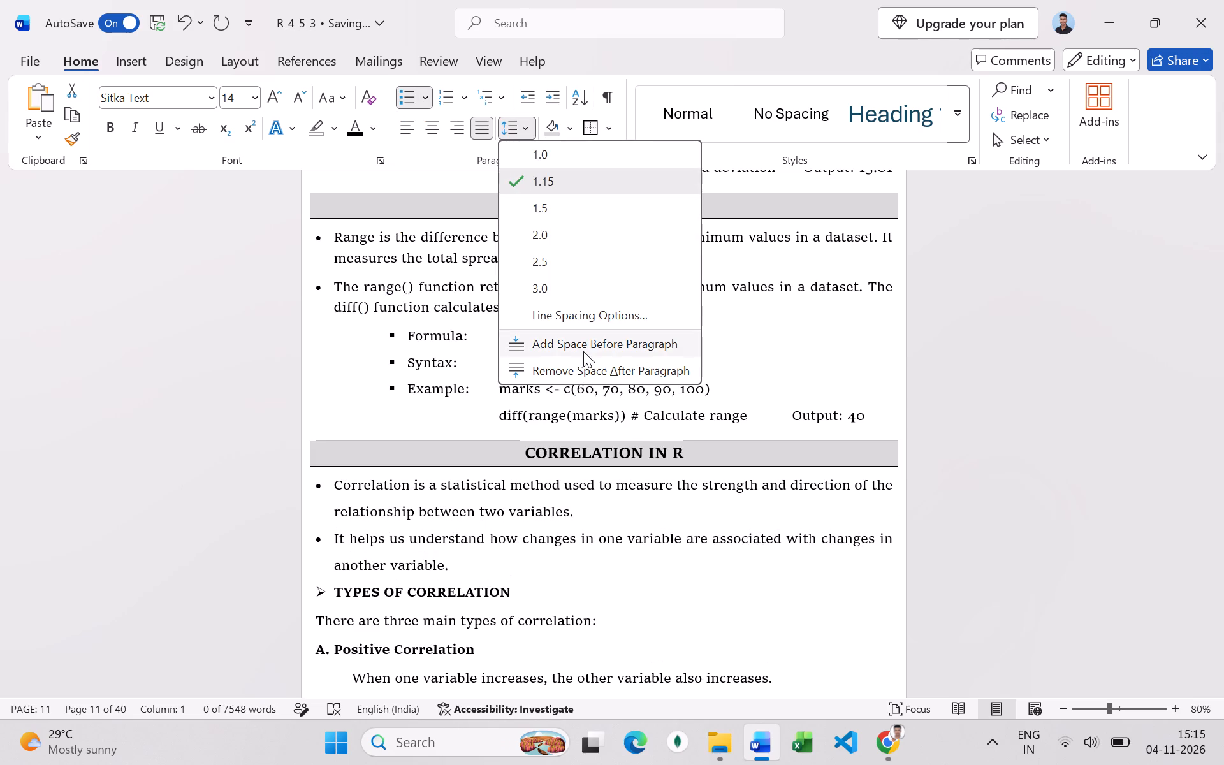
left_click(552, 316)
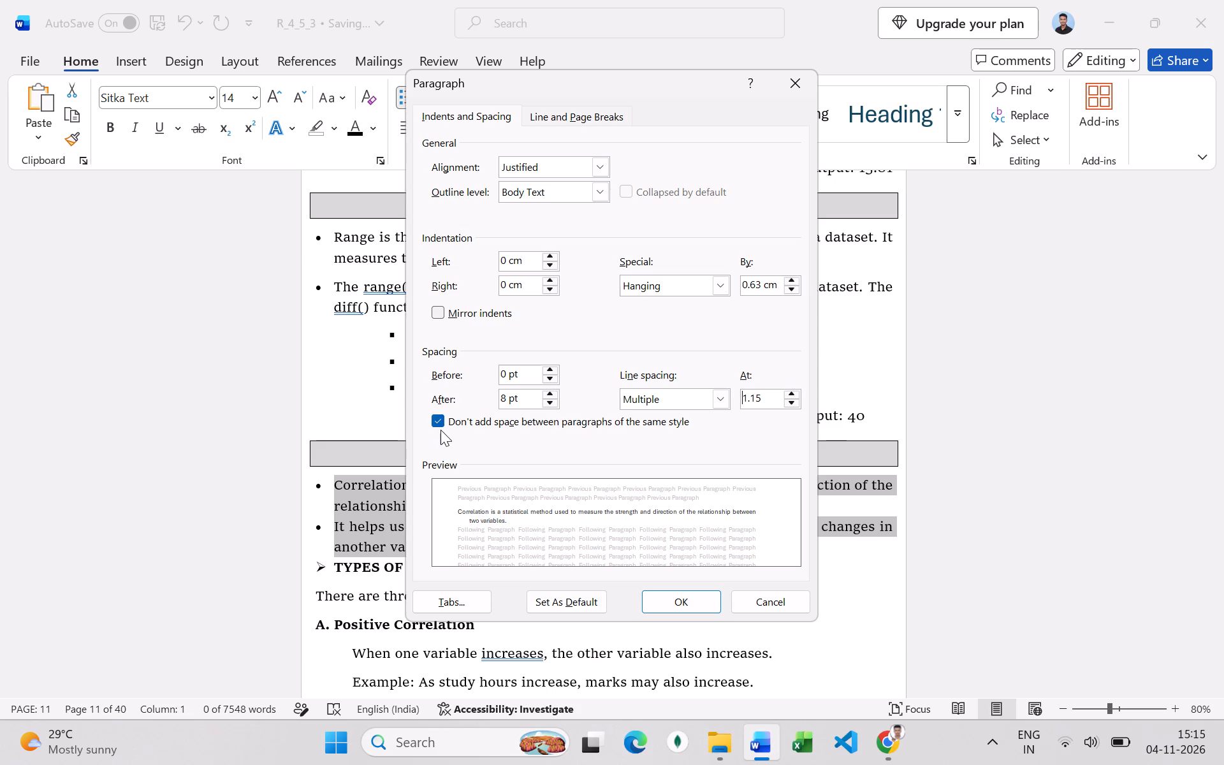
left_click(440, 420)
left_click(646, 602)
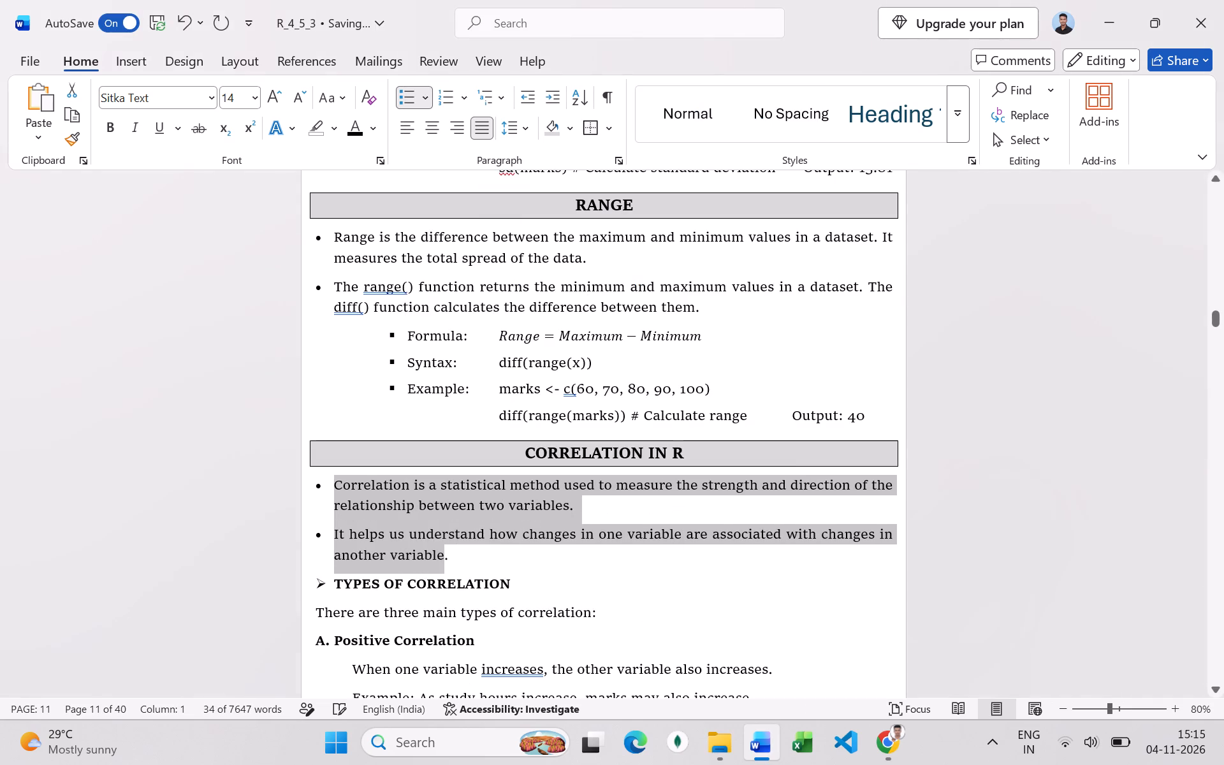
left_click(514, 557)
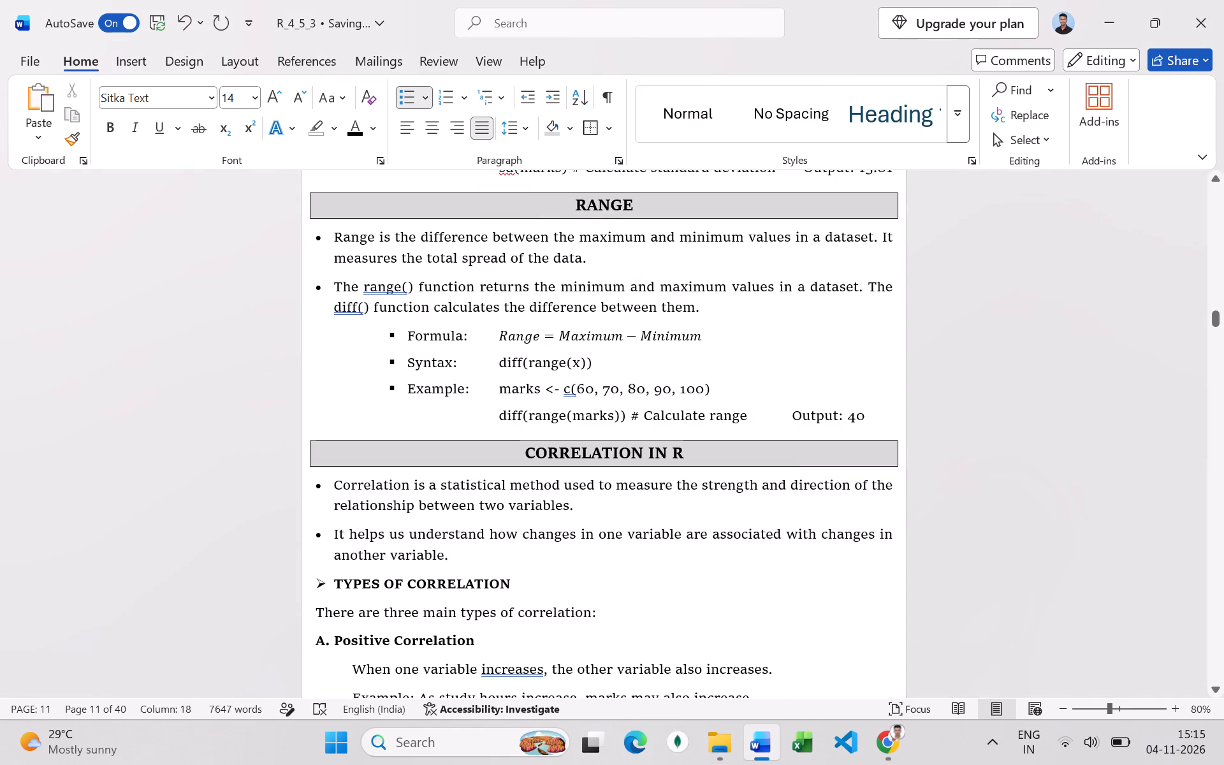
Look through the notes from Quartiles to the correlation coefficient table, comparing section layouts, and return to Correlation in R.
scroll(486, 560, "down", 4)
scroll(567, 488, "down", 5)
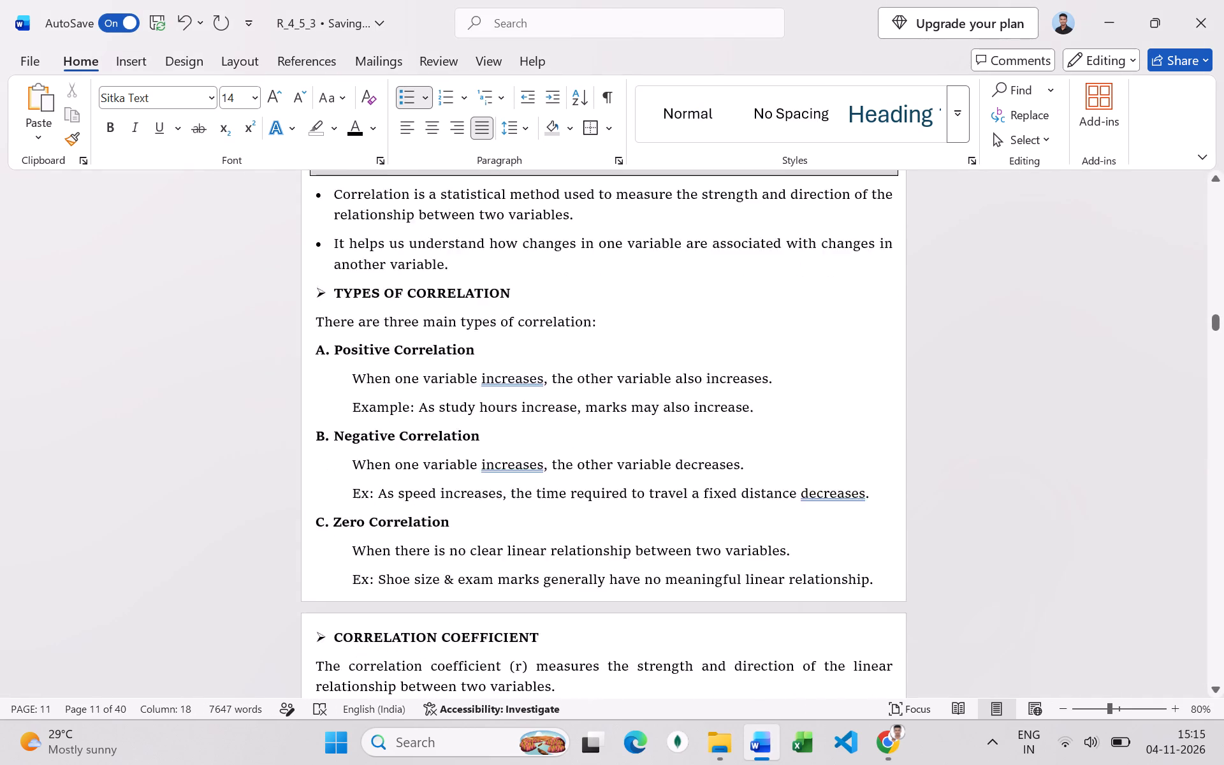
scroll(538, 518, "down", 8)
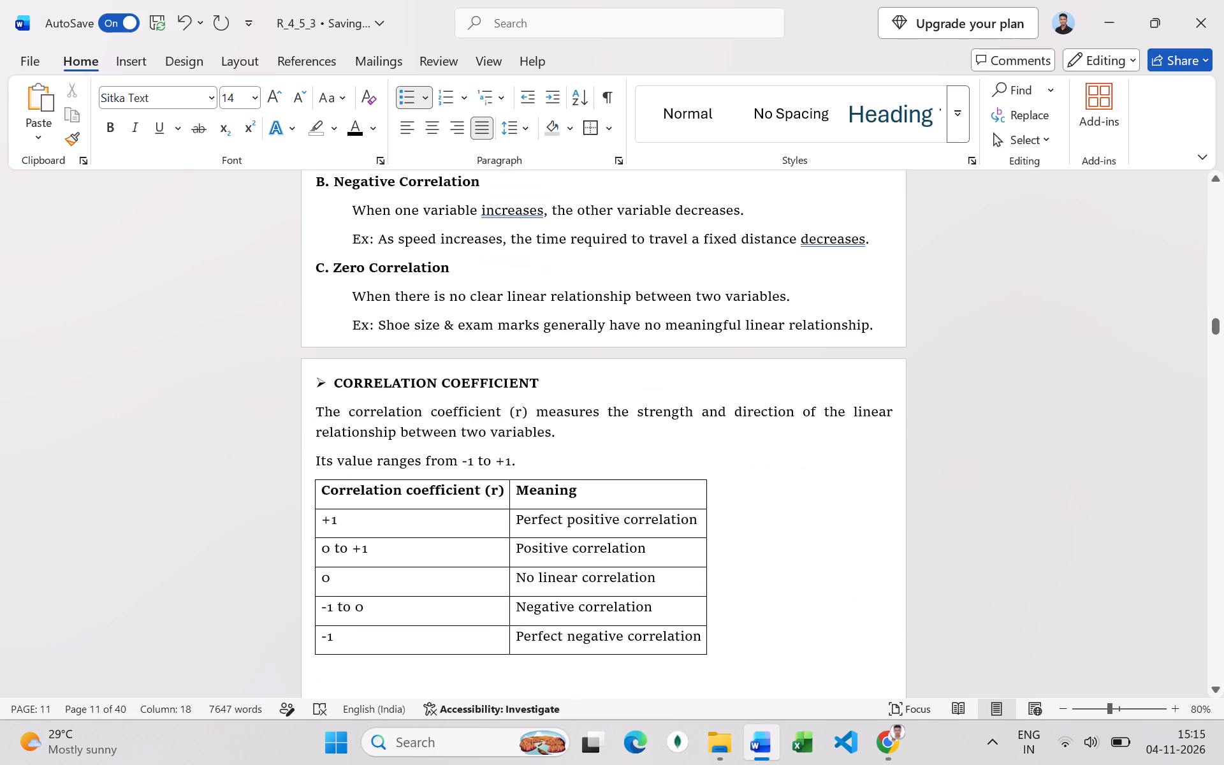
scroll(543, 499, "up", 20)
scroll(543, 499, "up", 20)
scroll(543, 499, "up", 9)
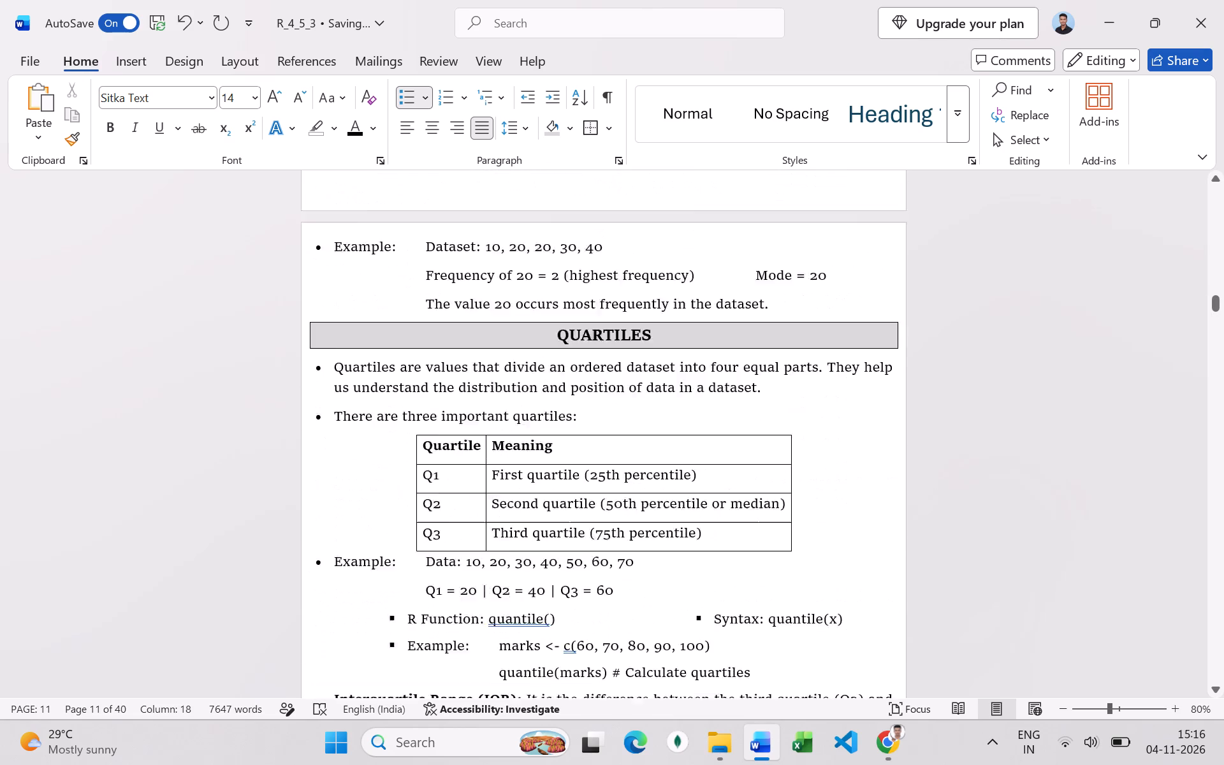
scroll(525, 544, "down", 15)
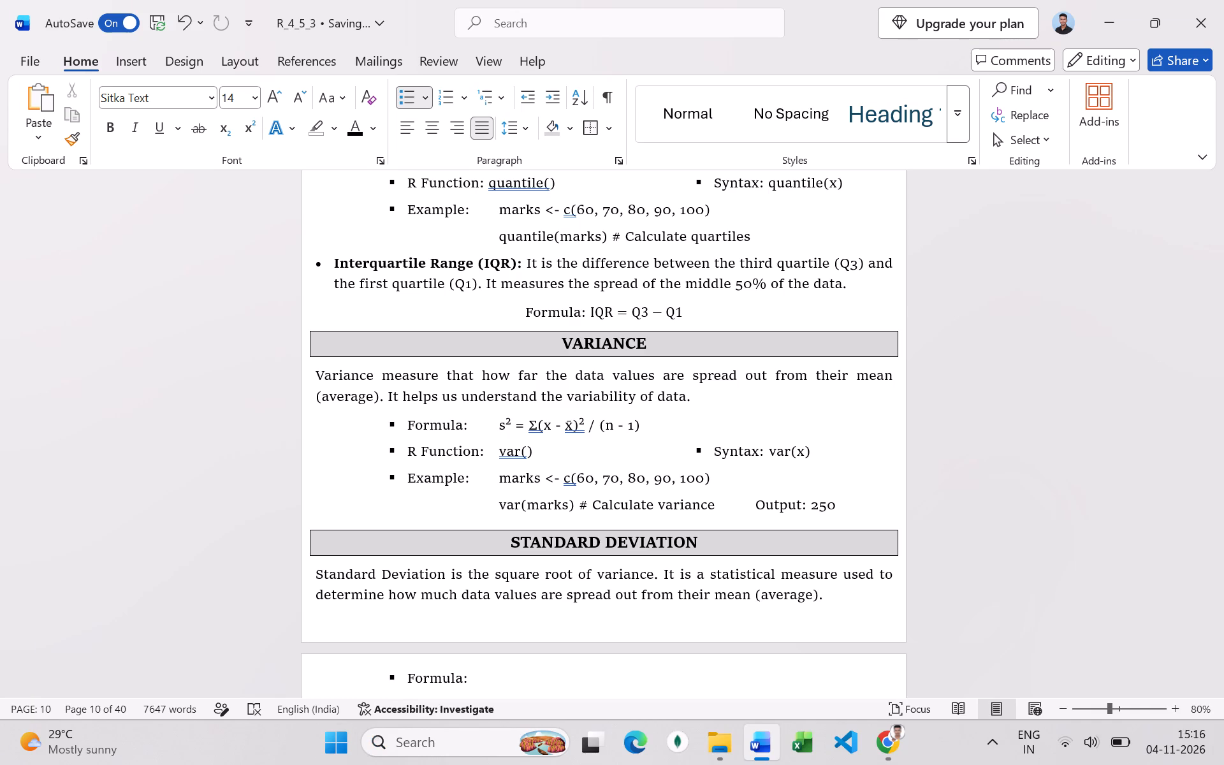
scroll(461, 484, "down", 3)
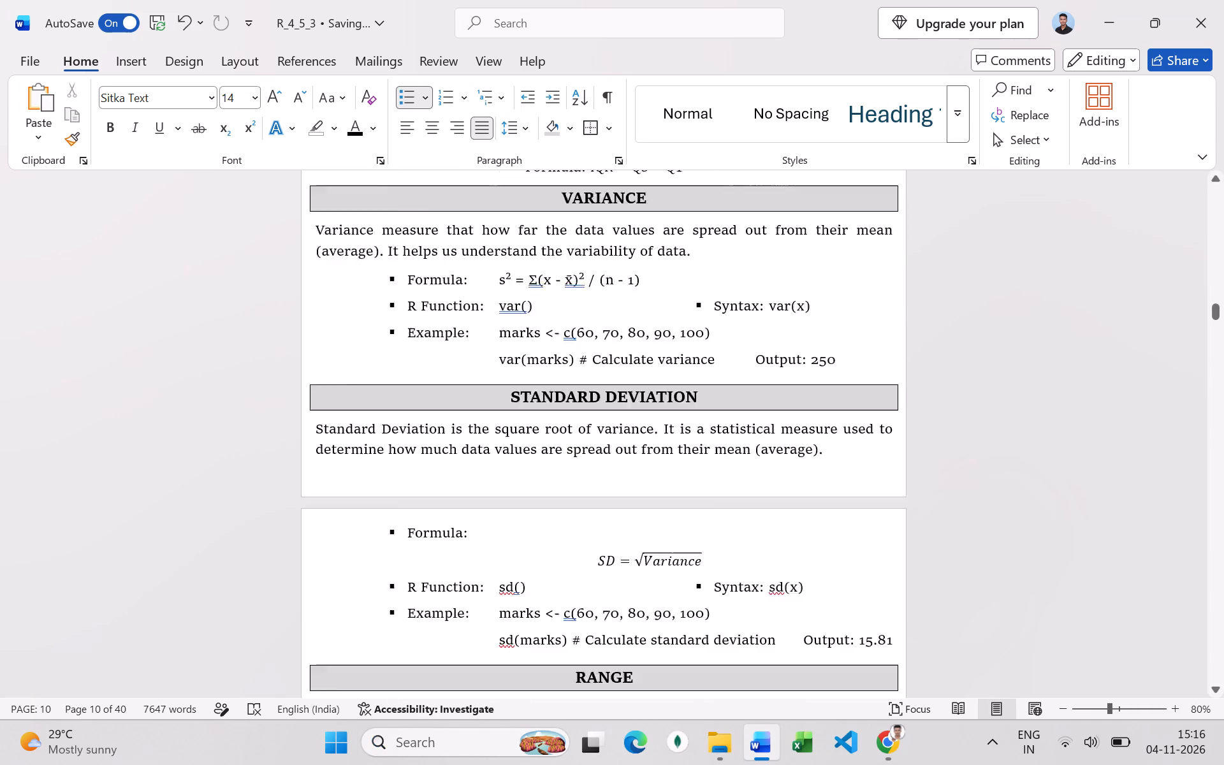
scroll(461, 484, "down", 20)
scroll(461, 484, "down", 3)
scroll(452, 463, "up", 3)
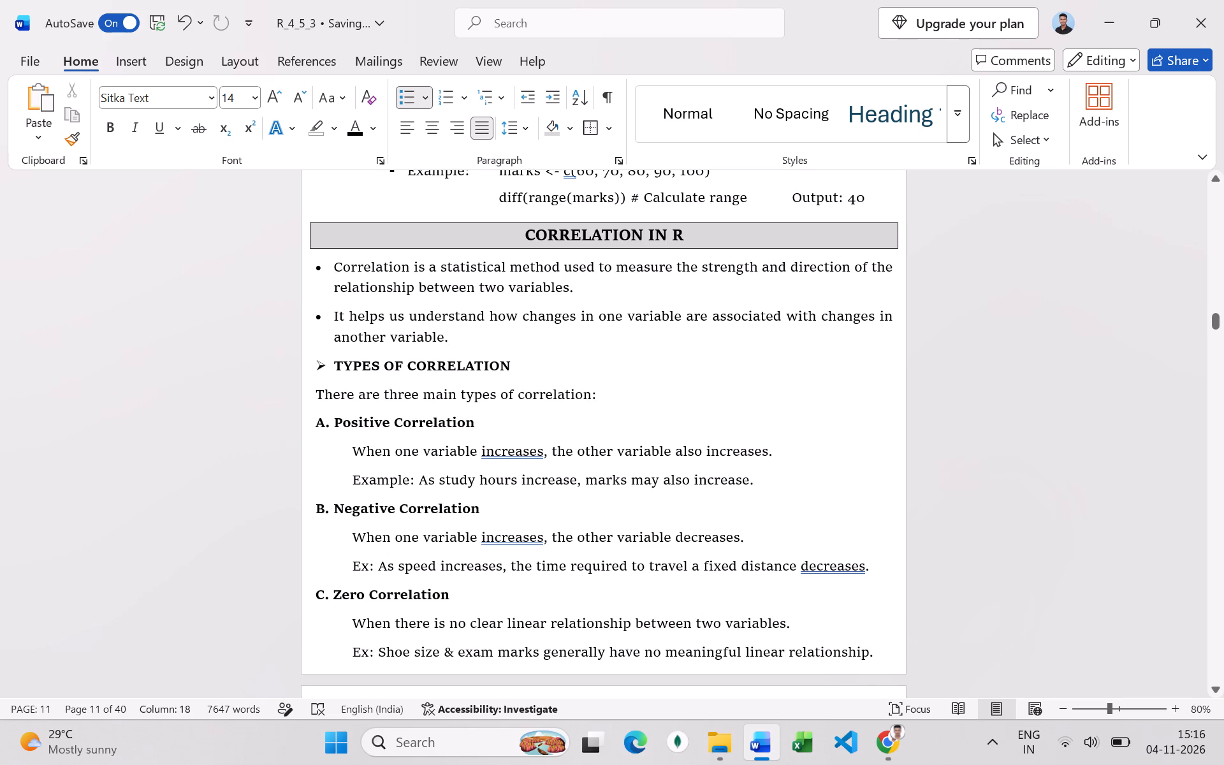
left_click_drag(465, 343, 296, 264)
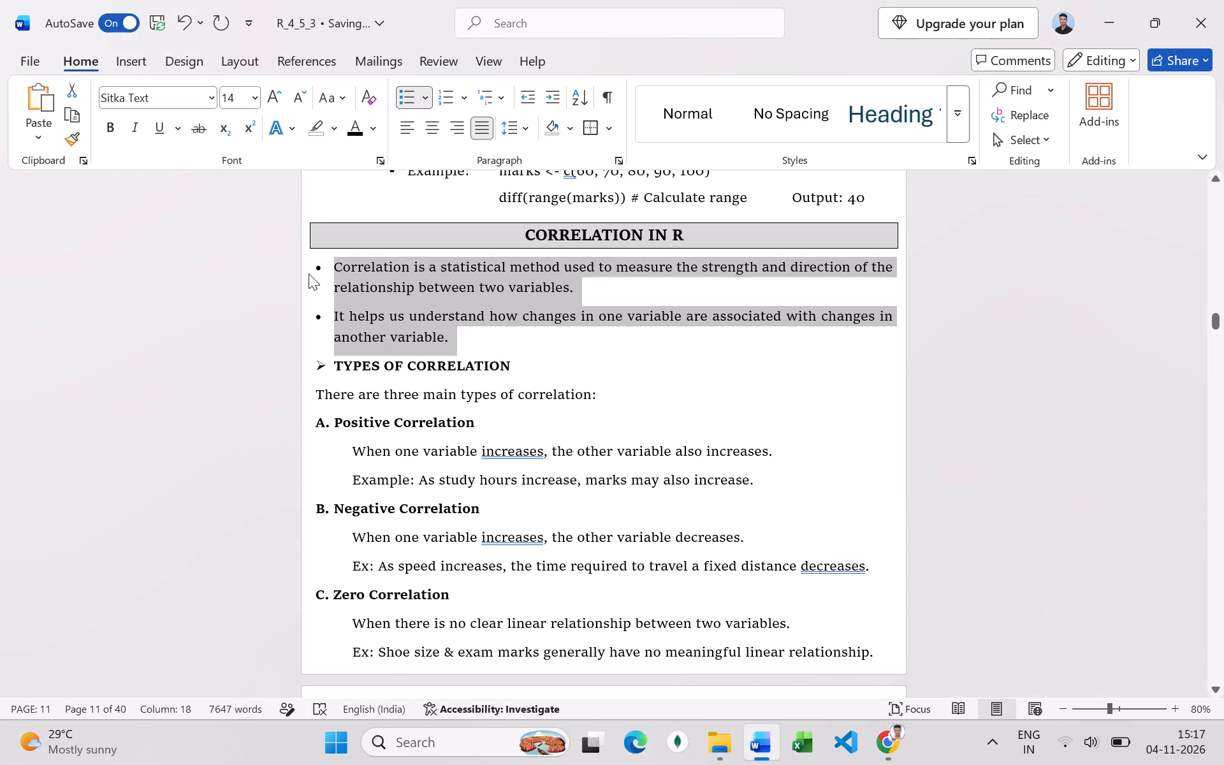
key("ctrl+v")
key("Return")
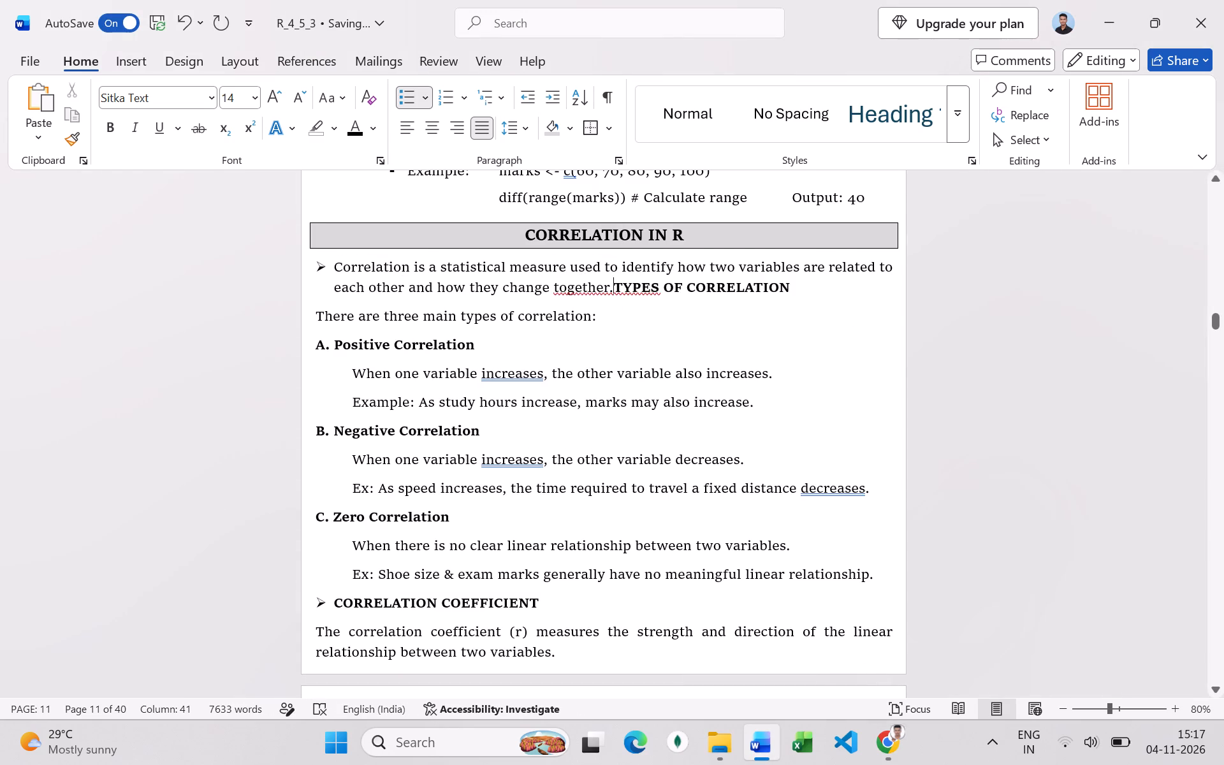
Remove the arrow bullet and the indent from the new correlation definition so it aligns with the text margin.
left_click(325, 272)
left_click(346, 265)
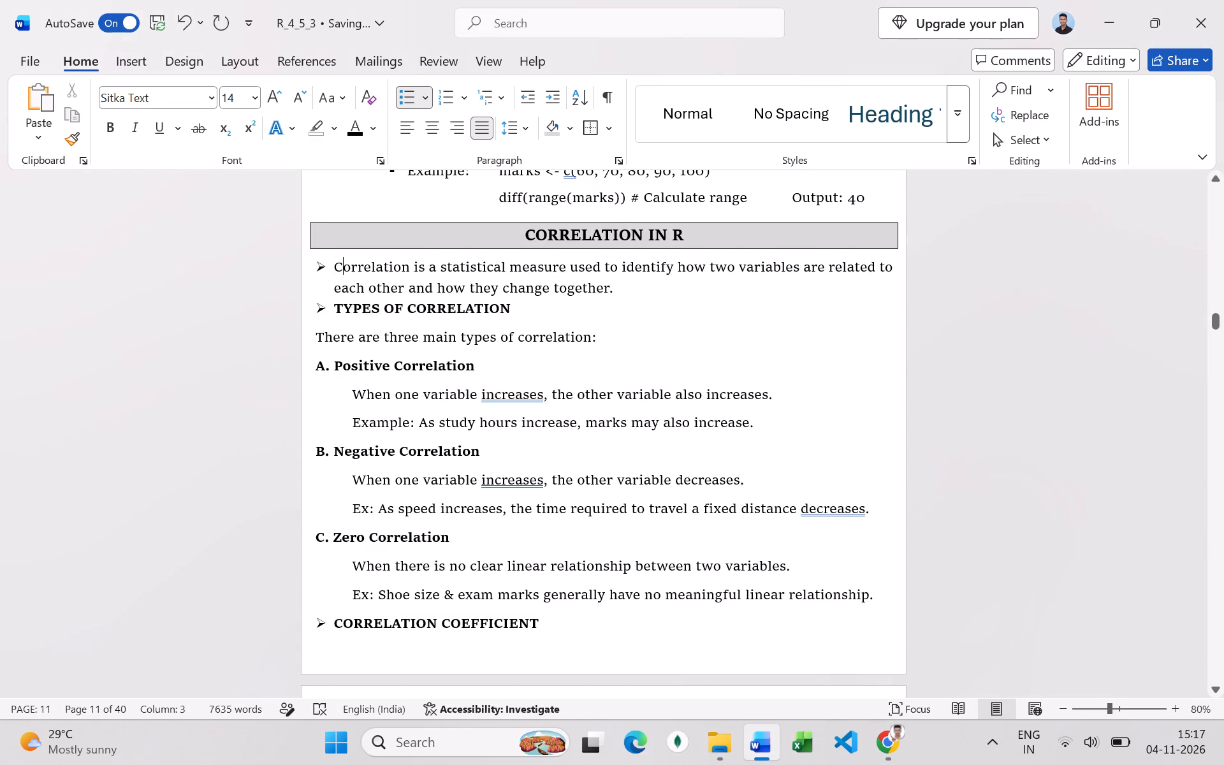
left_click(335, 272)
key("BackSpace")
double_click(523, 98)
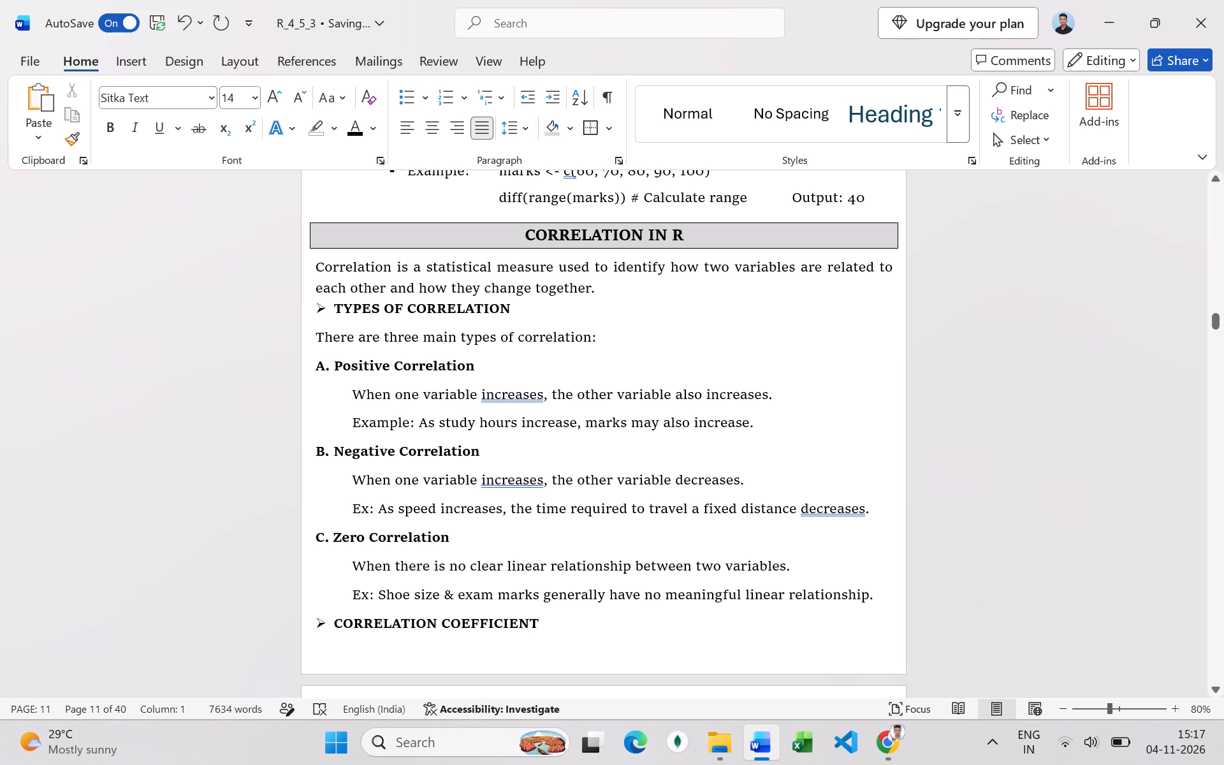
Change the word "measure" to "method" in the correlation definition.
left_click_drag(547, 270, 498, 265)
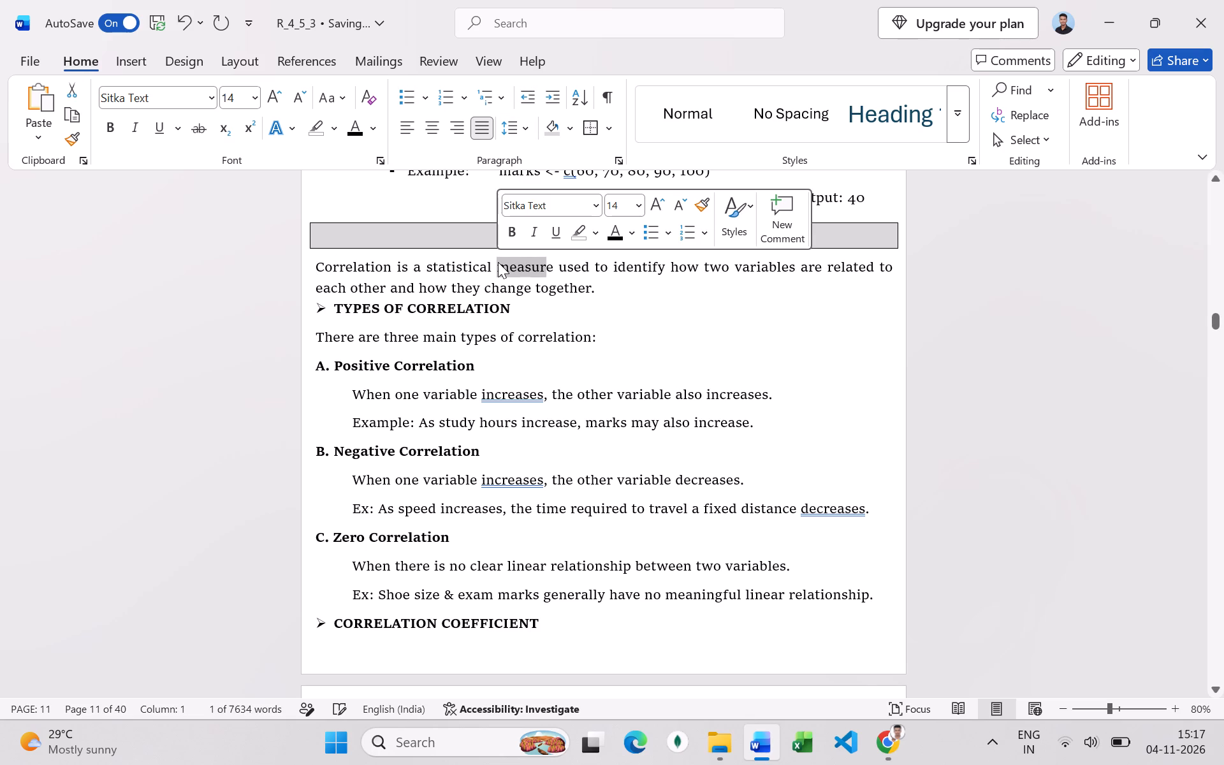
type("mr")
key("BackSpace")
type("ethod")
key("Right")
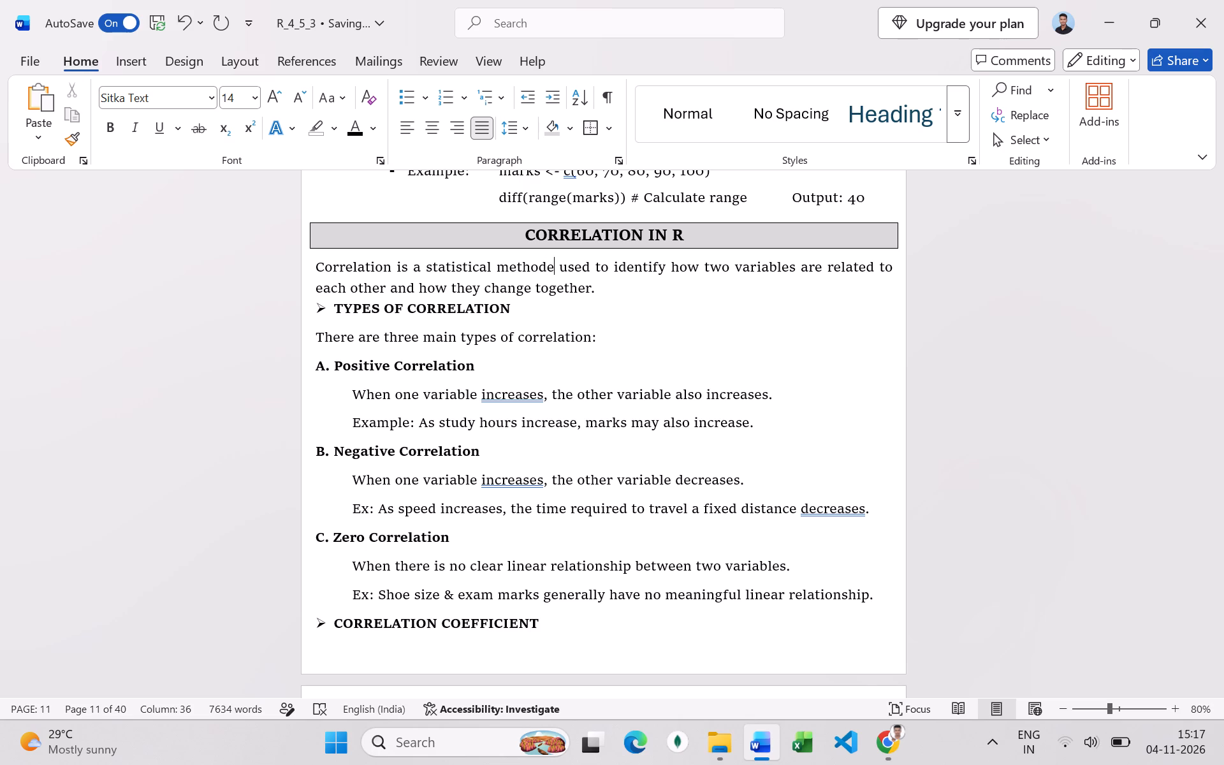
key("BackSpace")
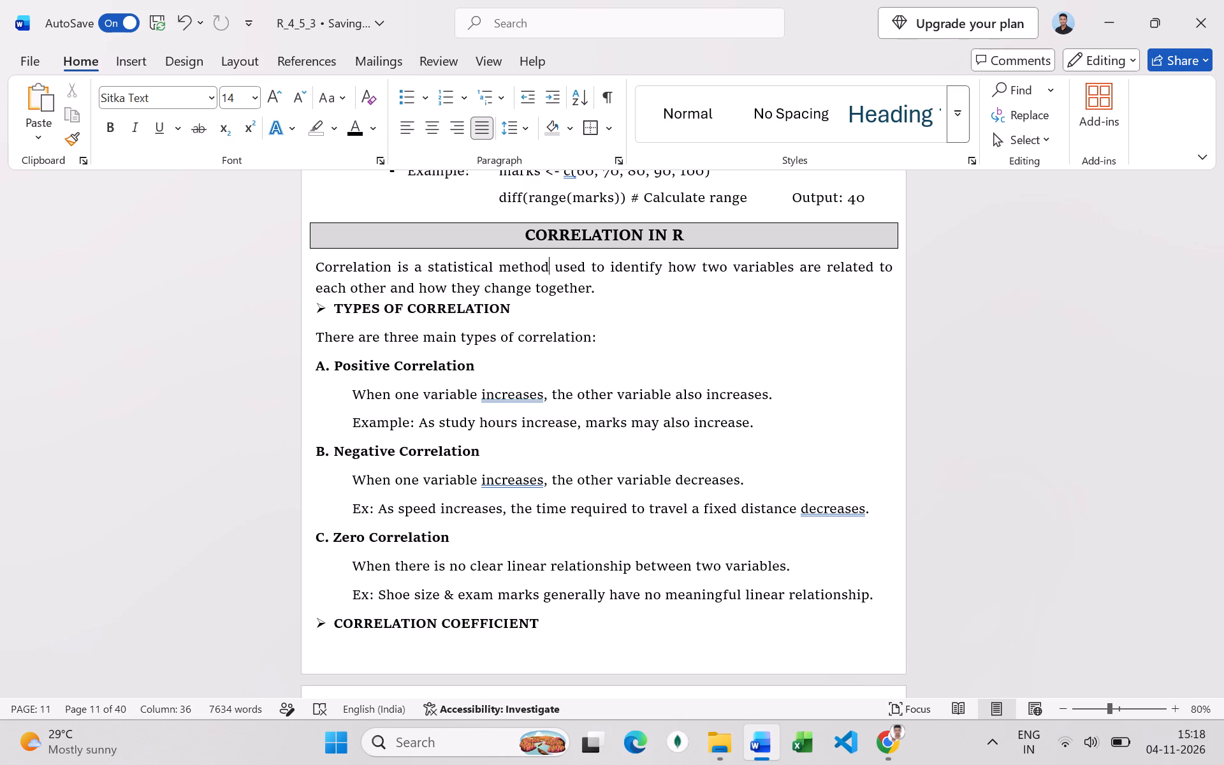
Look through the notes from Types of Correlation to the bar chart and pie chart sections, and return to Correlation in R.
scroll(557, 510, "down", 3)
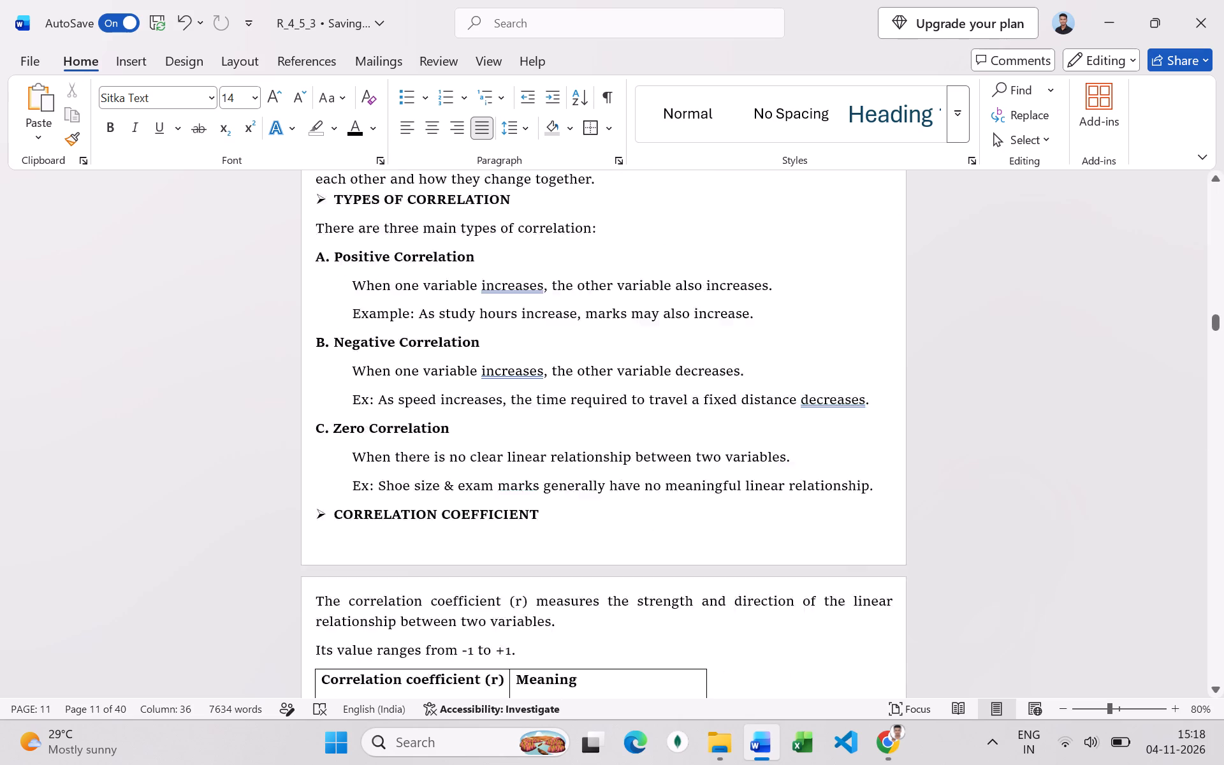
scroll(557, 518, "down", 12)
scroll(543, 537, "down", 15)
scroll(543, 537, "up", 3)
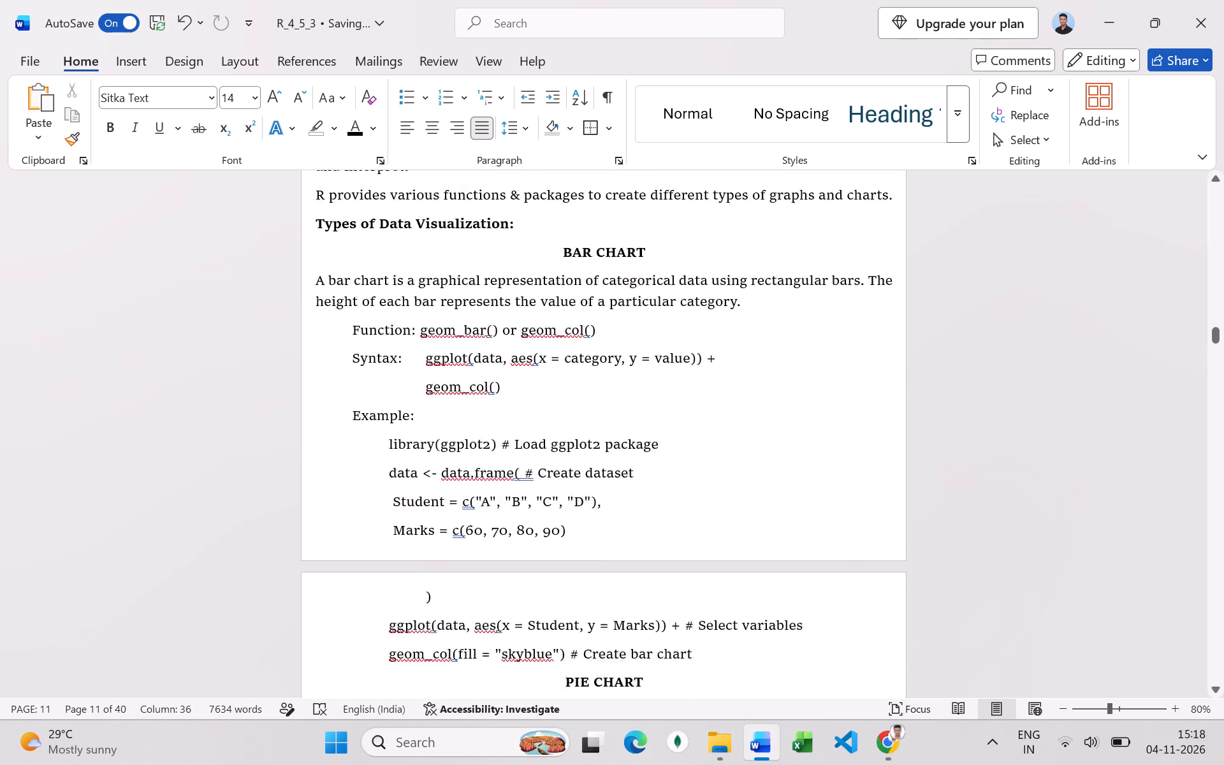
scroll(543, 537, "up", 13)
scroll(543, 537, "down", 6)
scroll(543, 537, "up", 14)
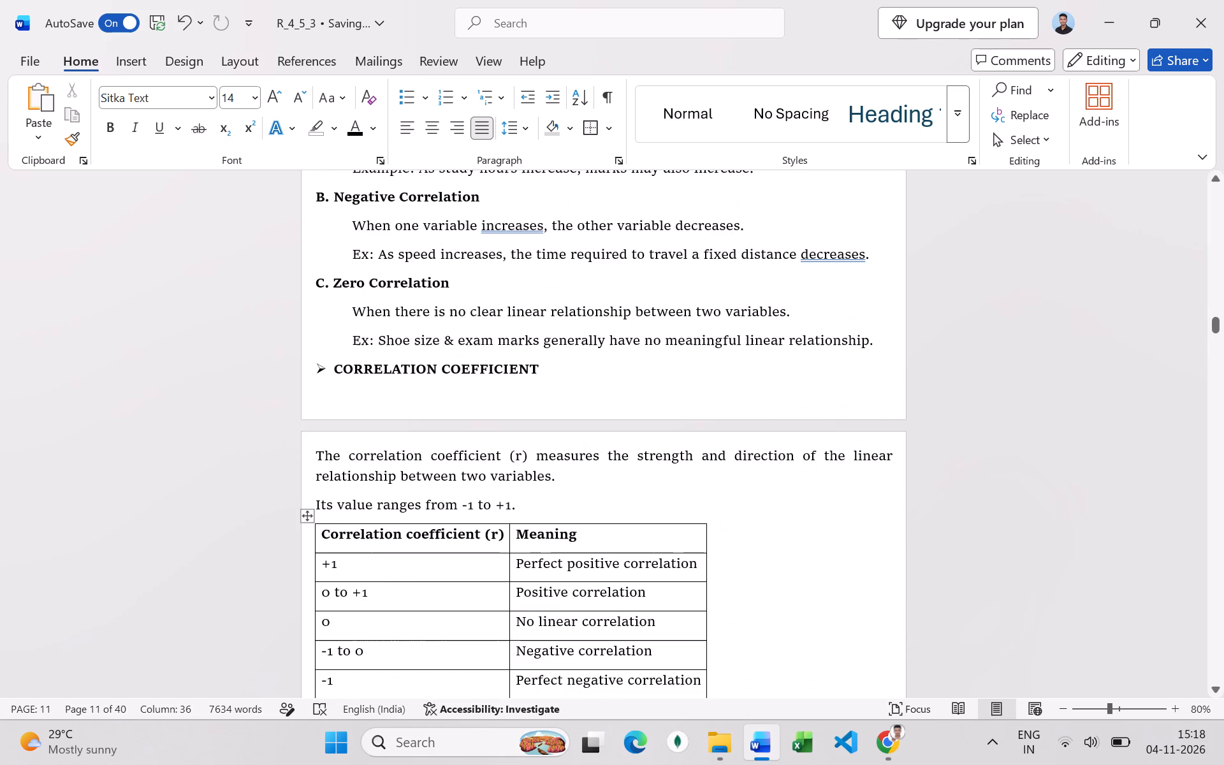
scroll(543, 537, "up", 11)
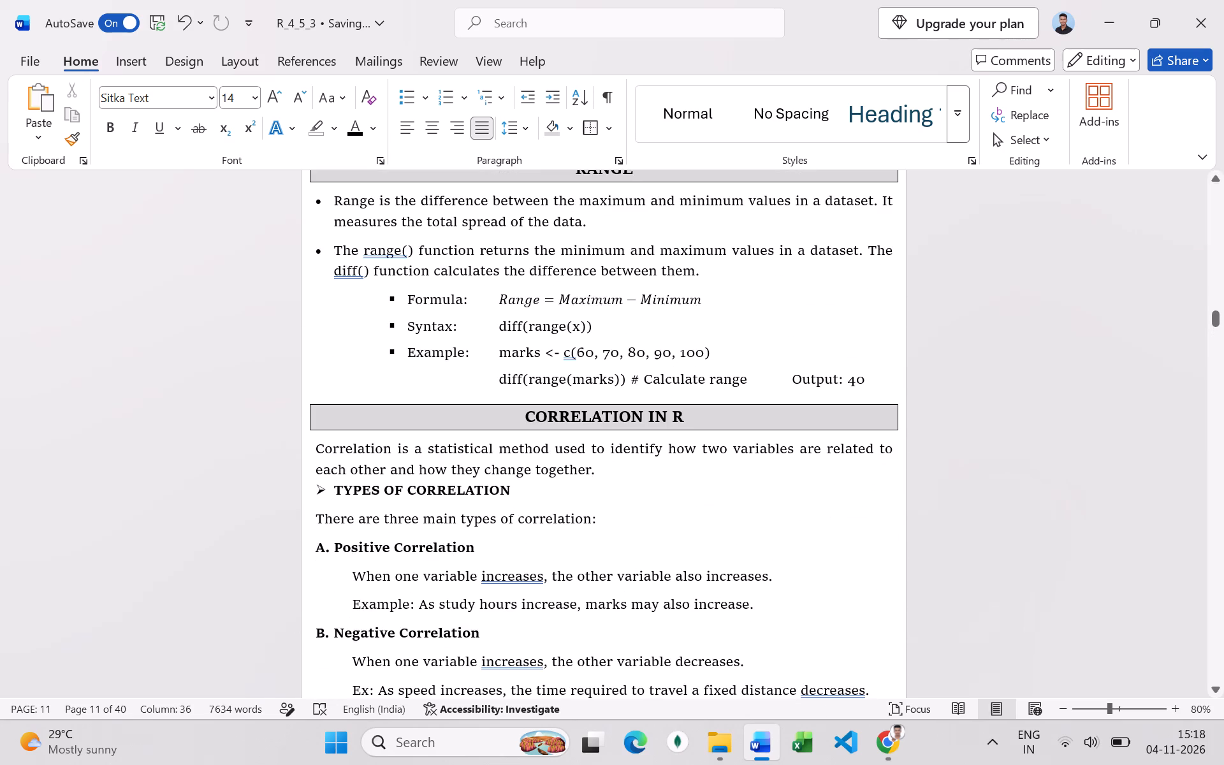
Allow space between paragraphs of the same style for the correlation definition and the "TYPES OF CORRELATION" subheading.
left_click_drag(463, 499, 409, 478)
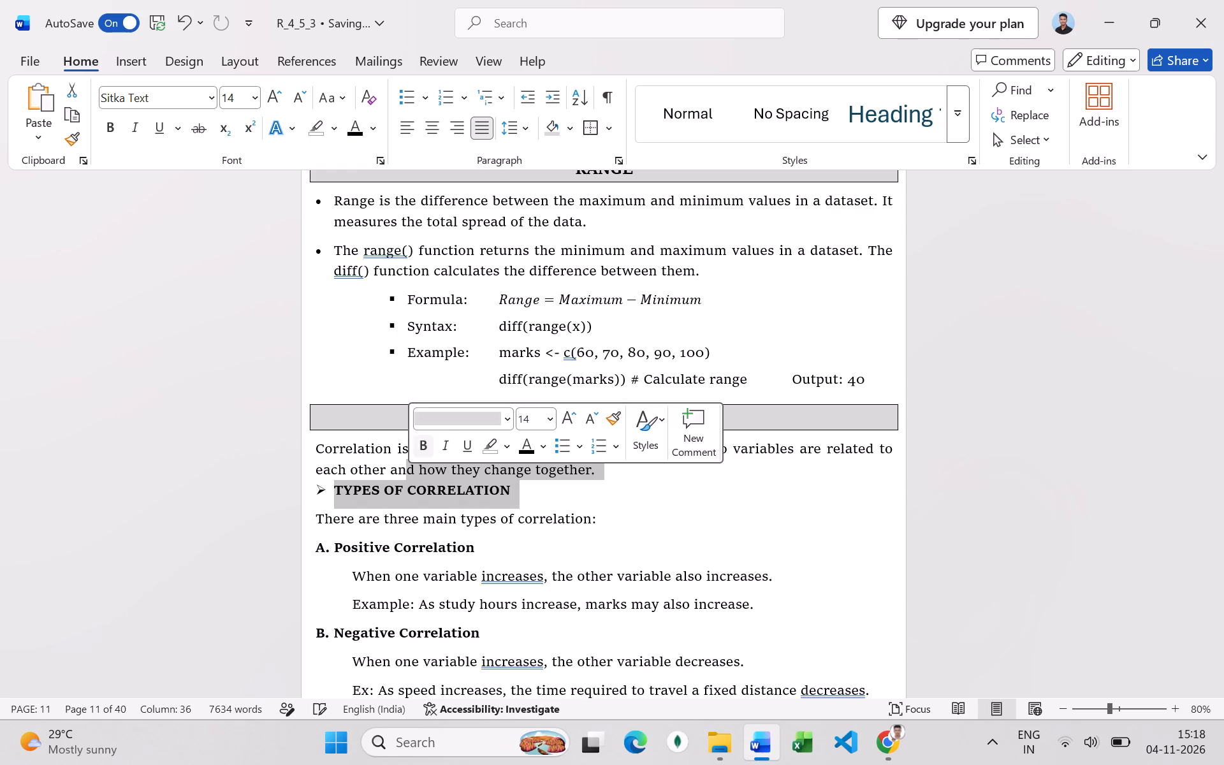
left_click(514, 126)
left_click(565, 311)
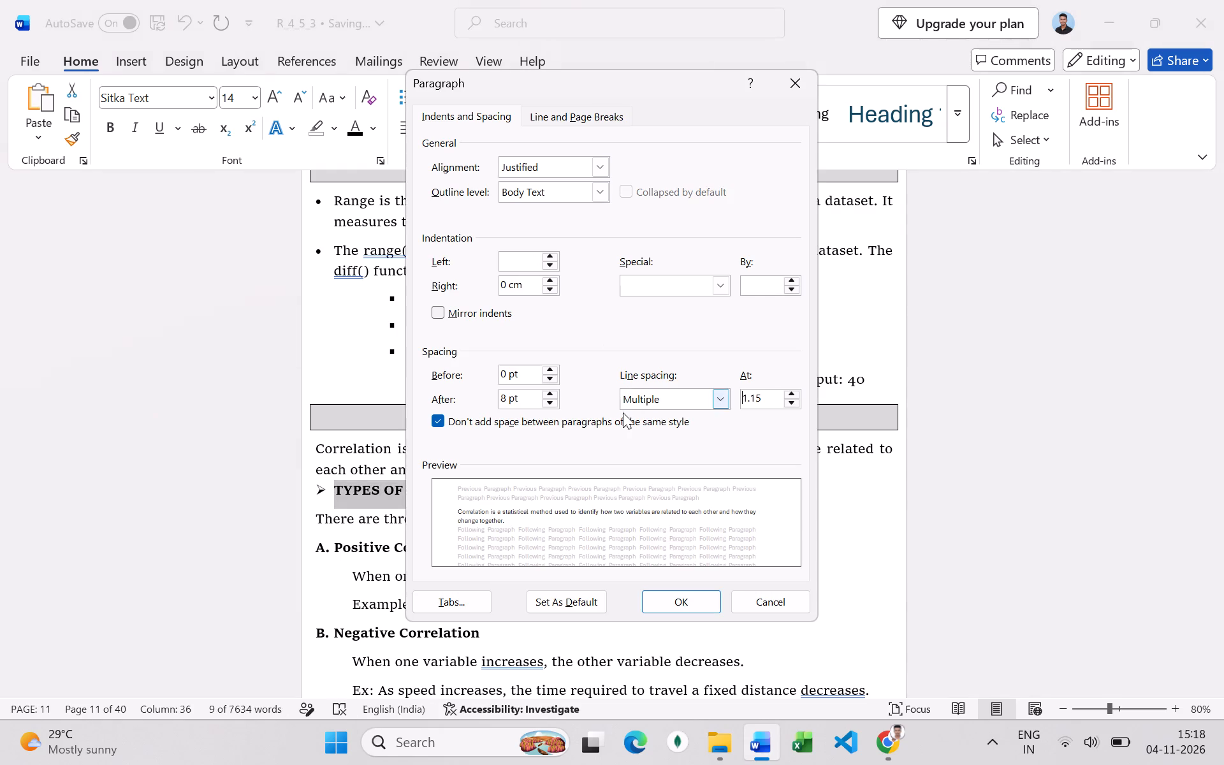
left_click(433, 412)
left_click(438, 417)
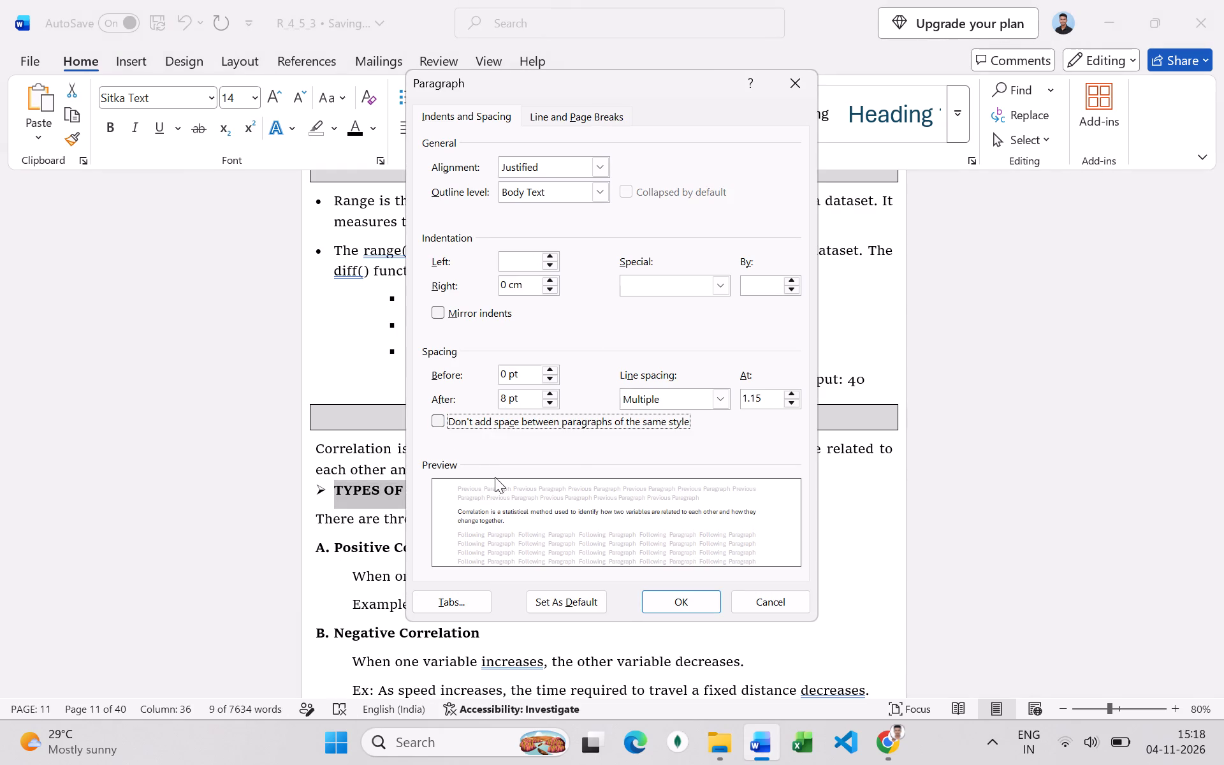
left_click(666, 595)
left_click(532, 533)
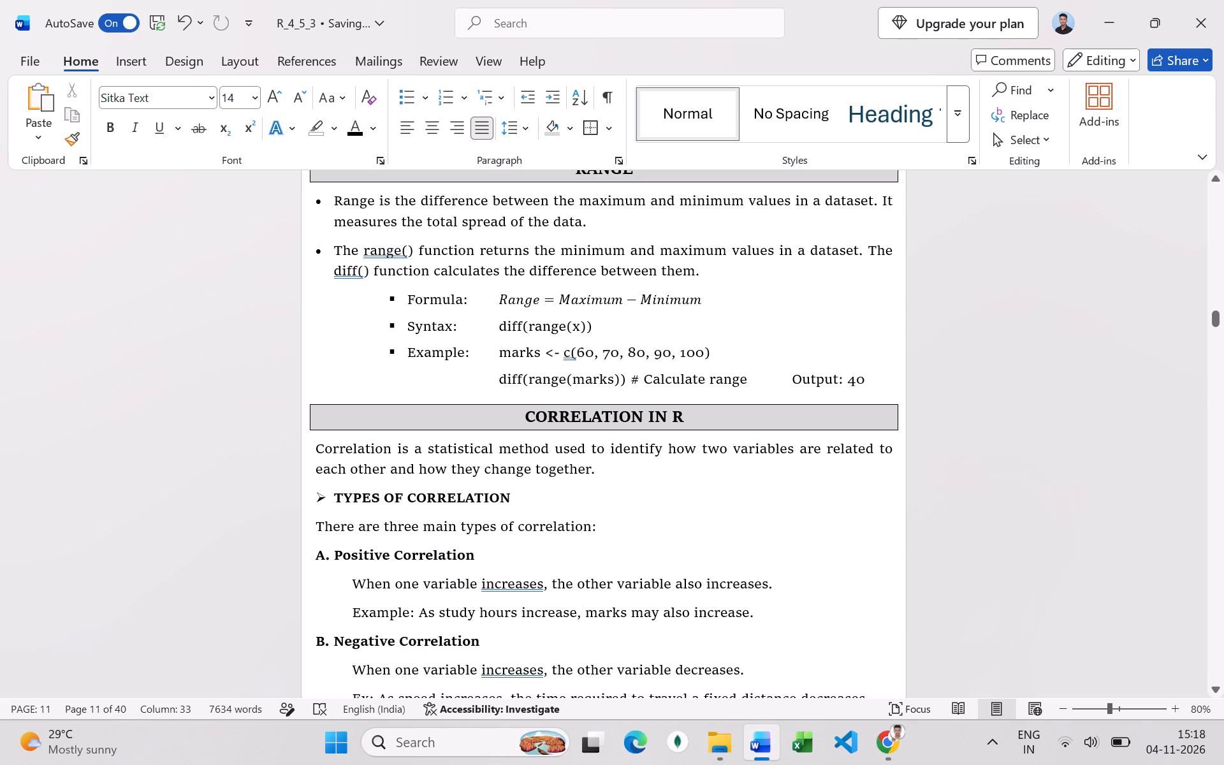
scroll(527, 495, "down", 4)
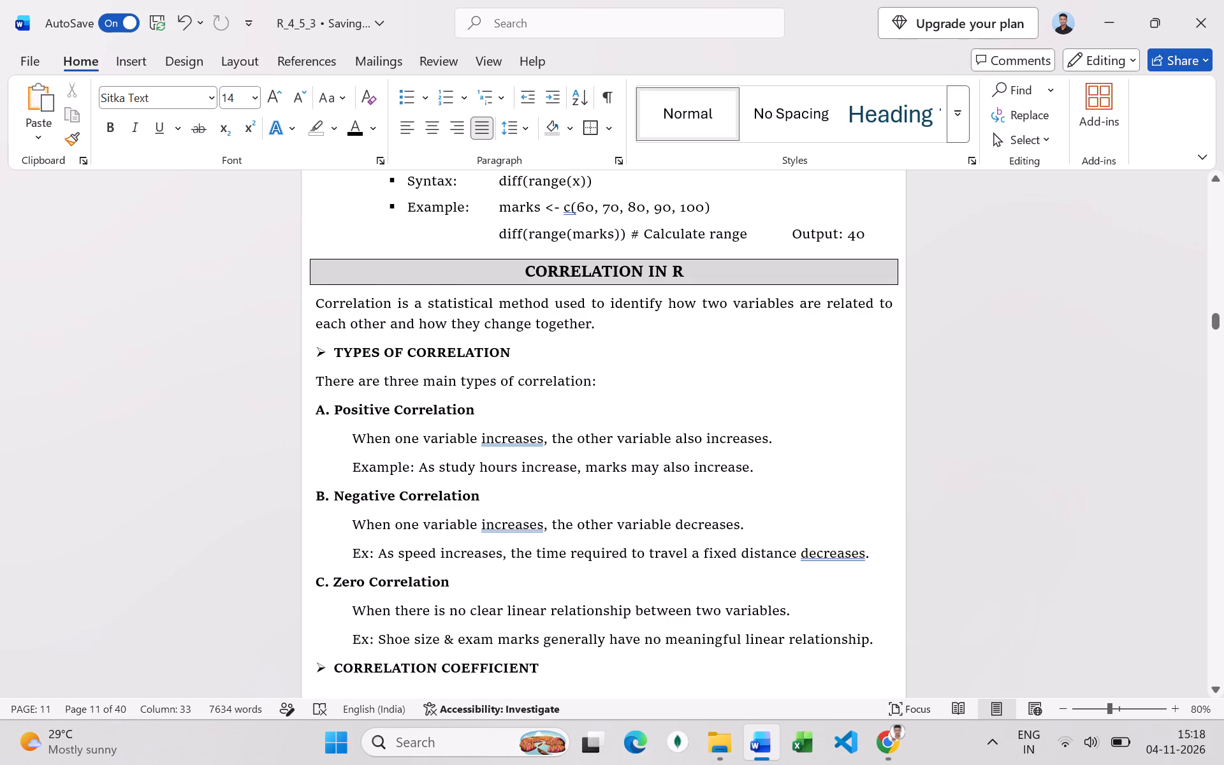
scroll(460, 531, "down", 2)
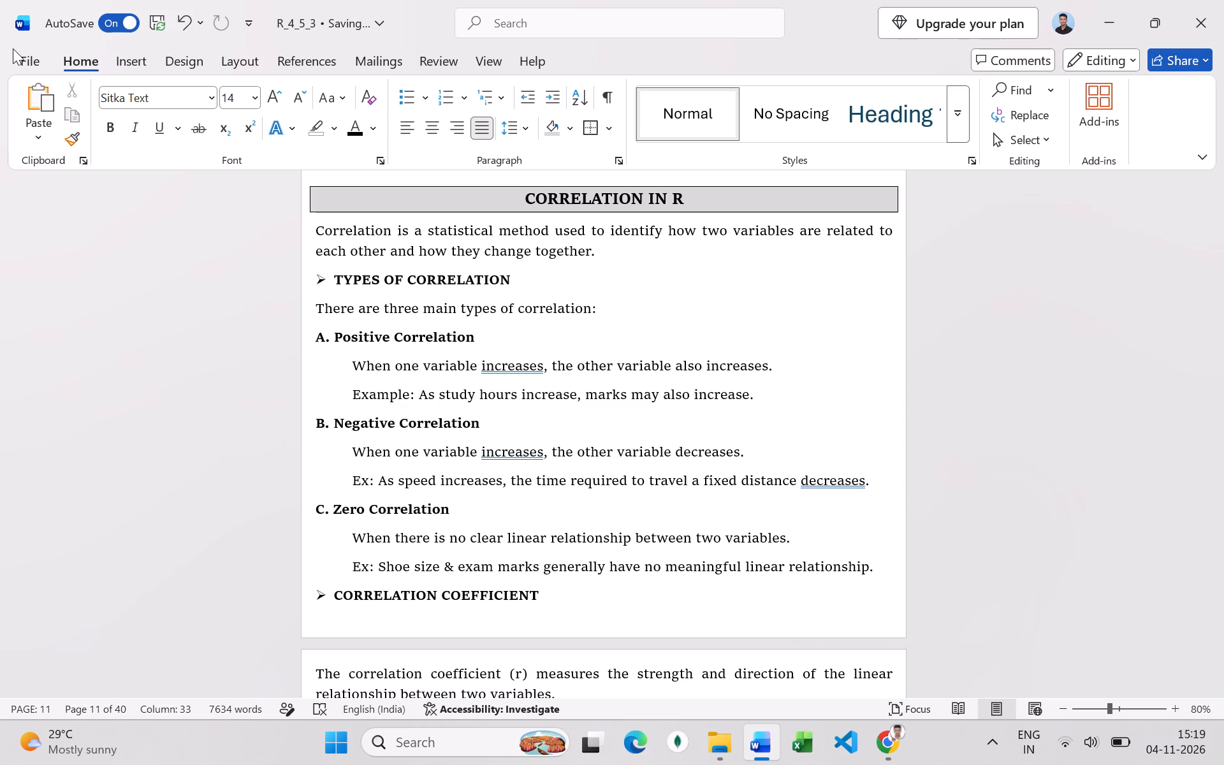
Join the positive correlation description onto the "Positive Correlation" heading line, separated by a colon and a space.
left_click(519, 428)
scroll(447, 560, "down", 5)
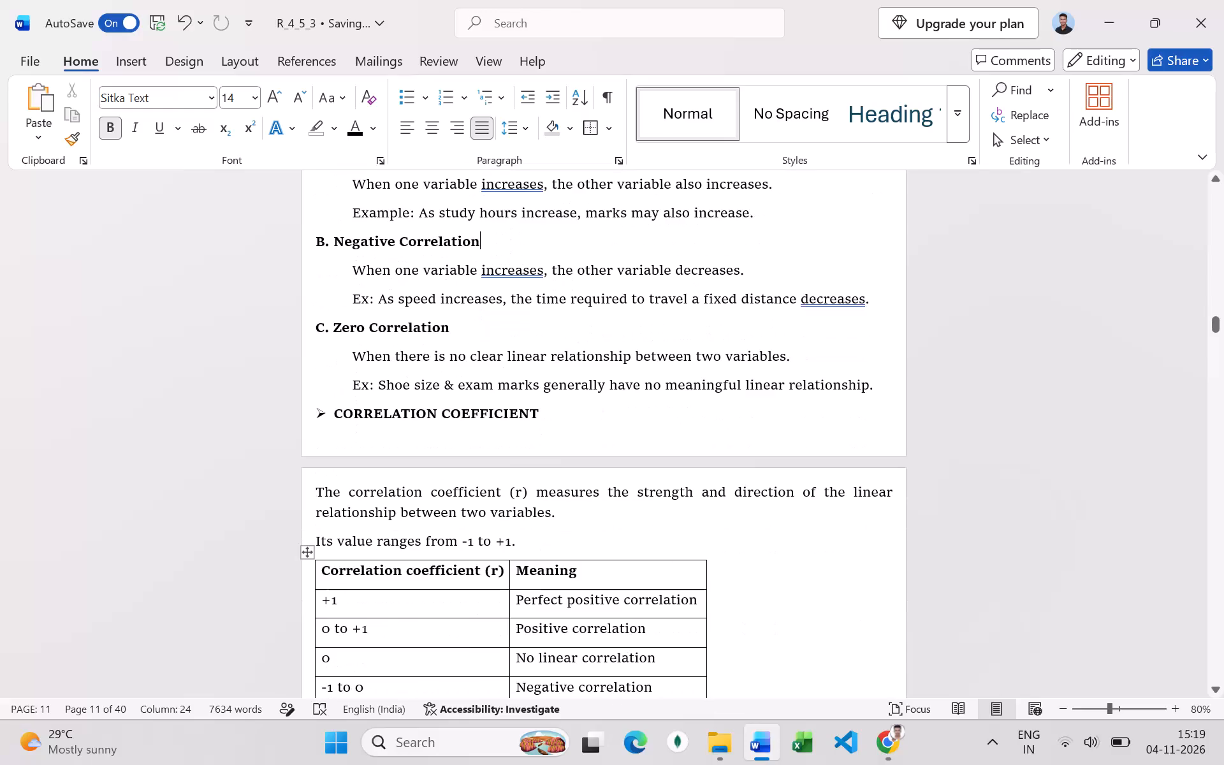
scroll(496, 488, "up", 8)
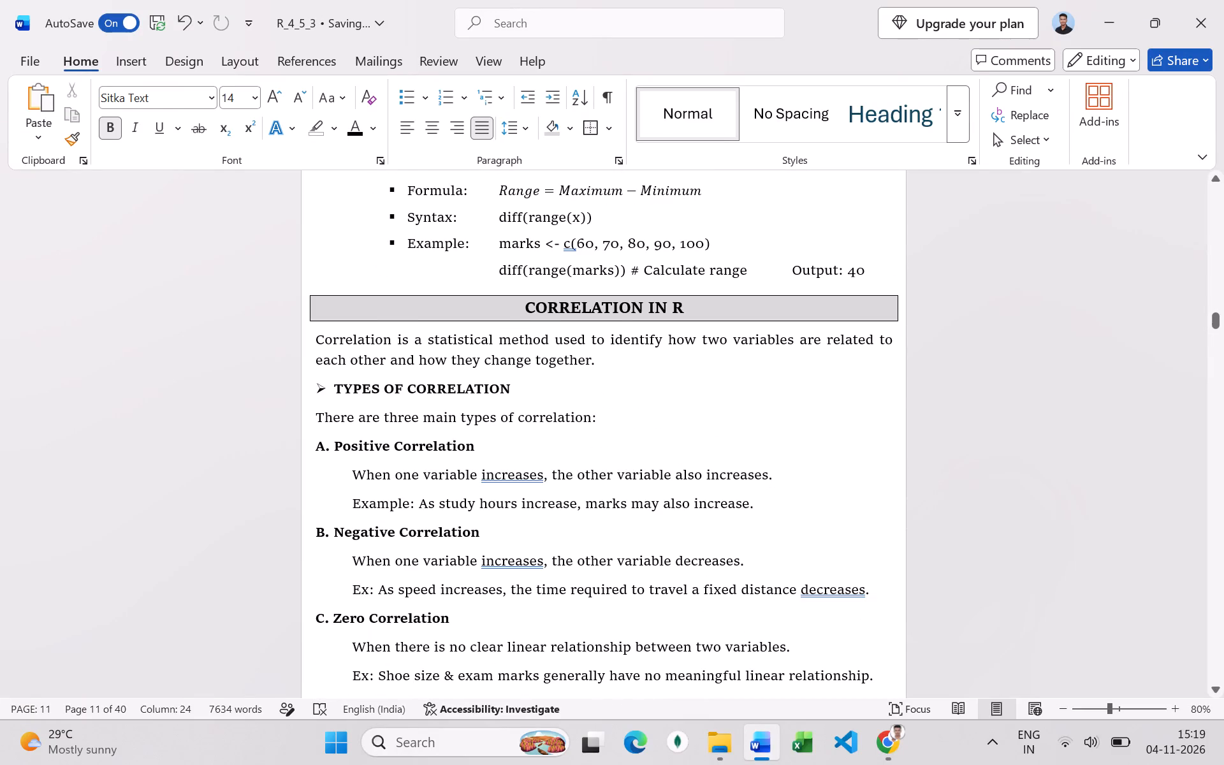
scroll(476, 469, "up", 2)
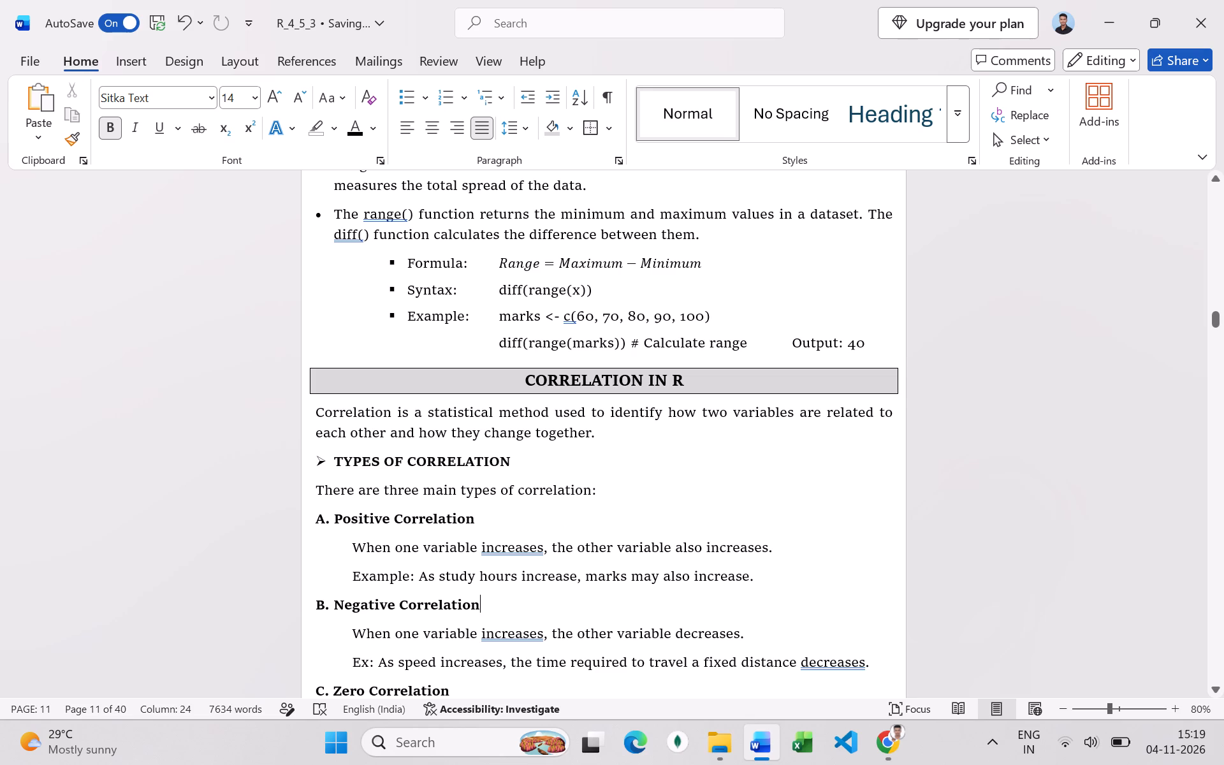
left_click_drag(634, 505, 316, 492)
left_click(346, 539)
key("BackSpace")
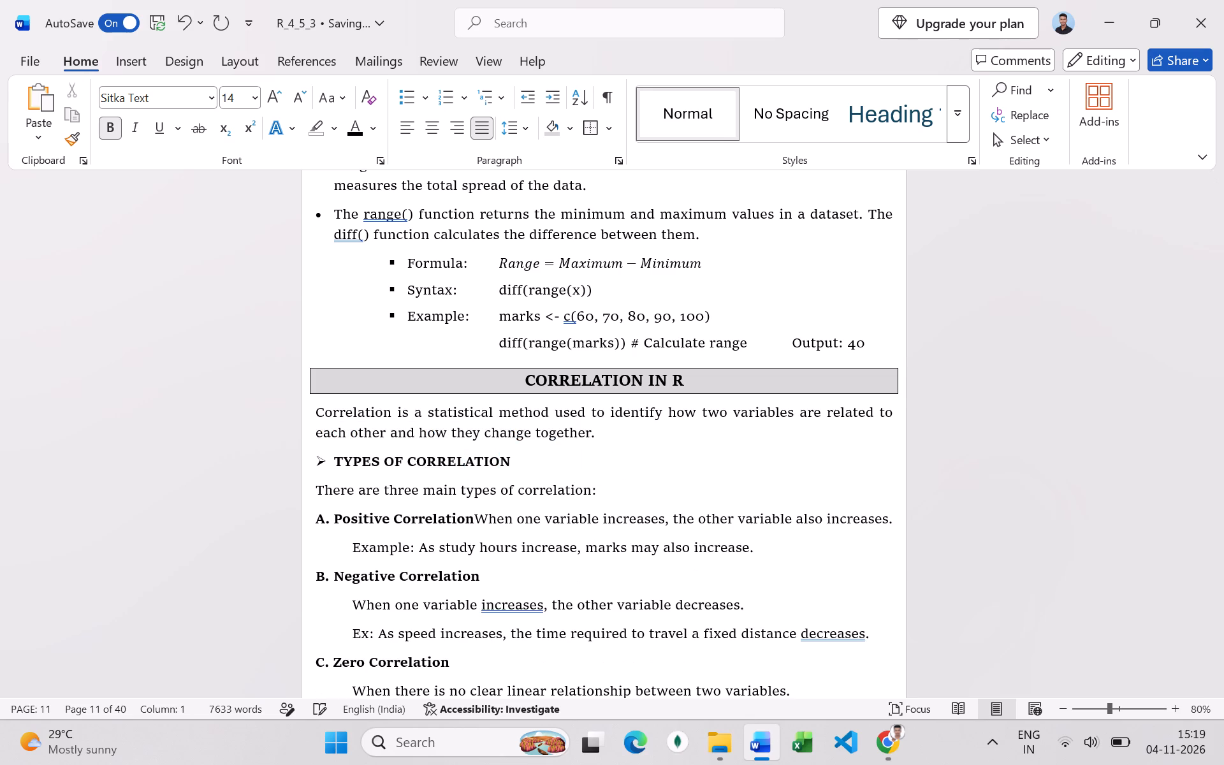
type(":")
key("space")
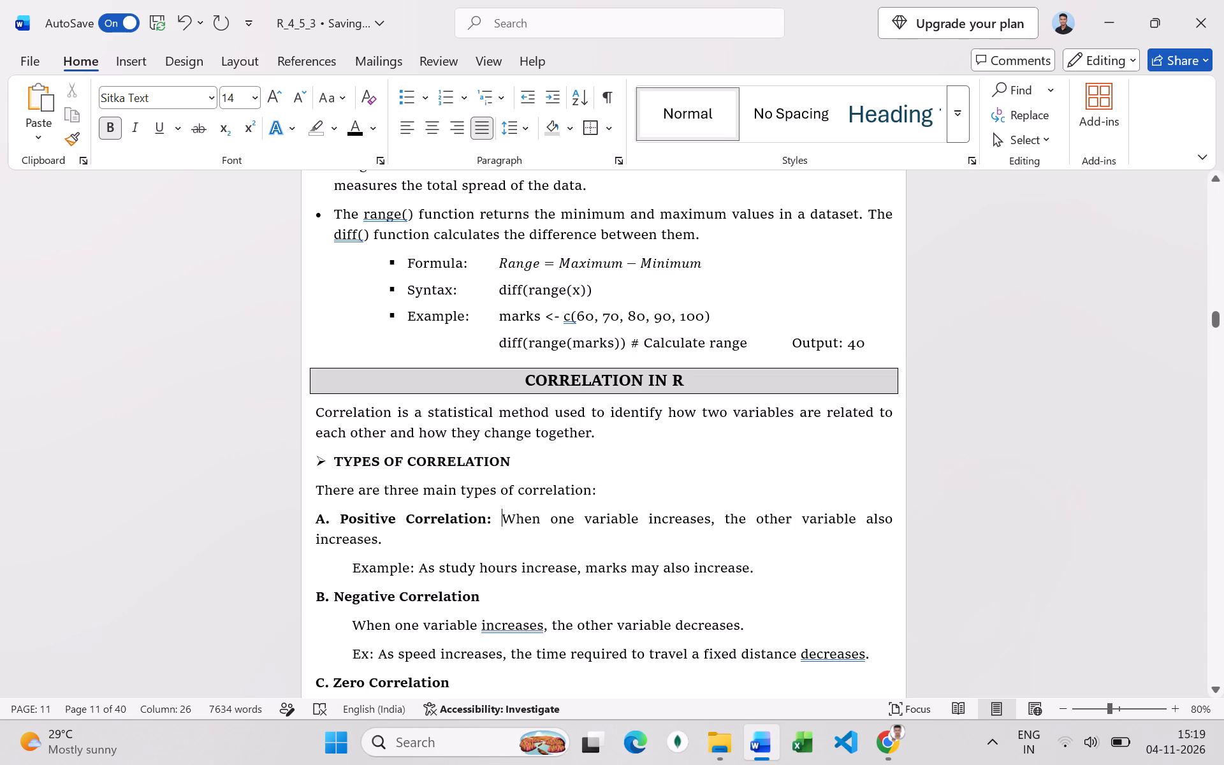
Remove the letter prefixes A., B. and C. from the Positive, Negative and Zero Correlation headings.
left_click(337, 517)
key("BackSpace")
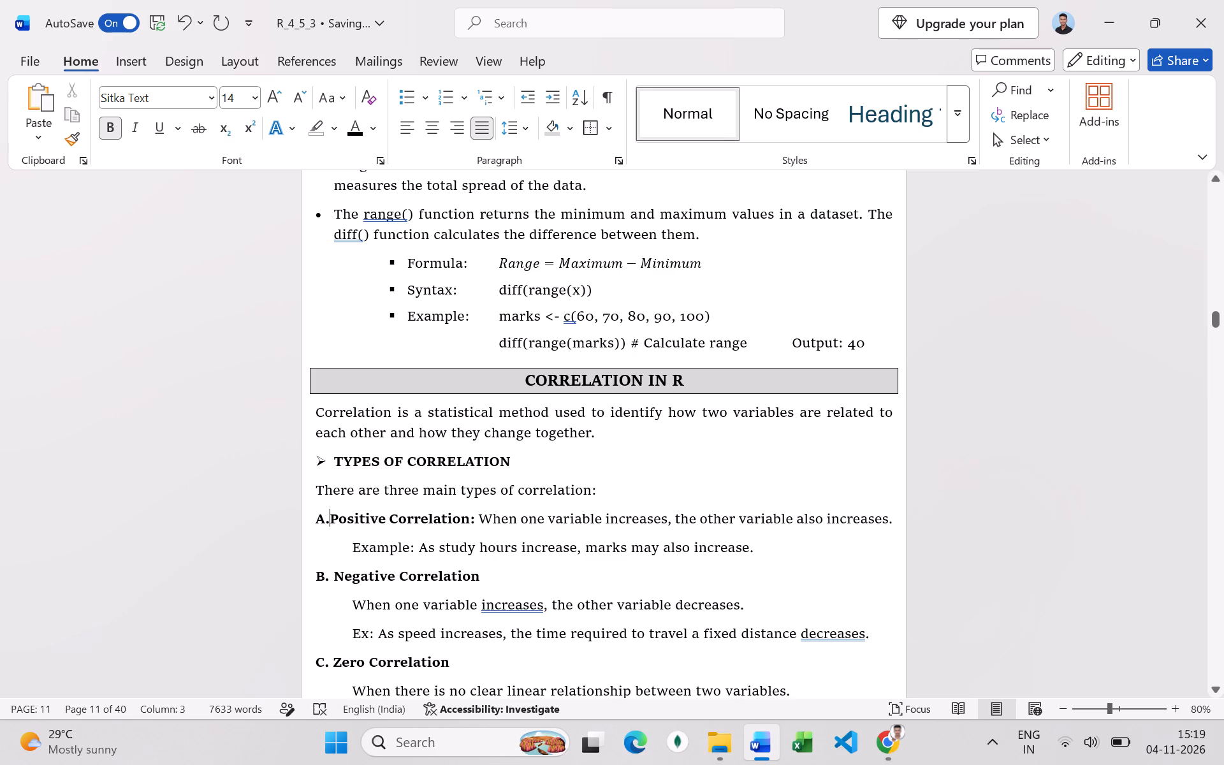
key("BackSpace")
key("BackSpace")
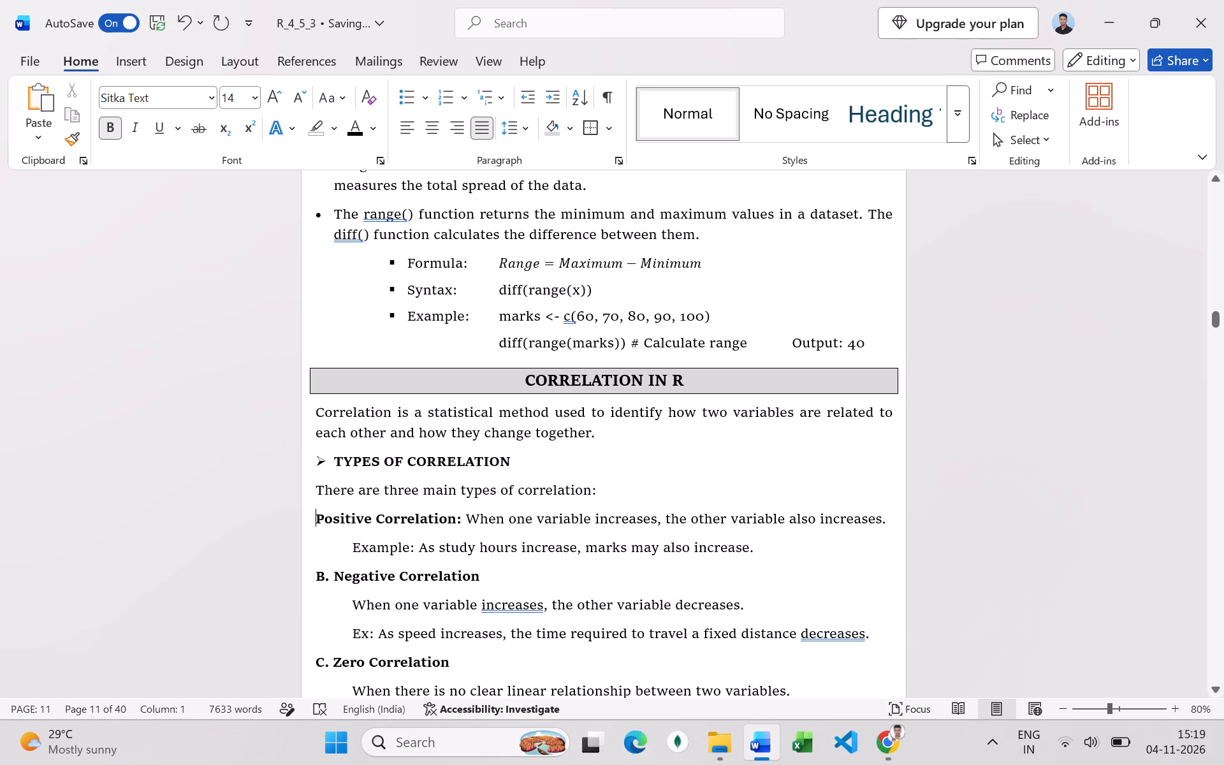
left_click(348, 523)
left_click(333, 569)
key("BackSpace")
key("BackSpace")
key("BackSpace")
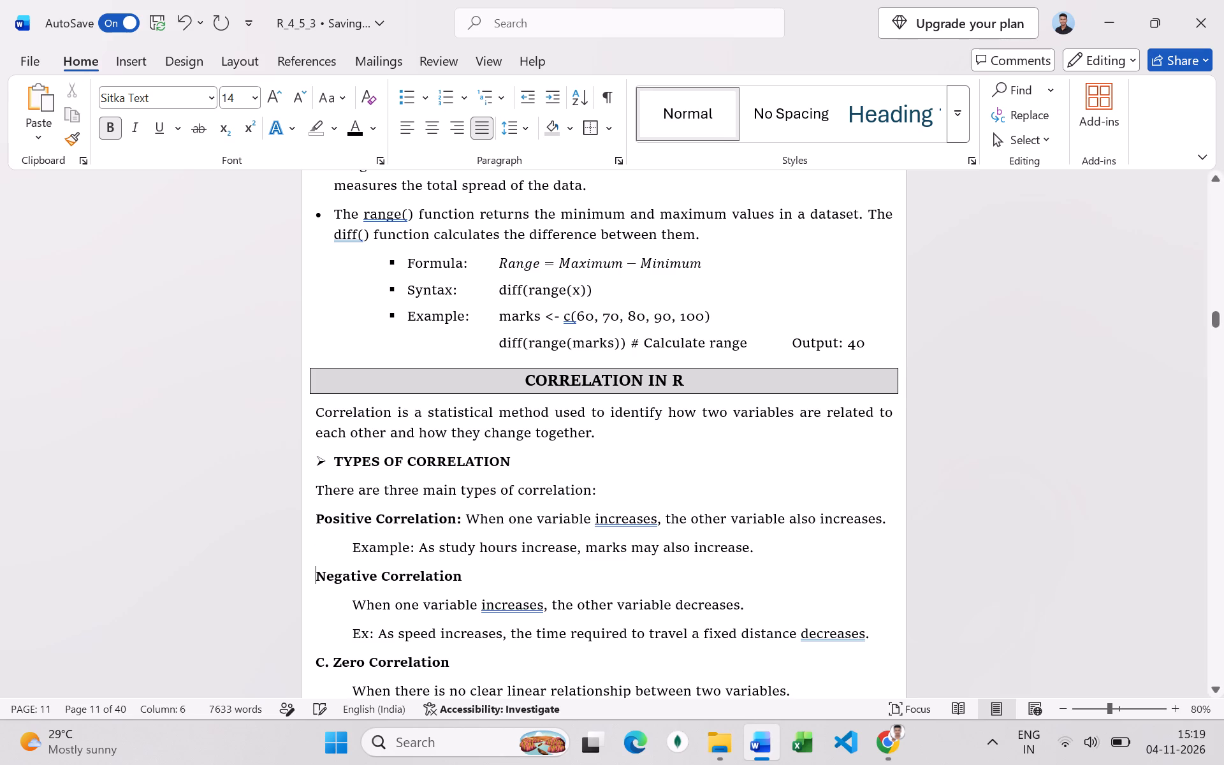
left_click(337, 660)
key("BackSpace")
key("BackSpace")
key("BackSpace")
Apply round bullets to the block from Positive Correlation through the Zero Correlation heading and reduce its indent to the text margin.
left_click_drag(435, 669, 318, 565)
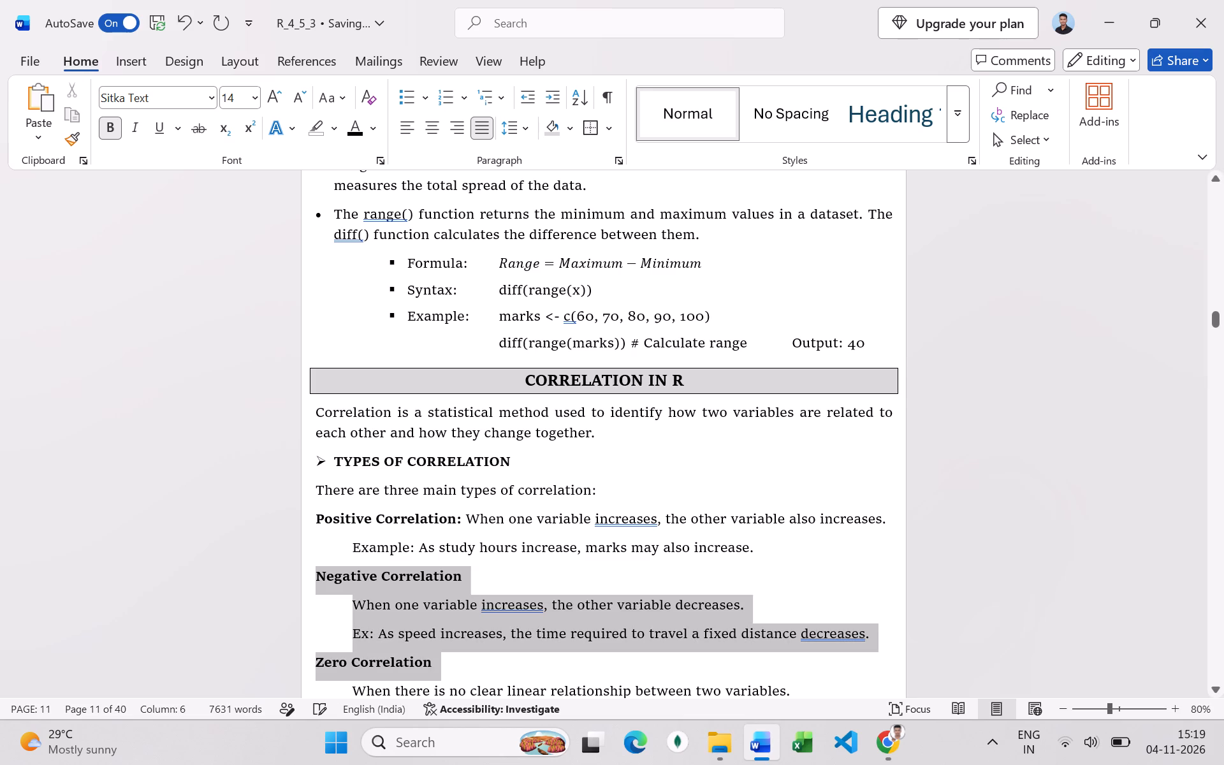
left_click_drag(318, 565, 286, 516)
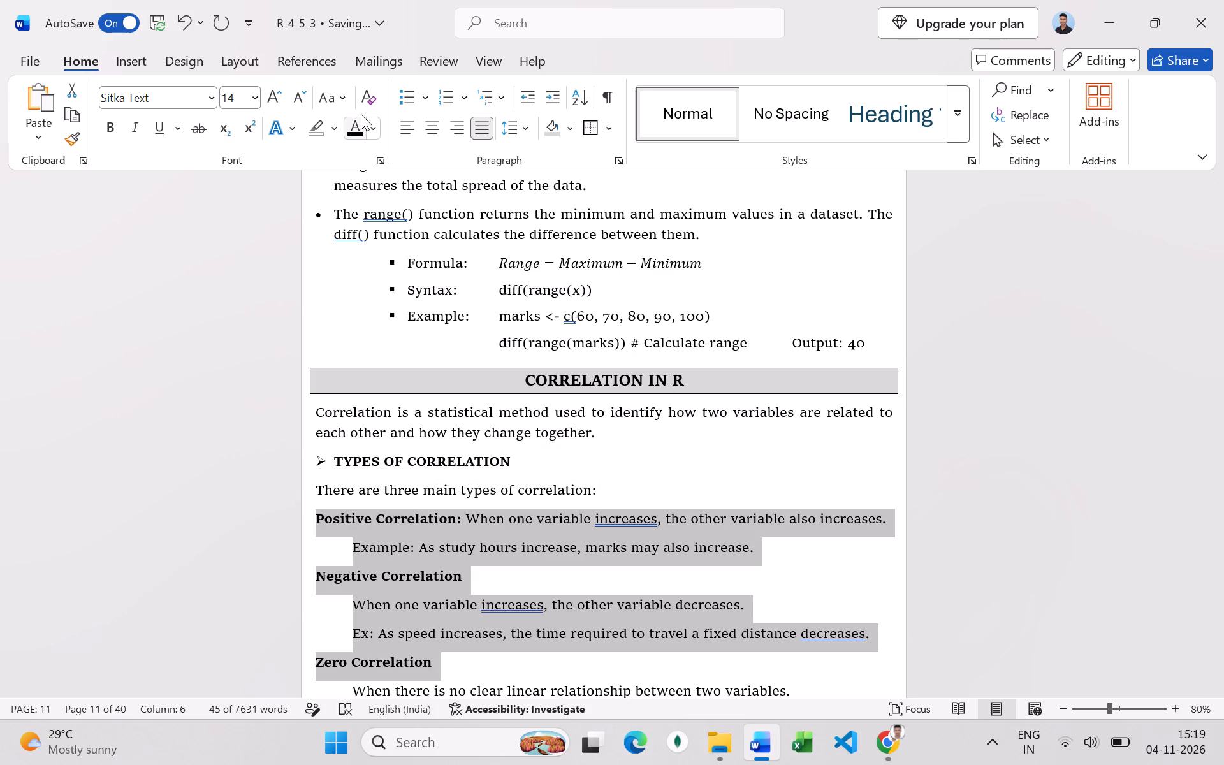
left_click(427, 103)
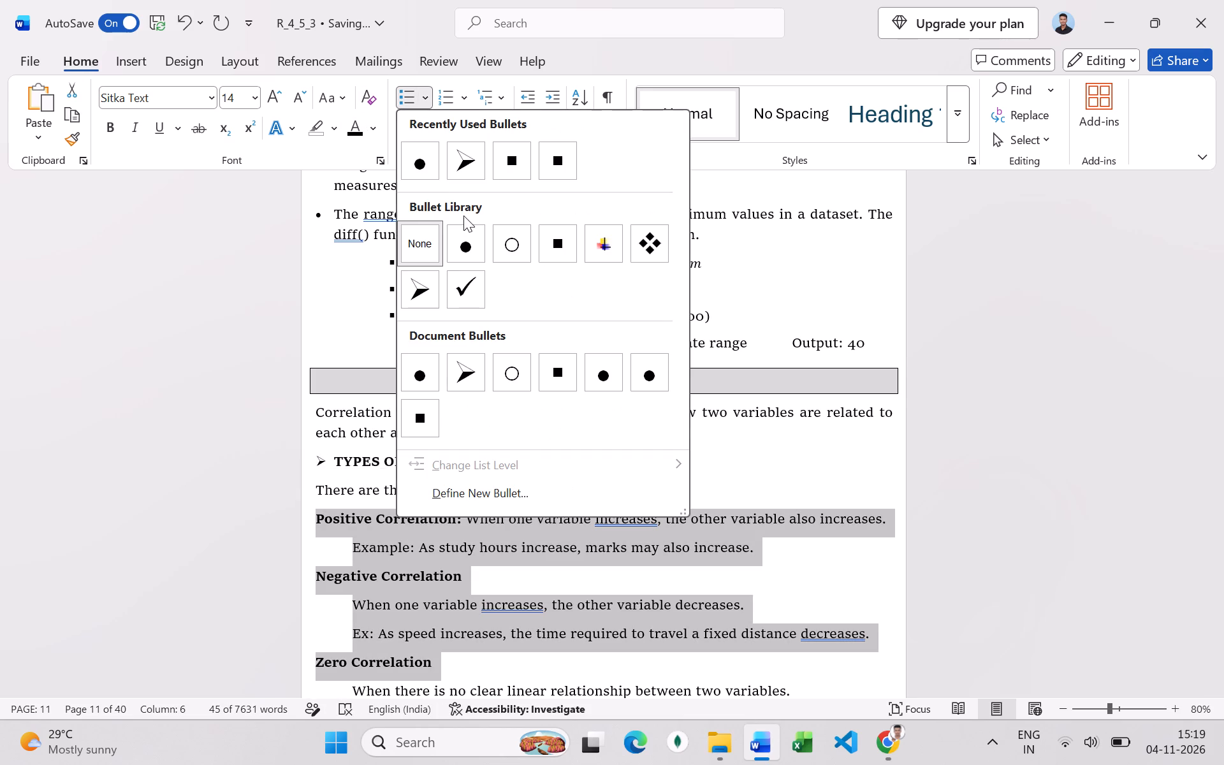
left_click(427, 165)
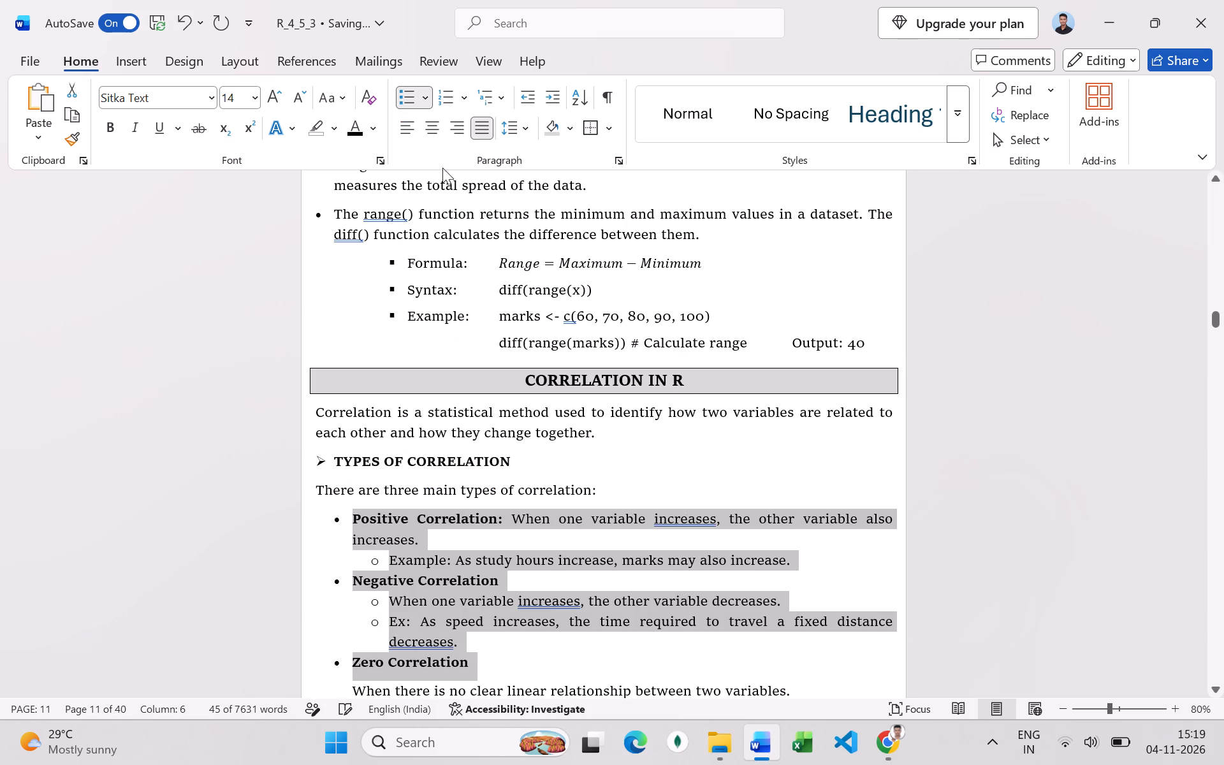
left_click(539, 98)
triple_click(528, 101)
double_click(528, 101)
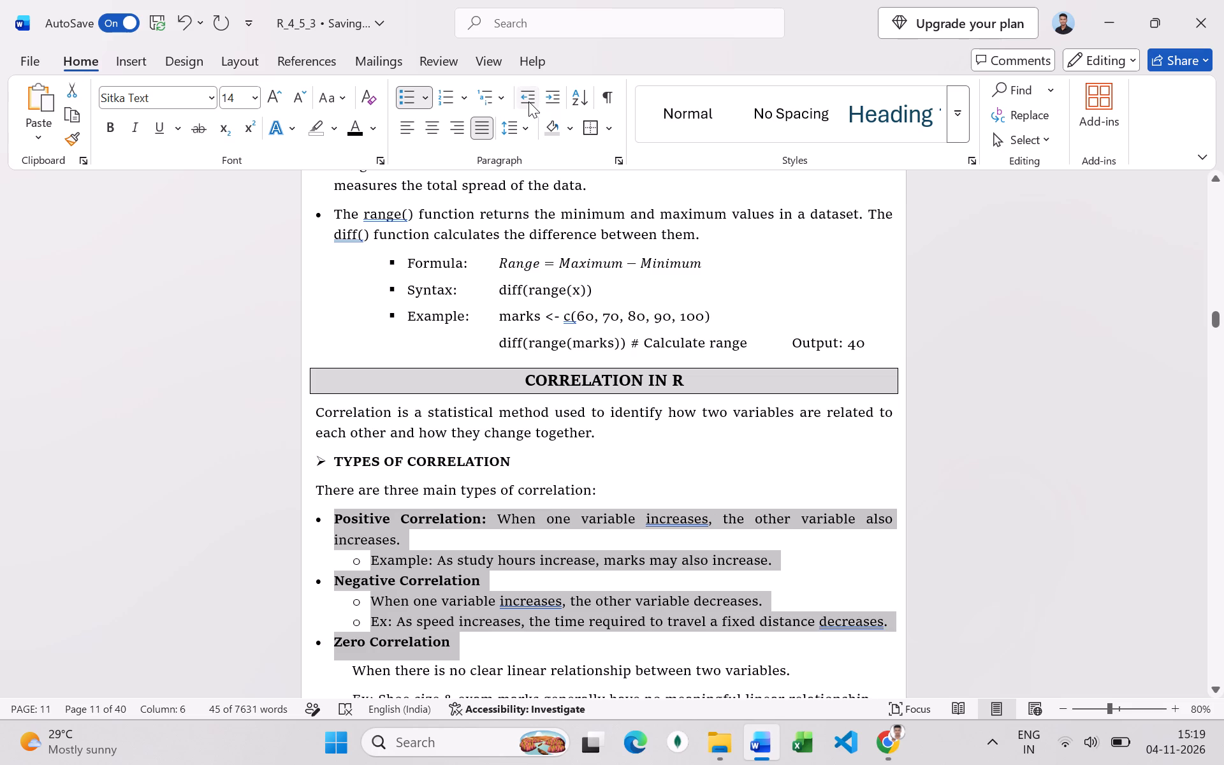
Remove the hollow bullet from the study-hours example line under Positive Correlation, keeping its indent.
left_click(474, 546)
left_click(378, 565)
left_click(365, 554)
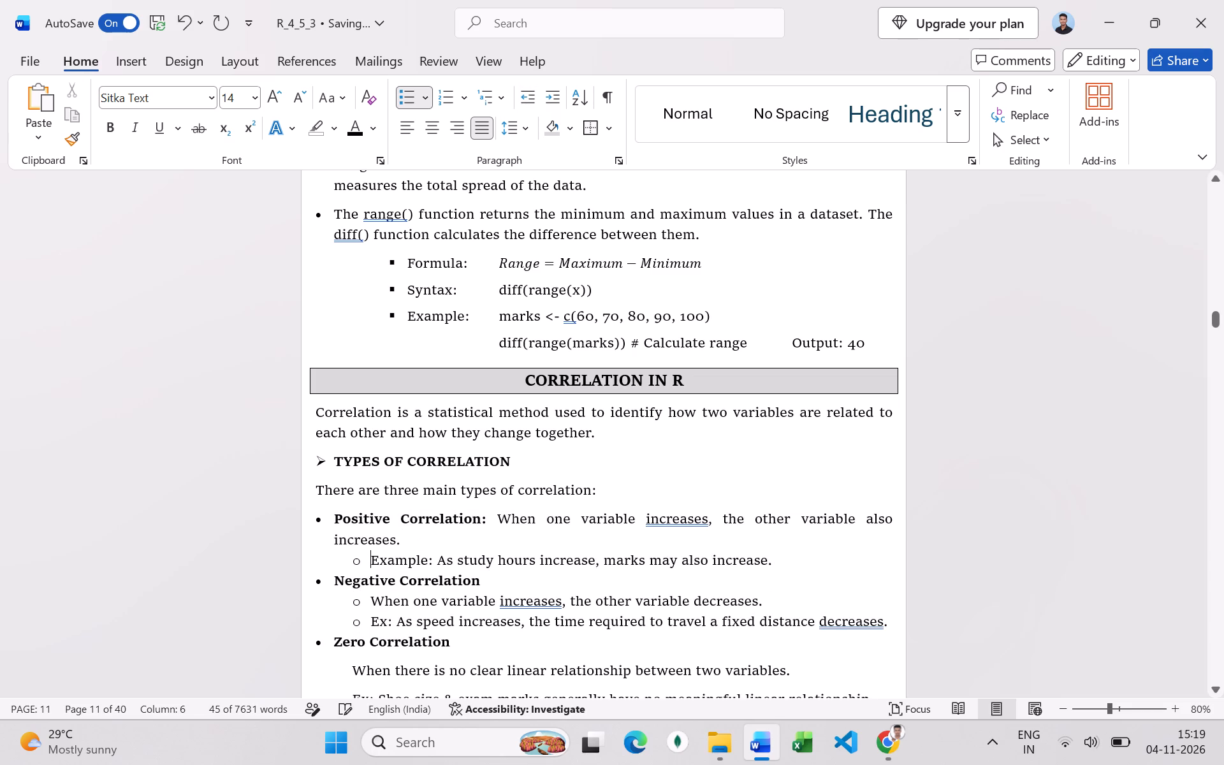
key("BackSpace")
Delete the final "e" of "variable" before "increases" in the Positive Correlation sentence.
right_click_drag(685, 521, 659, 537)
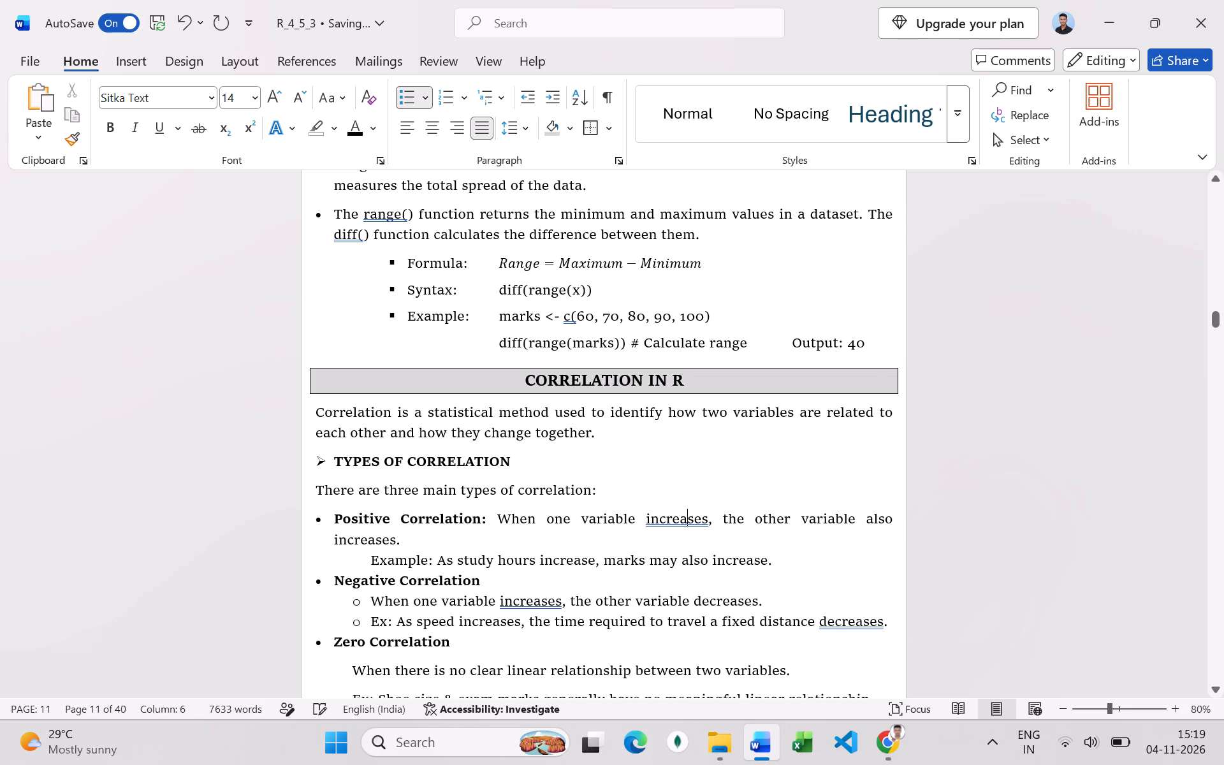
right_click(664, 530)
left_click_drag(622, 336, 622, 342)
left_click(639, 525)
key("BackSpace")
left_click(653, 535)
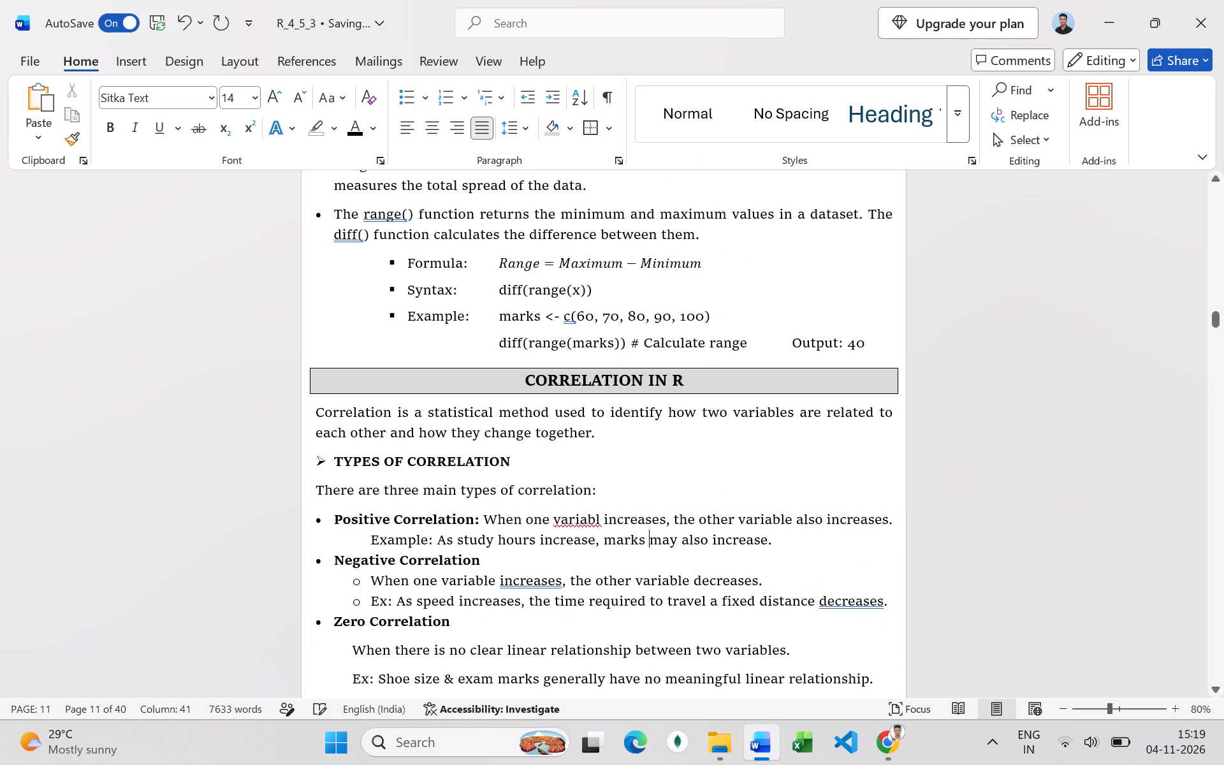
Remove the bullet from the negative correlation description and join it onto the "Negative Correlation" heading line.
left_click(375, 581)
key("BackSpace")
key("BackSpace")
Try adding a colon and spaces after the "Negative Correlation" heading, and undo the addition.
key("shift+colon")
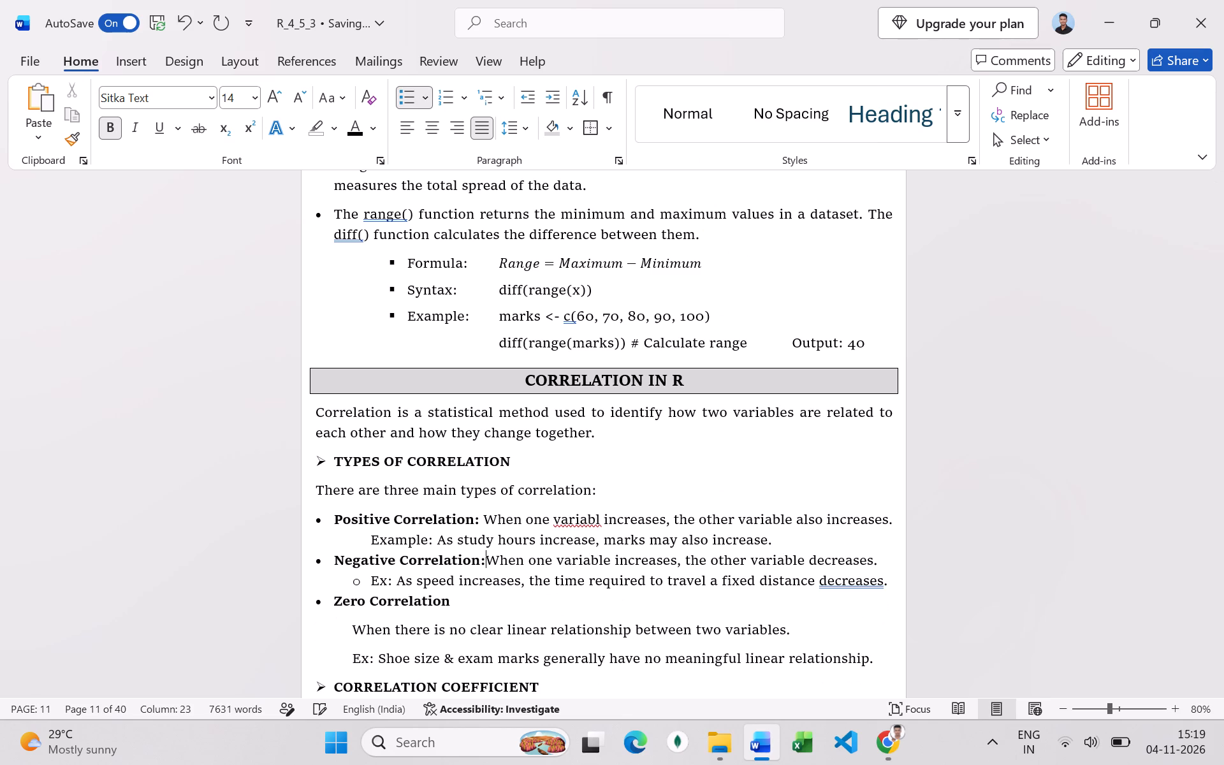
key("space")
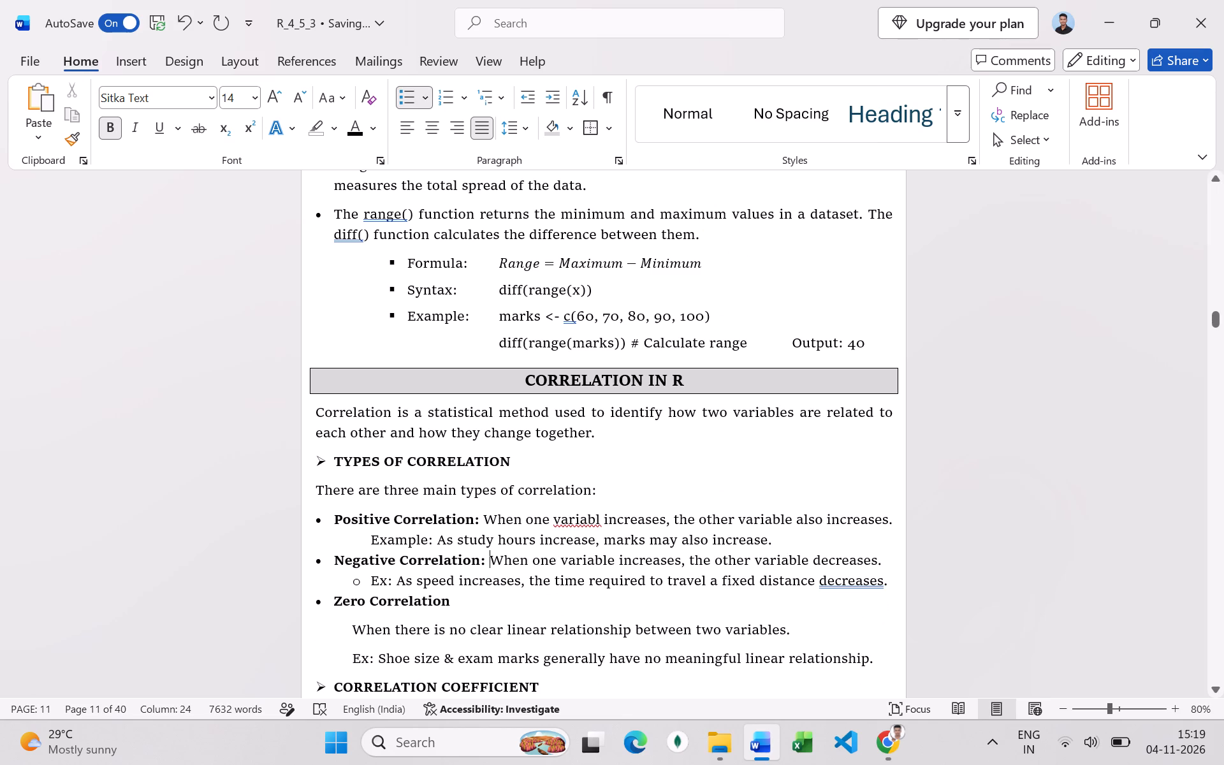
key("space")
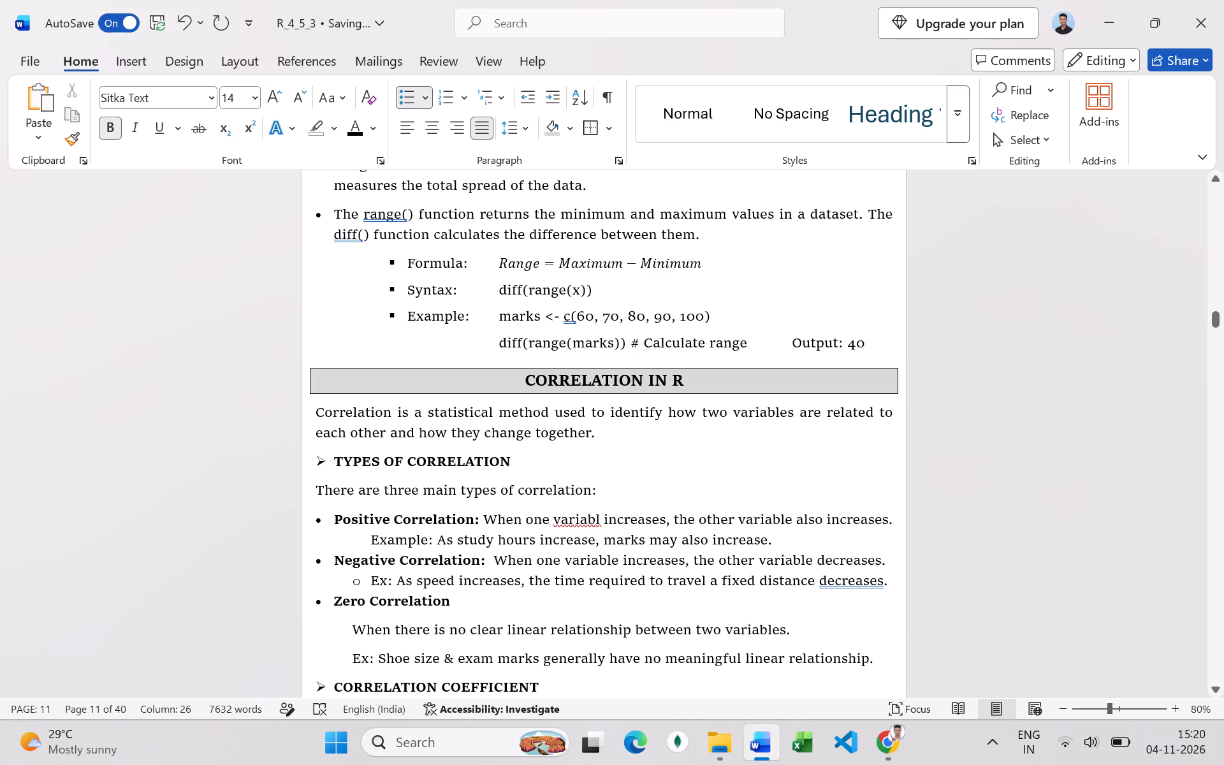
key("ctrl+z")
Remove the hollow bullet from the speed example line under Negative Correlation, keeping its indent.
left_click(368, 586)
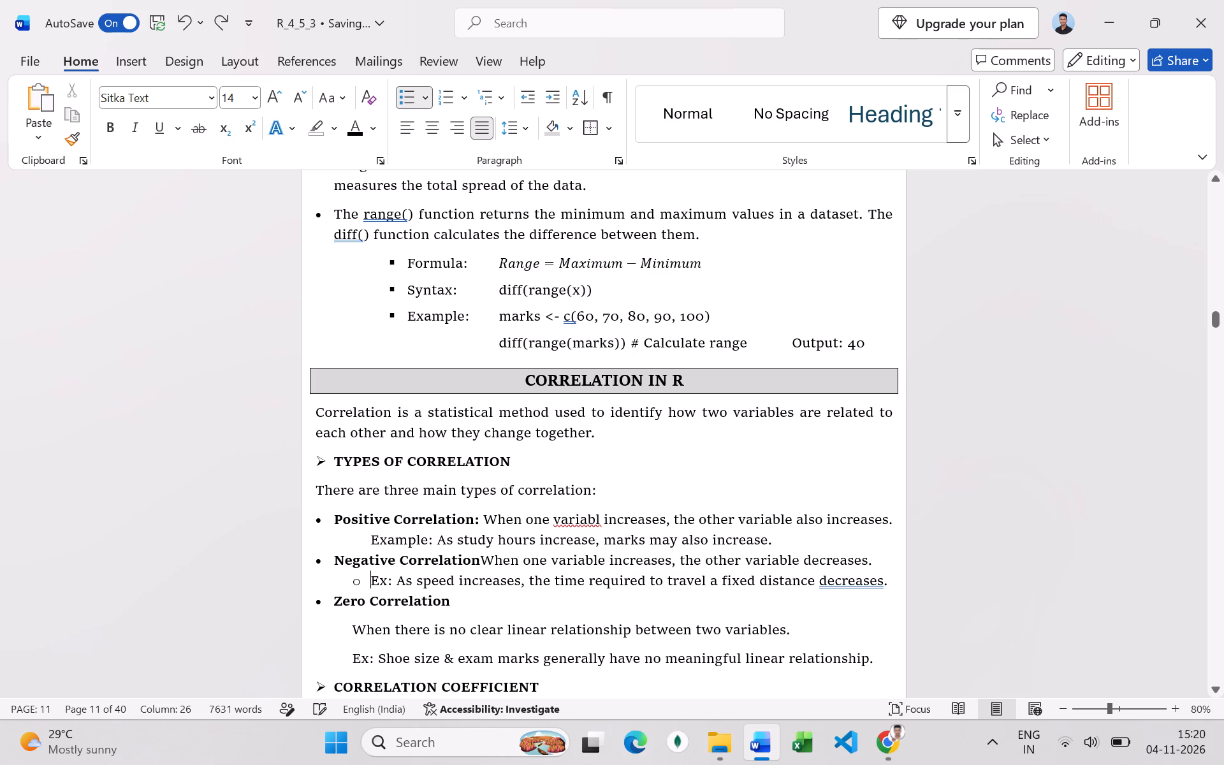
key("BackSpace")
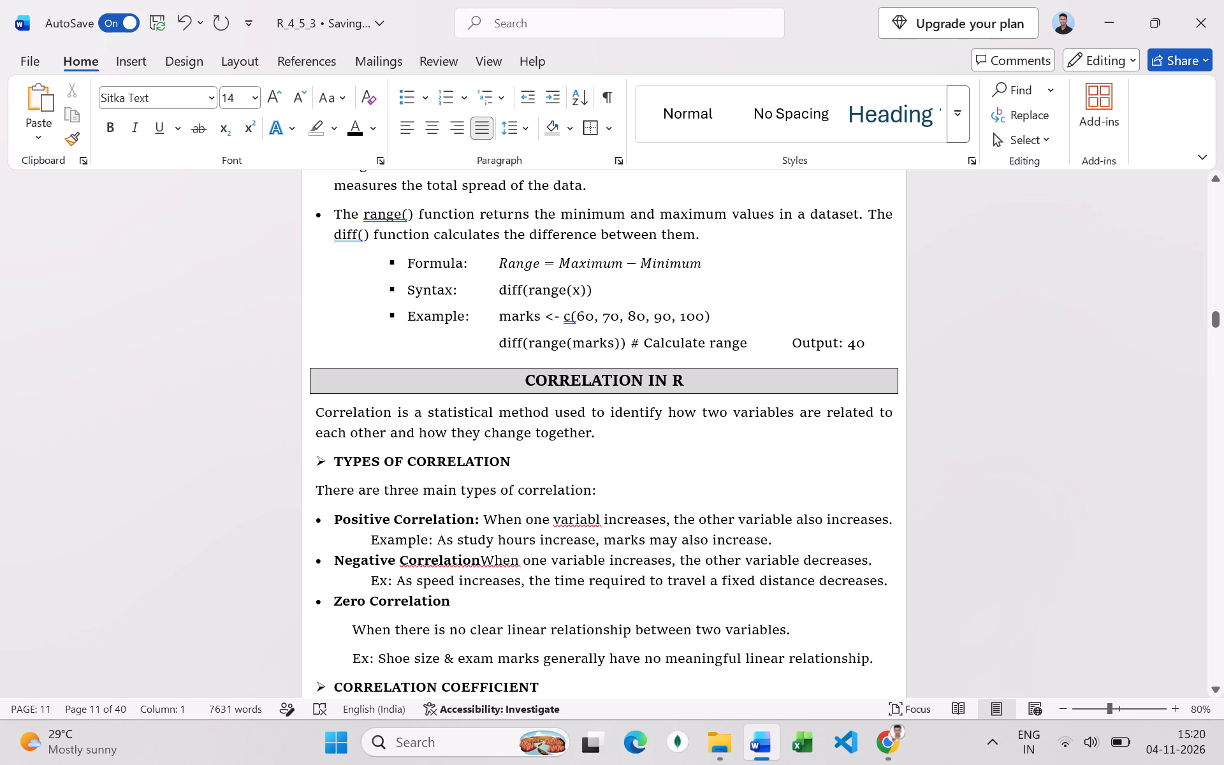
Shorten "Example" to "Ex" in the study-hours line under Positive Correlation.
left_click(428, 541)
key("BackSpace")
key("BackSpace")
key("BackSpace")
key("BackSpace")
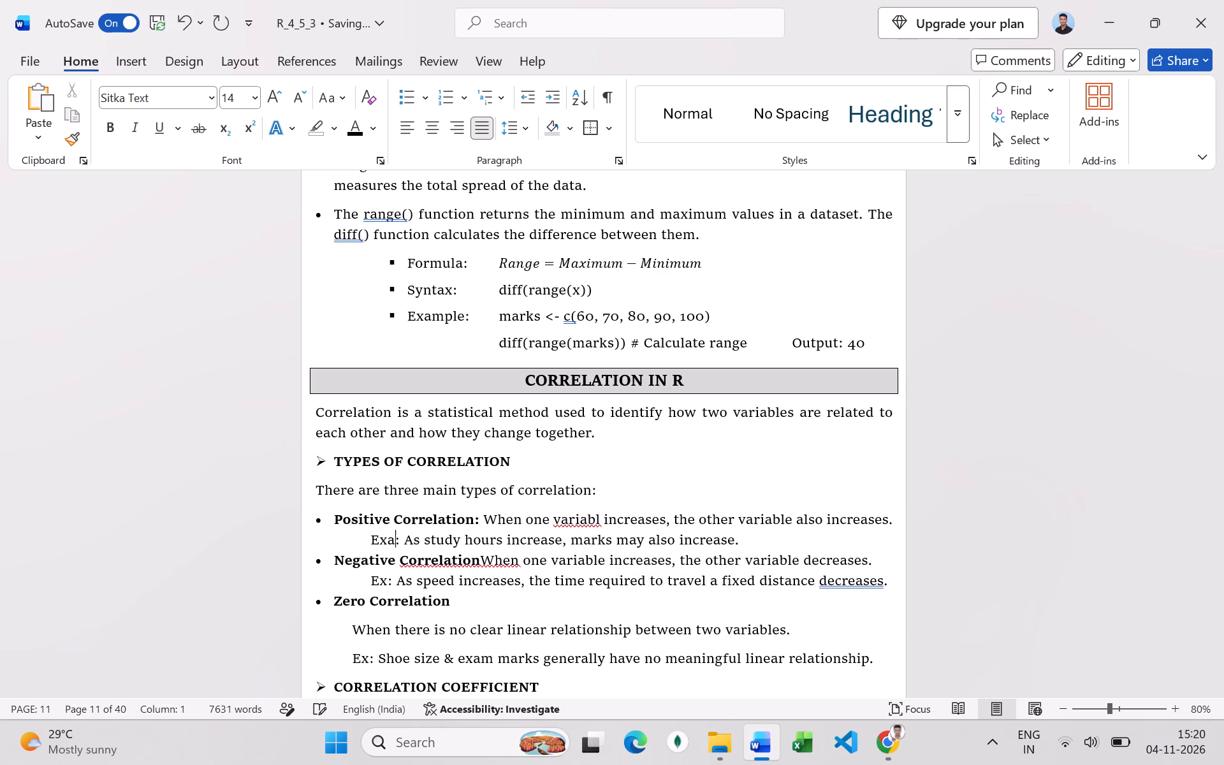
key("BackSpace")
Join the zero correlation description onto the "Zero Correlation" heading line, separated by a colon and a space.
left_click(351, 624)
key("BackSpace")
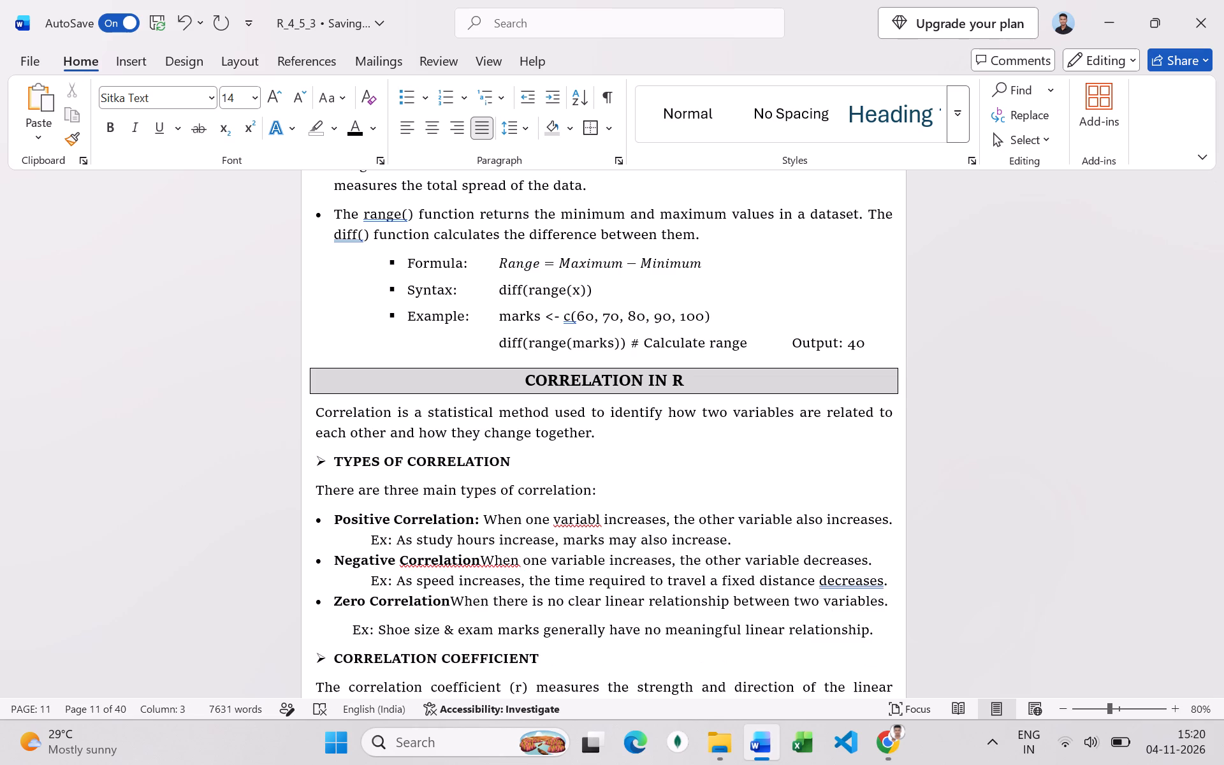
key("shift+colon")
key("space")
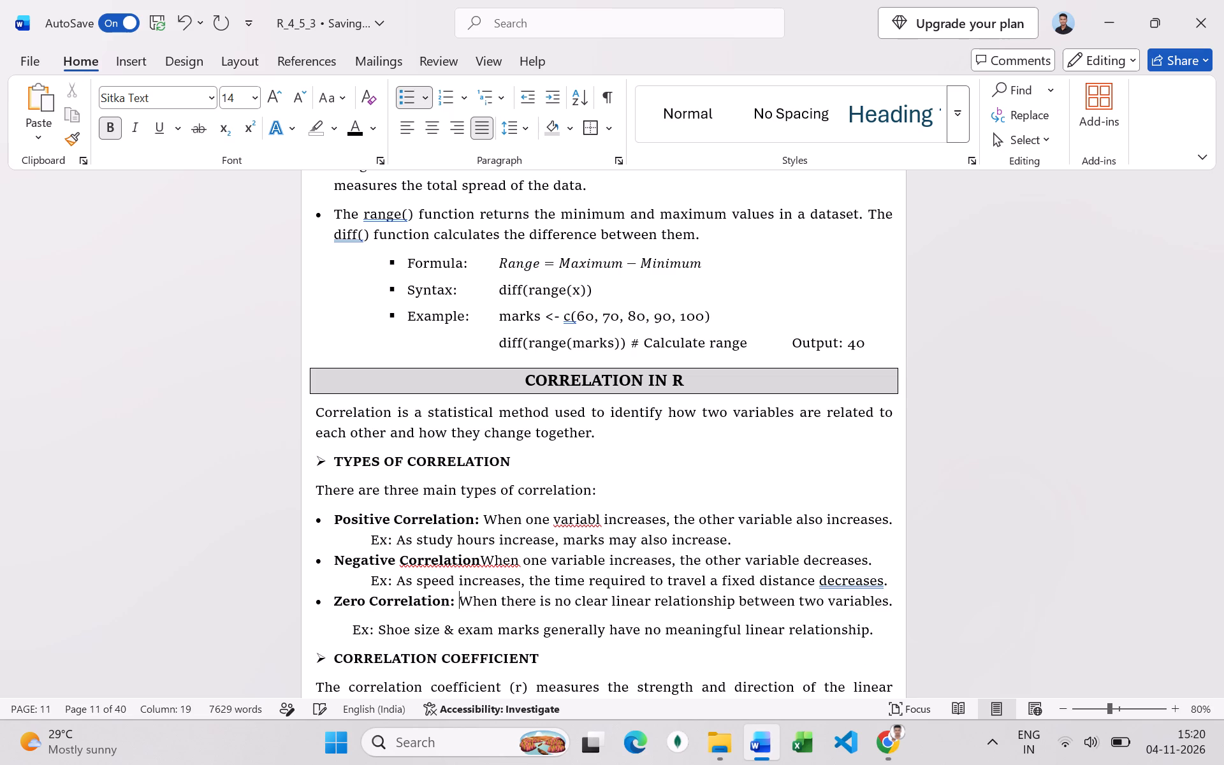
Place the shoe-size example directly below the Zero Correlation bullet as an unbulleted line of that list.
left_click(338, 630)
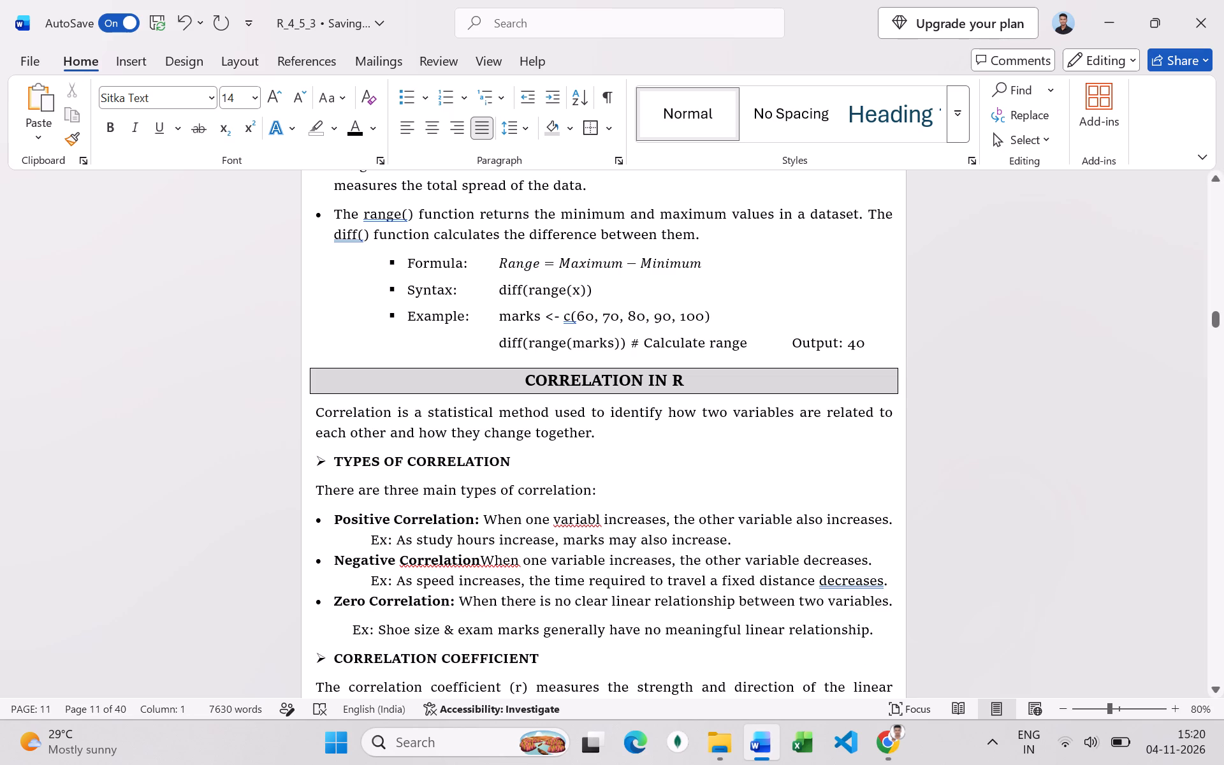
key("BackSpace")
key("Return")
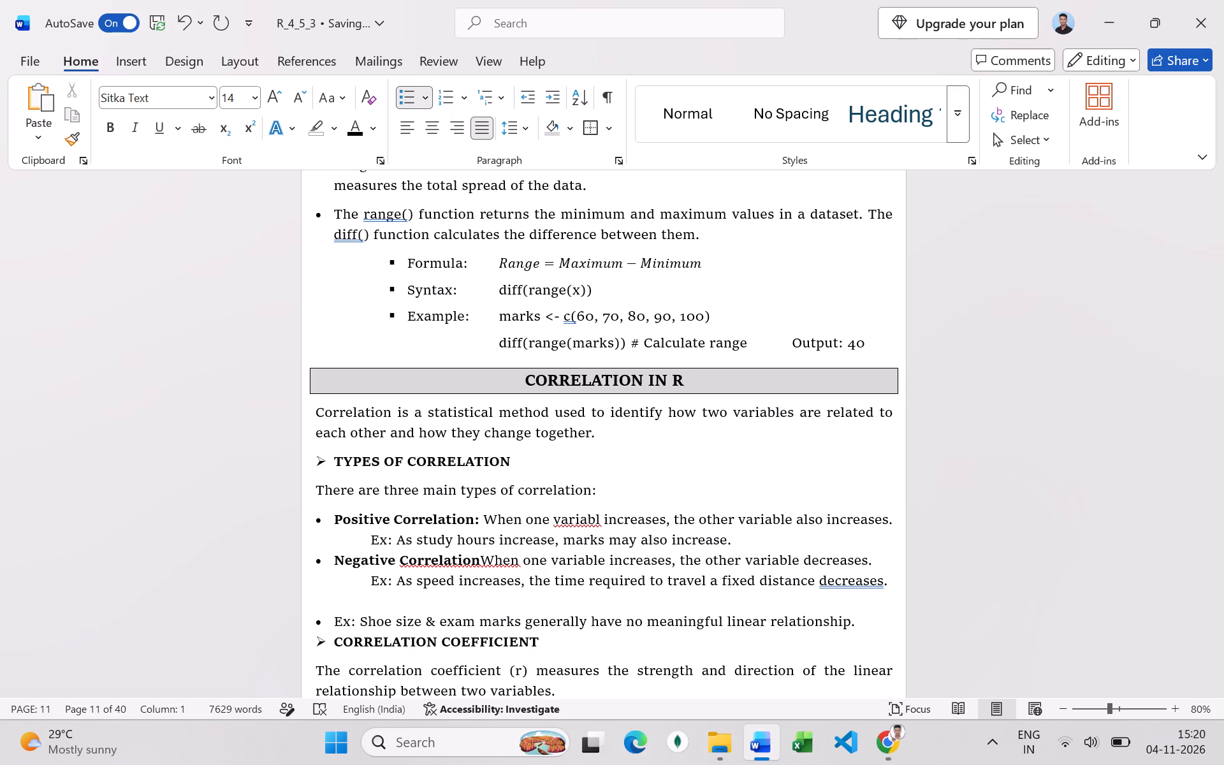
key("BackSpace")
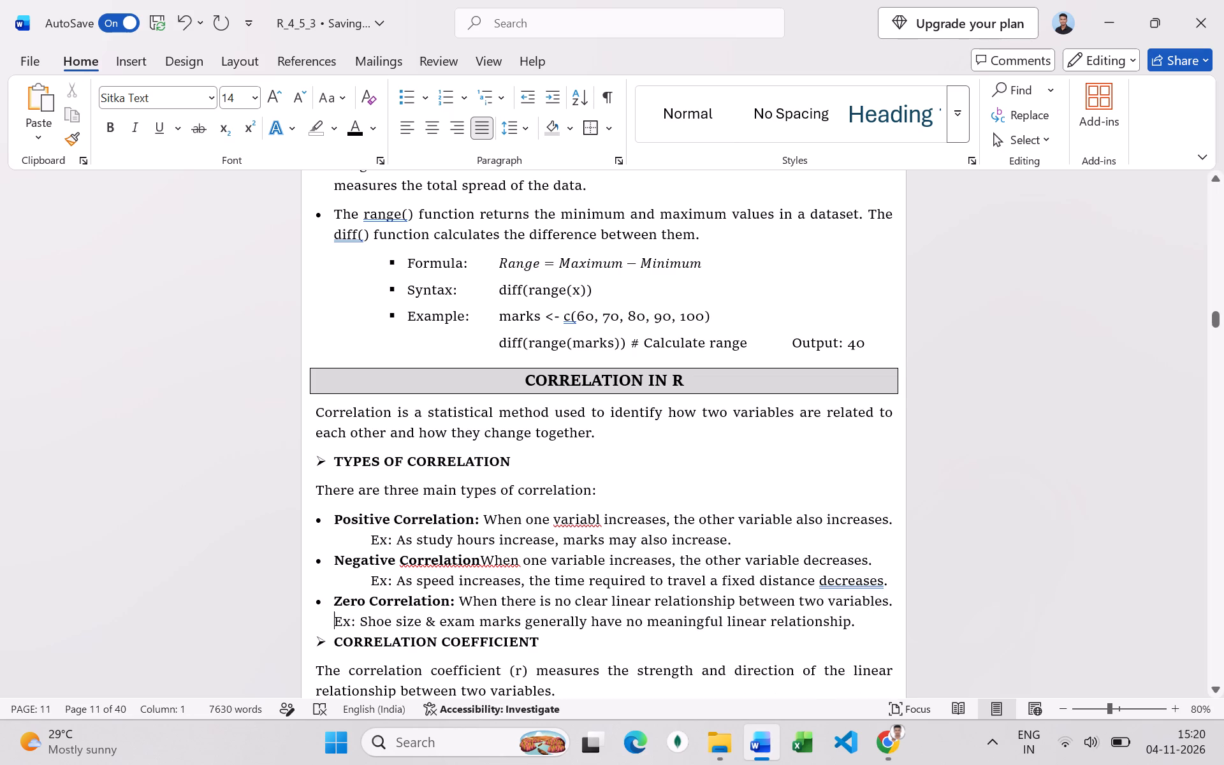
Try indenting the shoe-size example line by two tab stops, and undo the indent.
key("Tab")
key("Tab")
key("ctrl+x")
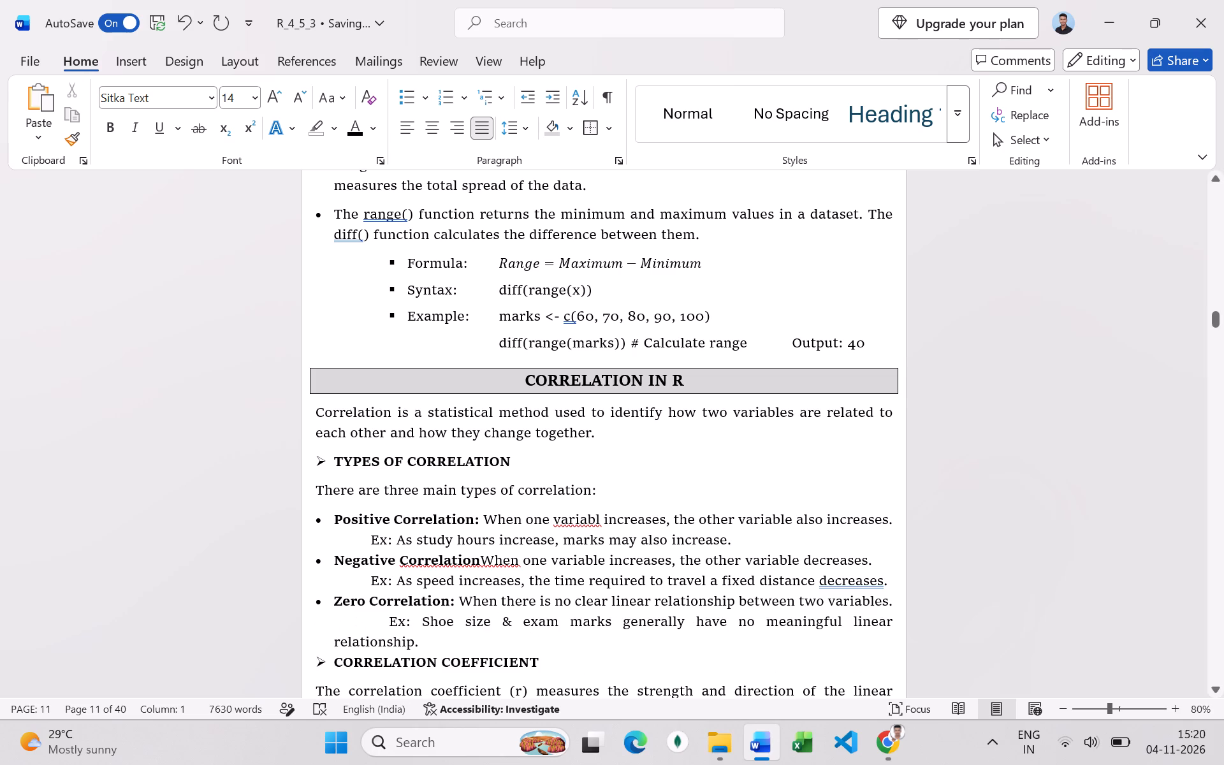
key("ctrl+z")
Indent the shoe-size example line with nine spaces to align it with the other two example lines.
key("space")
key("space")
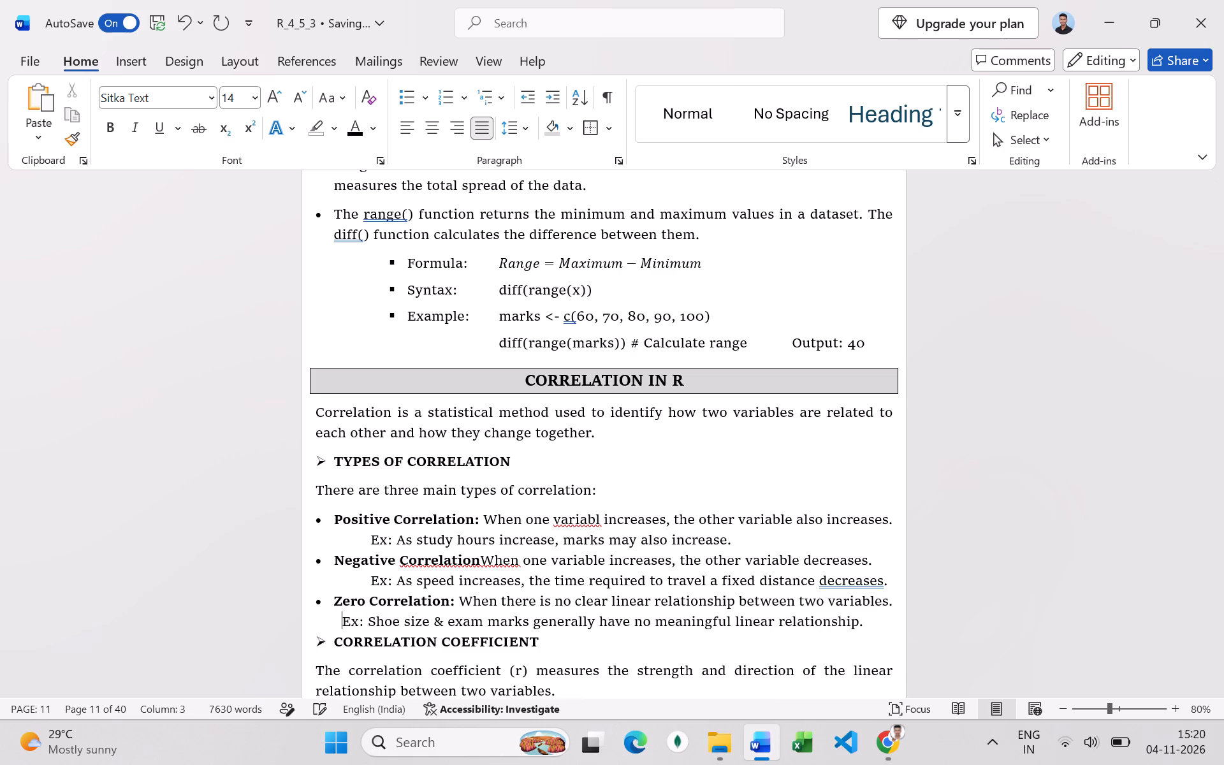
key("space")
key("space")
key("space")
key("space")
key("space")
key("space")
key("space")
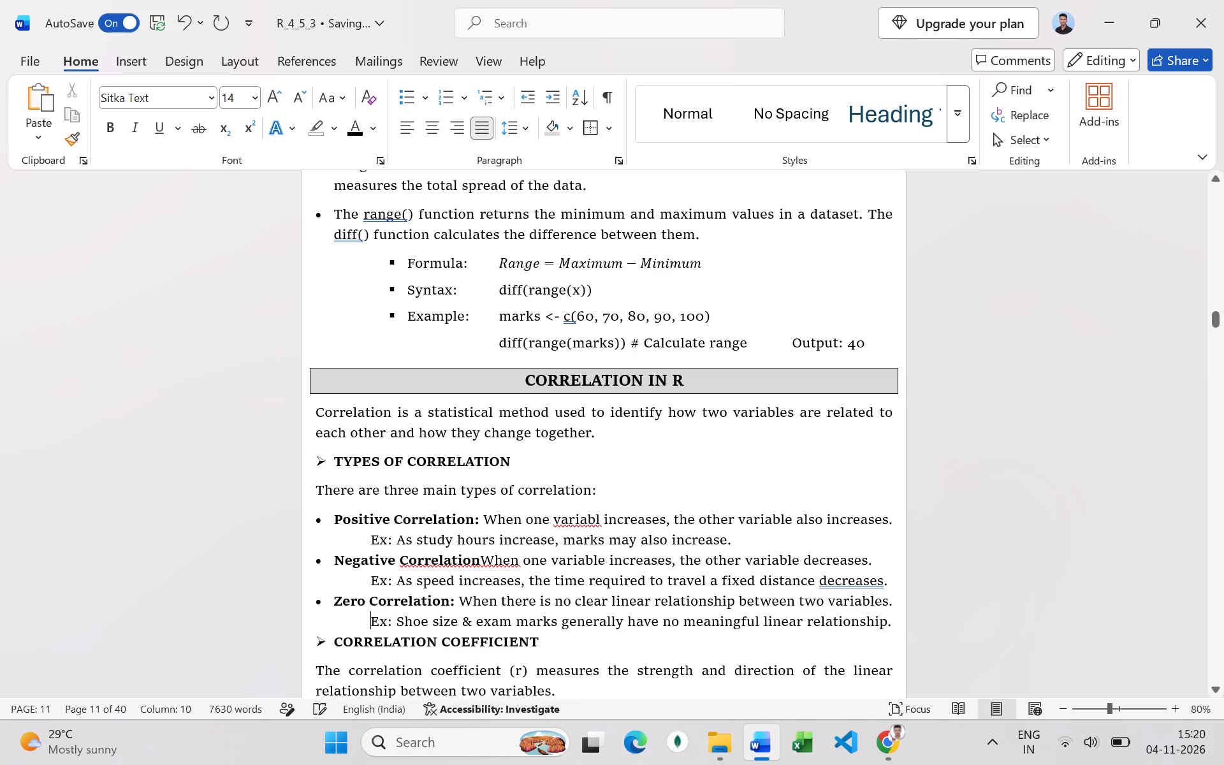
scroll(621, 612, "down", 2)
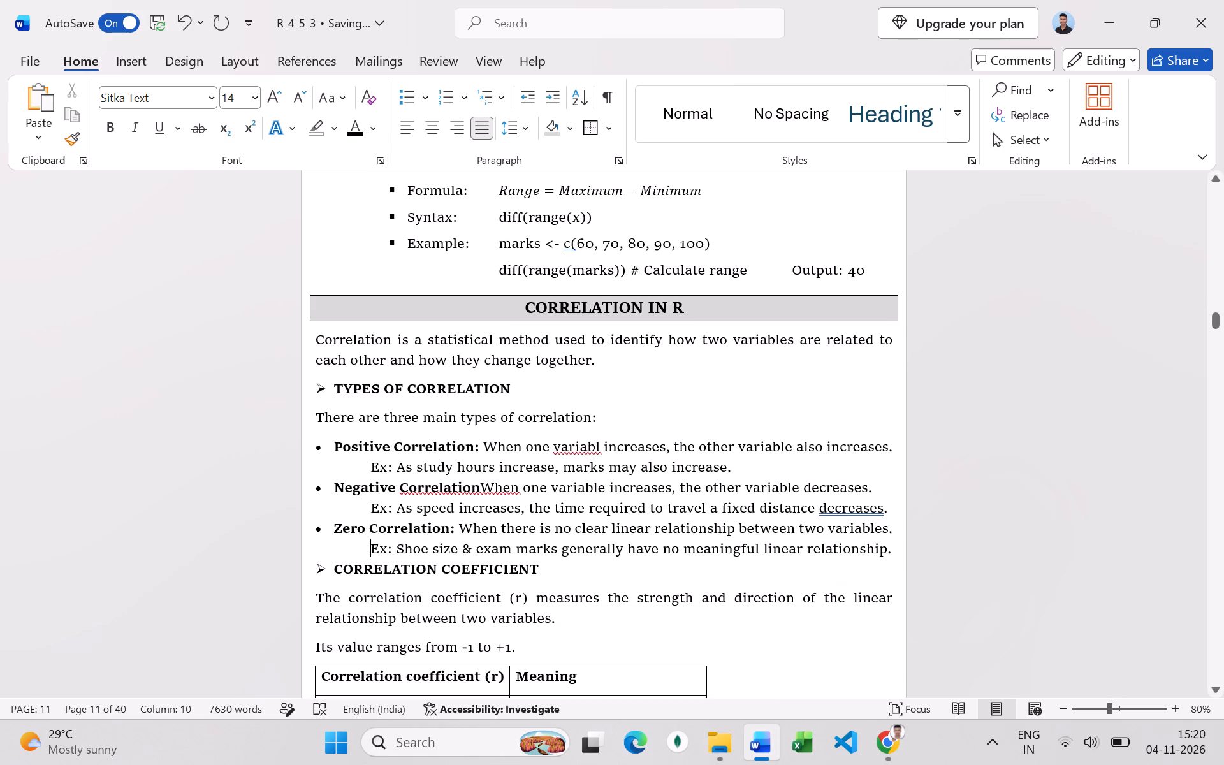
Allow spacing between same-style paragraphs throughout the three correlation-type bullets and their example lines.
left_click_drag(898, 548, 306, 443)
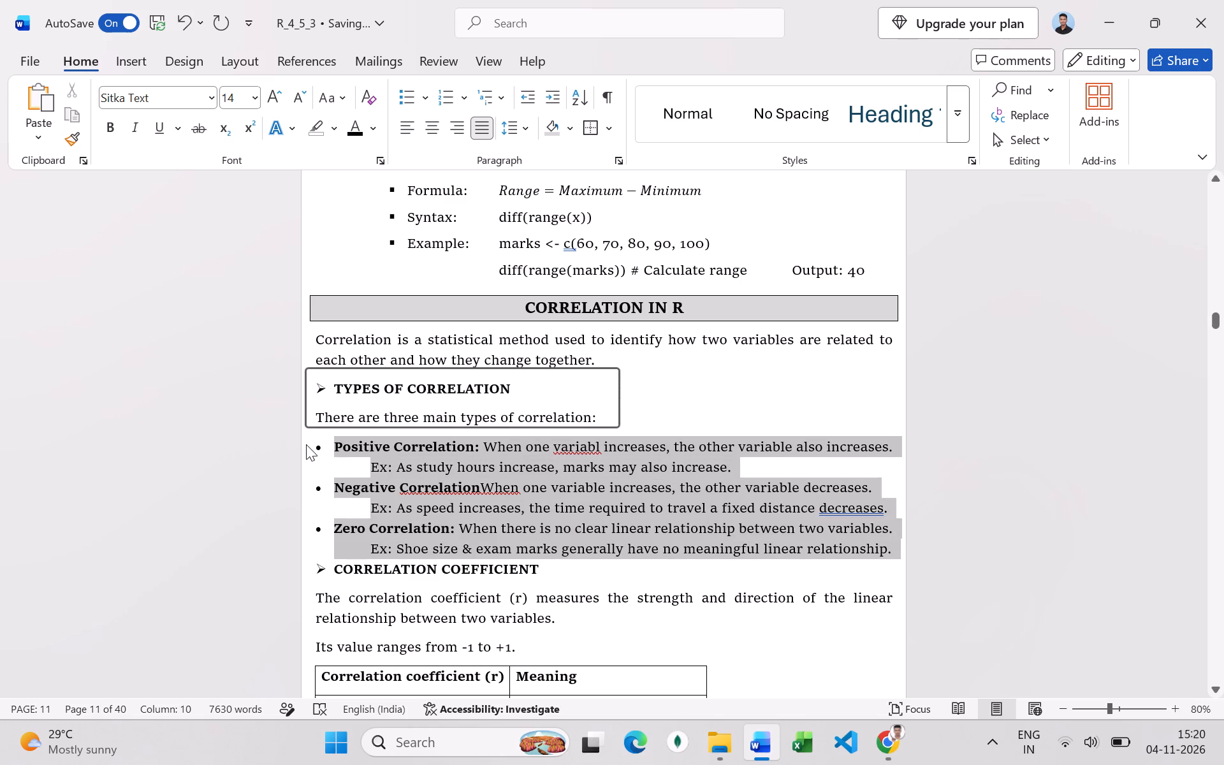
left_click(525, 119)
left_click(558, 317)
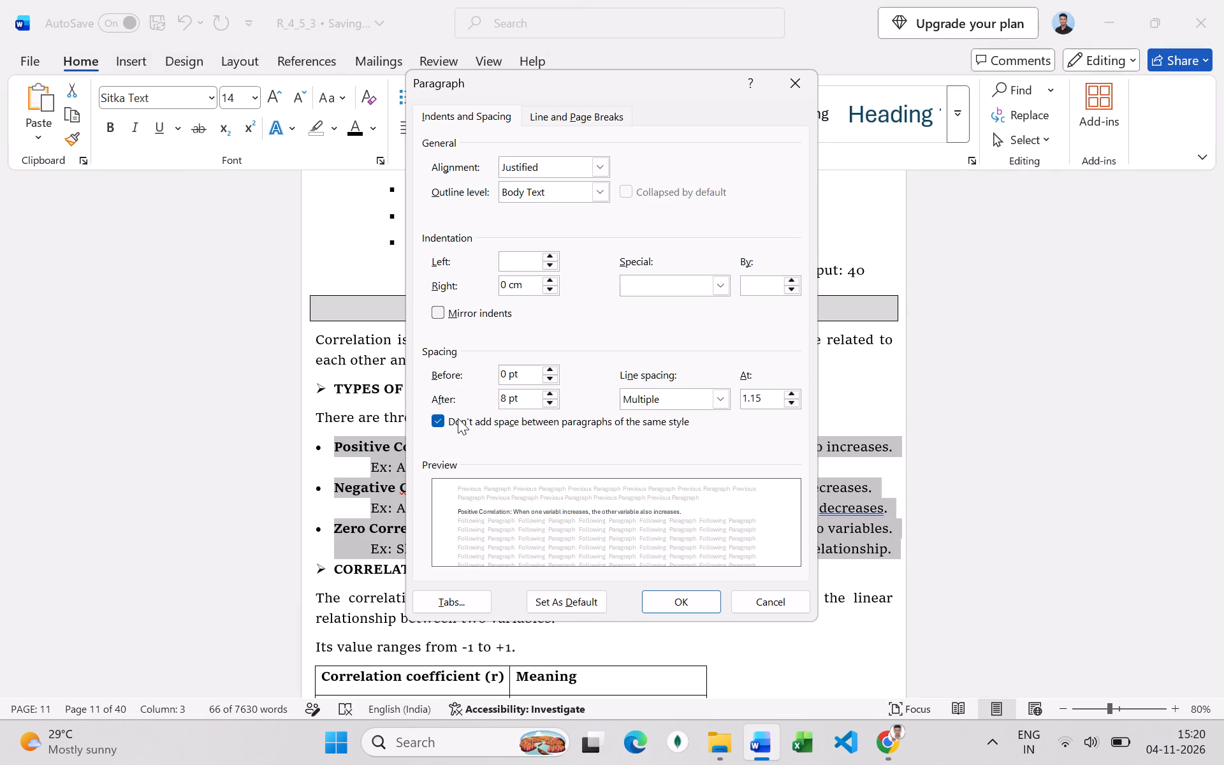
left_click(455, 418)
left_click(662, 613)
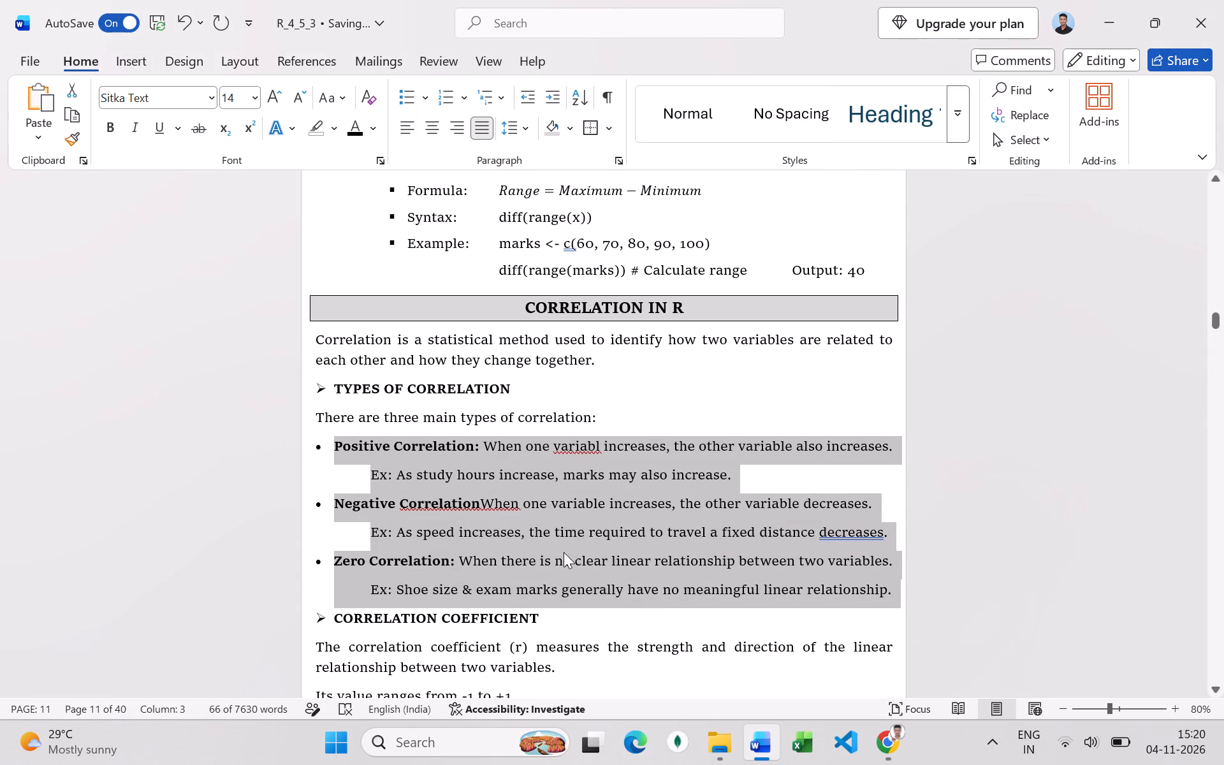
left_click(566, 553)
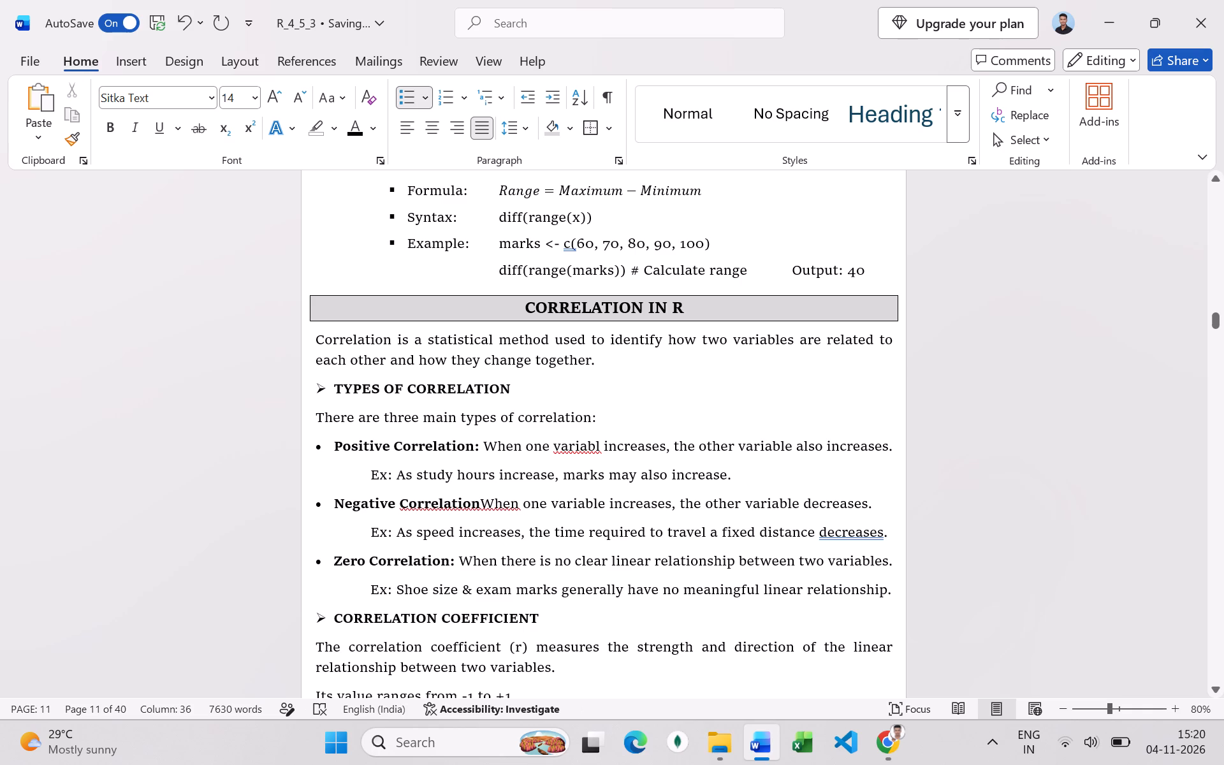
Correct "decreases" to "decrease" at the end of the speed and travel-time example.
right_click(854, 538)
left_click(771, 191)
left_click(722, 618)
Insert a colon and a space between "Negative Correlation" and its description.
left_click(480, 504)
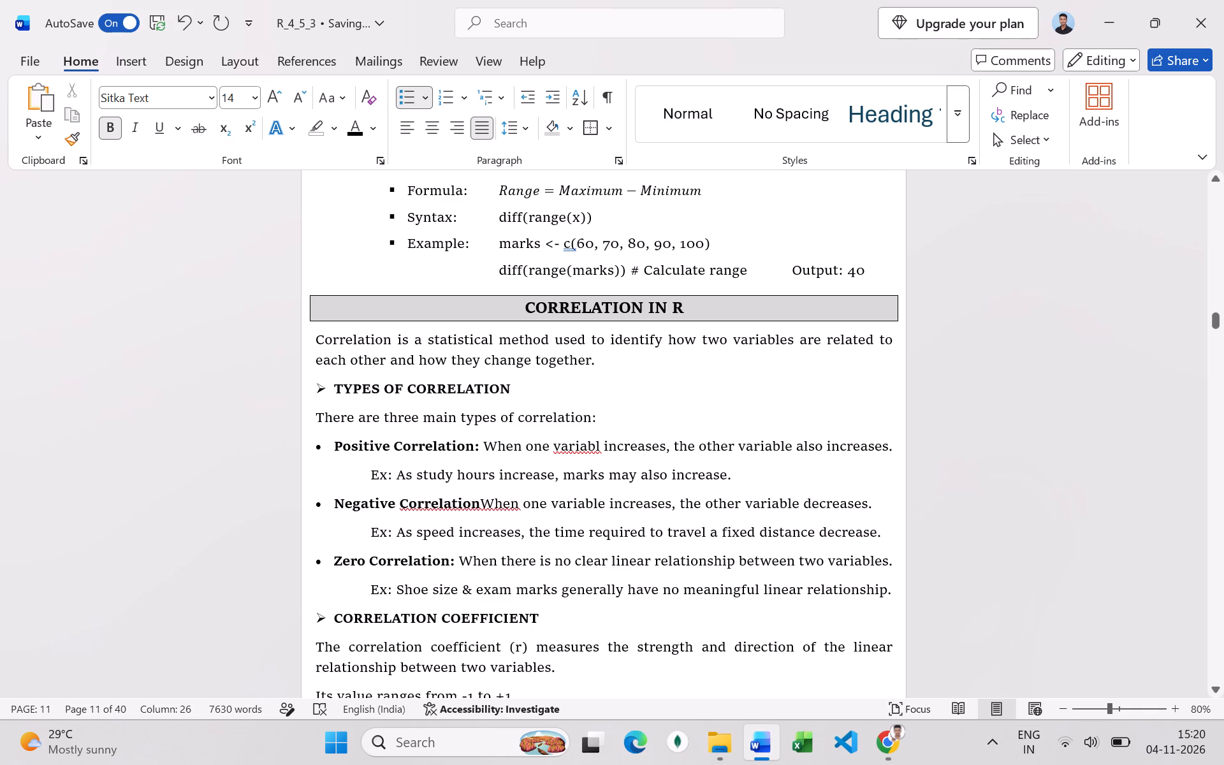
type(":")
key("space")
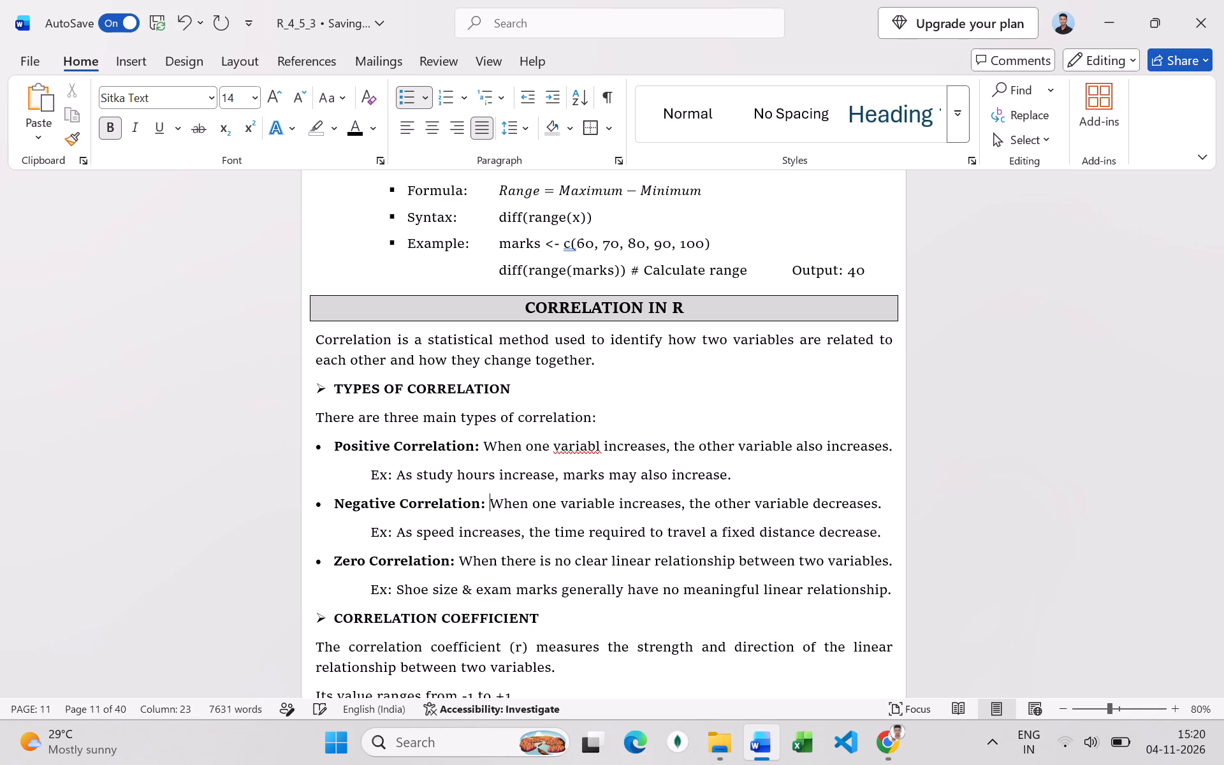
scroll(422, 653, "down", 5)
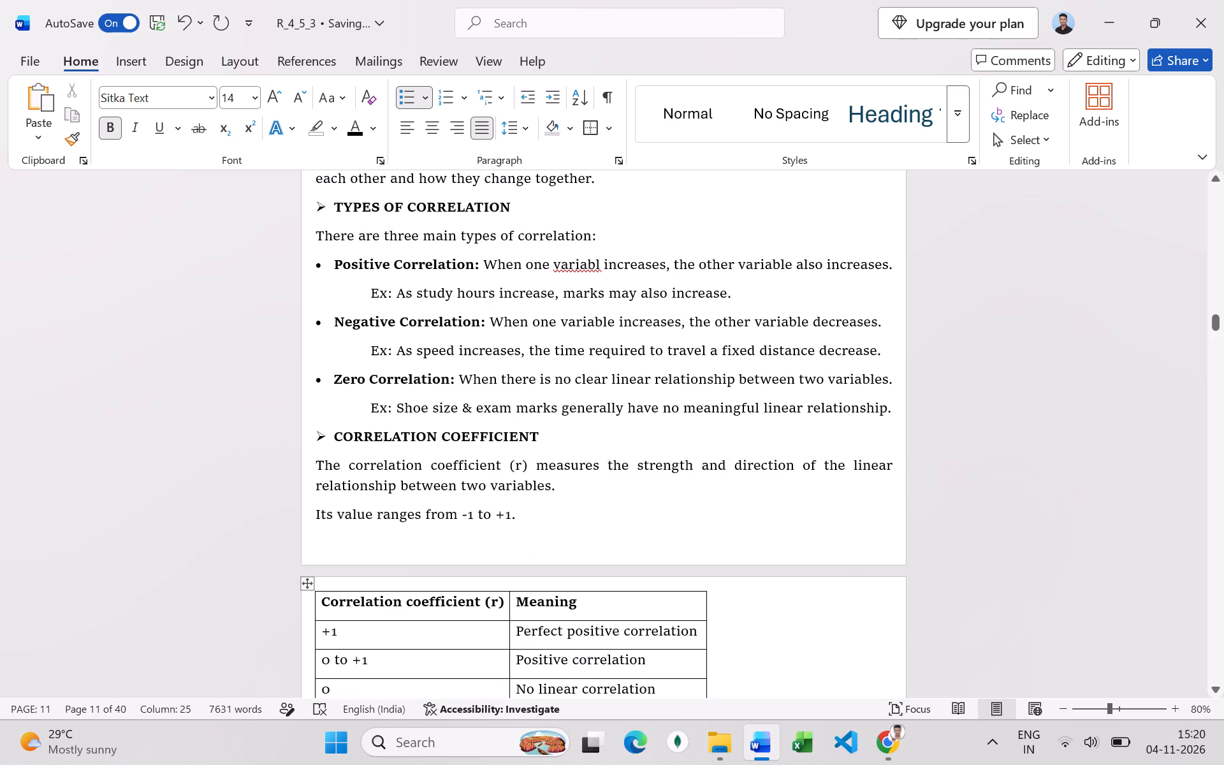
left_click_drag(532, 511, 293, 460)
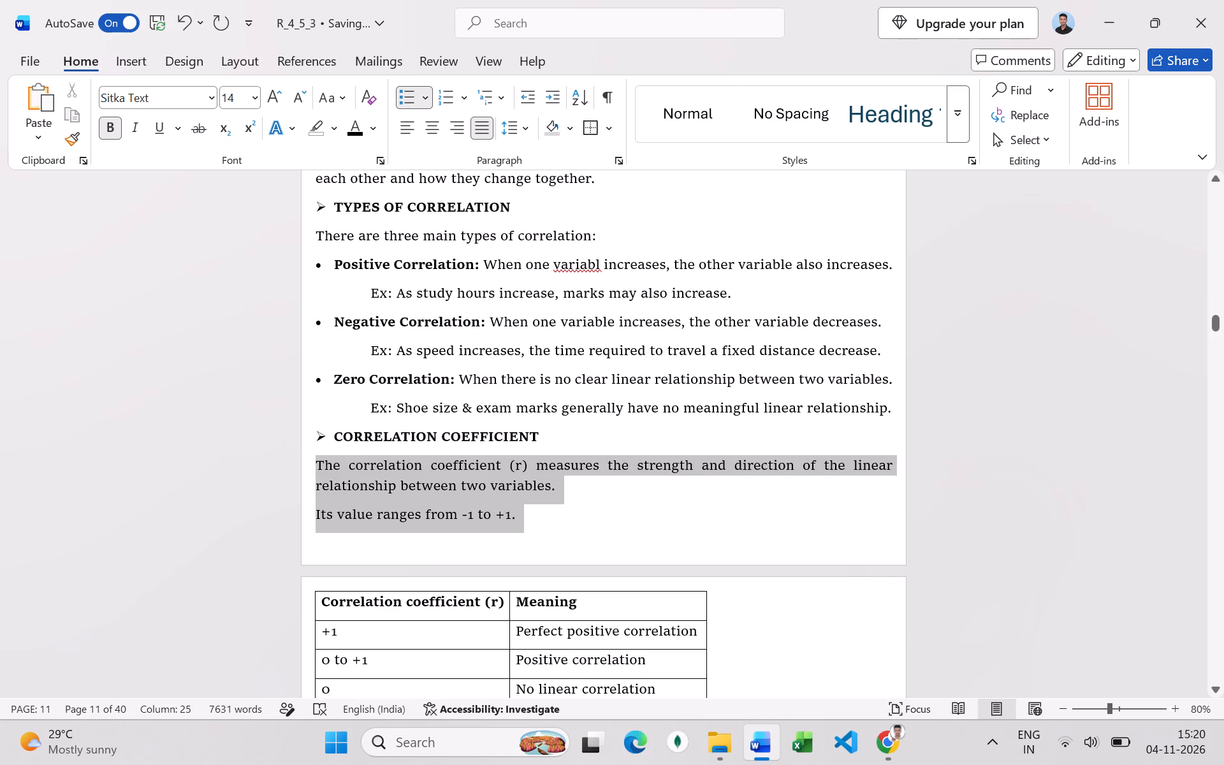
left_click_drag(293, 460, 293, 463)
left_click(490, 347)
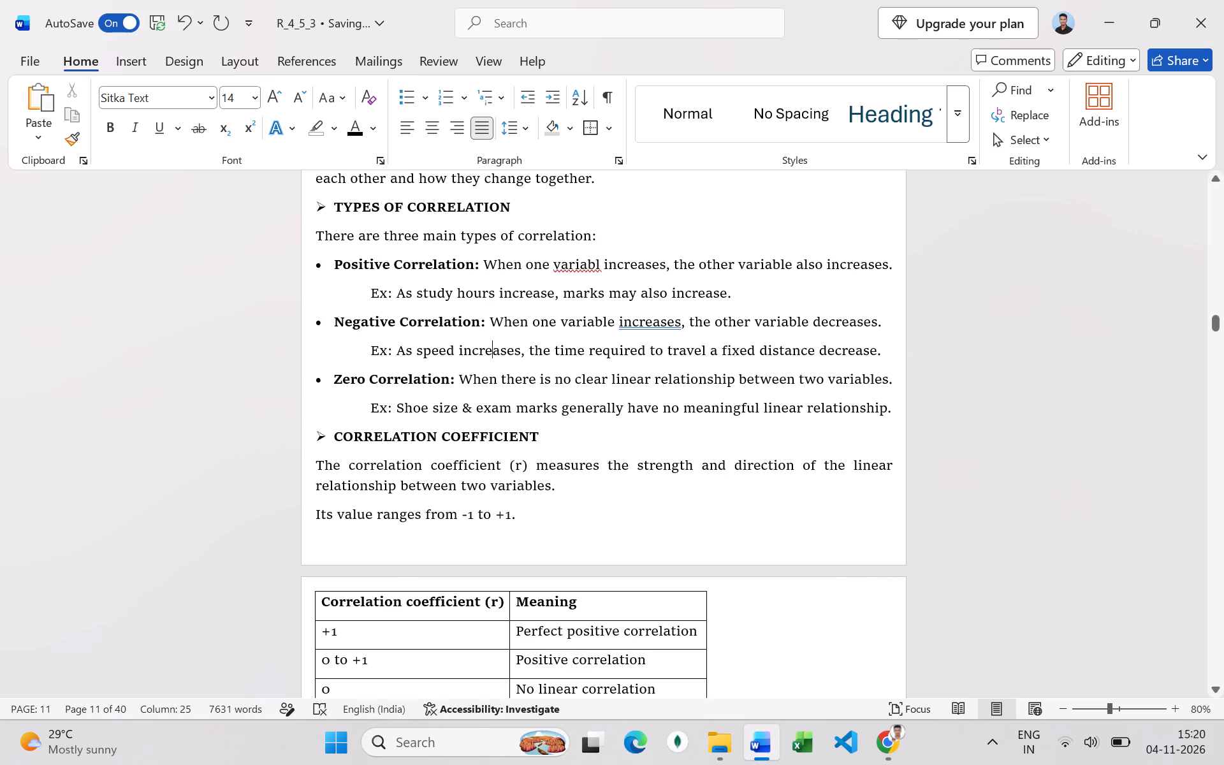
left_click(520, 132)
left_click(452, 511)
Move the correlation coefficient table so it sits horizontally centred on the page.
scroll(452, 512, "down", 5)
left_click_drag(309, 398, 385, 400)
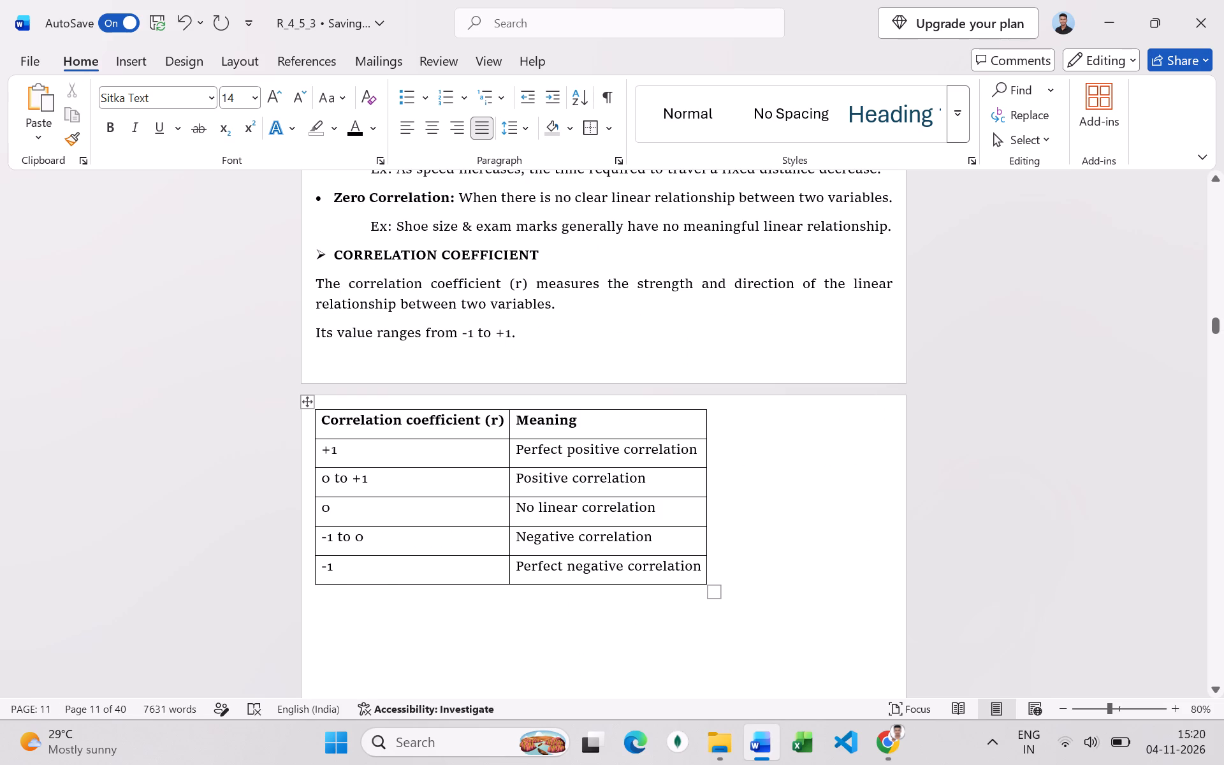
left_click_drag(385, 400, 393, 402)
left_click(390, 590)
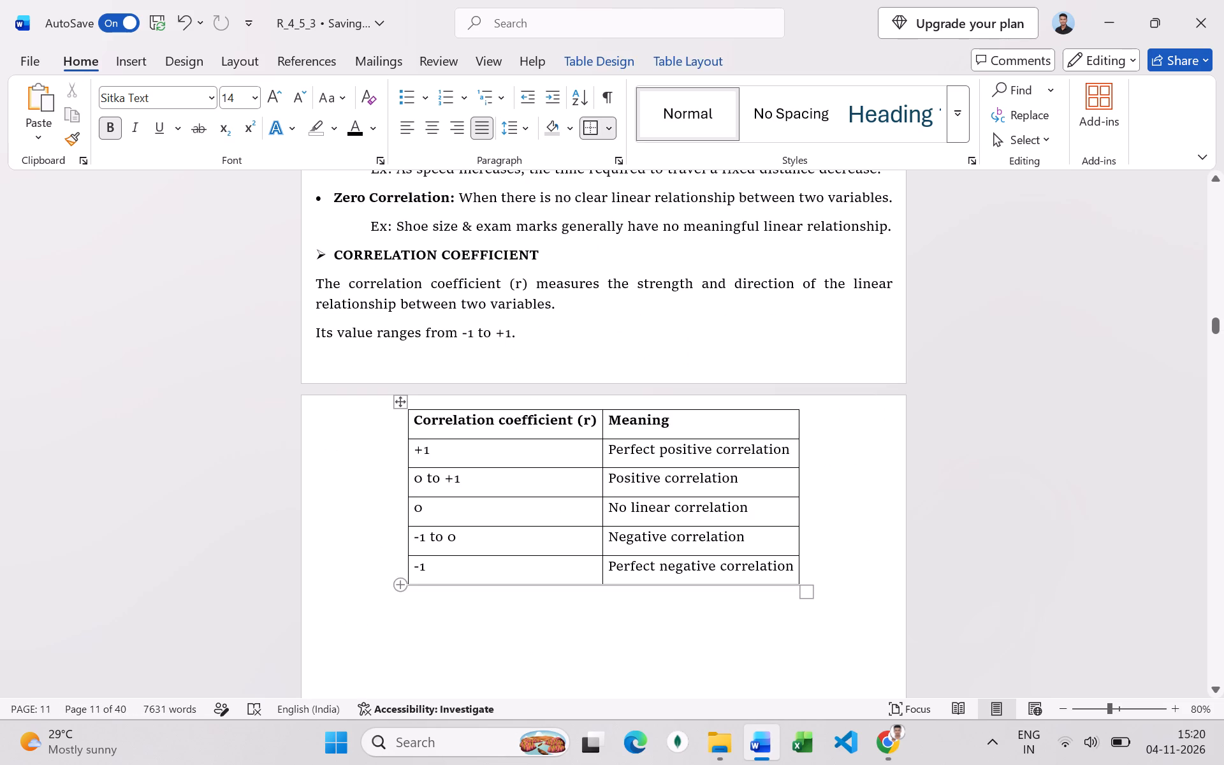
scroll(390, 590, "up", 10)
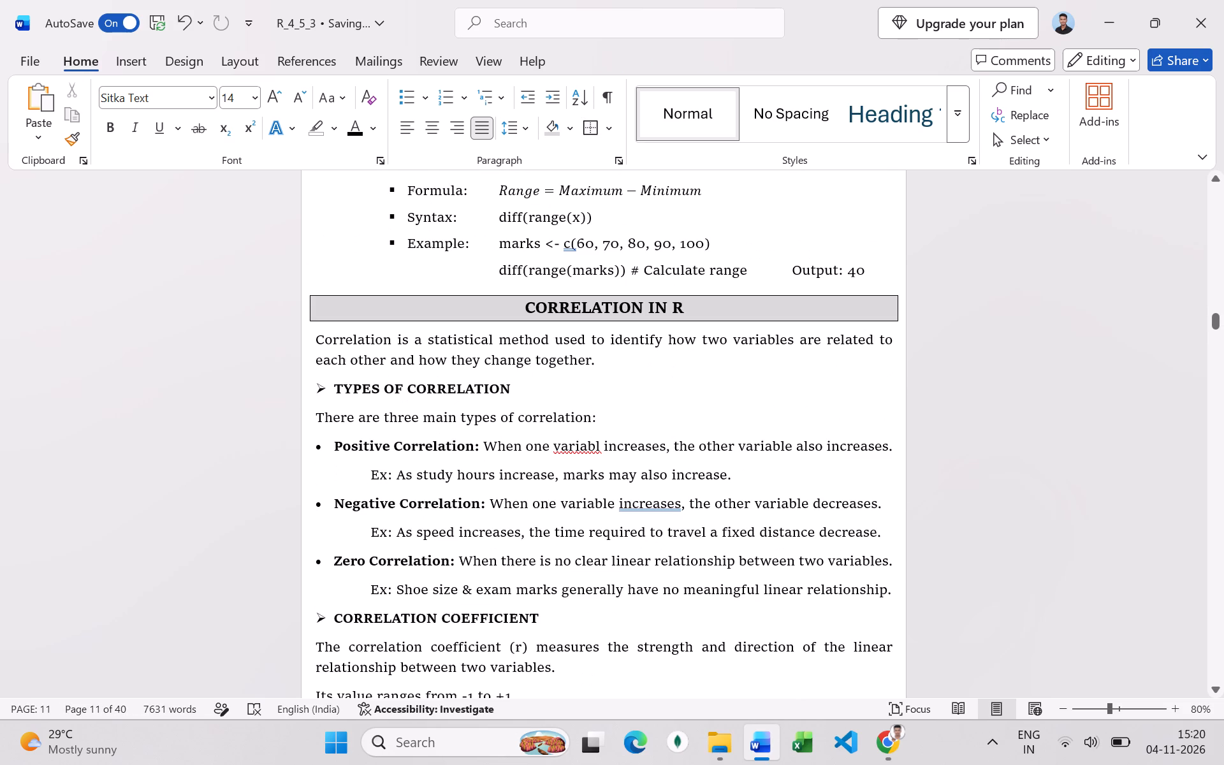
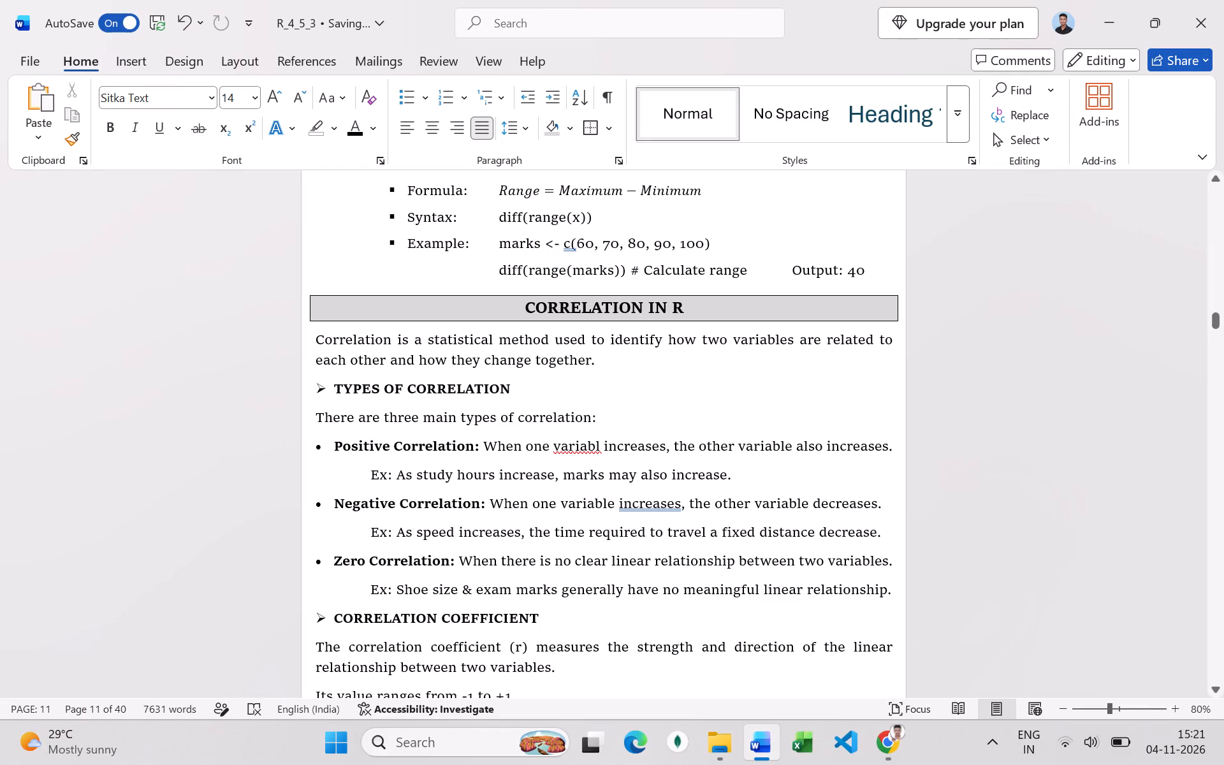
Correct the misspelled "variabl" to "variable" in the Positive Correlation bullet.
left_click(583, 455)
right_click_drag(566, 448, 559, 447)
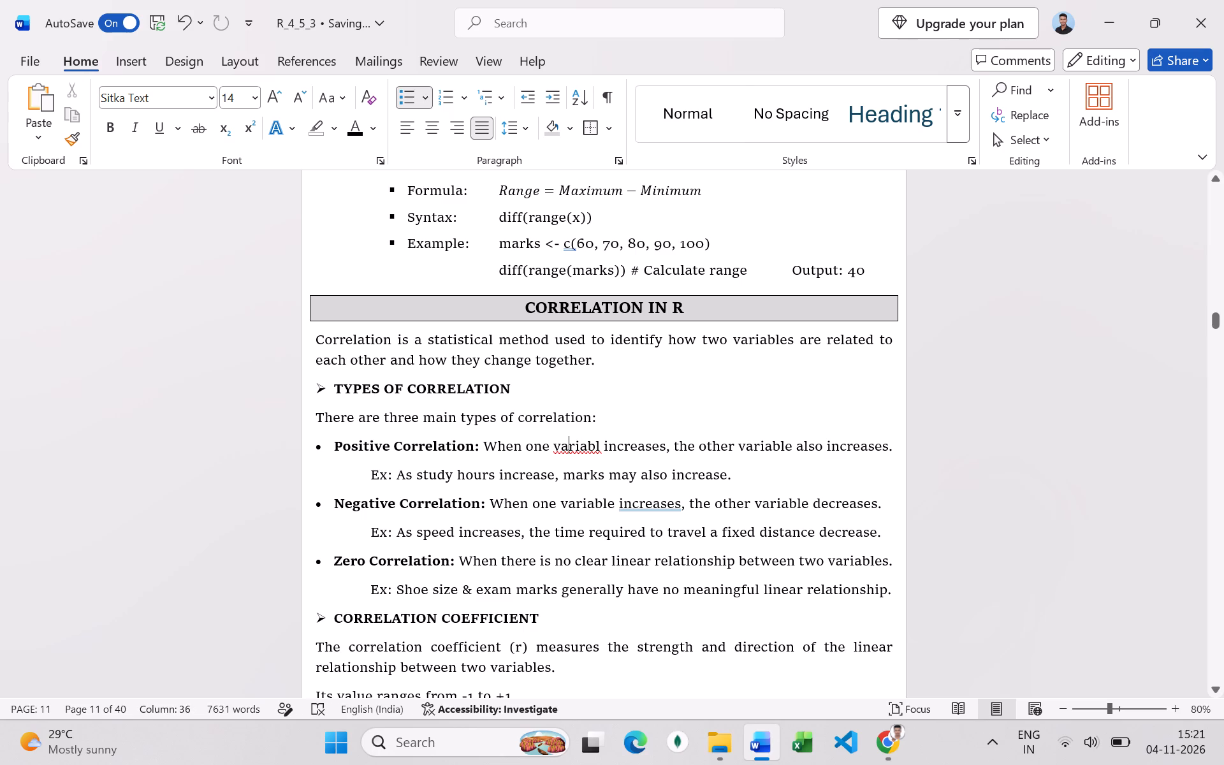
right_click(576, 441)
left_click(451, 287)
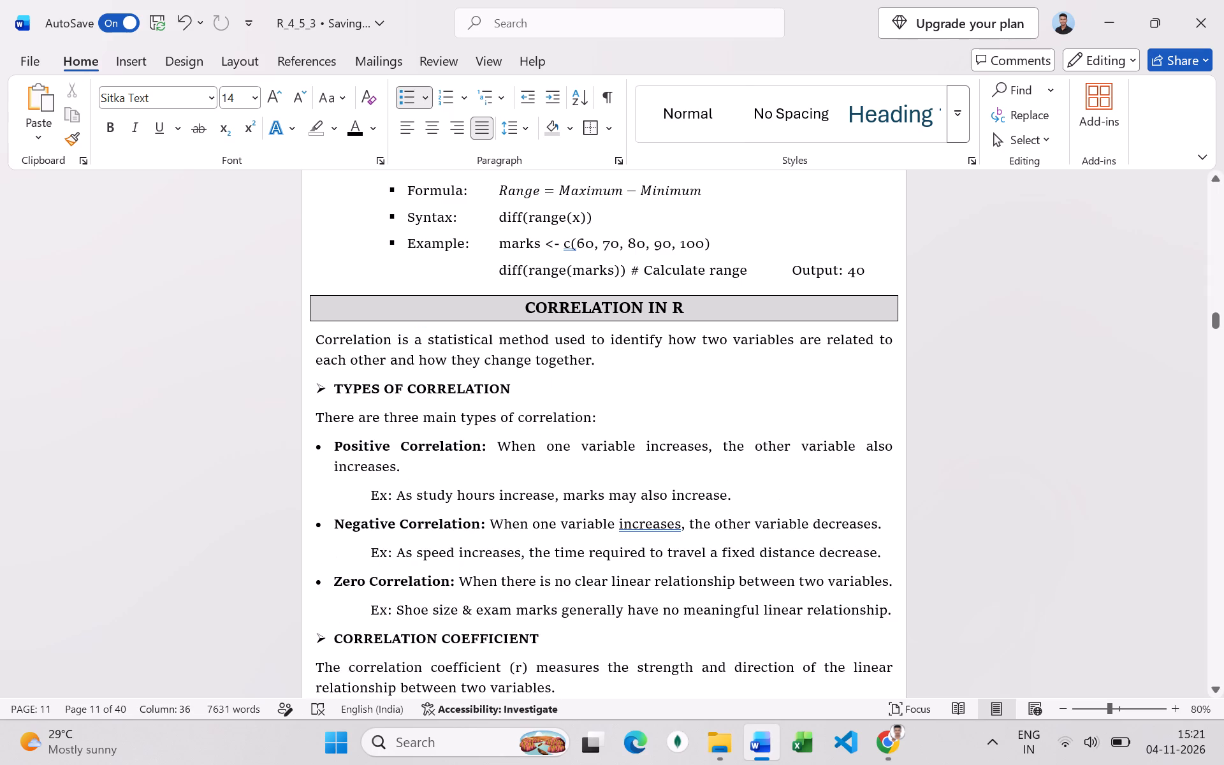
Replace the word "one" with "1" in the Positive Correlation description.
left_click(568, 450)
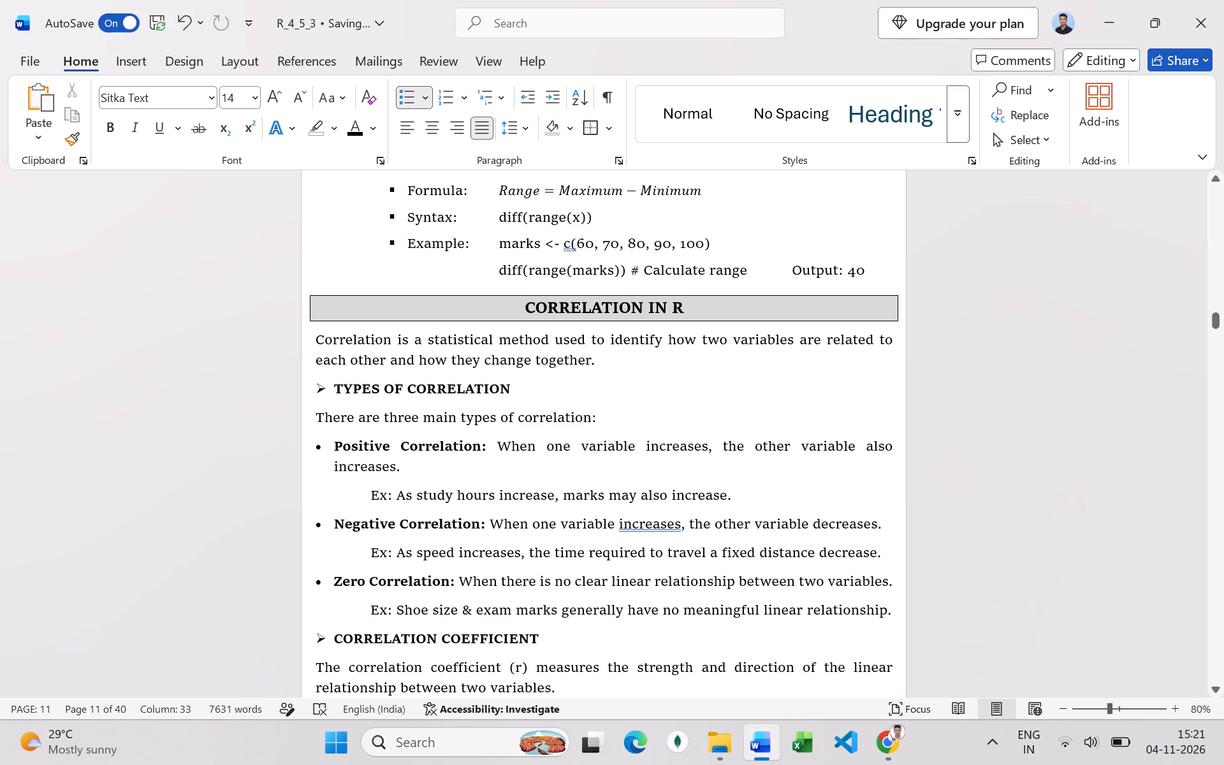
key("BackSpace")
key("BackSpace")
key("BackSpace")
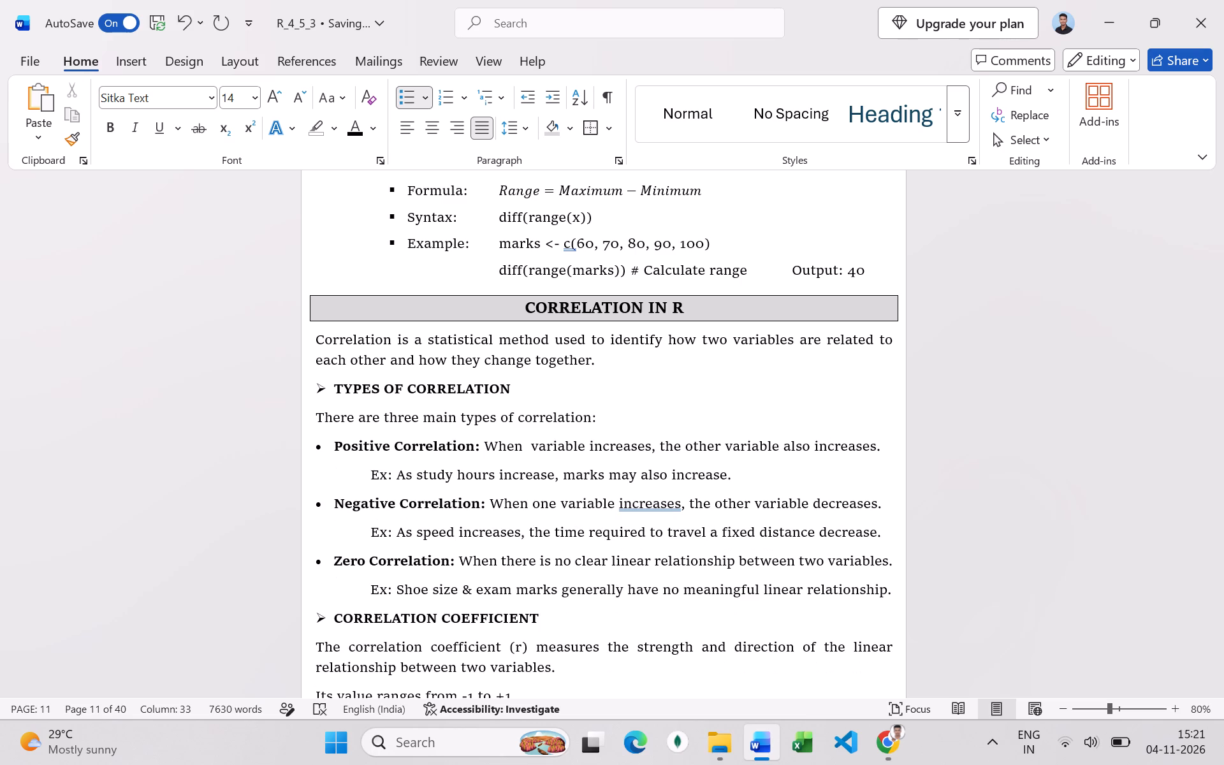
key("1")
left_click(542, 537)
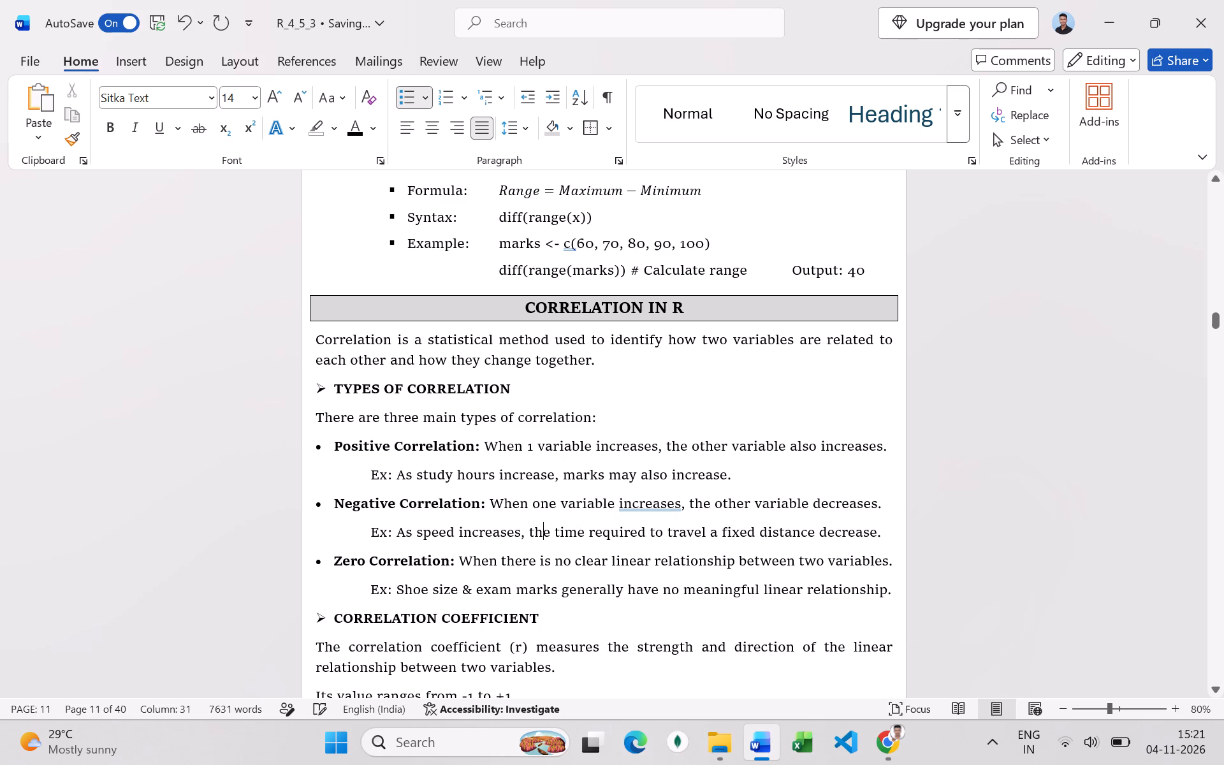
Change the flagged "increases" after "variable" to "increase" in both the Positive Correlation and Negative Correlation bullets.
right_click(628, 452)
left_click(546, 97)
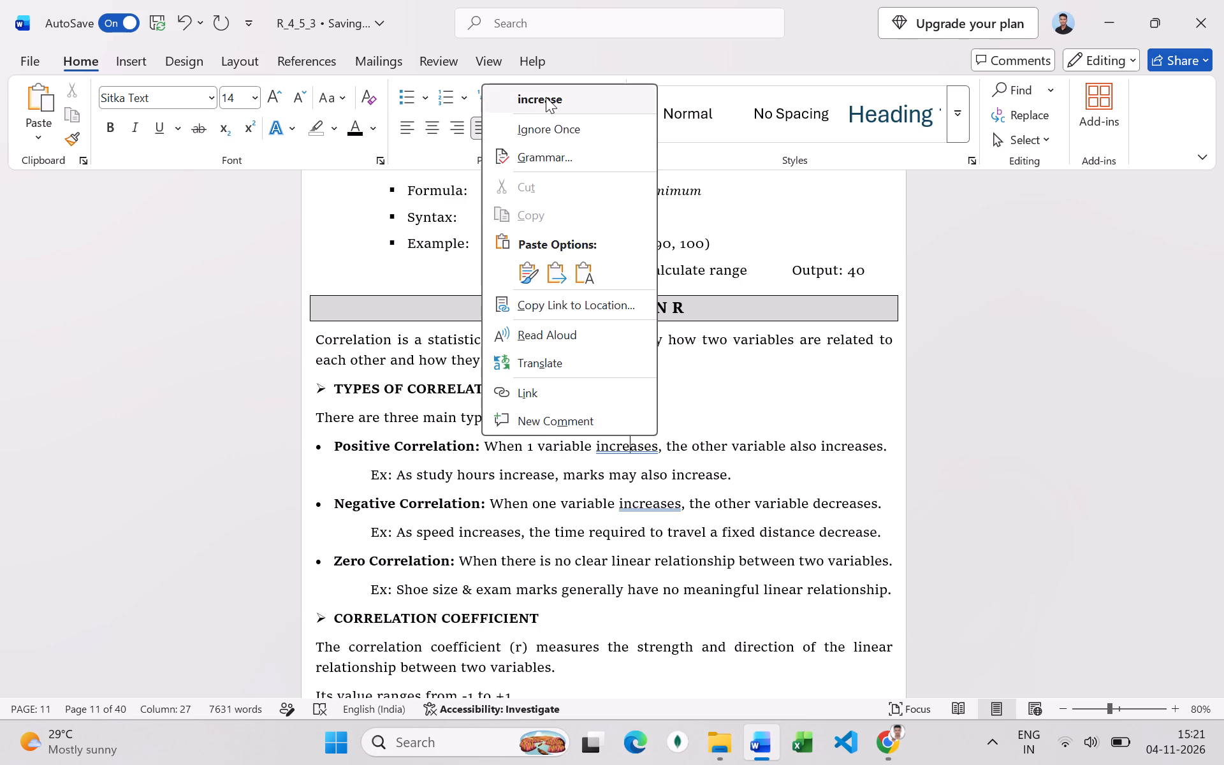
right_click(652, 504)
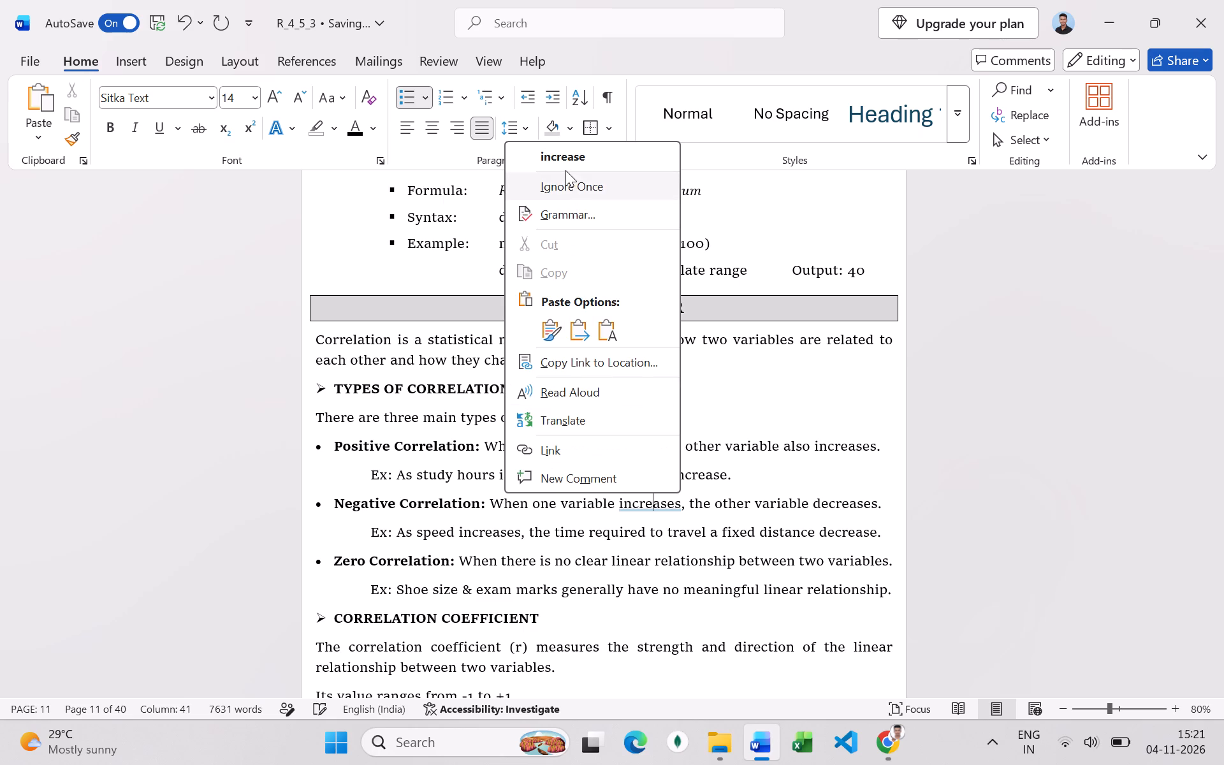
left_click(565, 164)
left_click(590, 476)
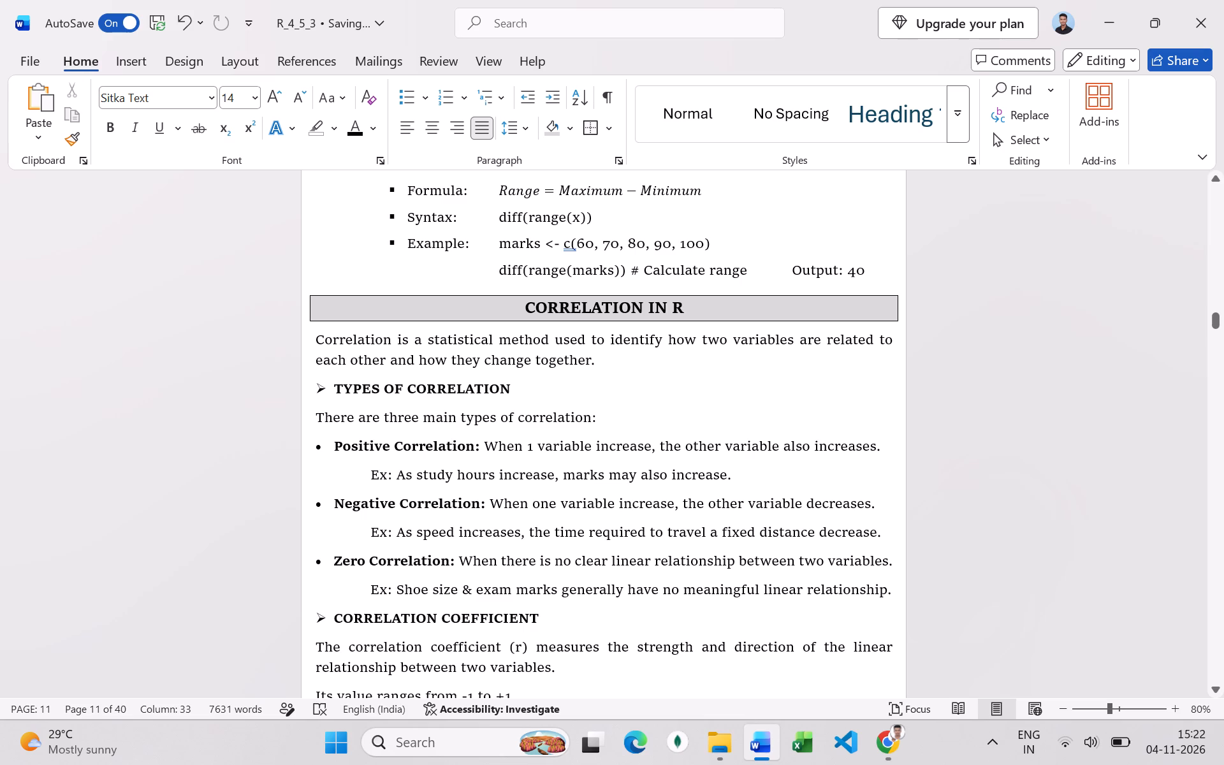
Delete the blank lines between the correlation coefficient table and the DATA VISUALIZATION IN R heading.
scroll(542, 597, "down", 3)
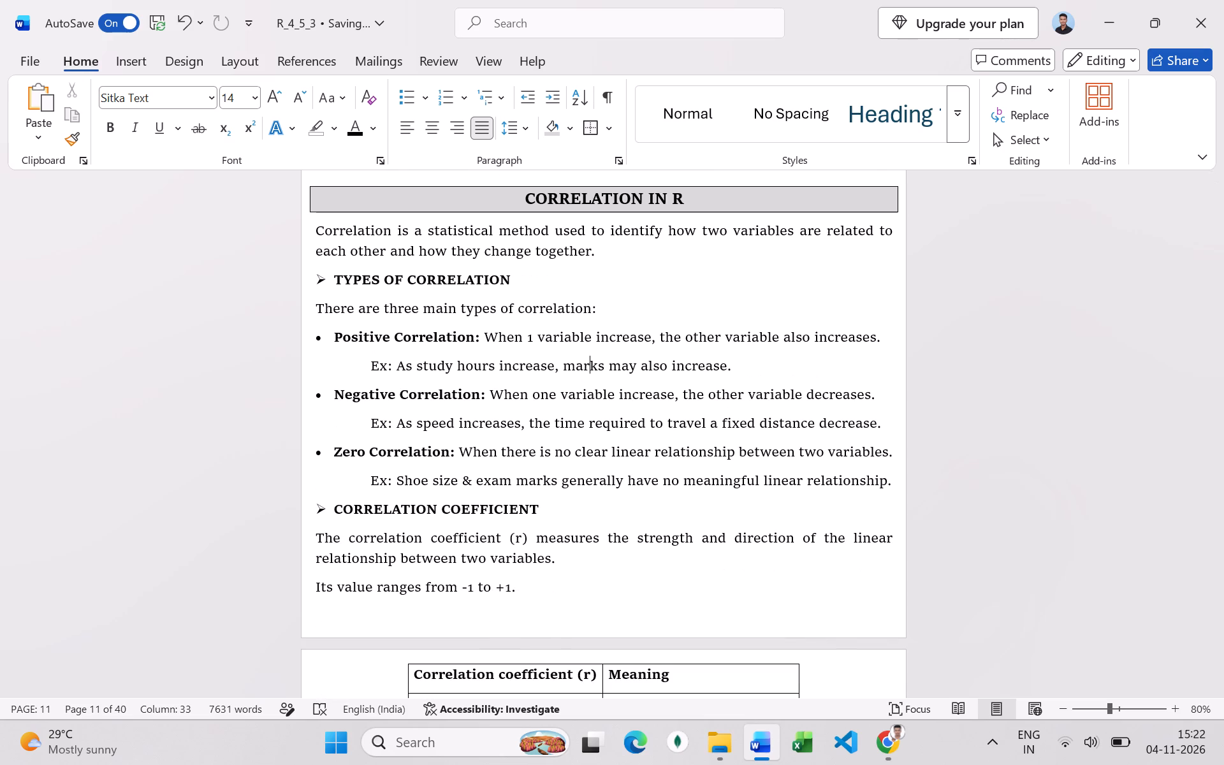
scroll(541, 572, "down", 4)
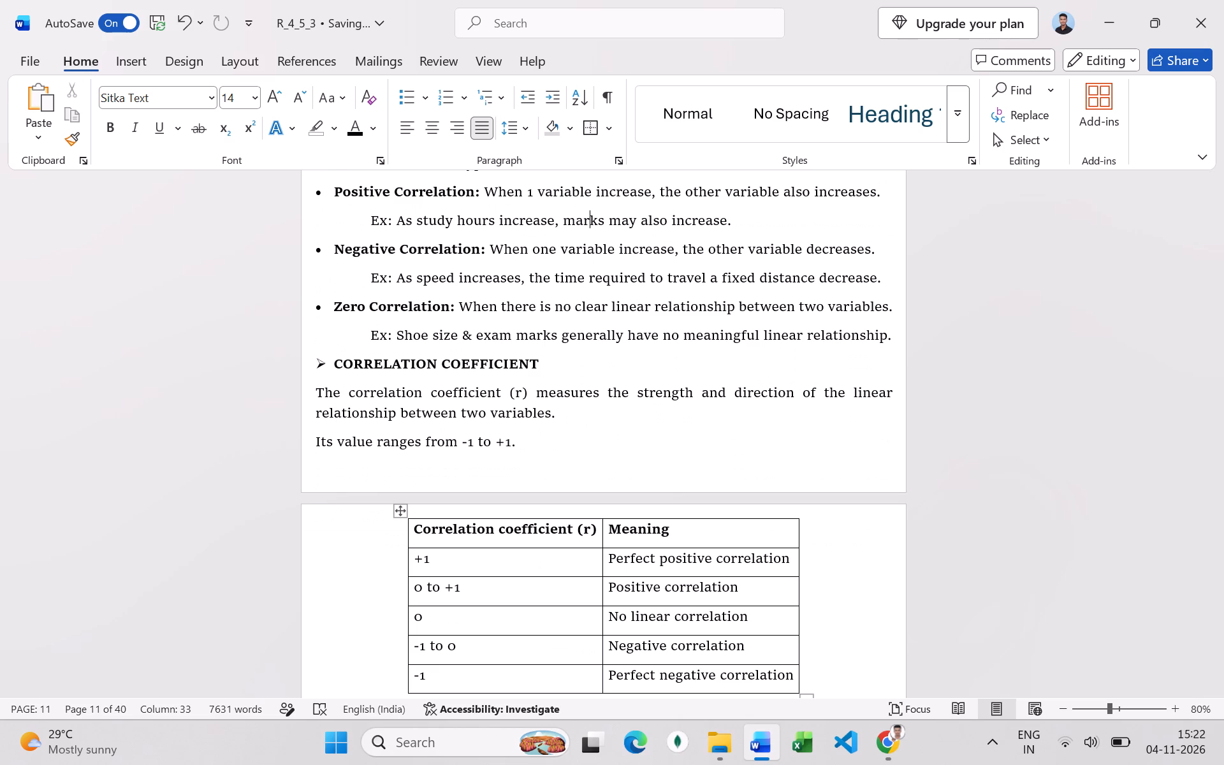
scroll(541, 572, "down", 6)
left_click(494, 558)
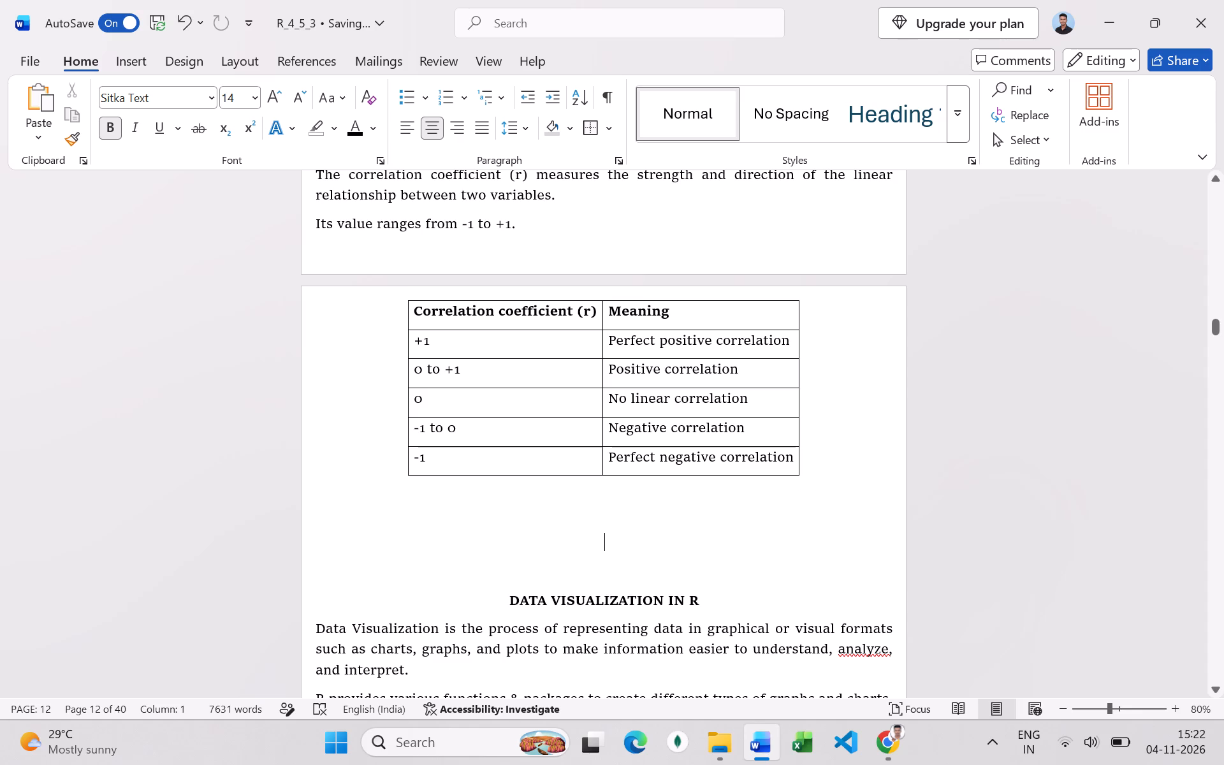
key("BackSpace")
key("BackSpace")
left_click(501, 551)
key("BackSpace")
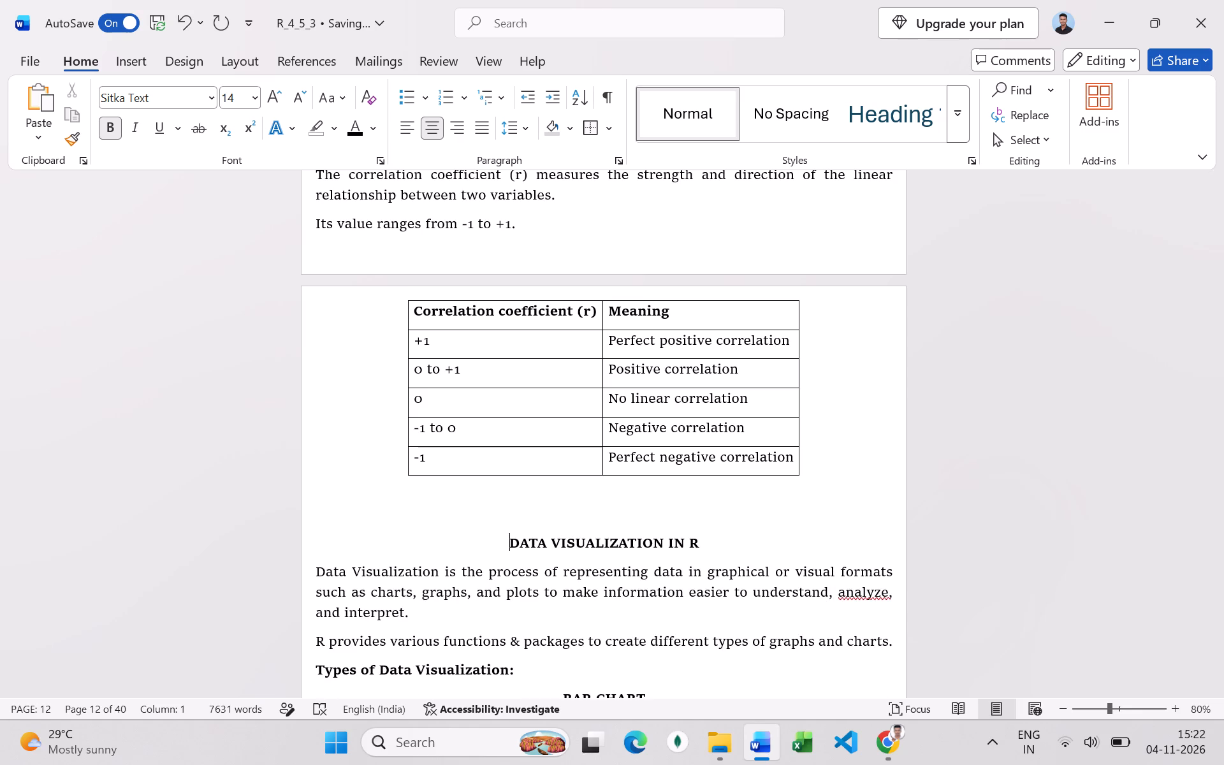
key("BackSpace")
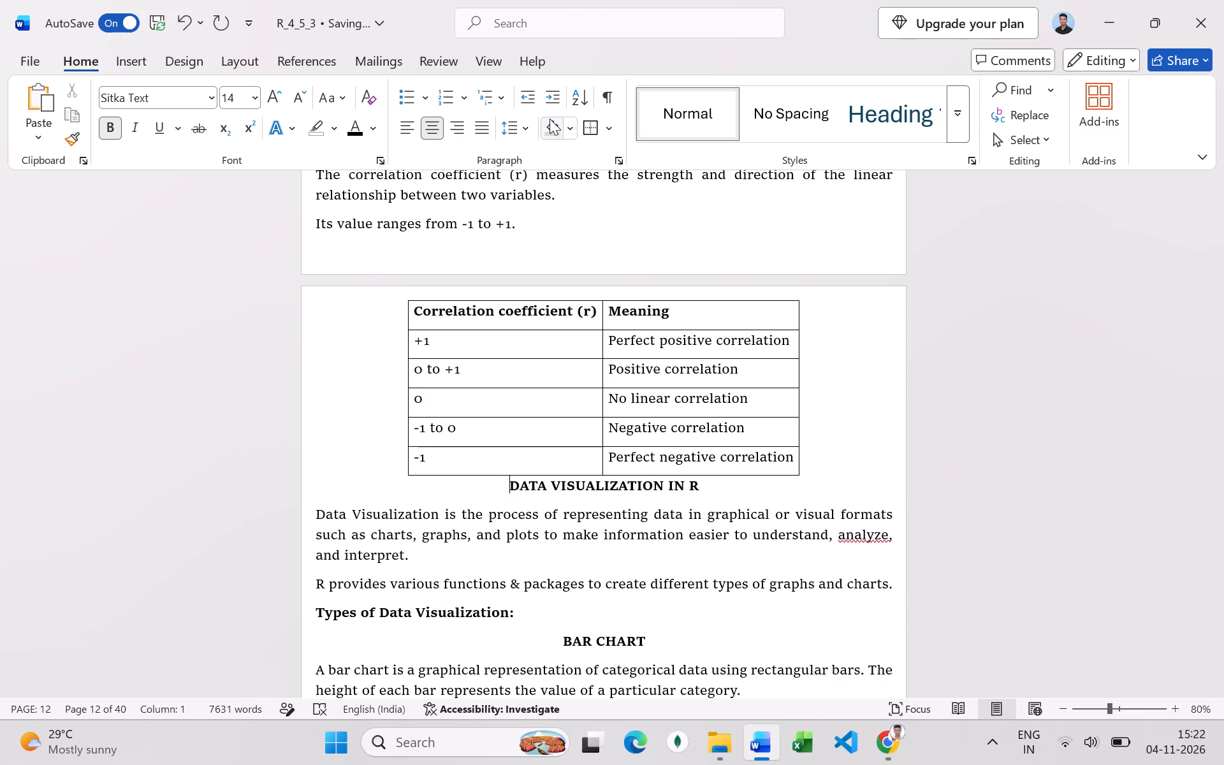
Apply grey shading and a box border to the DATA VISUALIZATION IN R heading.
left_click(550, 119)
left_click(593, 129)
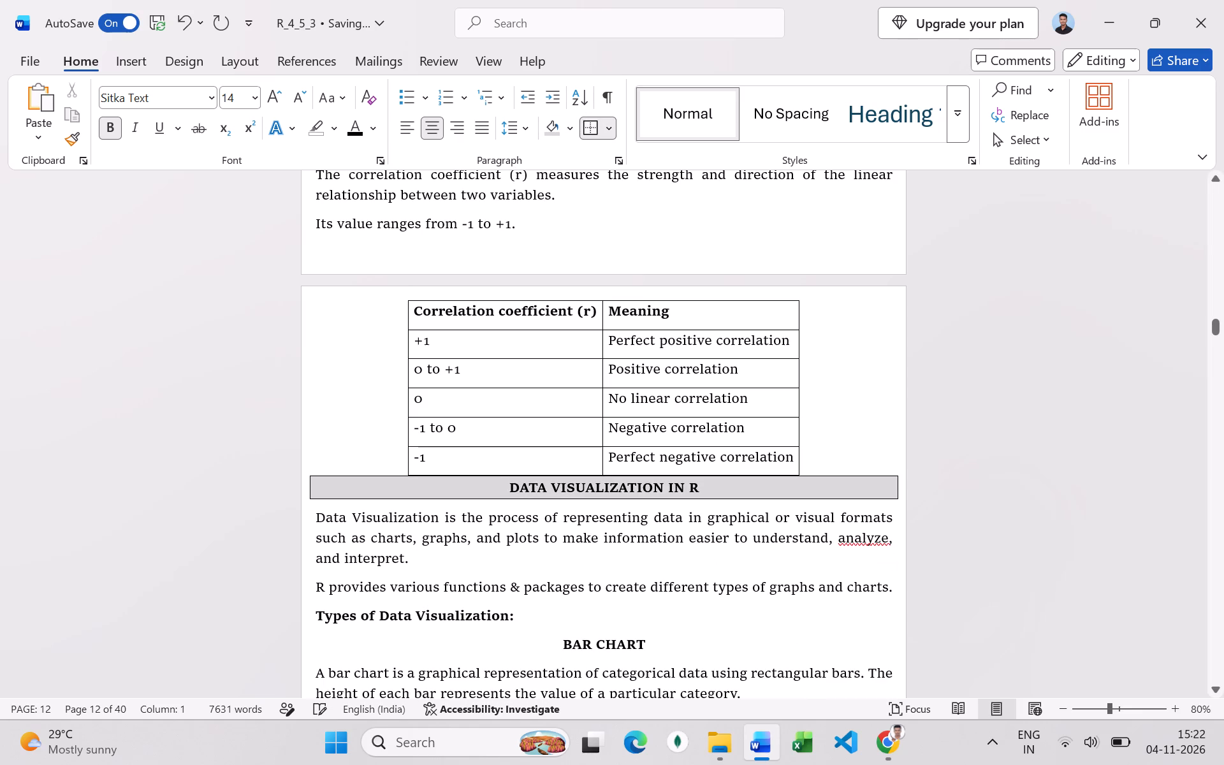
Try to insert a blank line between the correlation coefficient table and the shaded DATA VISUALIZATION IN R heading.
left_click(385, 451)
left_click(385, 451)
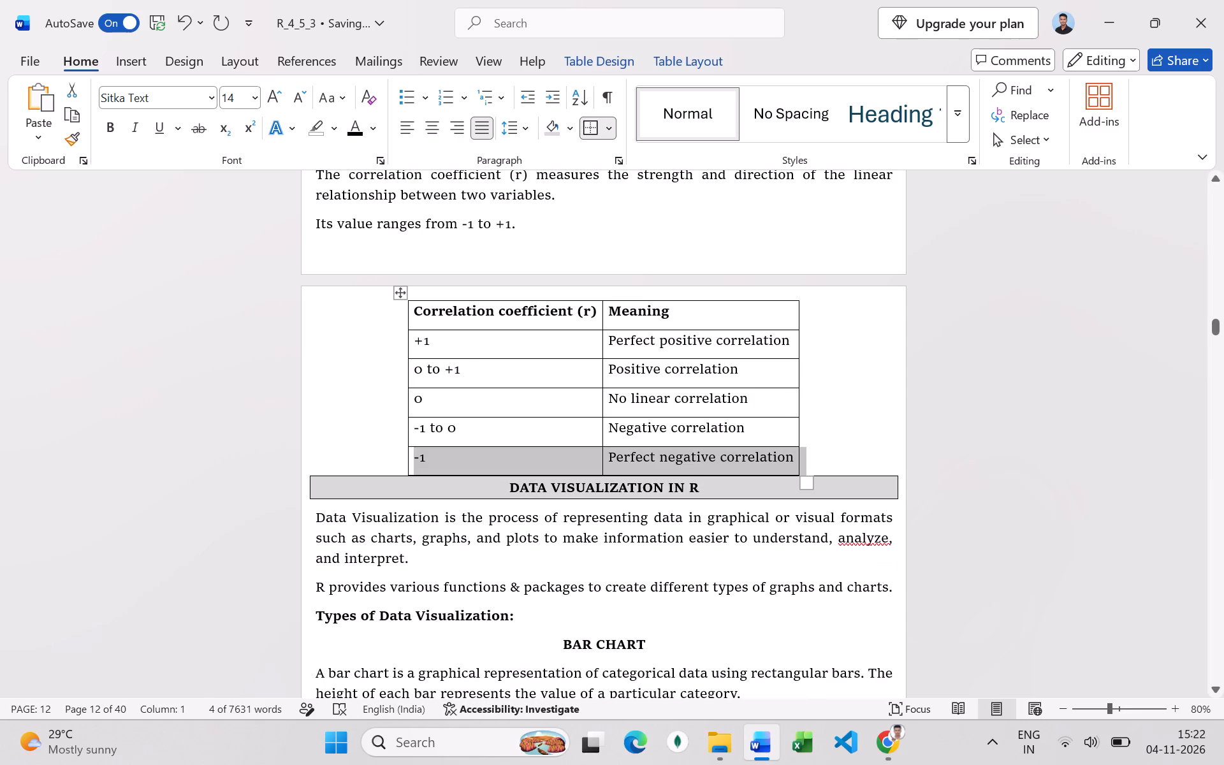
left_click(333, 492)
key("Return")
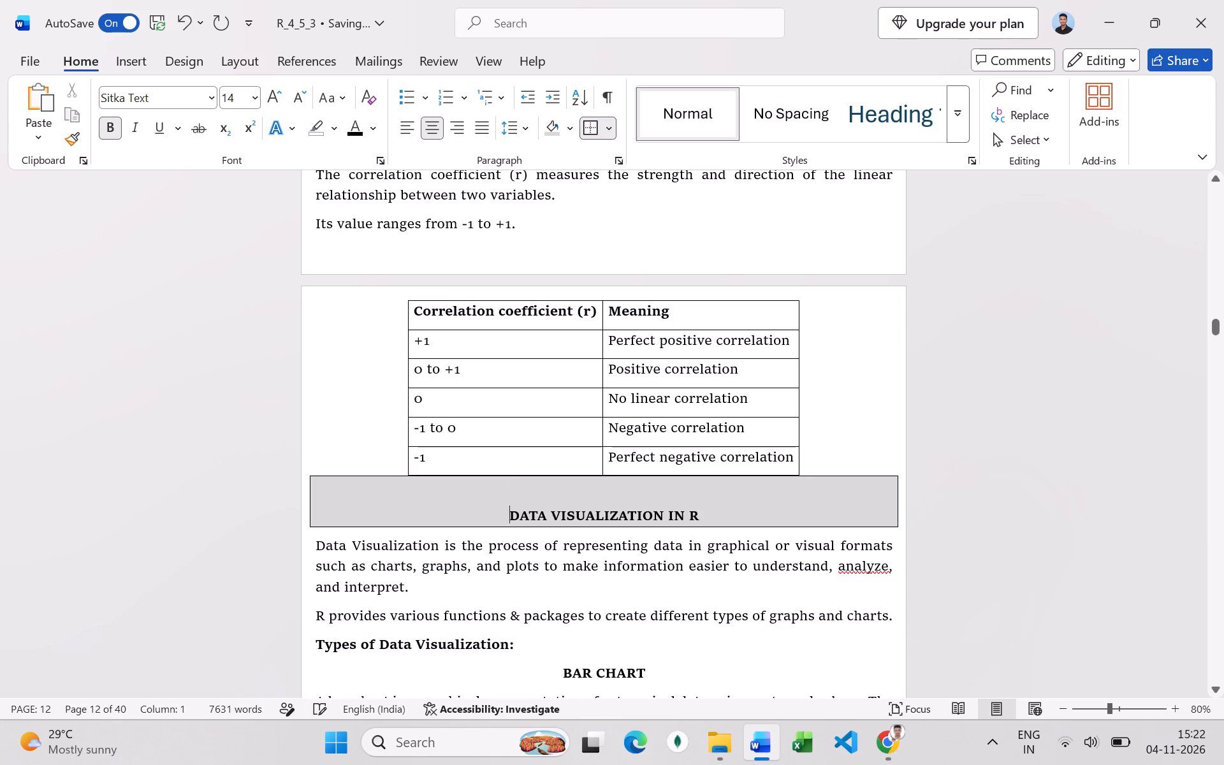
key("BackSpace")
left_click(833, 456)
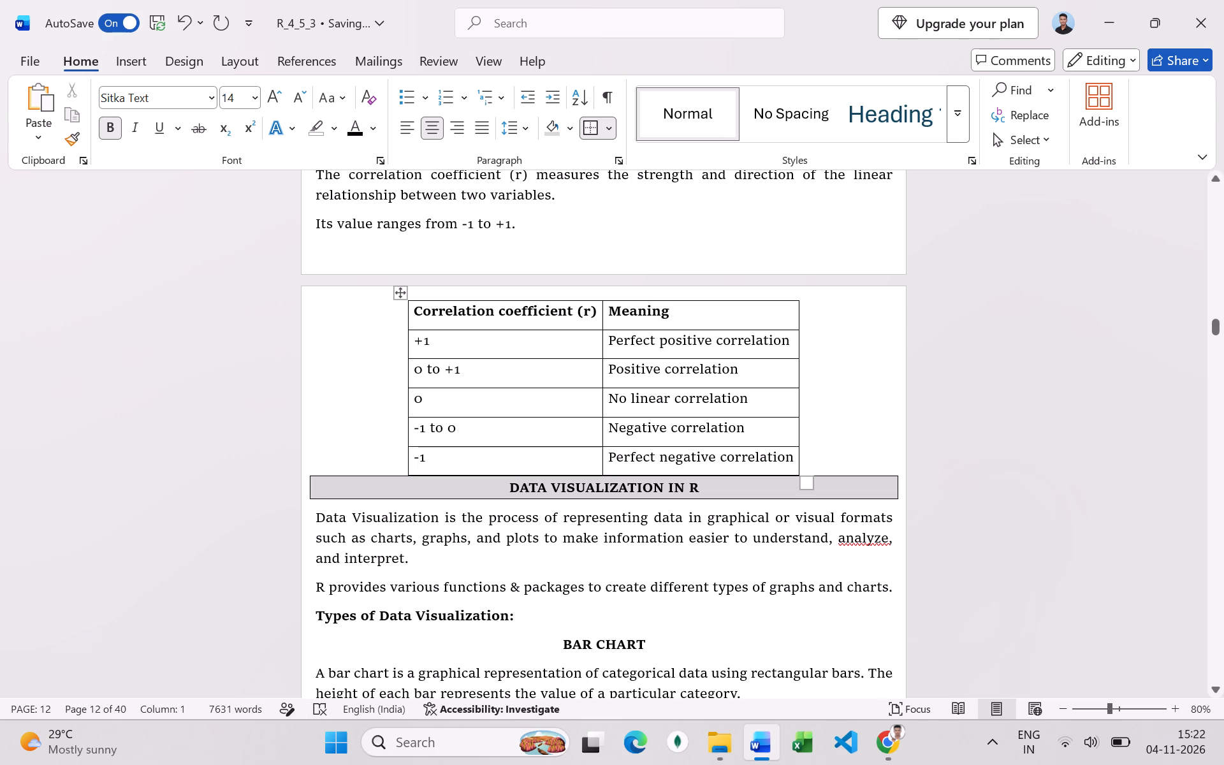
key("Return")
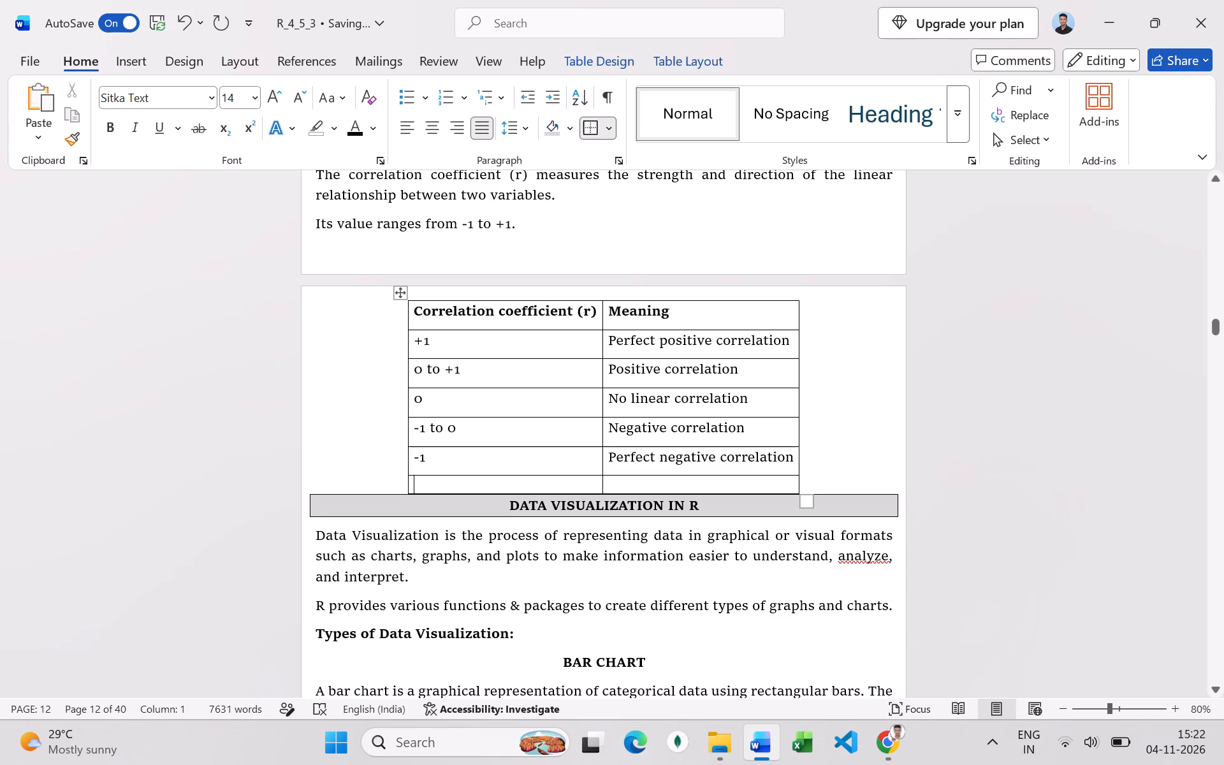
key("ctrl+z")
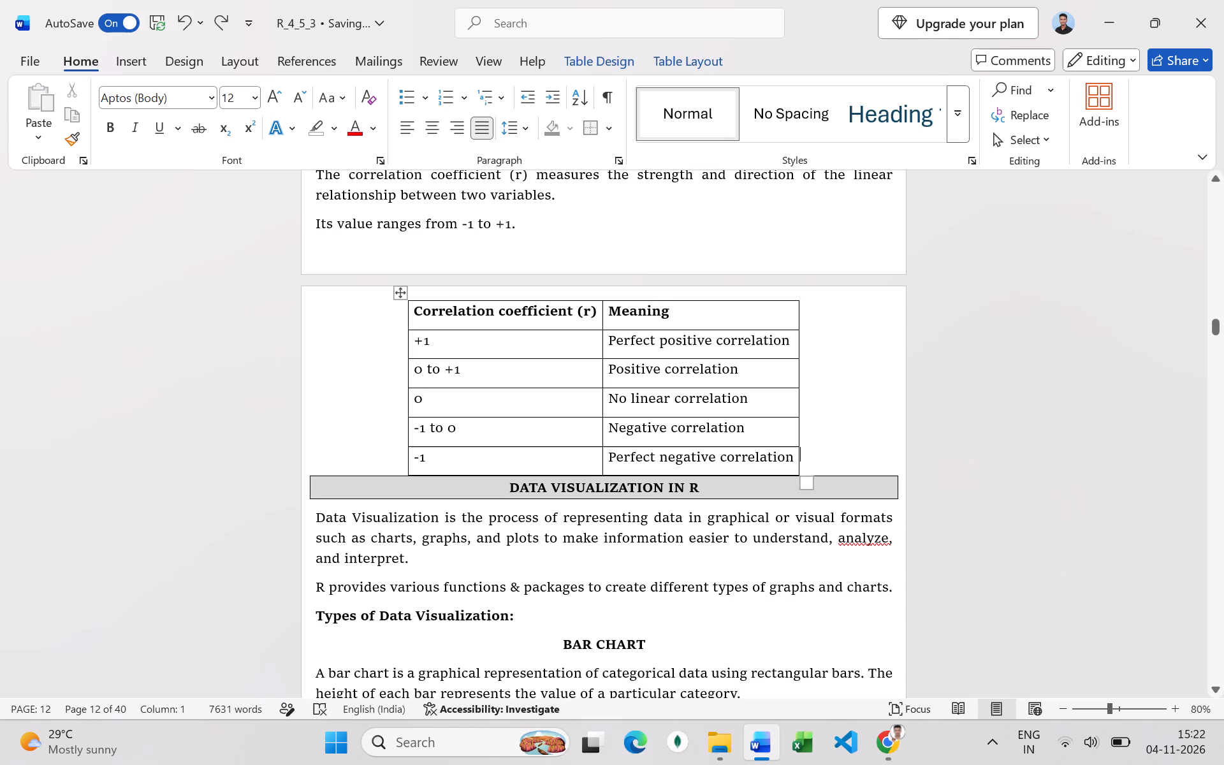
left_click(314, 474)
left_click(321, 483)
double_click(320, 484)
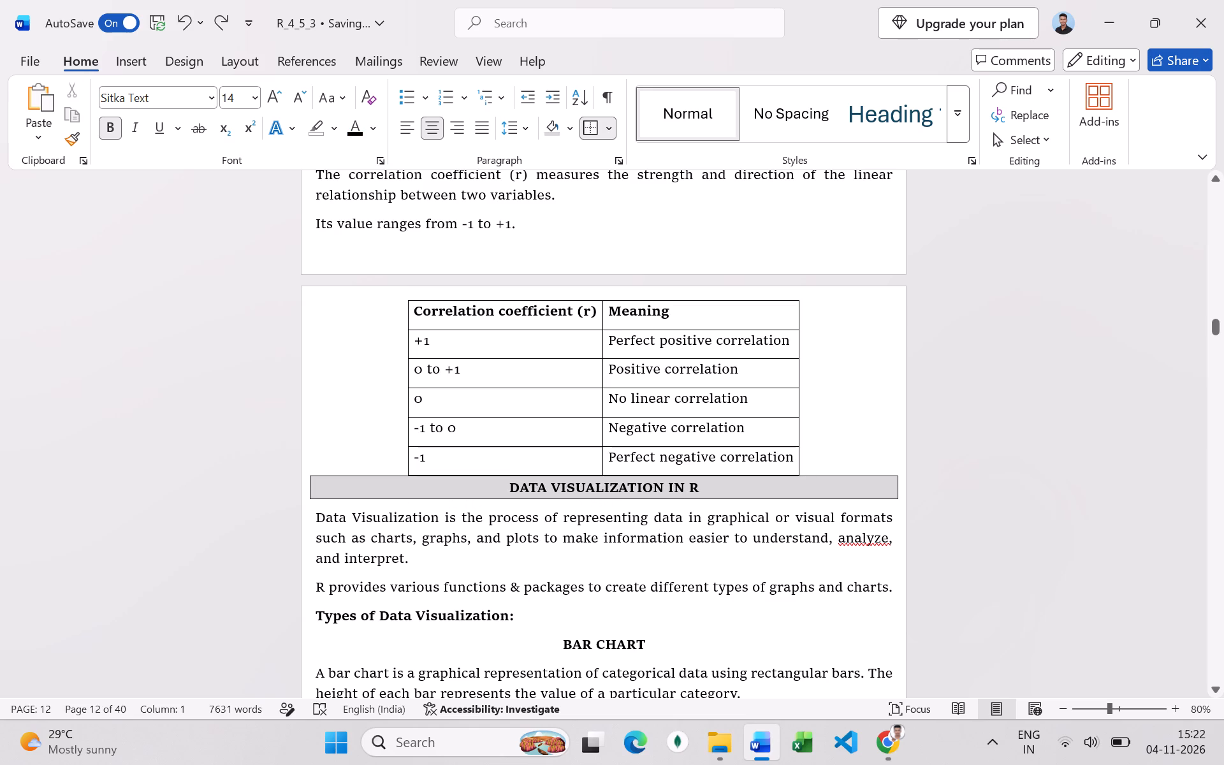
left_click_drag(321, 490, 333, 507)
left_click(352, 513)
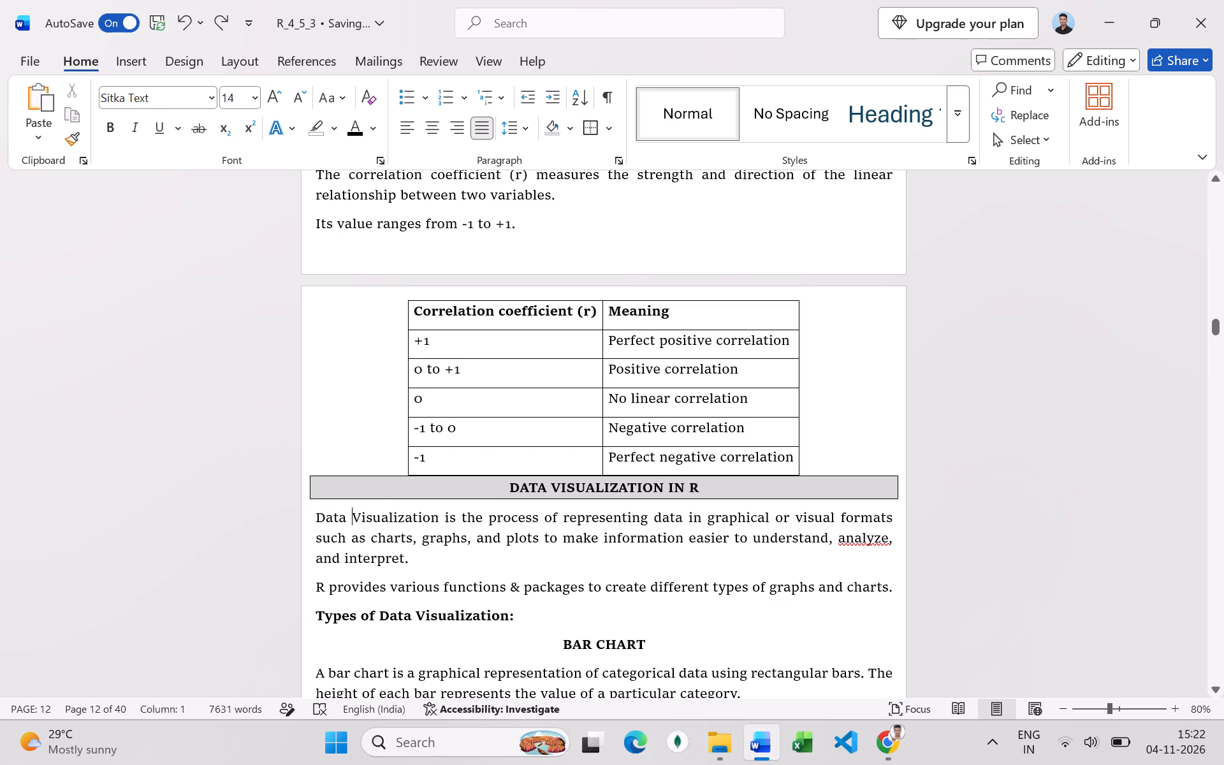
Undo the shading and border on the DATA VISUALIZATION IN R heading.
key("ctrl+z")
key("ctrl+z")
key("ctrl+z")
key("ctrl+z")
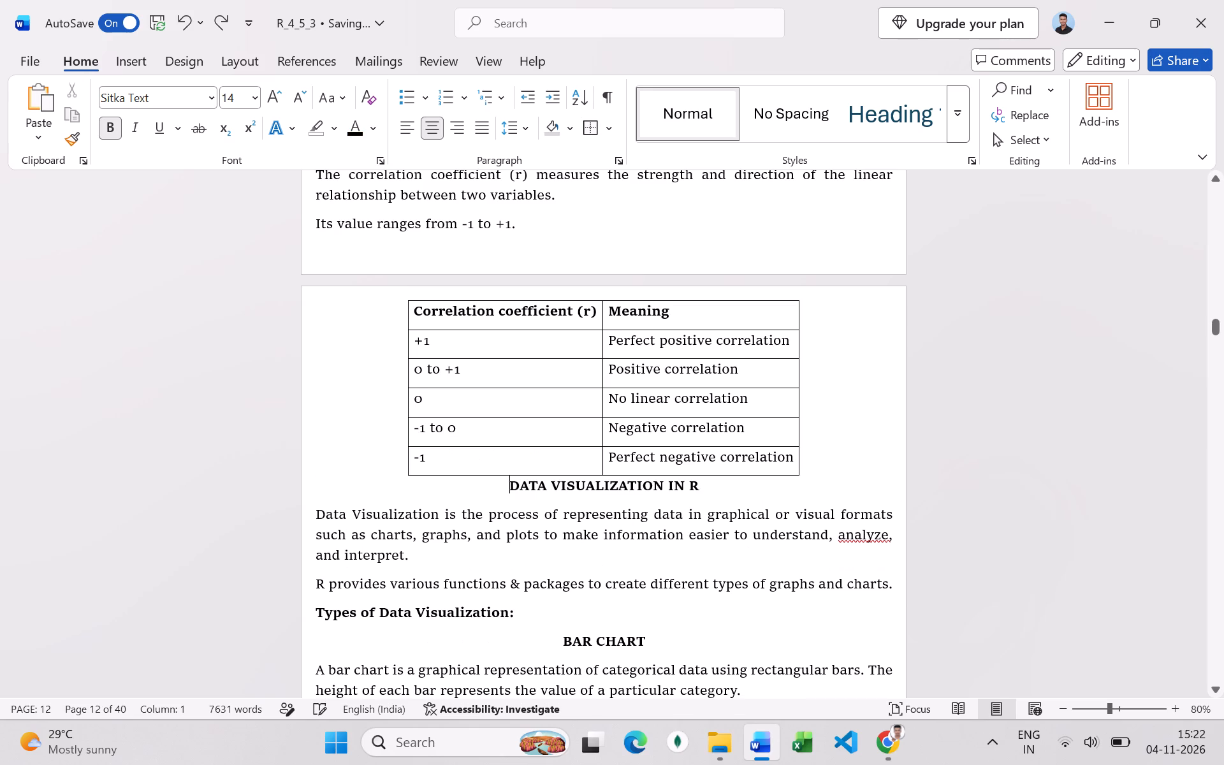
Insert a blank line above the DATA VISUALIZATION IN R heading, then give the heading grey shading and a box border.
key("Return")
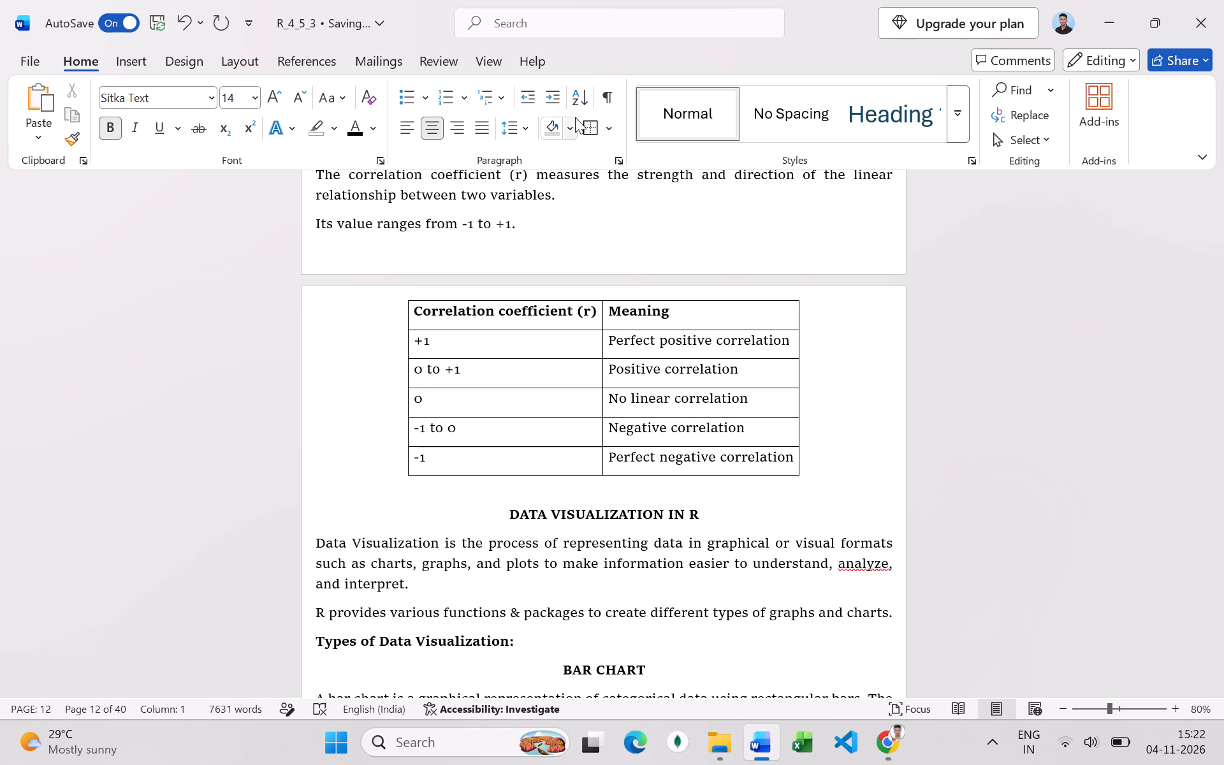
left_click(556, 126)
left_click(590, 129)
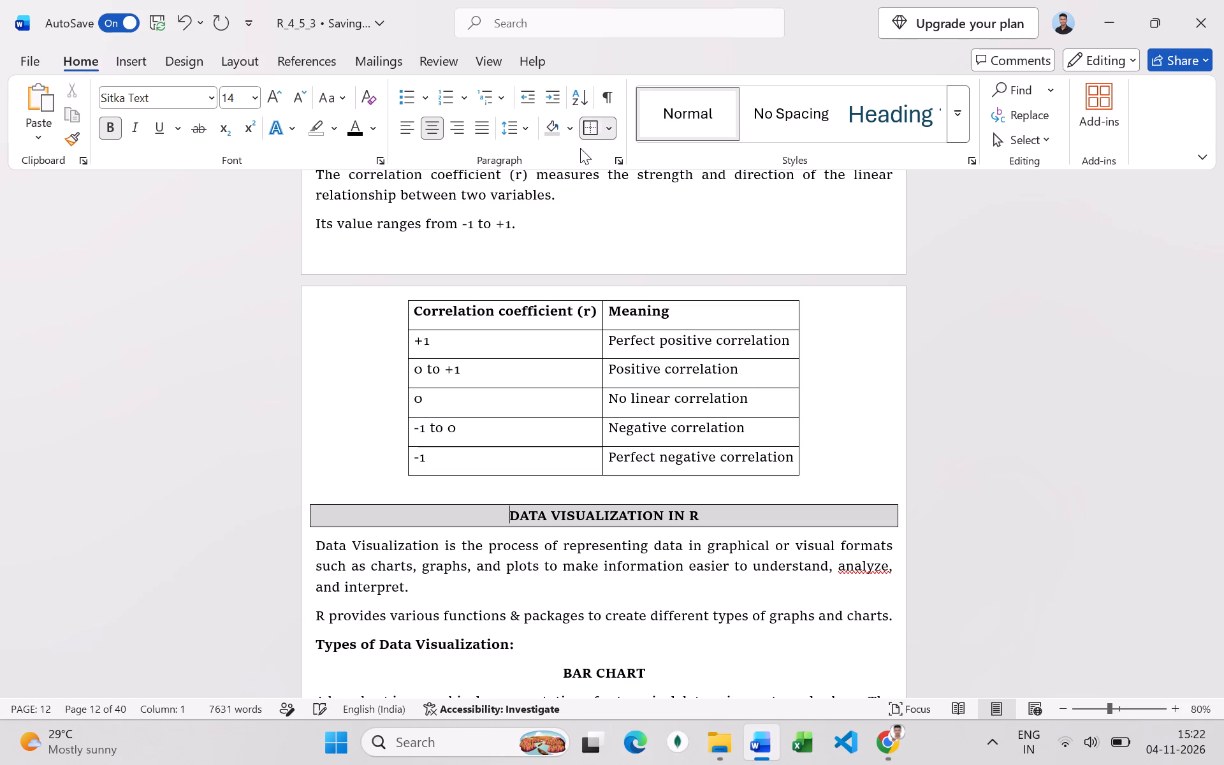
Delete "IN R" from the data visualization heading so it reads DATA VISUALIZATION.
left_click_drag(713, 516, 713, 516)
left_click_drag(713, 516, 674, 513)
key("BackSpace")
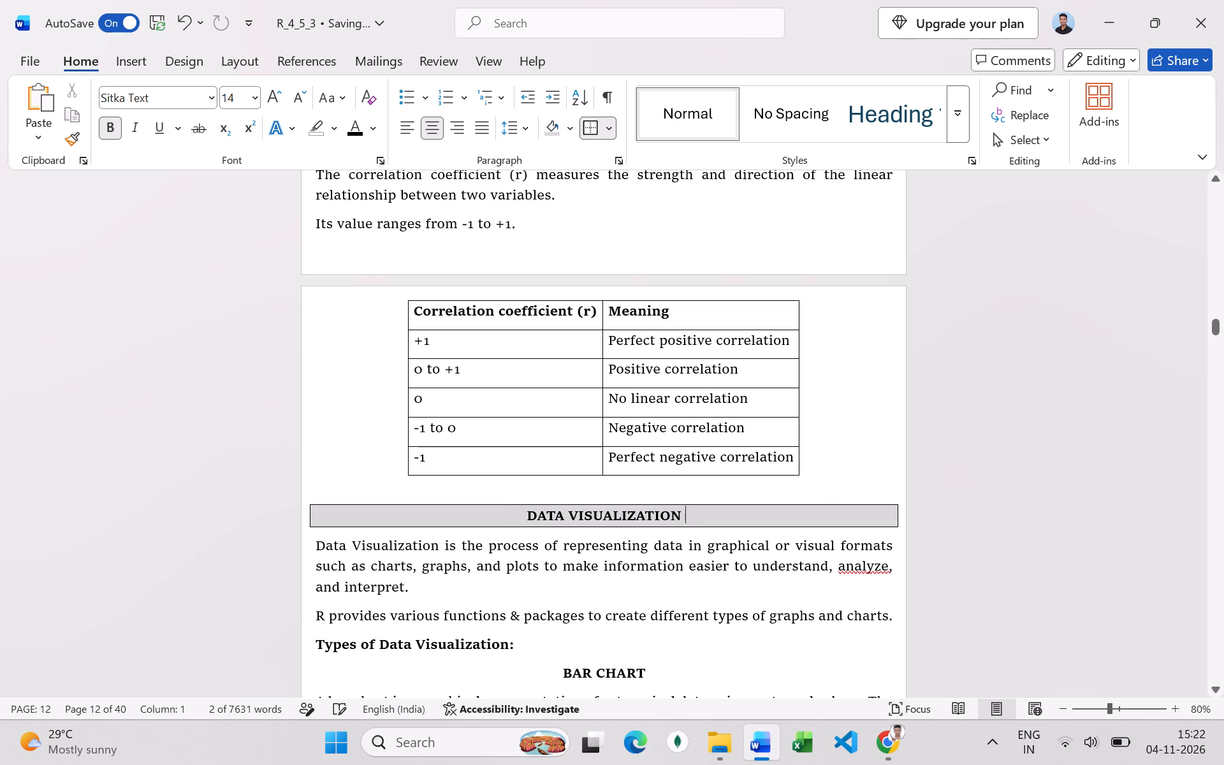
Increase the font size of the DATA VISUALIZATION heading by one increment.
left_click_drag(696, 515, 497, 513)
left_click(280, 108)
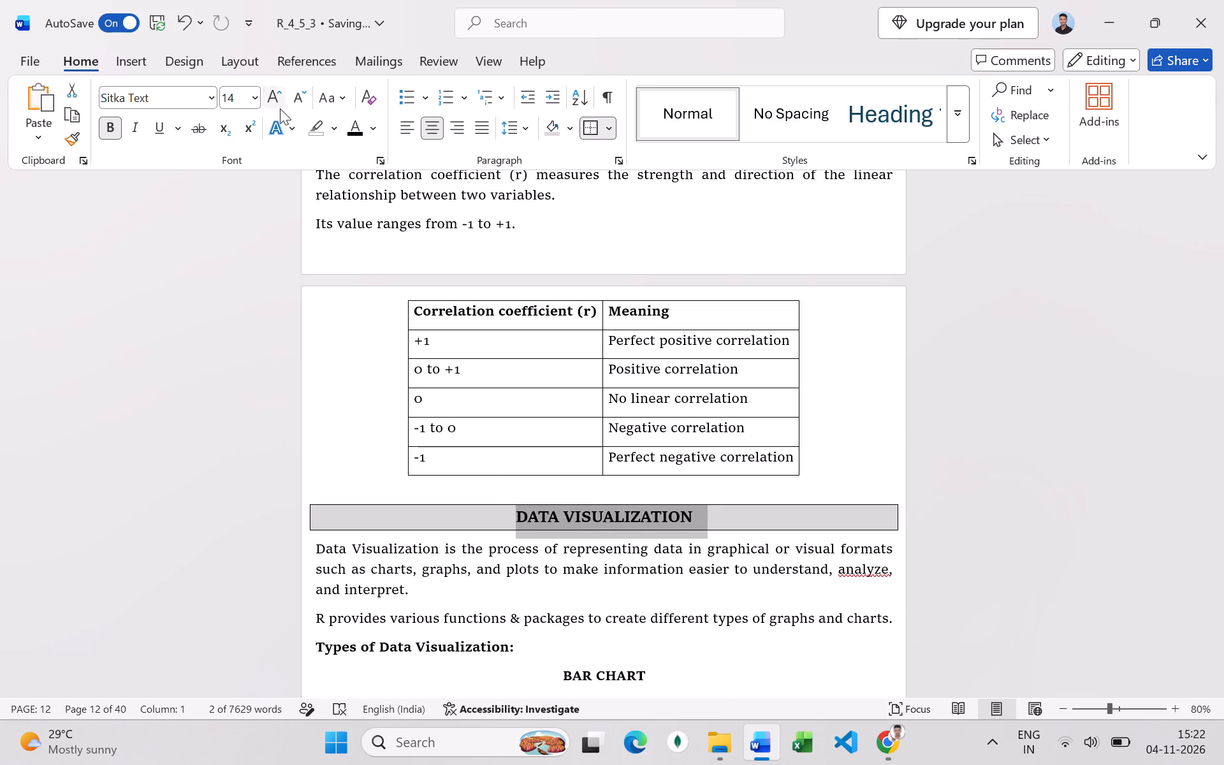
Try to delete the blank line between the correlation coefficient table and the DATA VISUALIZATION heading, and left-align that line.
left_click(448, 492)
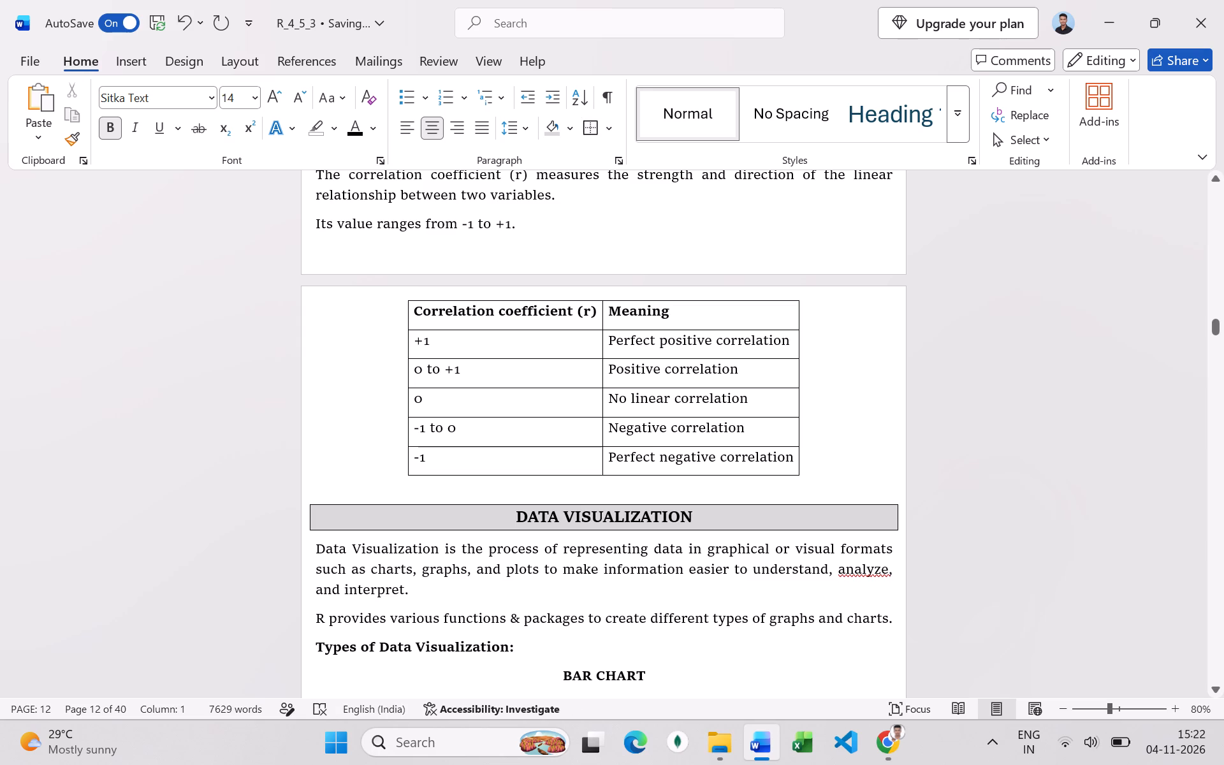
key("BackSpace")
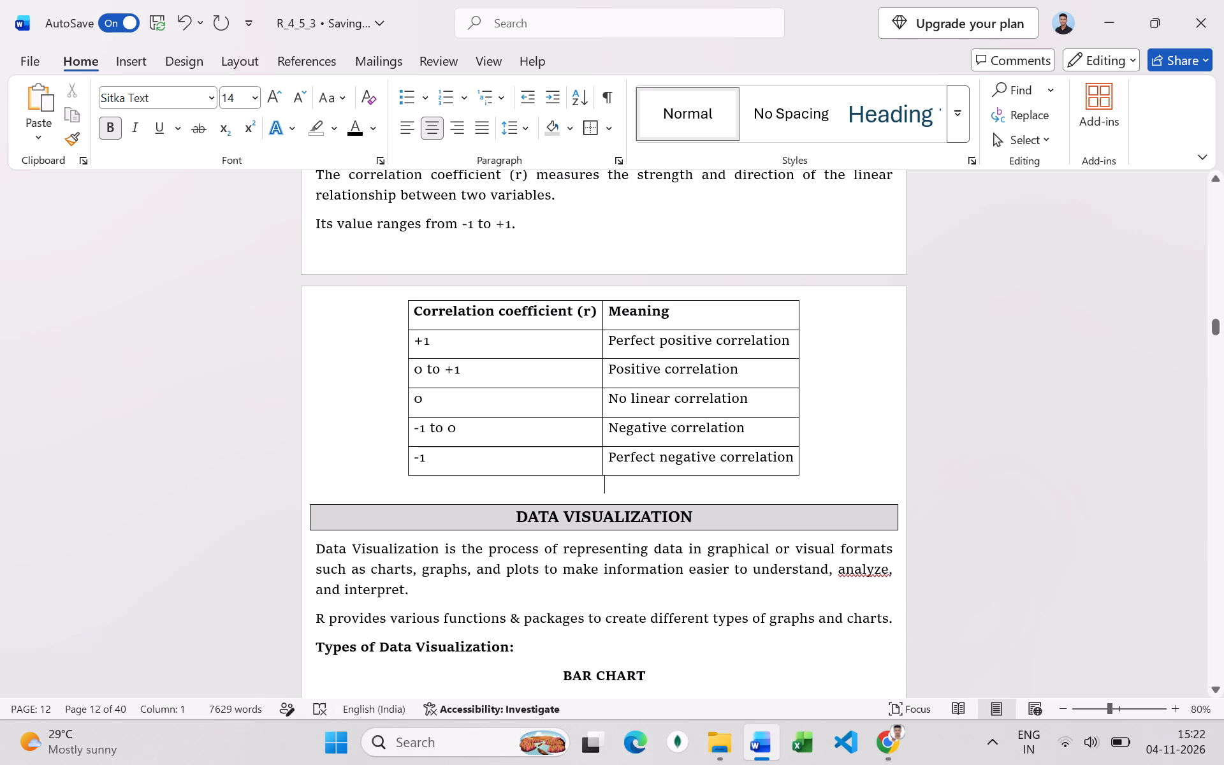
key("BackSpace")
left_click(509, 501)
left_click(487, 494)
key("BackSpace")
key("BackSpace")
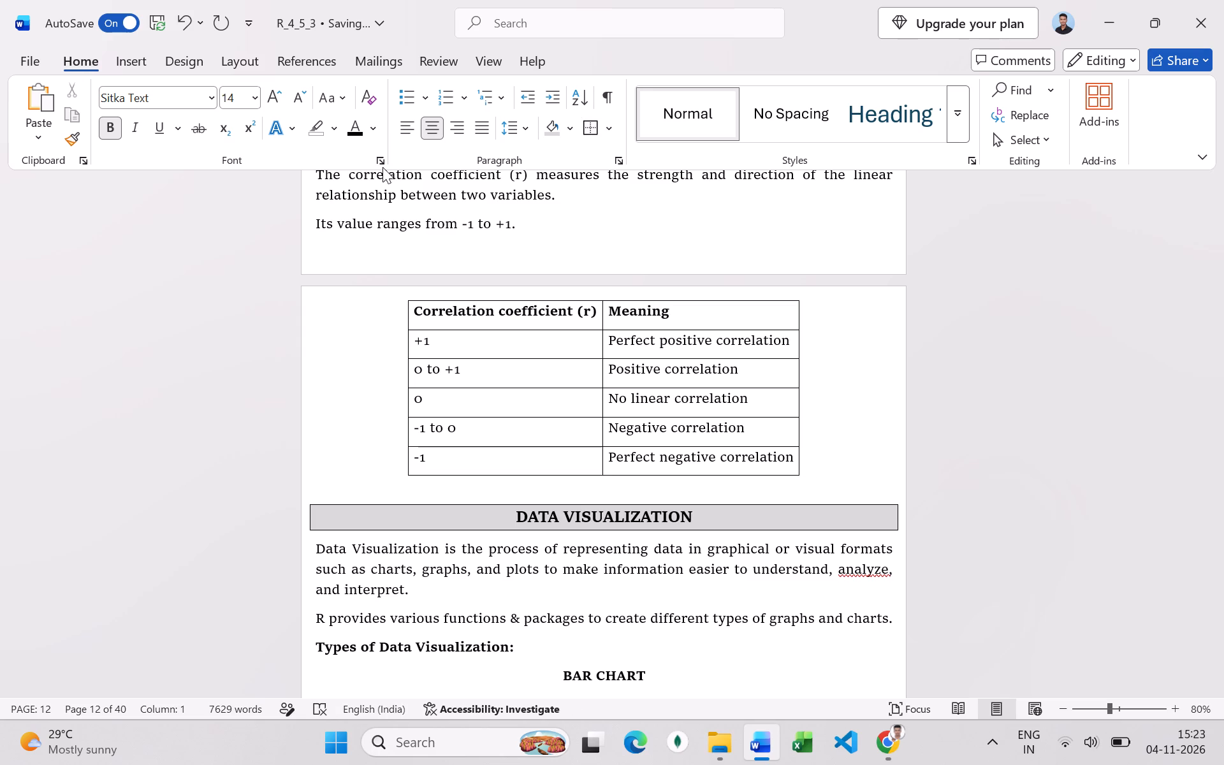
left_click(407, 129)
key("BackSpace")
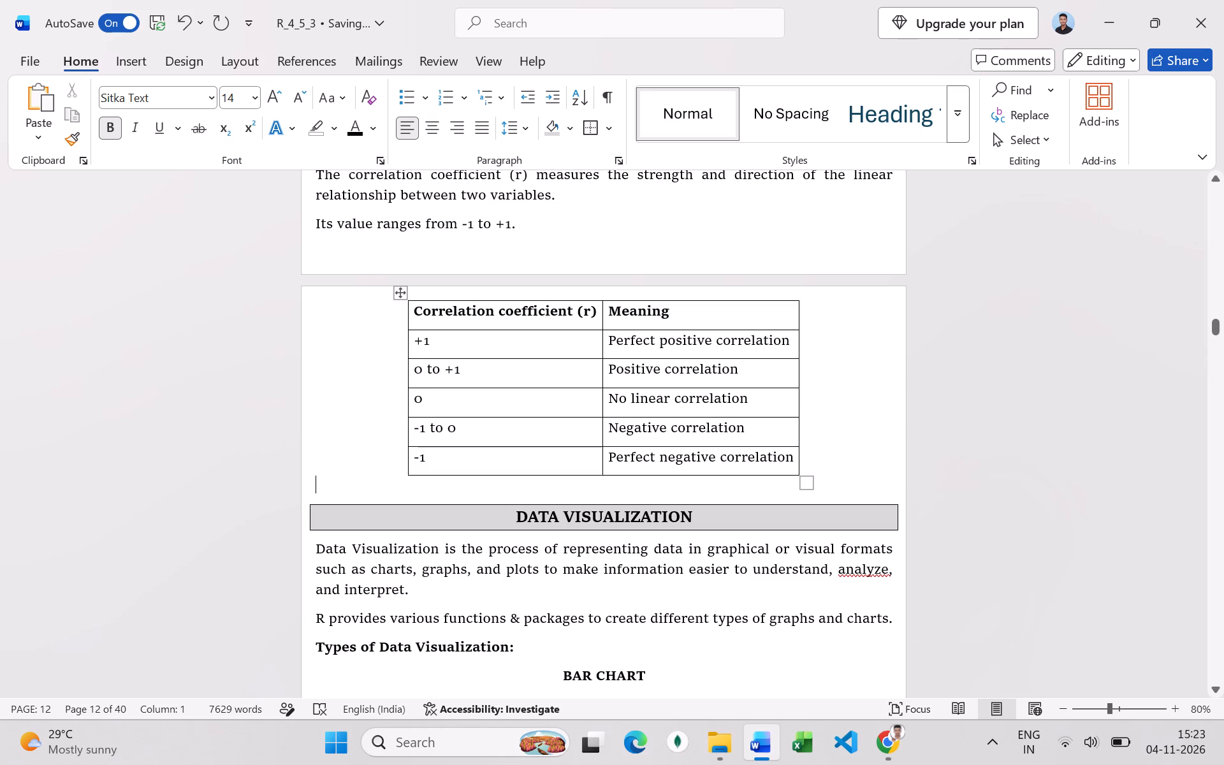
key("BackSpace")
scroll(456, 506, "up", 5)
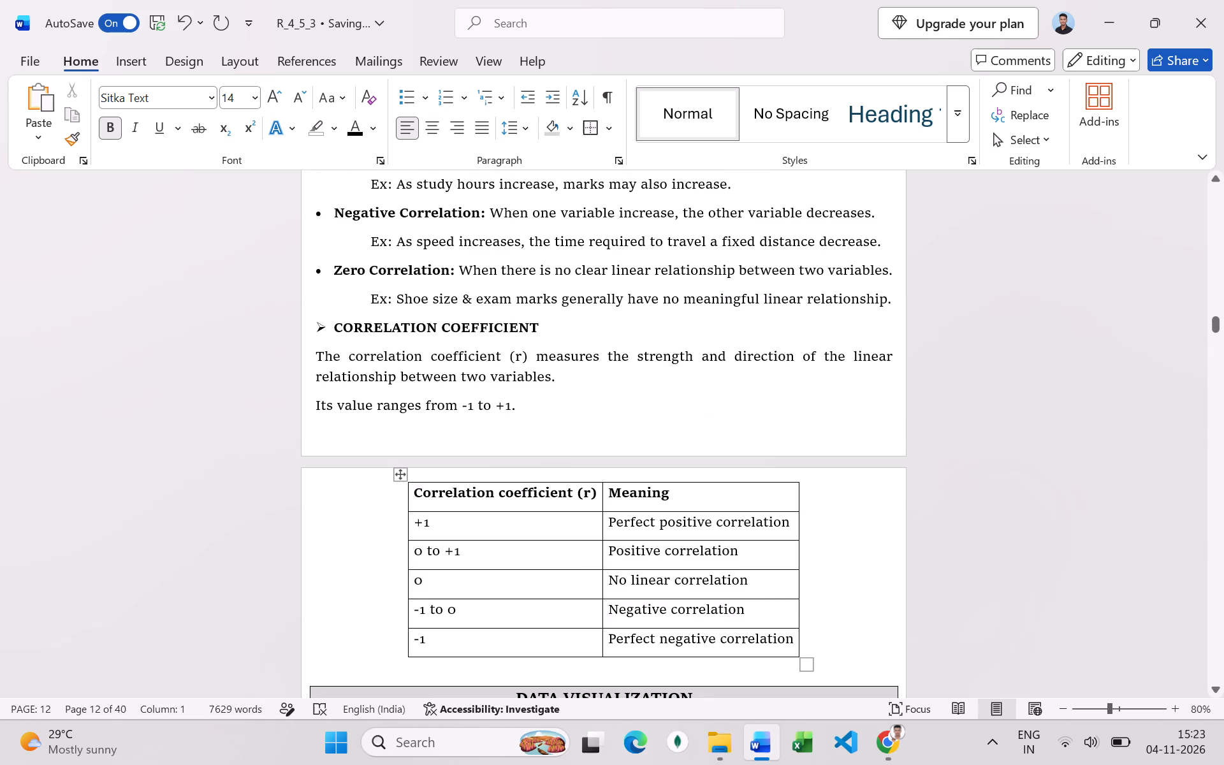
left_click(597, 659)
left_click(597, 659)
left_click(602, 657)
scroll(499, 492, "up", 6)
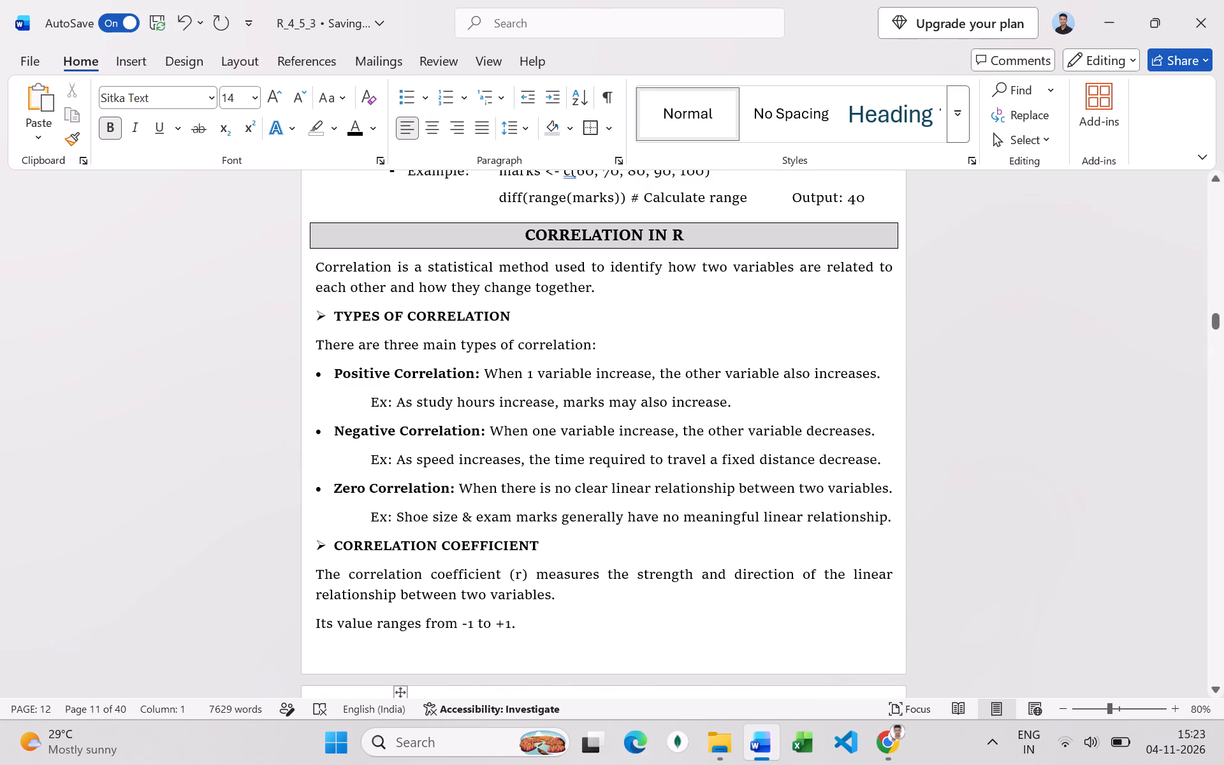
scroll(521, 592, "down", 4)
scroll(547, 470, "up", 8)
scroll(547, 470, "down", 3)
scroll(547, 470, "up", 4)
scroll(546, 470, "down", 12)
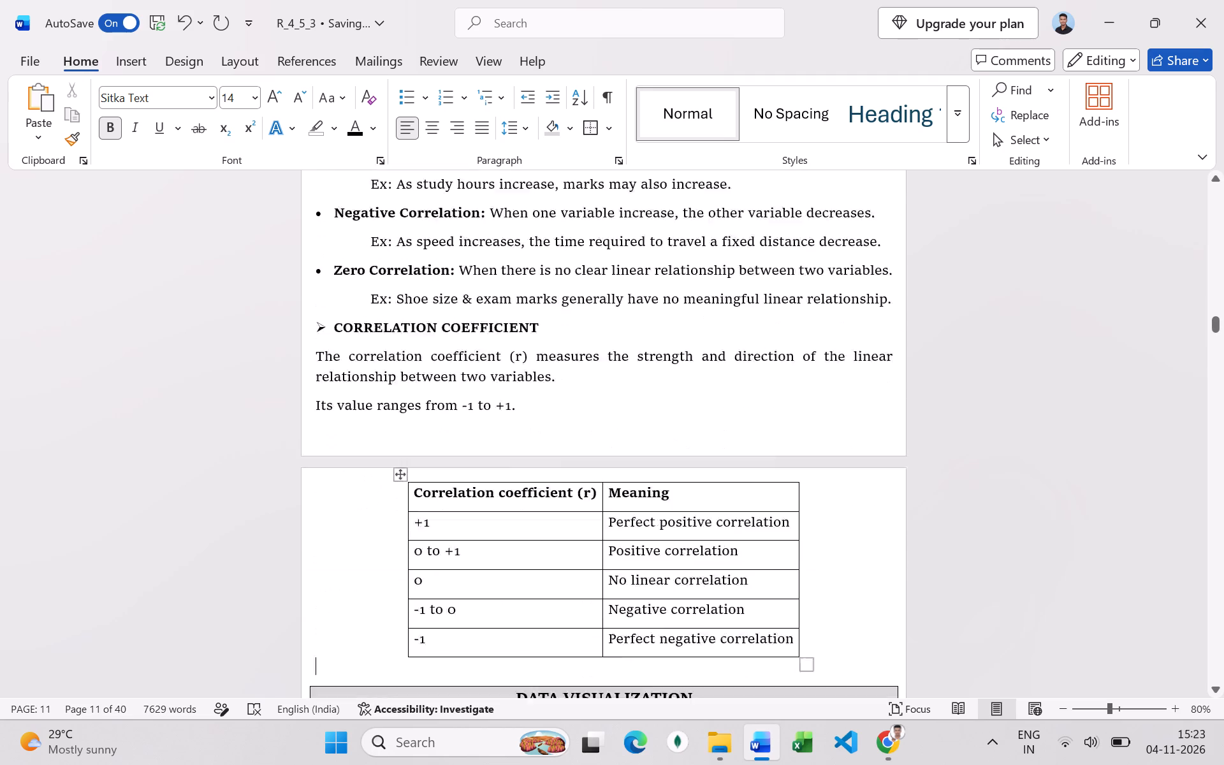
scroll(546, 484, "down", 12)
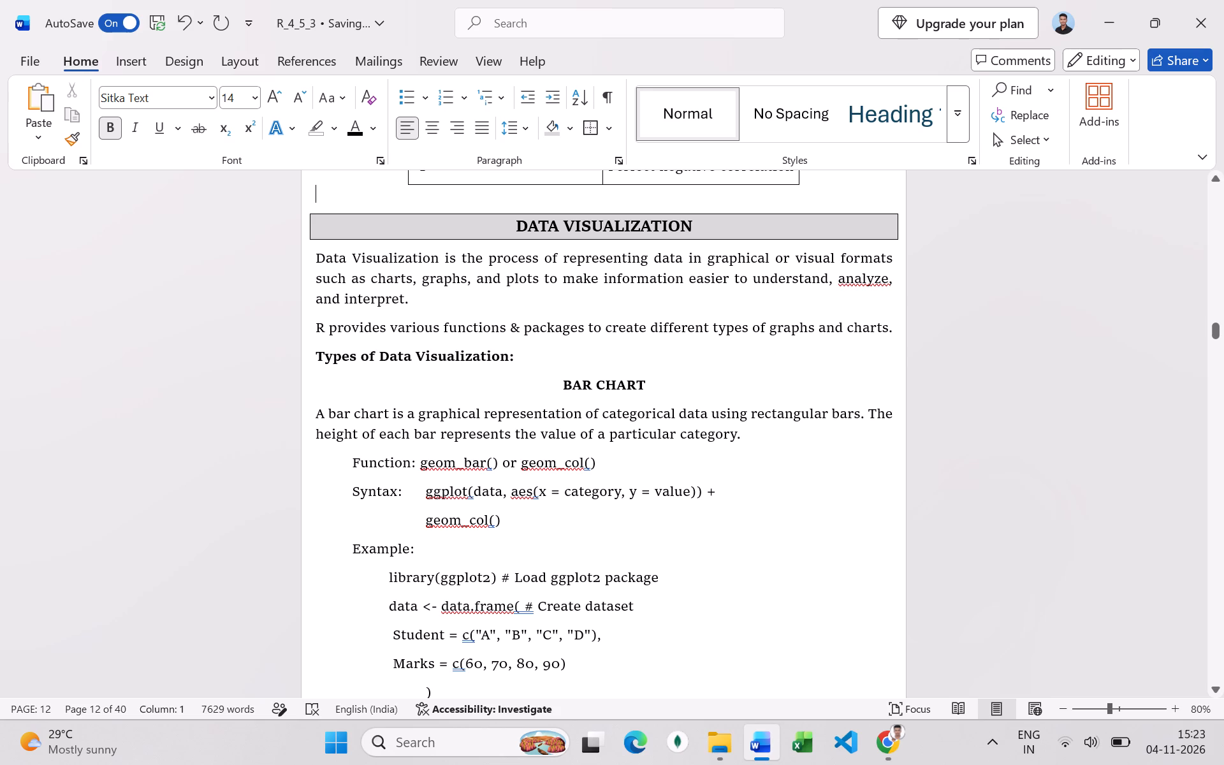
left_click_drag(521, 350, 341, 270)
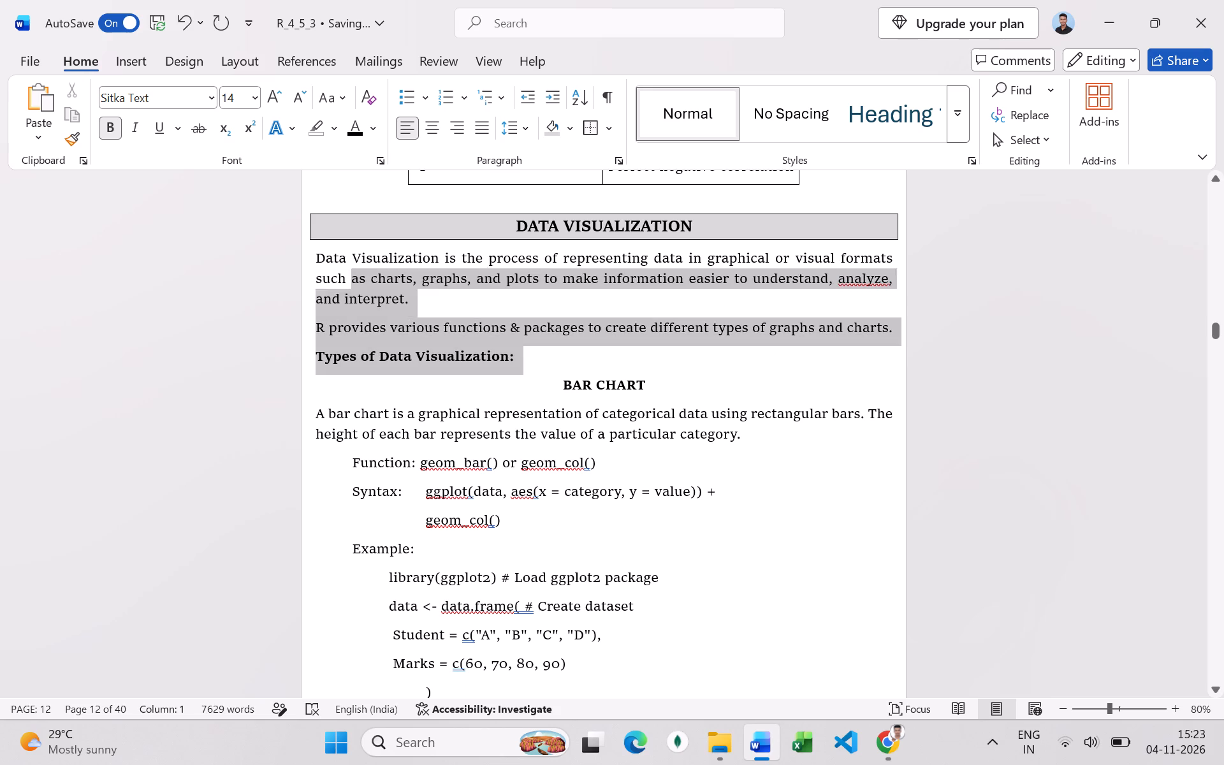
left_click_drag(341, 270, 324, 257)
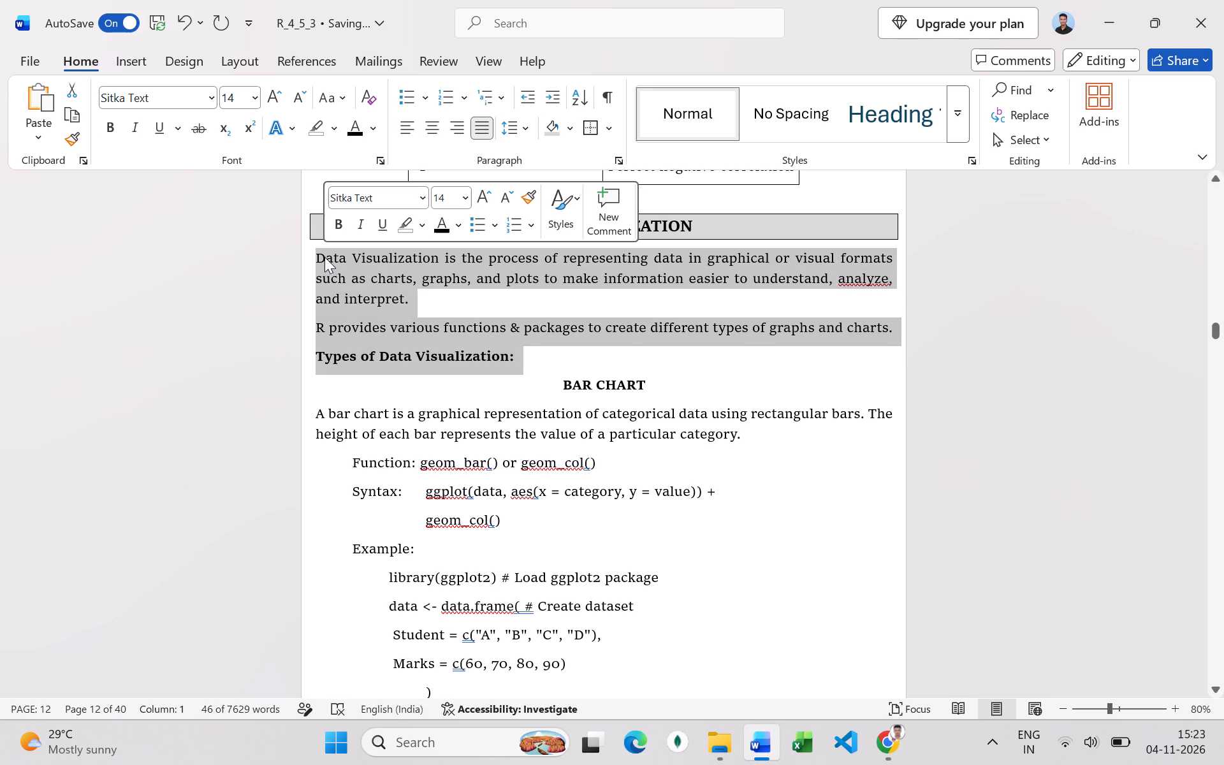
scroll(452, 360, "up", 2)
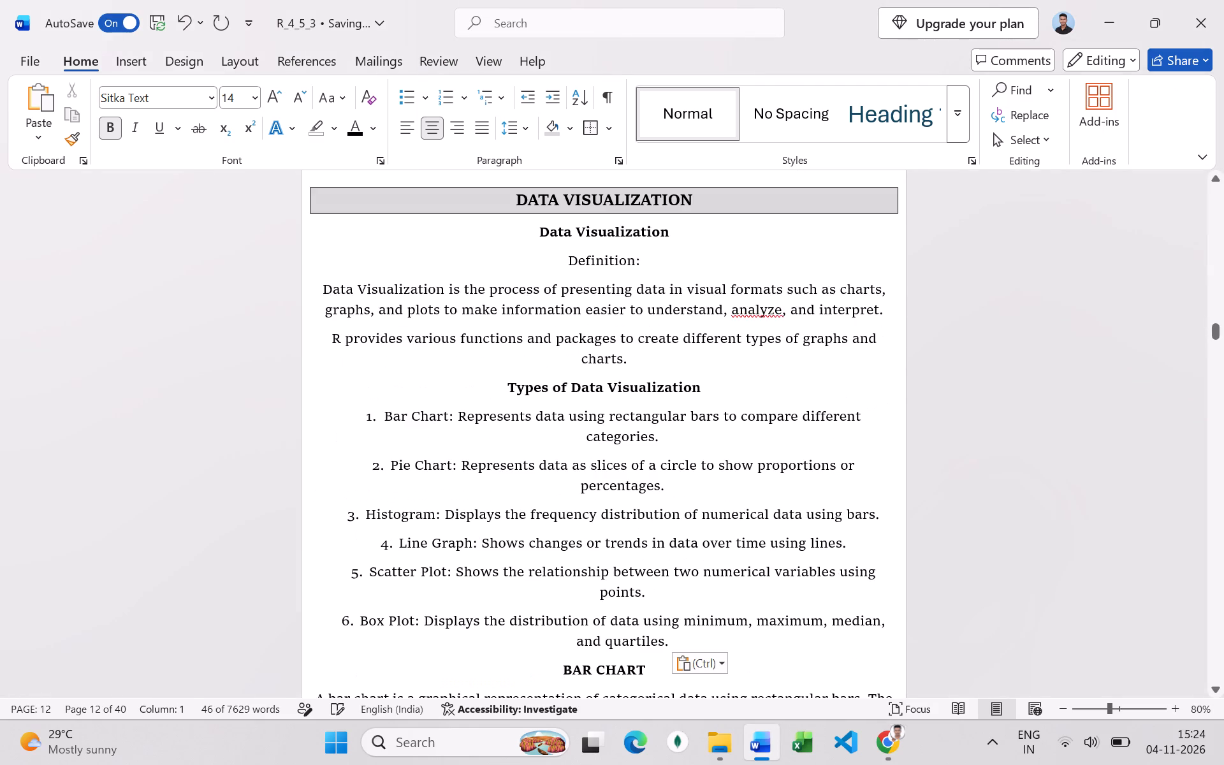
key("Return")
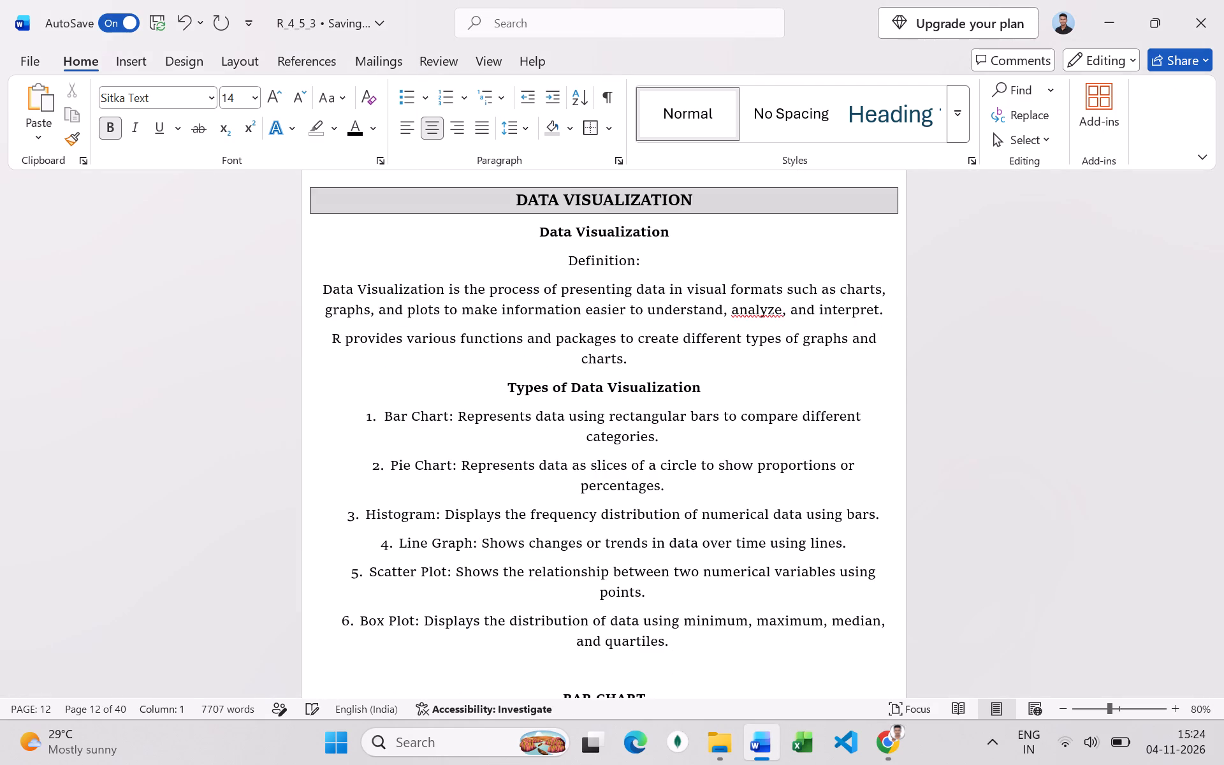
Justify the pasted data visualization text, from its first line through the Box Plot item.
left_click_drag(690, 616, 411, 215)
left_click(530, 103)
double_click(408, 131)
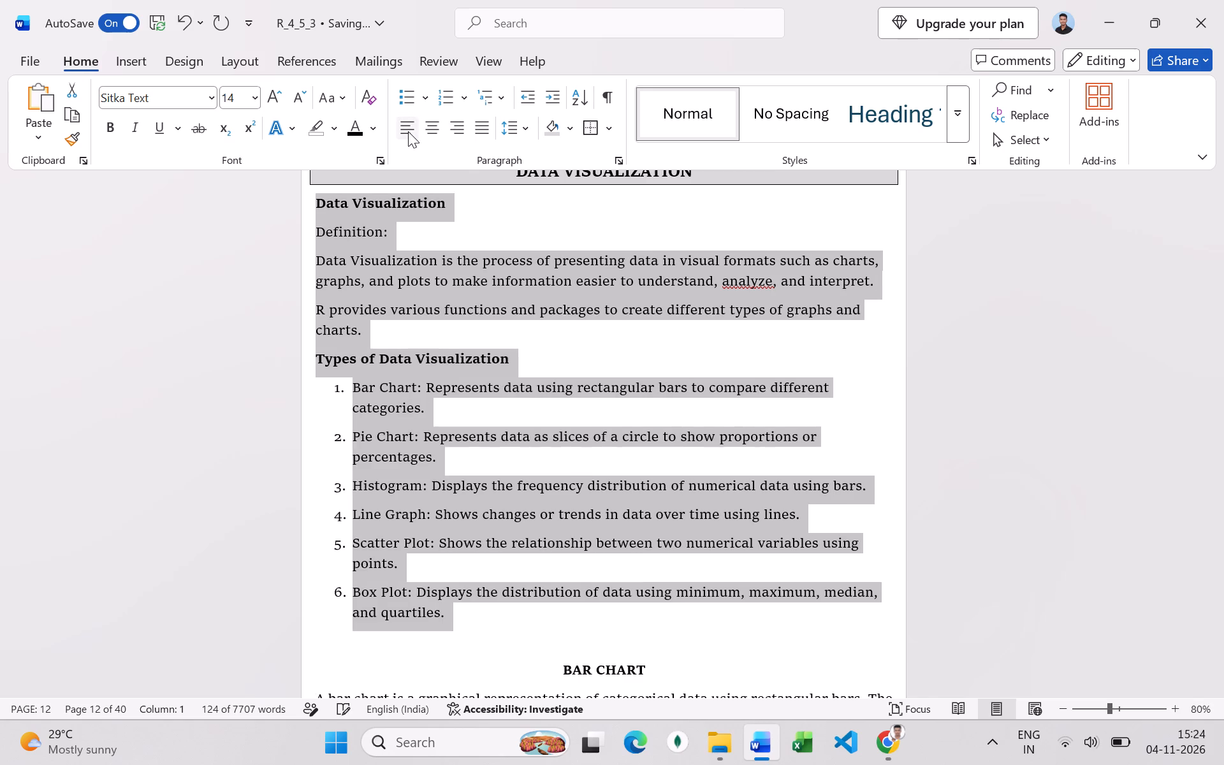
left_click(393, 236)
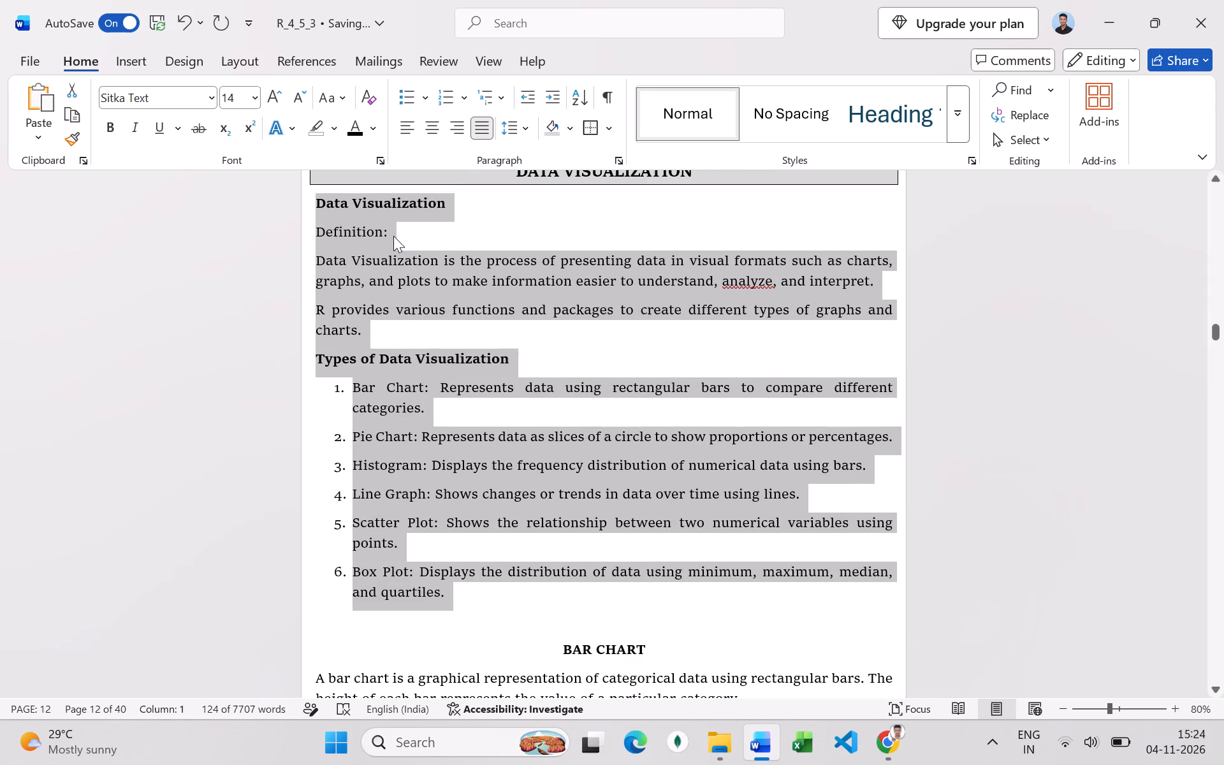
Delete the "Data Visualization" and "Definition:" lines directly below the shaded heading.
left_click_drag(393, 236, 281, 207)
key("BackSpace")
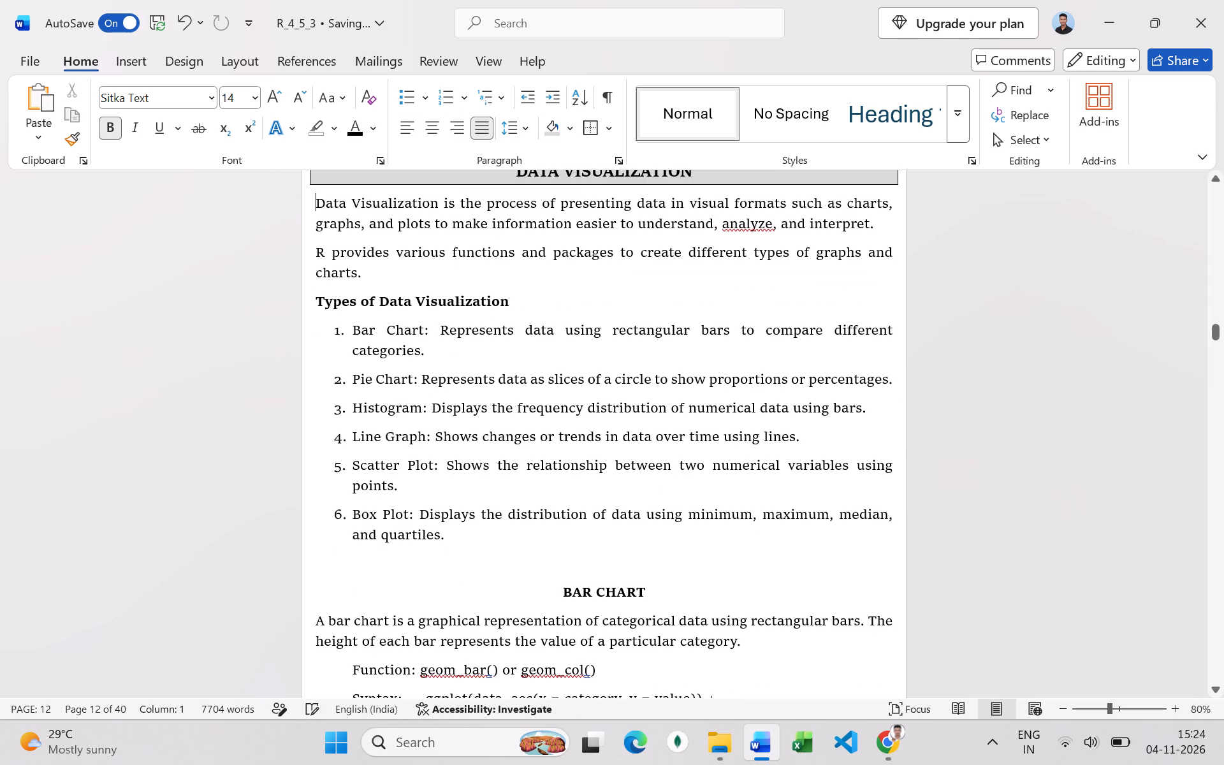
Apply bullets to the two introductory paragraphs and the "Types of Data Visualization" line.
left_click_drag(379, 284, 358, 272)
left_click(370, 307)
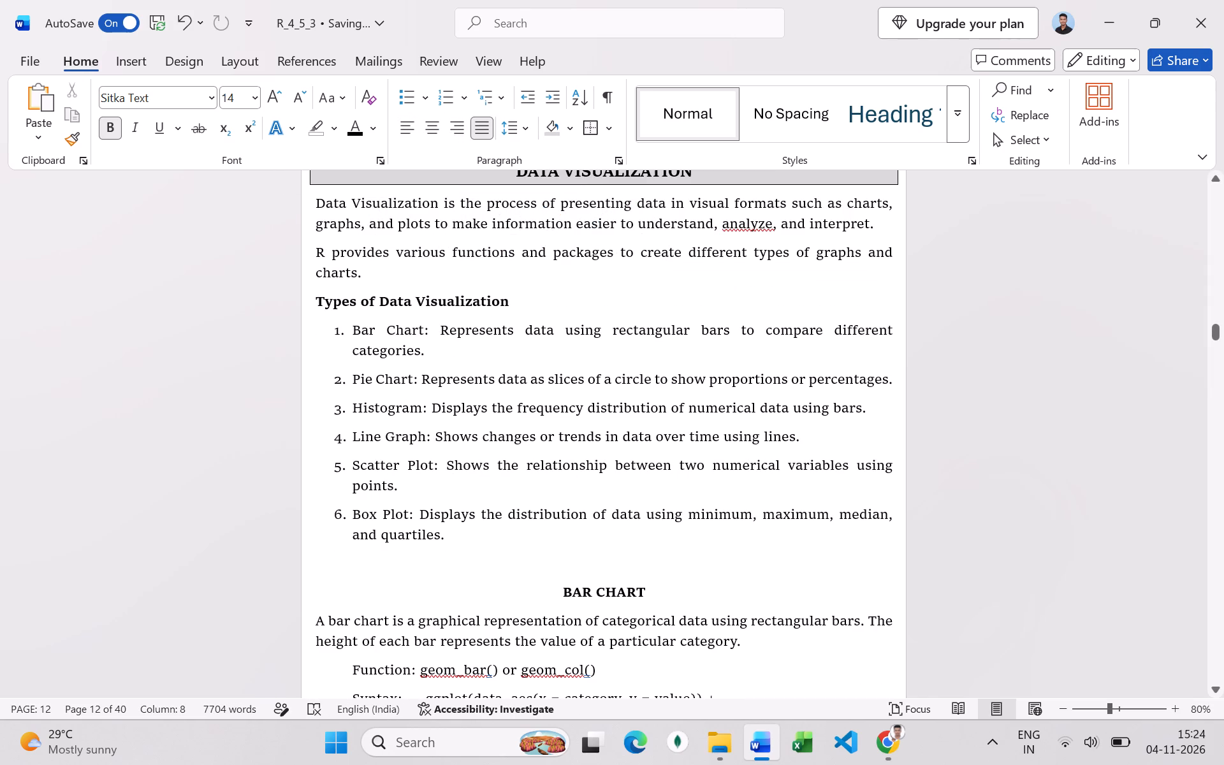
left_click_drag(365, 280, 363, 295)
left_click_drag(363, 299, 298, 189)
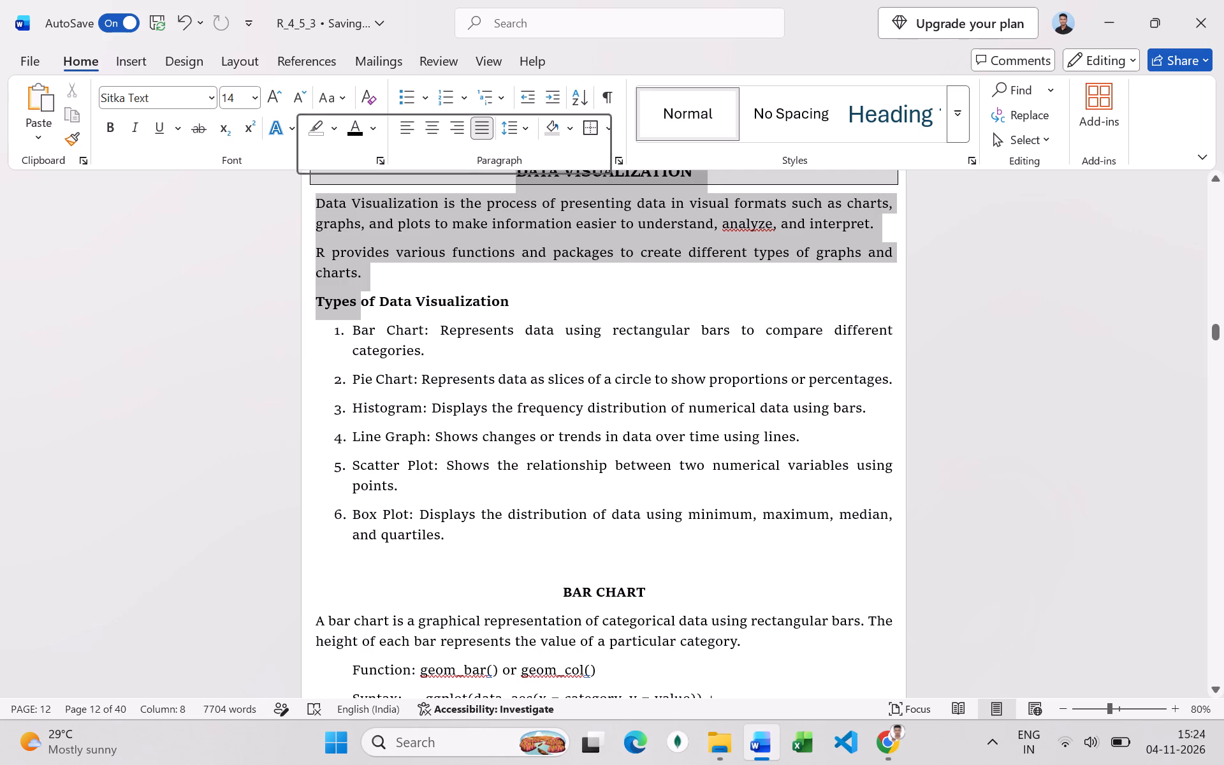
left_click(316, 222)
left_click_drag(315, 200, 374, 307)
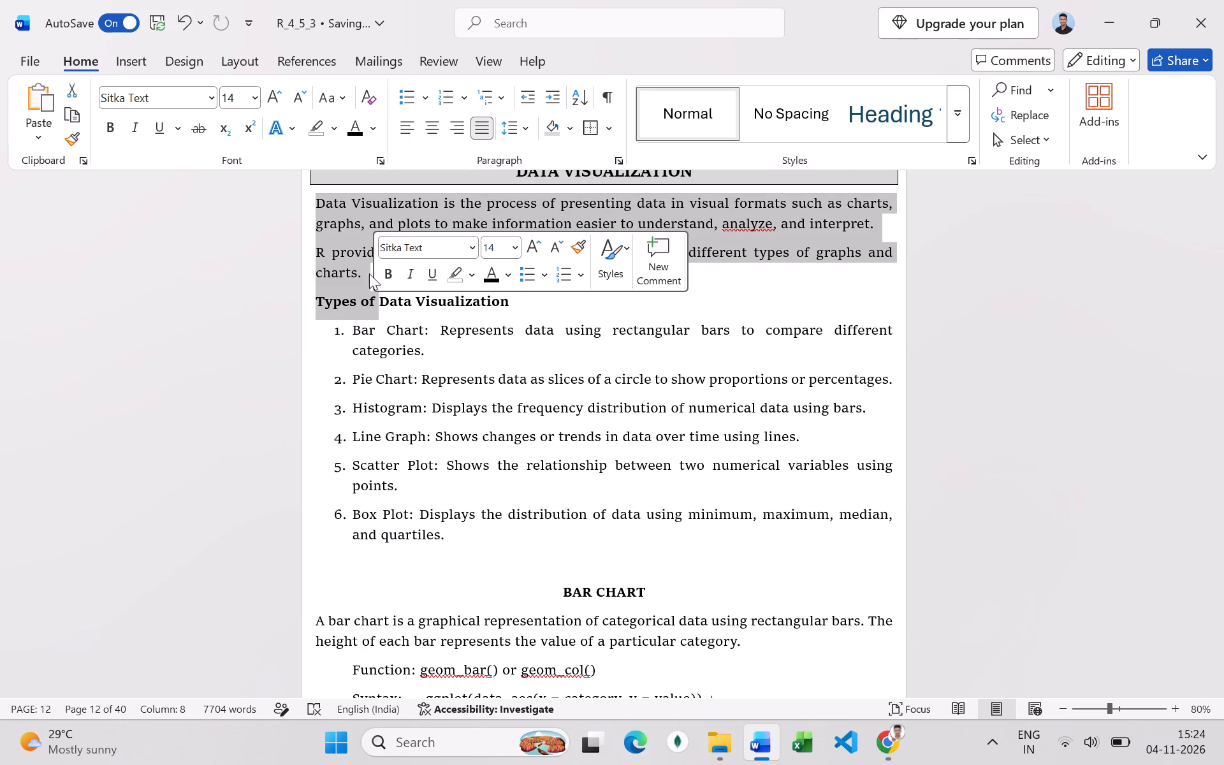
left_click(404, 91)
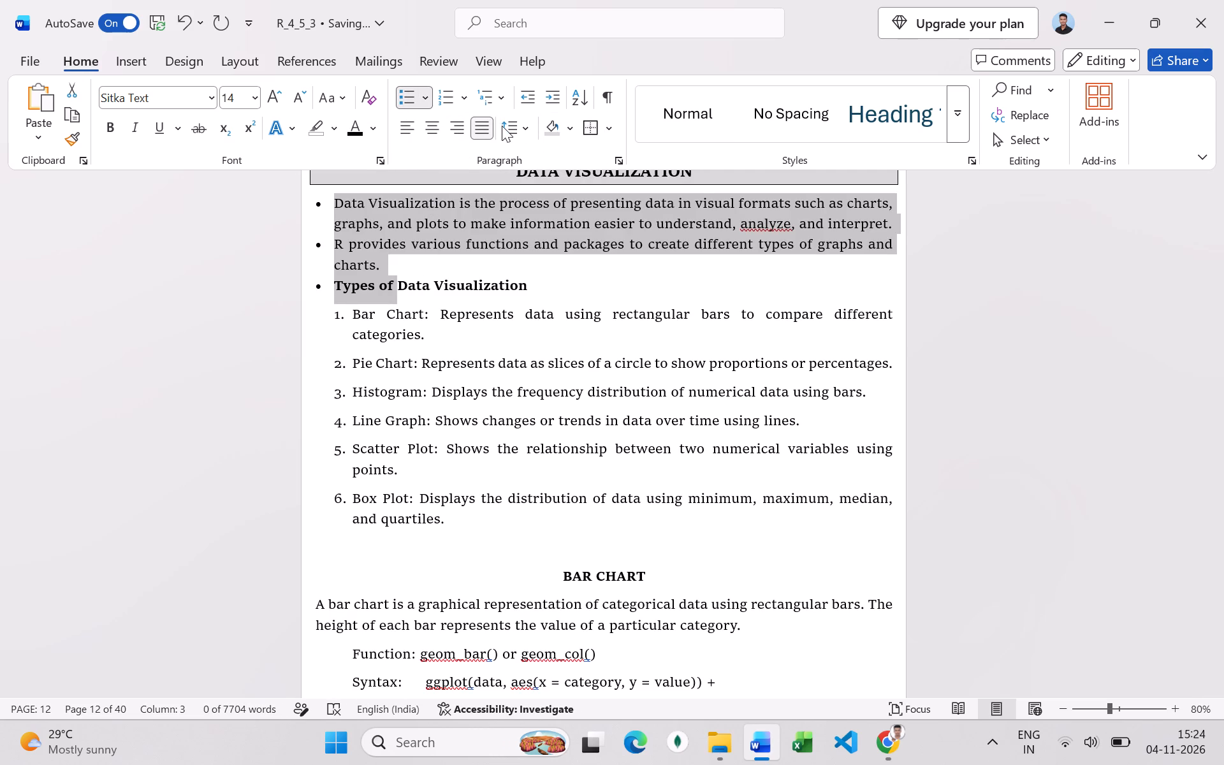
Turn off "Don't add space between paragraphs of the same style" for the three bulleted paragraphs.
left_click(502, 126)
left_click(574, 312)
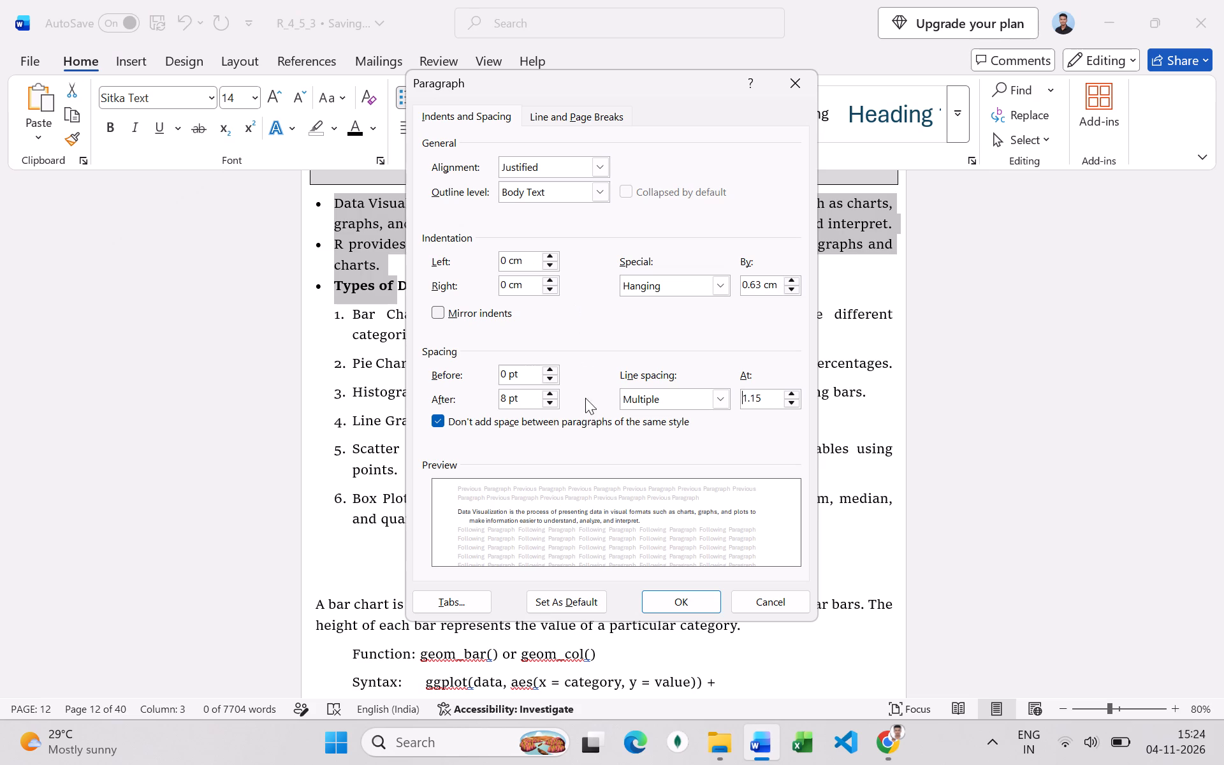
left_click(592, 421)
left_click(680, 602)
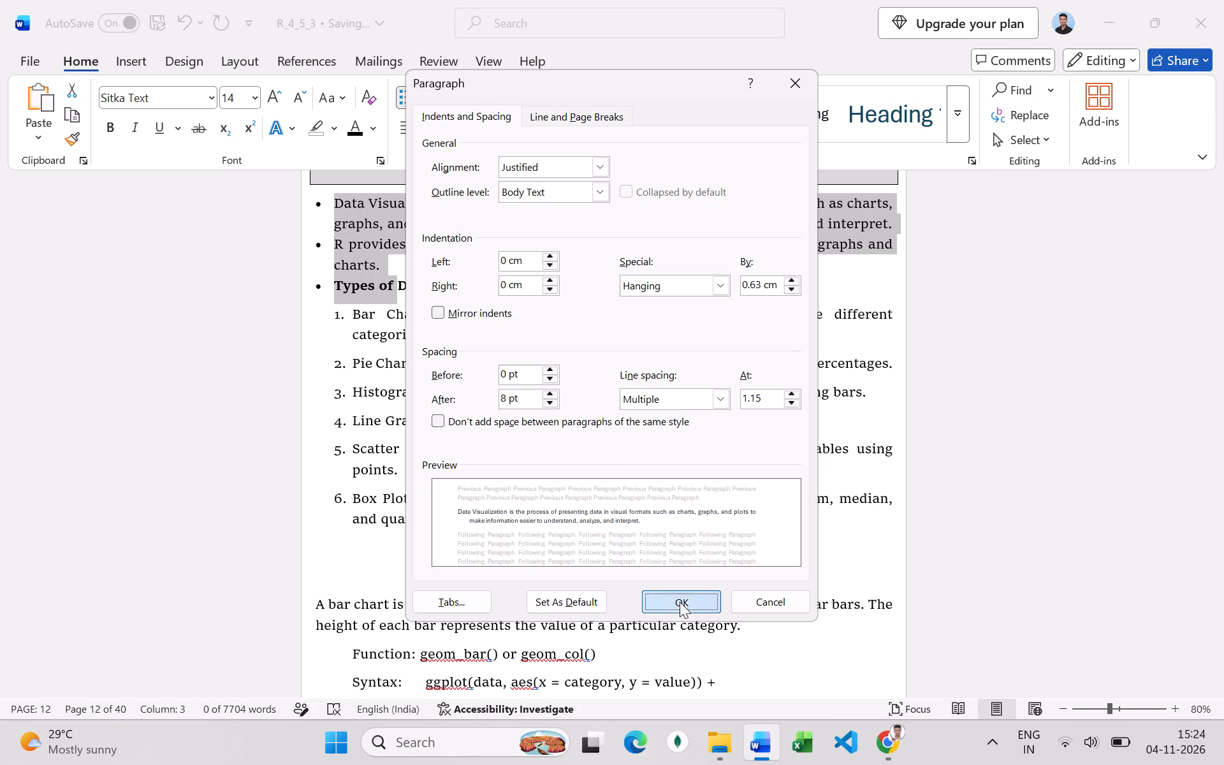
left_click(476, 324)
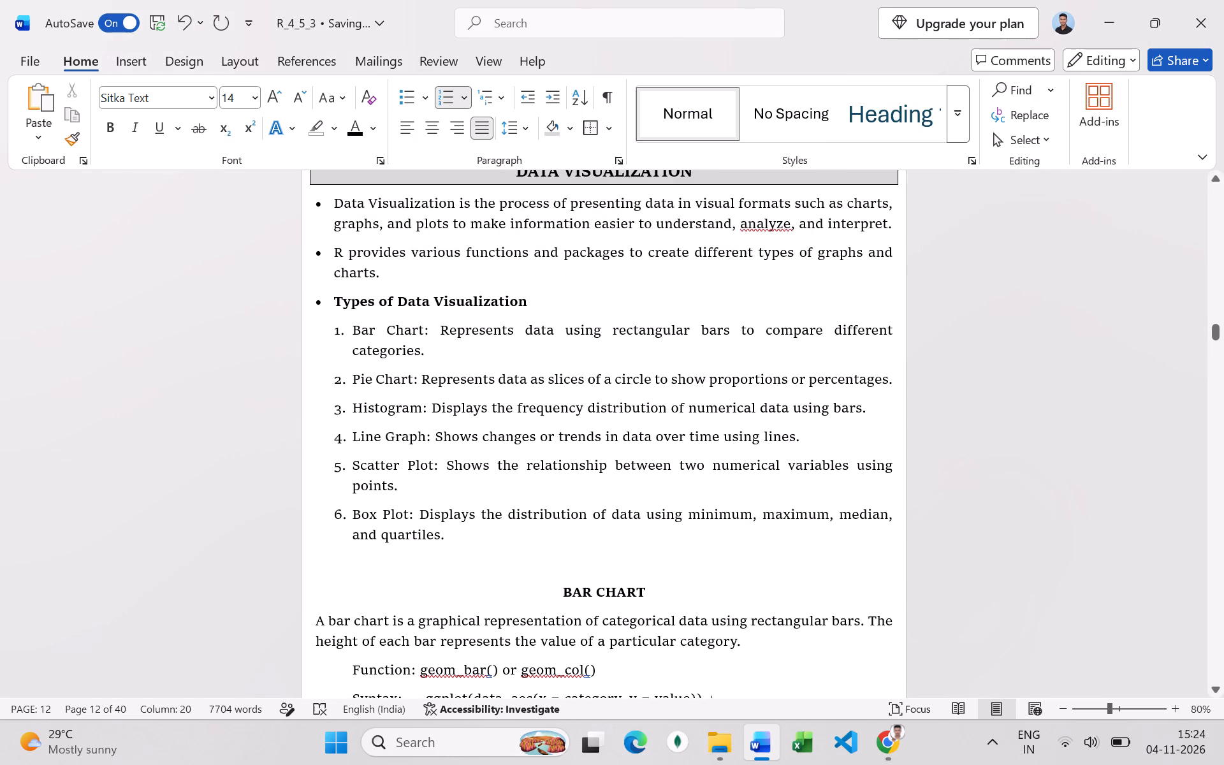
Shorten list item 6 to just "Box Plot", left-aligned, with a new line below it before BAR CHART.
left_click_drag(463, 547, 431, 508)
key("BackSpace")
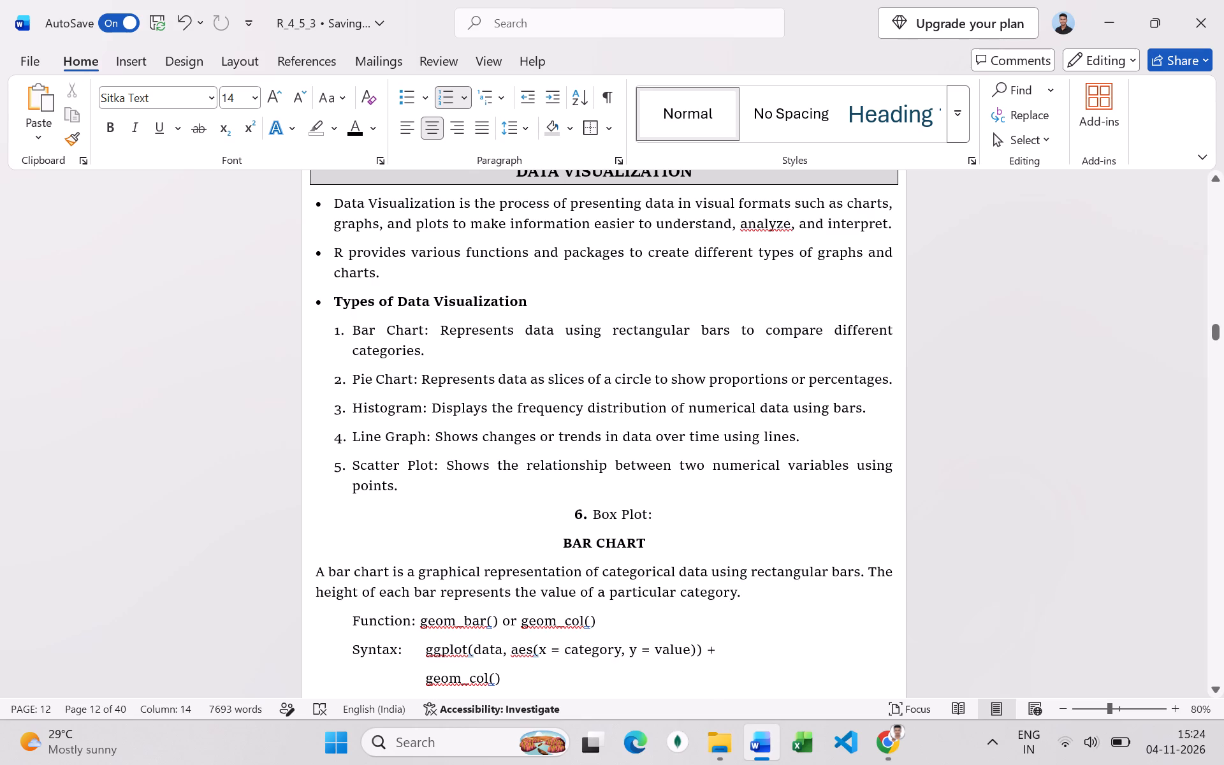
key("ctrl+z")
key("BackSpace")
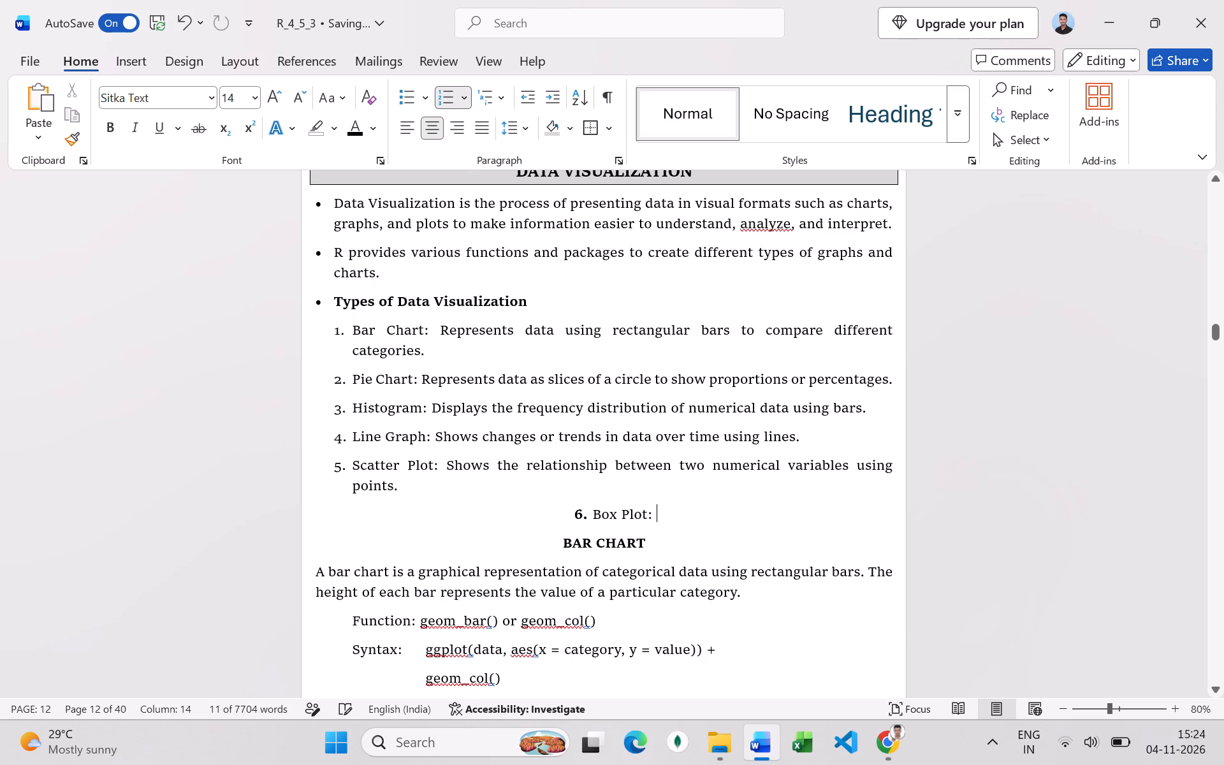
left_click(407, 134)
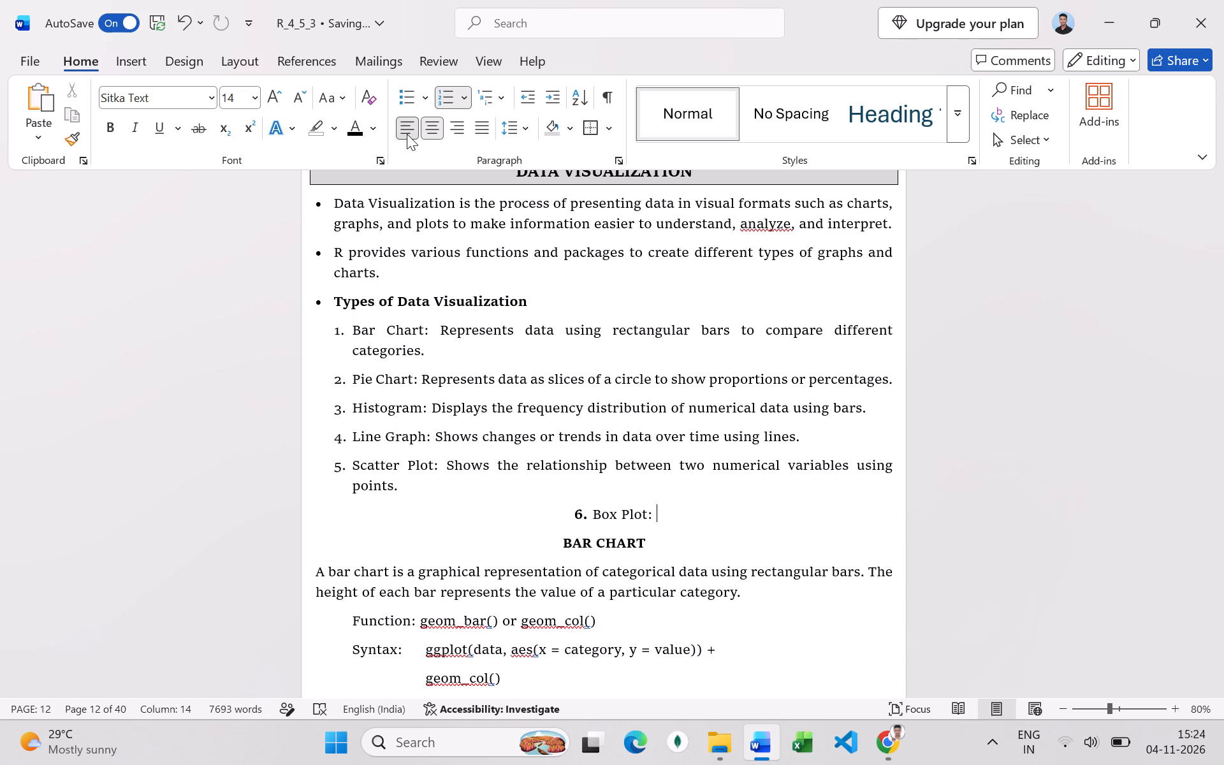
left_click(527, 519)
key("Return")
left_click(449, 513)
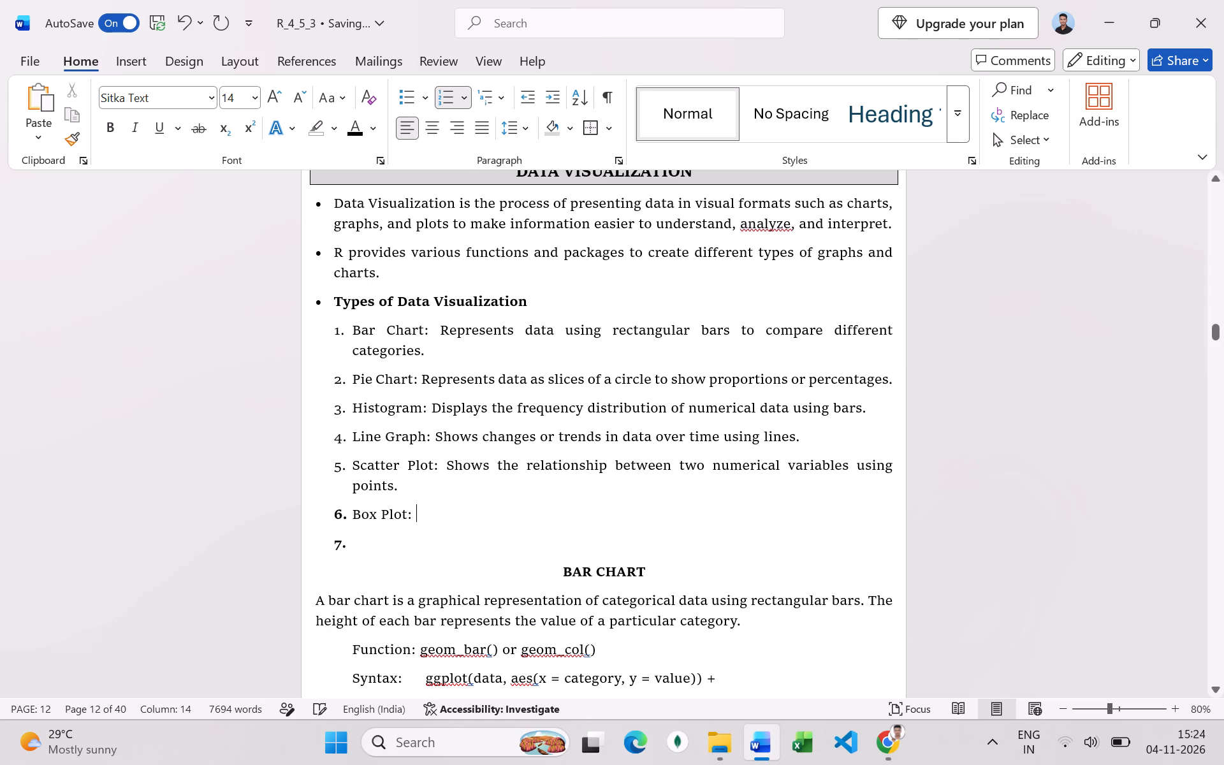
key("BackSpace")
key("BackSpace")
Delete the descriptions after Scatter Plot, Line Graph, Histogram, Pie Chart and Bar Chart in the numbered list.
left_click_drag(402, 493, 444, 470)
key("BackSpace")
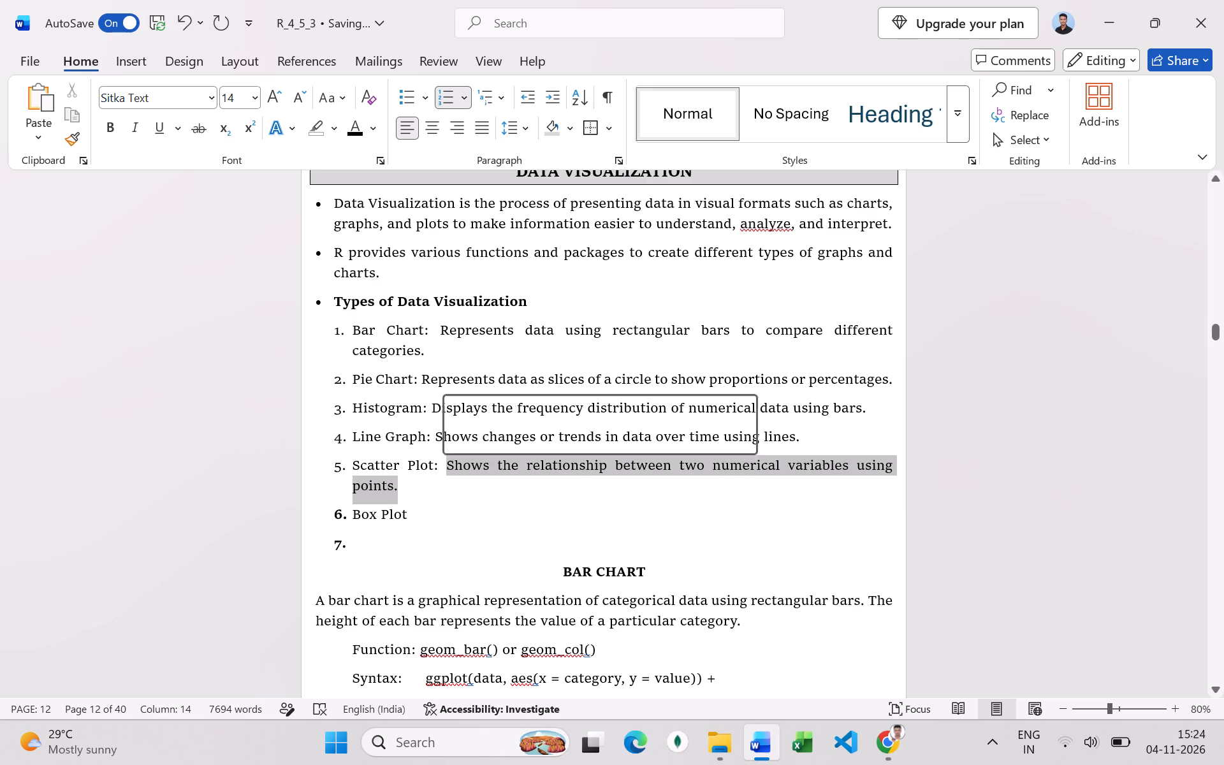
left_click_drag(437, 446, 810, 433)
key("BackSpace")
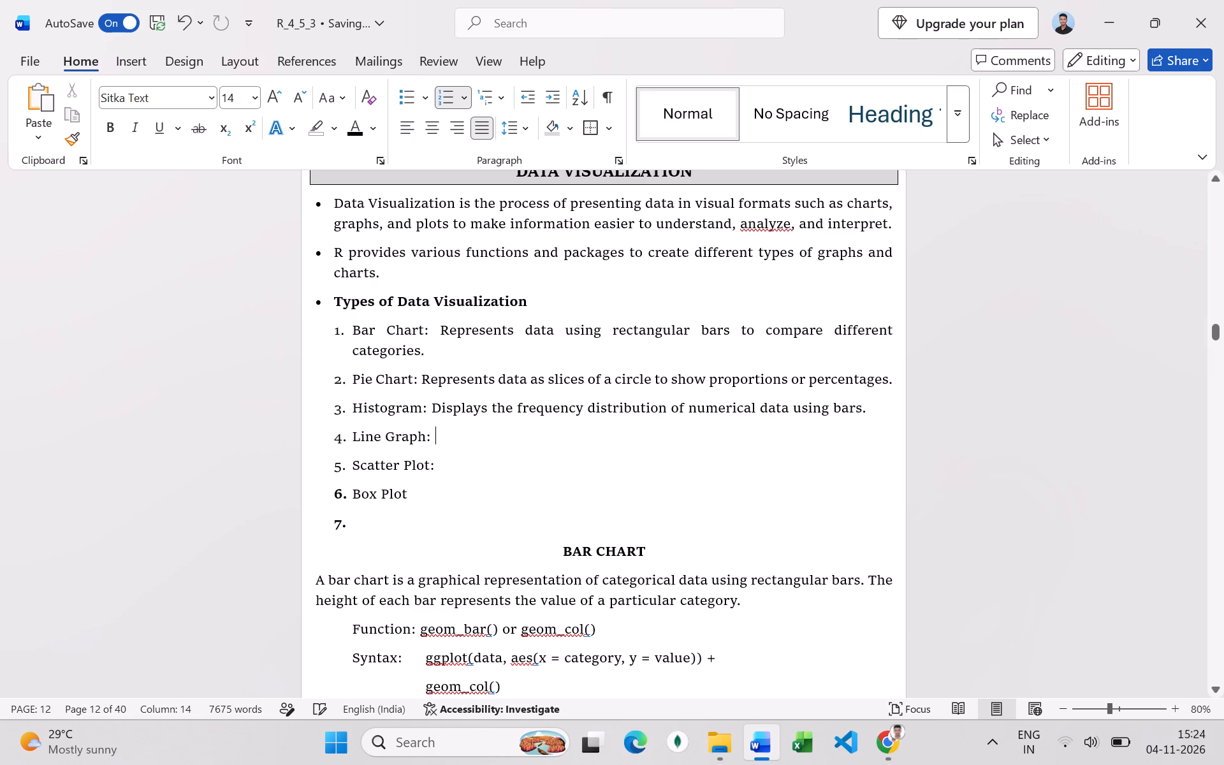
left_click_drag(866, 417, 454, 402)
key("BackSpace")
key("BackSpace")
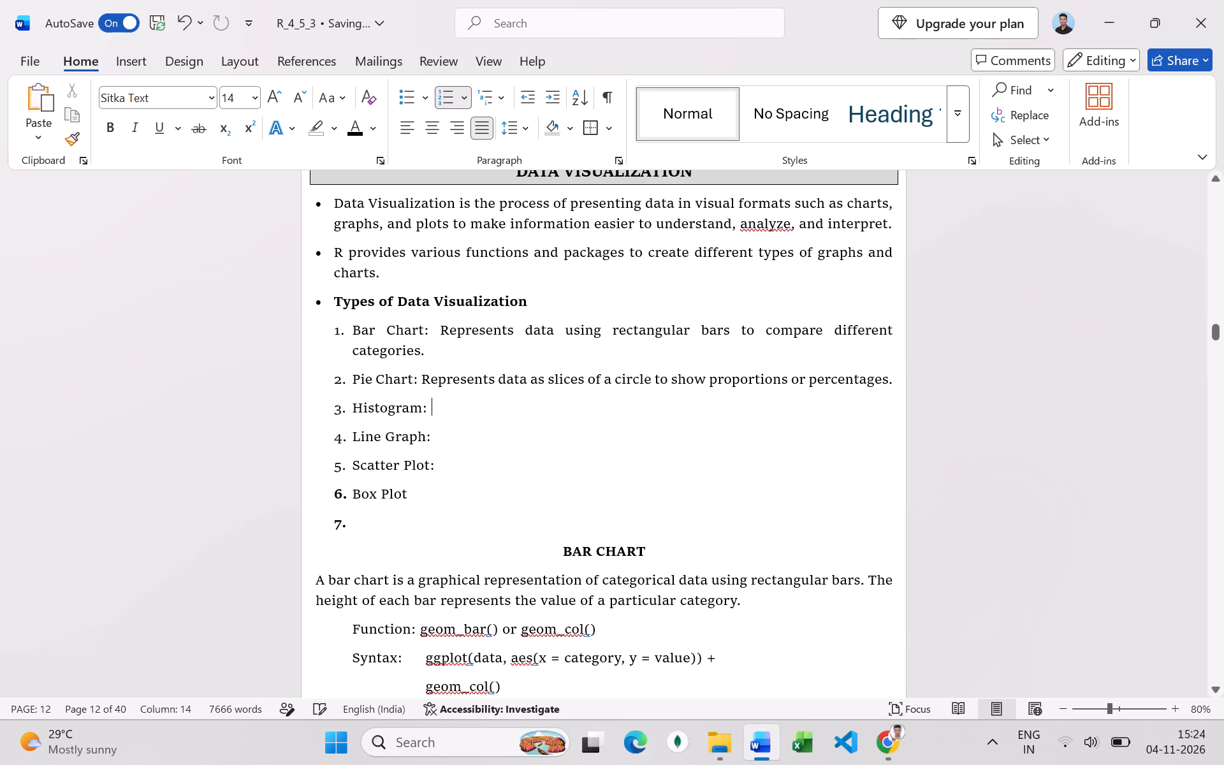
left_click_drag(891, 379, 429, 378)
key("BackSpace")
key("BackSpace")
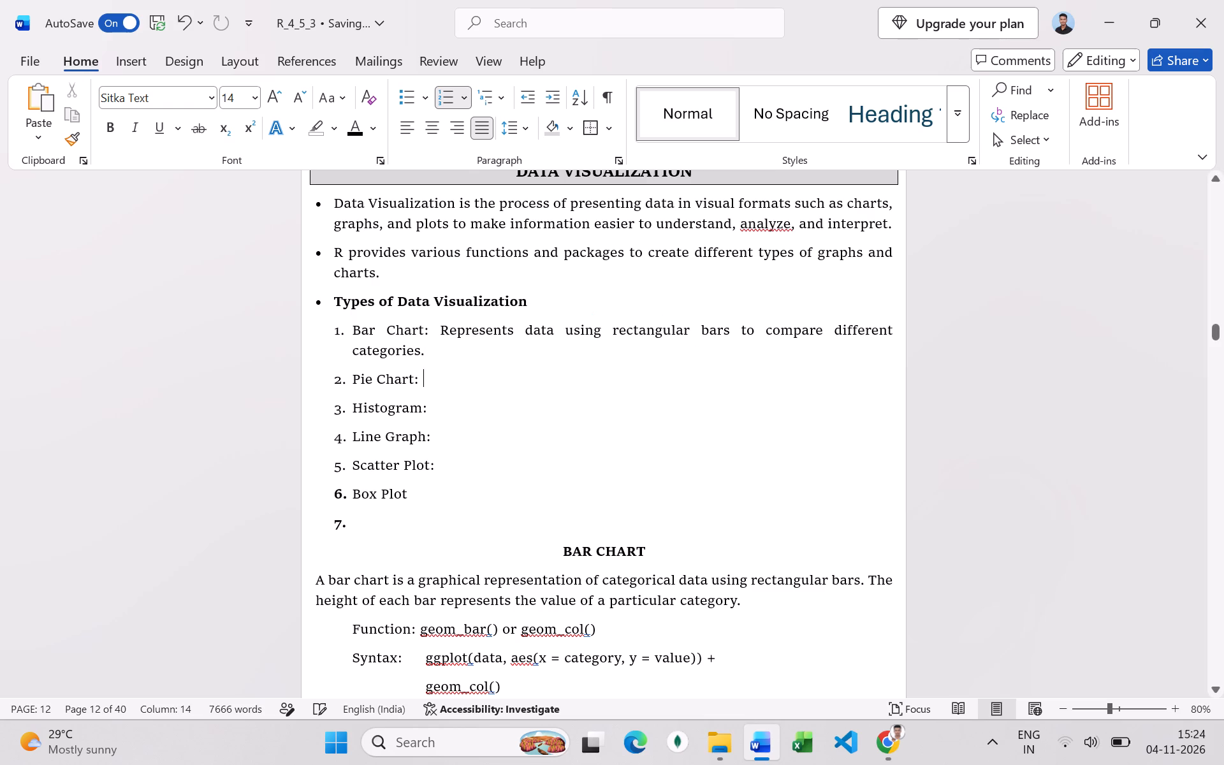
left_click_drag(437, 336, 453, 364)
key("BackSpace")
key("BackSpace")
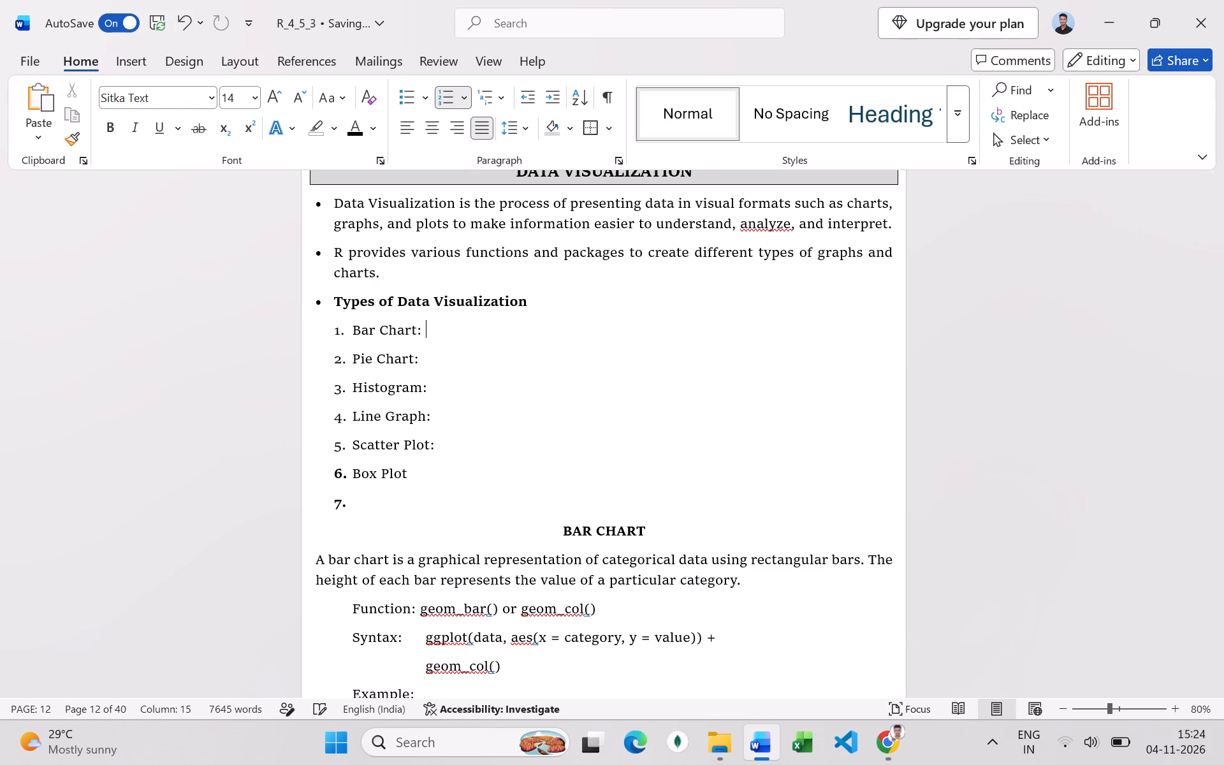
Remove the trailing colons from the Bar Chart, Pie Chart, Histogram, Line Graph and Scatter Plot items.
key("BackSpace")
left_click(442, 363)
key("BackSpace")
key("BackSpace")
left_click(452, 389)
key("BackSpace")
key("BackSpace")
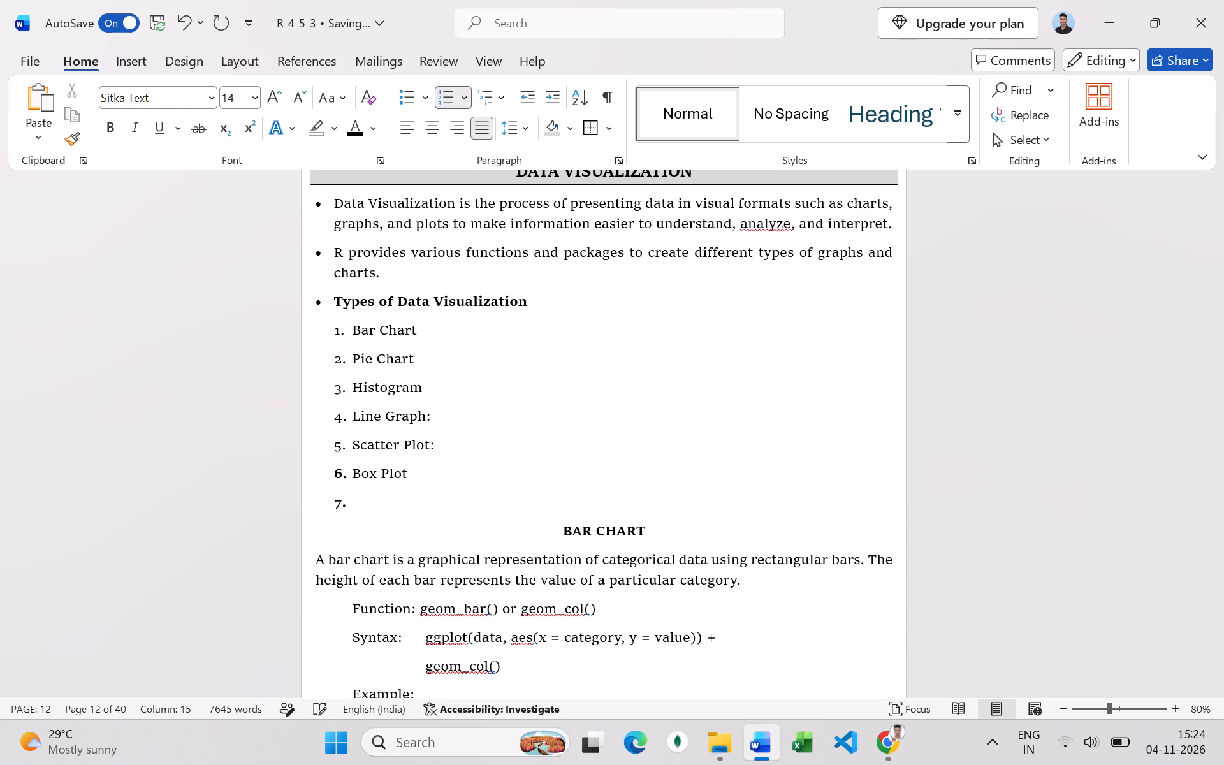
left_click(453, 411)
key("BackSpace")
key("BackSpace")
left_click(453, 442)
key("BackSpace")
key("BackSpace")
Remove the empty item 7 and its blank line between Box Plot and the BAR CHART heading.
left_click(439, 483)
left_click(379, 498)
key("BackSpace")
left_click(378, 498)
left_click_drag(378, 498, 393, 497)
left_click(446, 504)
left_click(539, 531)
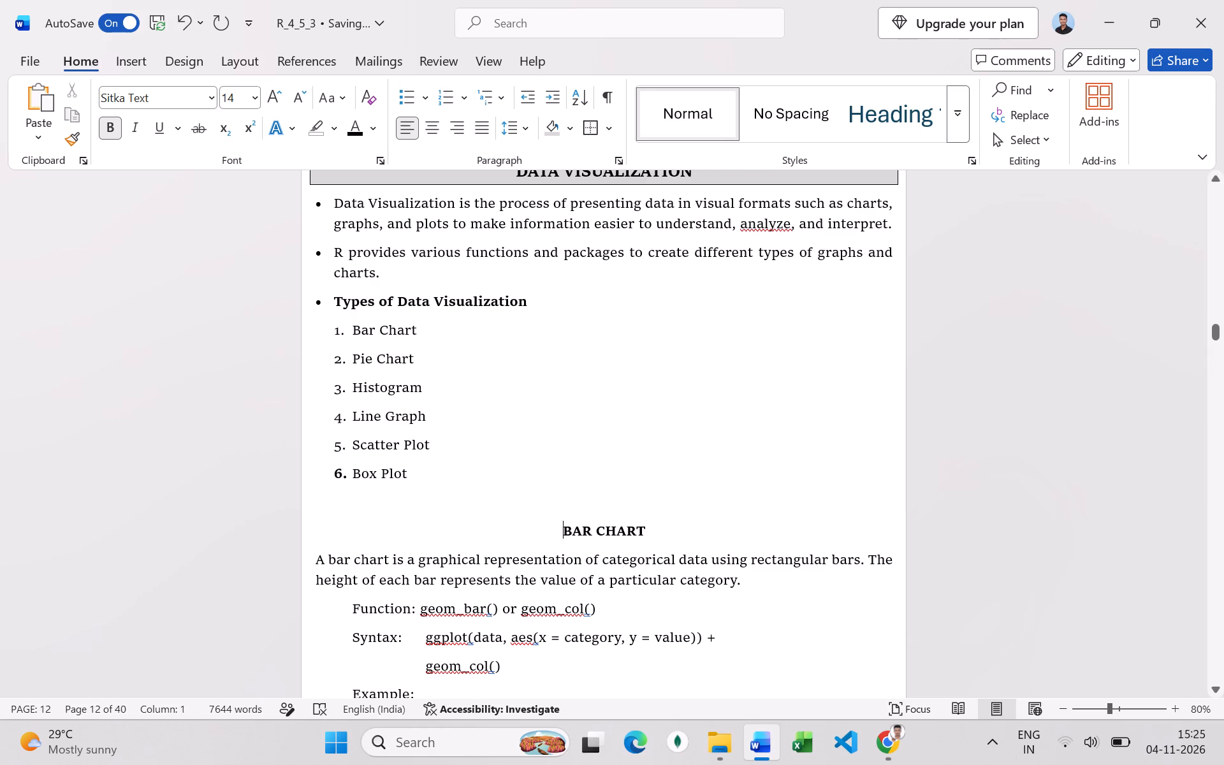
key("BackSpace")
Remove bold from the "Types of Data Visualization" line and the numbered list below it.
left_click_drag(456, 468, 296, 317)
left_click(310, 280)
left_click(412, 386)
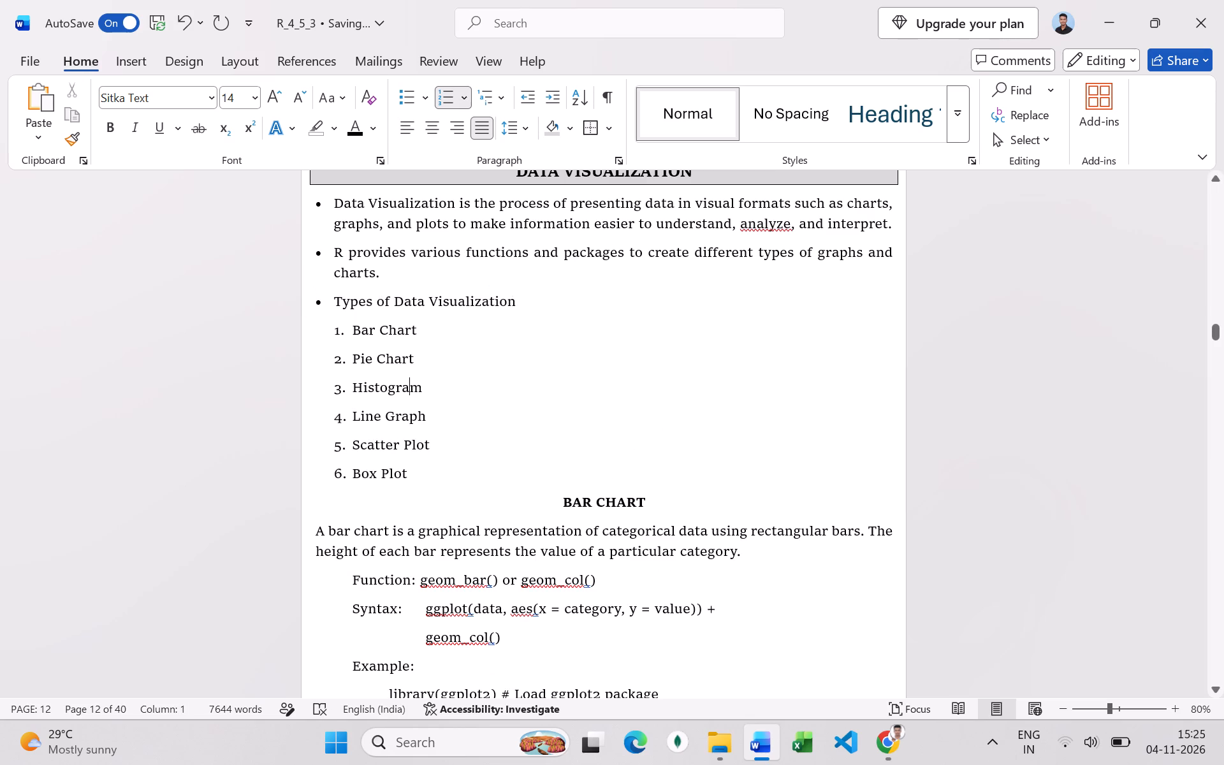
Arrange the six-item numbered list of chart types under "Types of Data Visualization" in two columns.
left_click_drag(429, 474, 337, 323)
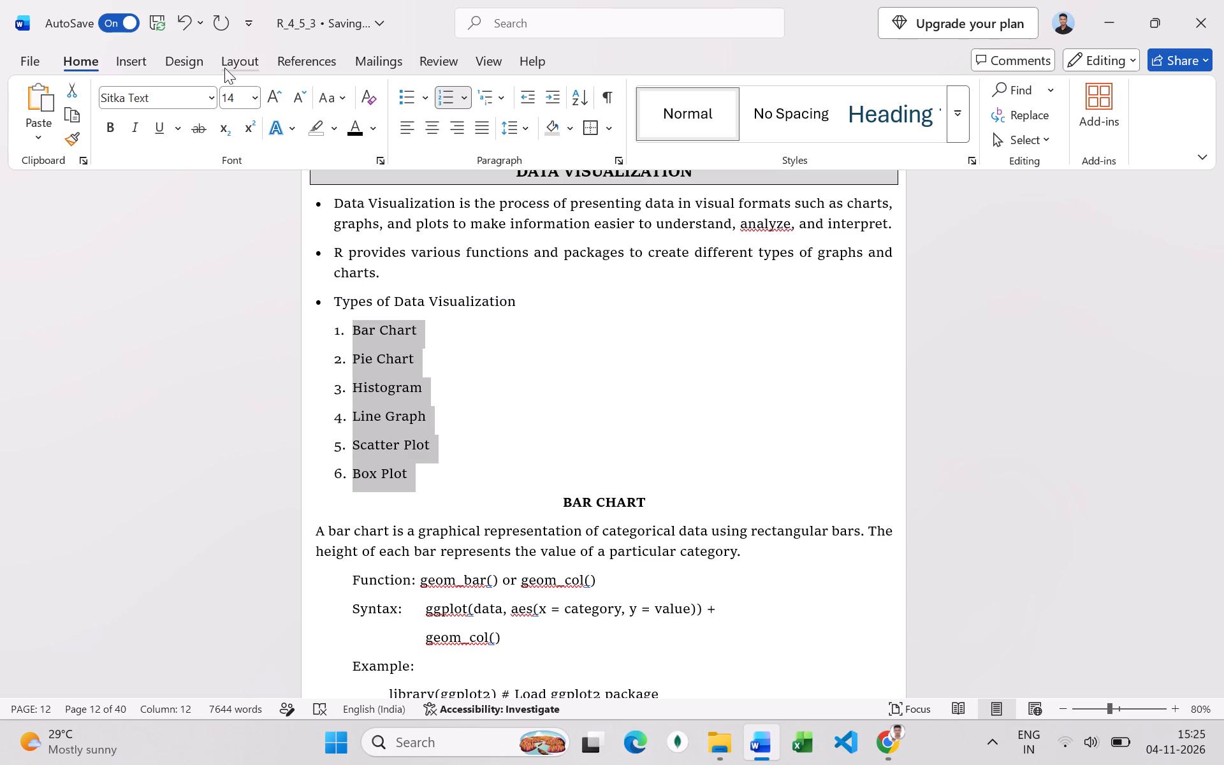
left_click(180, 66)
left_click(246, 68)
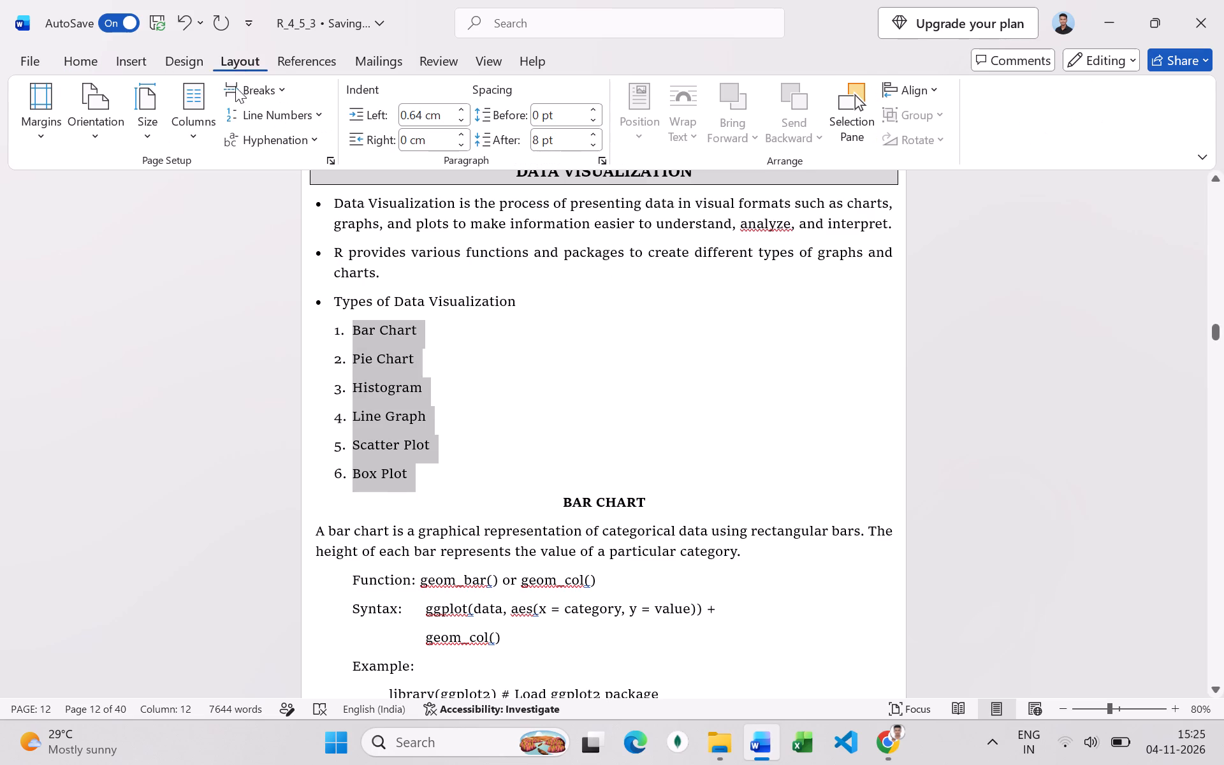
left_click(196, 115)
left_click(245, 205)
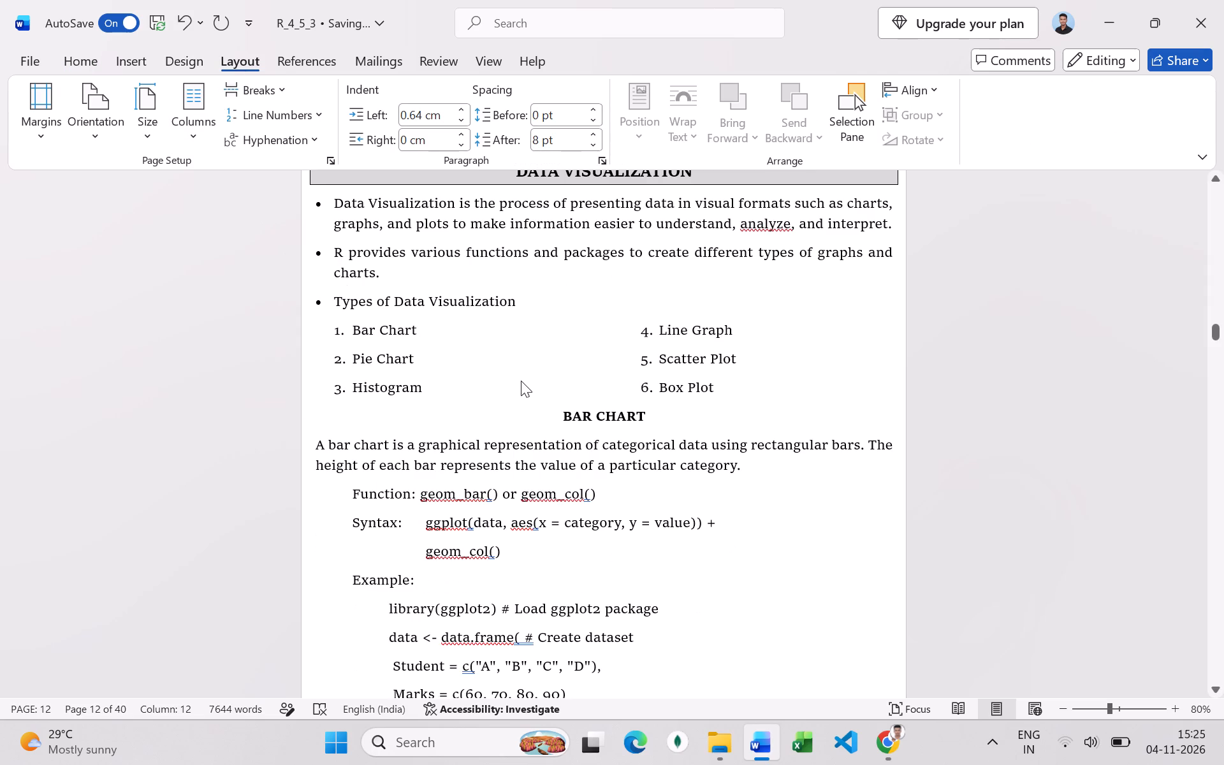
left_click(604, 431)
Increase the indent of the two-column numbered chart list by one level.
scroll(589, 426, "up", 2)
left_click_drag(736, 465, 728, 461)
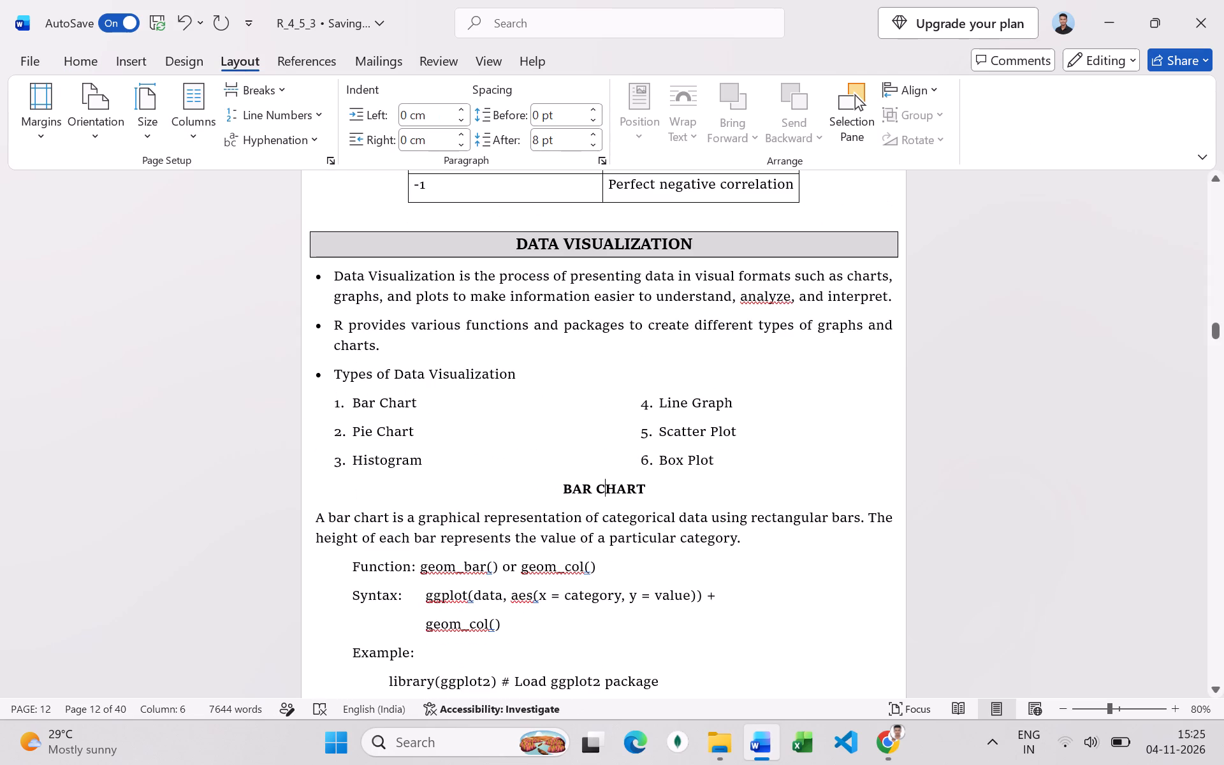
left_click_drag(728, 461, 347, 412)
left_click(64, 60)
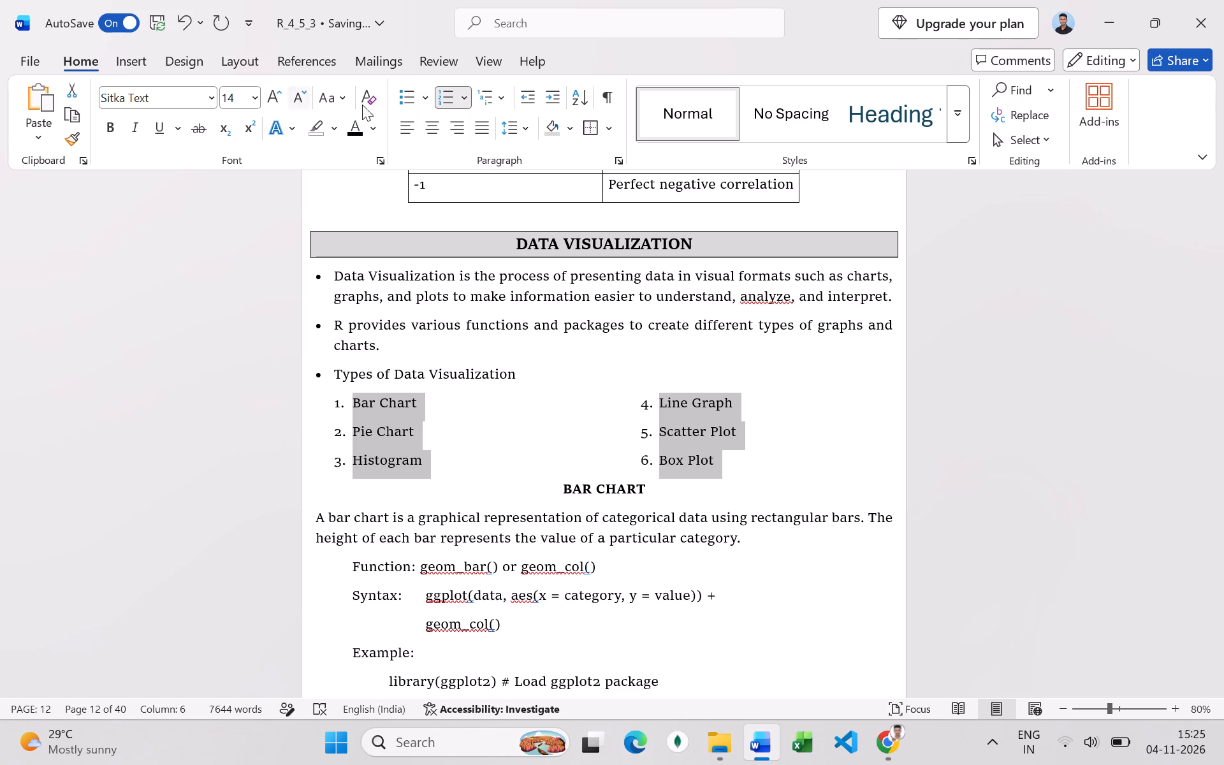
left_click(553, 106)
left_click(549, 446)
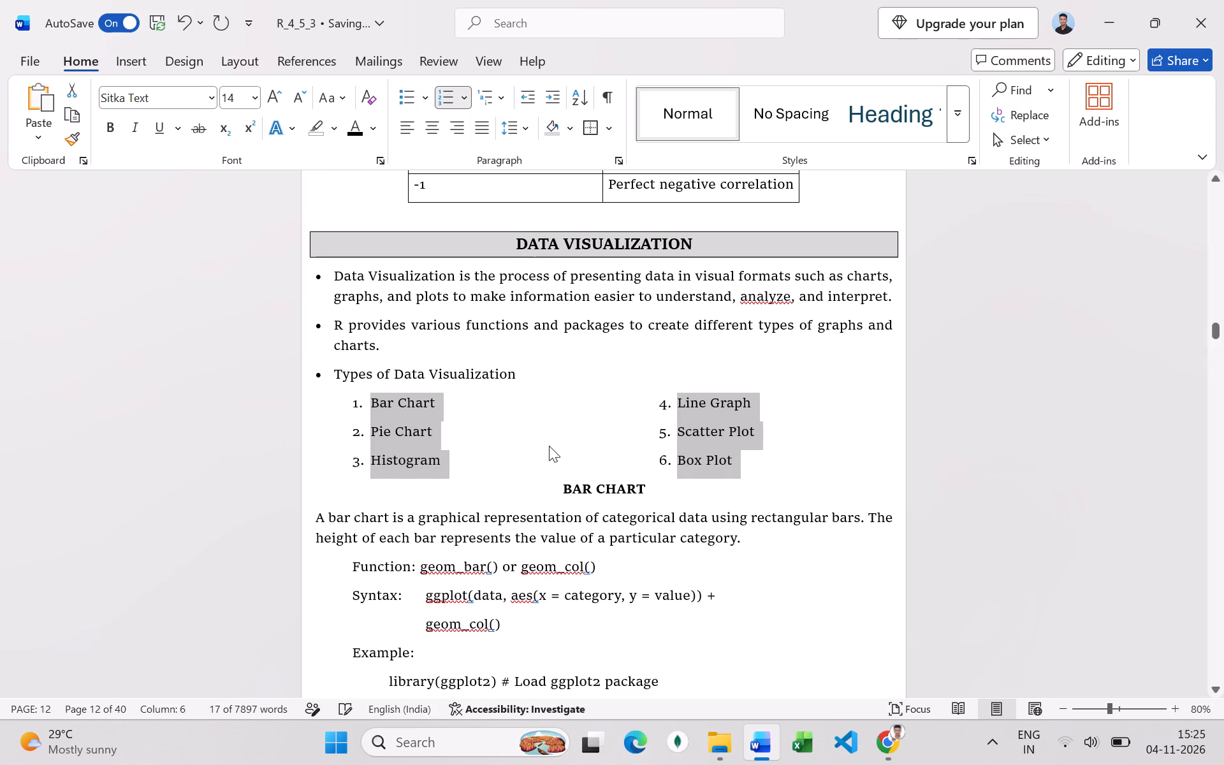
Format the BAR CHART heading with grey shading, an outside border, uppercase letters and font size 16.
left_click_drag(664, 498, 537, 498)
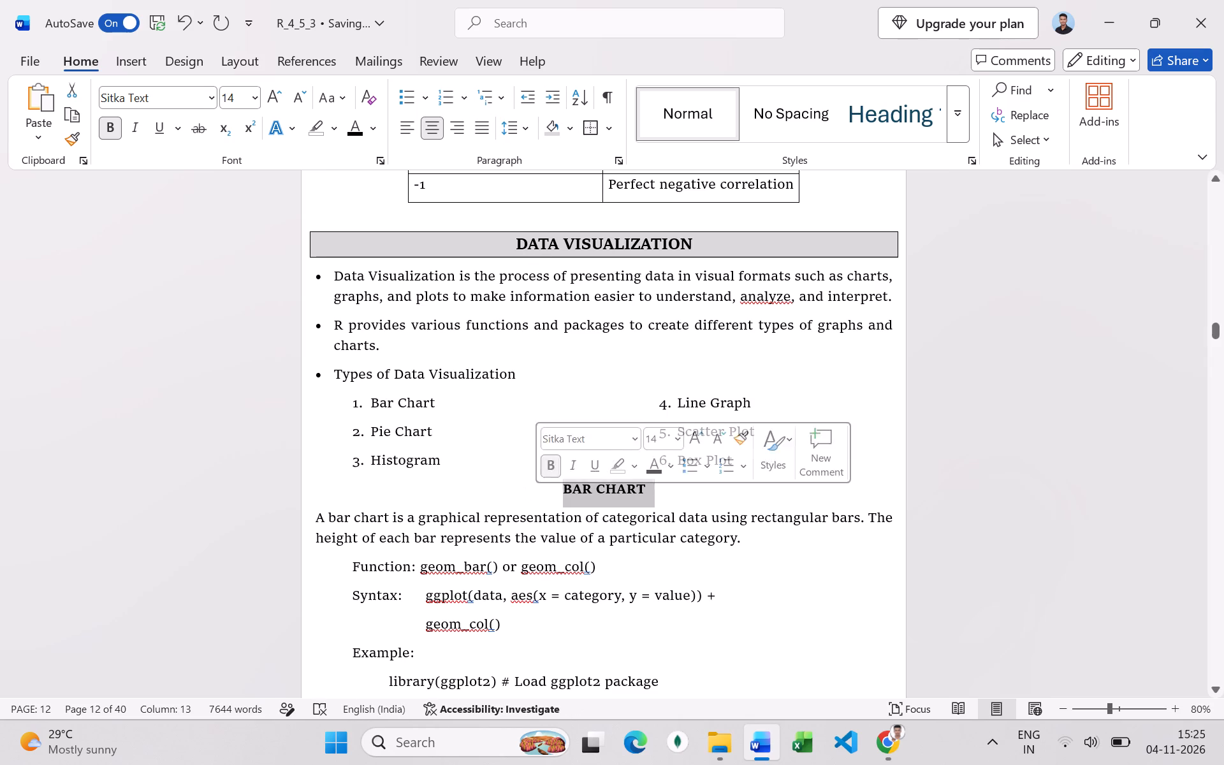
left_click(560, 124)
left_click(597, 131)
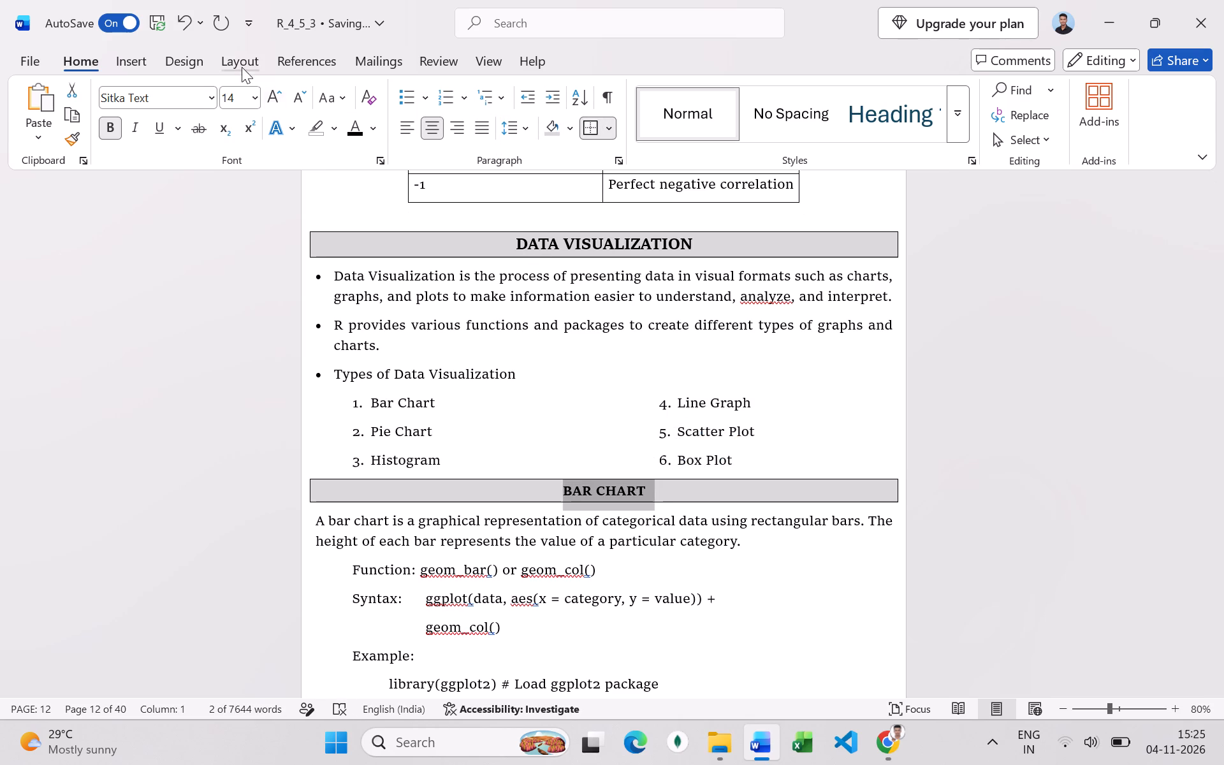
left_click(337, 92)
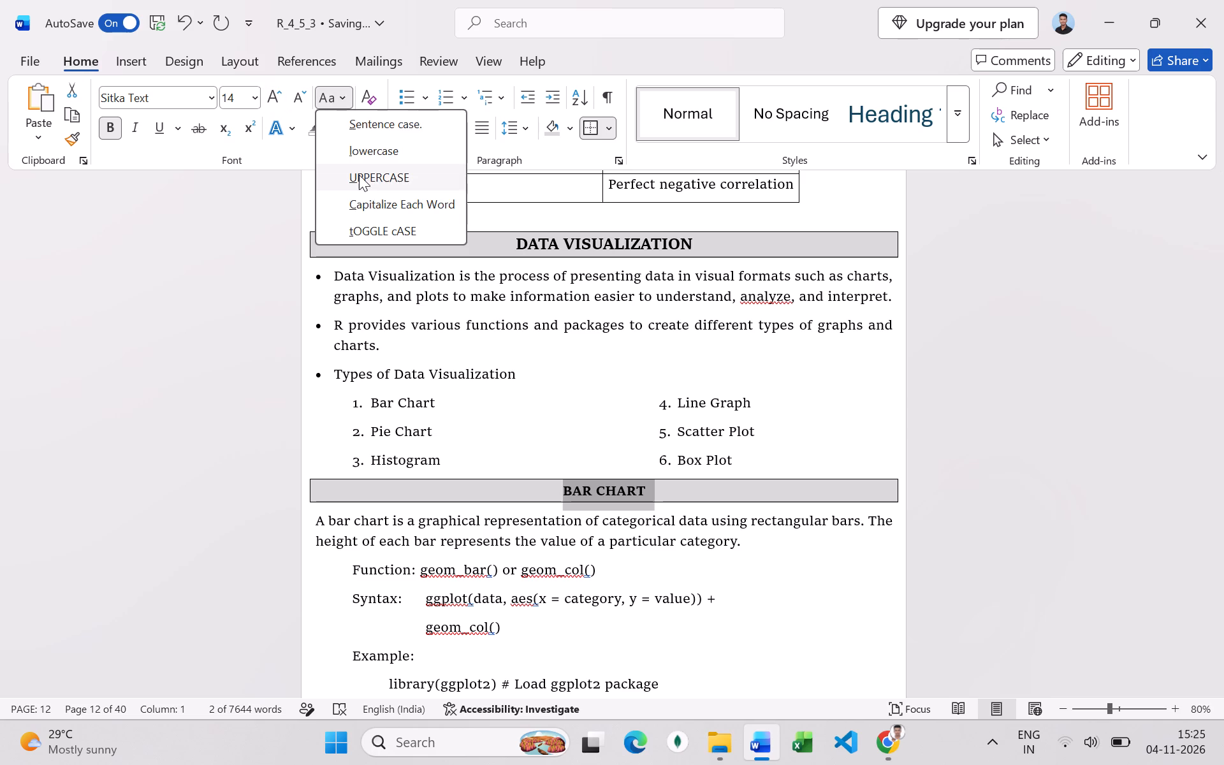
left_click(359, 175)
left_click(277, 98)
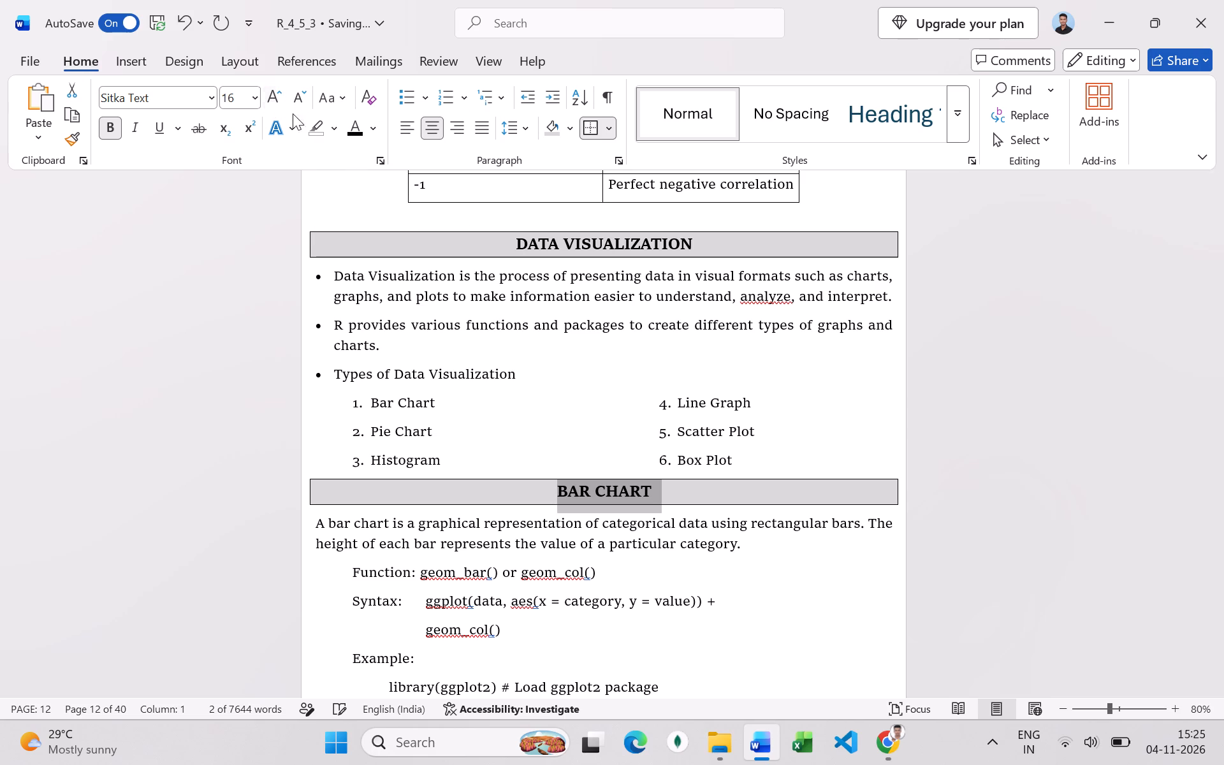
left_click(458, 569)
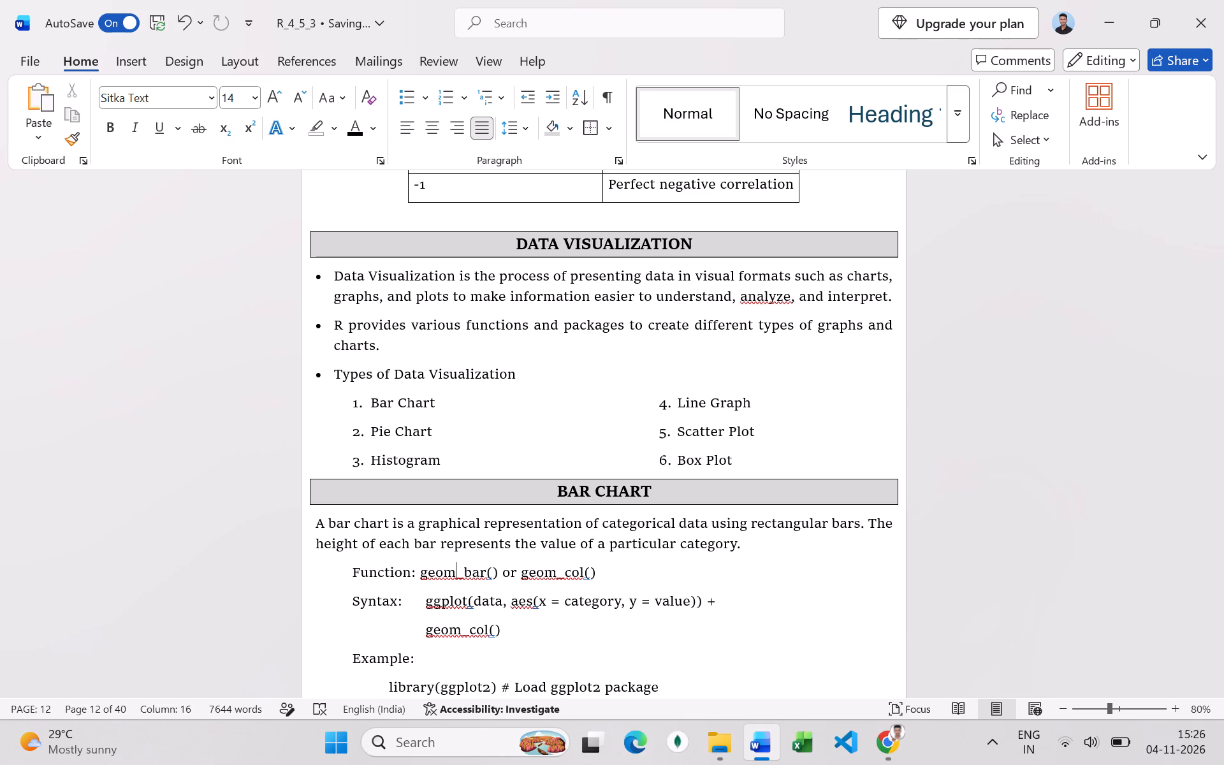
Review the headings and code layout of the chart sections from Bar Chart through Scatter Plot up to Chapter 4.
scroll(534, 545, "down", 14)
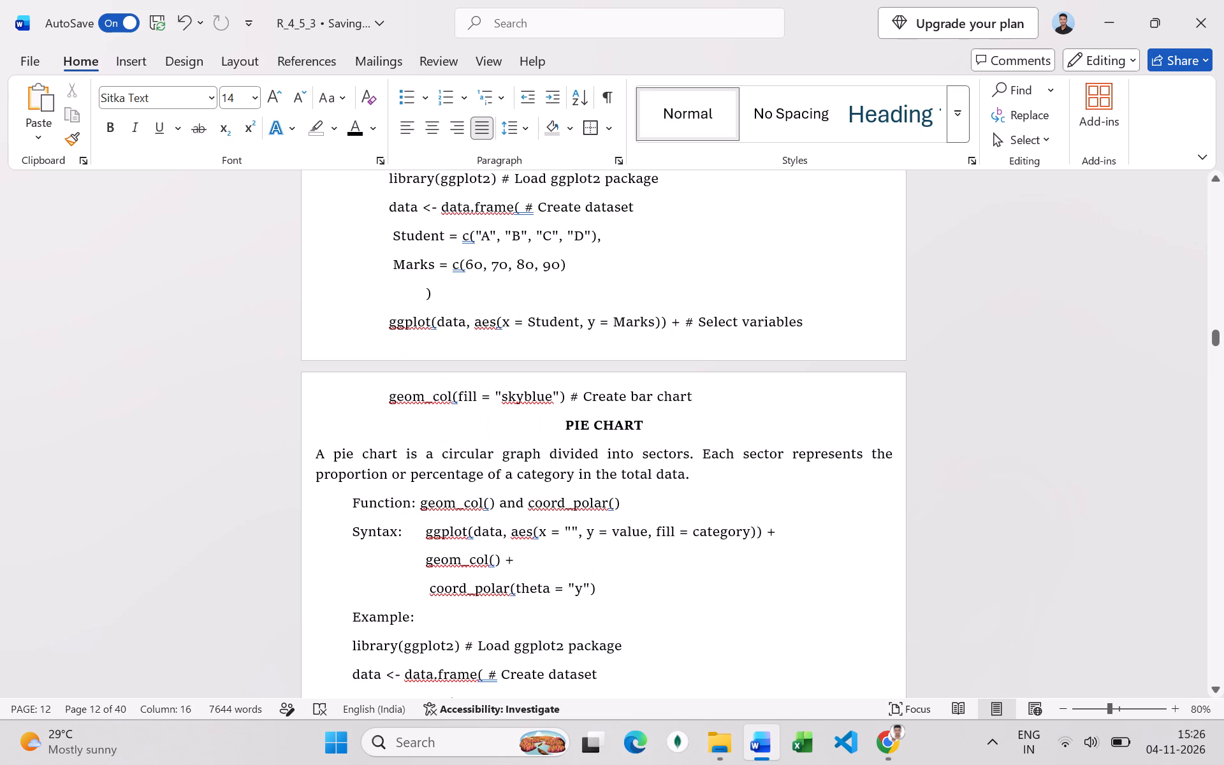
scroll(466, 526, "down", 20)
scroll(466, 526, "down", 2)
scroll(467, 564, "up", 1)
scroll(467, 564, "down", 5)
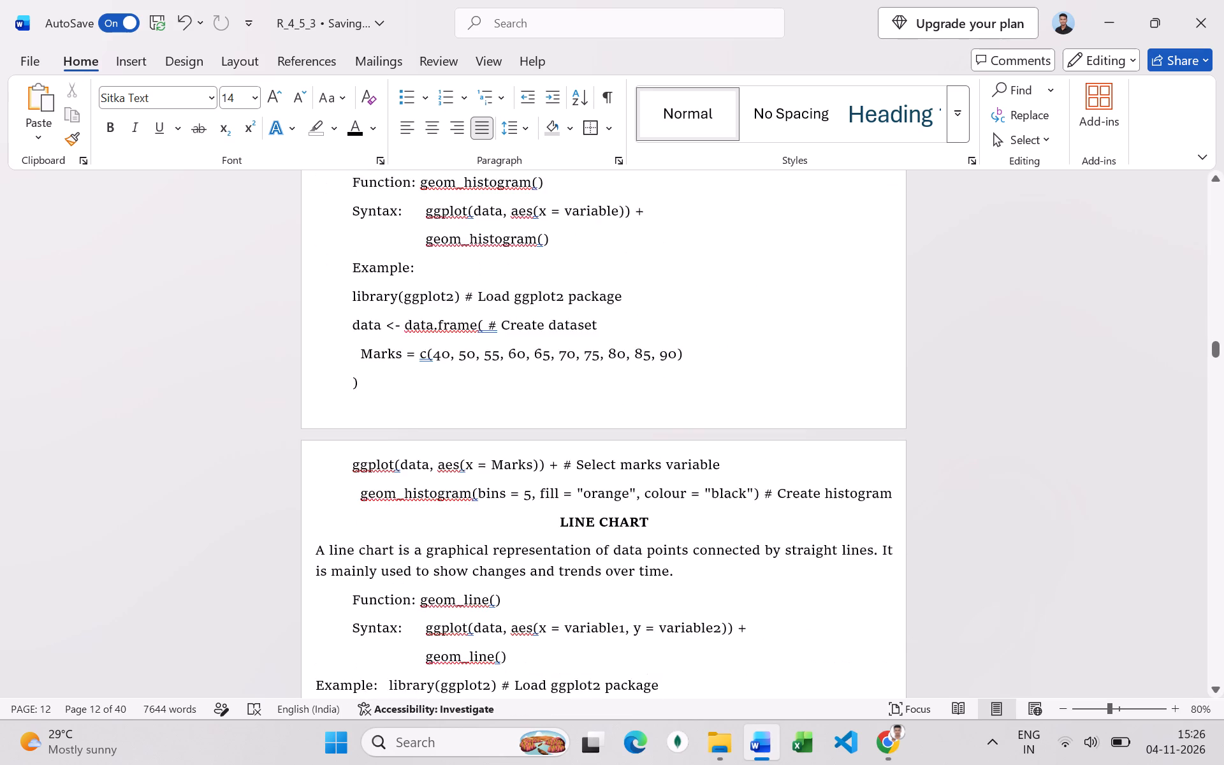
scroll(467, 564, "down", 14)
scroll(467, 564, "down", 19)
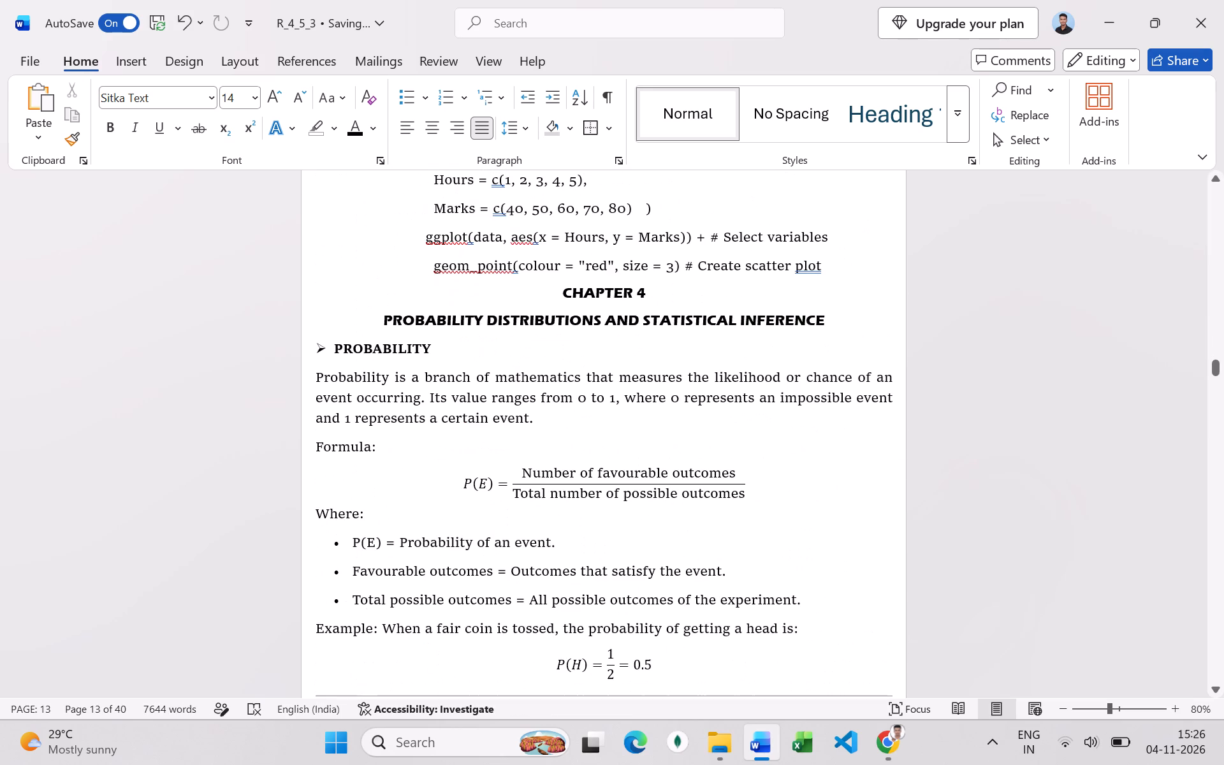
scroll(569, 349, "up", 3)
scroll(569, 349, "down", 2)
scroll(569, 349, "up", 12)
scroll(562, 352, "down", 2)
scroll(562, 352, "up", 5)
scroll(562, 352, "down", 1)
scroll(562, 352, "up", 1)
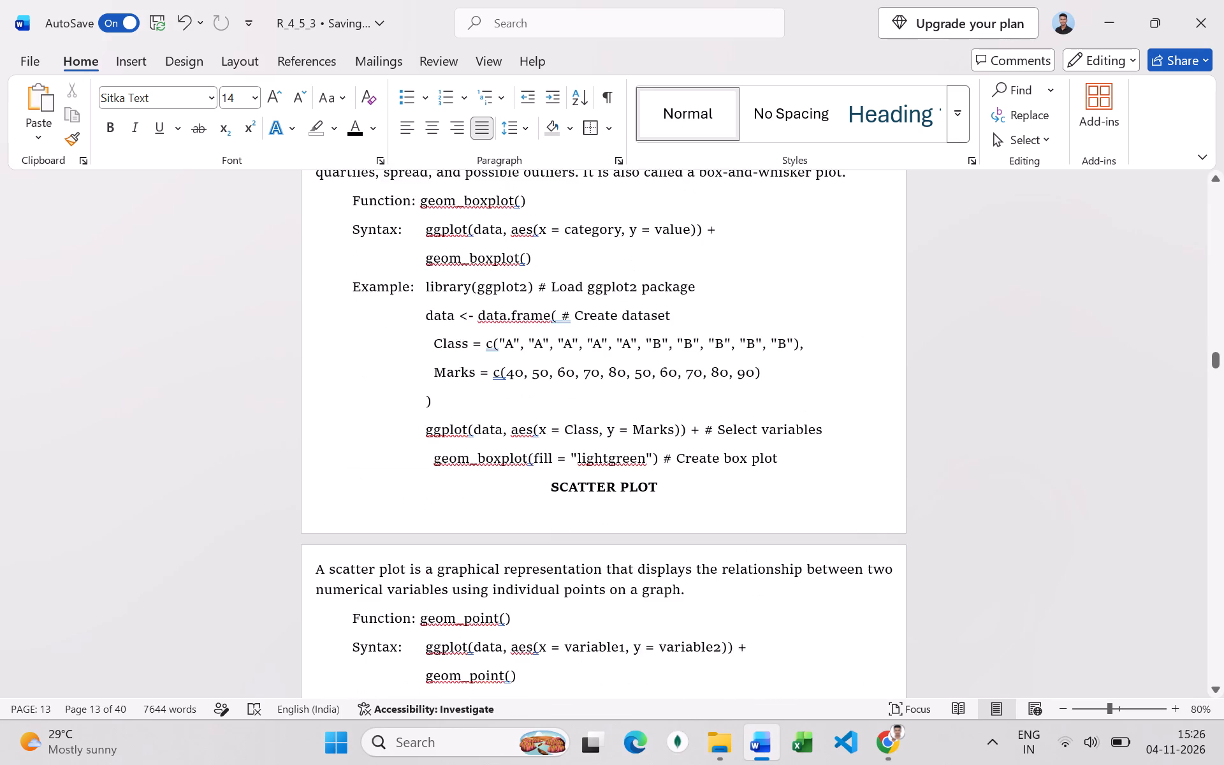
scroll(562, 352, "up", 14)
scroll(561, 352, "down", 12)
scroll(561, 352, "up", 8)
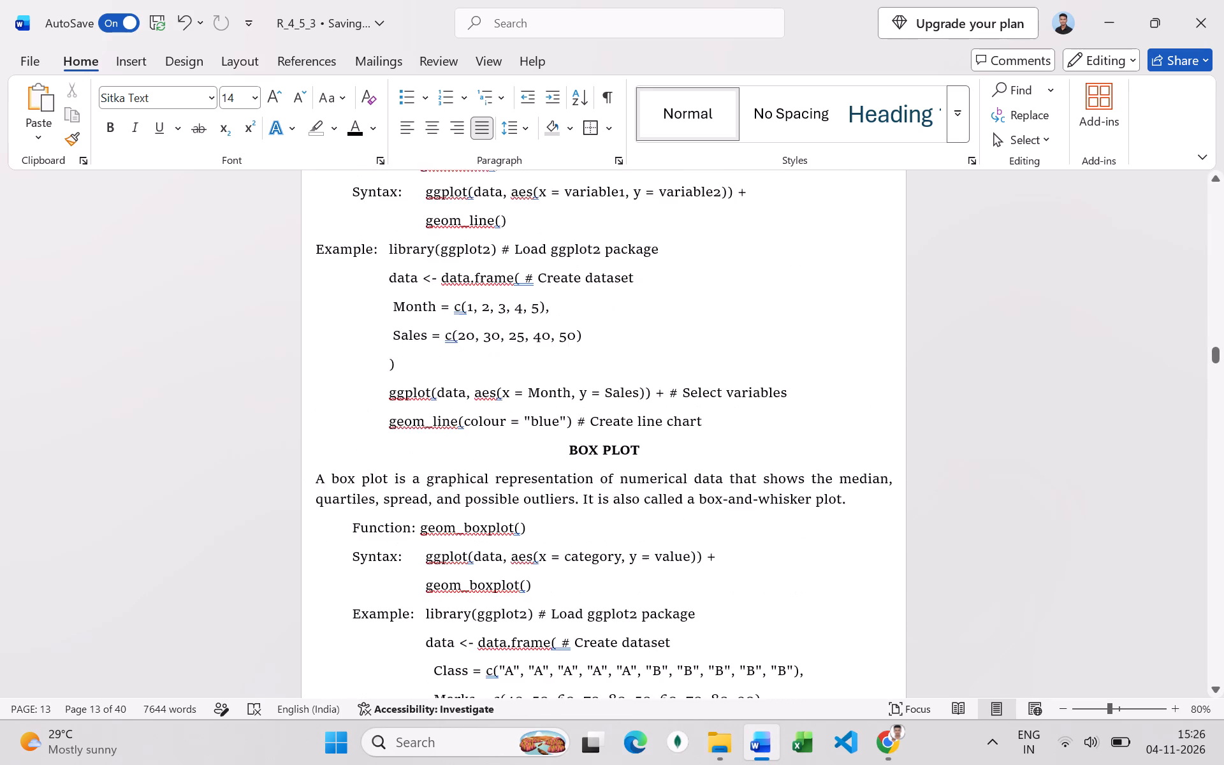
scroll(561, 352, "up", 20)
scroll(561, 352, "down", 1)
scroll(561, 352, "up", 16)
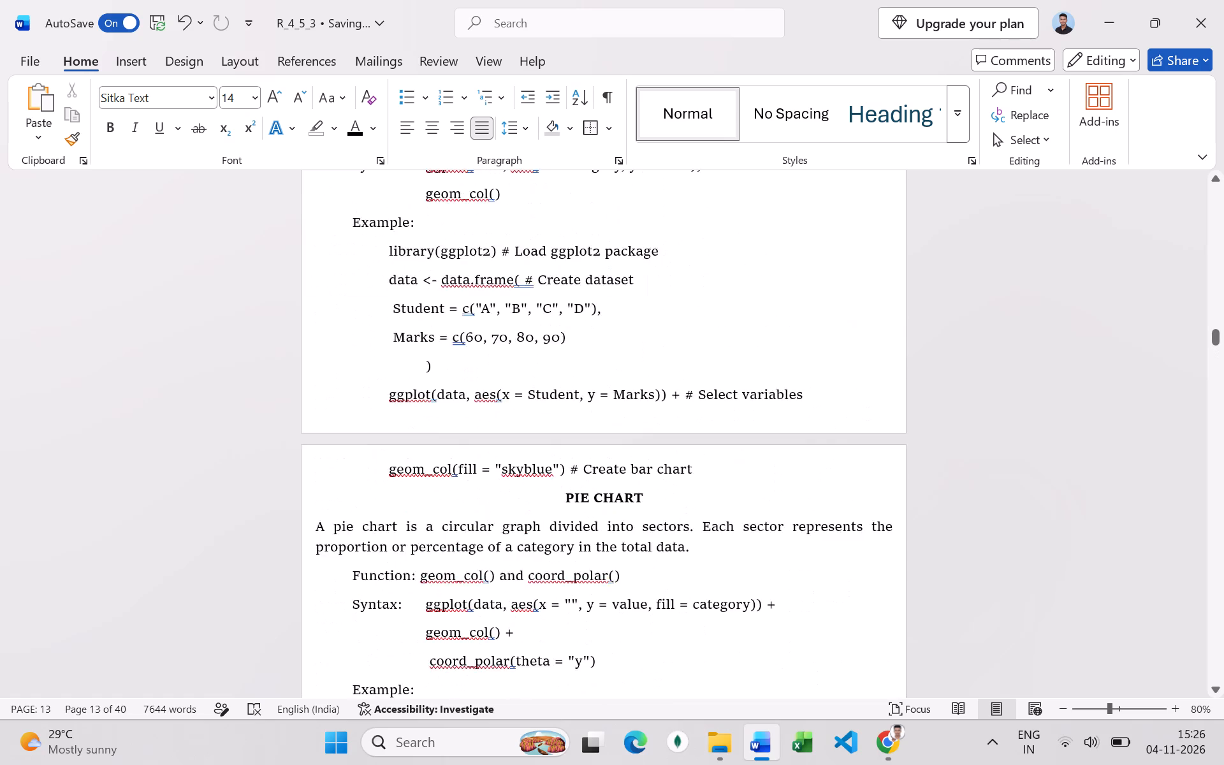
scroll(561, 352, "up", 7)
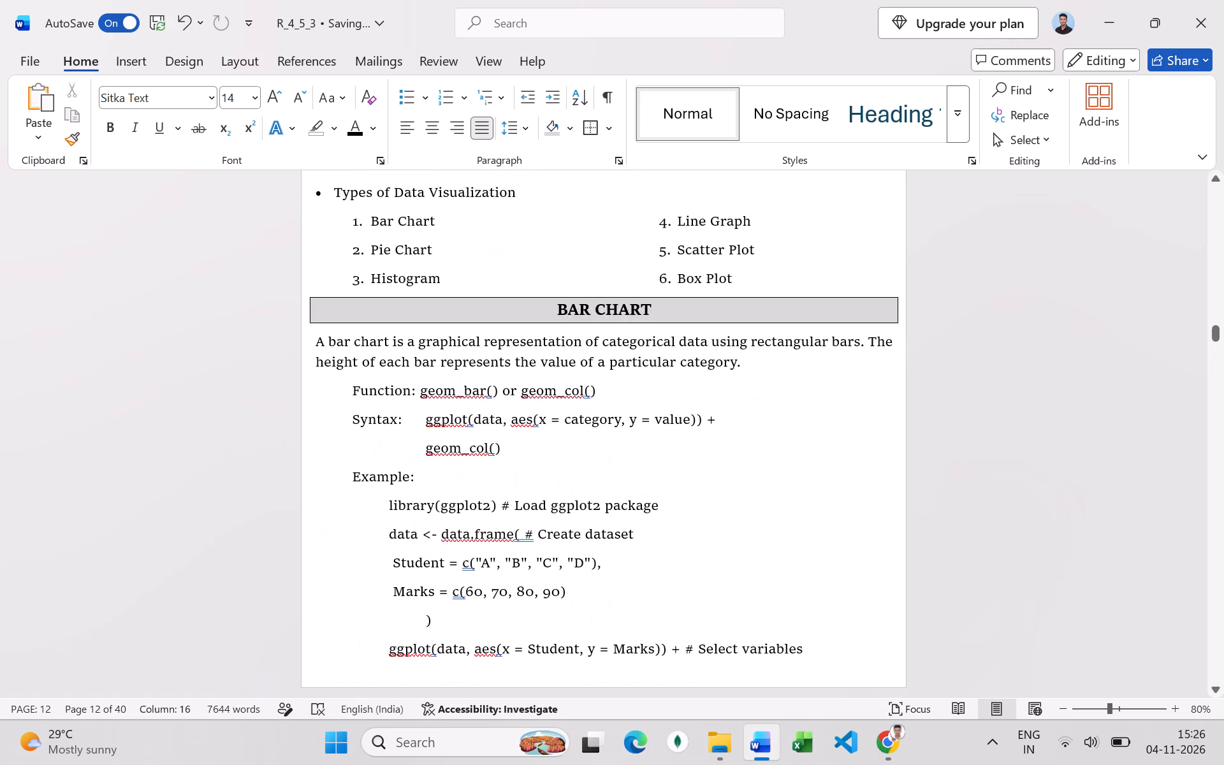
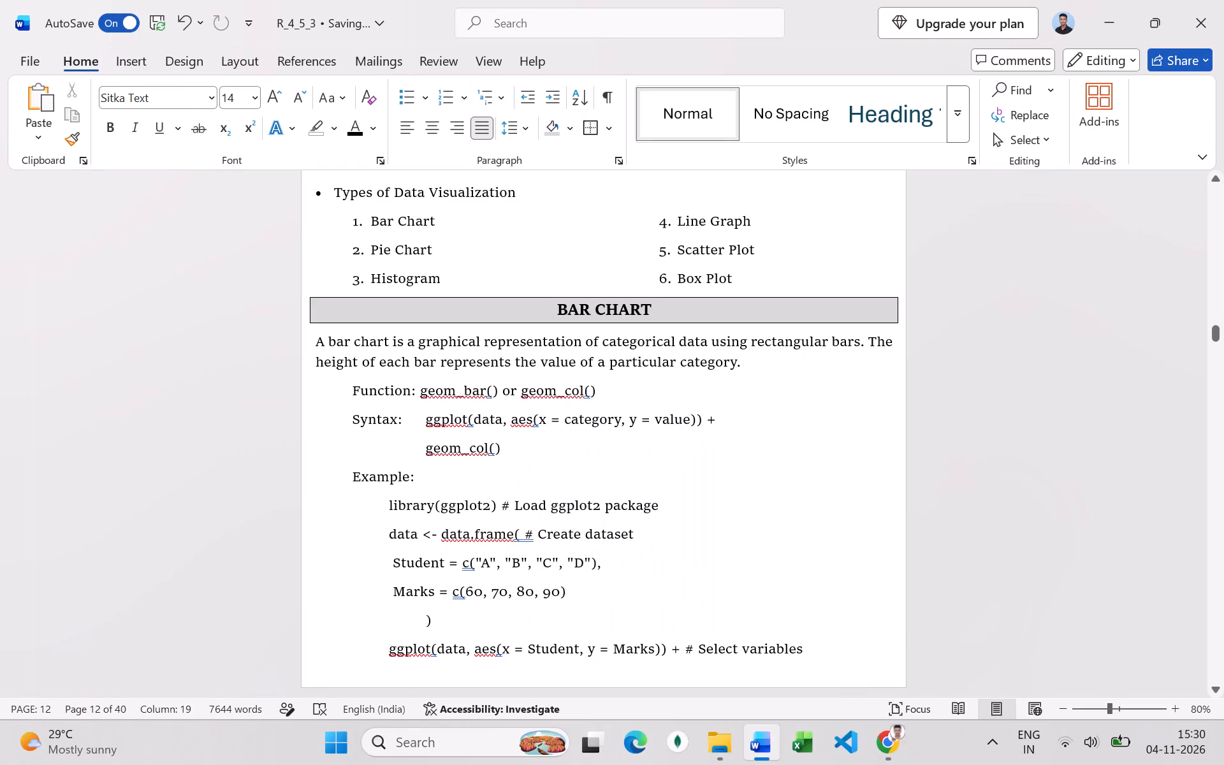
scroll(520, 481, "down", 3)
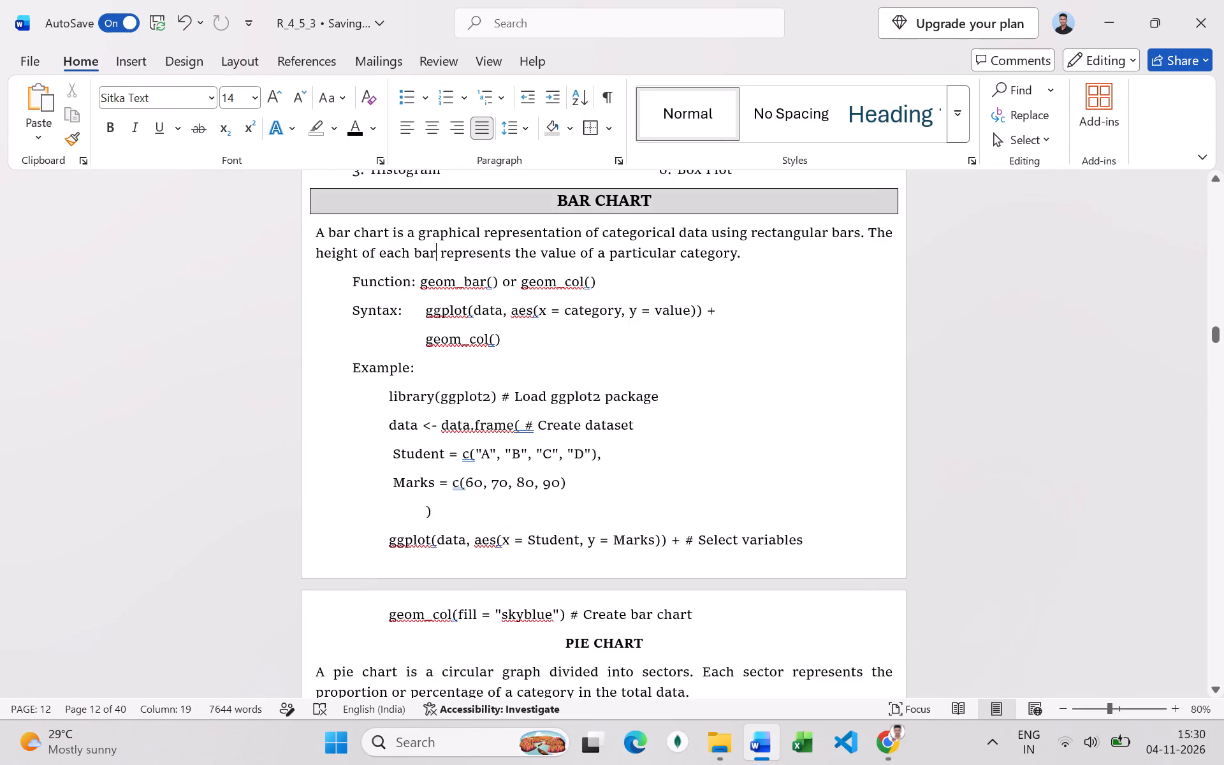
scroll(520, 482, "down", 4)
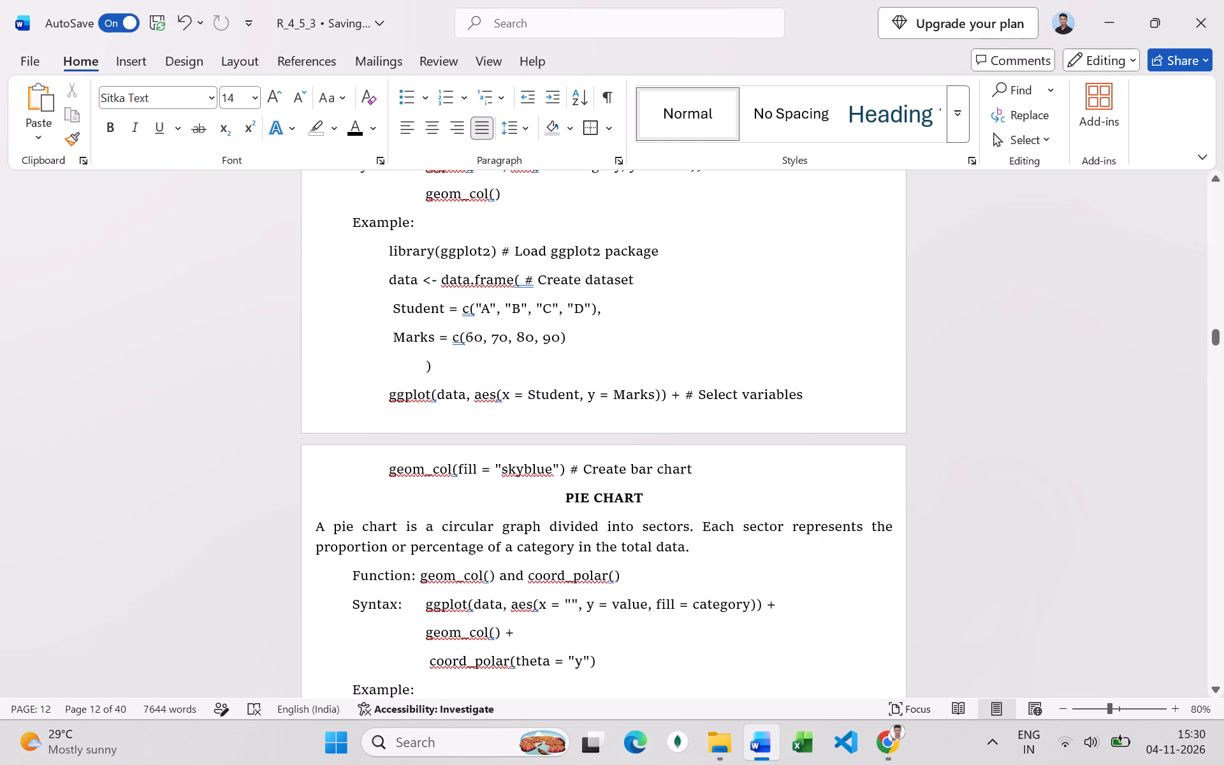
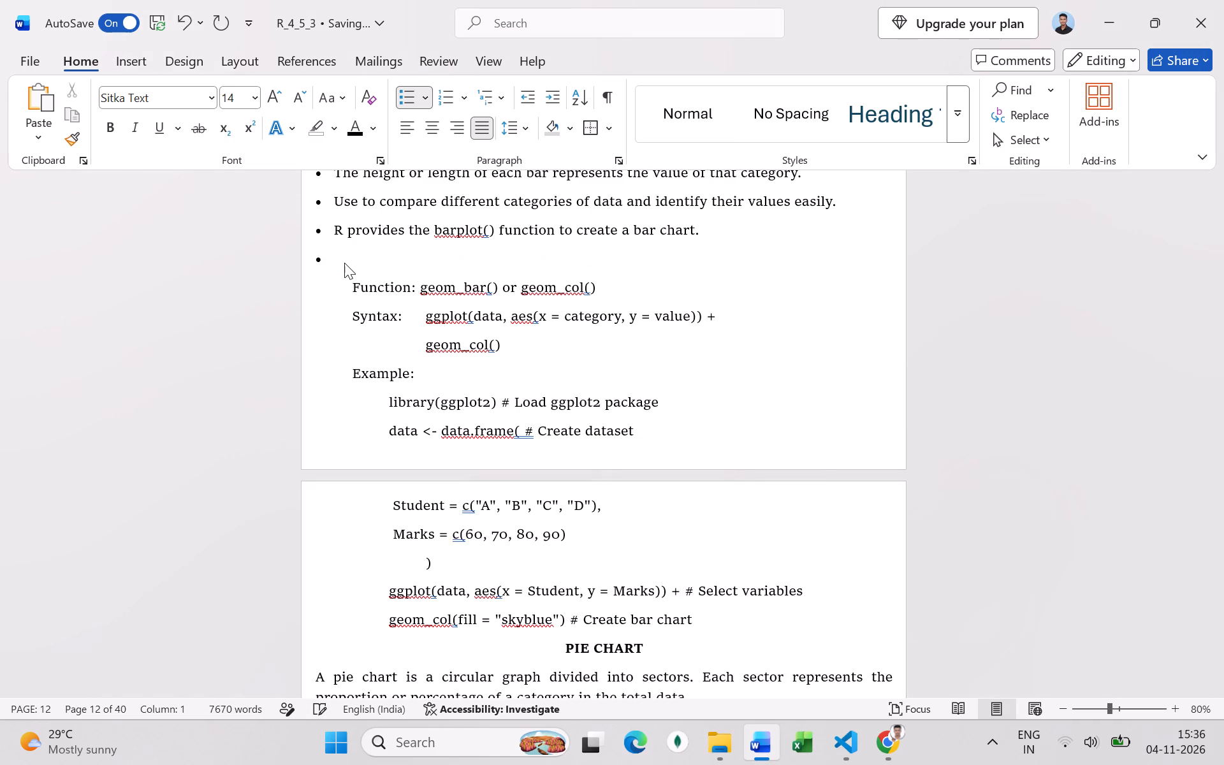
key("ctrl+z")
key("Return")
key("ctrl+v")
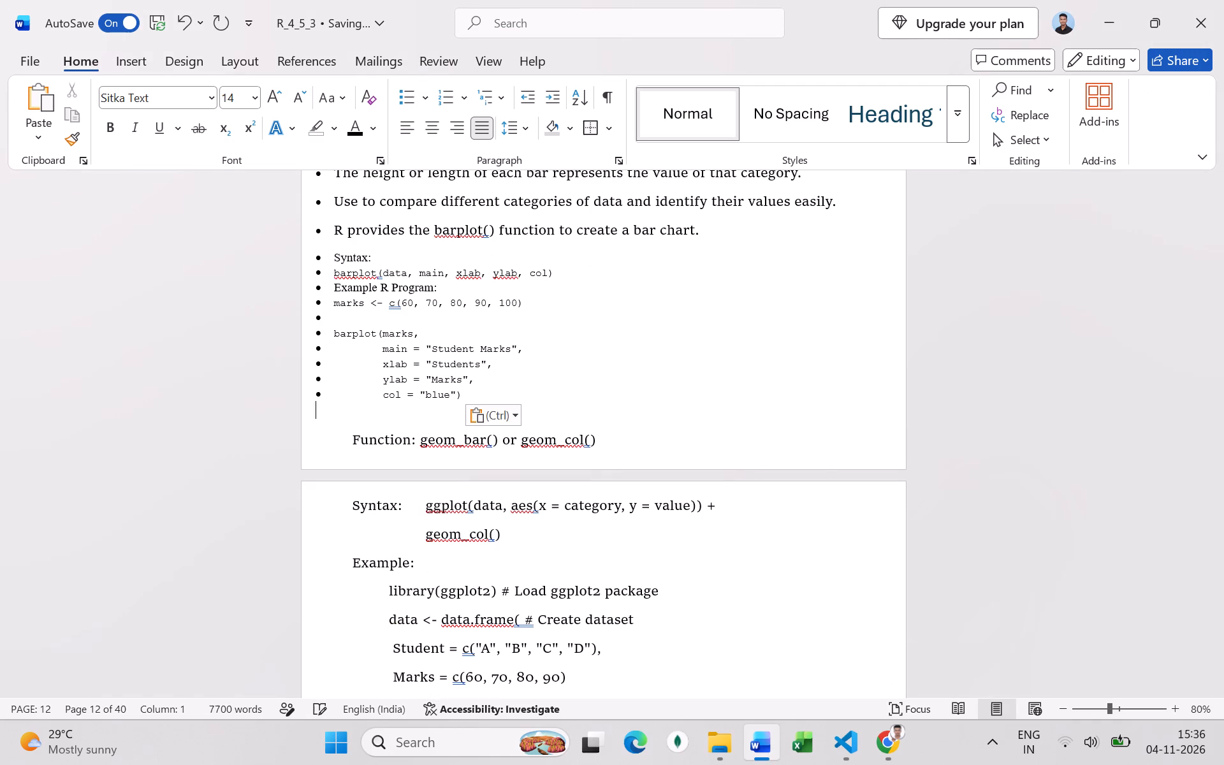
key("ctrl+z")
key("Return")
key("ctrl+v")
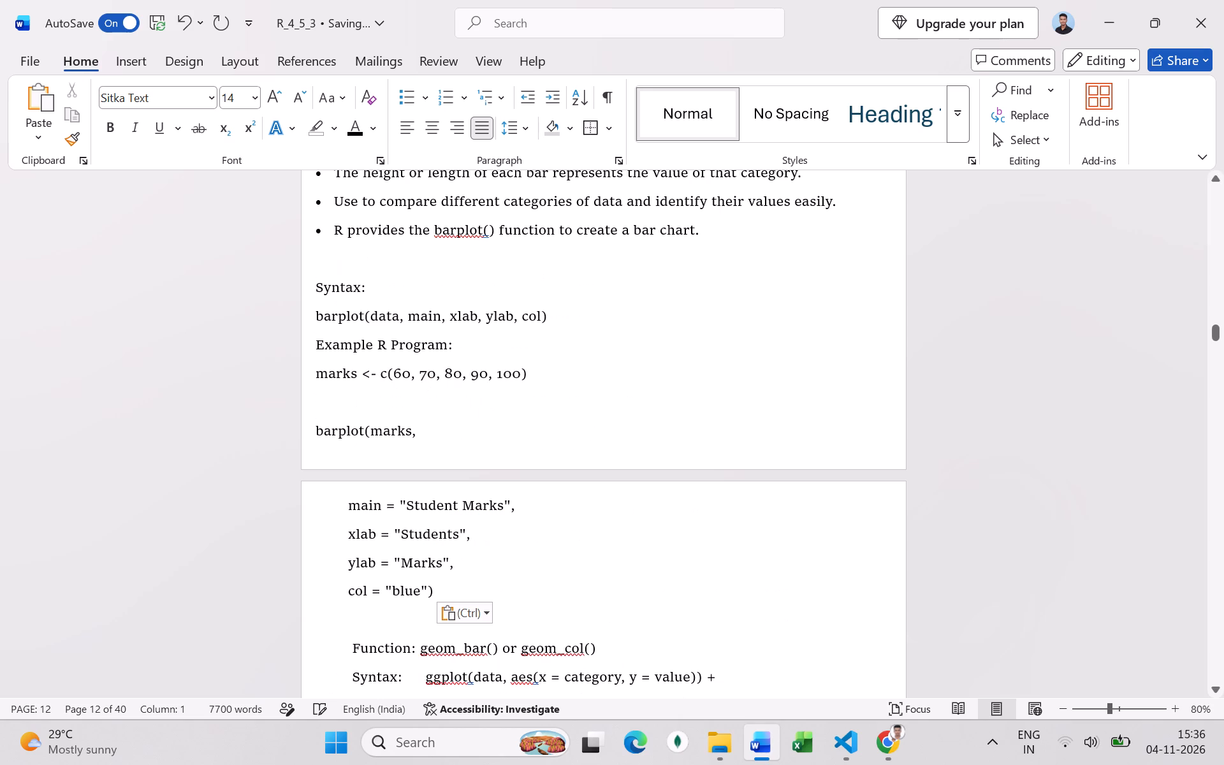
Put the barplot syntax on the same line as its Syntax: label and remove the blank line before barplot(marks.
left_click(317, 317)
key("BackSpace")
key("space")
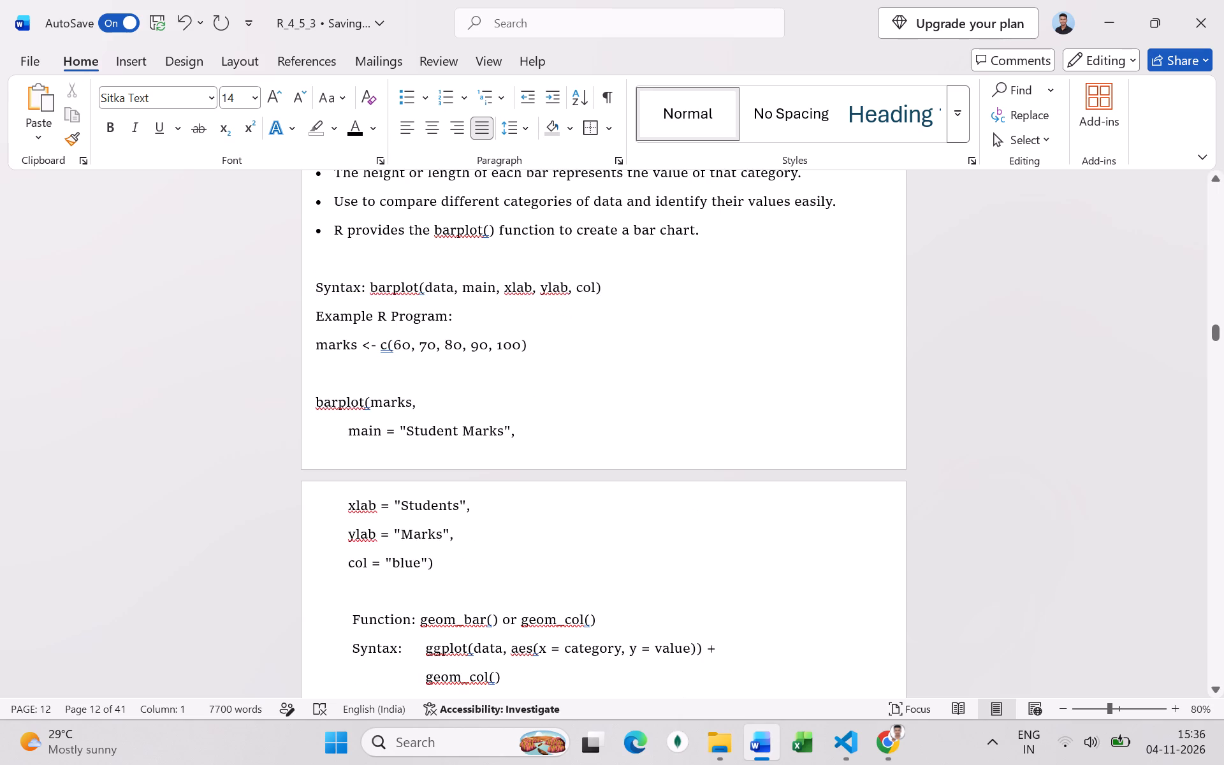
left_click(347, 384)
key("BackSpace")
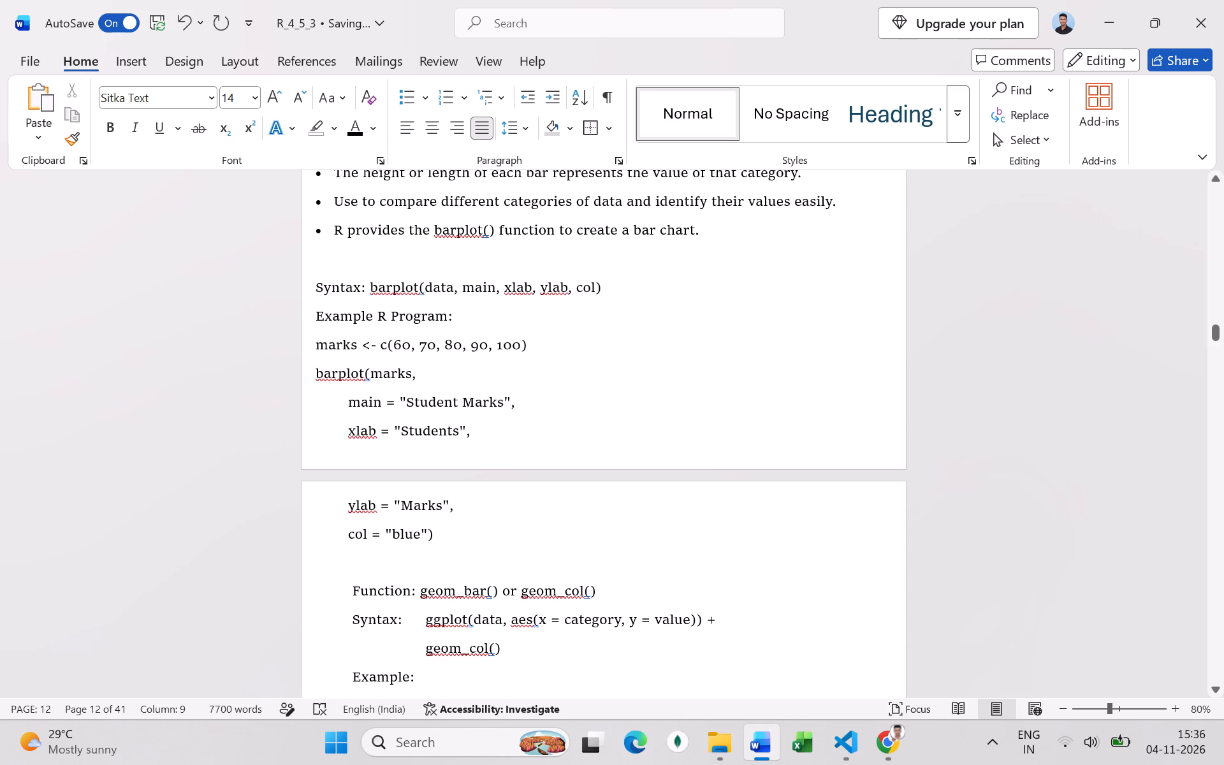
Turn the Syntax and Example R Program: lines into bullets directly below the barplot() sentence.
left_click(319, 286)
key("BackSpace")
key("BackSpace")
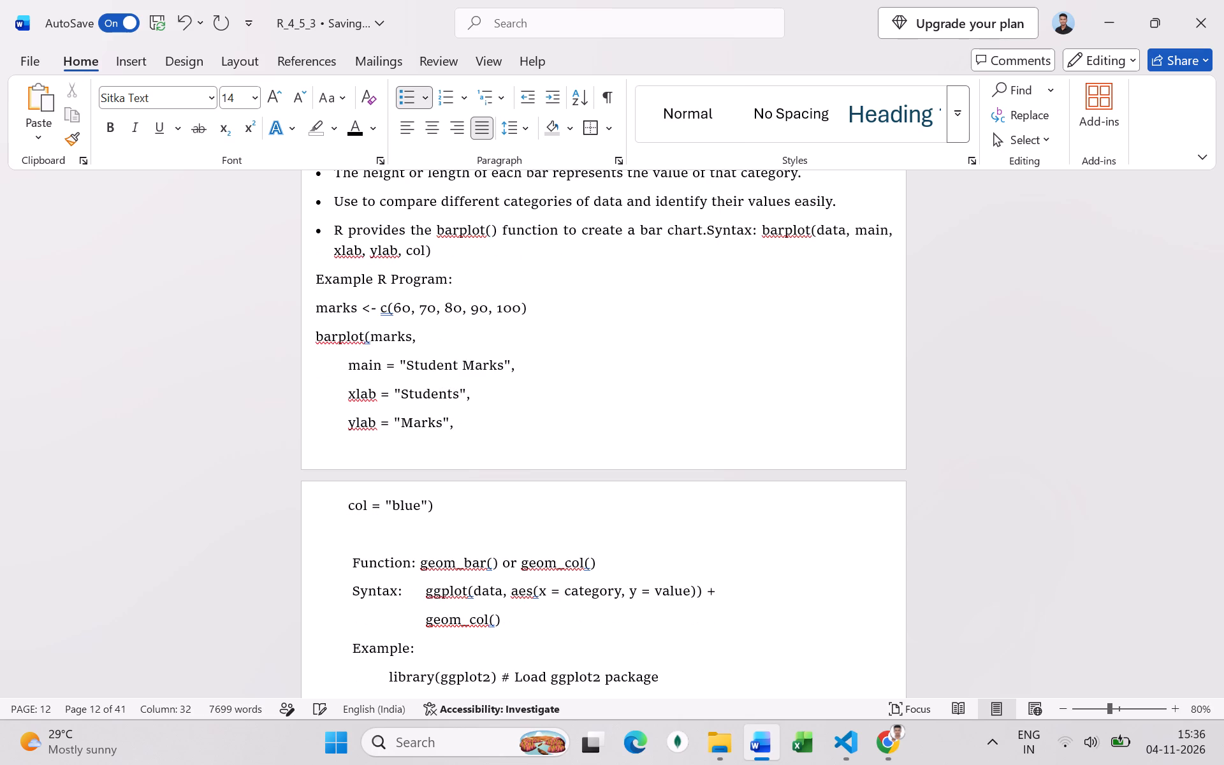
key("Return")
left_click(313, 290)
key("BackSpace")
key("BackSpace")
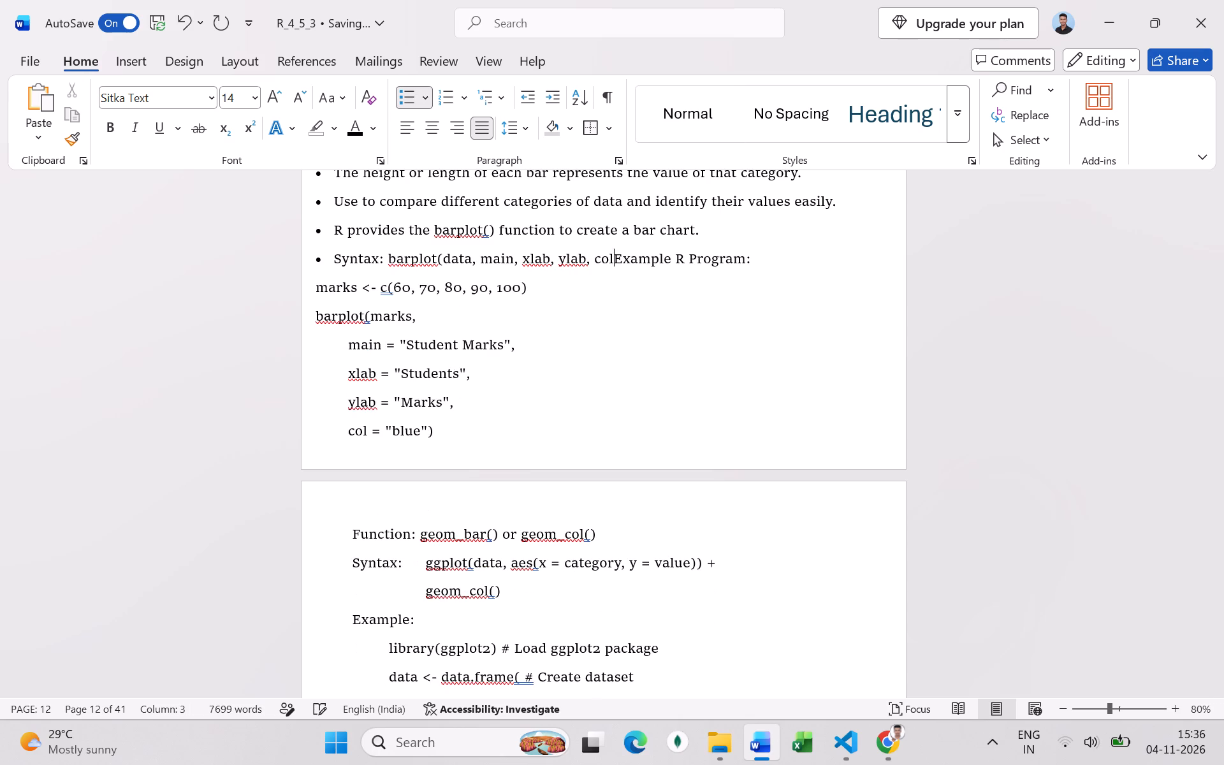
key("ctrl+z")
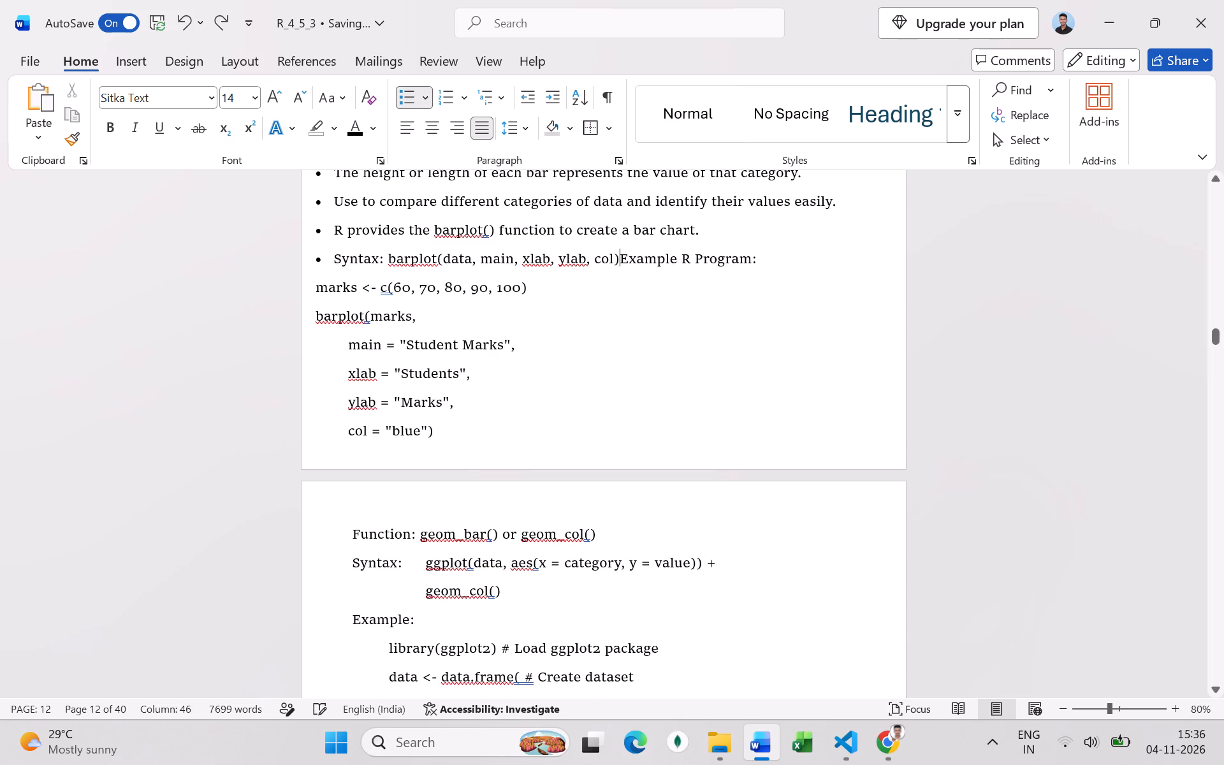
key("Return")
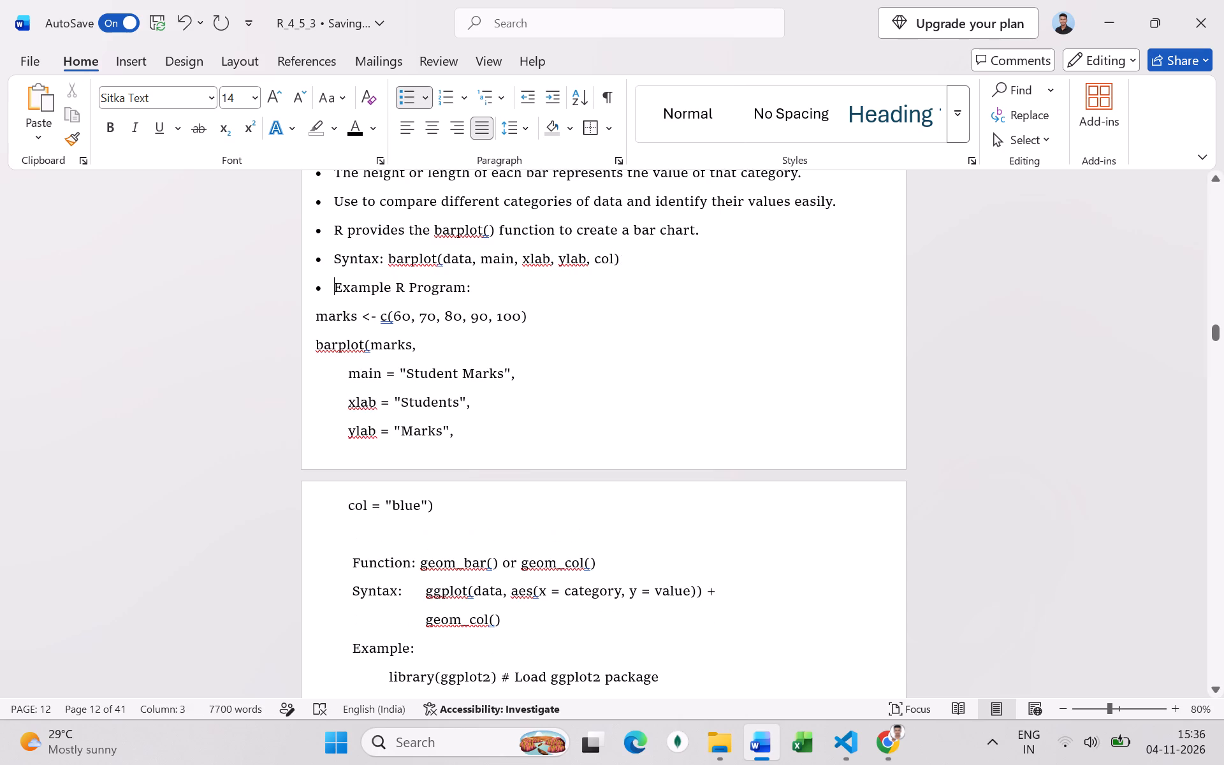
Indent the marks <- c(60, 70, 80, 90, 100) and barplot(marks, lines by two tab stops under Example R Program.
left_click(314, 316)
key("Tab")
key("Tab")
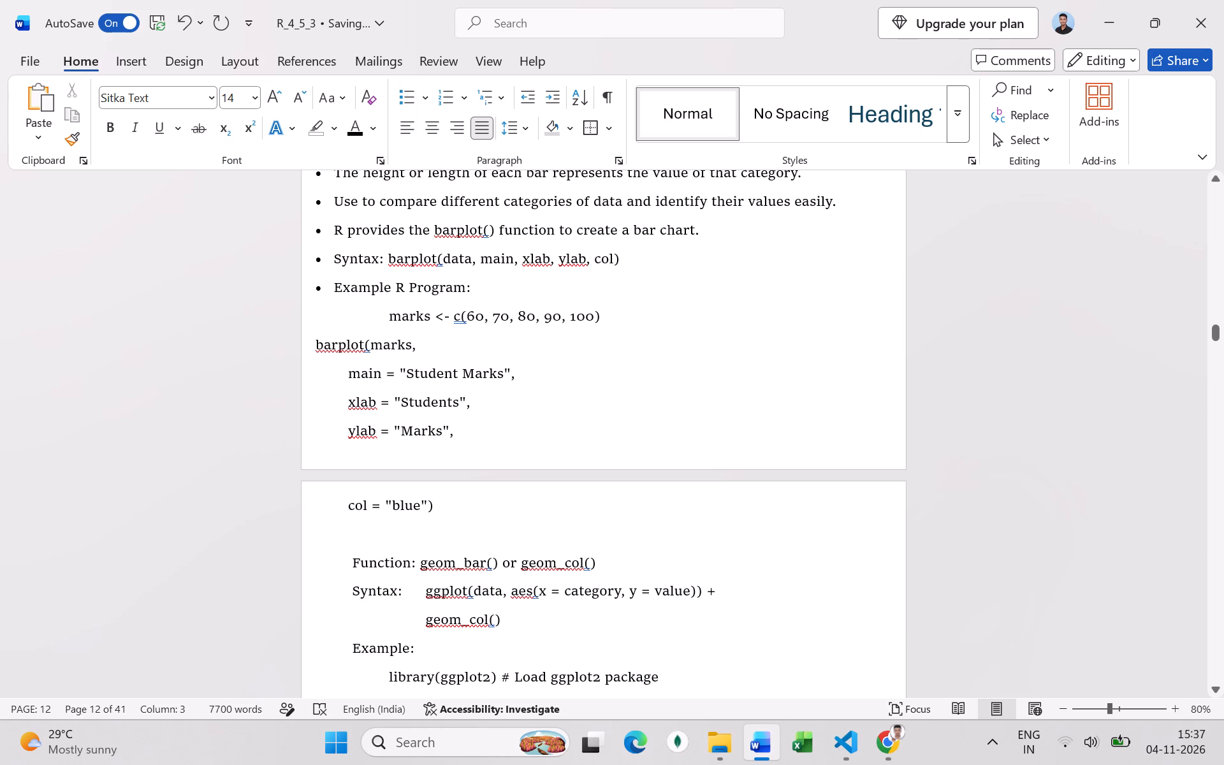
left_click(317, 348)
key("Tab")
key("Tab")
Indent the main = "Student Marks" and xlab = "Students" lines by four tab stops under barplot(marks.
left_click(353, 370)
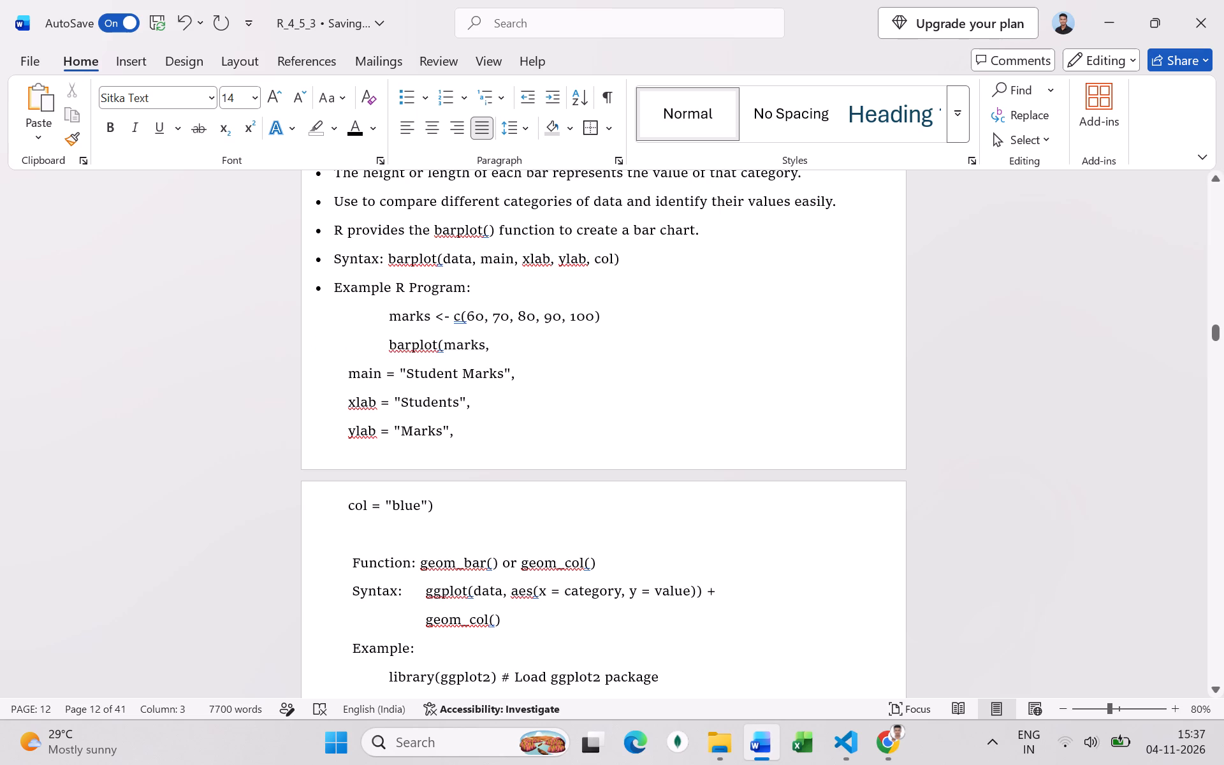
key("Tab")
key("Tab")
key("Tab")
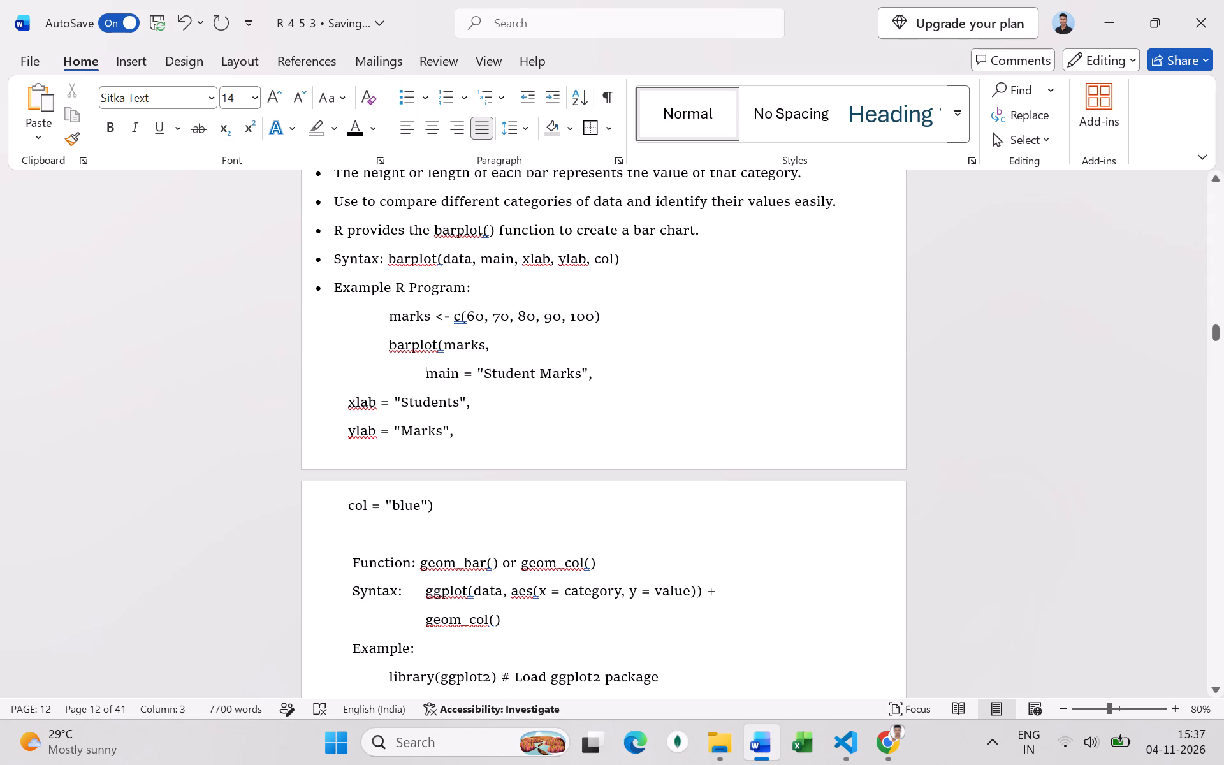
left_click(346, 409)
key("Tab")
key("Tab")
key("Tab")
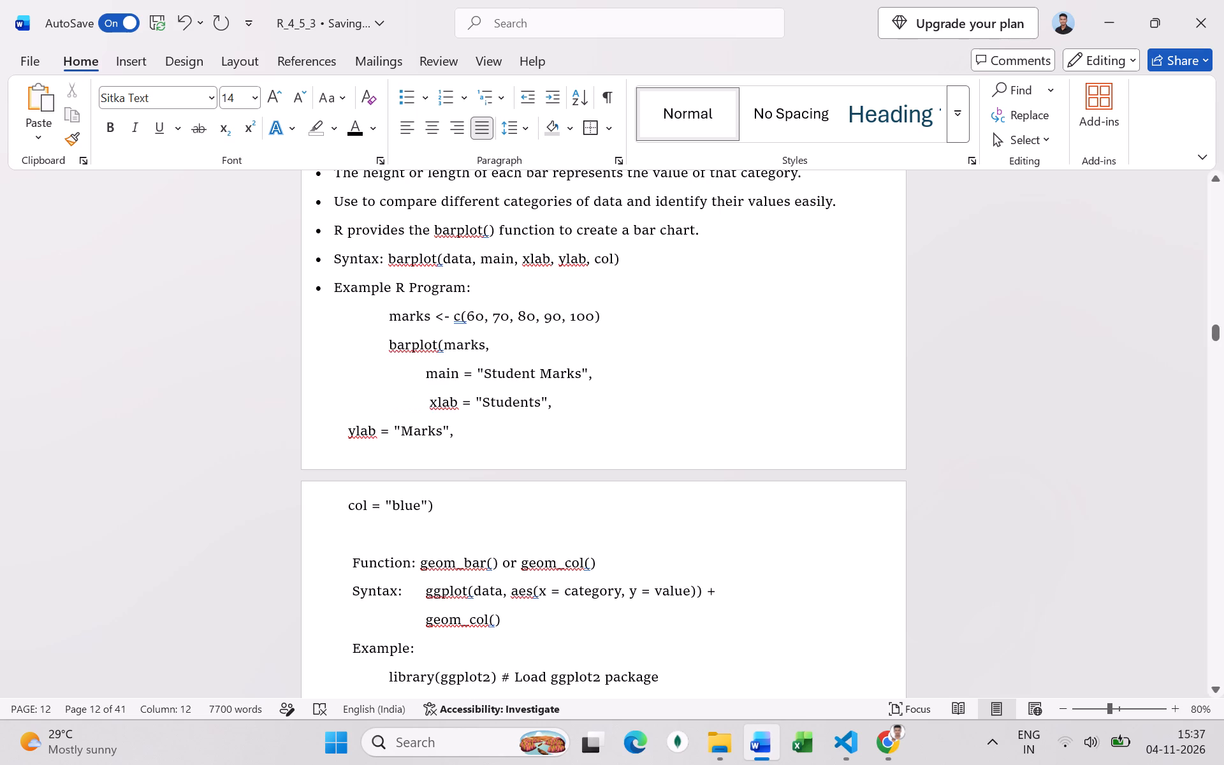
left_click(418, 387)
key("Tab")
left_click(433, 396)
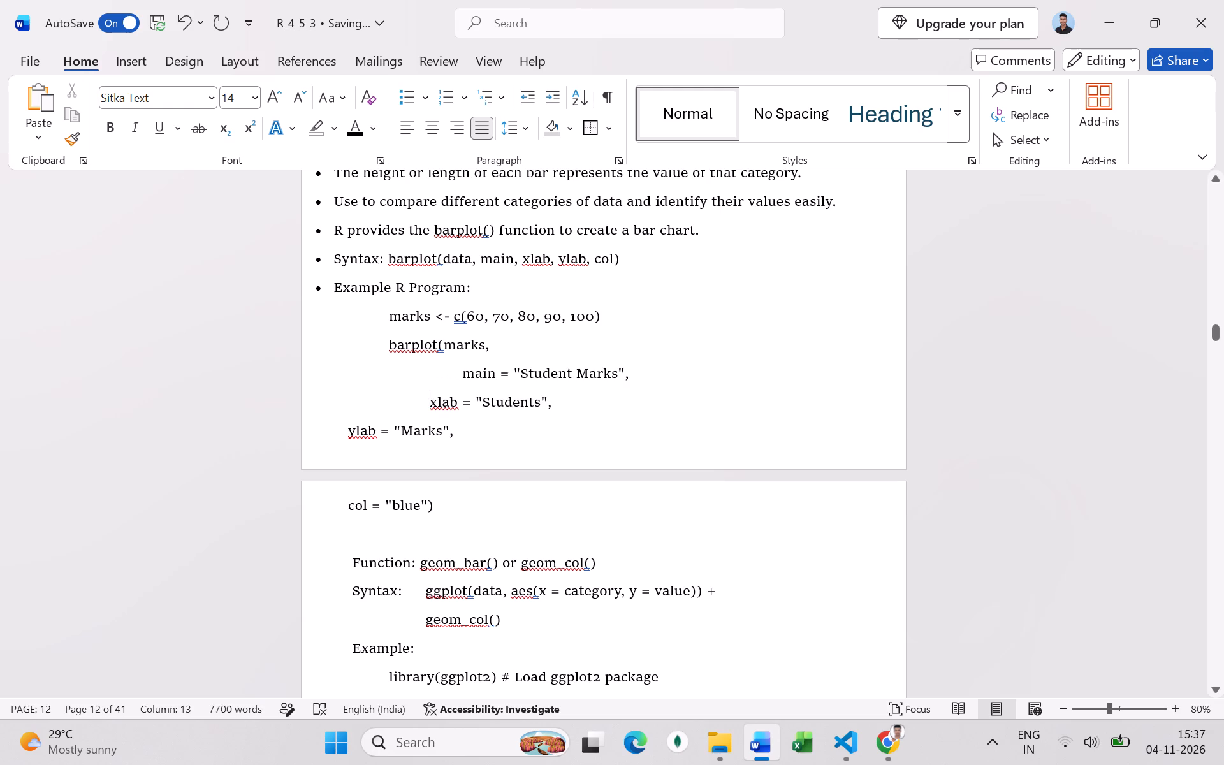
key("Tab")
Indent the ylab = "Marks" line by four tab stops so it aligns with the xlab line.
left_click(351, 430)
key("Tab")
key("Tab")
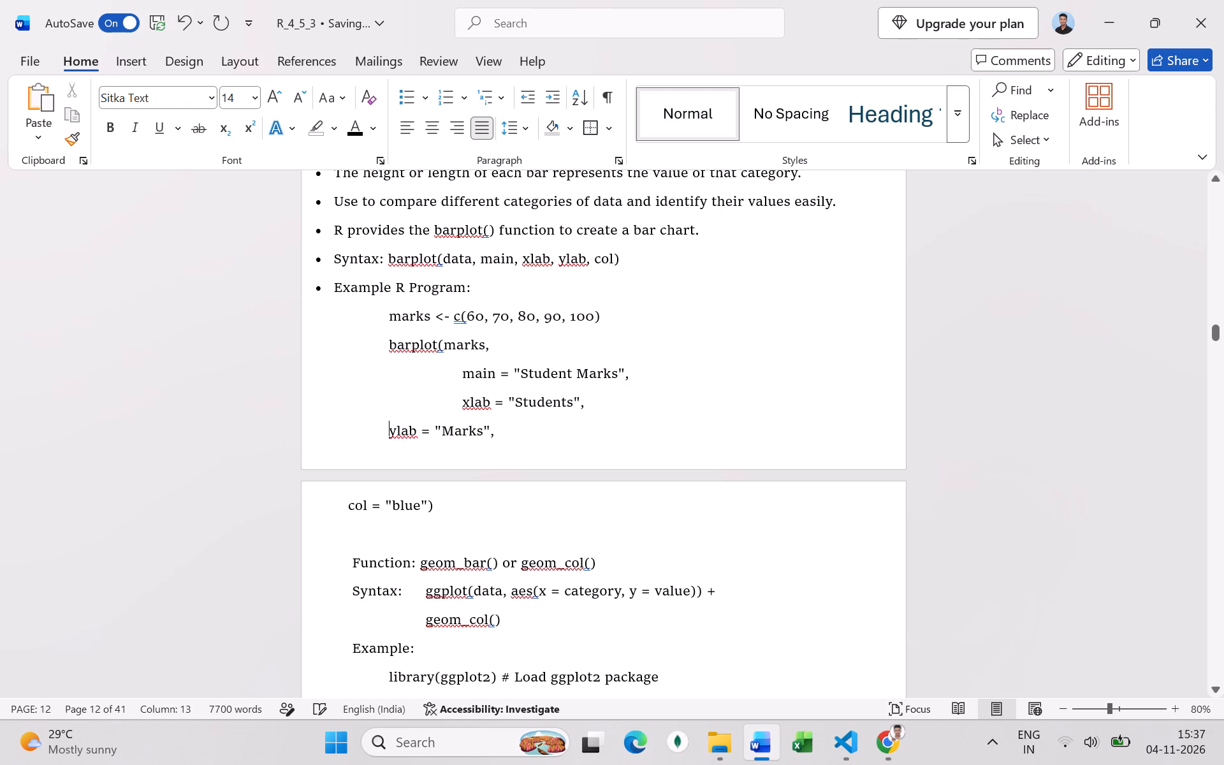
key("Tab")
key("Tab")
left_click(353, 499)
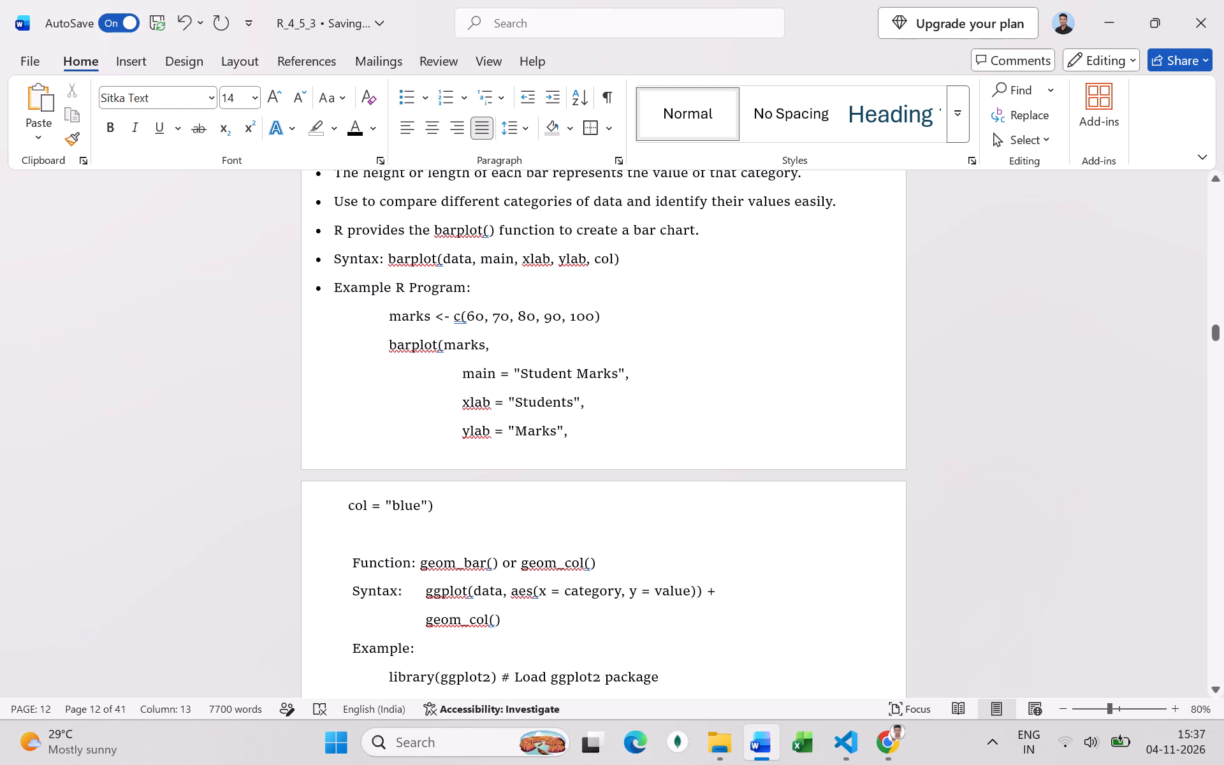
key("Tab")
key("Tab")
key("ctrl+z")
key("ctrl+z")
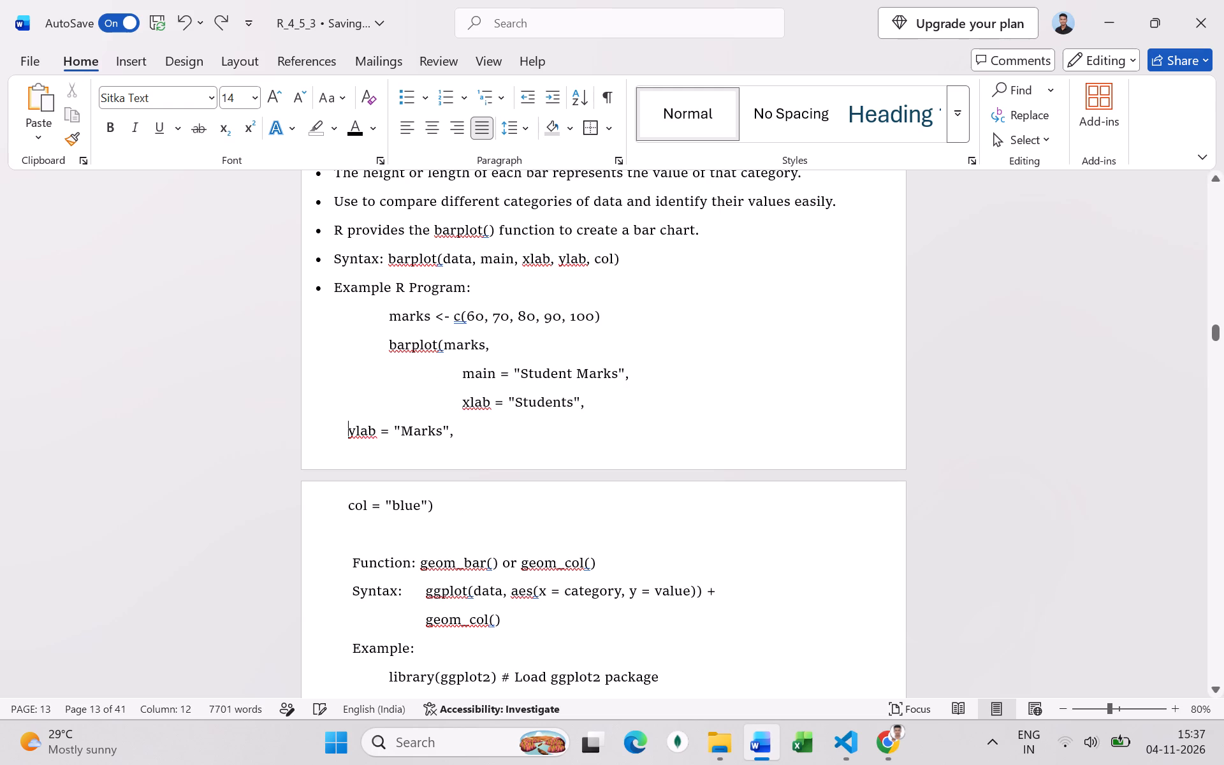
key("Tab")
key("Tab")
key("Tab")
key("Tab")
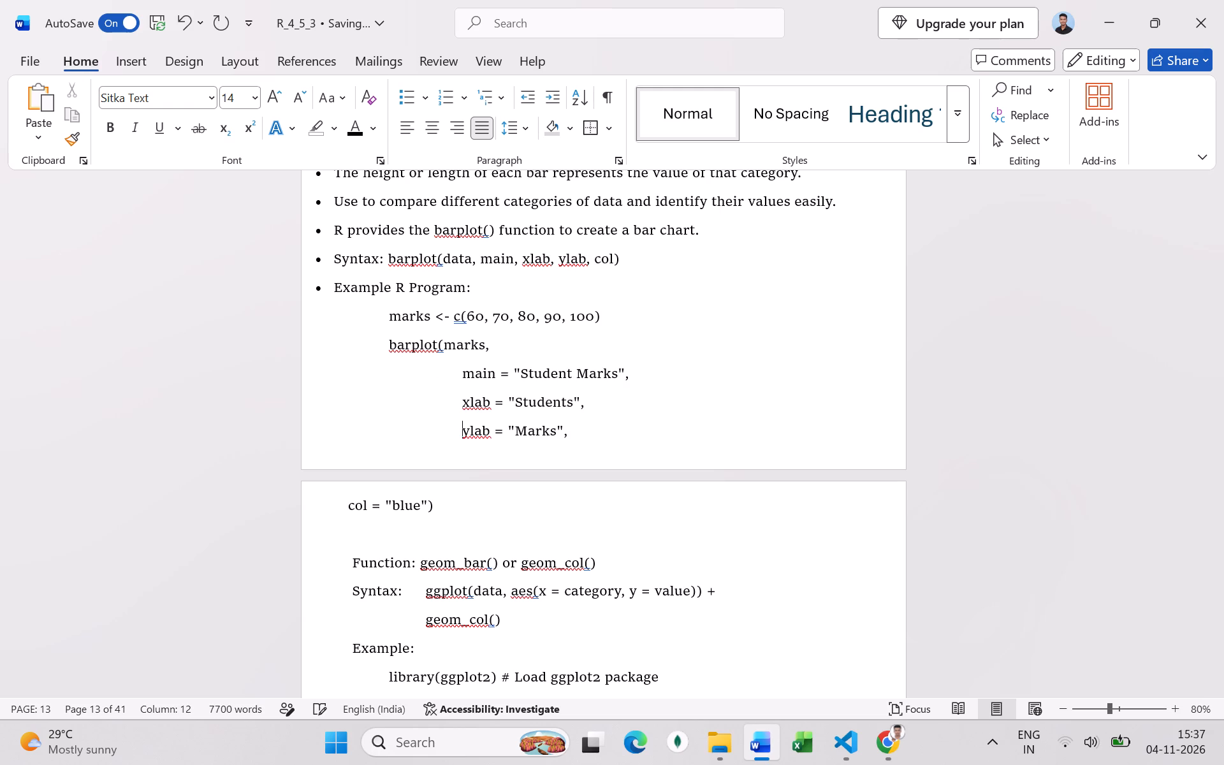
Indent the col = "blue") line by four tab stops beneath the ylab line.
left_click(345, 511)
key("Tab")
key("Tab")
key("Tab")
key("Tab")
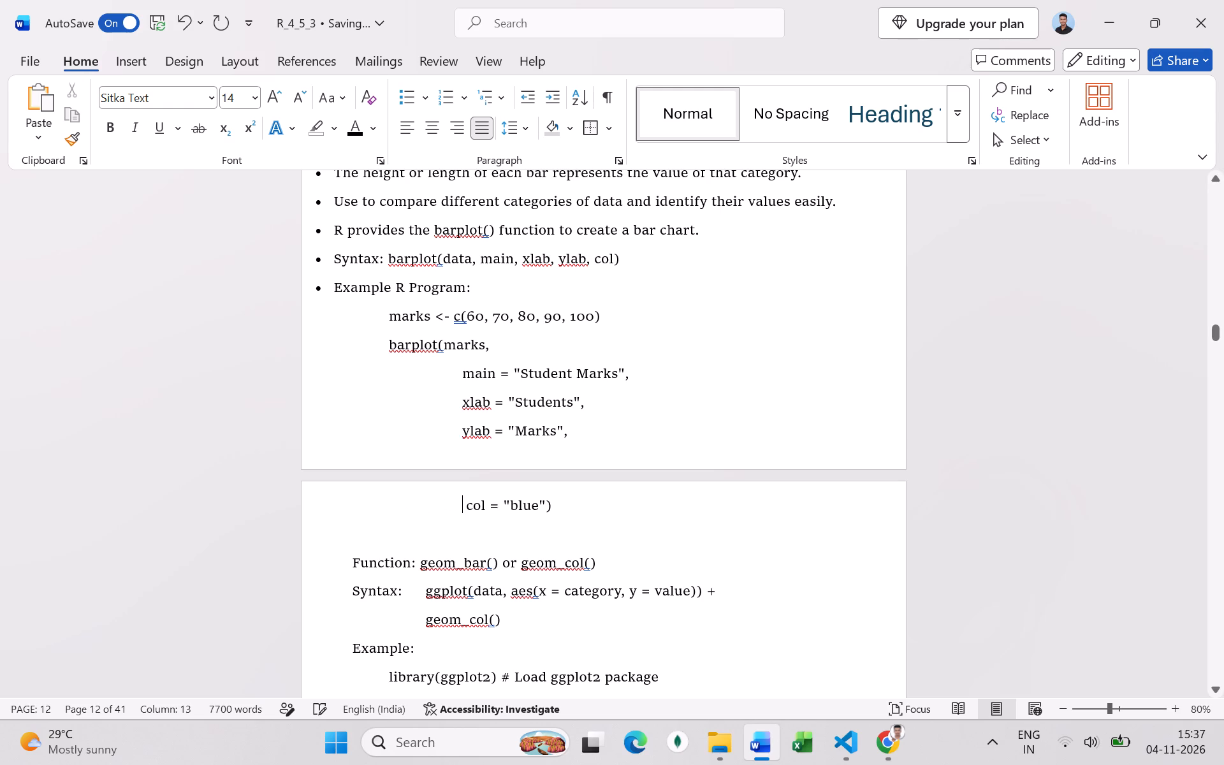
Format the whole example program, from marks <- c(60, 70, 80, 90, 100) to col = "blue"), in Consolas at size 13.
left_click_drag(567, 502, 381, 326)
left_click(209, 100)
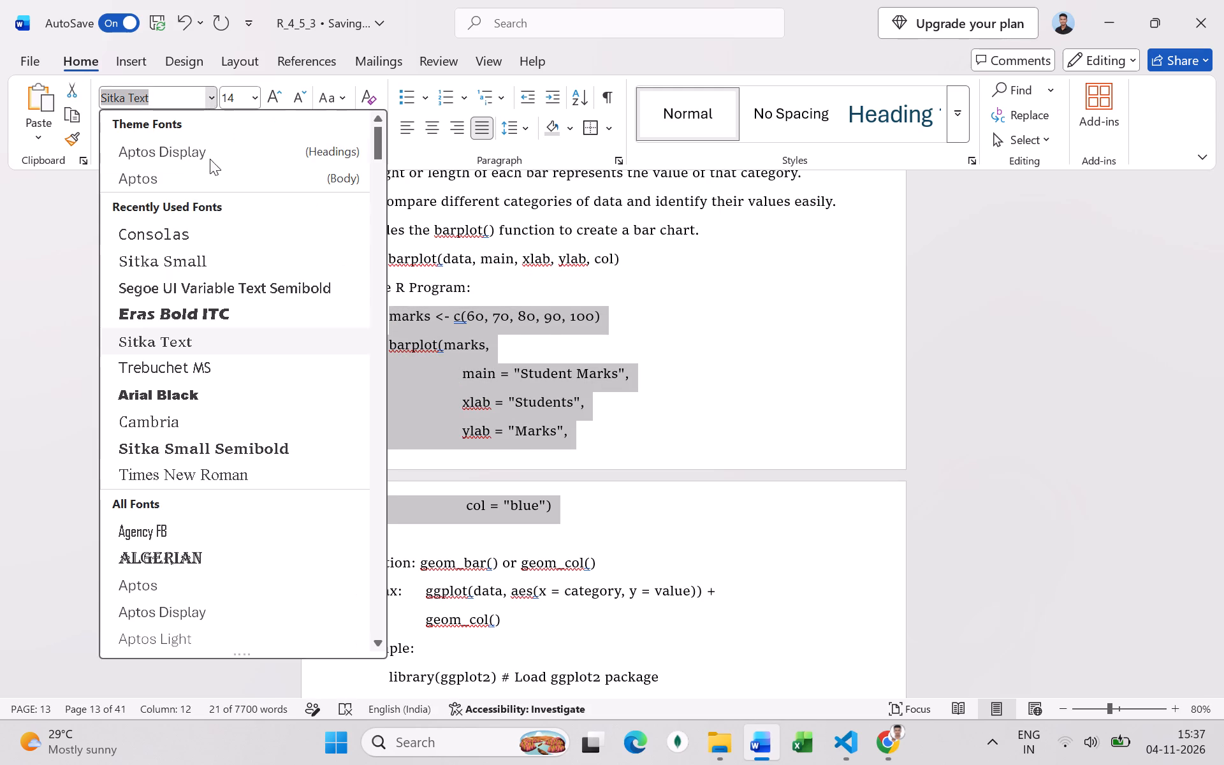
left_click(216, 237)
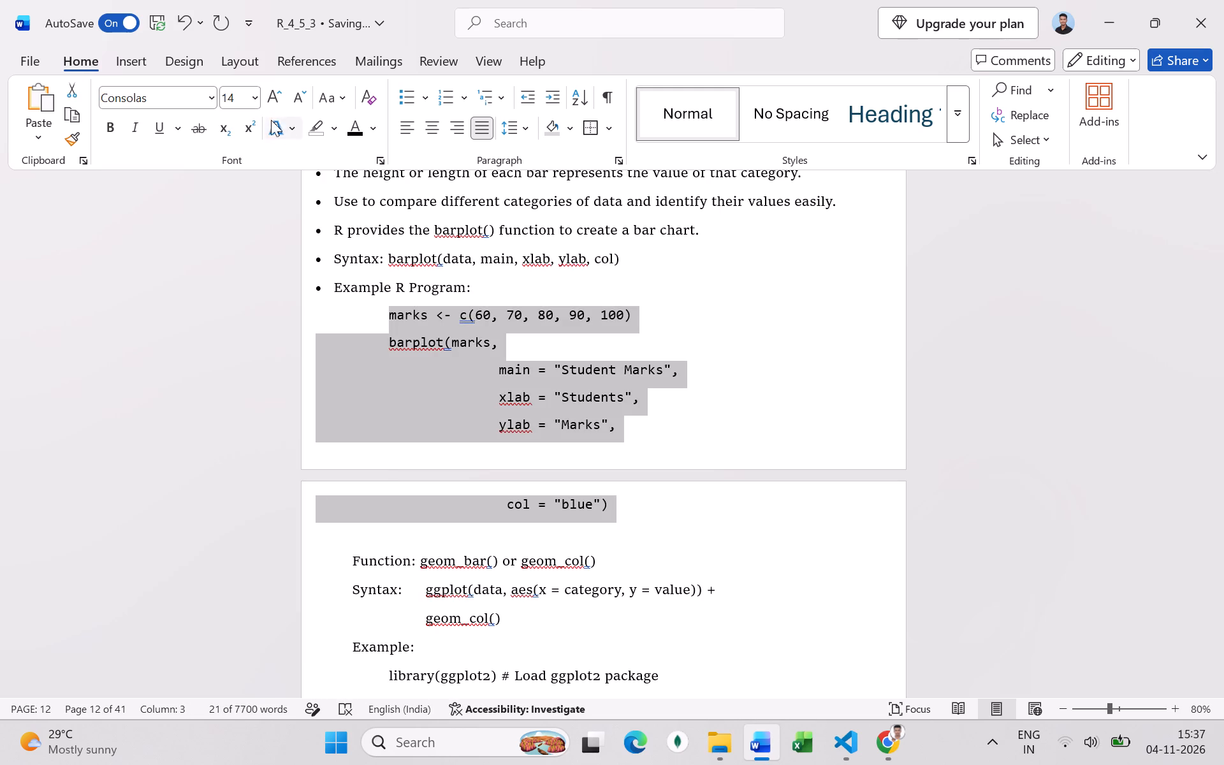
left_click(234, 96)
type("13")
left_click(521, 521)
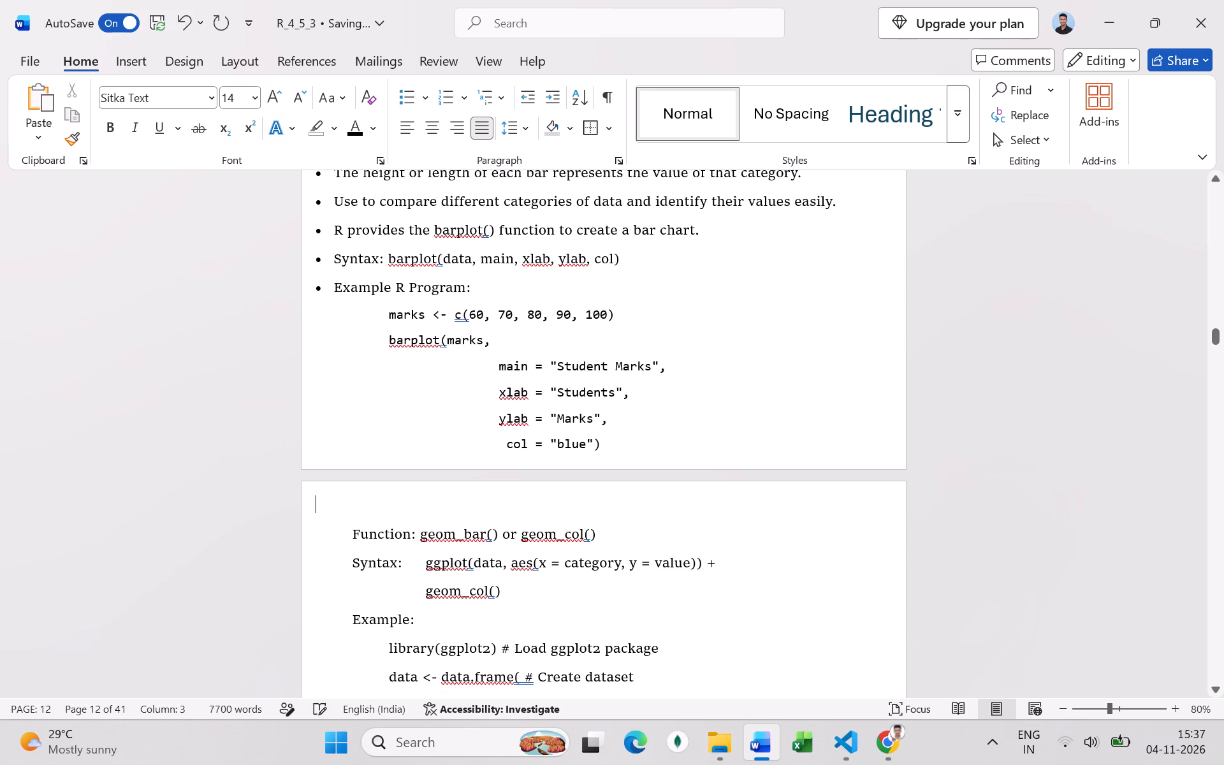
Set the barplot(data, main, xlab, ylab, col) expression in the Syntax bullet to the Consolas font.
scroll(467, 472, "up", 1)
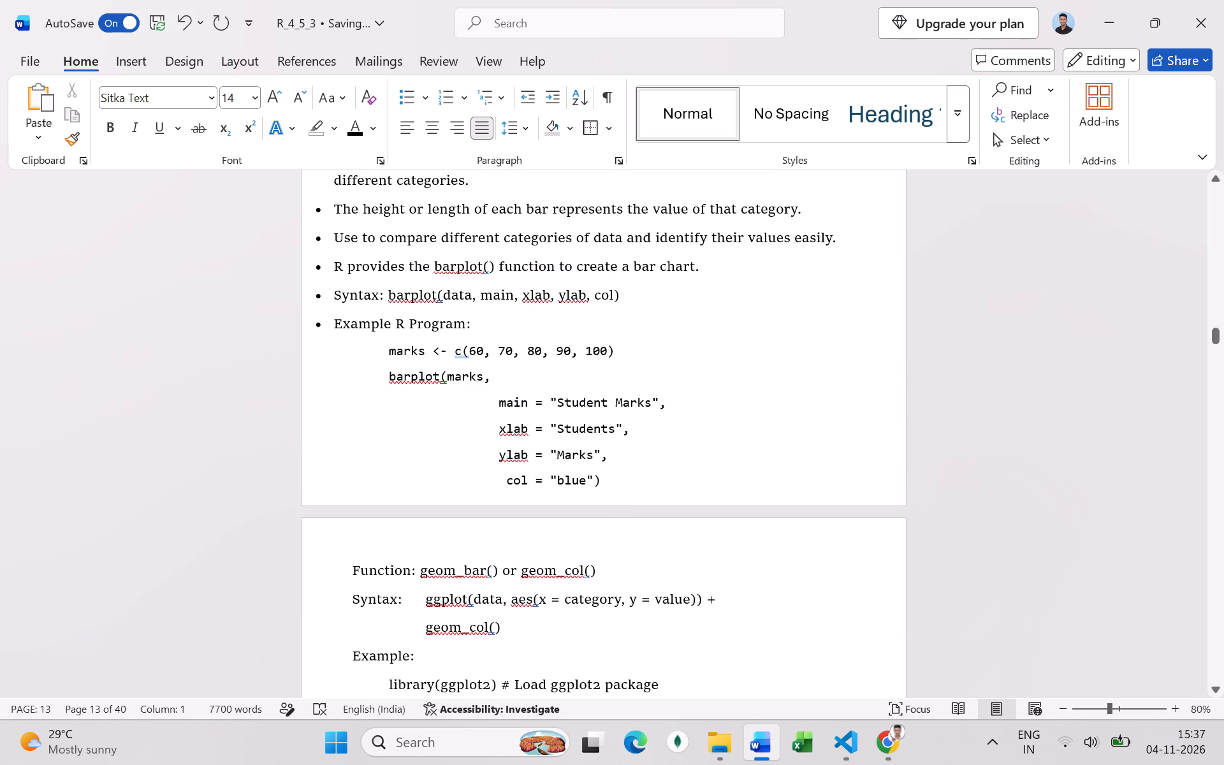
left_click_drag(632, 290, 411, 292)
left_click(187, 96)
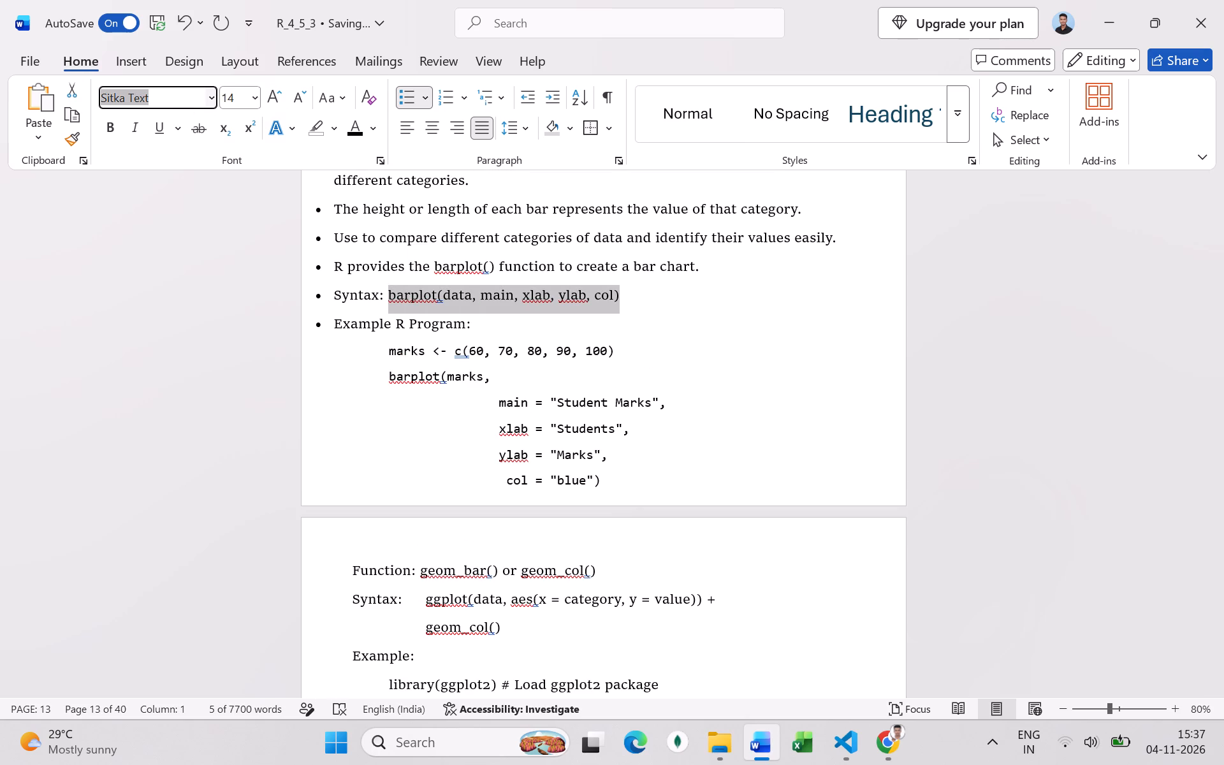
key("ctrl+v")
left_click(485, 342)
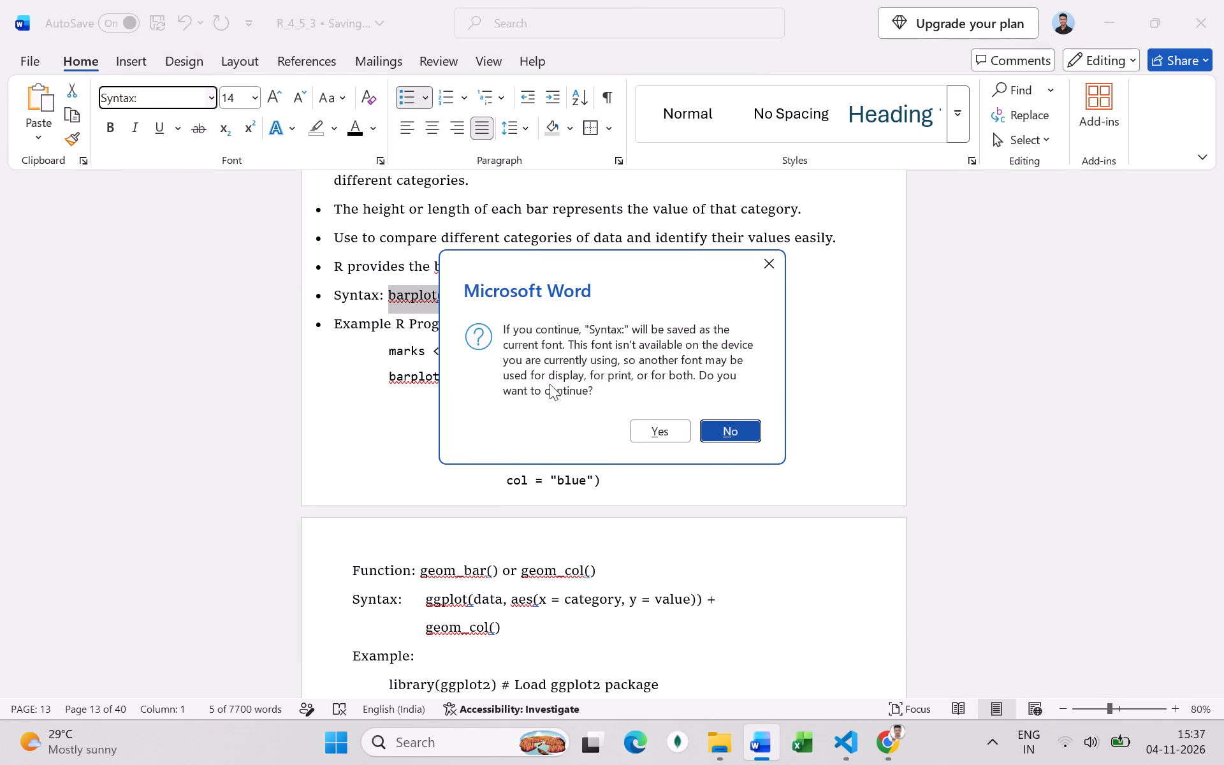
left_click(766, 273)
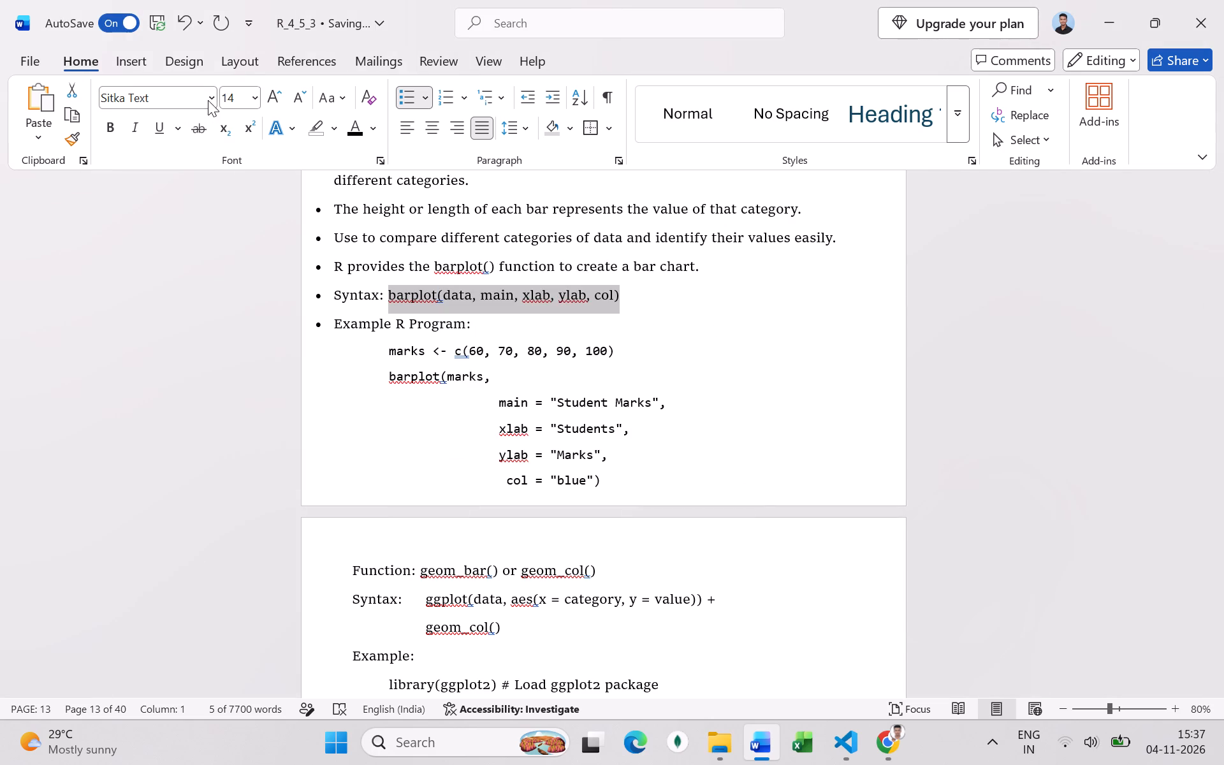
left_click(208, 100)
left_click(224, 241)
left_click(386, 418)
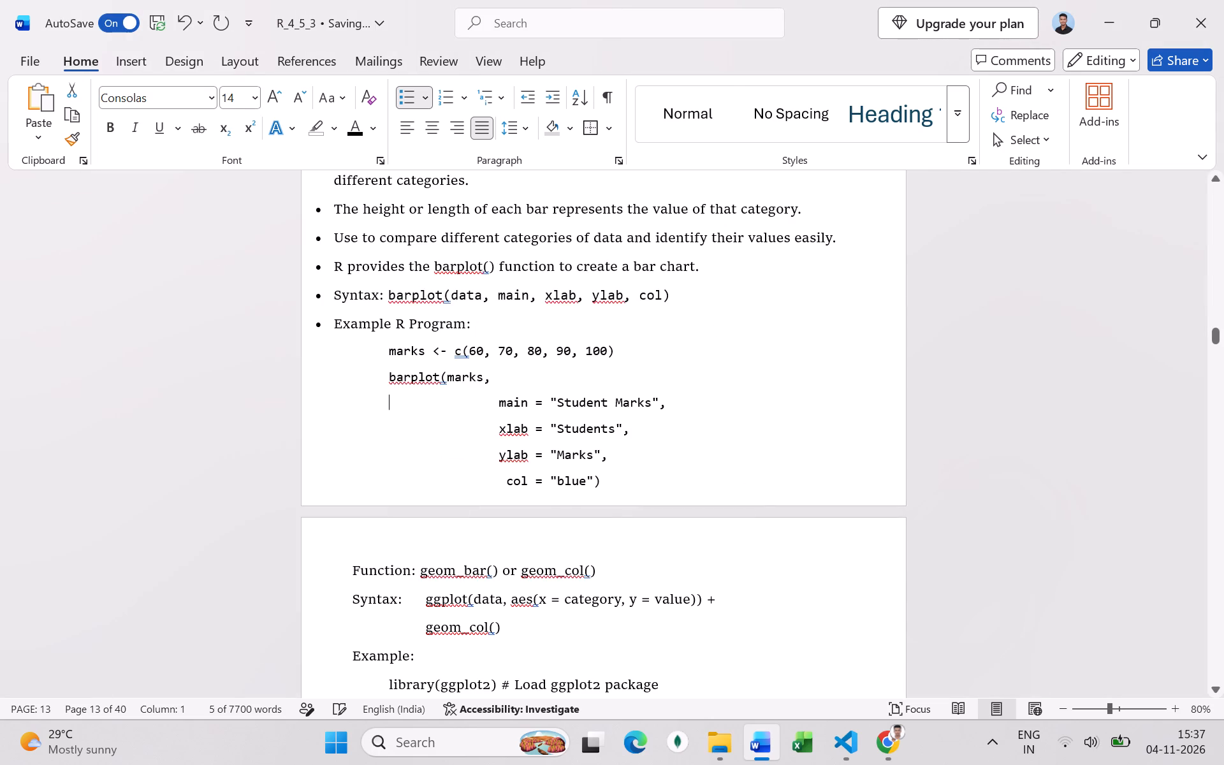
Review the formatted Bar Chart section and the geom_bar()/geom_col() material that follows it.
scroll(467, 459, "up", 5)
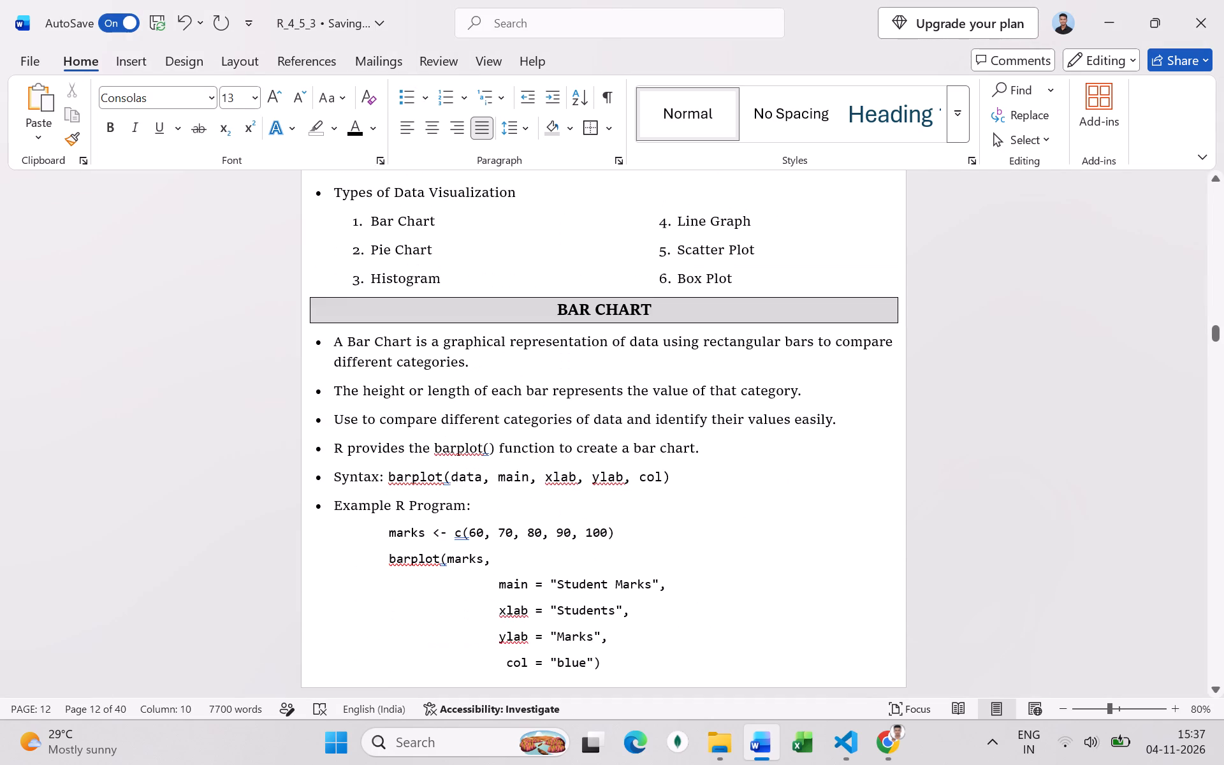
scroll(451, 464, "down", 12)
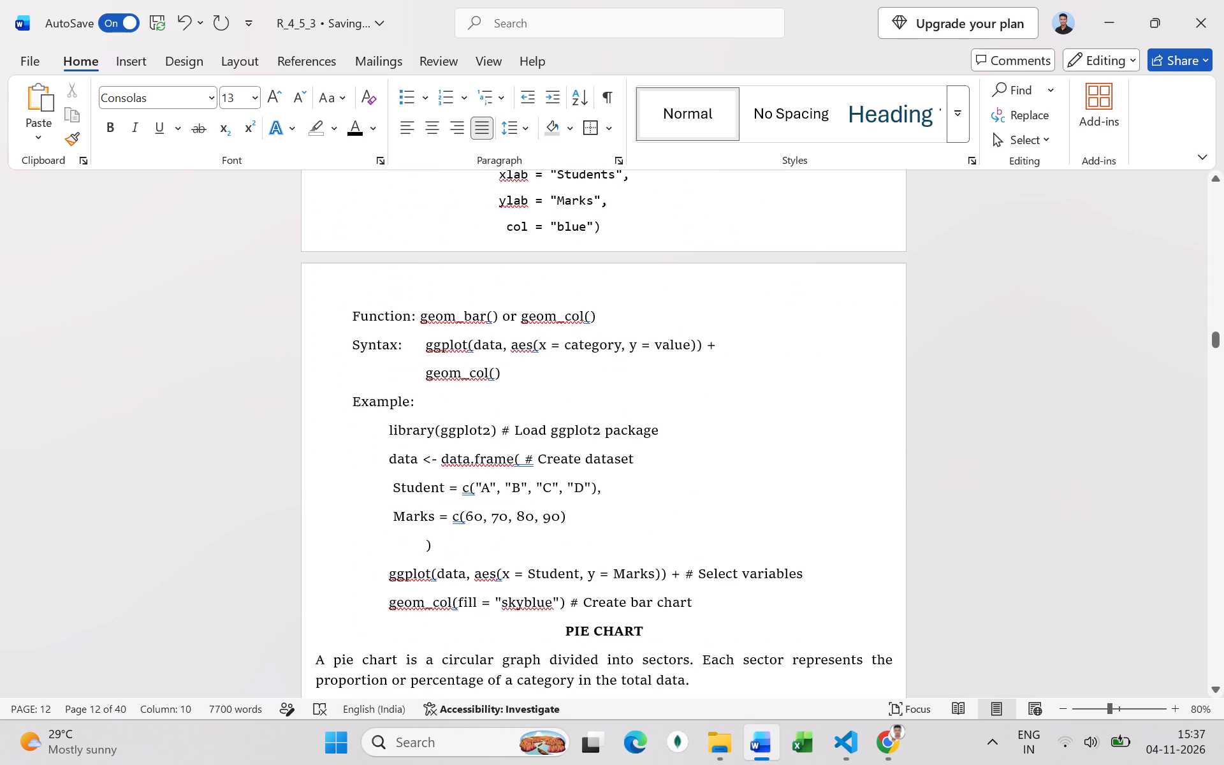
scroll(458, 423, "up", 7)
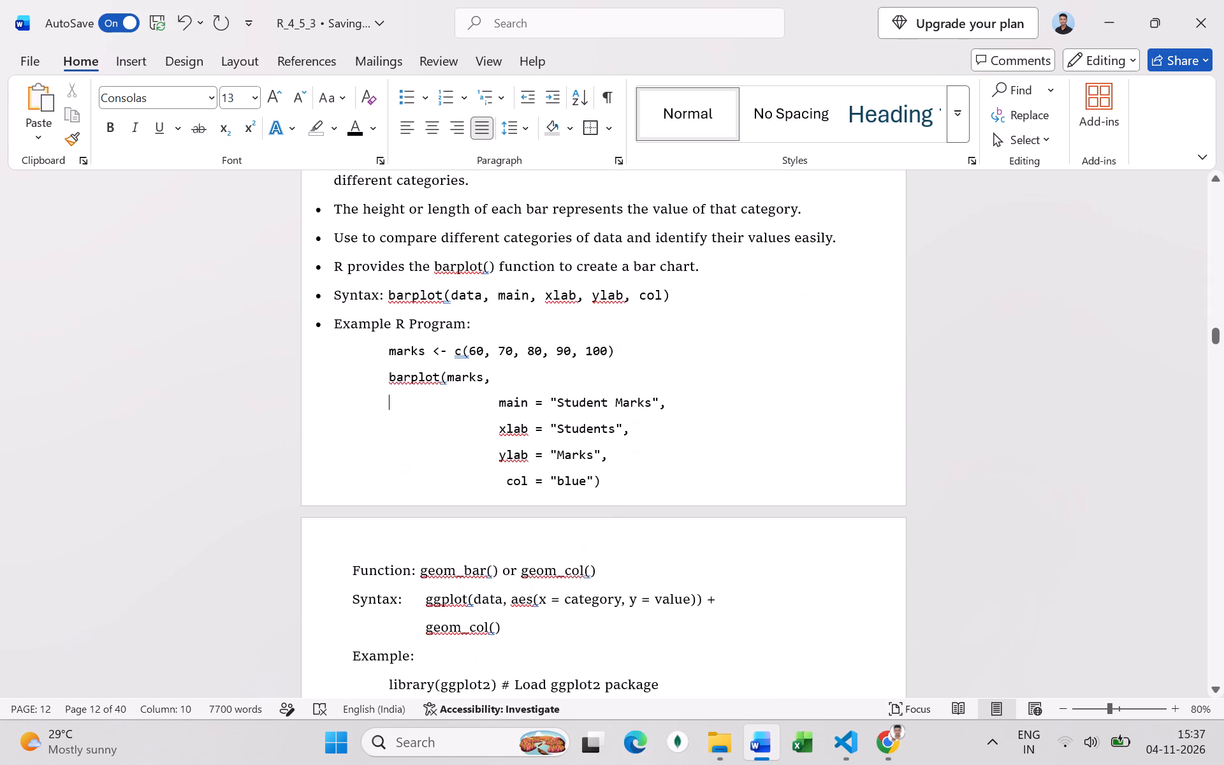
left_click(437, 542)
key("alt+Tab")
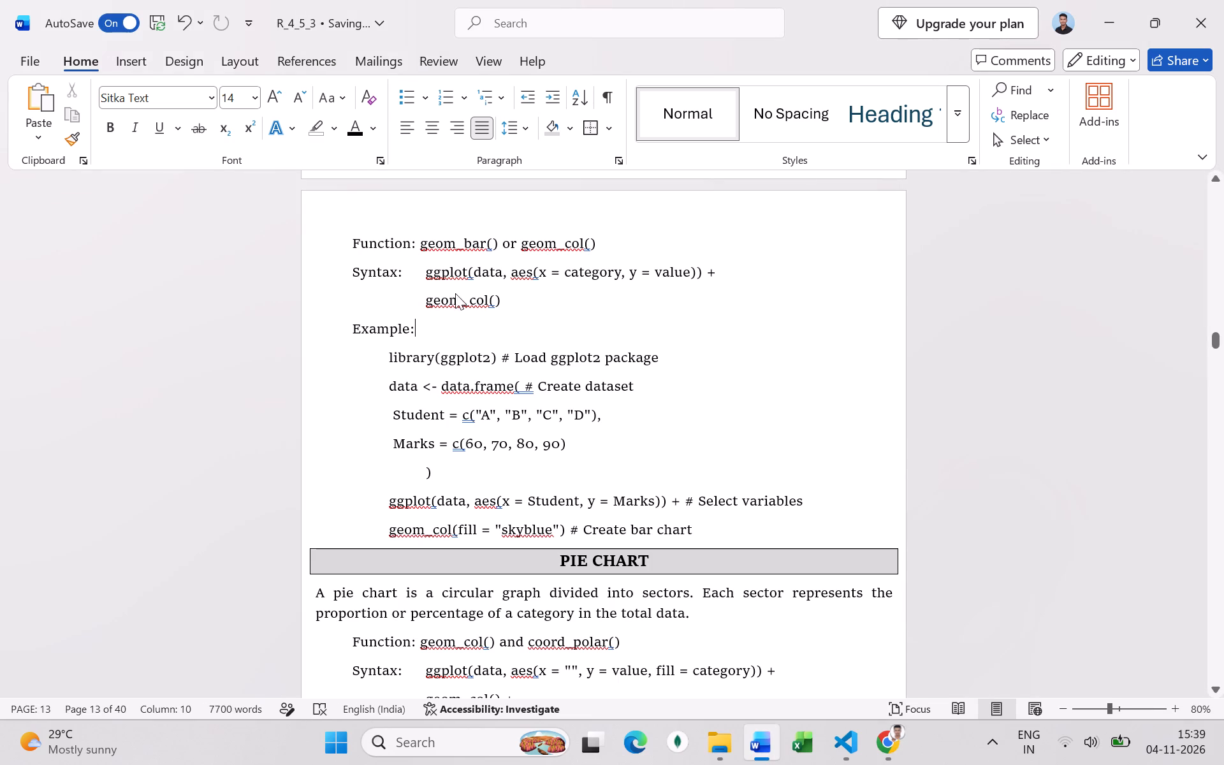
scroll(480, 404, "down", 4)
left_click(480, 404)
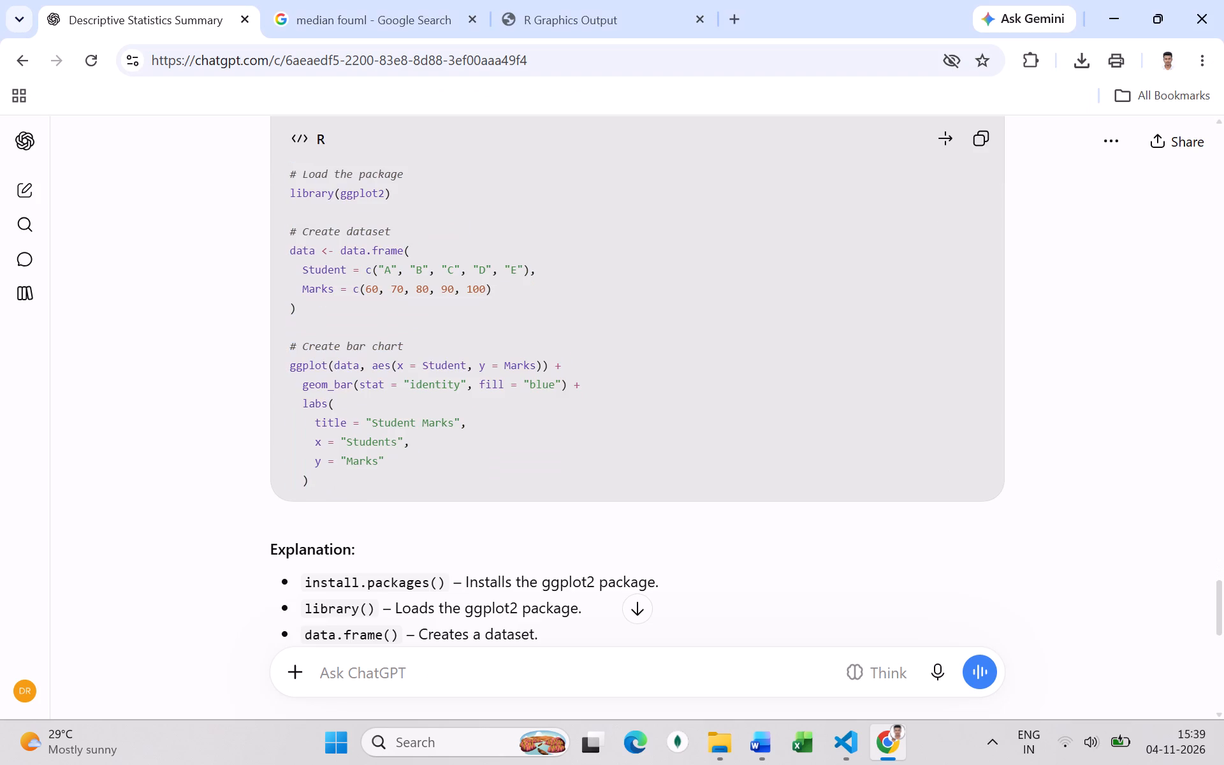
key("alt+Tab")
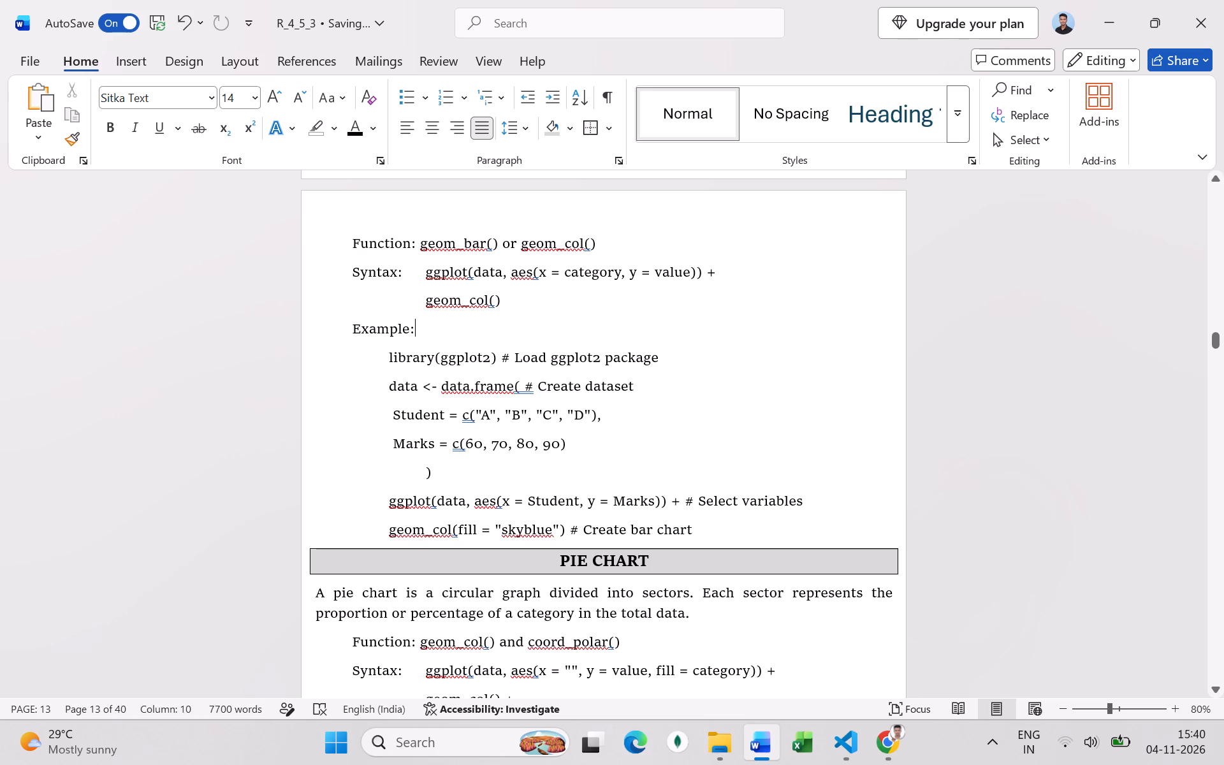
scroll(466, 378, "up", 6)
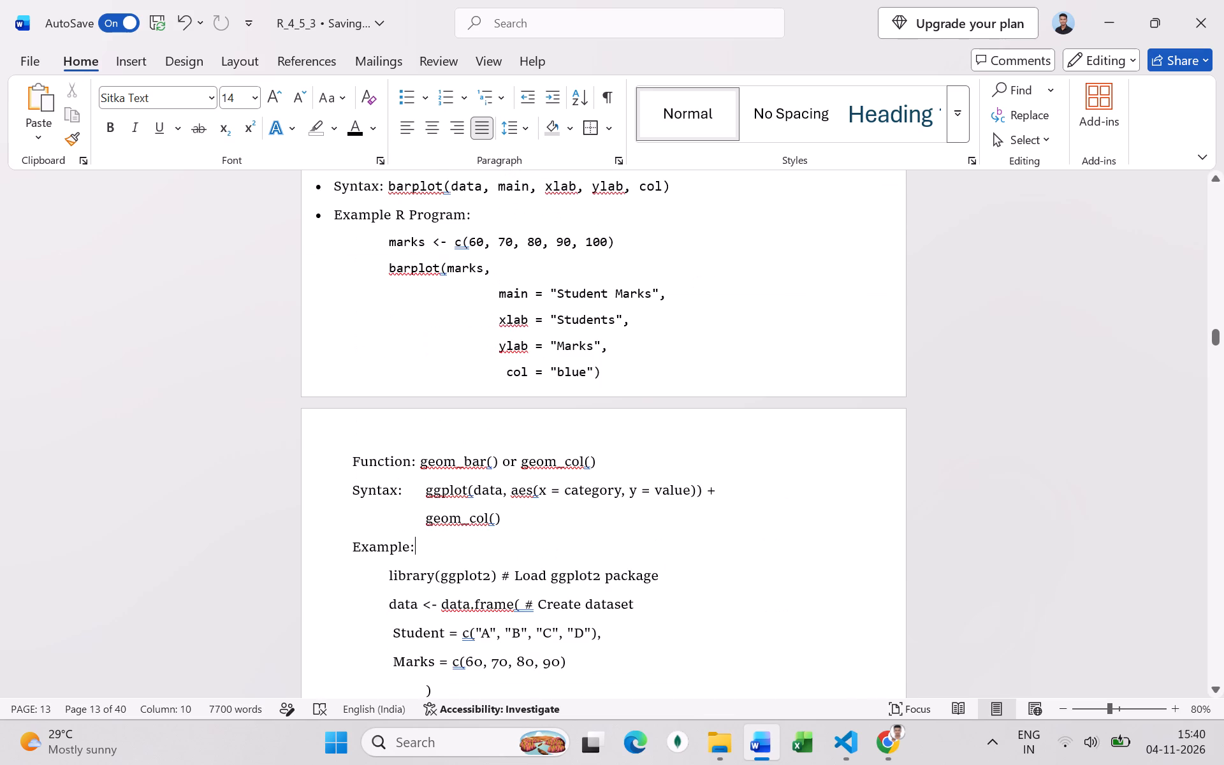
left_click(346, 490)
key("Return")
key("Up")
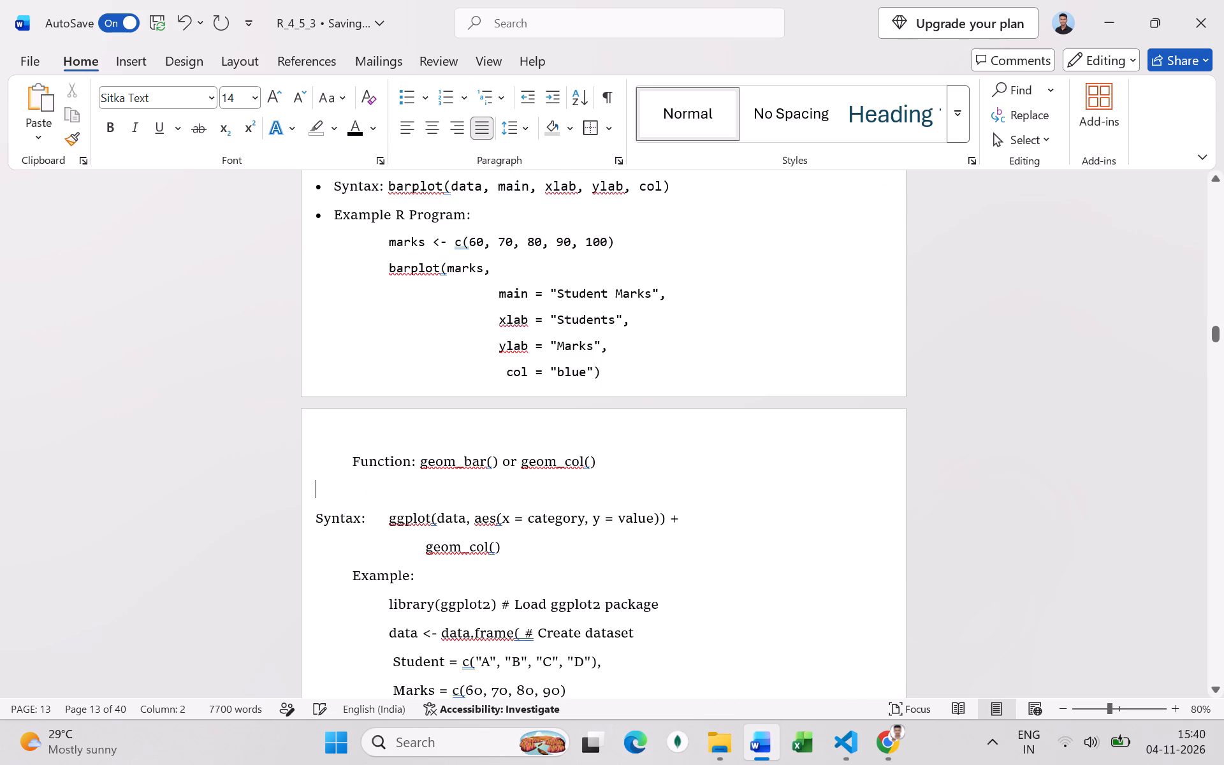
key("ctrl+v")
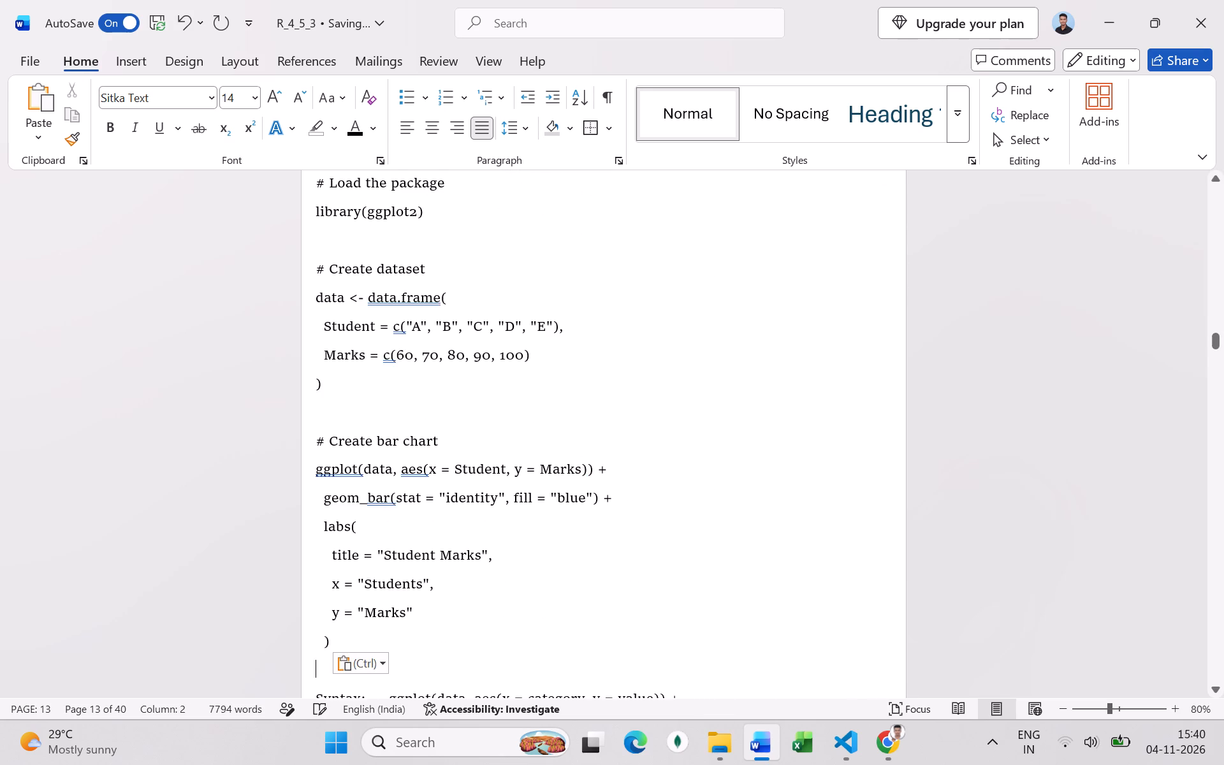
Copy the line "Function: geom_bar() or geom_col()" and remove it with the empty space above the pasted ggplot2 heading.
scroll(346, 490, "up", 6)
scroll(346, 490, "down", 1)
scroll(353, 455, "up", 6)
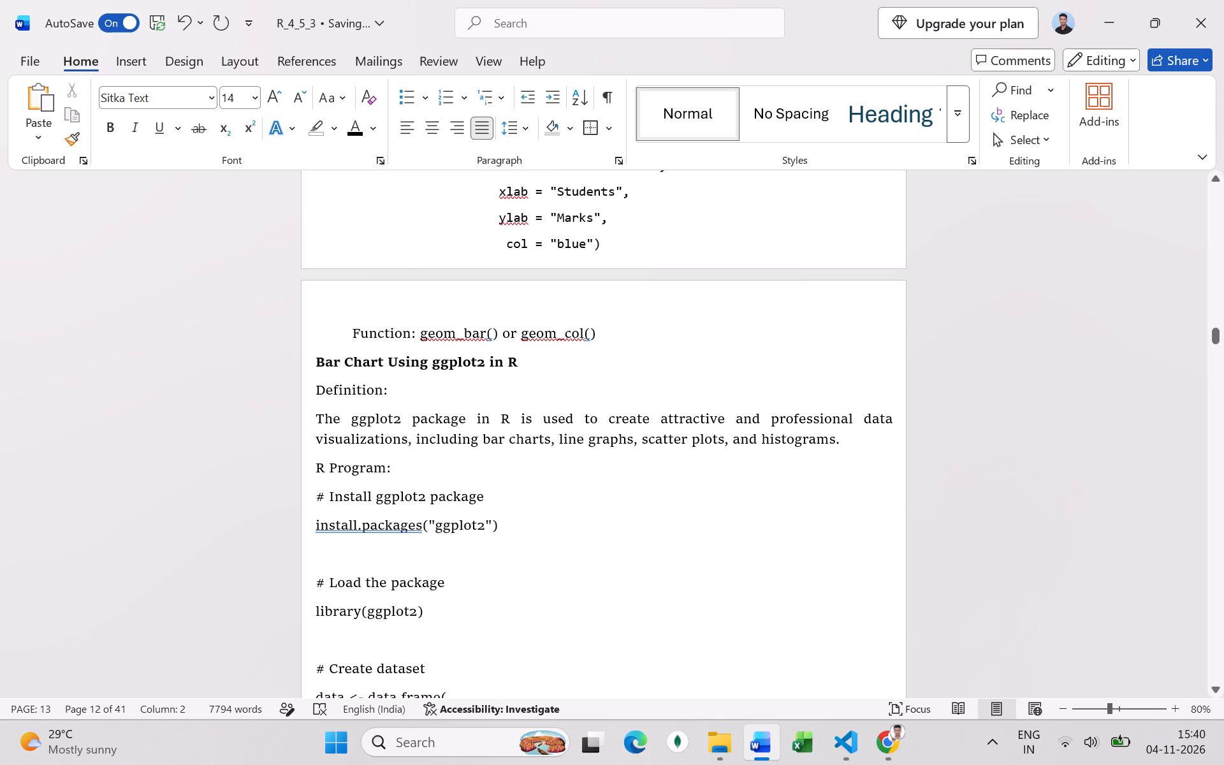
left_click_drag(603, 346, 335, 329)
key("ctrl+c")
key("BackSpace")
key("BackSpace")
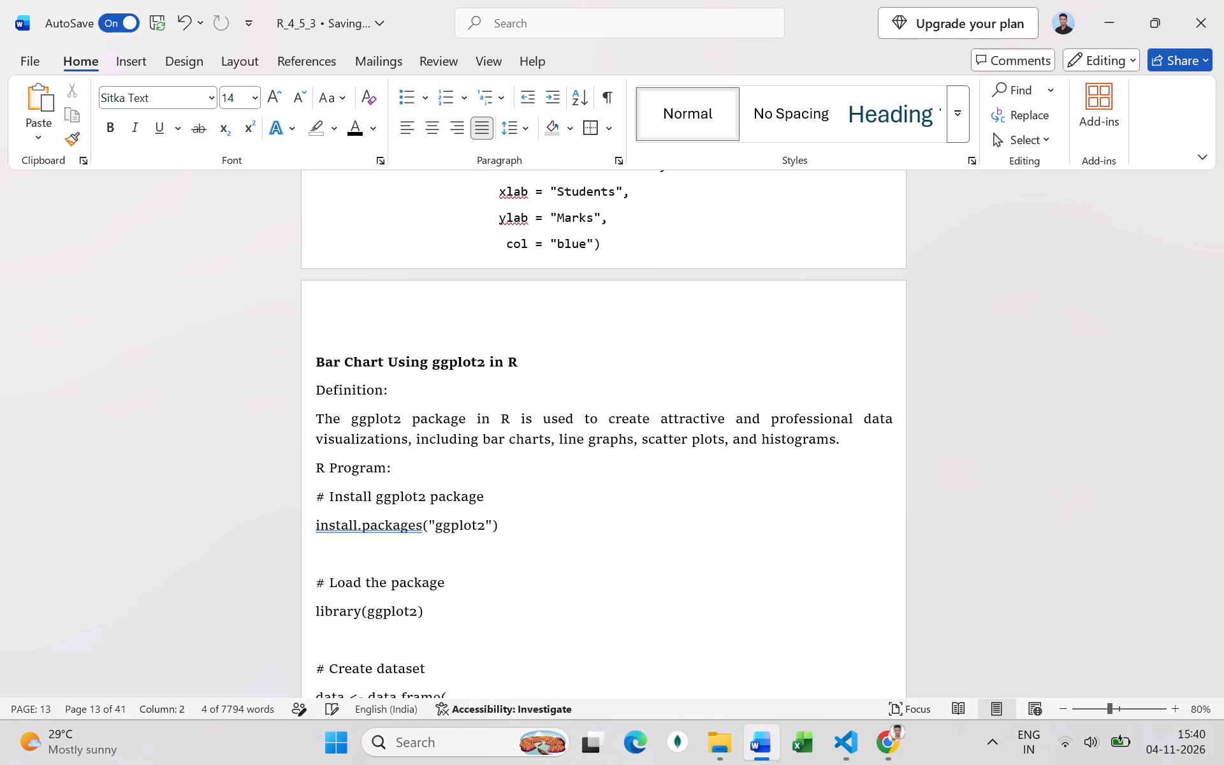
key("BackSpace")
key("BackSpace")
Make the "Bar Chart Using ggplot2 in R" heading a non-bold bullet aligned with the bullets of the barplot section.
left_click(316, 310)
scroll(316, 310, "up", 3)
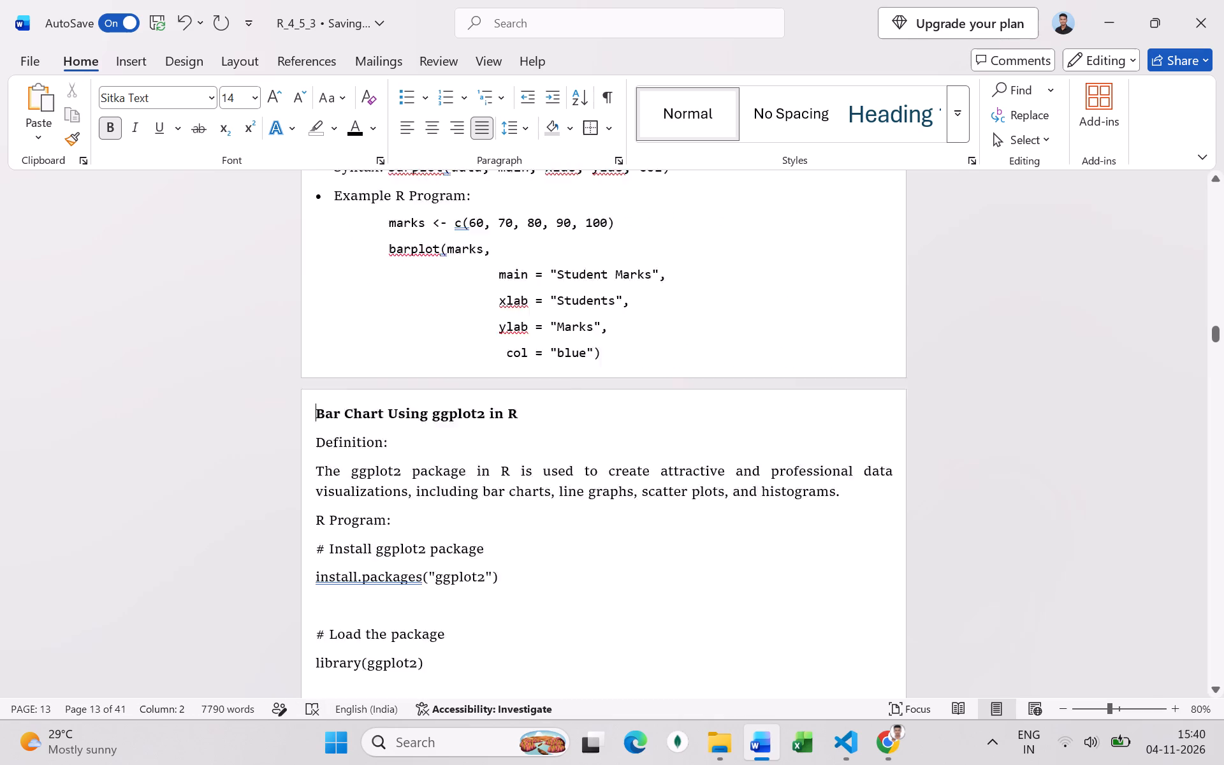
scroll(316, 310, "up", 2)
left_click(410, 94)
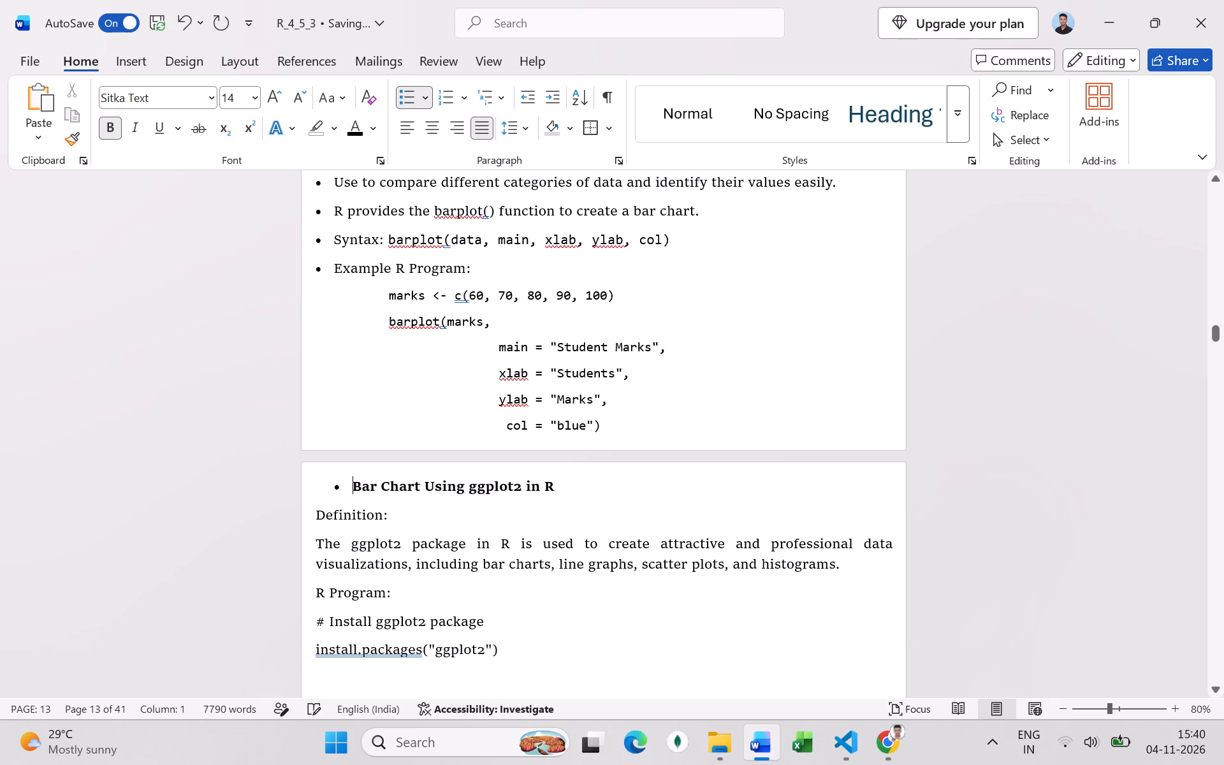
triple_click(522, 94)
left_click(522, 94)
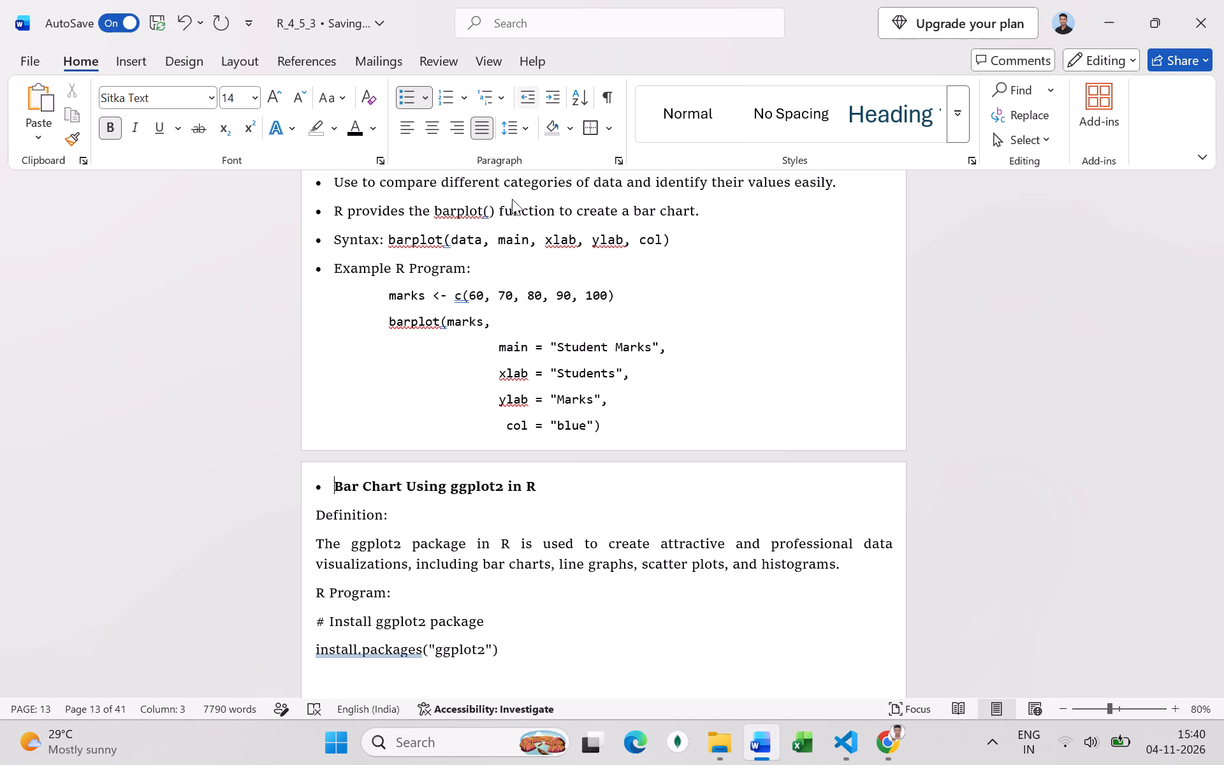
left_click_drag(543, 486, 350, 486)
left_click(361, 455)
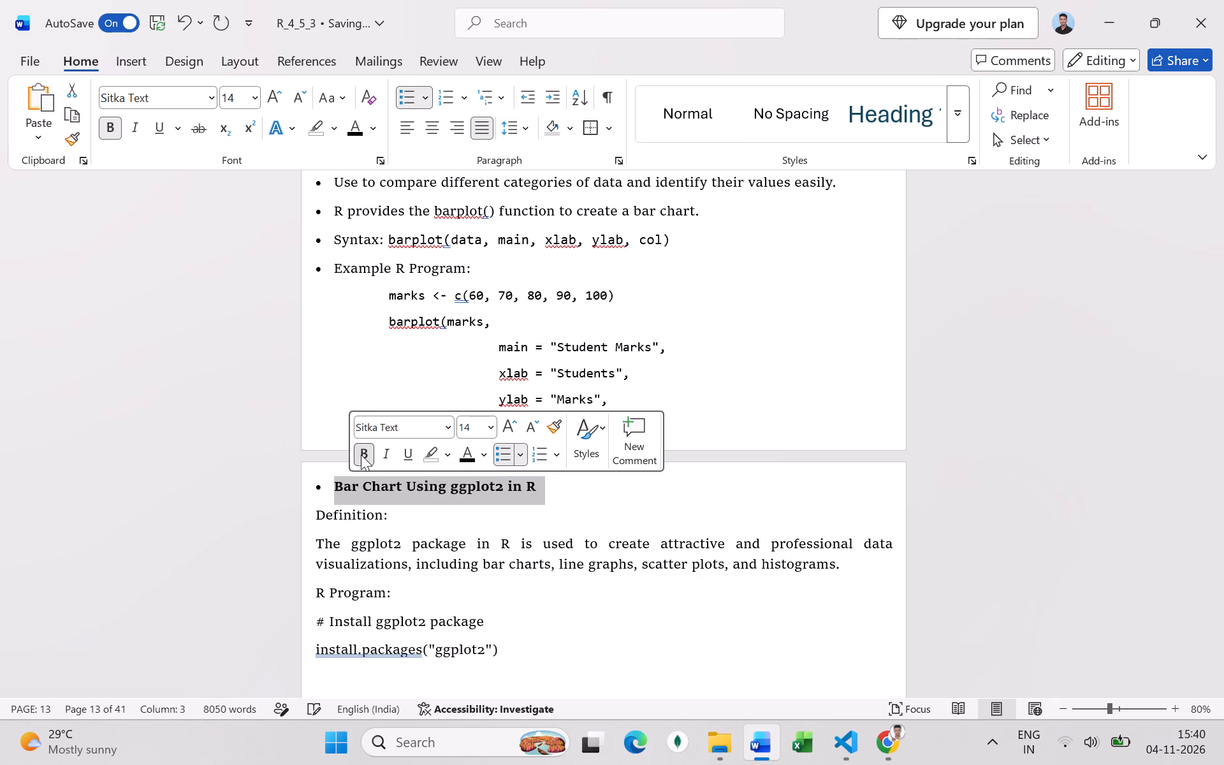
left_click(539, 506)
Shorten the bulleted heading to "Bar Chart Using ggplot2".
left_click(530, 487)
key("BackSpace")
key("BackSpace")
key("BackSpace")
key("BackSpace")
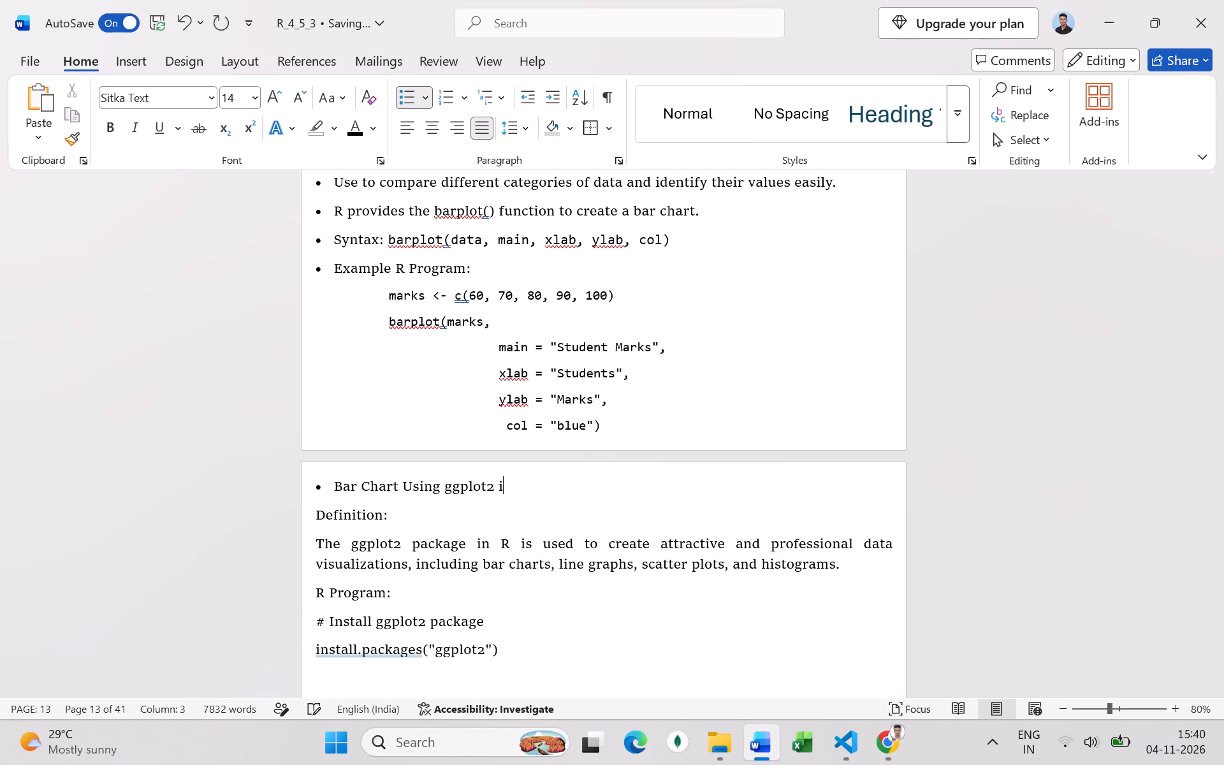
Delete the "Definition:" label and the ggplot2 package description below the bulleted heading.
left_click_drag(841, 565, 296, 528)
key("BackSpace")
key("BackSpace")
Replace the "R Program:" label with the copied geom_bar()/geom_col() Function line, centred and separated from the install comment by a line break.
left_click_drag(401, 518, 290, 511)
key("BackSpace")
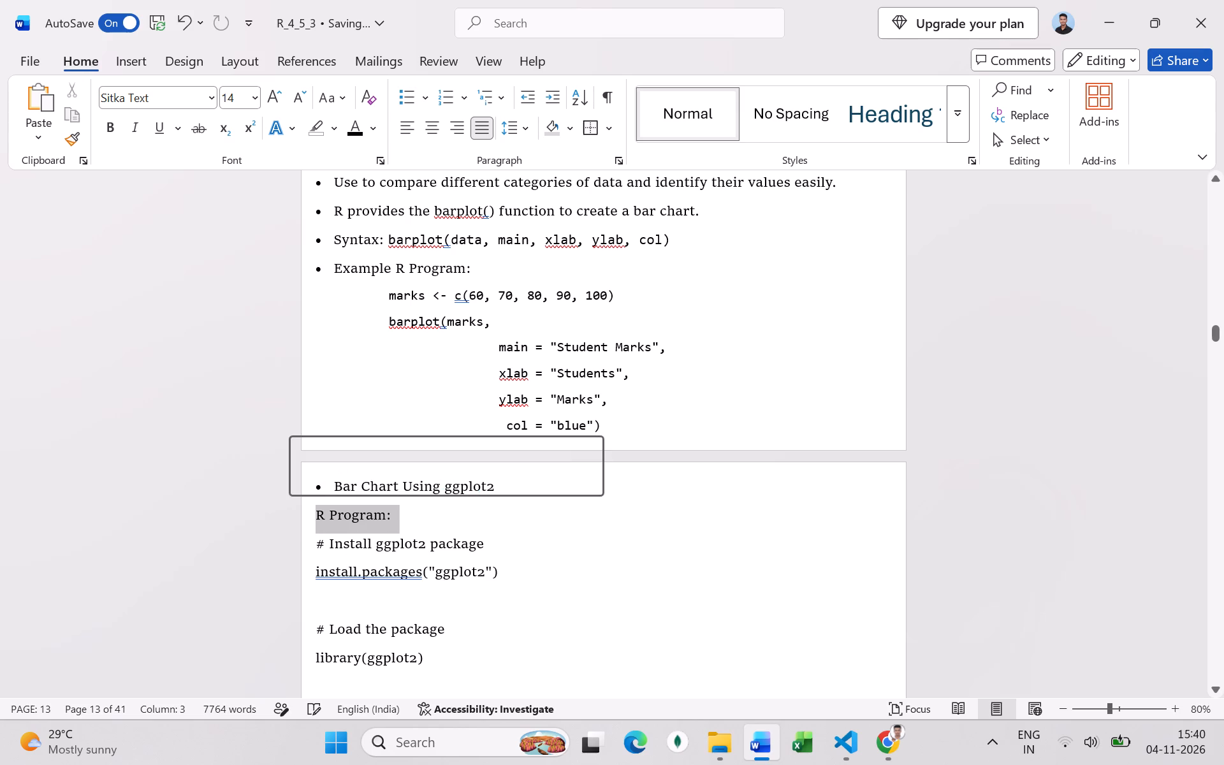
key("ctrl+v")
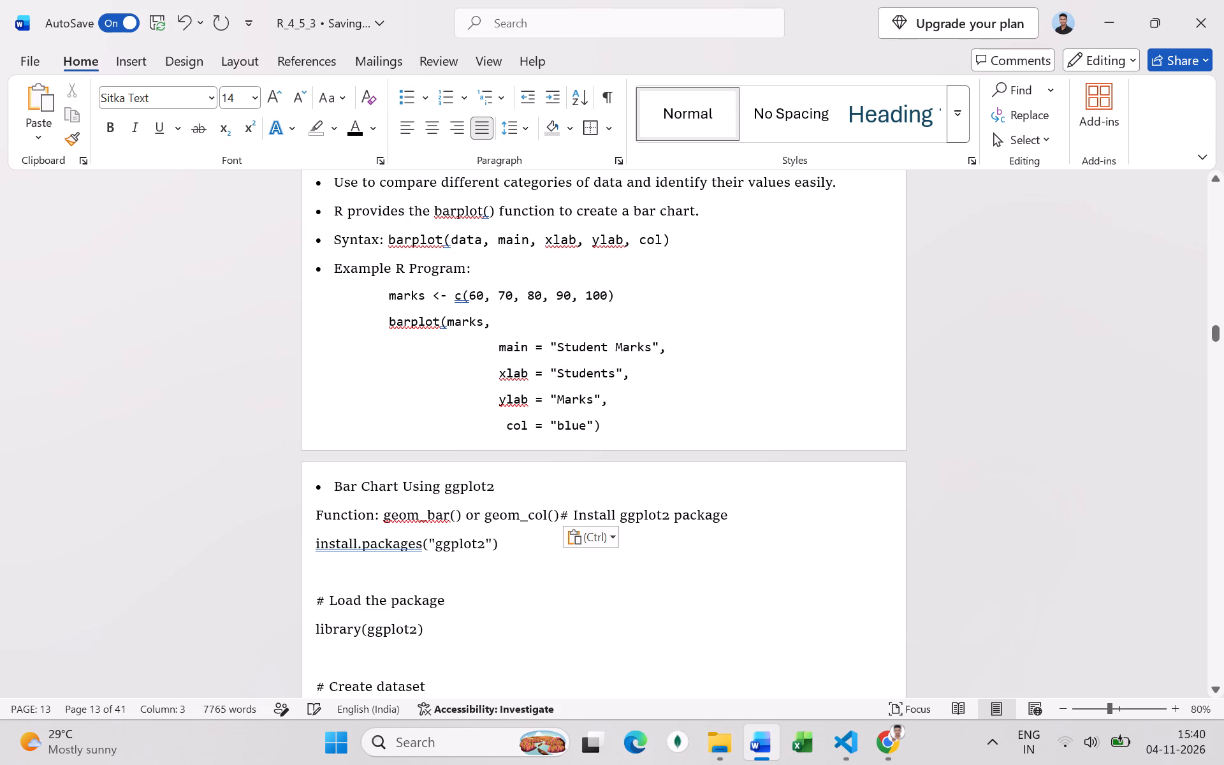
left_click(435, 132)
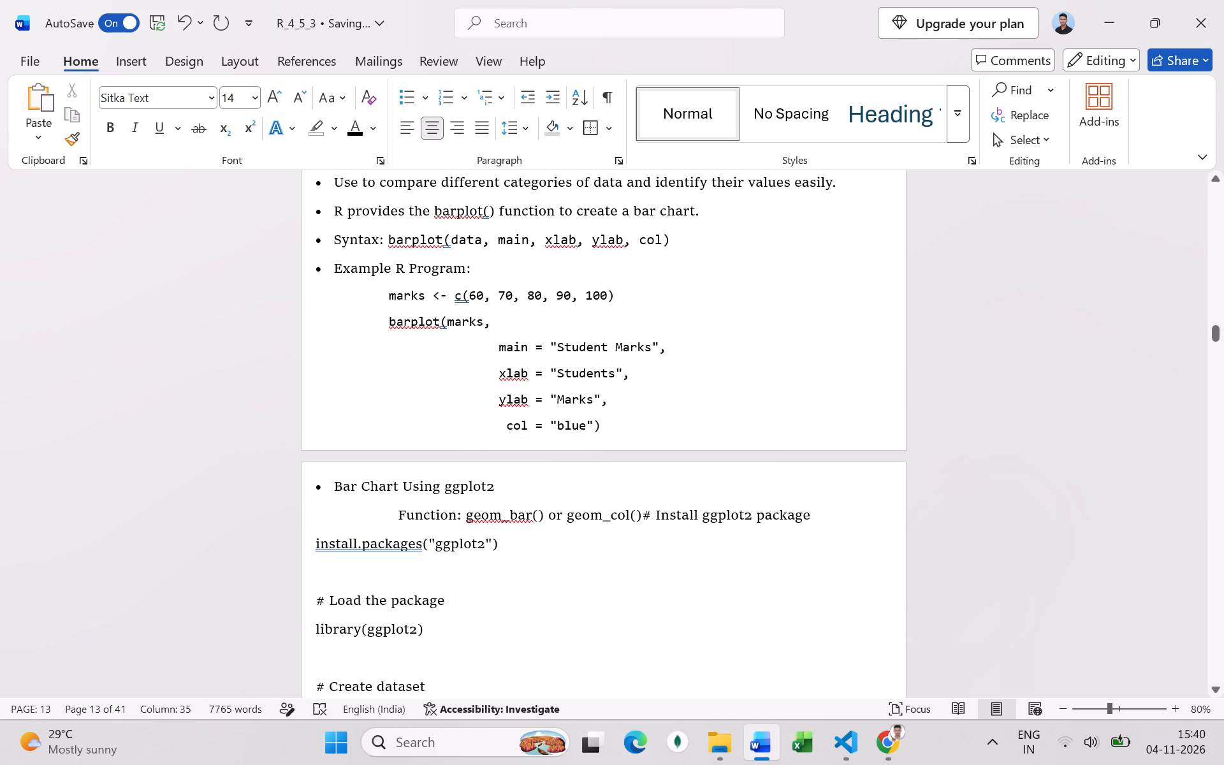
key("Return")
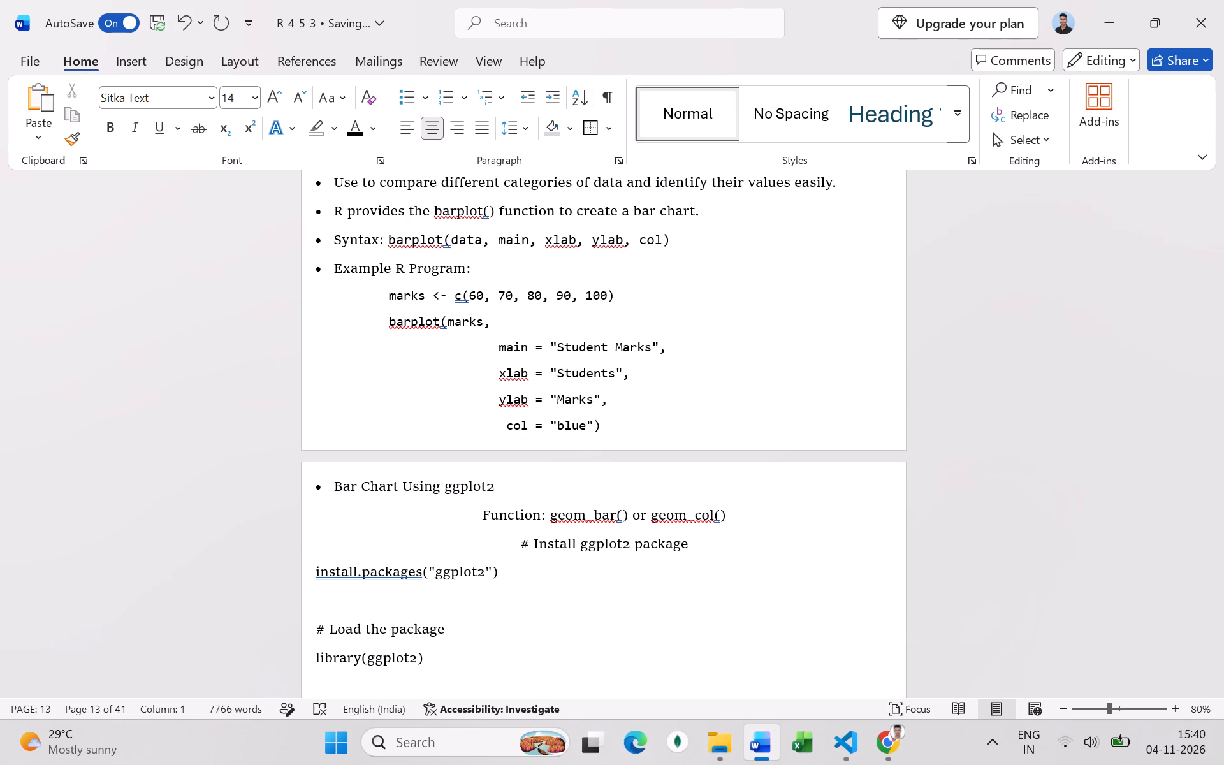
Delete the old ggplot Syntax and Example block above the PIE CHART heading, together with the empty lines before it.
scroll(520, 569, "down", 11)
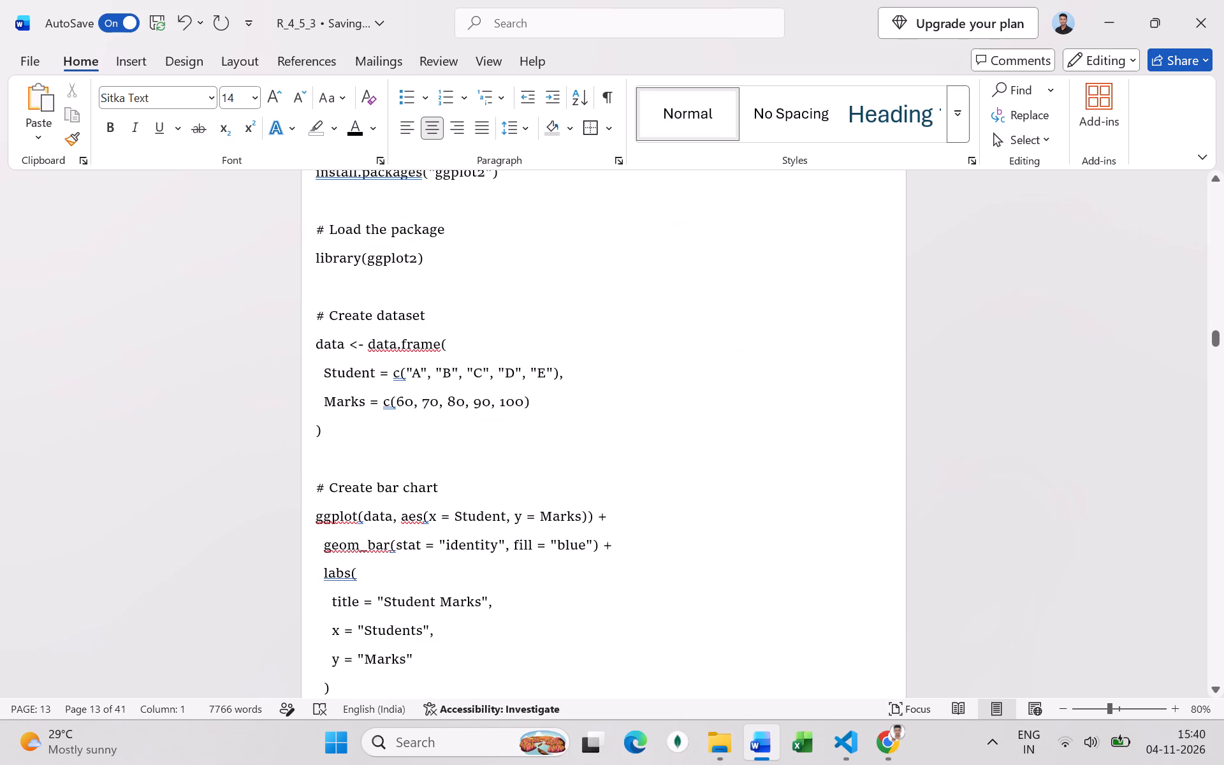
scroll(497, 569, "down", 6)
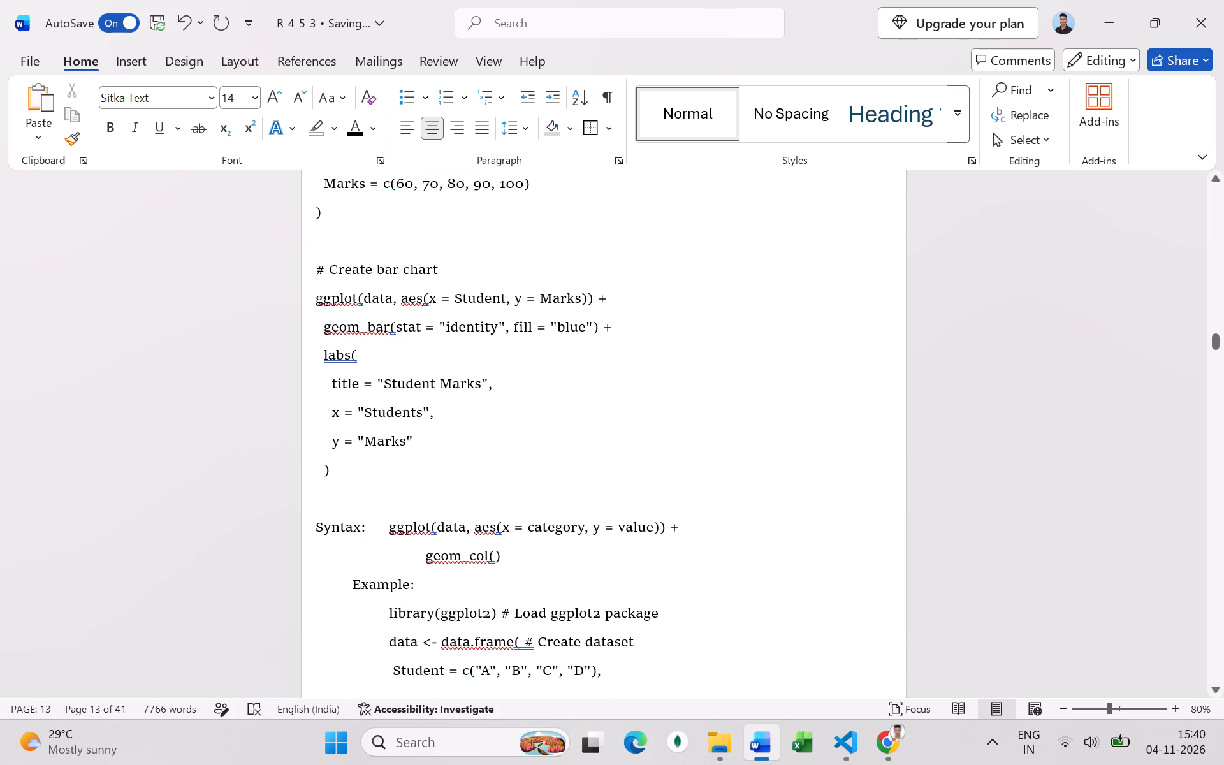
left_click_drag(321, 521, 629, 504)
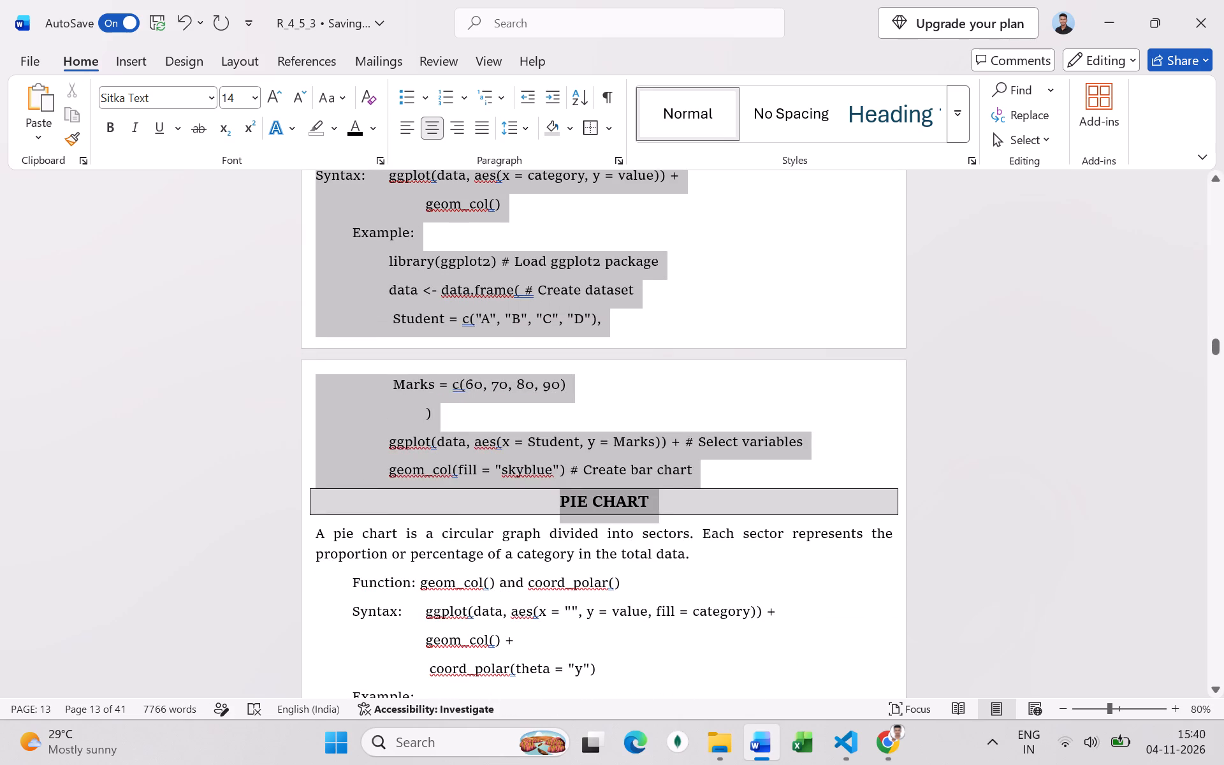
left_click_drag(629, 504, 692, 463)
key("BackSpace")
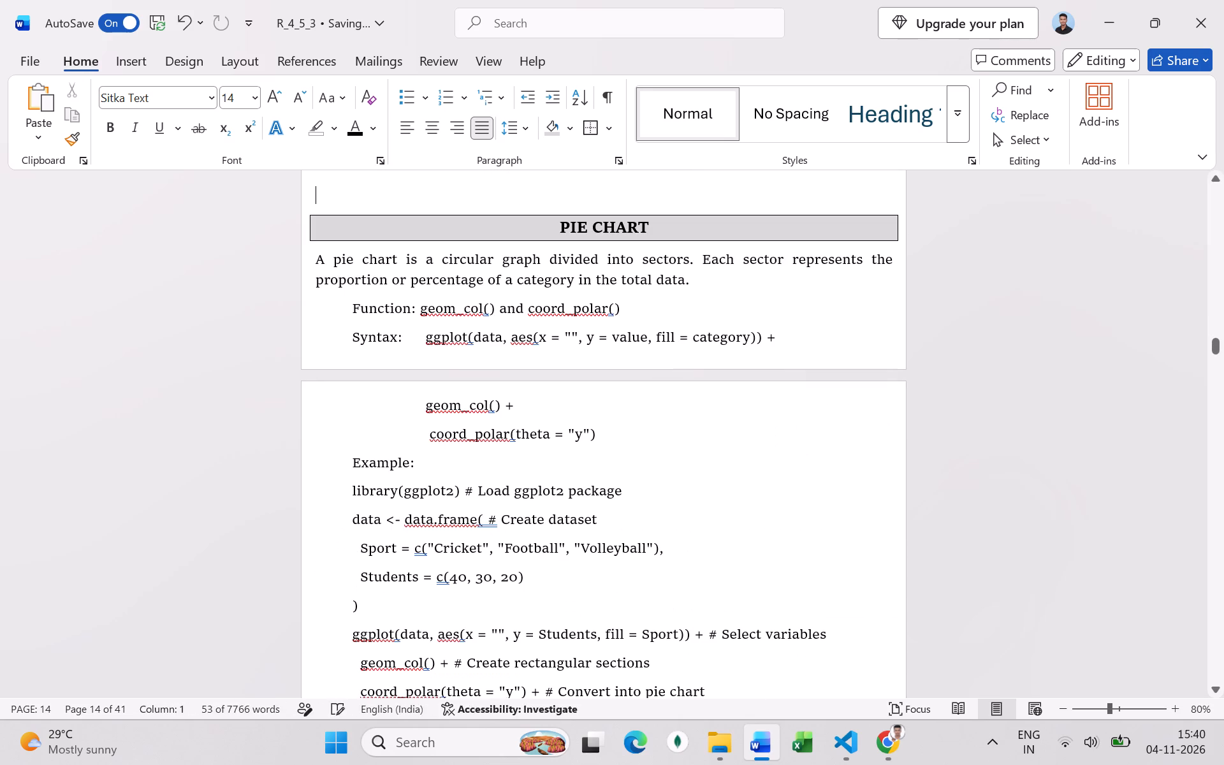
key("BackSpace")
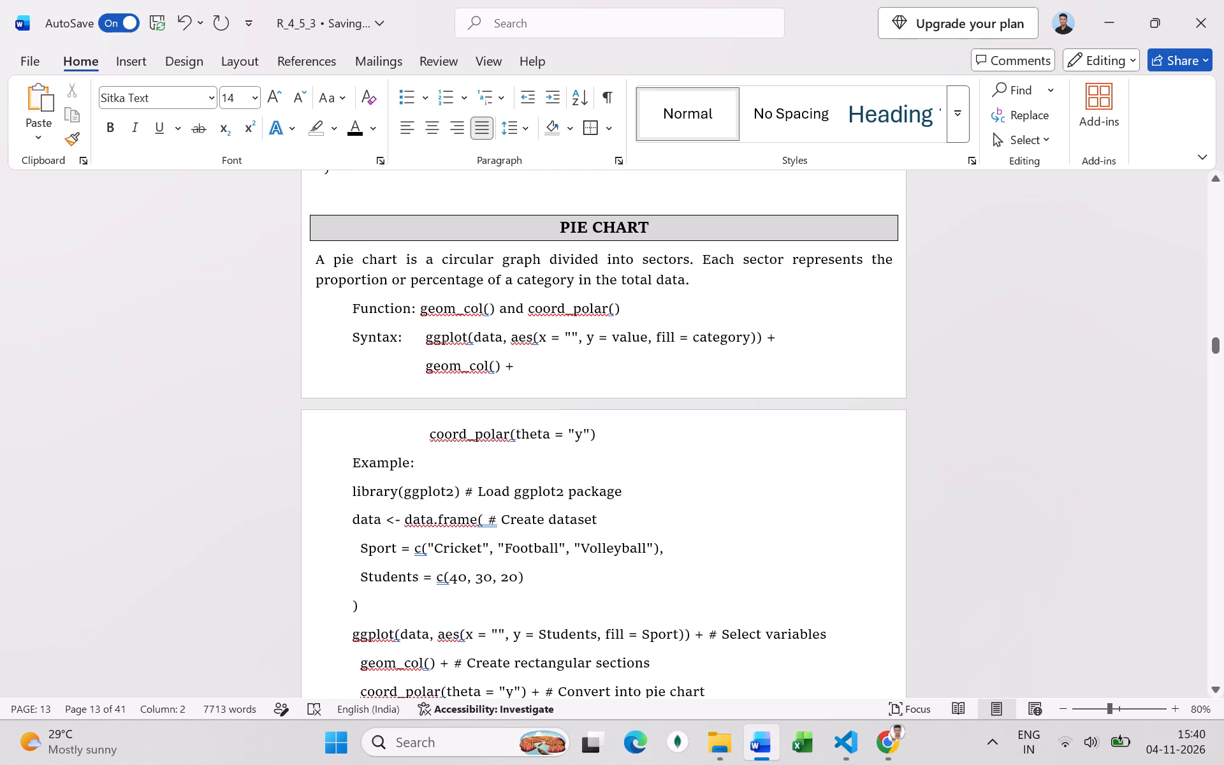
key("BackSpace")
key("BackSpace")
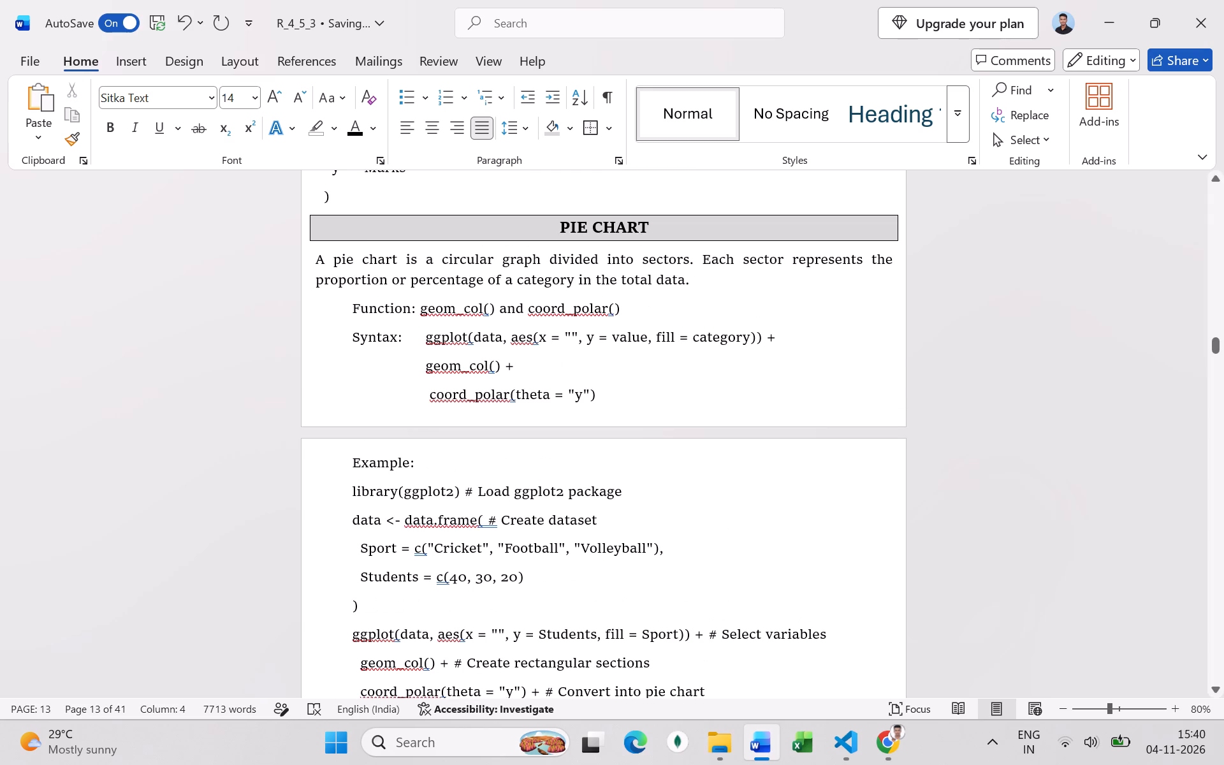
Remove the blank lines before the "# Load the package", "# Create dataset" and "# Create bar chart" comments in the ggplot2 code.
scroll(627, 490, "up", 7)
scroll(606, 505, "down", 1)
scroll(606, 505, "up", 14)
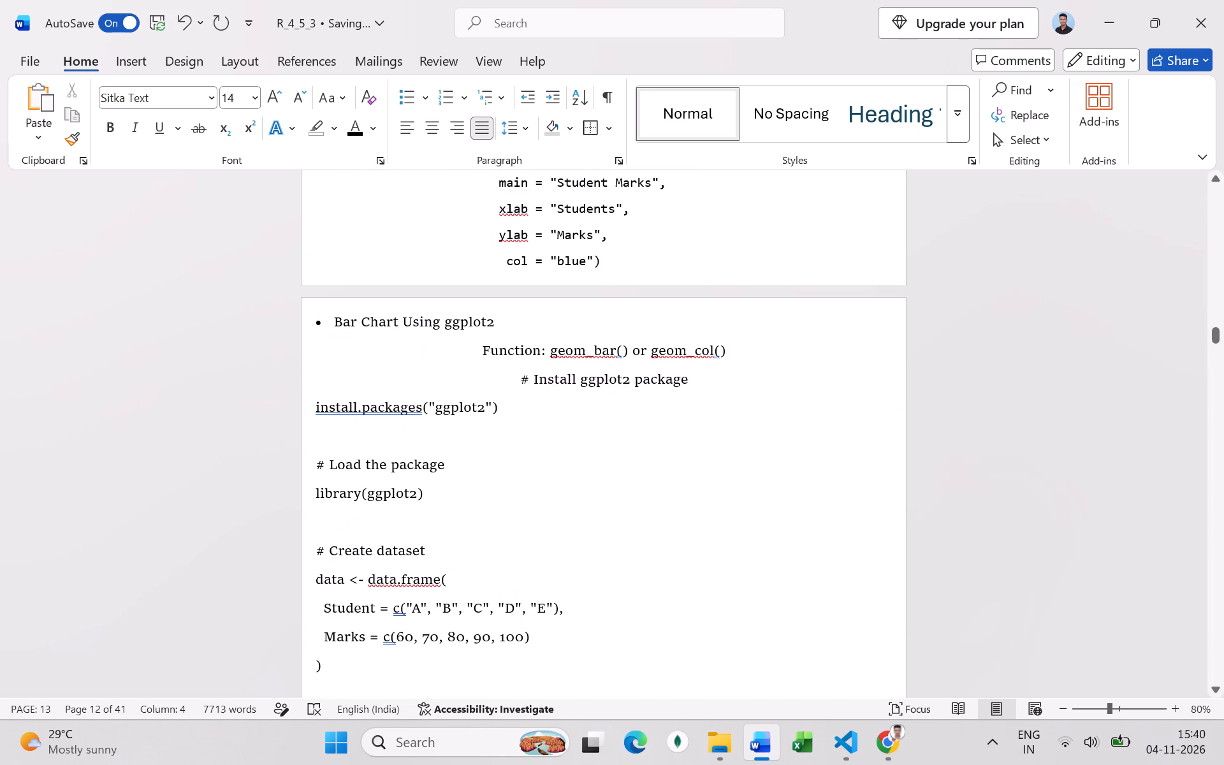
left_click(355, 446)
key("BackSpace")
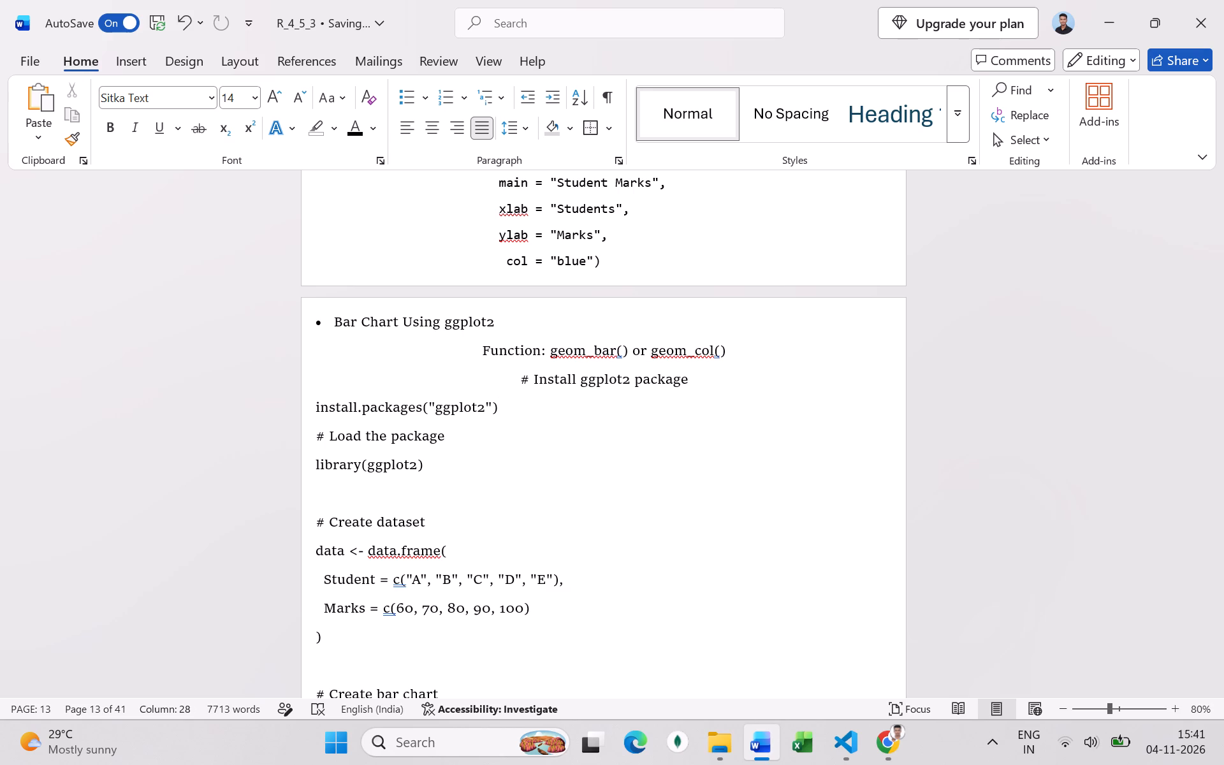
left_click(380, 509)
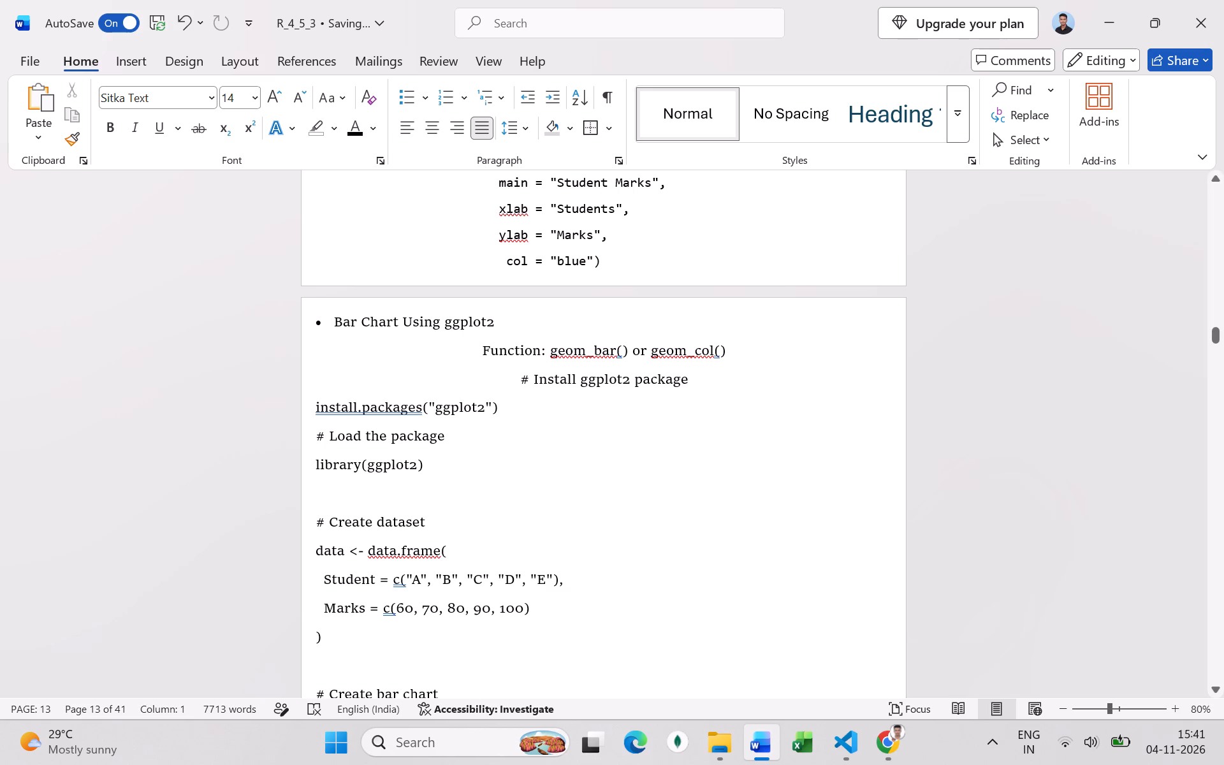
key("BackSpace")
left_click(347, 641)
key("BackSpace")
Left-align the centred "# Install ggplot2 package" comment line with the rest of the code.
scroll(347, 641, "down", 4)
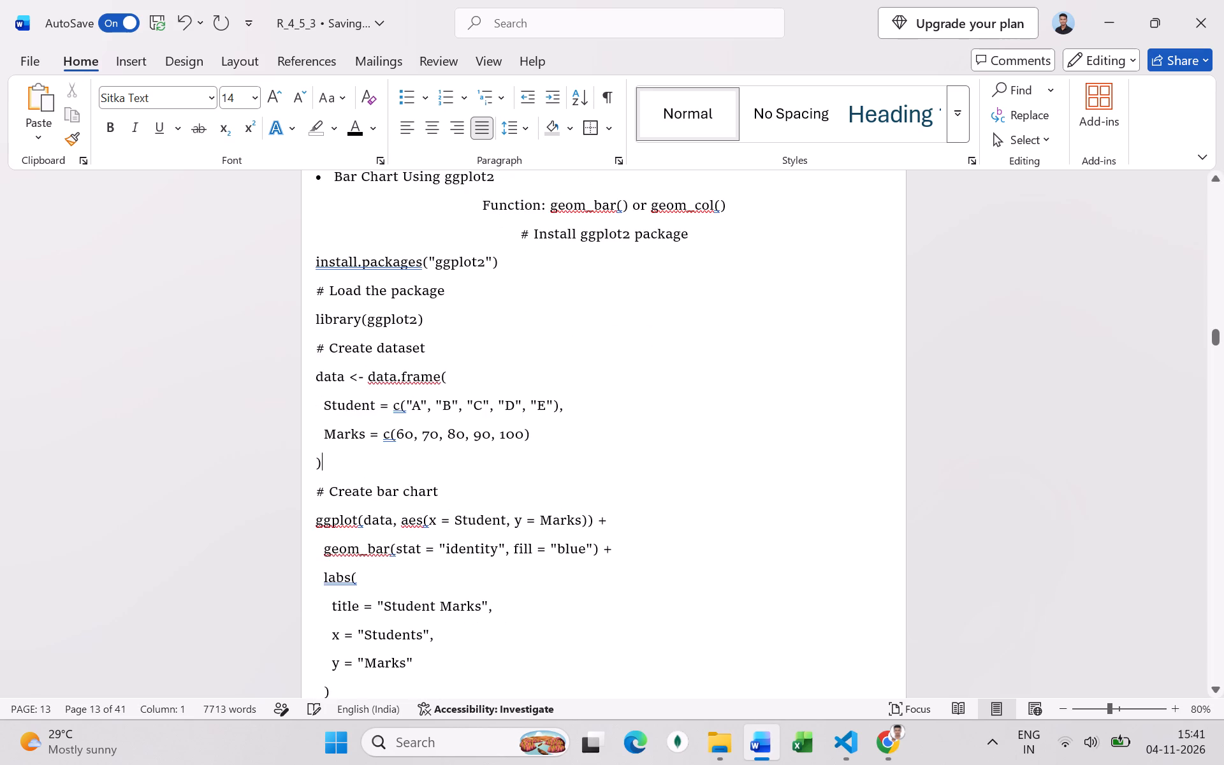
scroll(347, 623, "down", 3)
left_click_drag(340, 586, 282, 209)
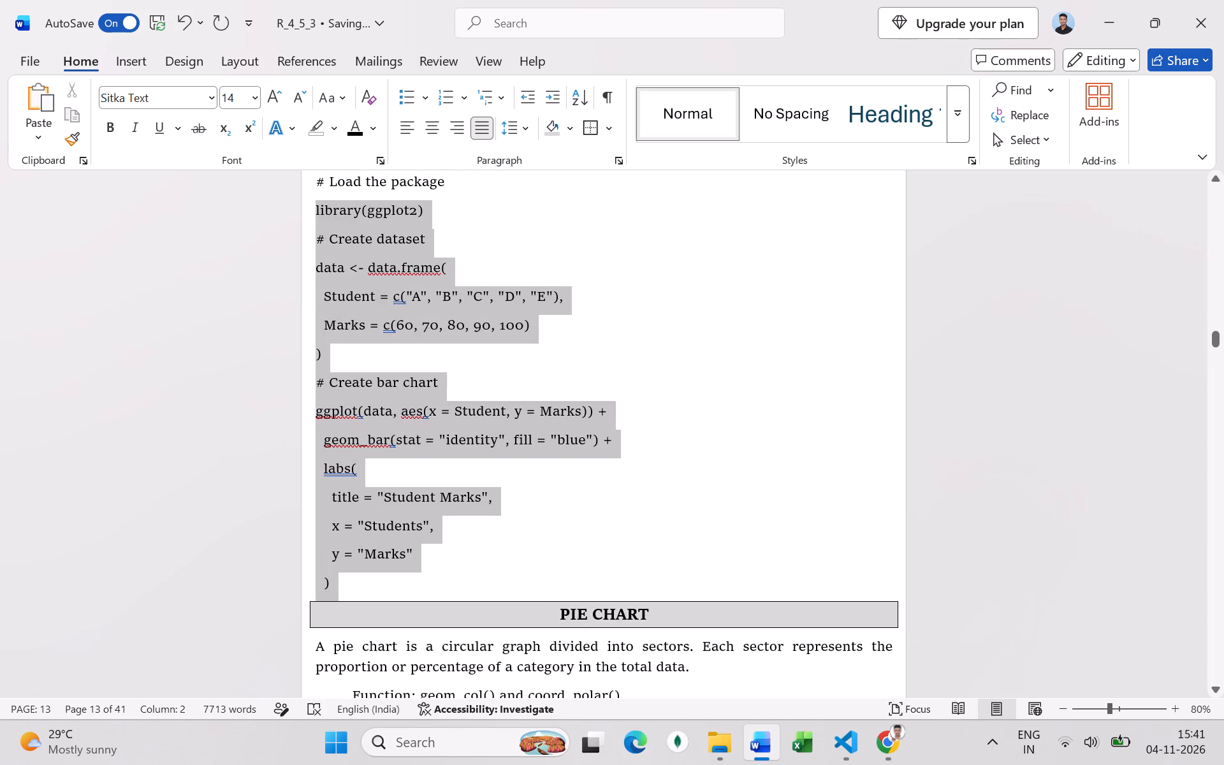
left_click_drag(282, 209, 307, 402)
left_click(388, 442)
left_click(512, 370)
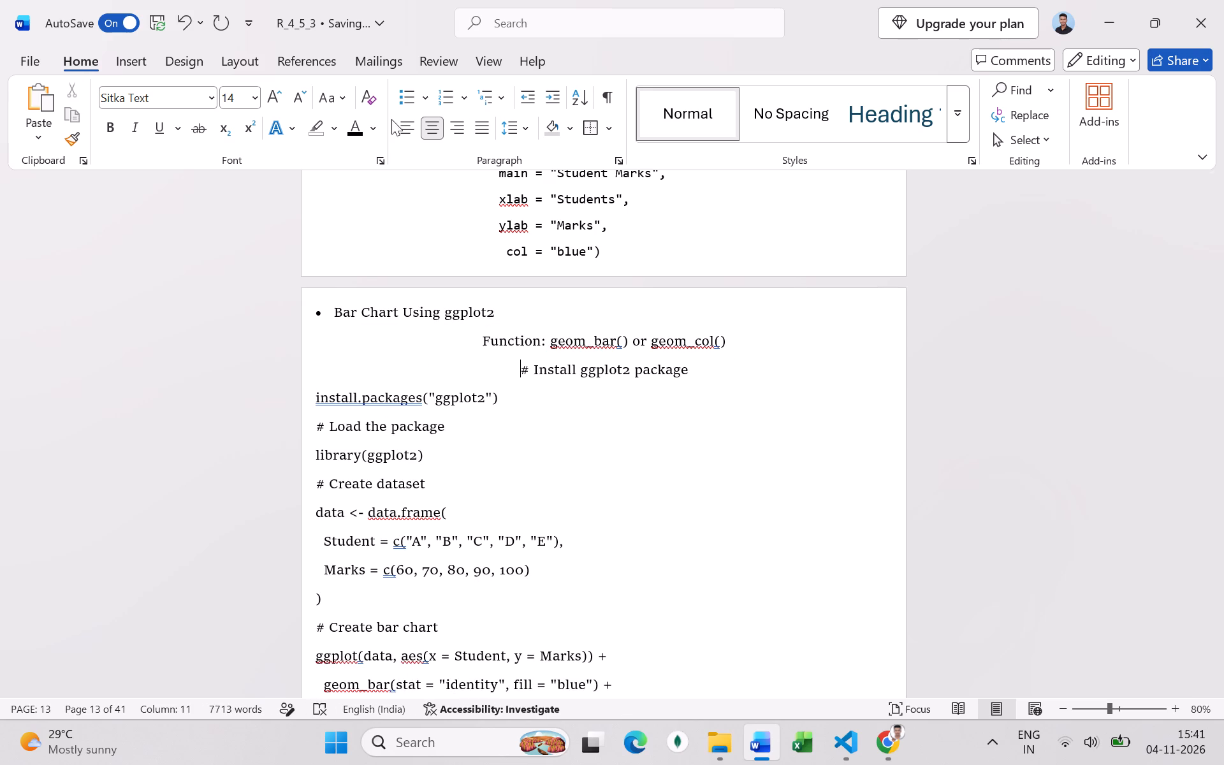
left_click(411, 119)
Set the font of the whole ggplot2 code, from the install comment to the final closing bracket, to Consolas.
left_click_drag(319, 370, 331, 401)
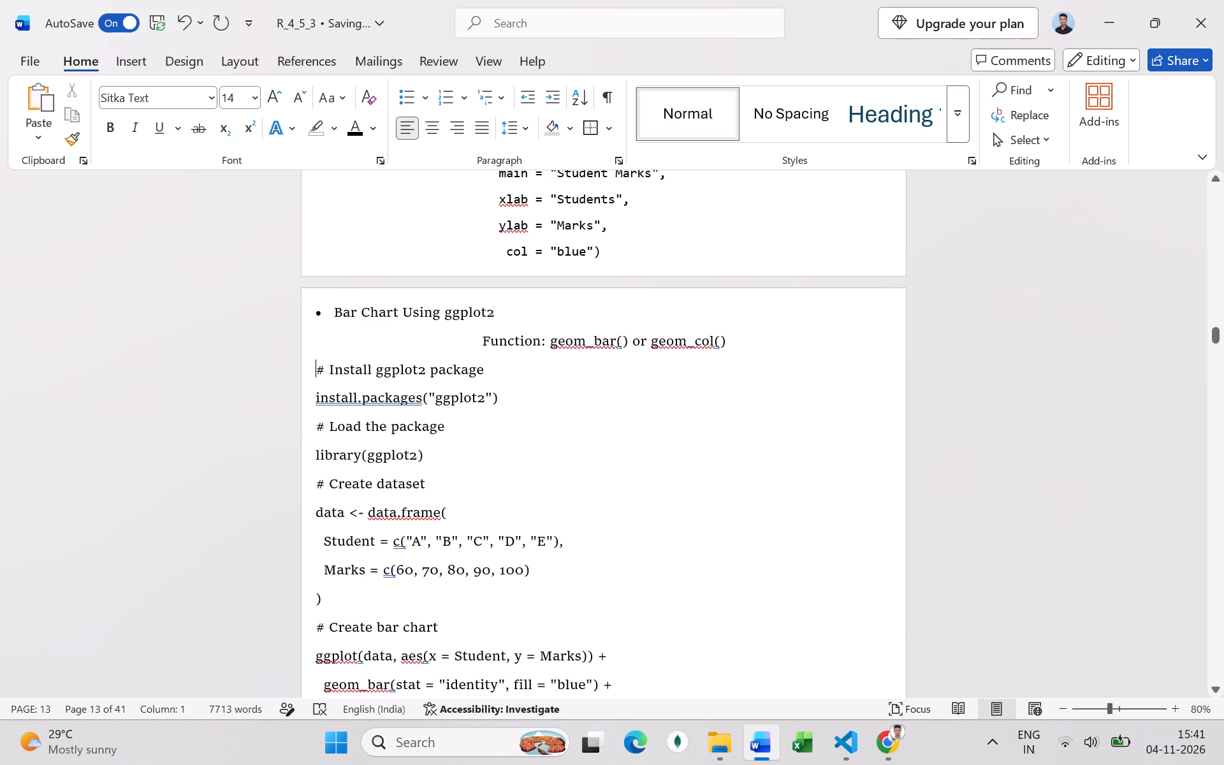
left_click_drag(331, 401, 373, 621)
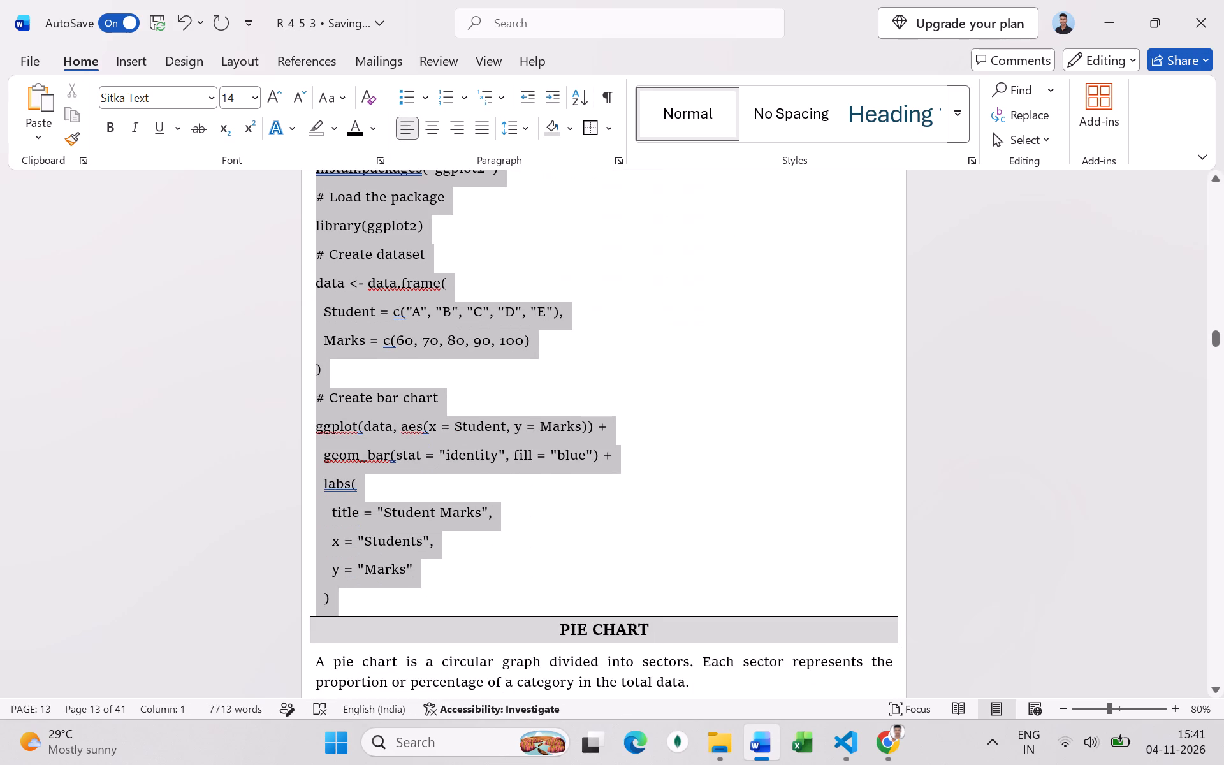
left_click_drag(373, 621, 345, 607)
left_click(208, 104)
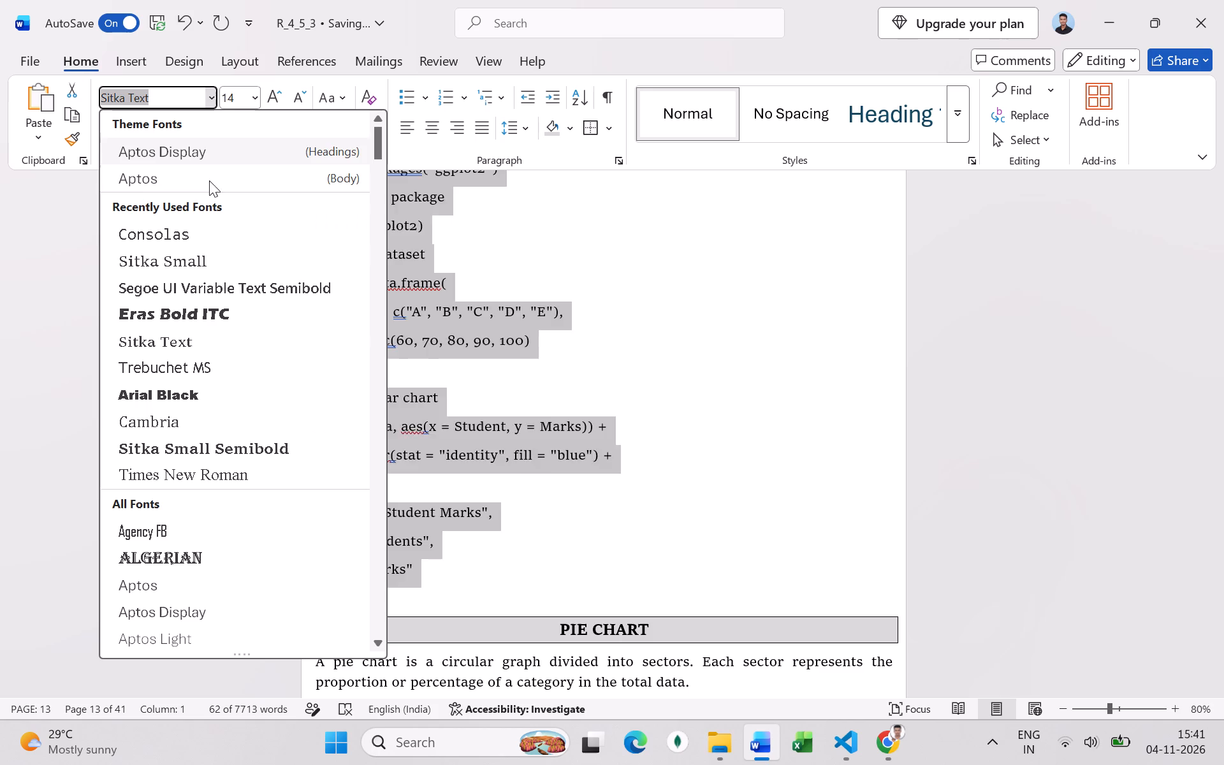
left_click(208, 242)
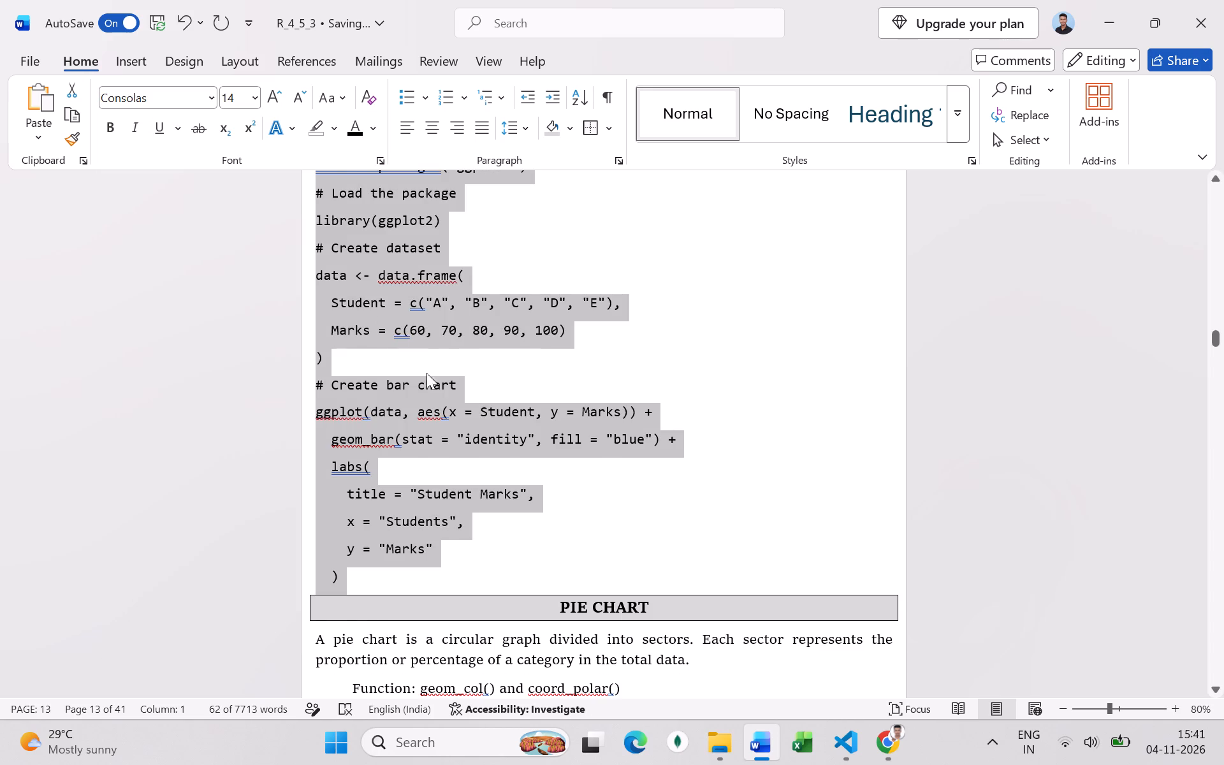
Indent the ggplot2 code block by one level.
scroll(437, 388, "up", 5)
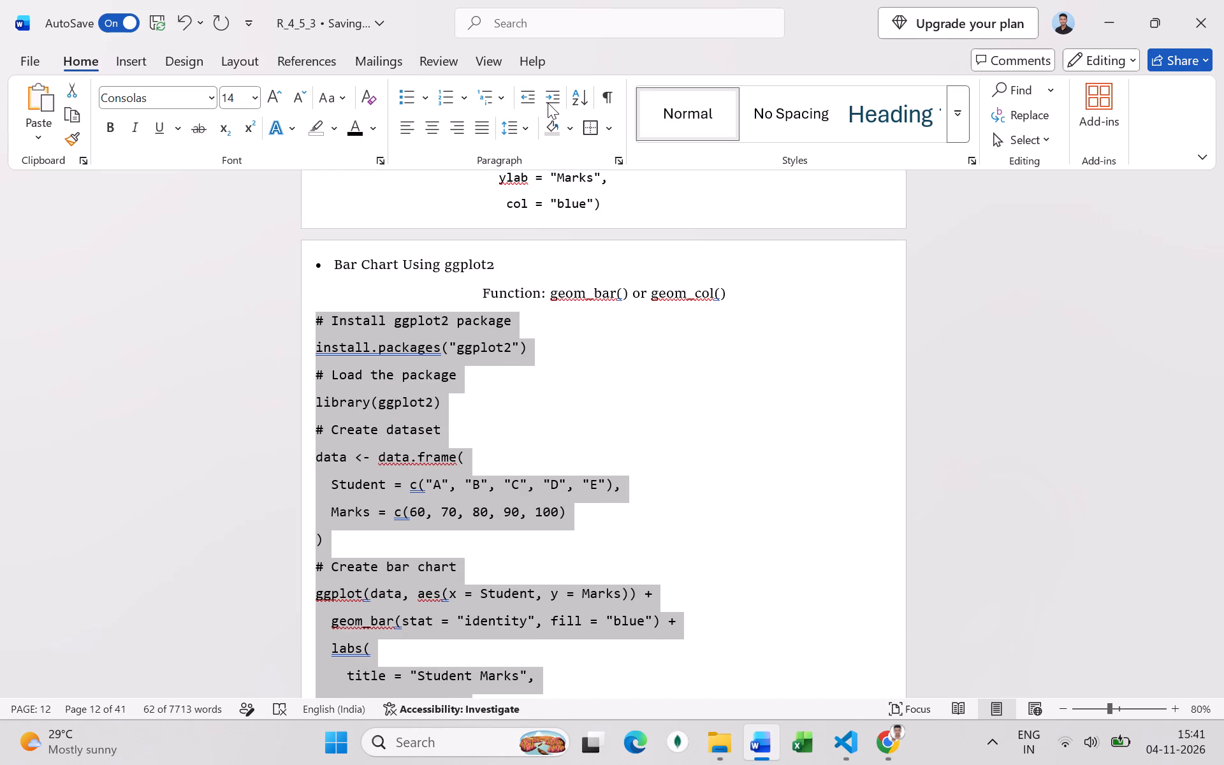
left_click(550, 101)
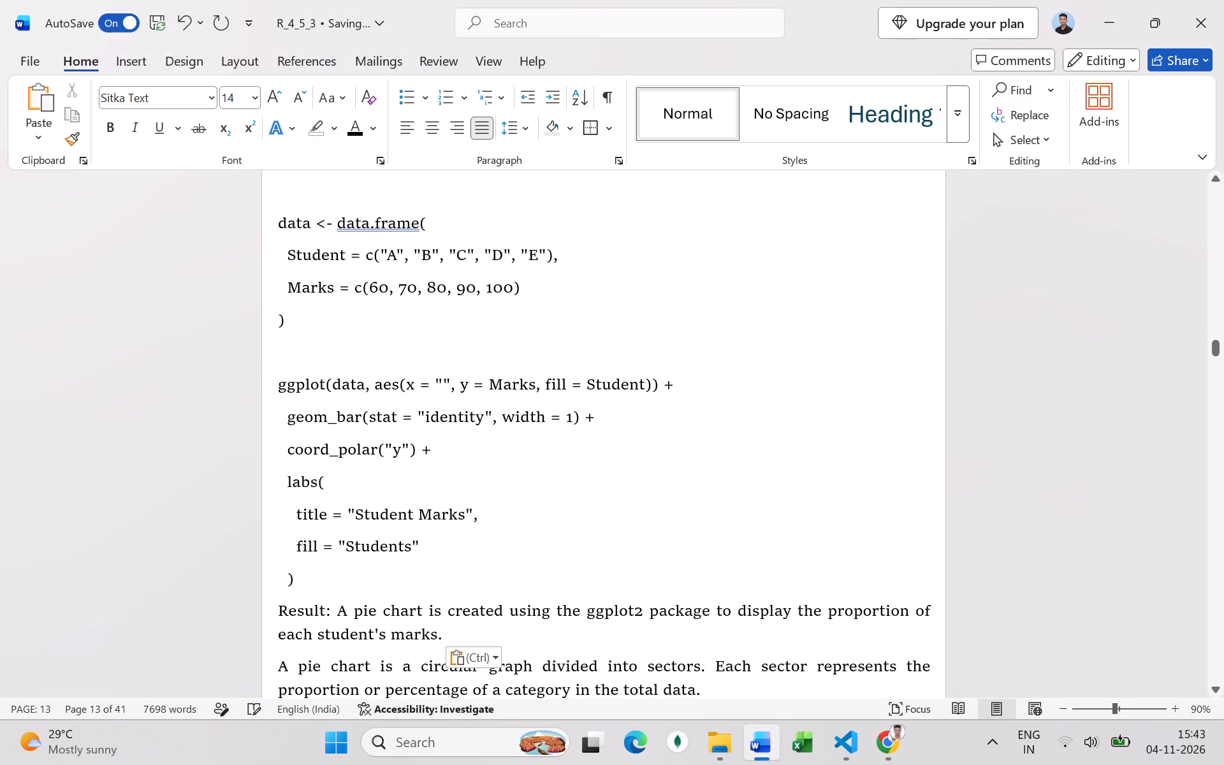
Delete the duplicate "Pie Chart" title line under the shaded PIE CHART heading.
scroll(413, 449, "up", 2)
scroll(413, 449, "down", 1)
scroll(413, 449, "up", 9)
scroll(413, 449, "down", 1)
scroll(414, 449, "up", 5)
scroll(414, 449, "down", 1)
scroll(414, 449, "up", 13)
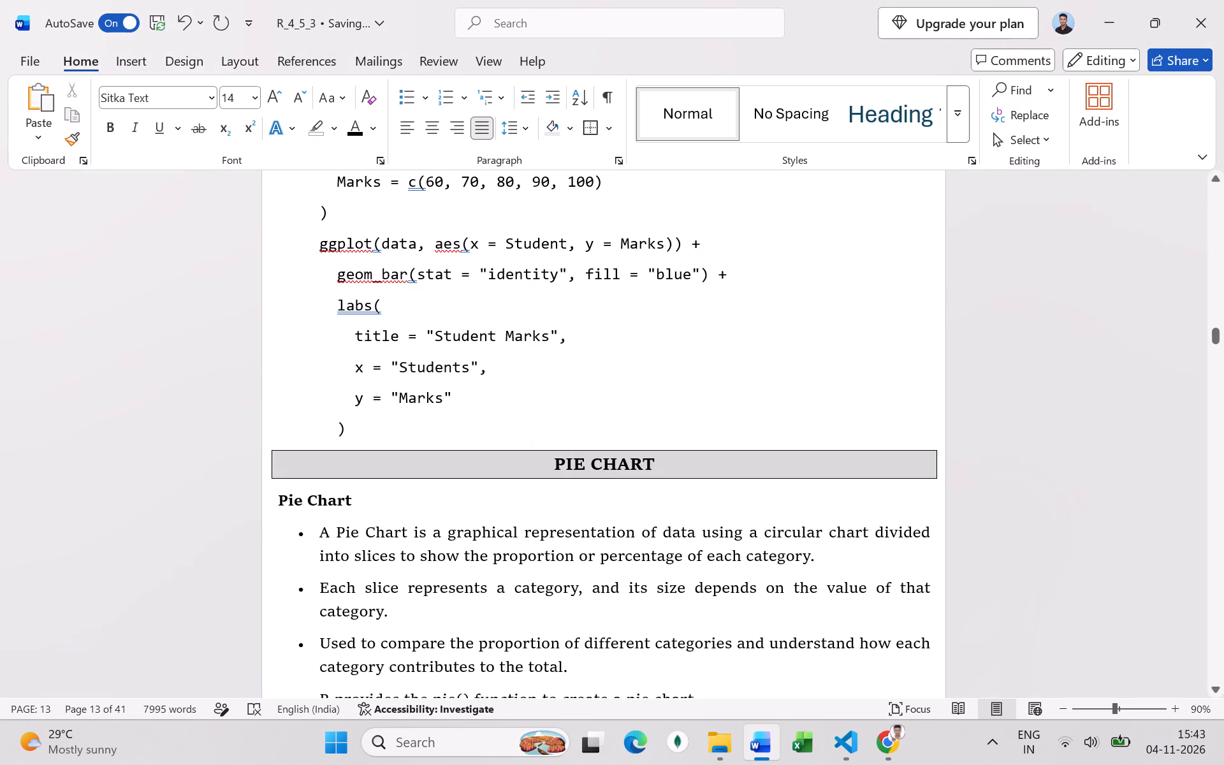
left_click_drag(366, 511, 265, 507)
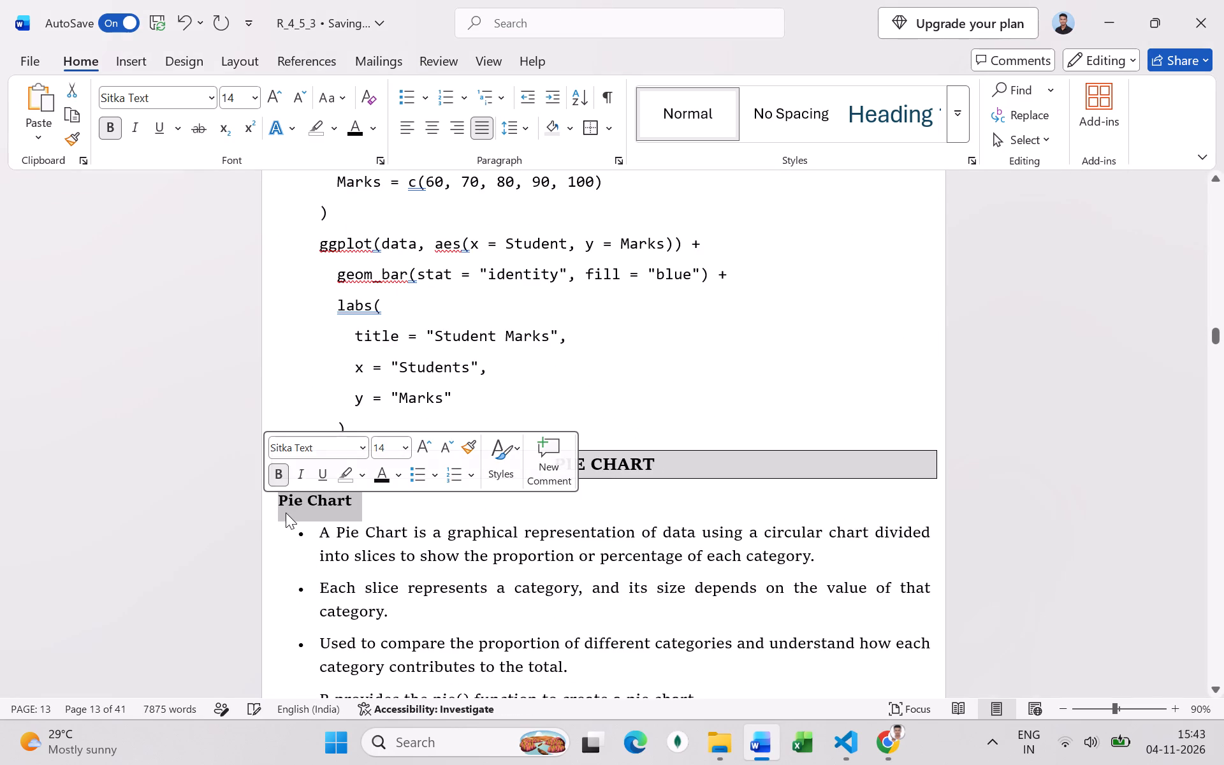
key("BackSpace")
Decrease the indent of the pie chart bullets, from the definition through "Example R Program:".
scroll(376, 576, "down", 5)
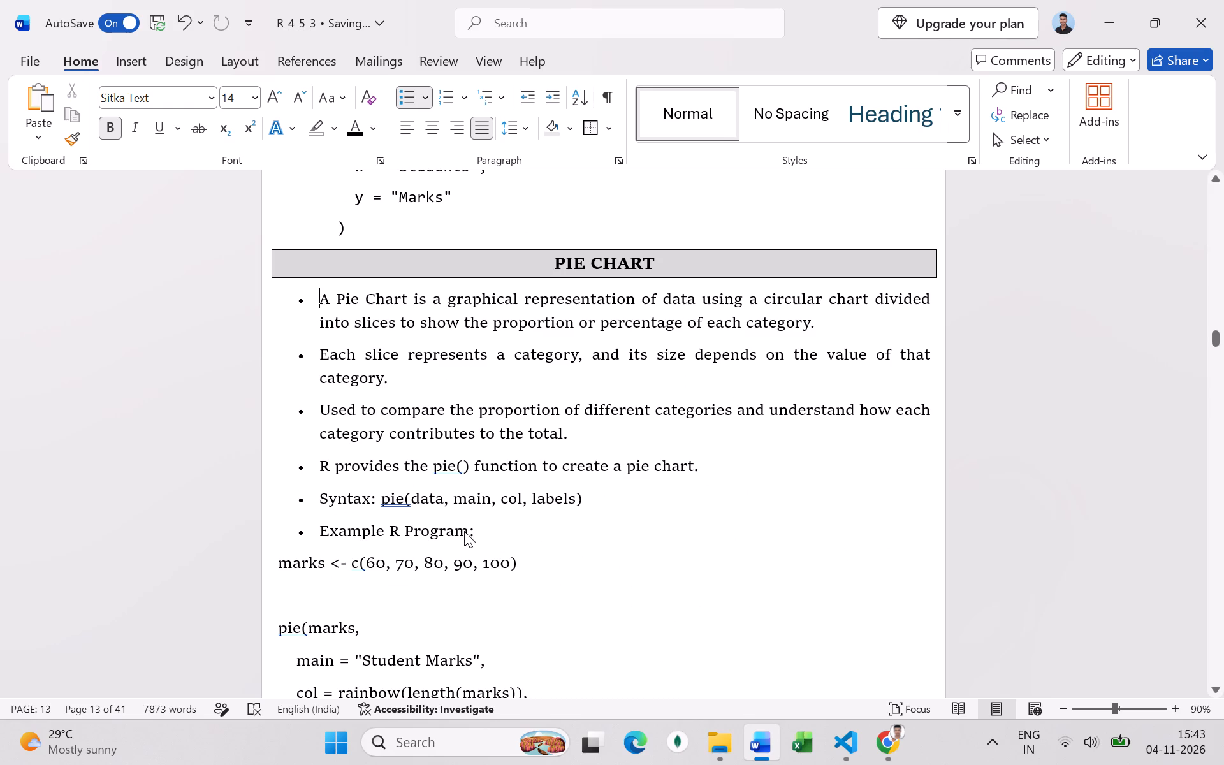
left_click_drag(473, 523, 296, 312)
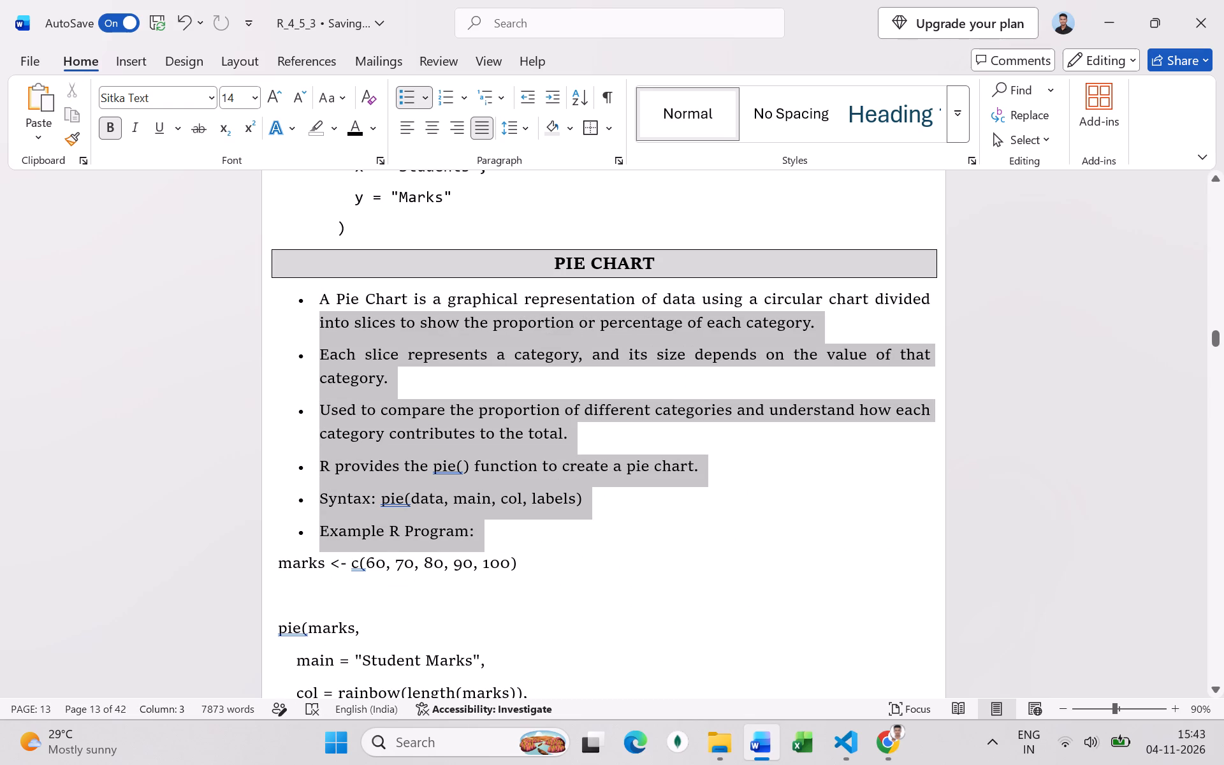
left_click_drag(296, 312, 292, 298)
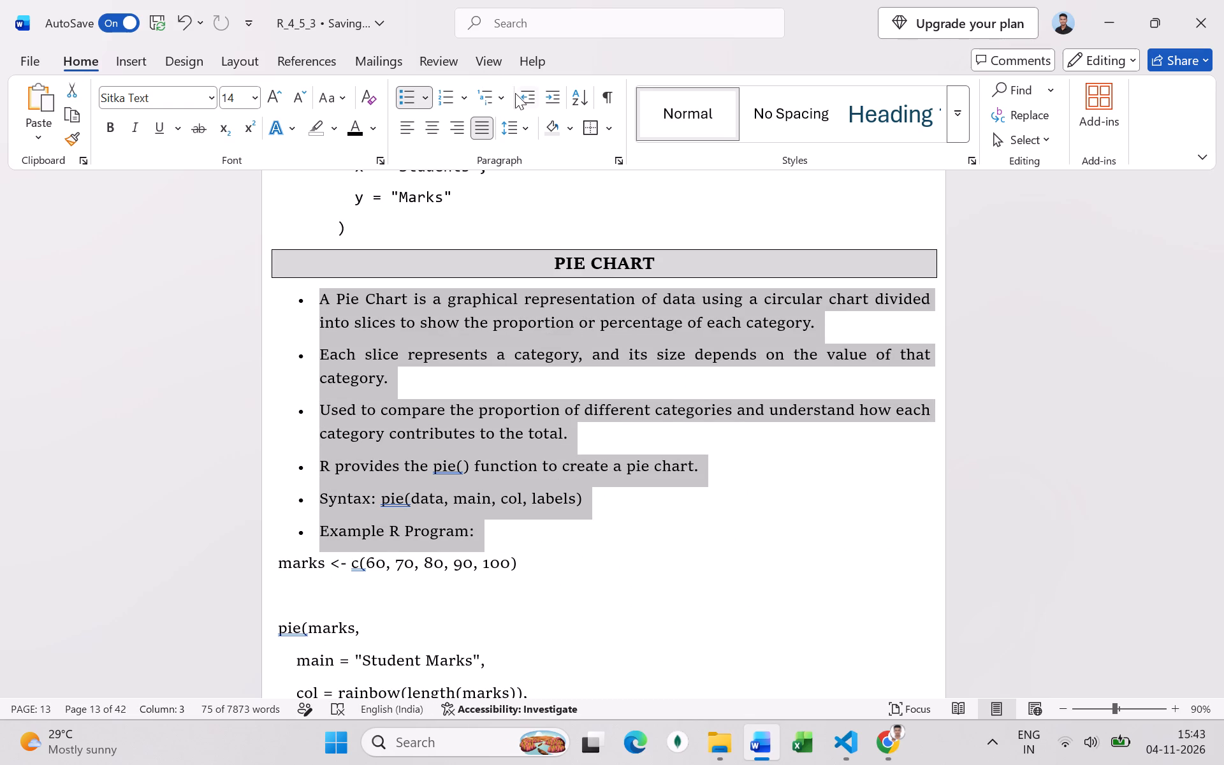
triple_click(516, 94)
left_click(519, 95)
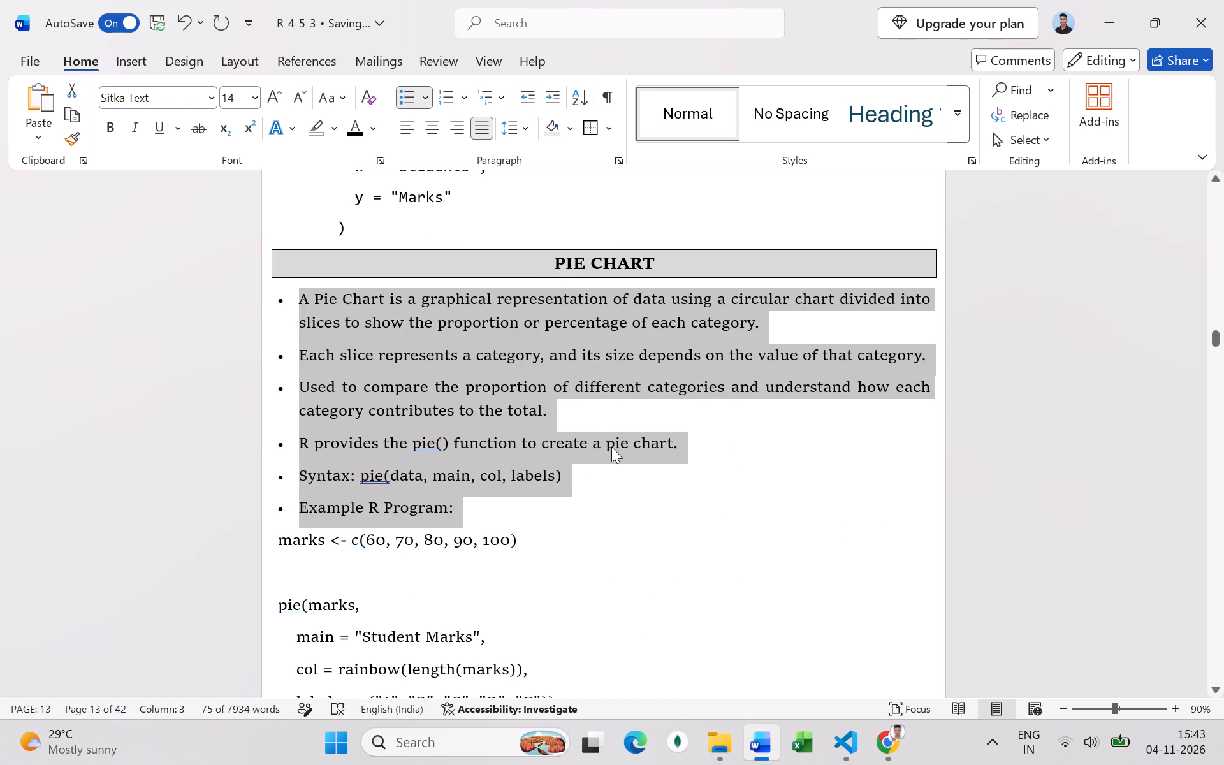
left_click(632, 404)
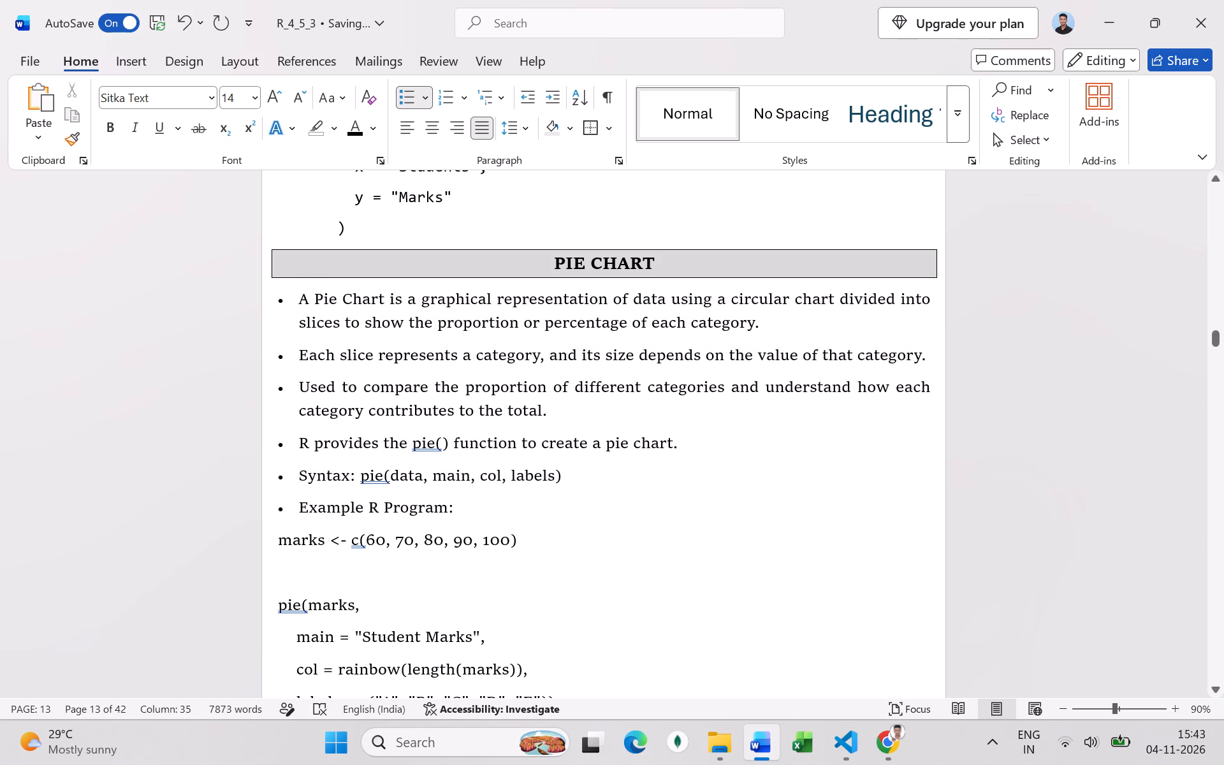
Delete the words "proportion or" from the first pie chart bullet.
left_click_drag(537, 323, 458, 319)
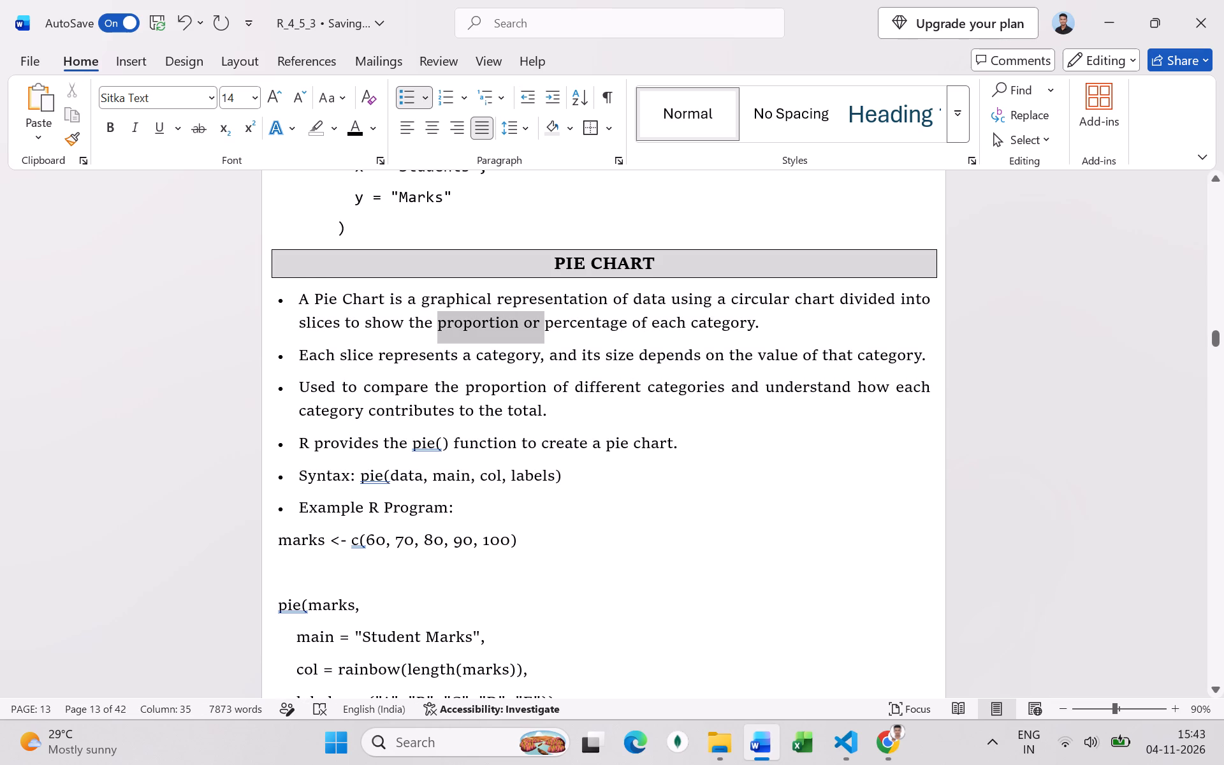
left_click_drag(458, 319, 452, 319)
key("BackSpace")
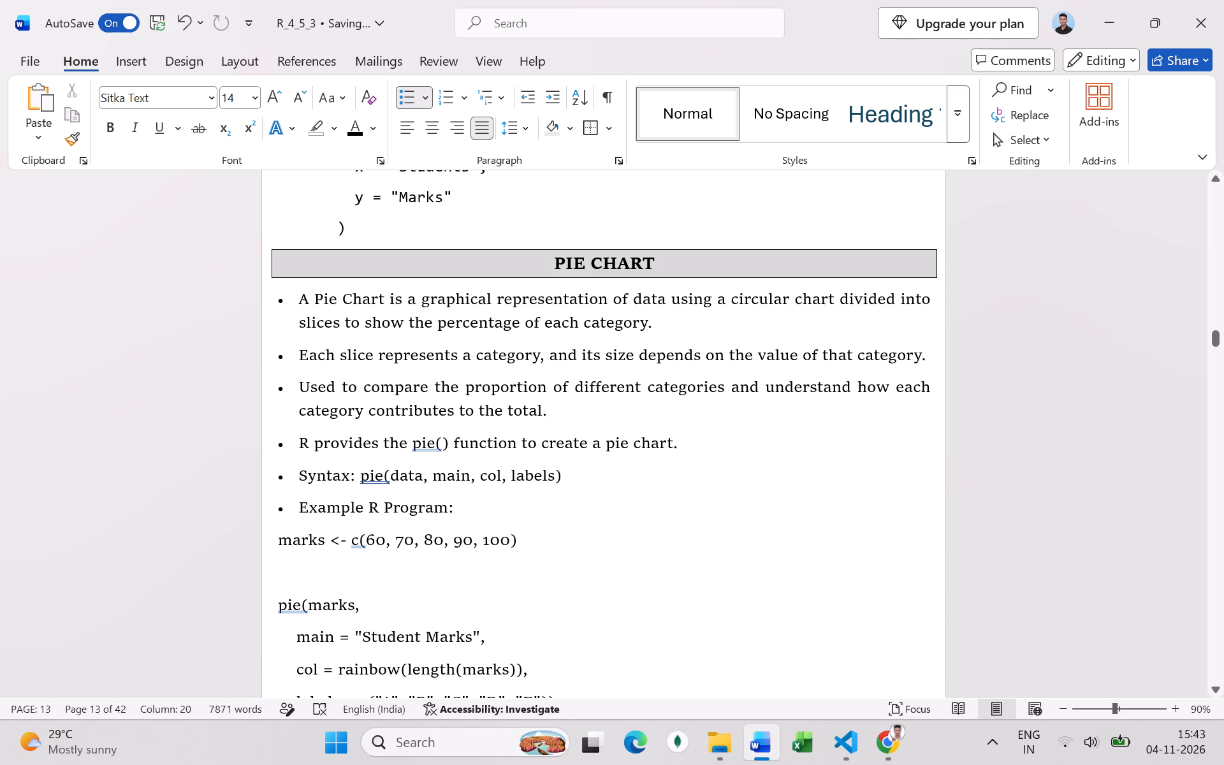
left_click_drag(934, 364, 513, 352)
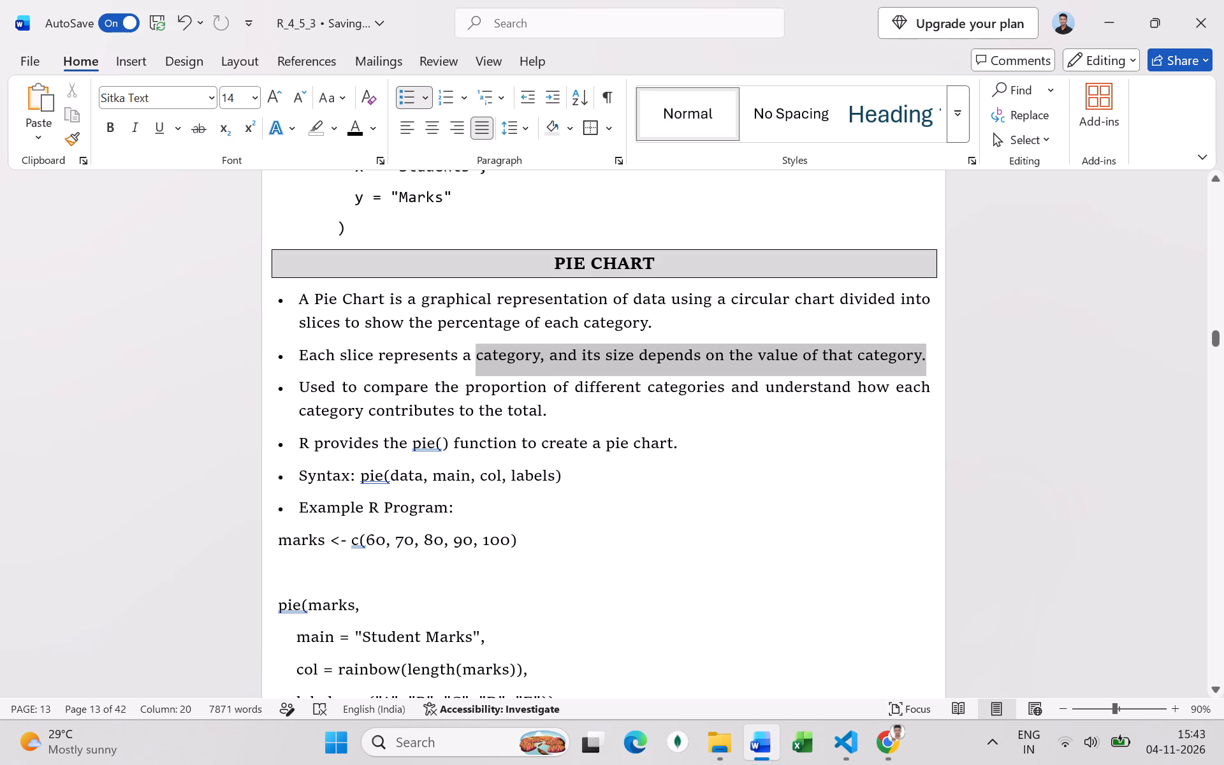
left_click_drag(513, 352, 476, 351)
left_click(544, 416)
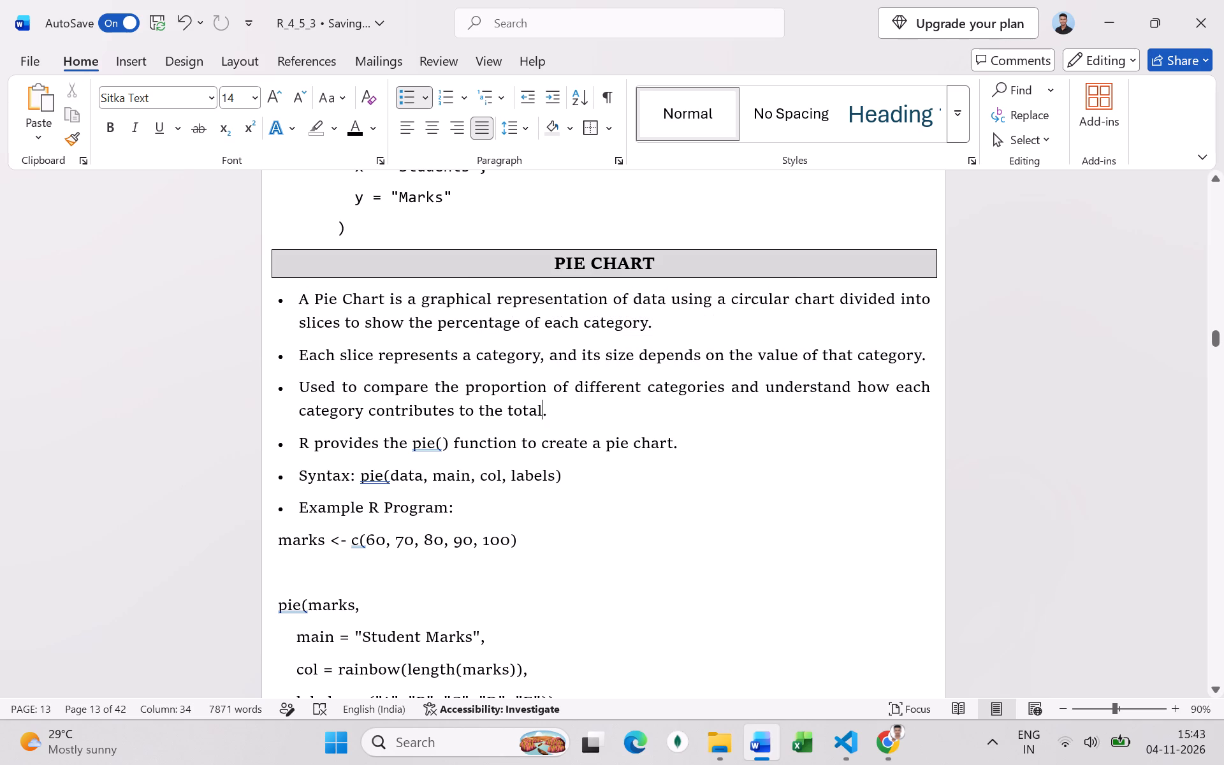
Delete the blank line between the marks vector and the pie() call in the example code.
scroll(388, 567, "down", 4)
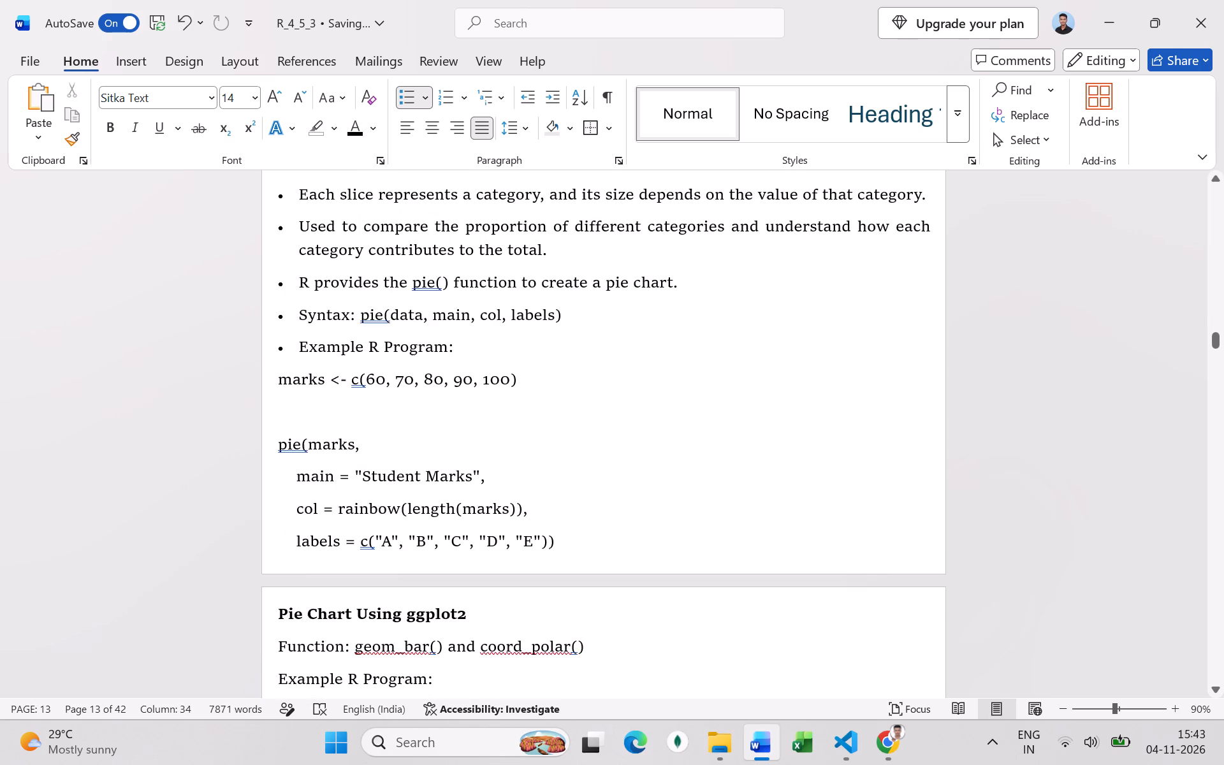
scroll(411, 553, "down", 2)
left_click(327, 342)
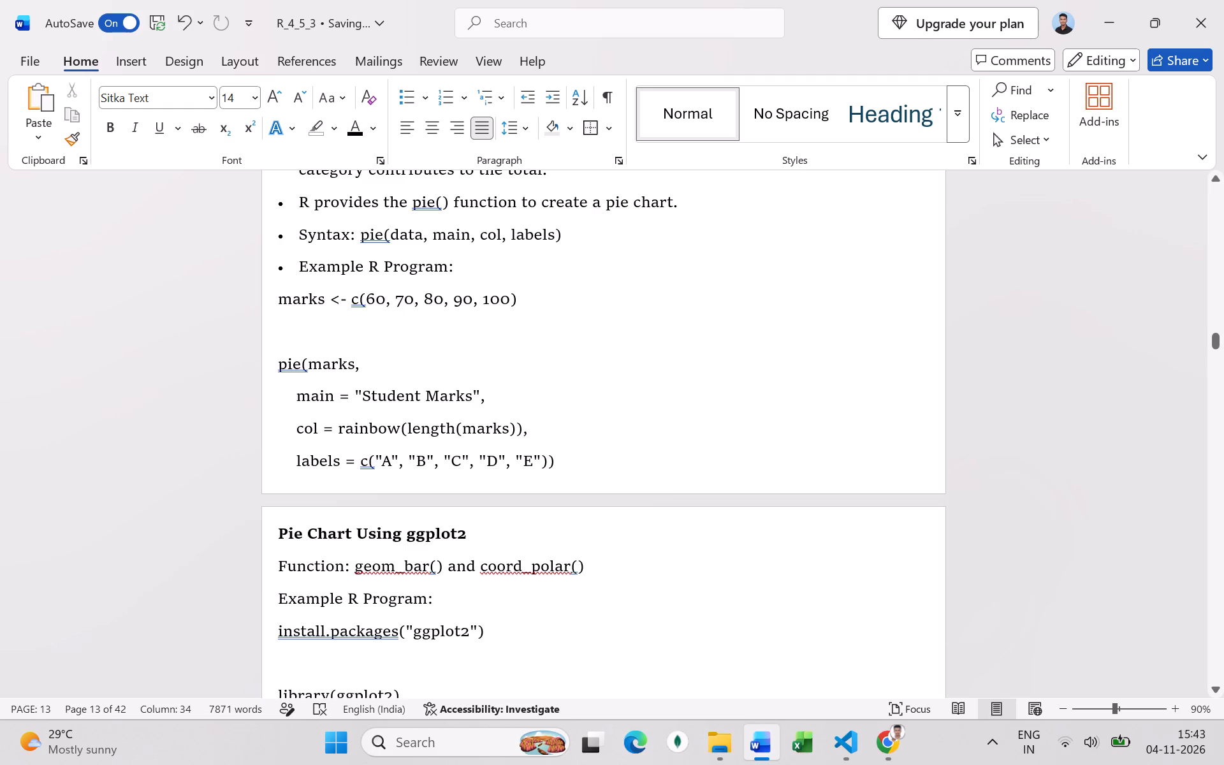
key("BackSpace")
Indent the pie() example code under "Example R Program:" and set its font to Consolas.
left_click_drag(586, 428, 240, 316)
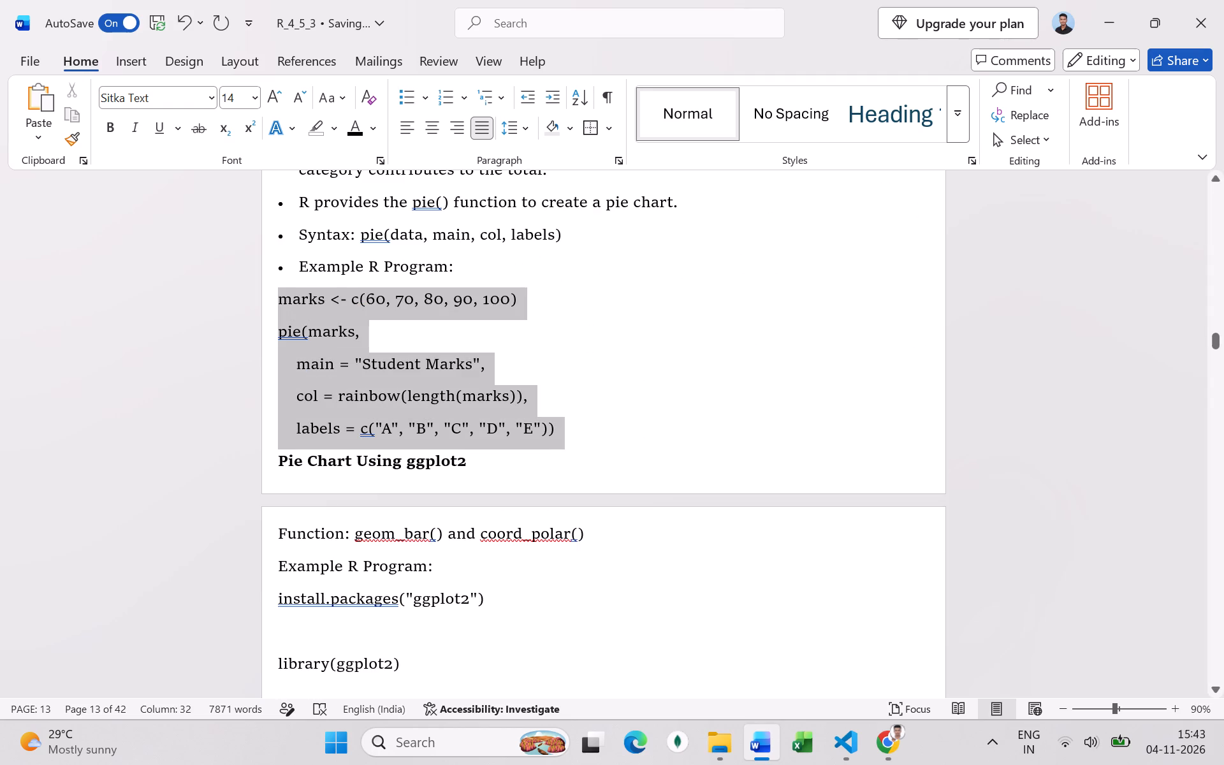
left_click_drag(240, 316, 232, 305)
triple_click(558, 93)
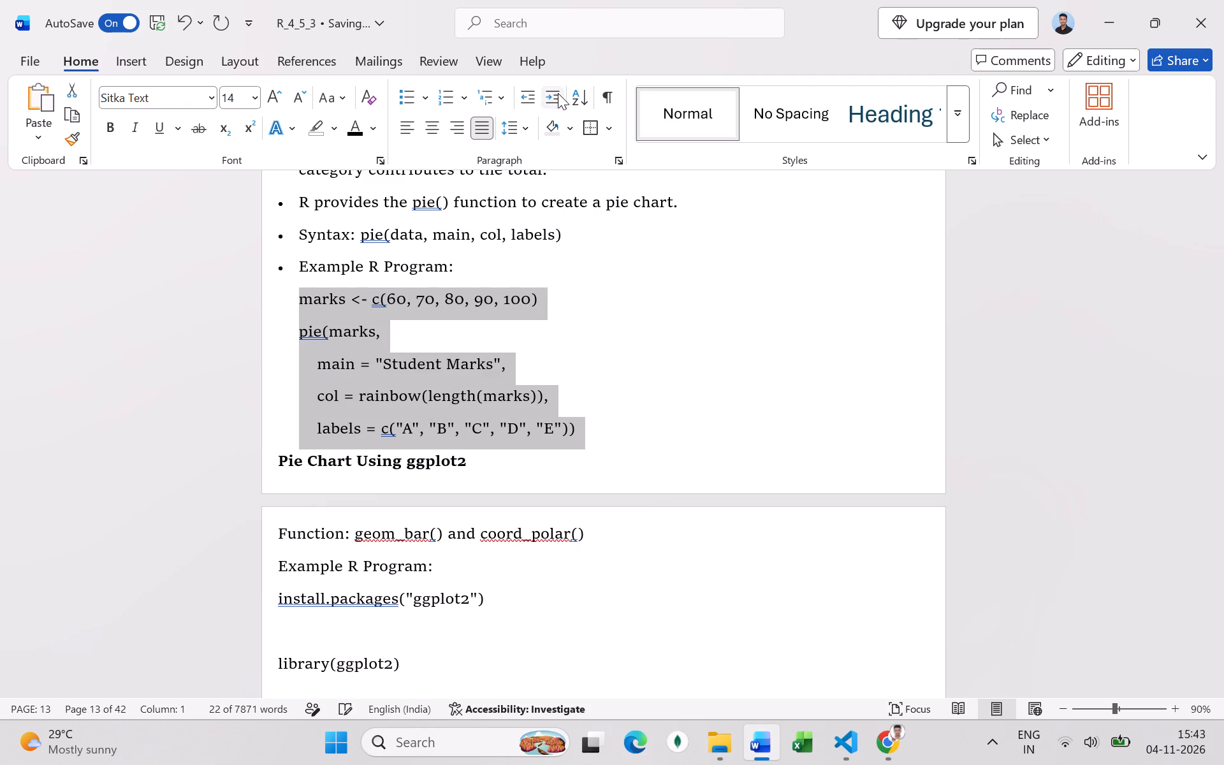
left_click(214, 96)
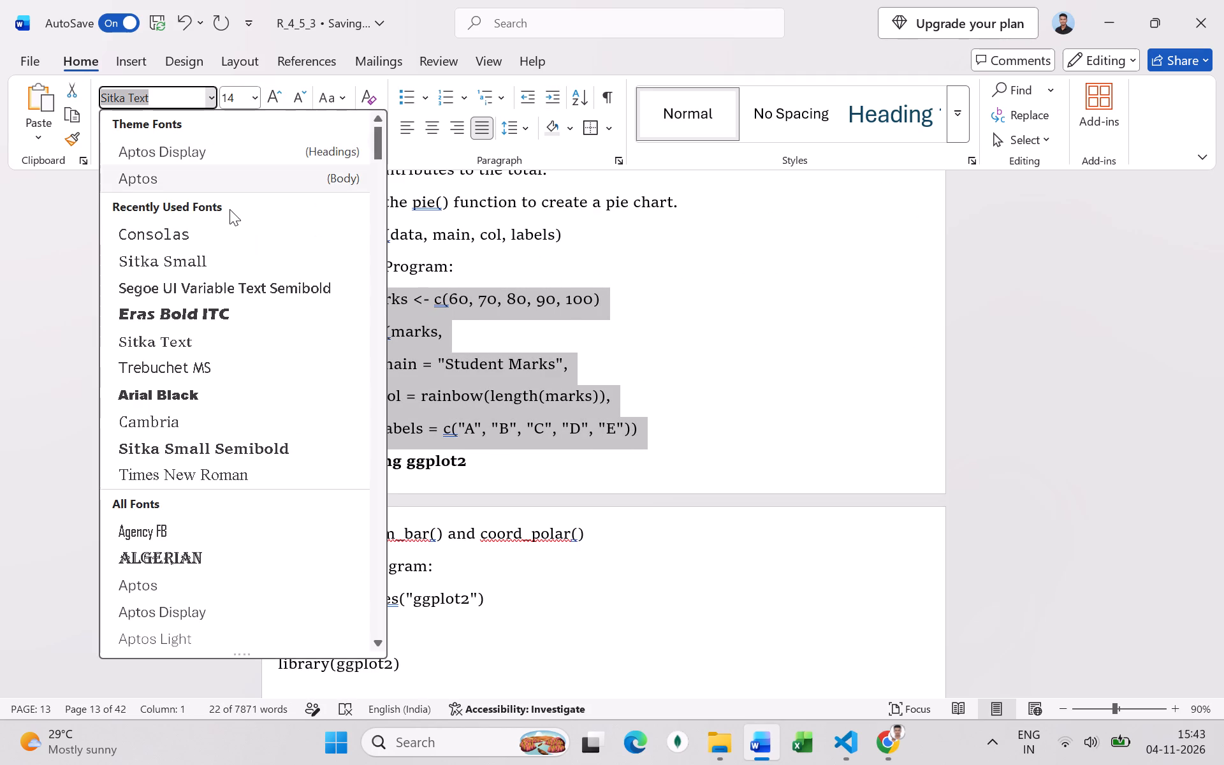
left_click(233, 239)
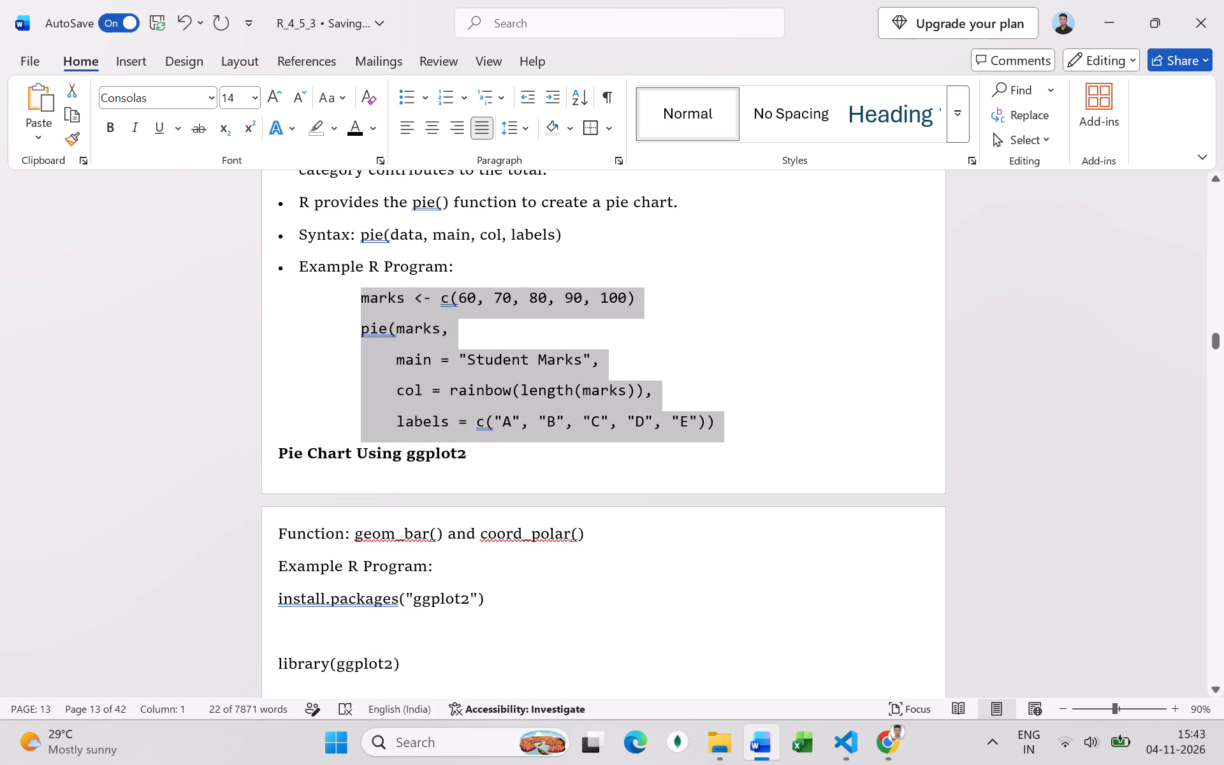
Set the line spacing of the pie() example code to 1.0.
left_click(514, 134)
left_click(538, 144)
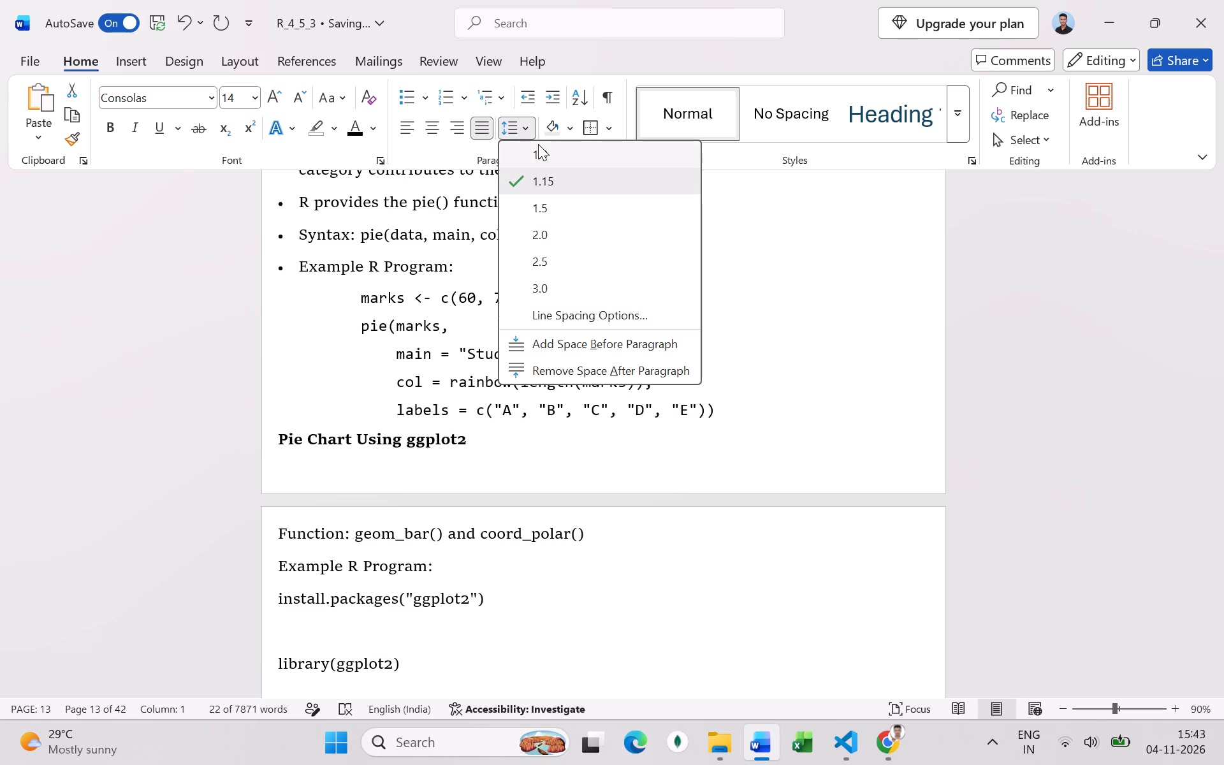
Move the closing parenthesis of labs() in the ggplot2 bar chart code up onto the y = "Marks" line.
left_click(513, 331)
scroll(525, 358, "up", 6)
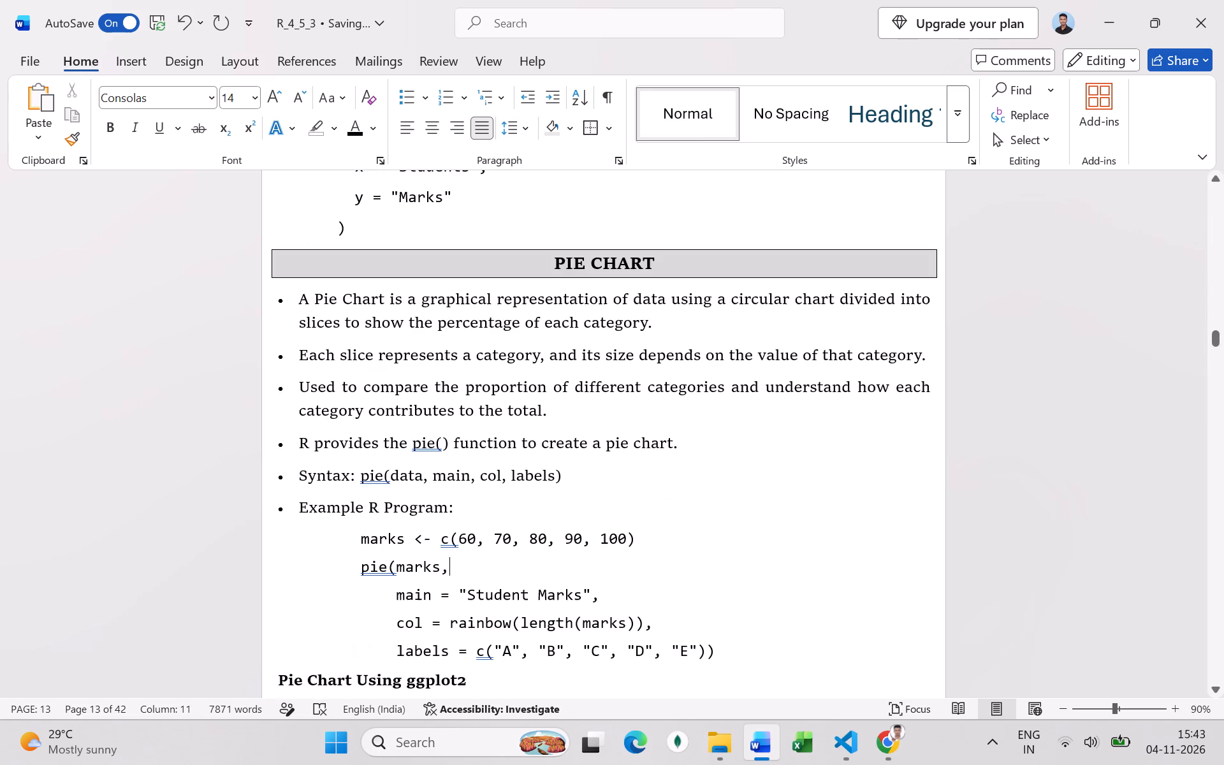
scroll(475, 422, "up", 5)
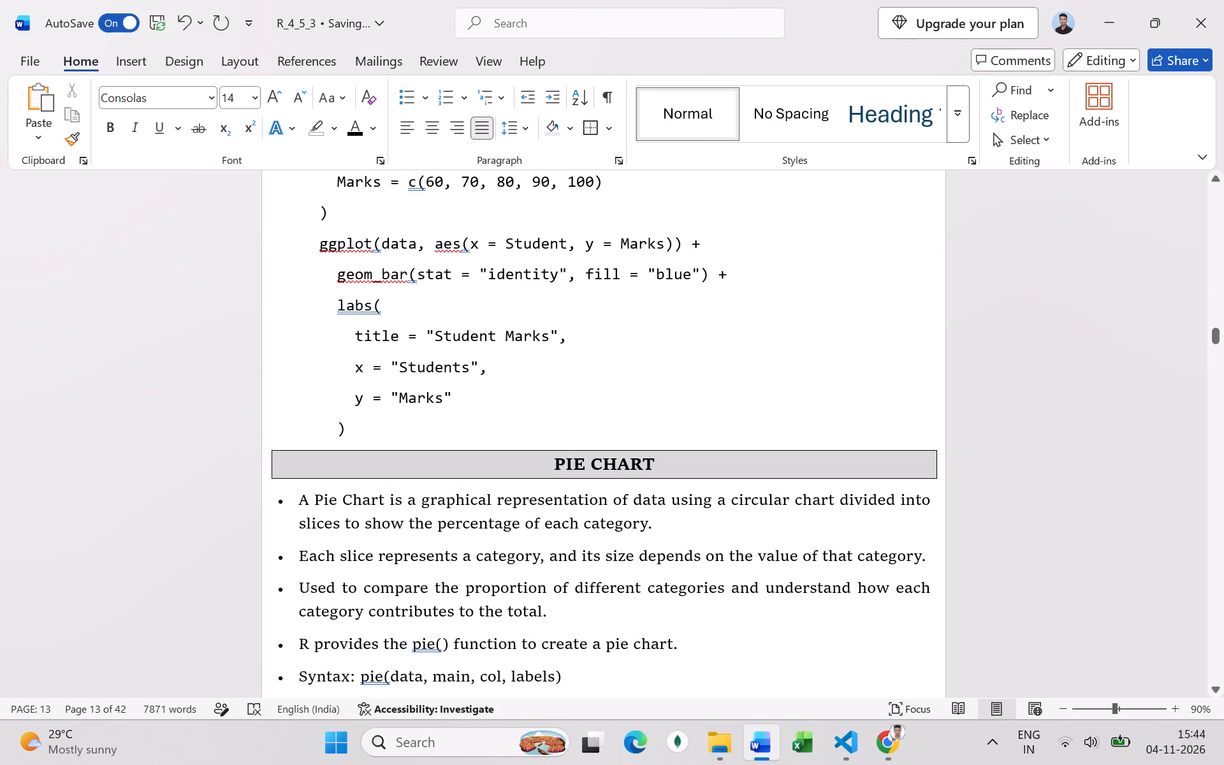
left_click(330, 428)
key("BackSpace")
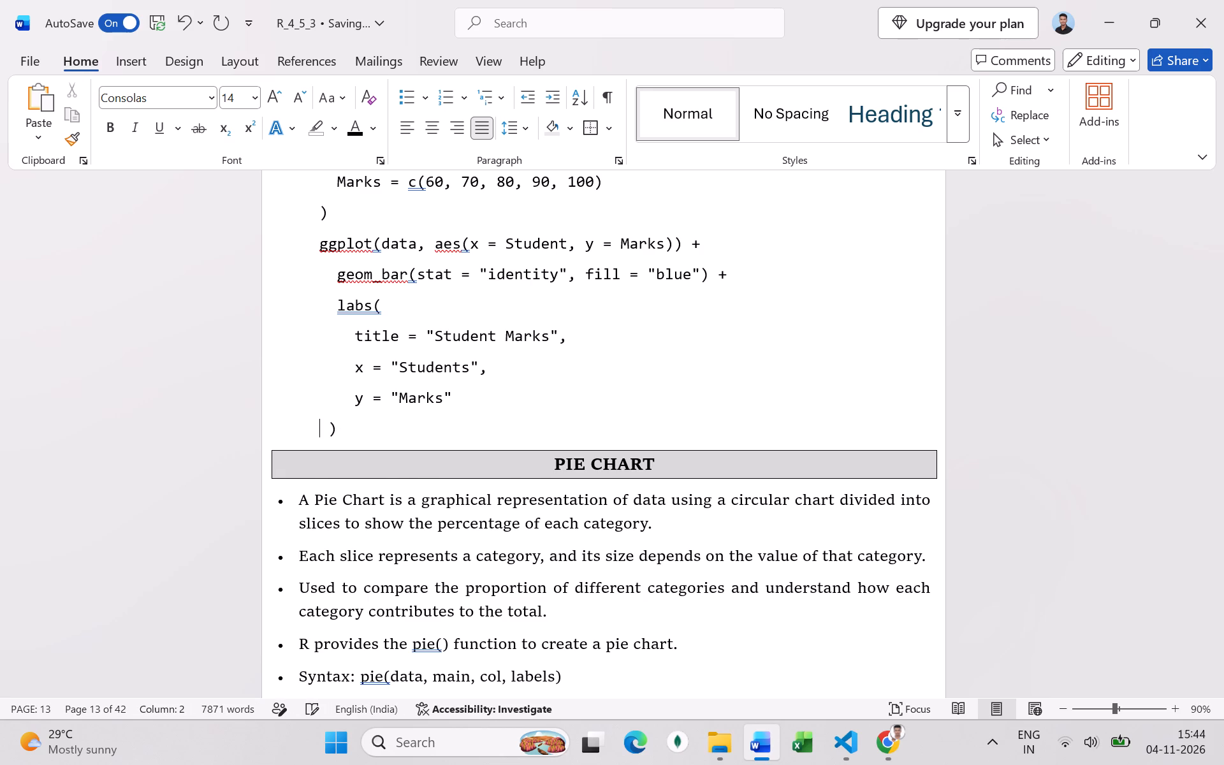
key("BackSpace")
key("Tab")
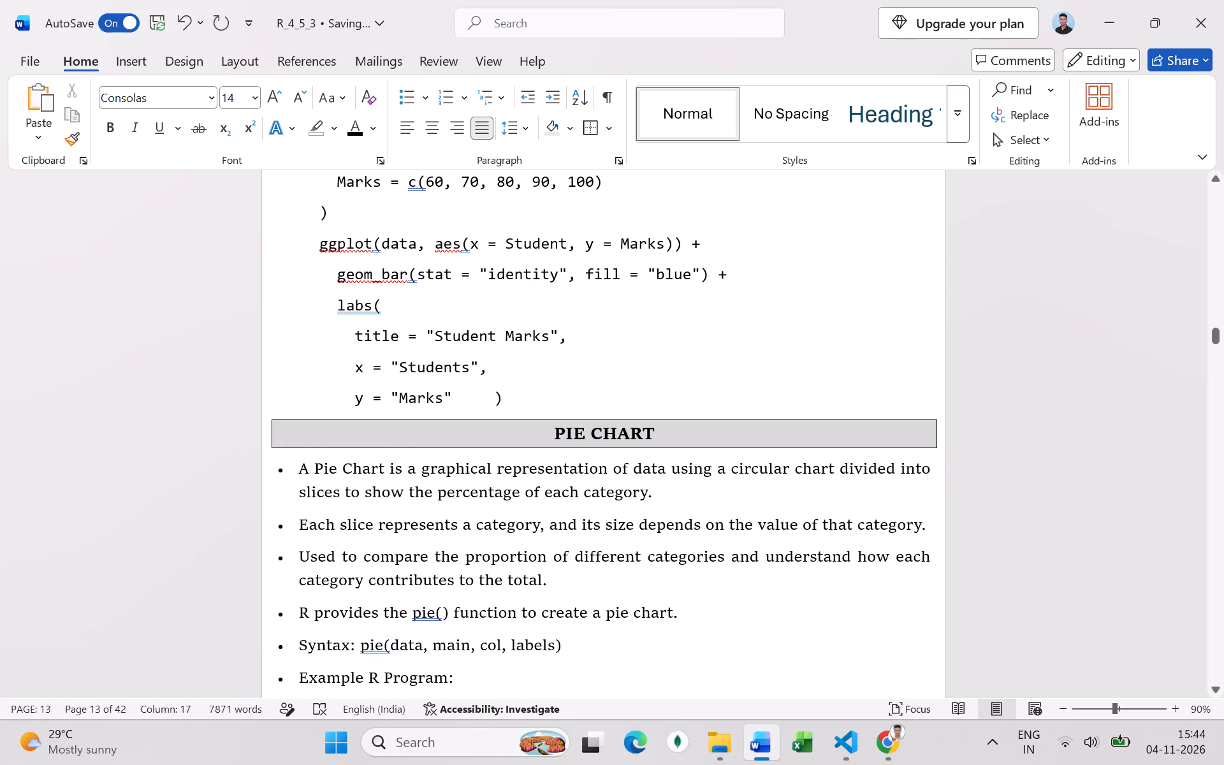
Move the closing parenthesis of data.frame() in the bar chart code up onto the Marks = c(60, 70, 80, 90, 100) line.
scroll(384, 513, "up", 5)
left_click(304, 416)
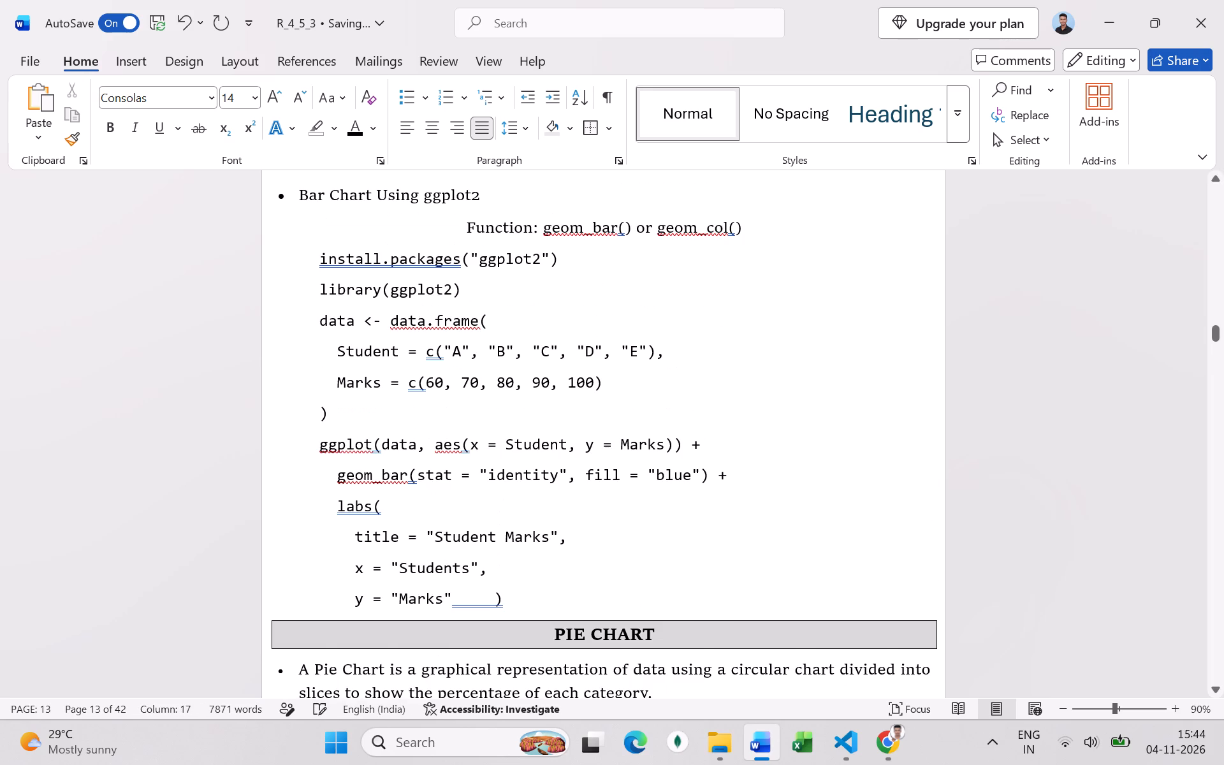
key("BackSpace")
key("Tab")
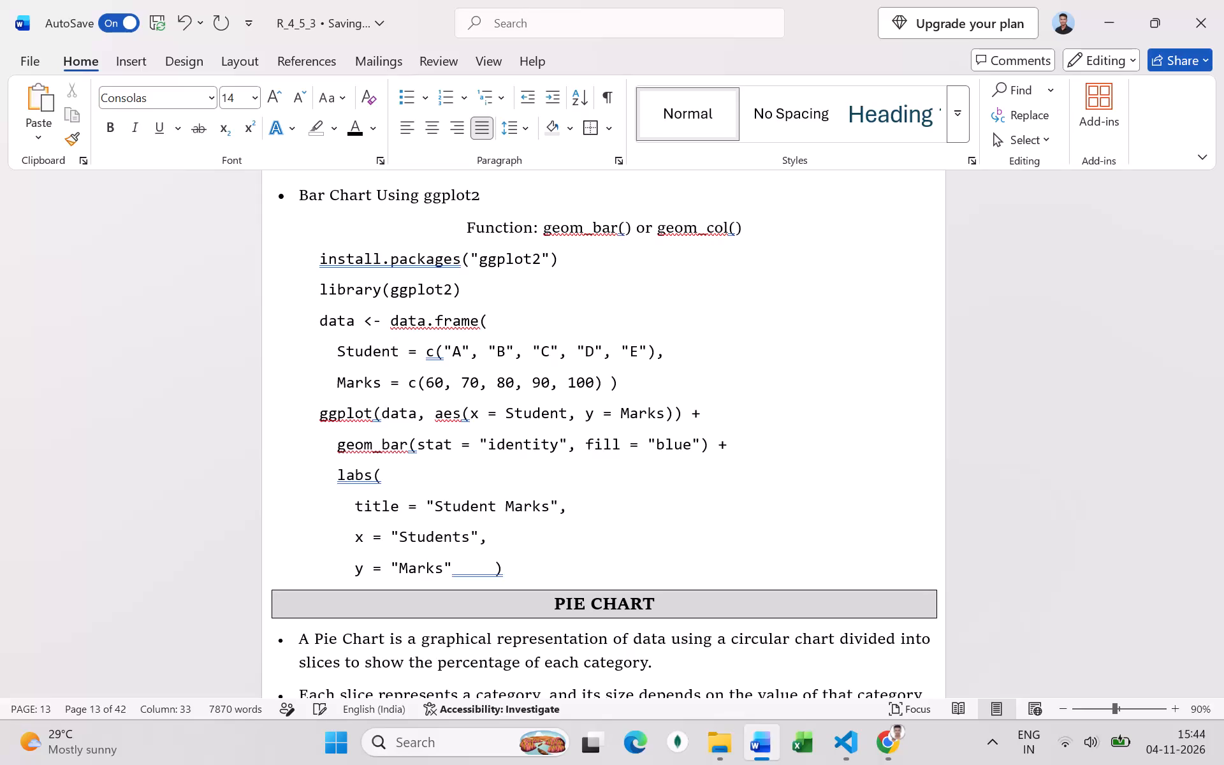
Replace the "Example R Program:" line in the "Pie Chart Using ggplot2" section with a blank line.
scroll(408, 458, "down", 12)
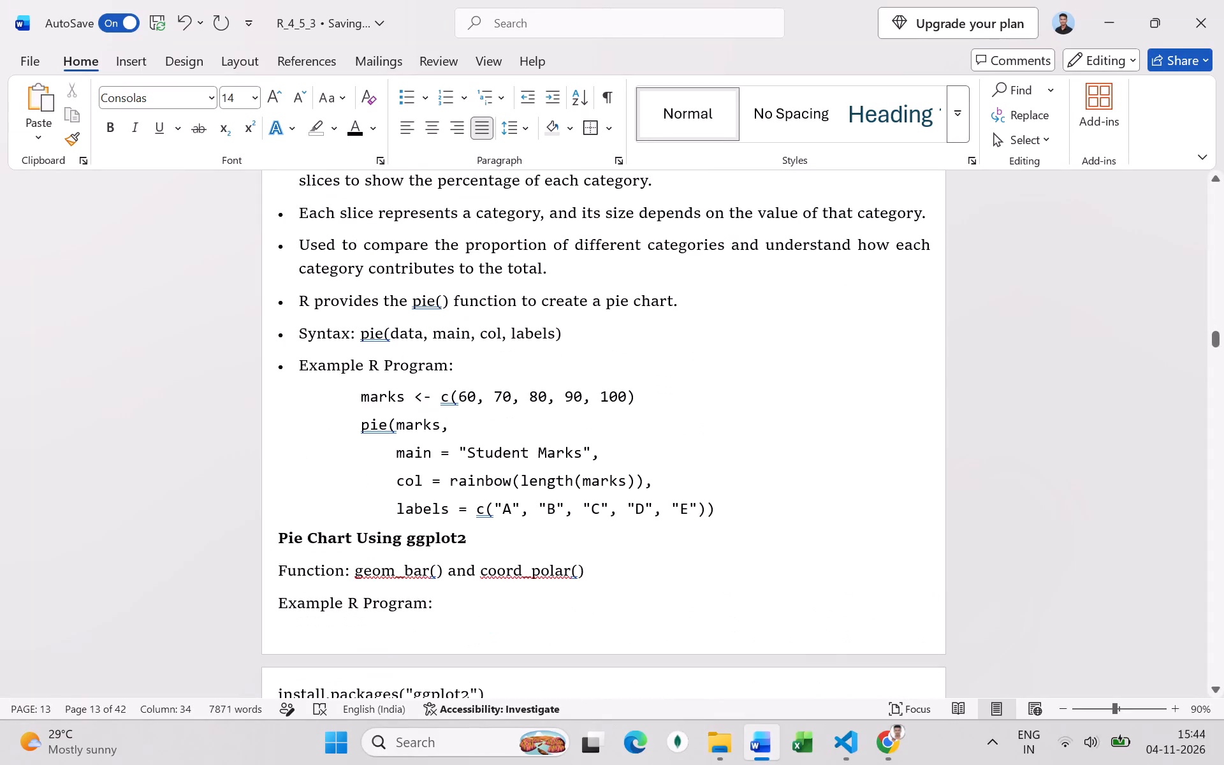
scroll(448, 440, "down", 4)
left_click_drag(444, 444, 399, 444)
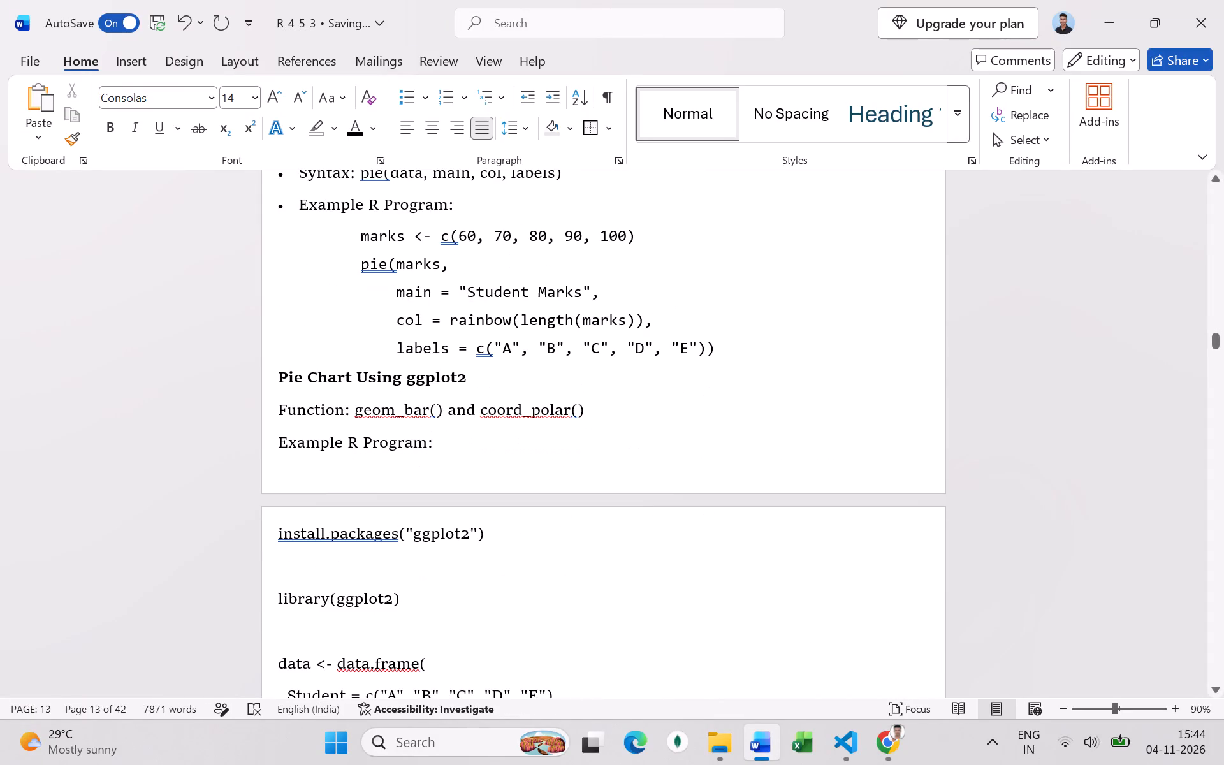
left_click_drag(399, 444, 265, 444)
key("BackSpace")
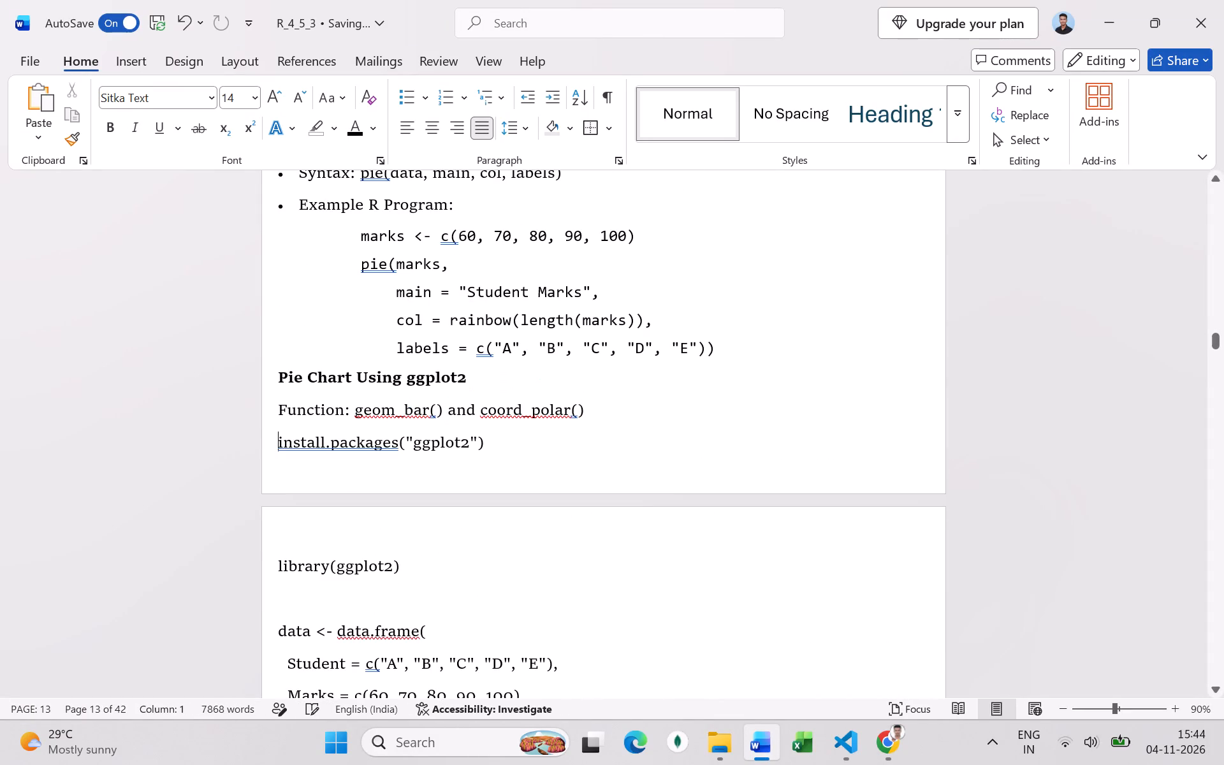
key("Return")
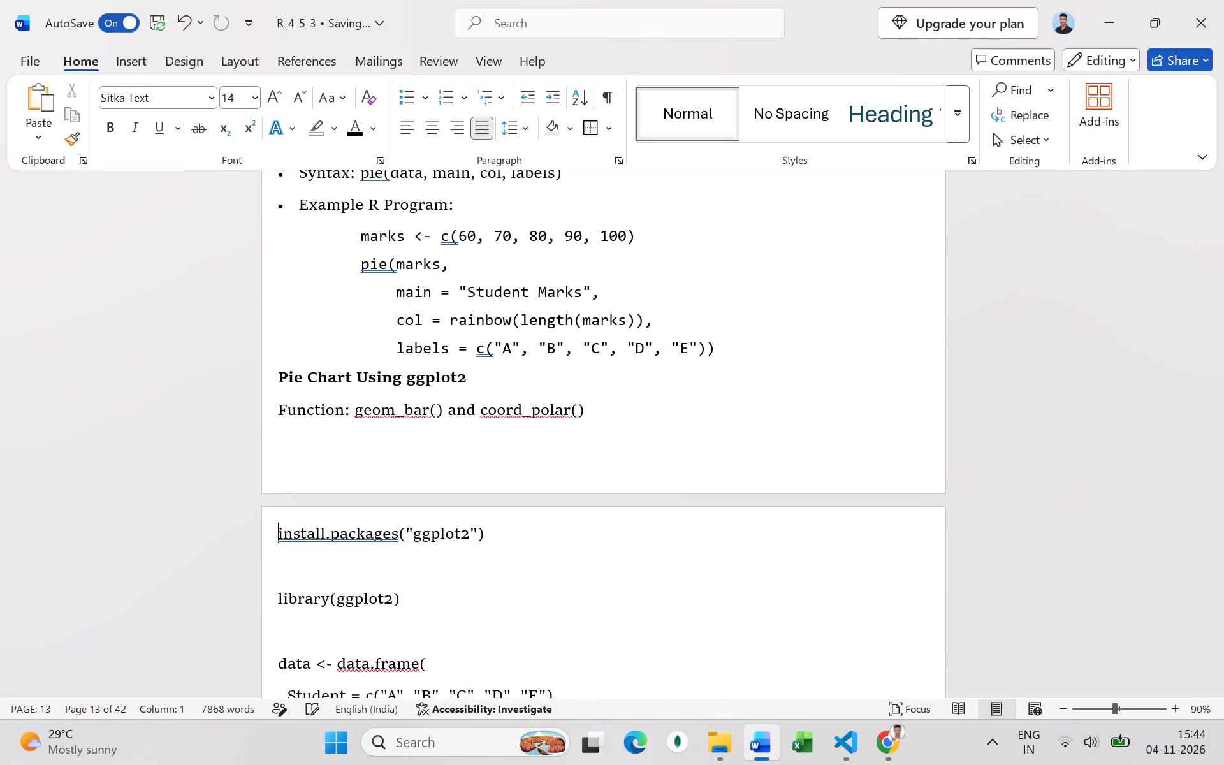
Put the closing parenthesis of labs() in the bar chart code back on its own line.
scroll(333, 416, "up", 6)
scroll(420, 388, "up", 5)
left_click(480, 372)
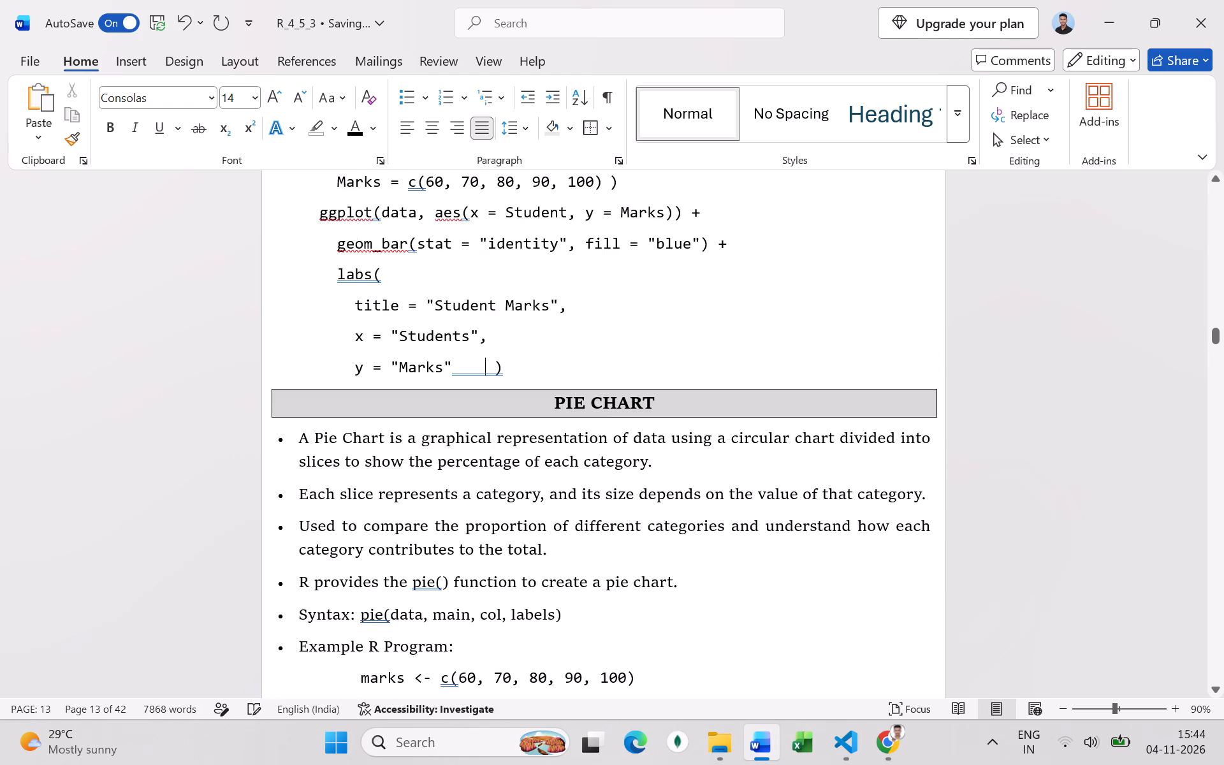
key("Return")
Review how the bar chart and pie chart sections are laid out and where their pages break.
scroll(419, 436, "down", 3)
scroll(419, 436, "up", 1)
scroll(419, 436, "down", 9)
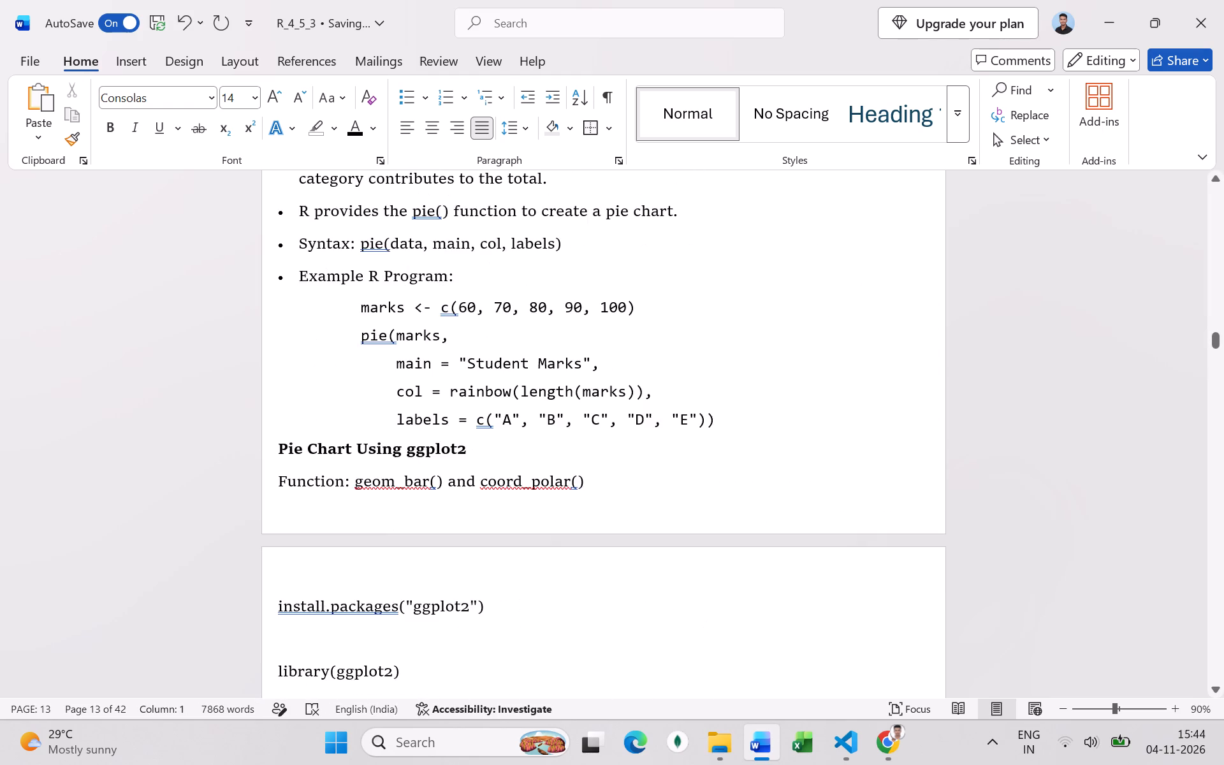
scroll(415, 444, "up", 3)
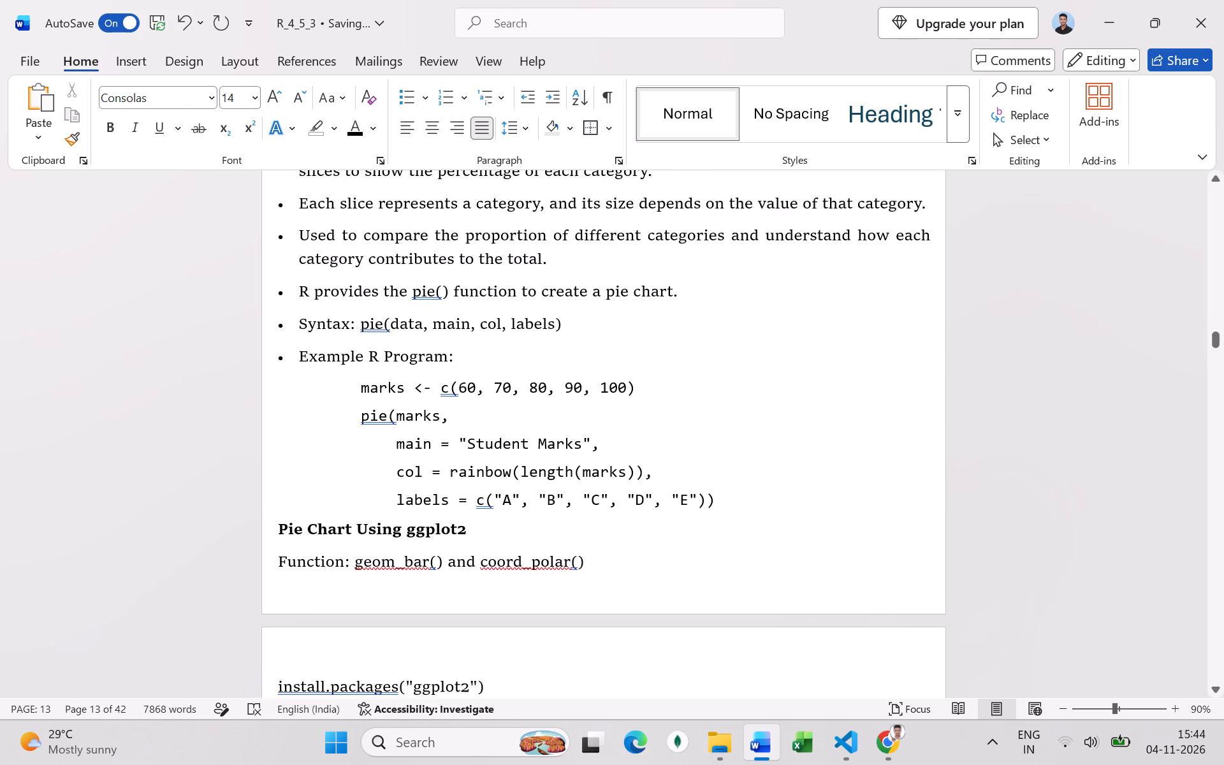
scroll(468, 514, "up", 19)
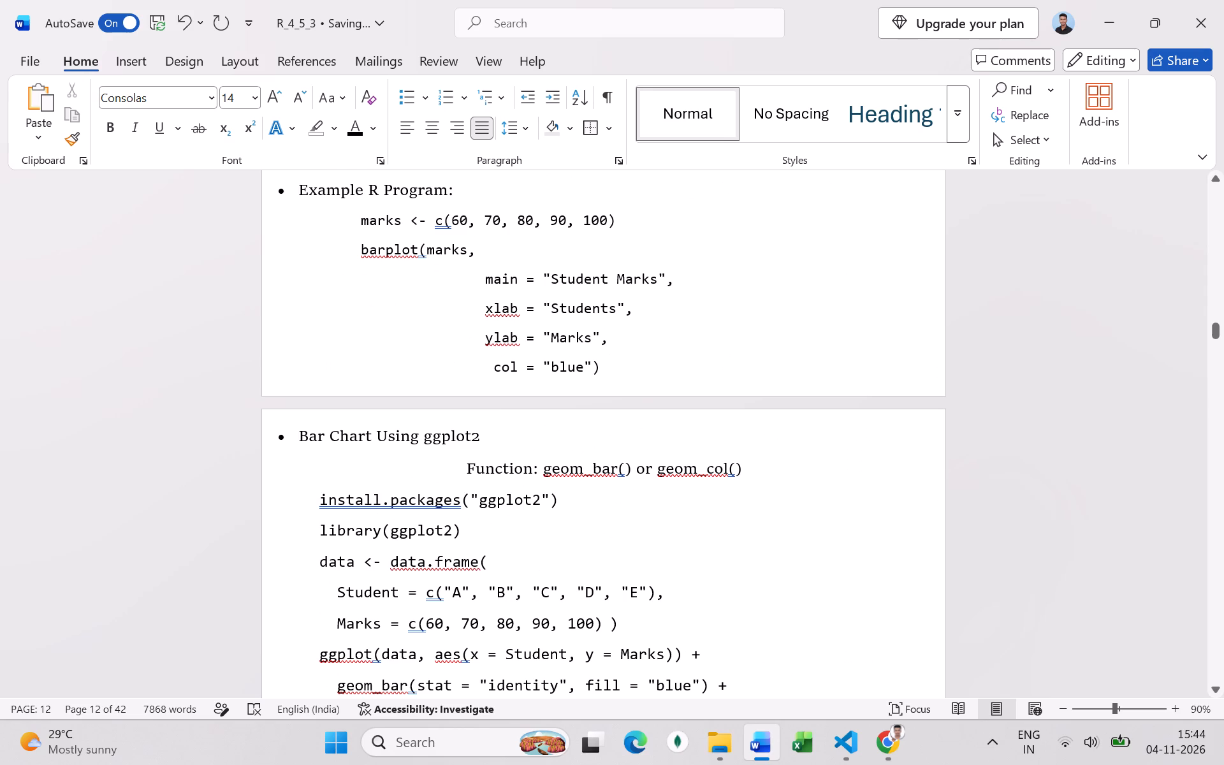
left_click_drag(491, 433, 302, 428)
left_click(363, 463)
scroll(389, 477, "up", 5)
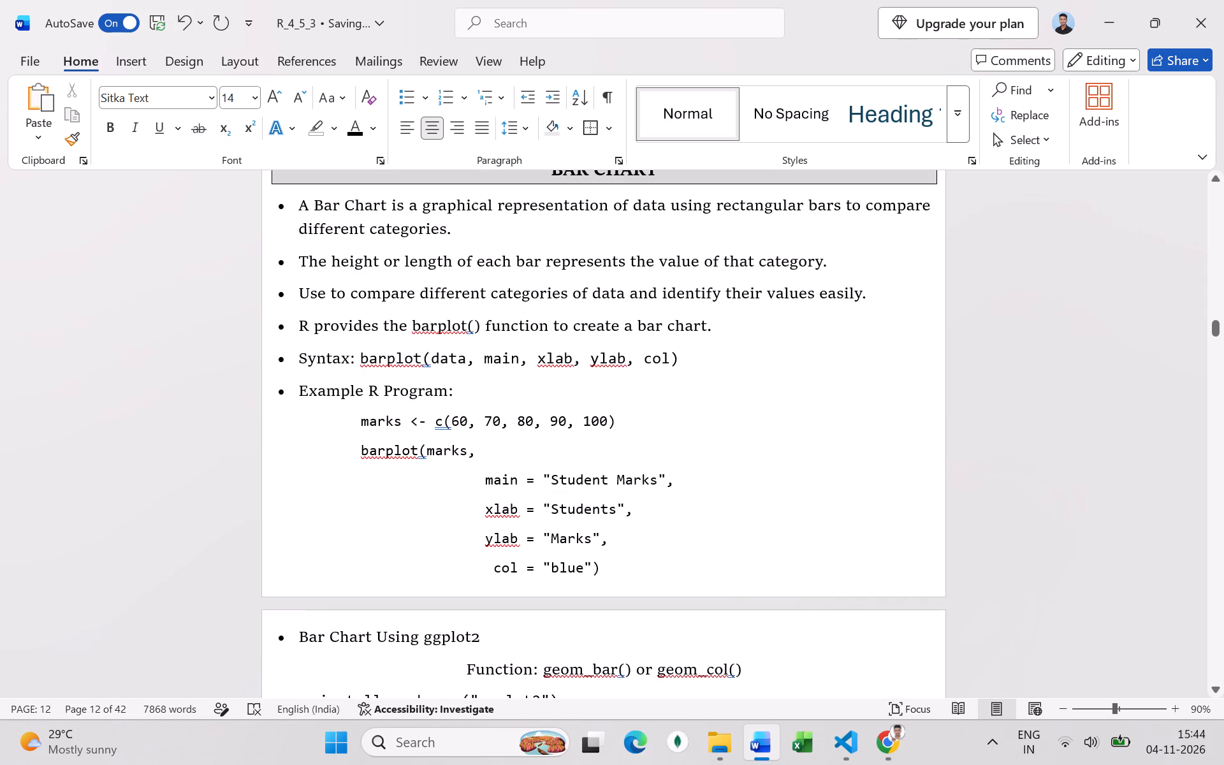
scroll(447, 493, "down", 2)
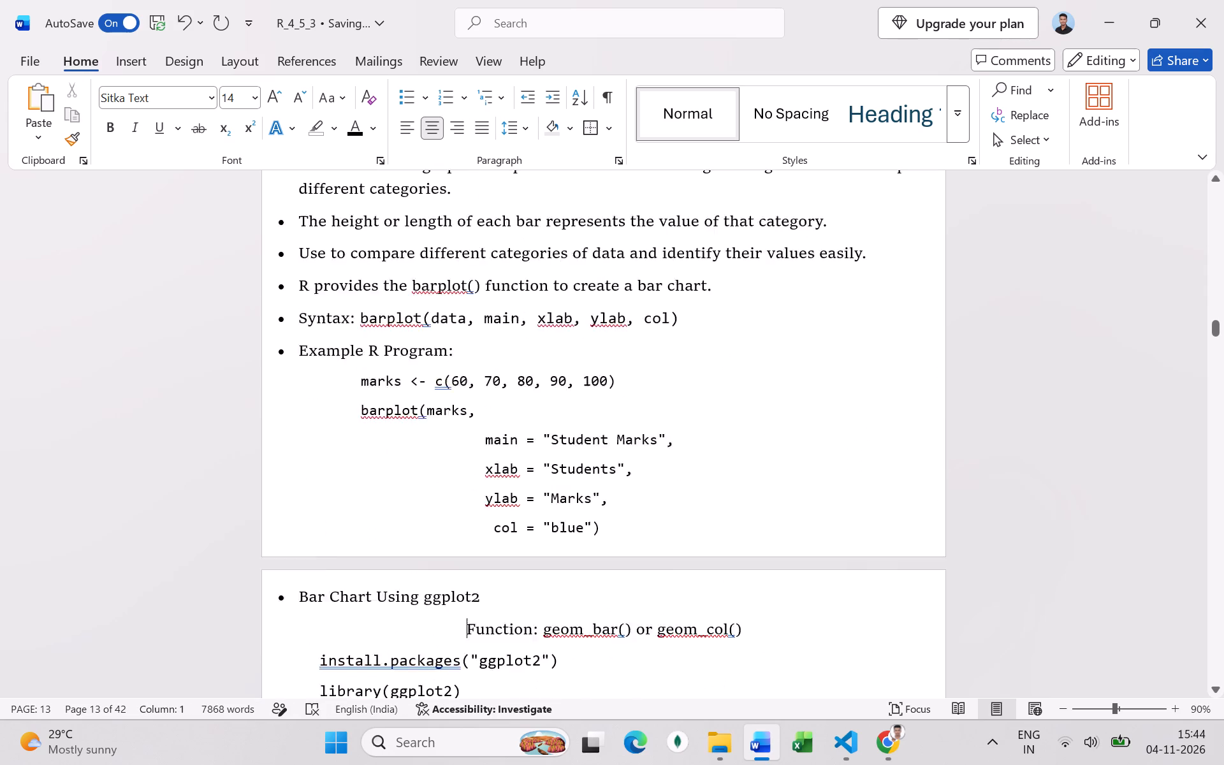
scroll(447, 493, "down", 20)
scroll(447, 493, "down", 2)
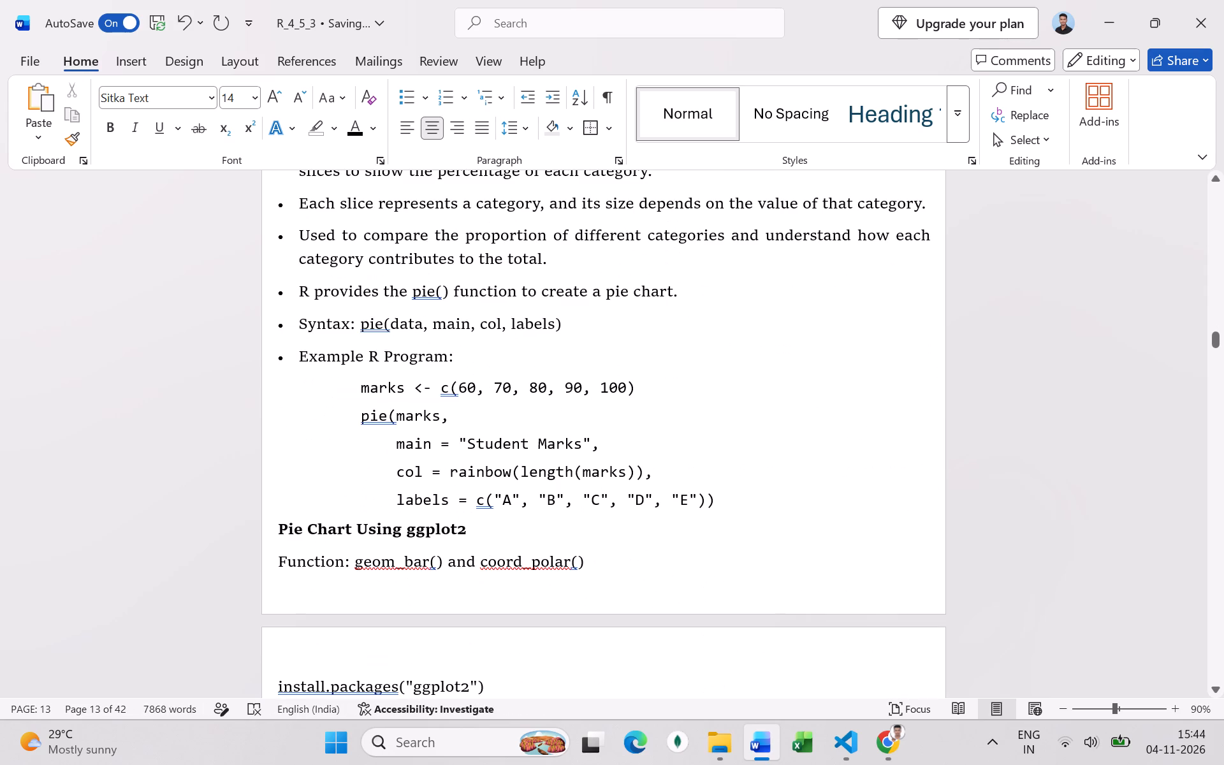
Delete the pie chart bullet that begins "Used to compare the proportion of different categories".
scroll(474, 488, "up", 3)
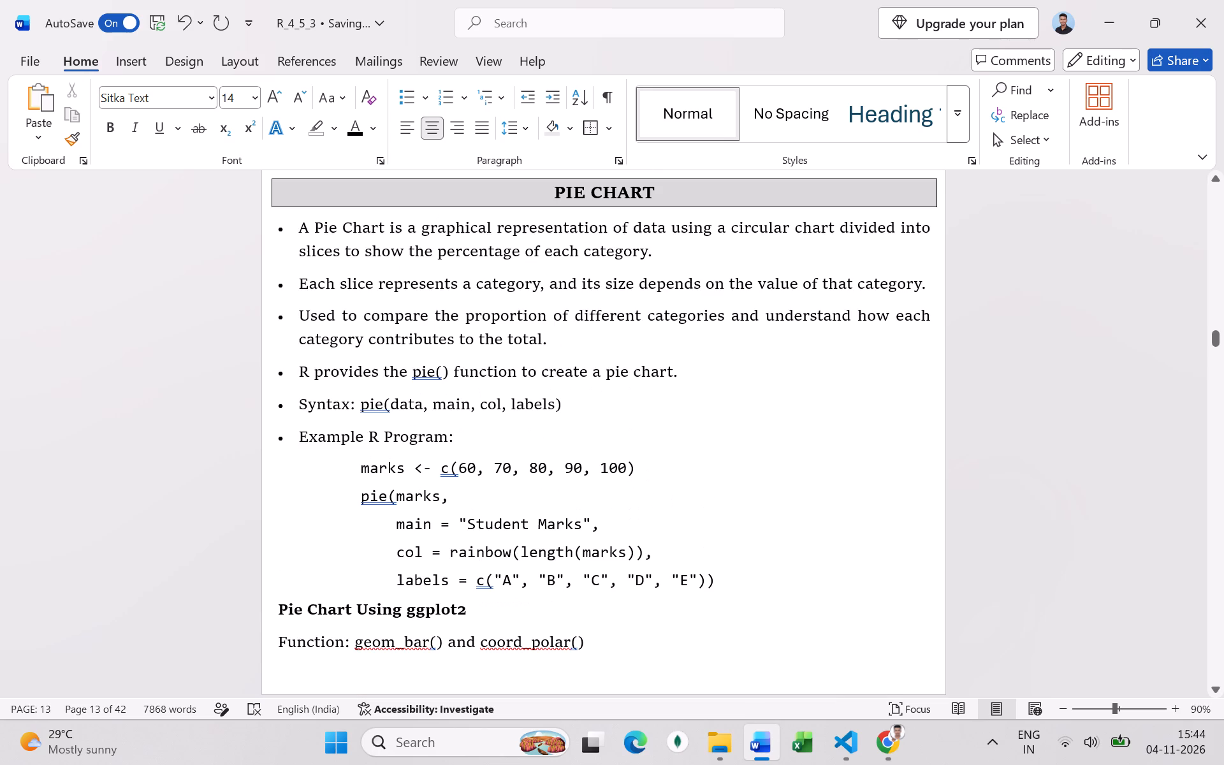
left_click_drag(550, 380, 379, 375)
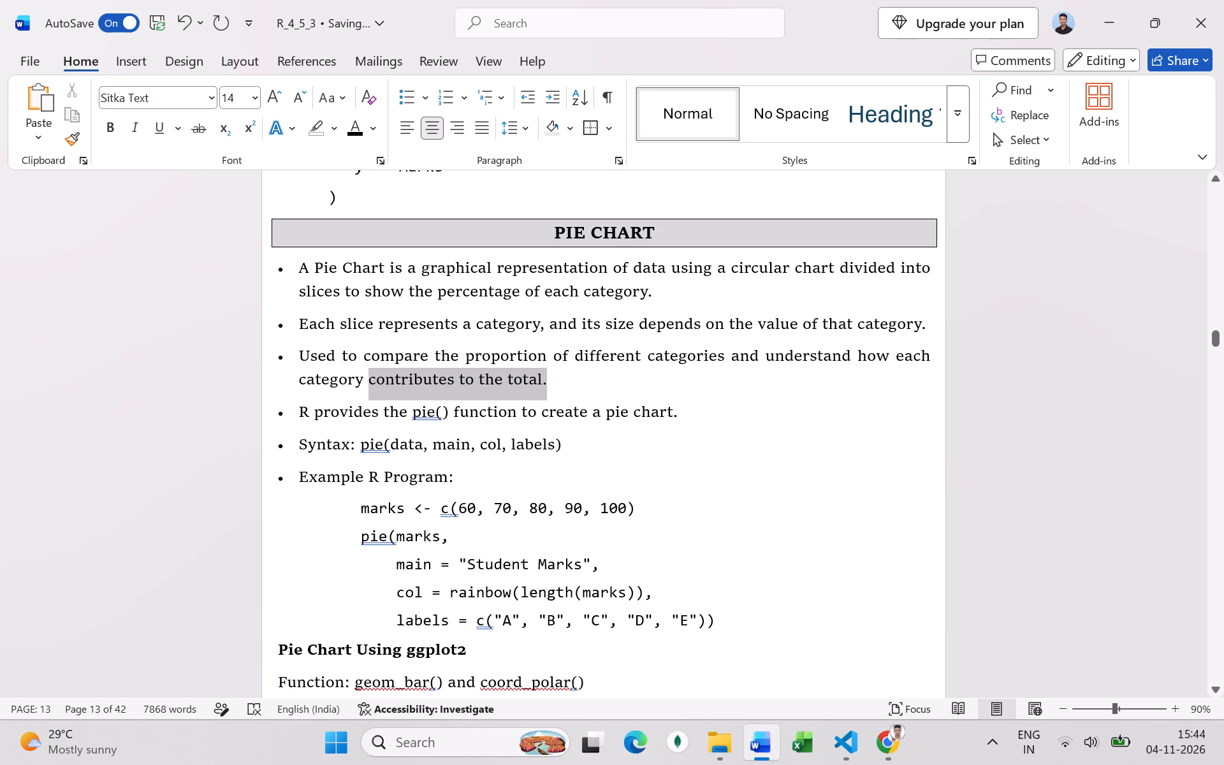
left_click_drag(379, 375, 302, 348)
key("BackSpace")
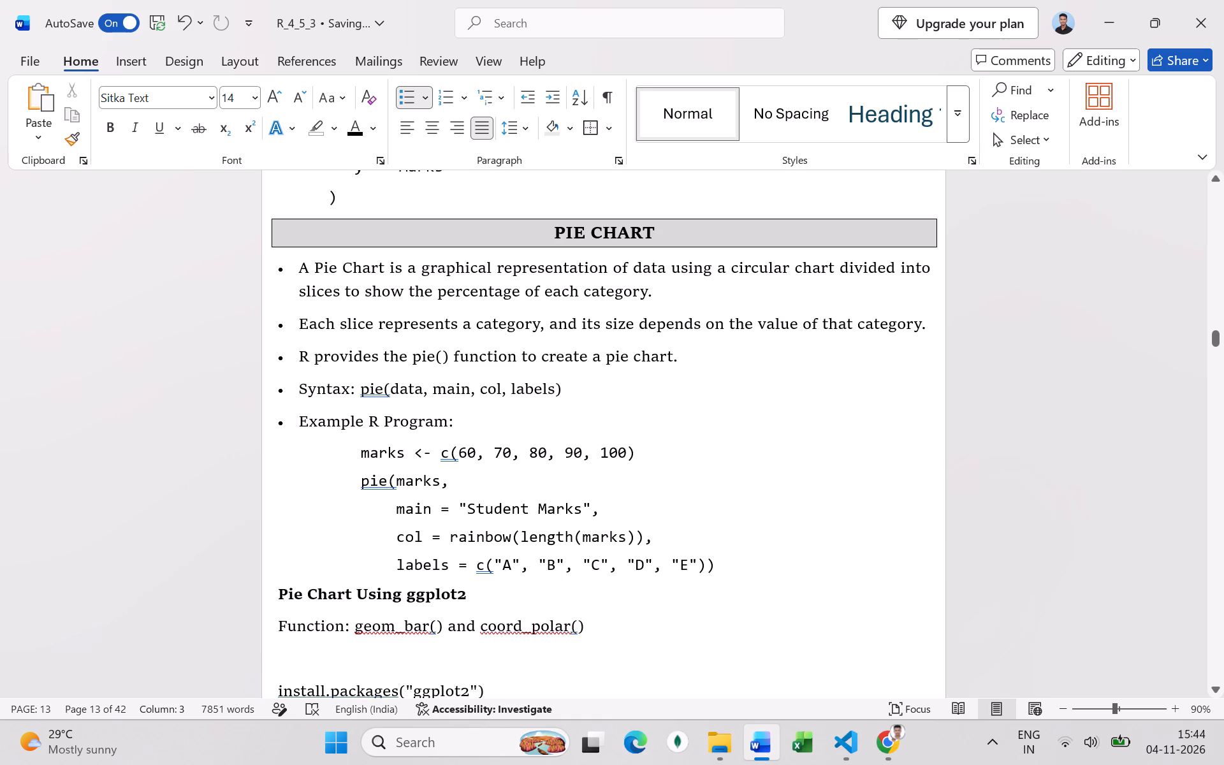
Delete the blank line above install.packages("ggplot2") in the pie chart section.
scroll(437, 447, "down", 4)
left_click(353, 501)
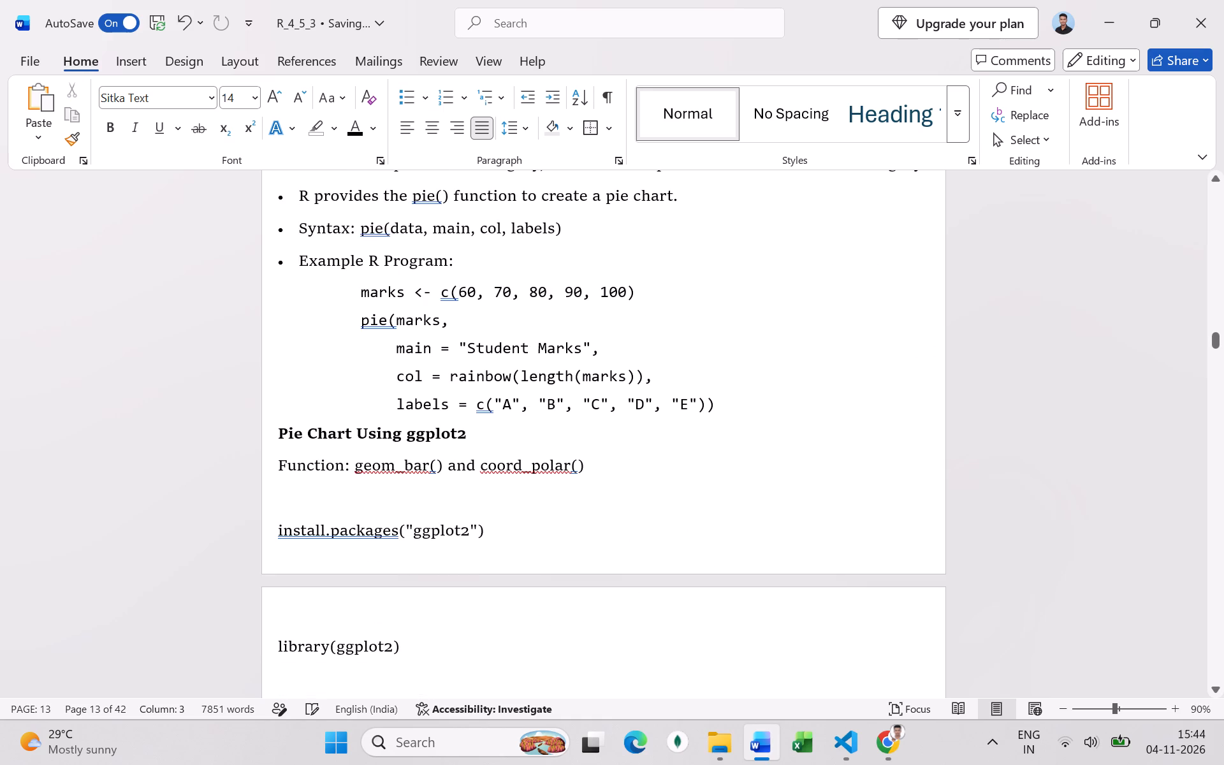
key("BackSpace")
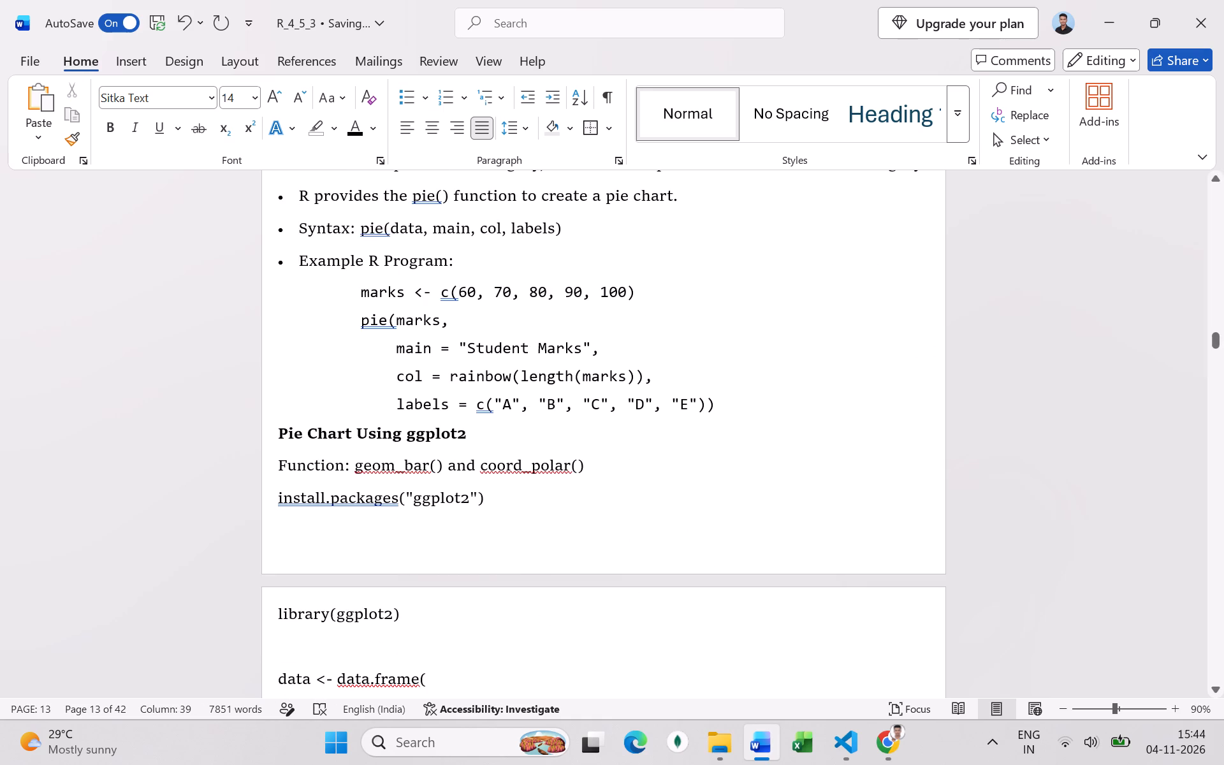
Center the "Function: geom_bar() and coord_polar()" line under "Pie Chart Using ggplot2".
left_click(279, 474)
left_click(438, 128)
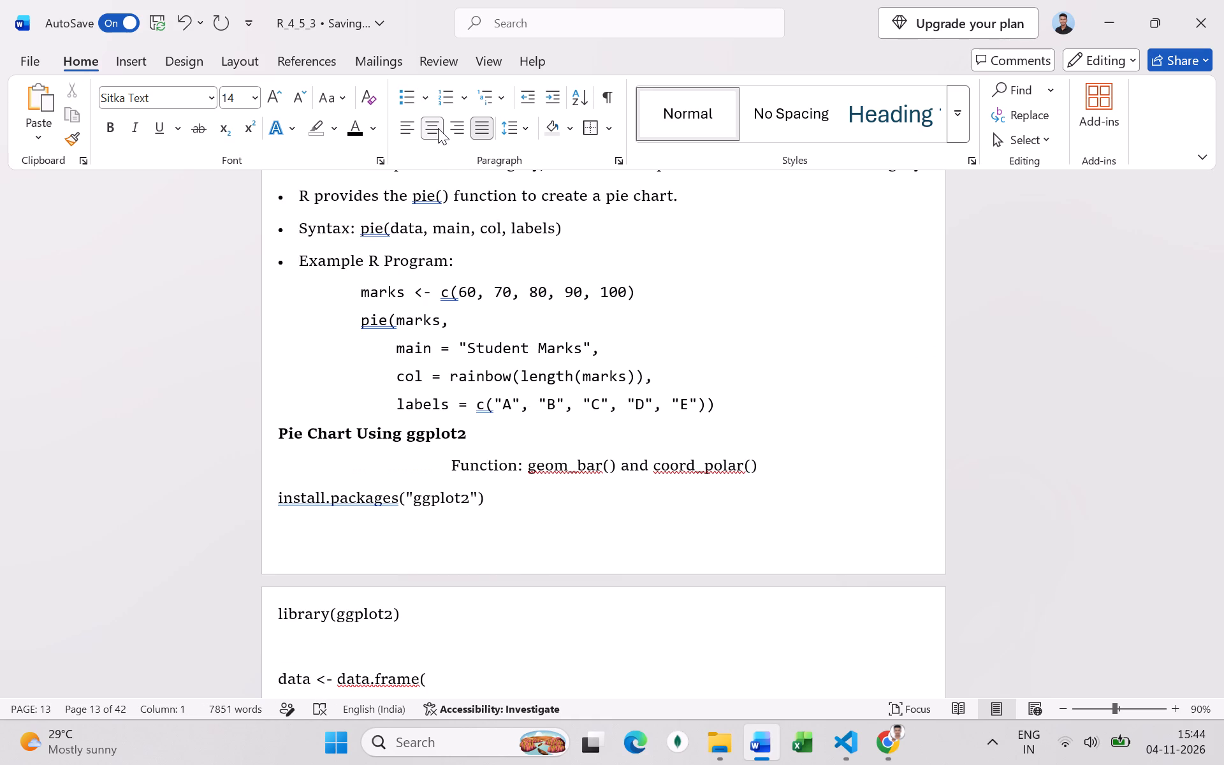
Join the closing parenthesis of labs() in the bar chart code to the y = "Marks" line.
scroll(457, 464, "up", 7)
scroll(444, 469, "down", 5)
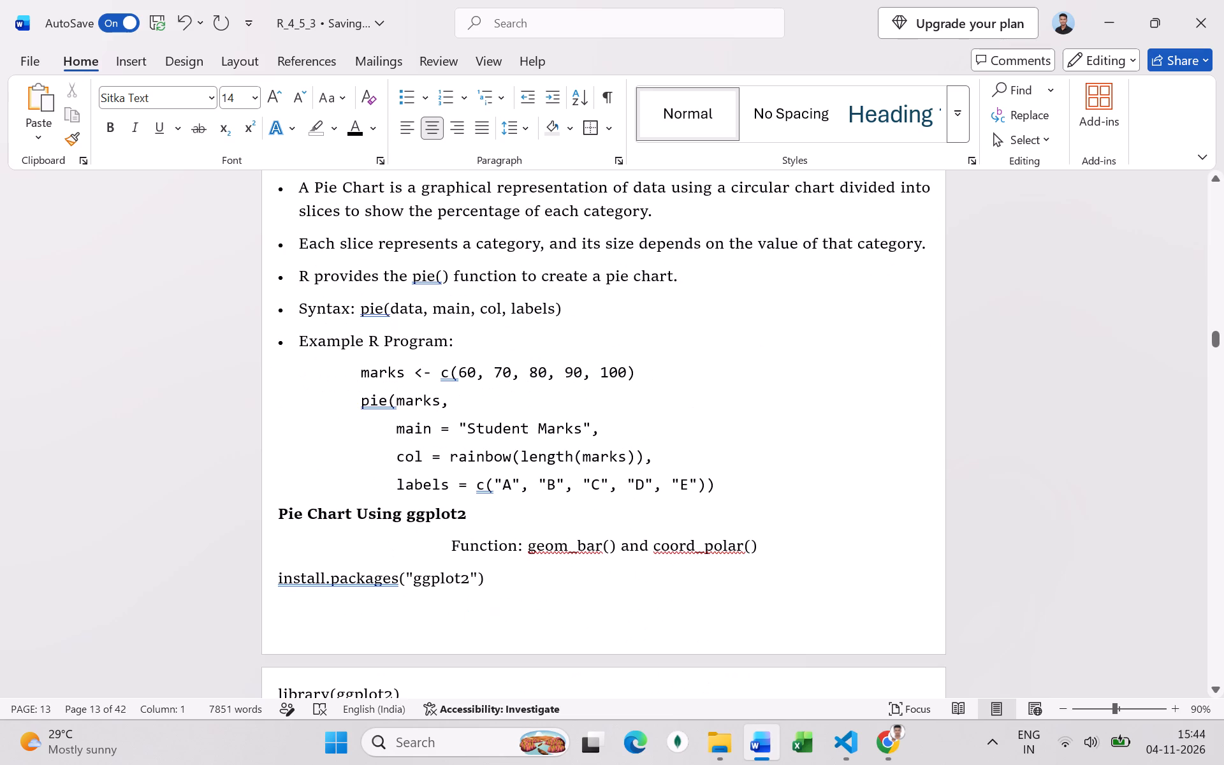
scroll(428, 510, "up", 14)
scroll(336, 456, "down", 1)
scroll(336, 456, "up", 1)
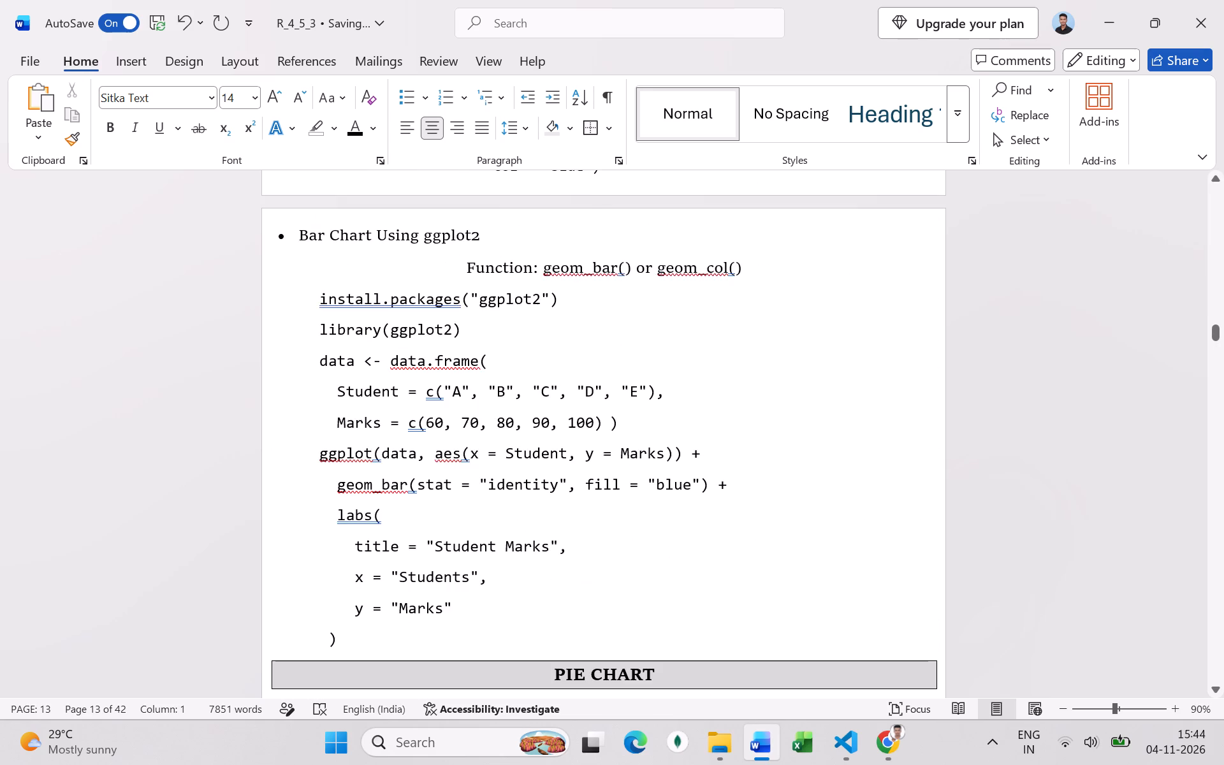
scroll(309, 370, "down", 3)
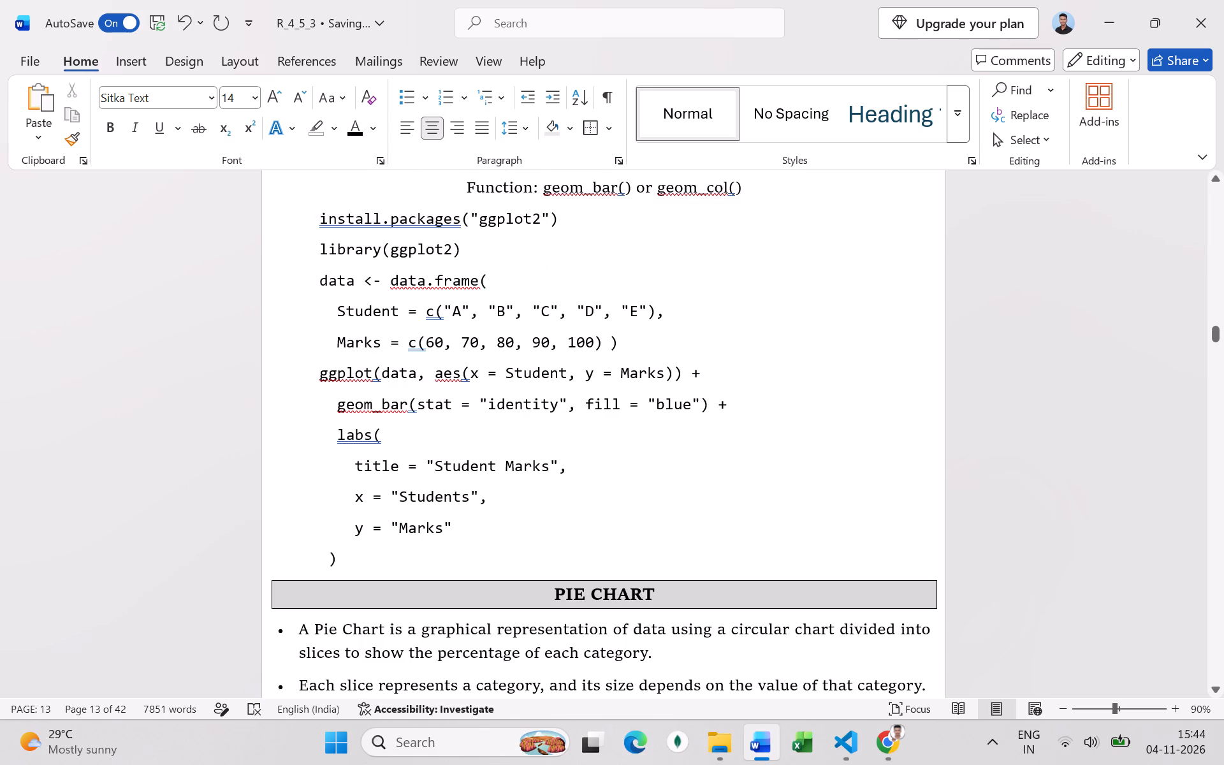
left_click(317, 559)
key("BackSpace")
Delete the blank lines below install.packages("ggplot2") and above the ggplot() call in the pie chart code.
scroll(402, 523, "down", 9)
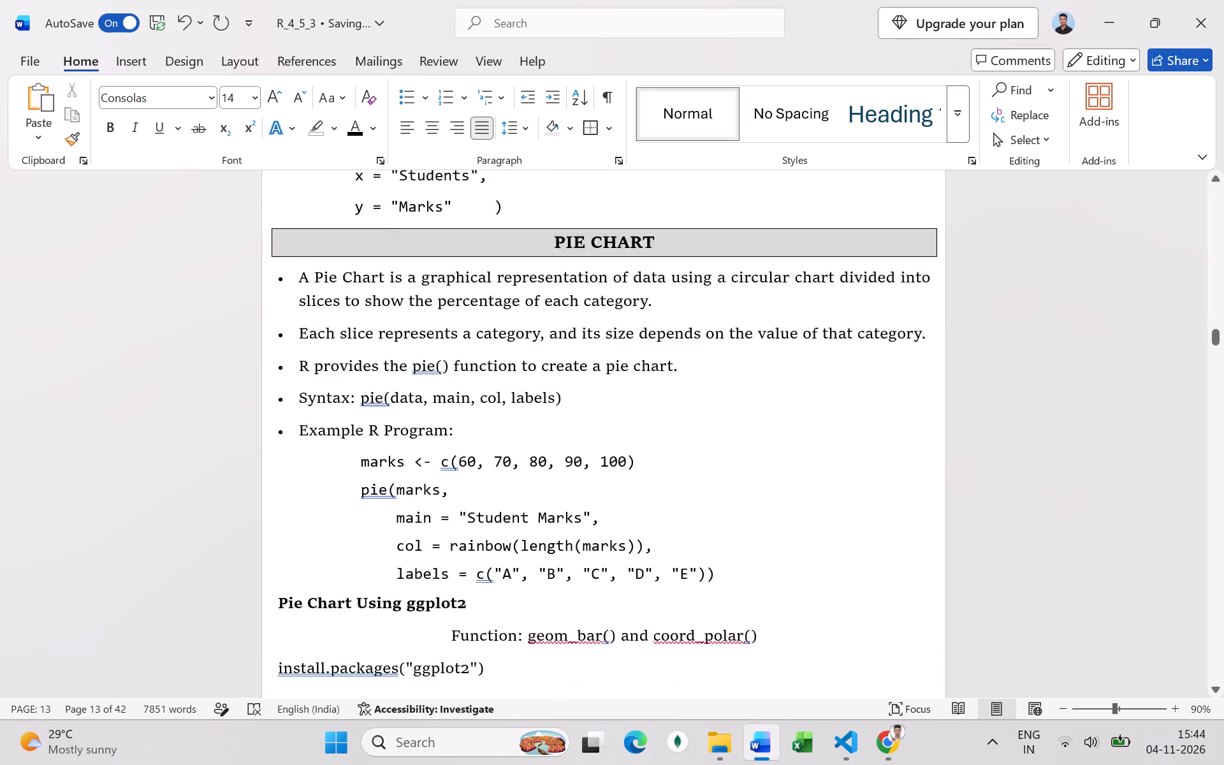
scroll(408, 526, "down", 3)
left_click(339, 537)
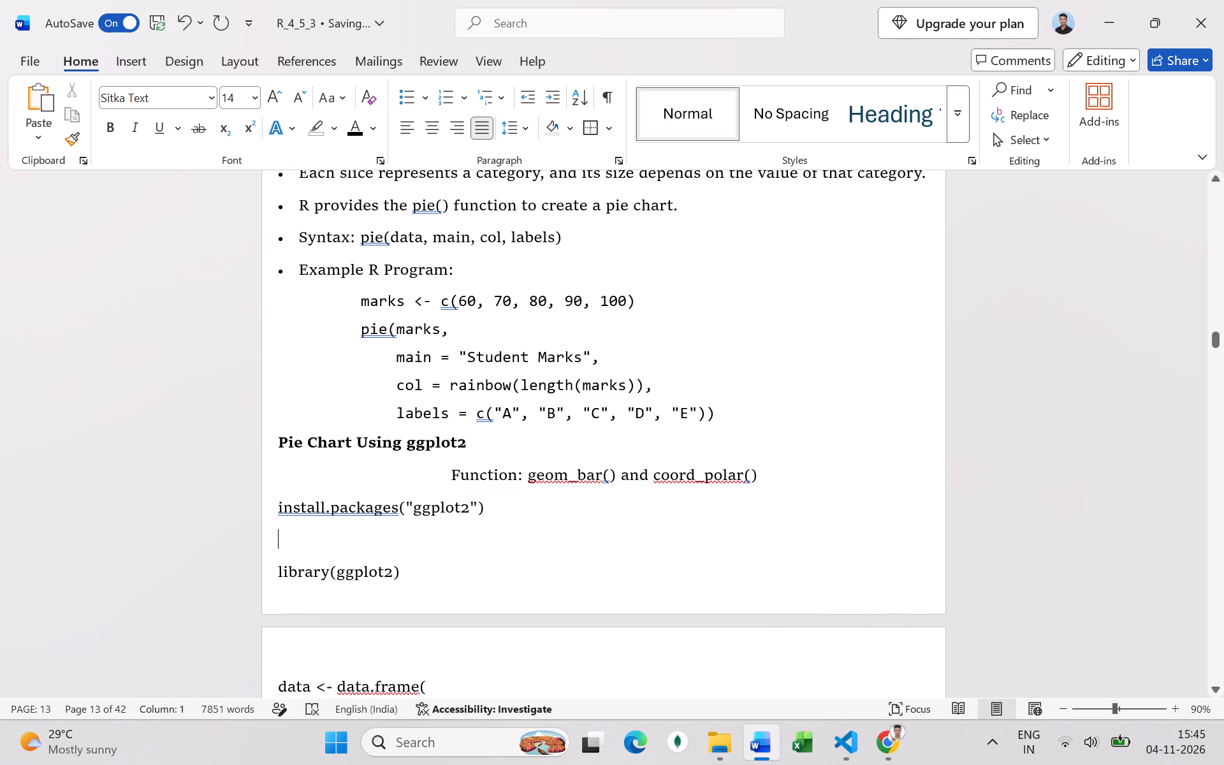
key("BackSpace")
scroll(366, 548, "down", 4)
scroll(359, 559, "up", 1)
scroll(359, 559, "down", 3)
left_click(318, 536)
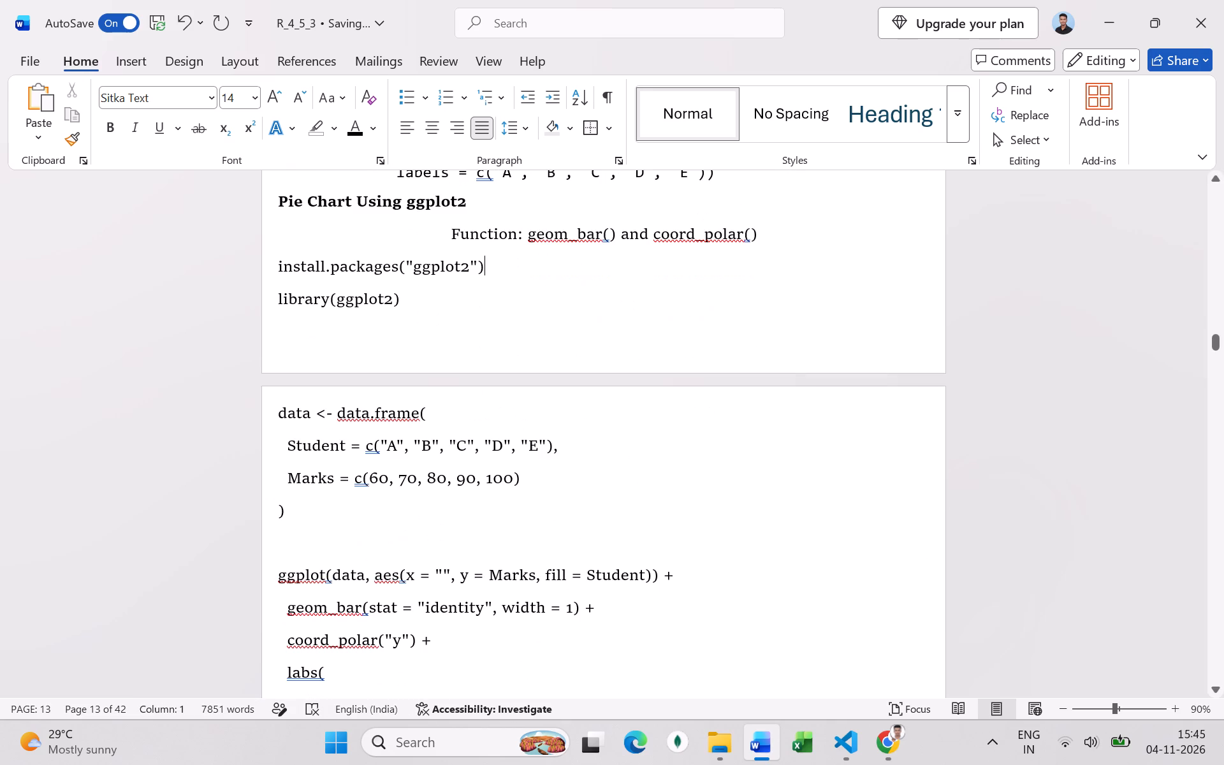
key("BackSpace")
Set the ggplot2 pie chart code, from install.packages() to the final parenthesis, in Consolas and indent it one level.
scroll(350, 576, "down", 4)
left_click_drag(308, 570, 305, 570)
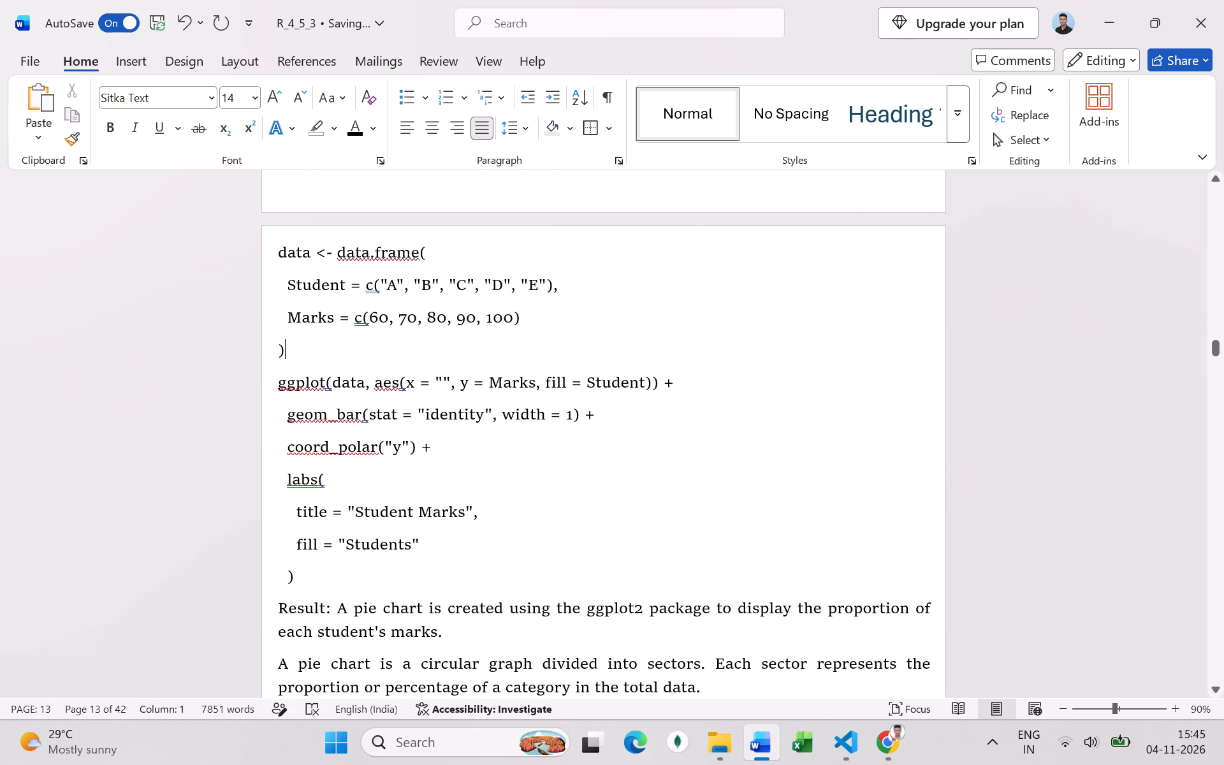
left_click_drag(305, 570, 234, 185)
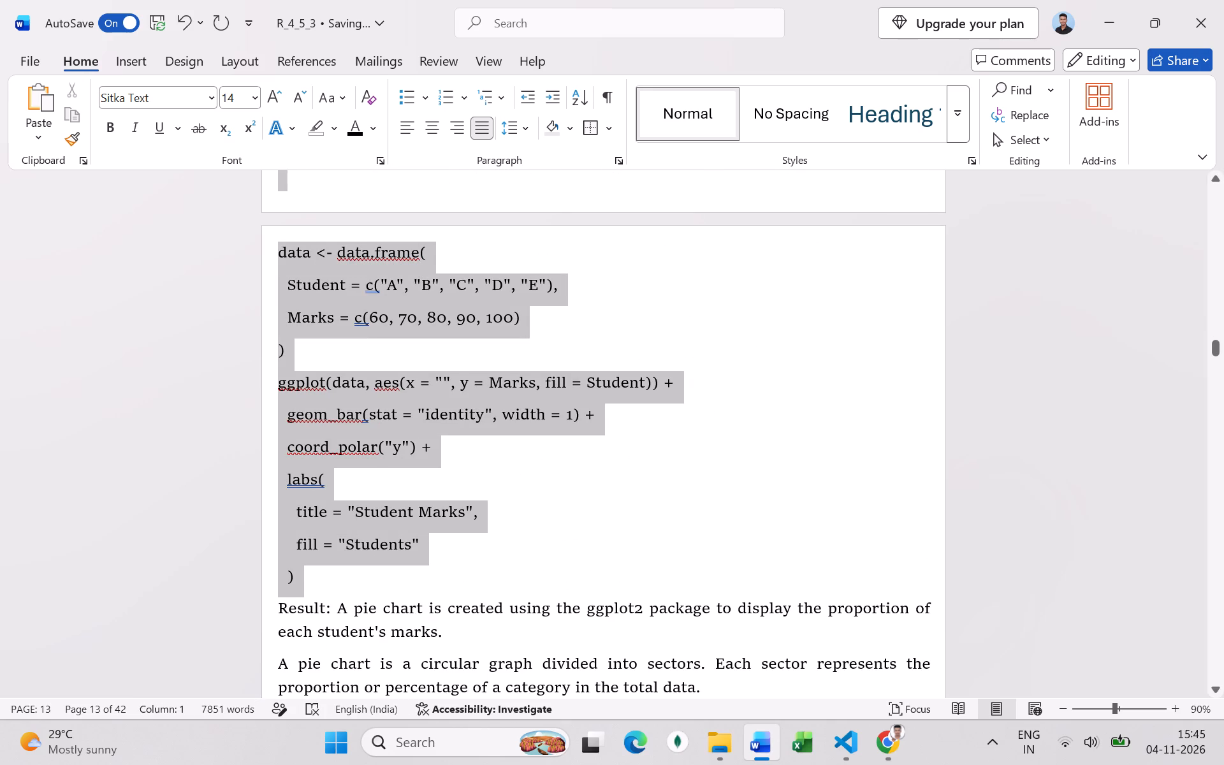
left_click_drag(234, 185, 254, 259)
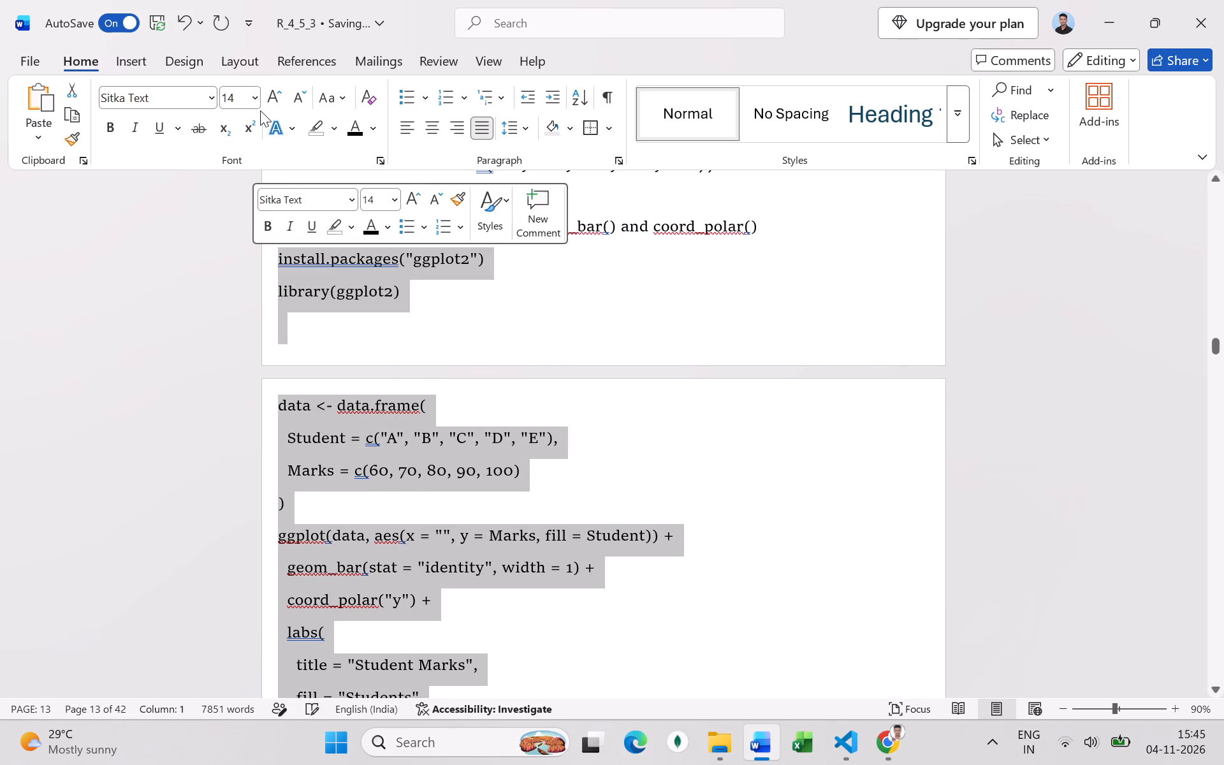
left_click(212, 108)
left_click(207, 230)
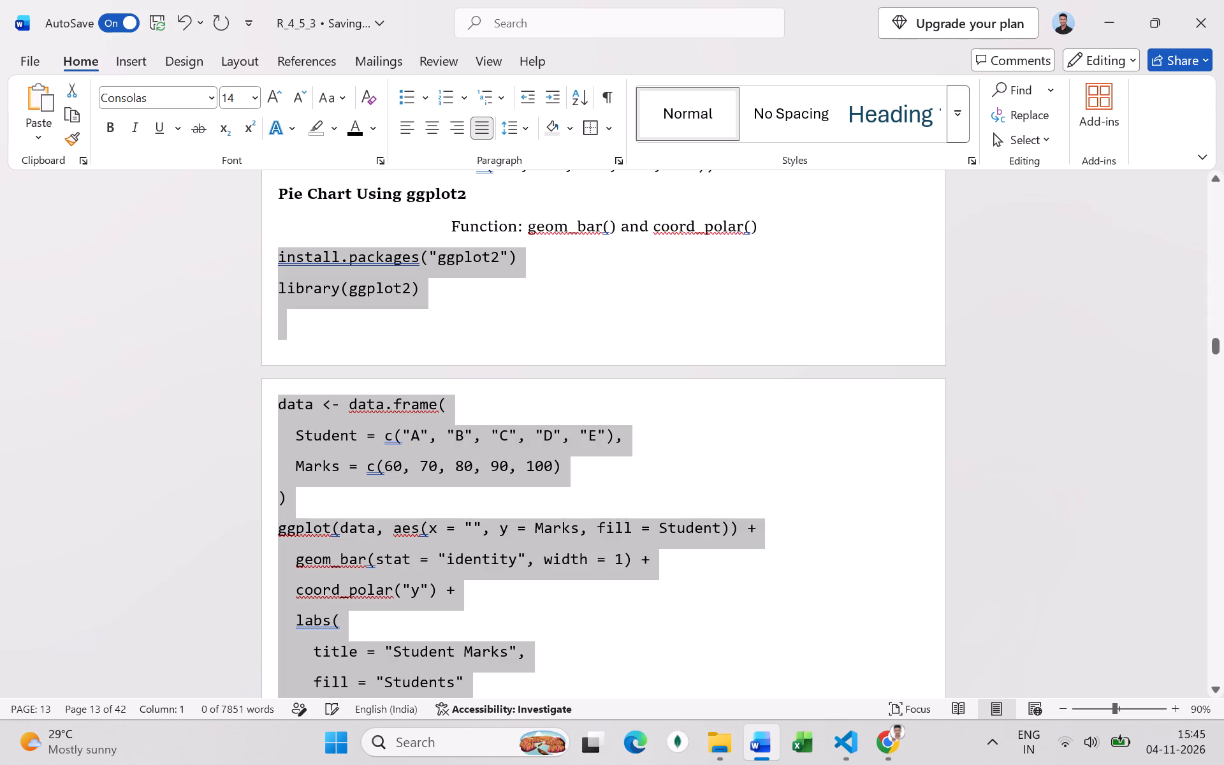
double_click(551, 100)
left_click(526, 99)
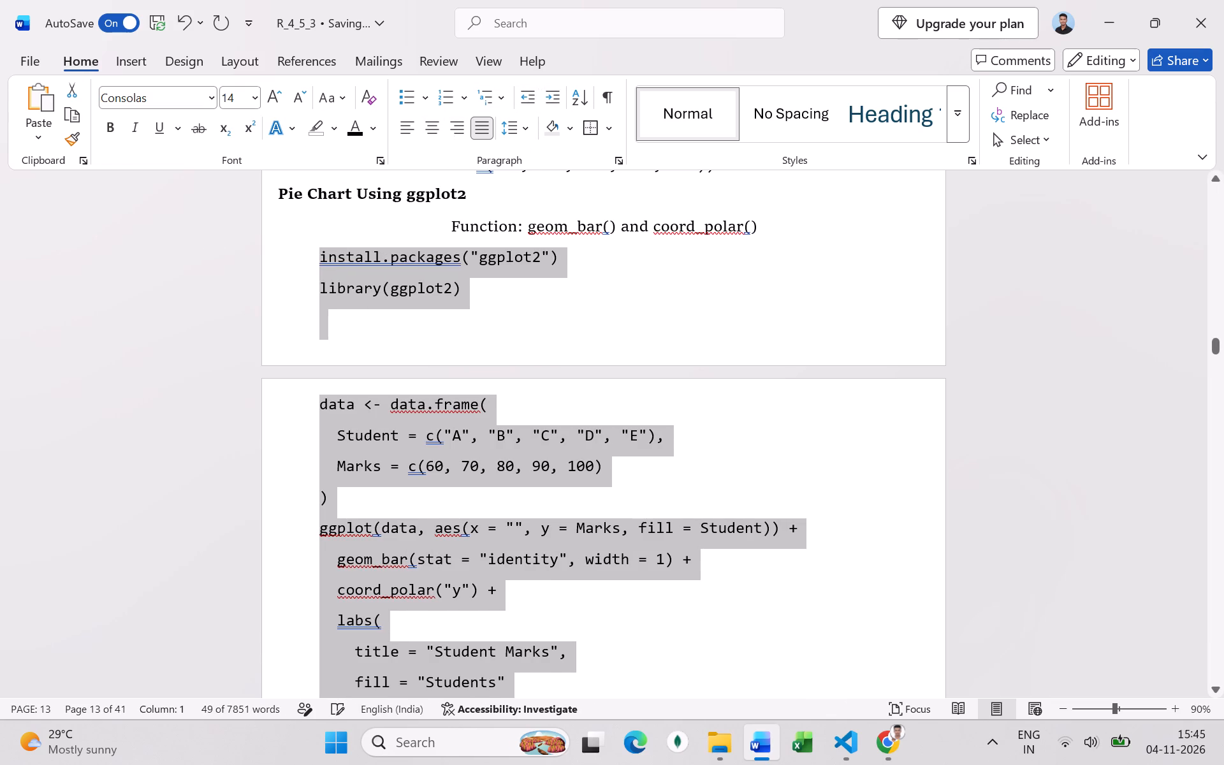
left_click(547, 344)
scroll(479, 413, "down", 3)
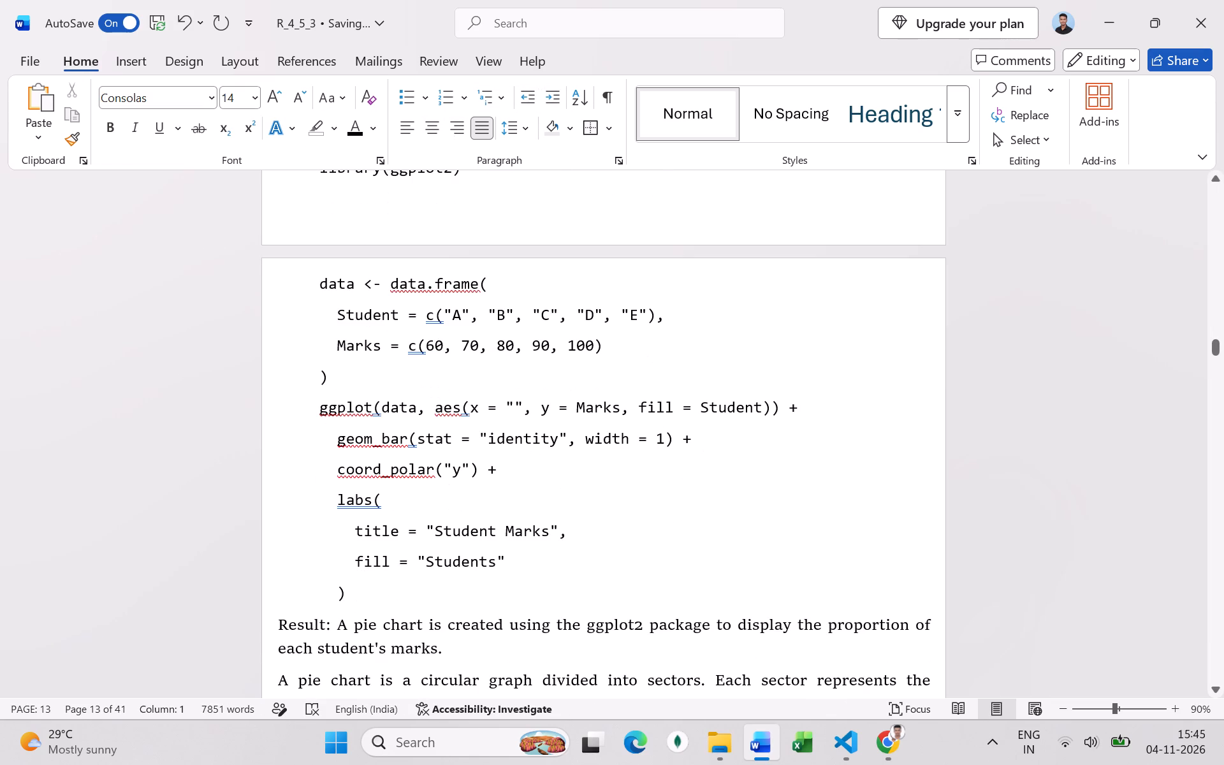
Delete the text from the pie chart "Result:" sentence through the old geom_col() pie chart example, up to the HISTOGRAM heading.
scroll(427, 644, "down", 4)
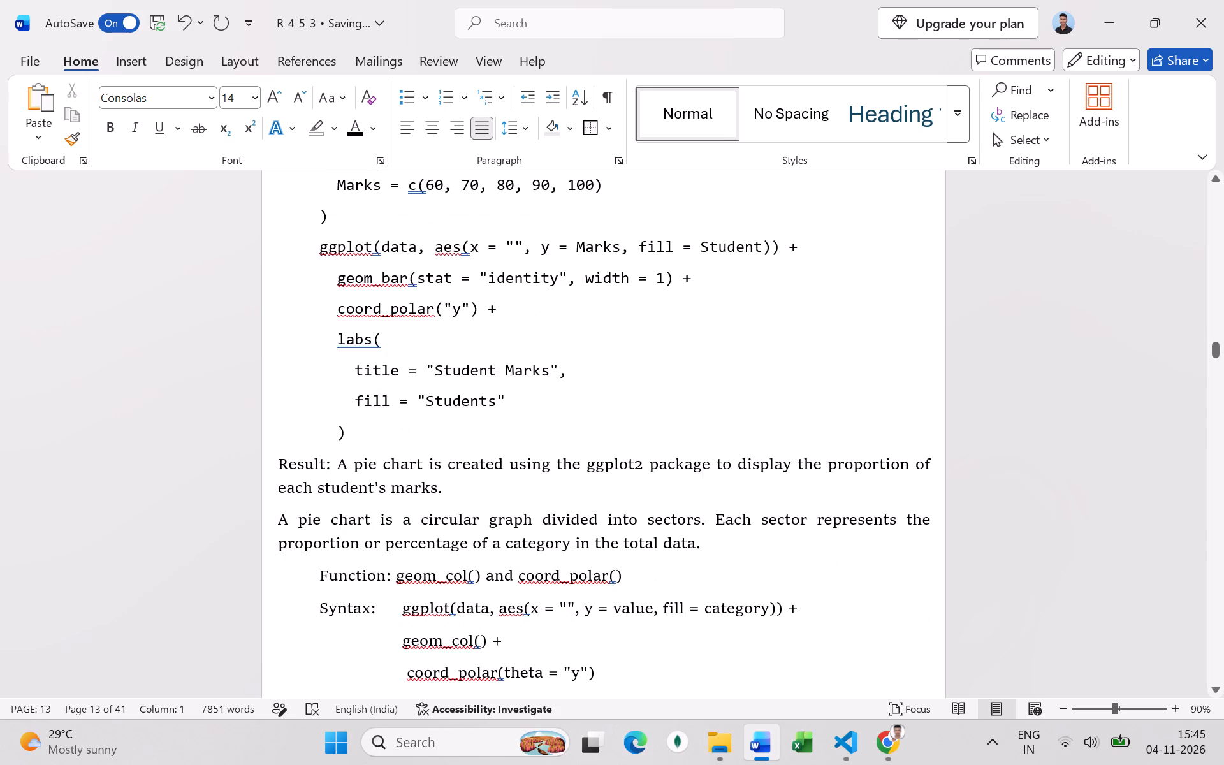
left_click_drag(271, 460, 480, 718)
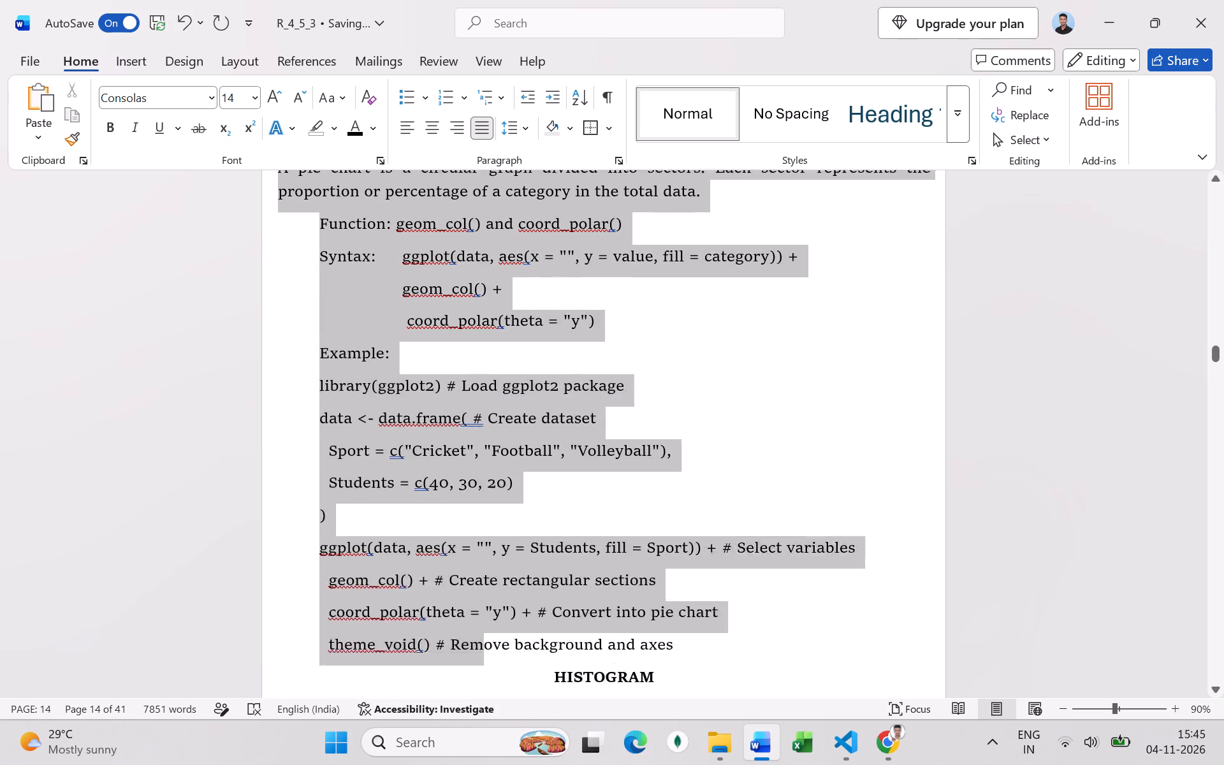
left_click_drag(480, 718, 683, 377)
key("BackSpace")
Format the HISTOGRAM heading with light grey shading, a box border and 16 pt text.
scroll(381, 318, "up", 2)
scroll(514, 296, "up", 3)
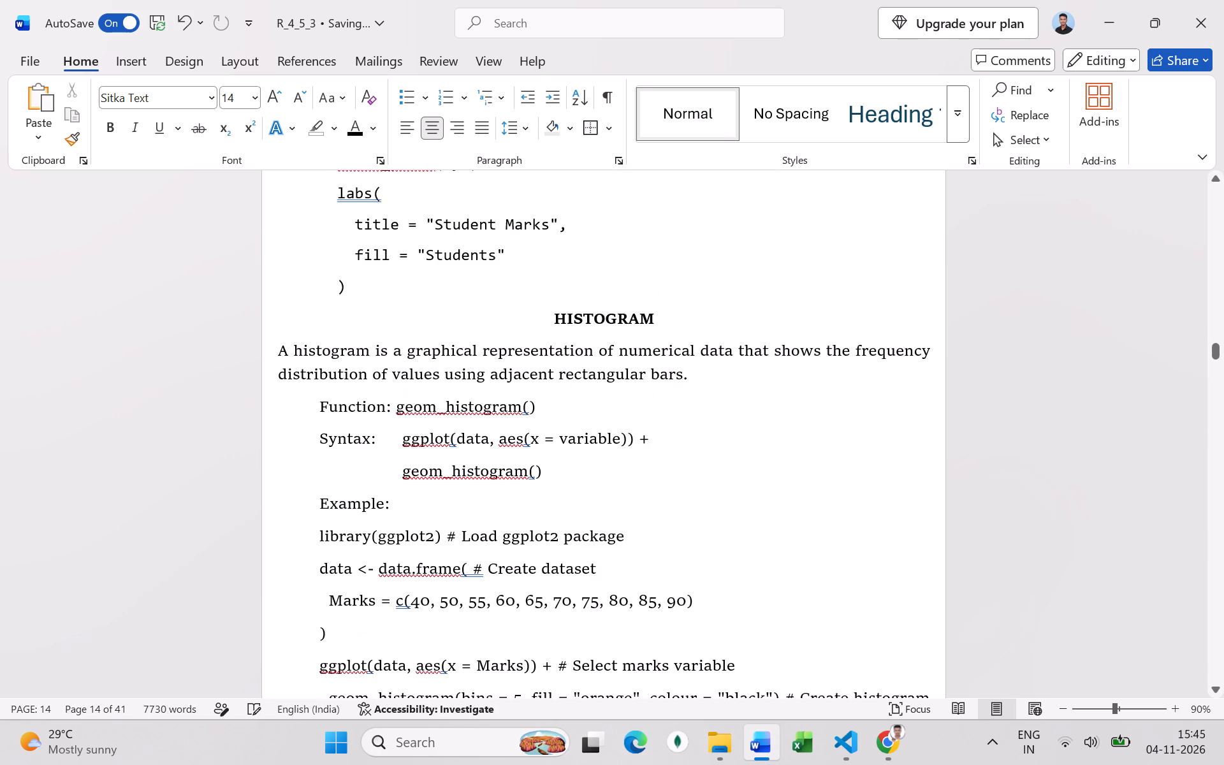
left_click_drag(666, 316, 514, 321)
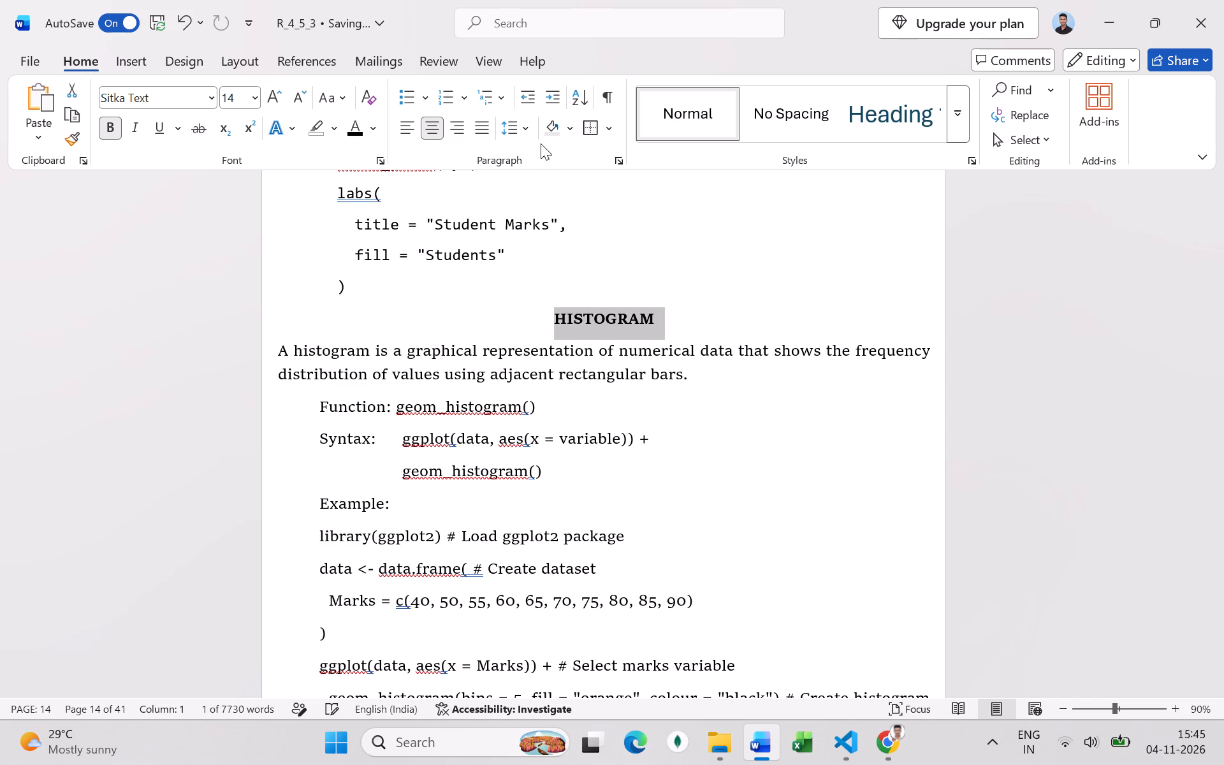
left_click(551, 132)
left_click(590, 130)
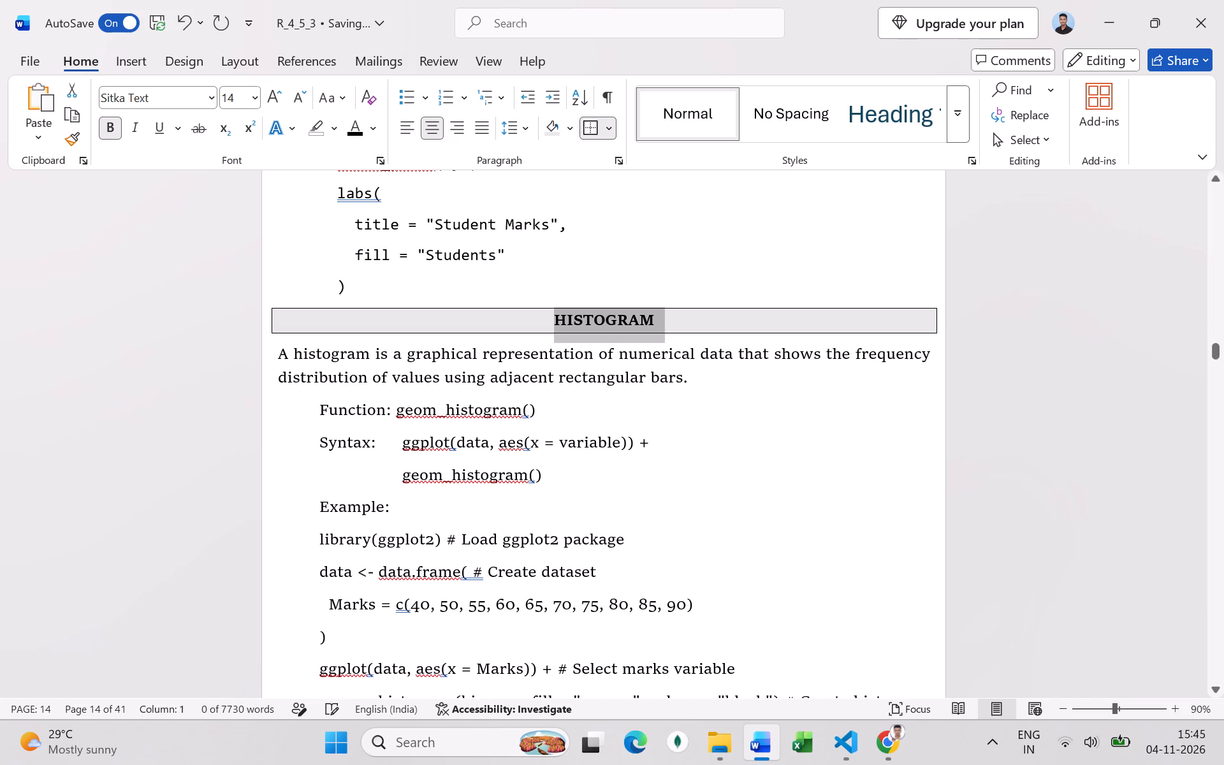
key("BackSpace")
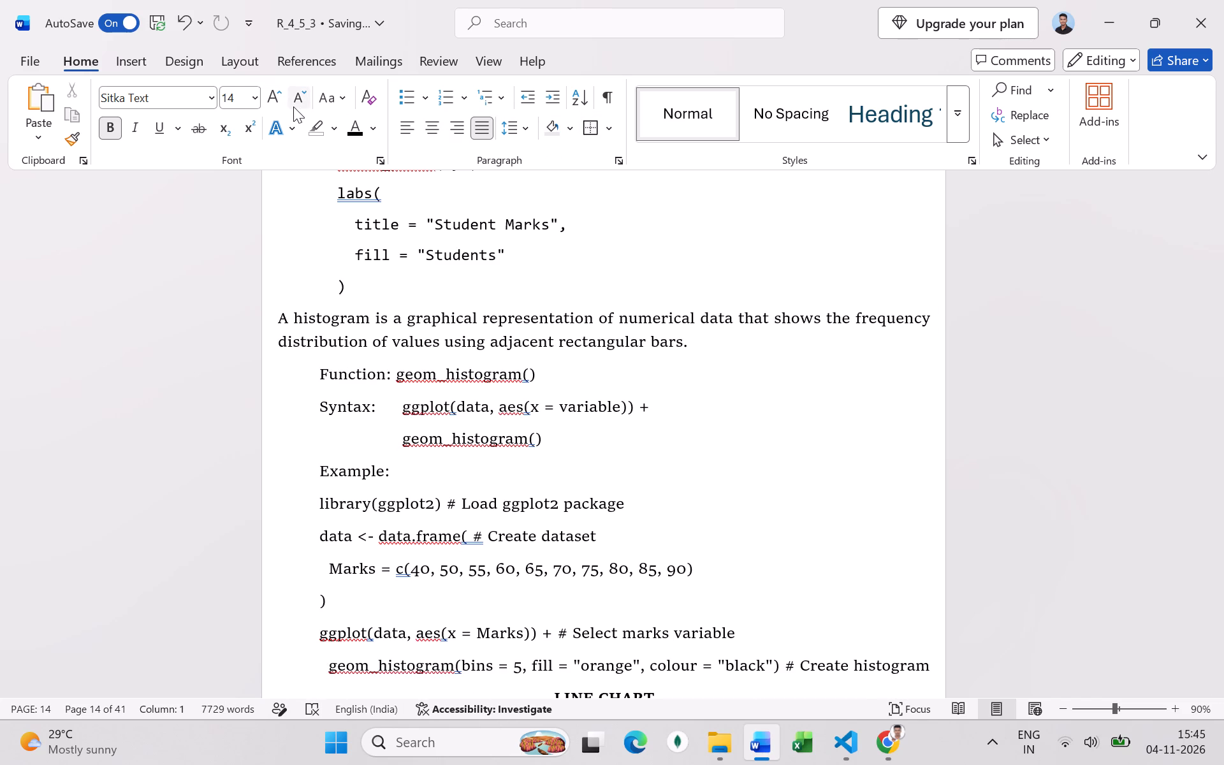
key("ctrl+z")
left_click(273, 98)
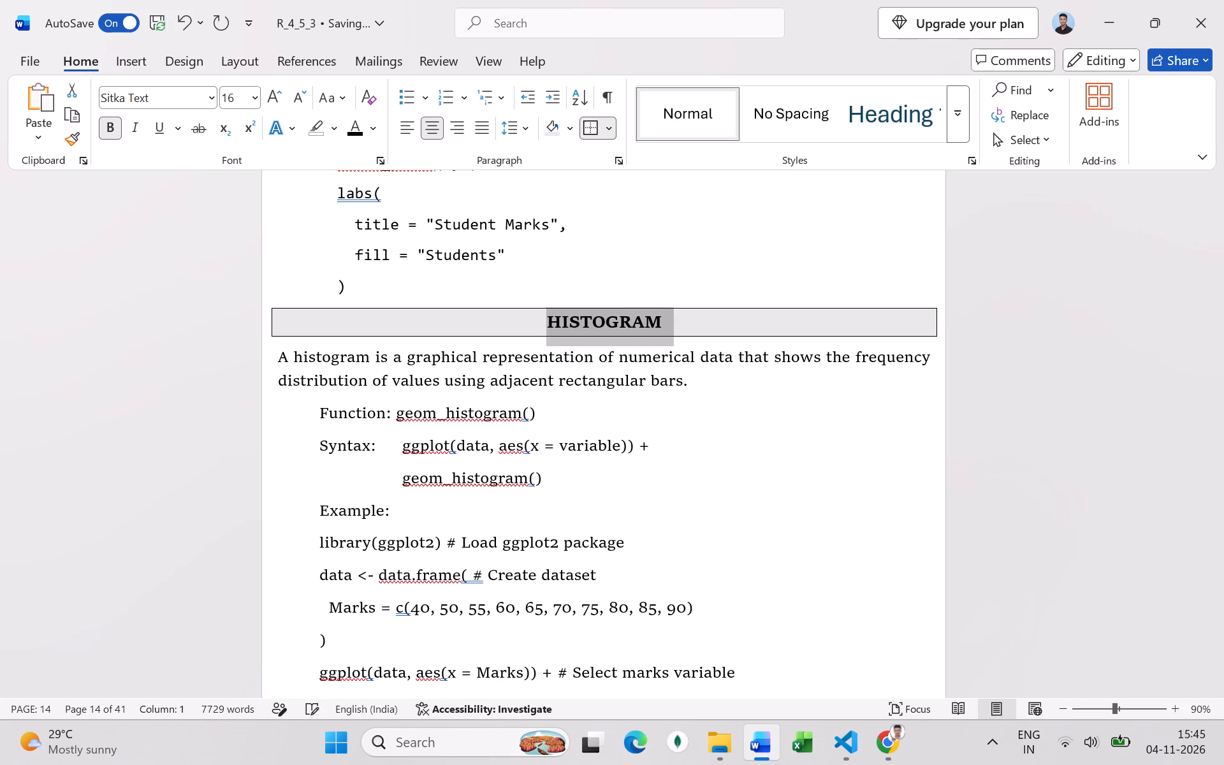
left_click(448, 297)
Review the layout of the bar chart and pie chart sections, comparing their ggplot2 code blocks.
scroll(448, 305, "up", 5)
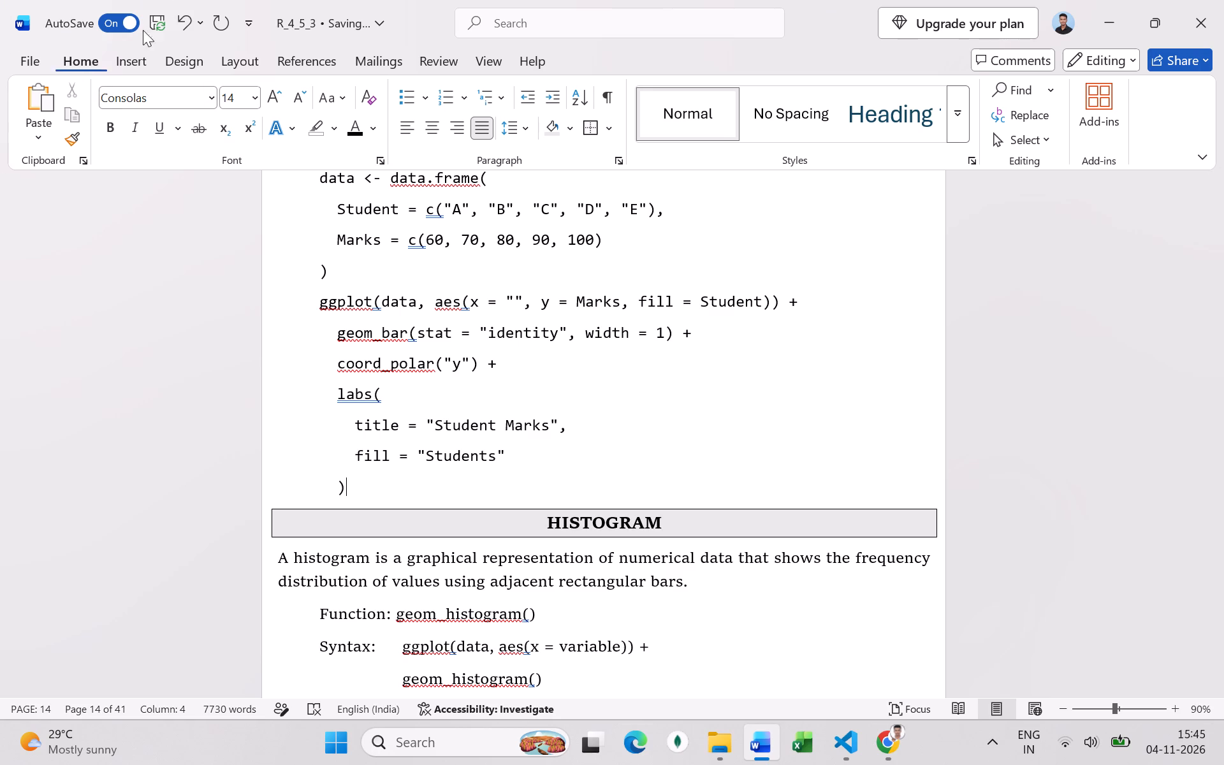
scroll(533, 421, "up", 8)
scroll(533, 421, "down", 1)
scroll(533, 421, "up", 1)
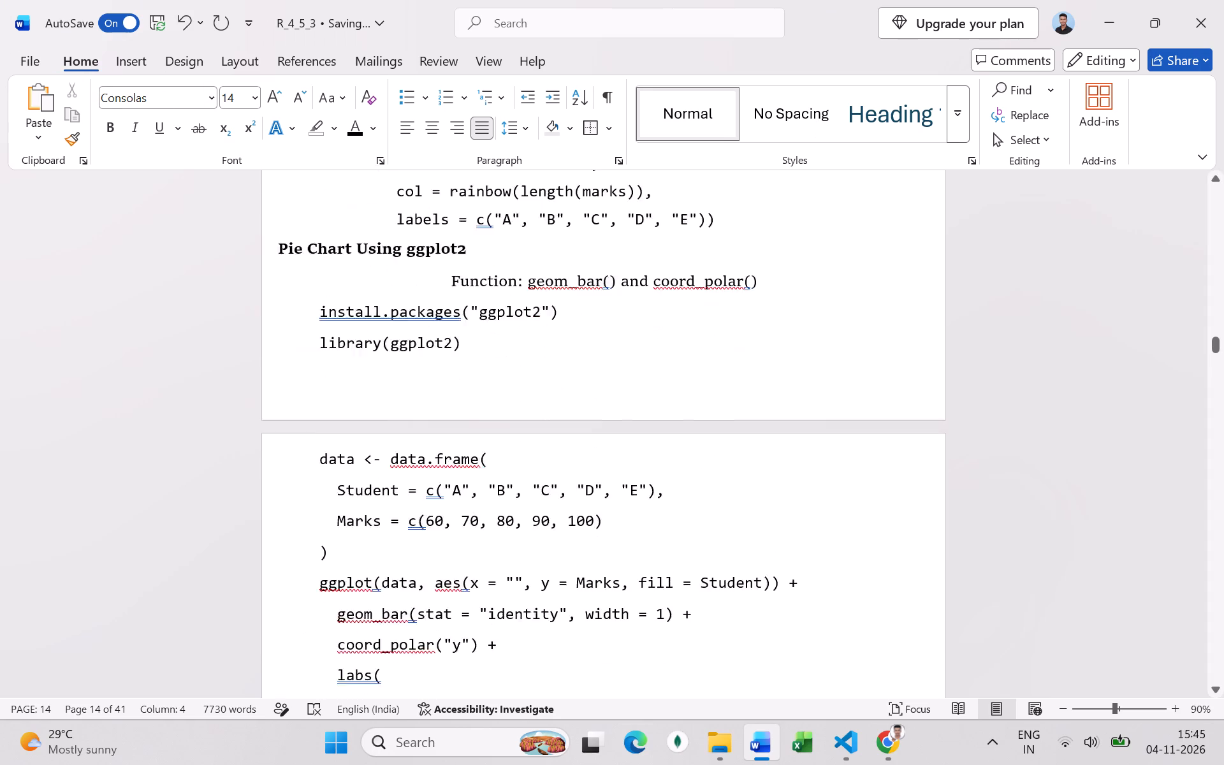
scroll(533, 421, "up", 9)
left_click(533, 426)
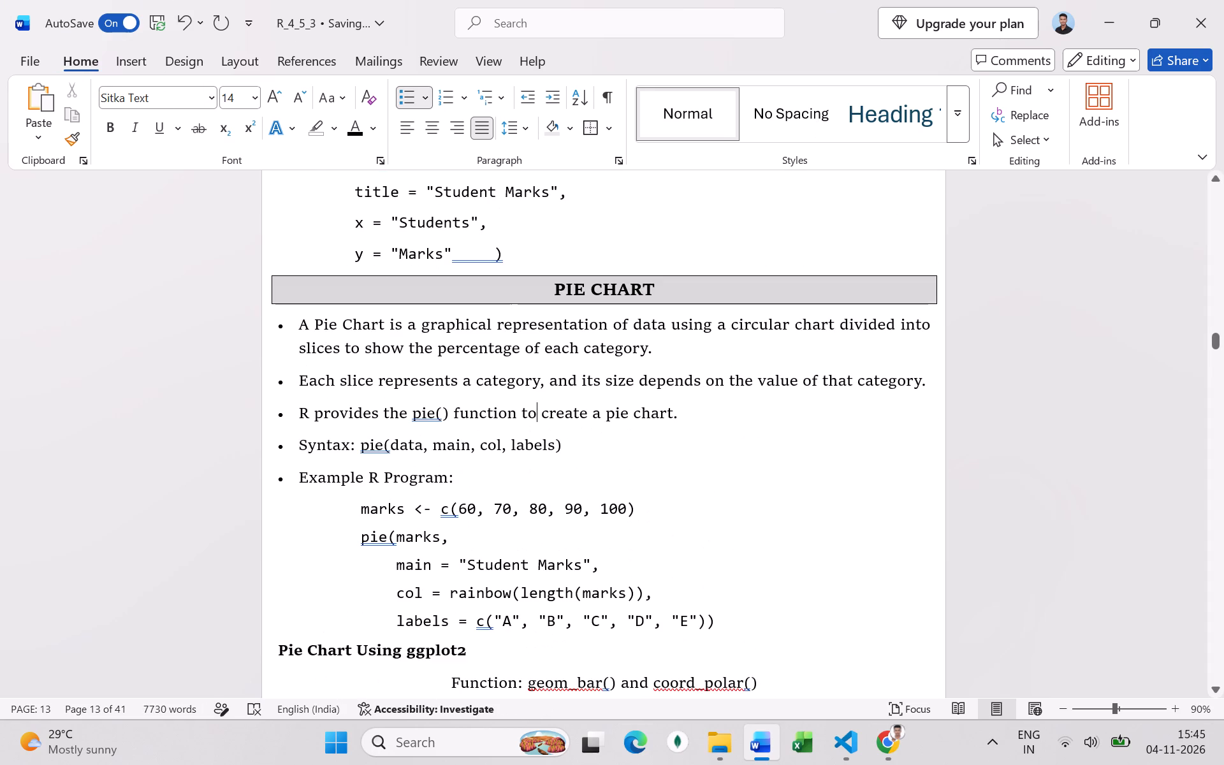
scroll(533, 426, "down", 12)
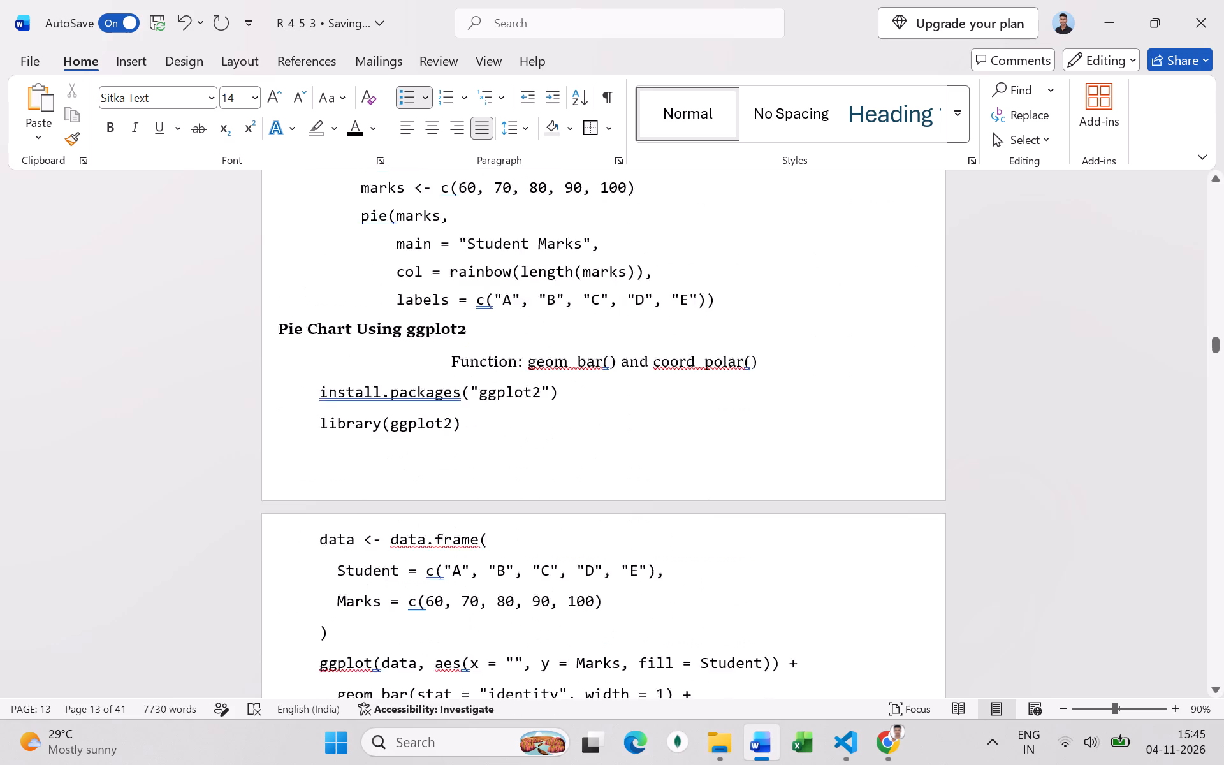
scroll(533, 426, "down", 6)
scroll(533, 426, "up", 7)
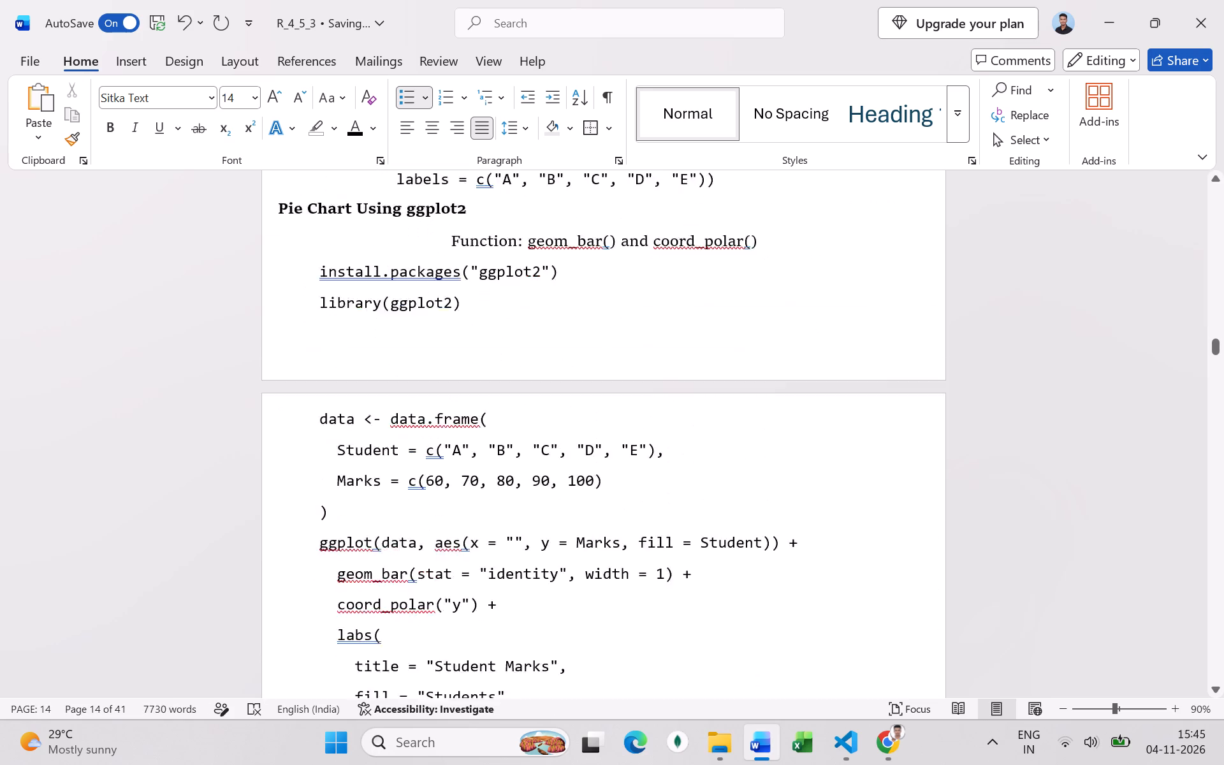
scroll(533, 426, "up", 3)
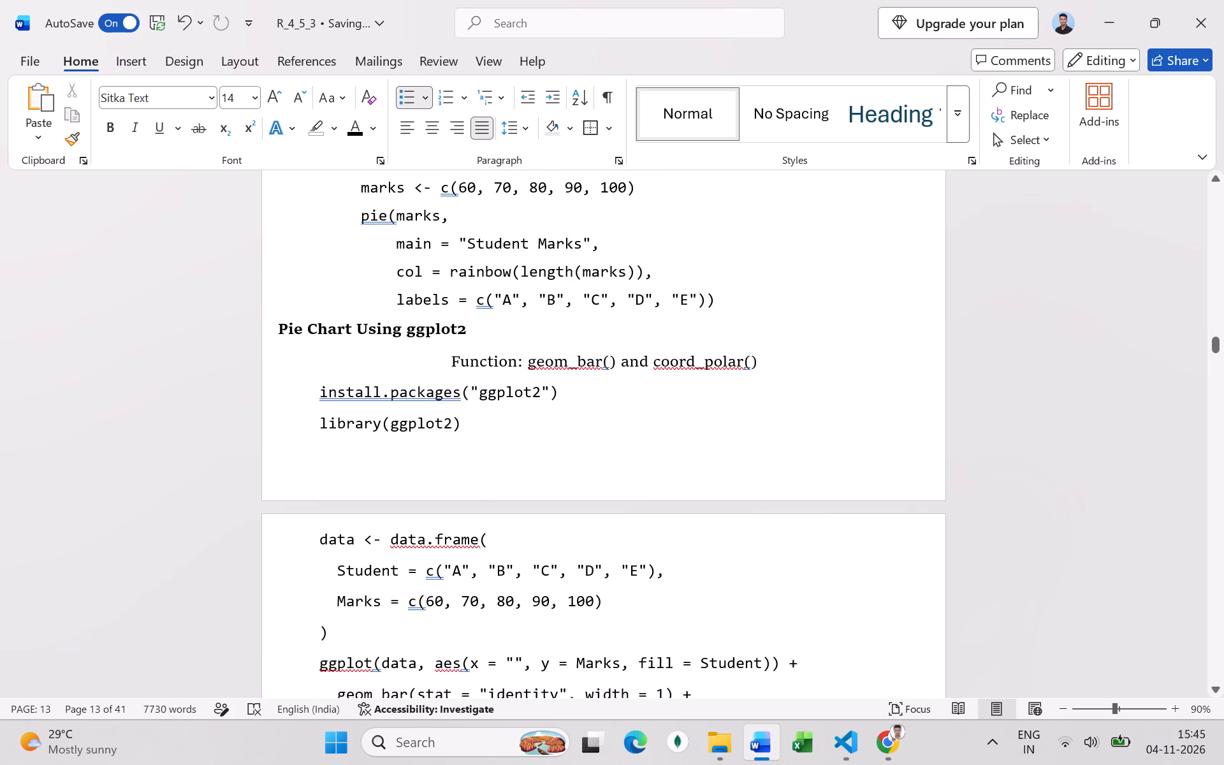
scroll(535, 432, "up", 18)
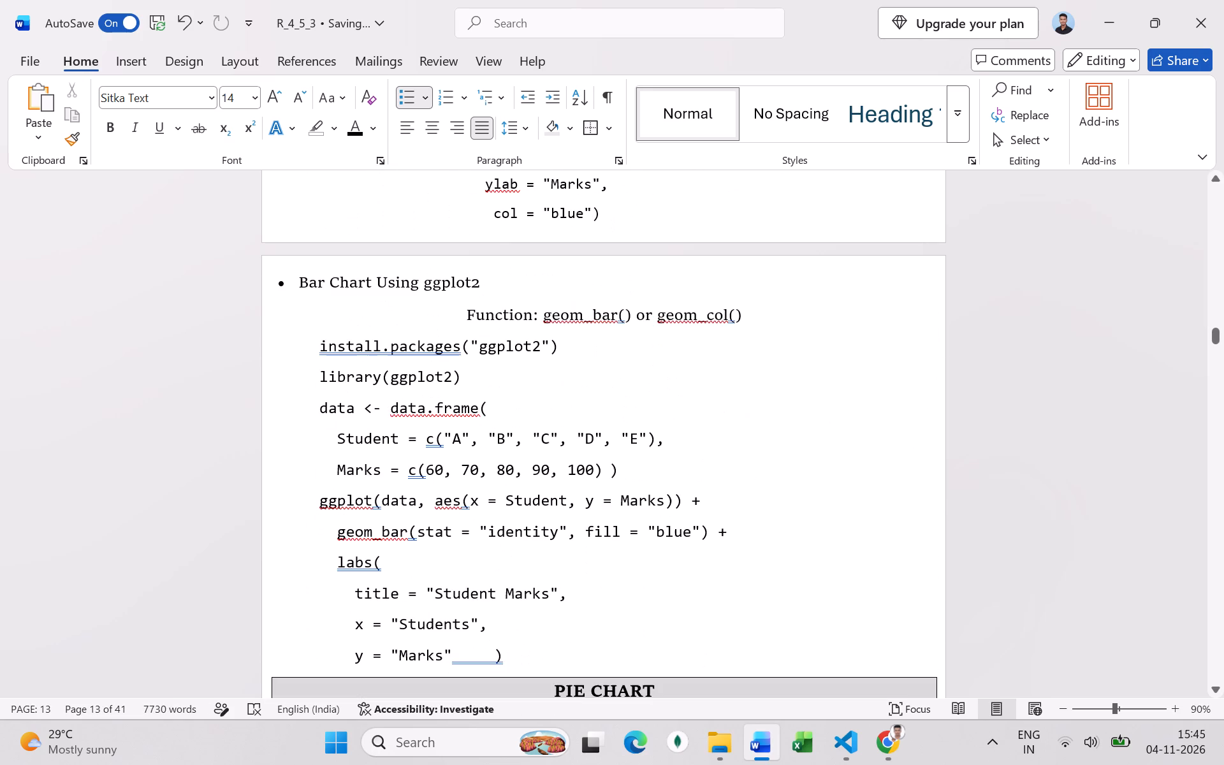
scroll(550, 434, "down", 3)
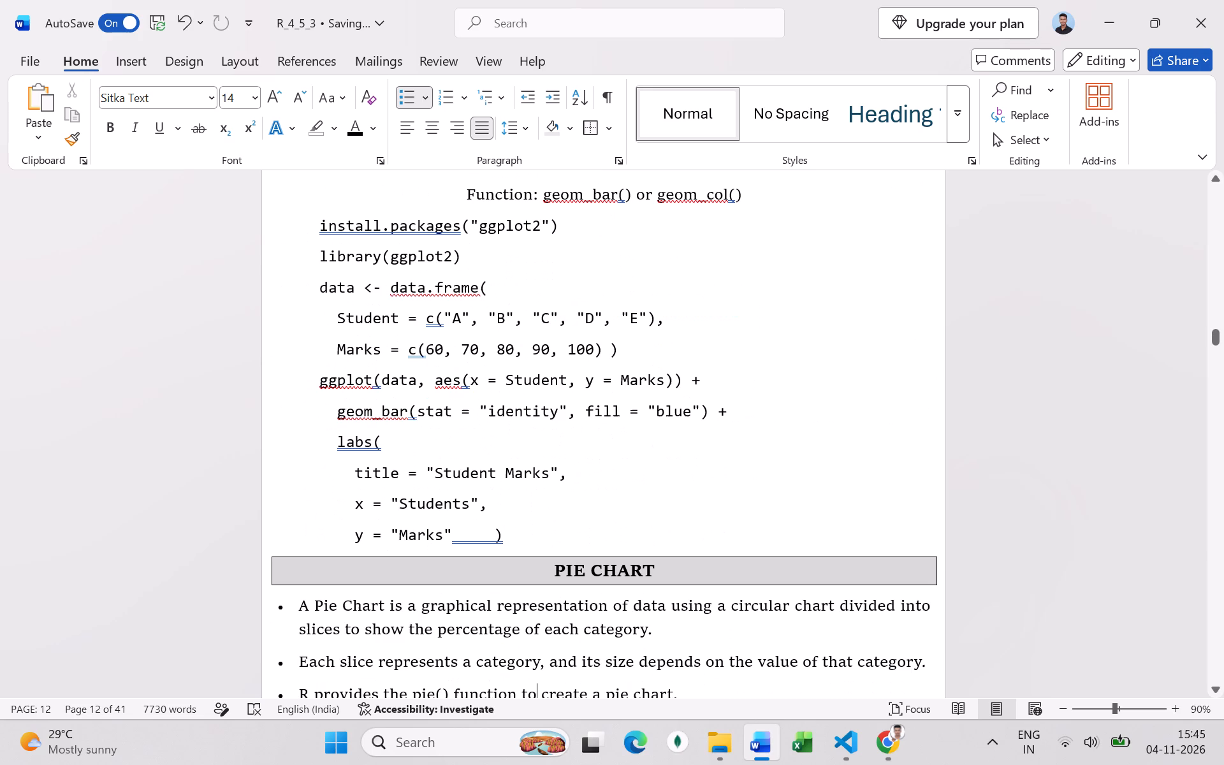
scroll(550, 434, "down", 20)
scroll(550, 434, "down", 2)
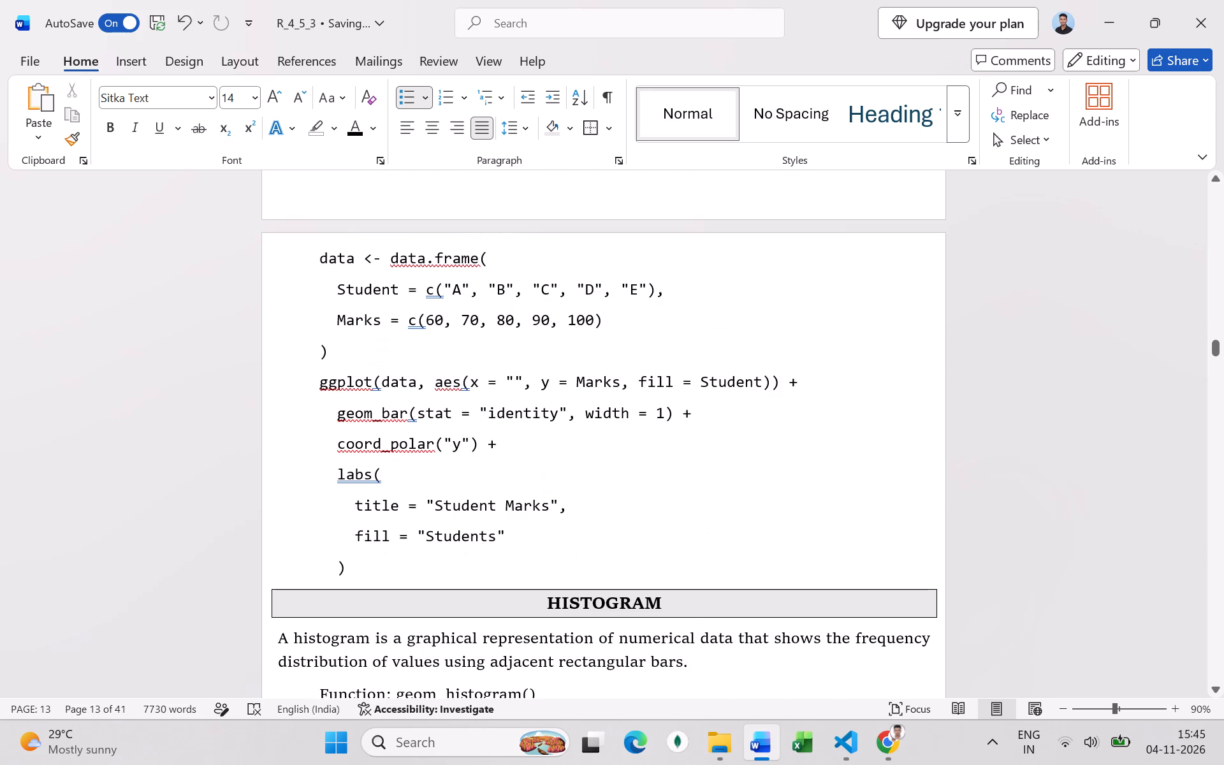
In the ggplot2 pie chart code, join the closing parentheses of data.frame() and labs() to the Marks and fill = "Students" lines.
left_click(307, 343)
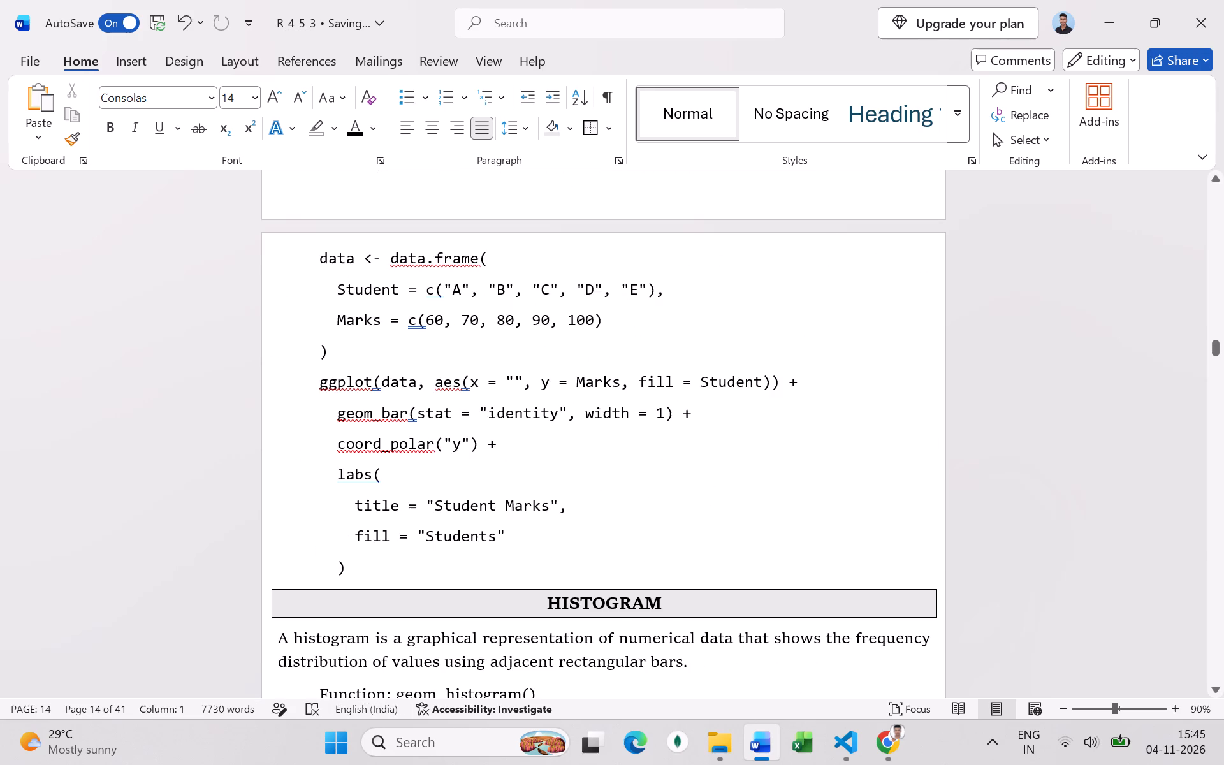
key("BackSpace")
key("space")
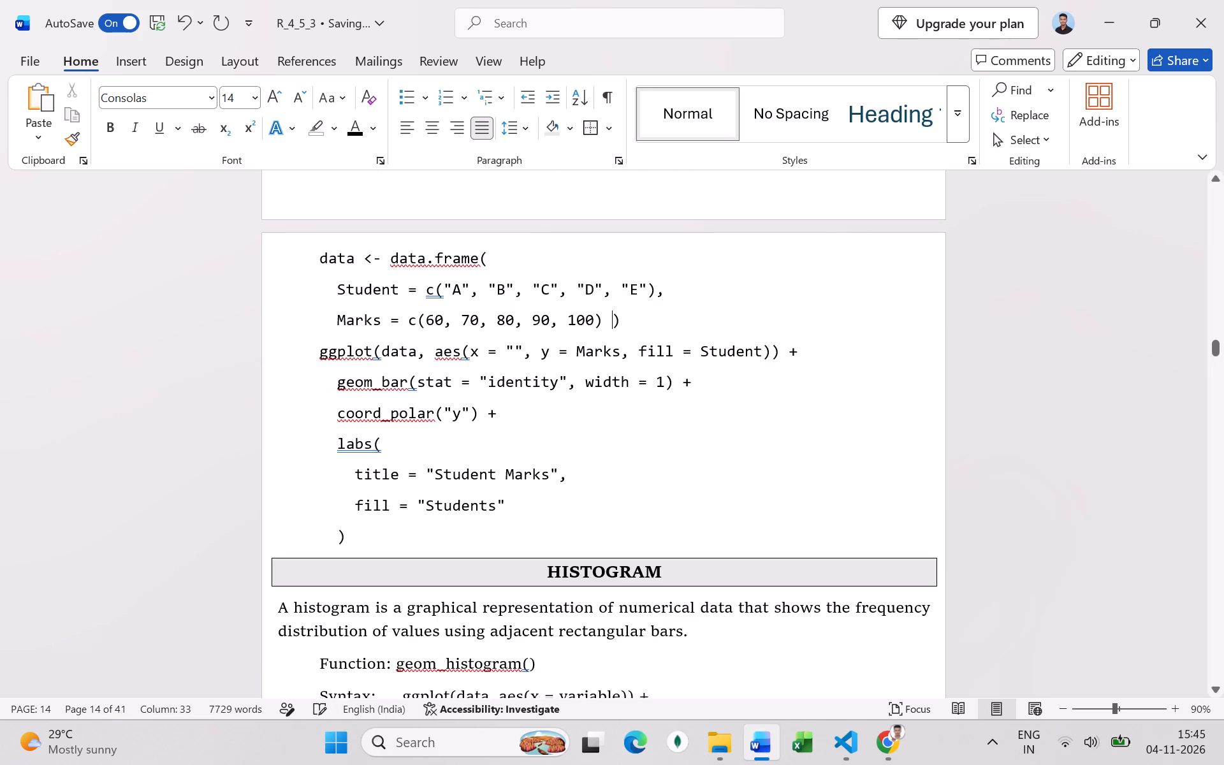
left_click(333, 547)
key("BackSpace")
key("BackSpace")
key("BackSpace")
key("space")
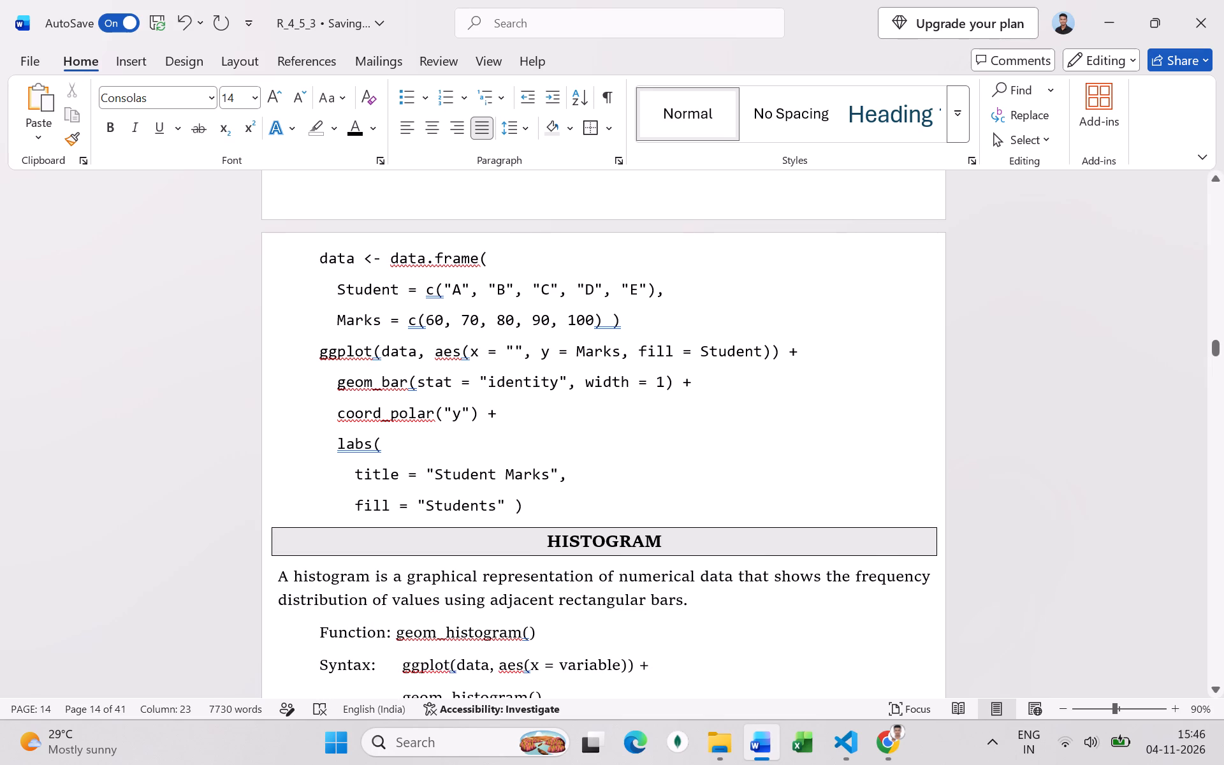
Examine the remaining histogram, line chart, box plot and scatter plot sections up to Chapter 4.
scroll(543, 432, "down", 12)
scroll(543, 432, "down", 17)
scroll(543, 430, "up", 1)
scroll(543, 430, "down", 11)
scroll(543, 431, "up", 1)
scroll(543, 431, "down", 4)
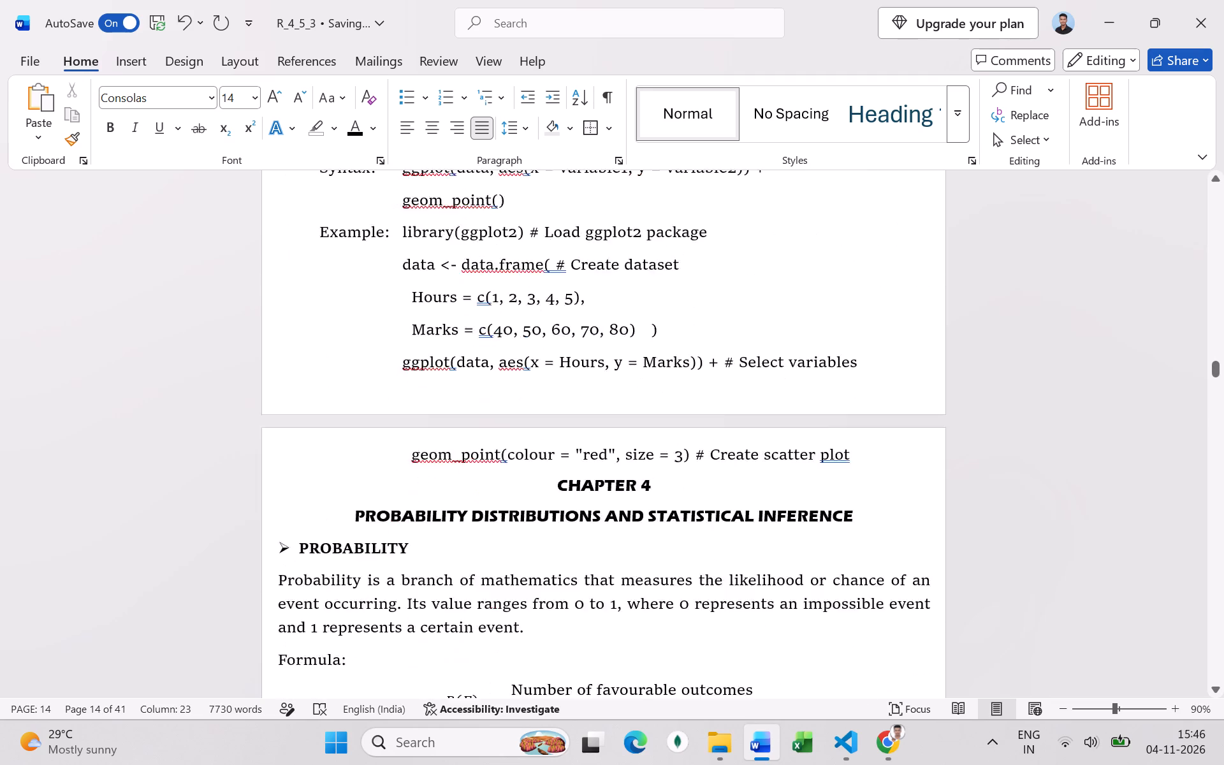
scroll(543, 434, "down", 9)
scroll(537, 430, "up", 1)
scroll(537, 430, "down", 1)
scroll(533, 428, "up", 13)
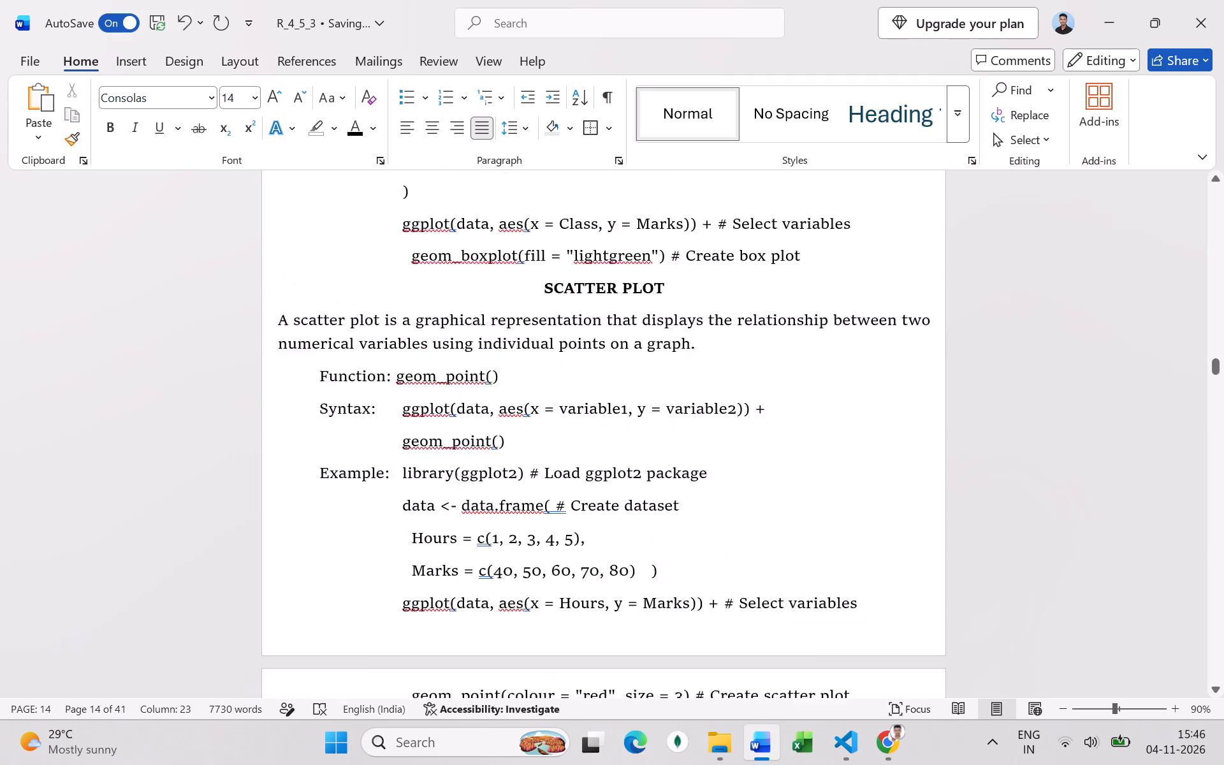
scroll(533, 428, "up", 17)
scroll(533, 428, "up", 11)
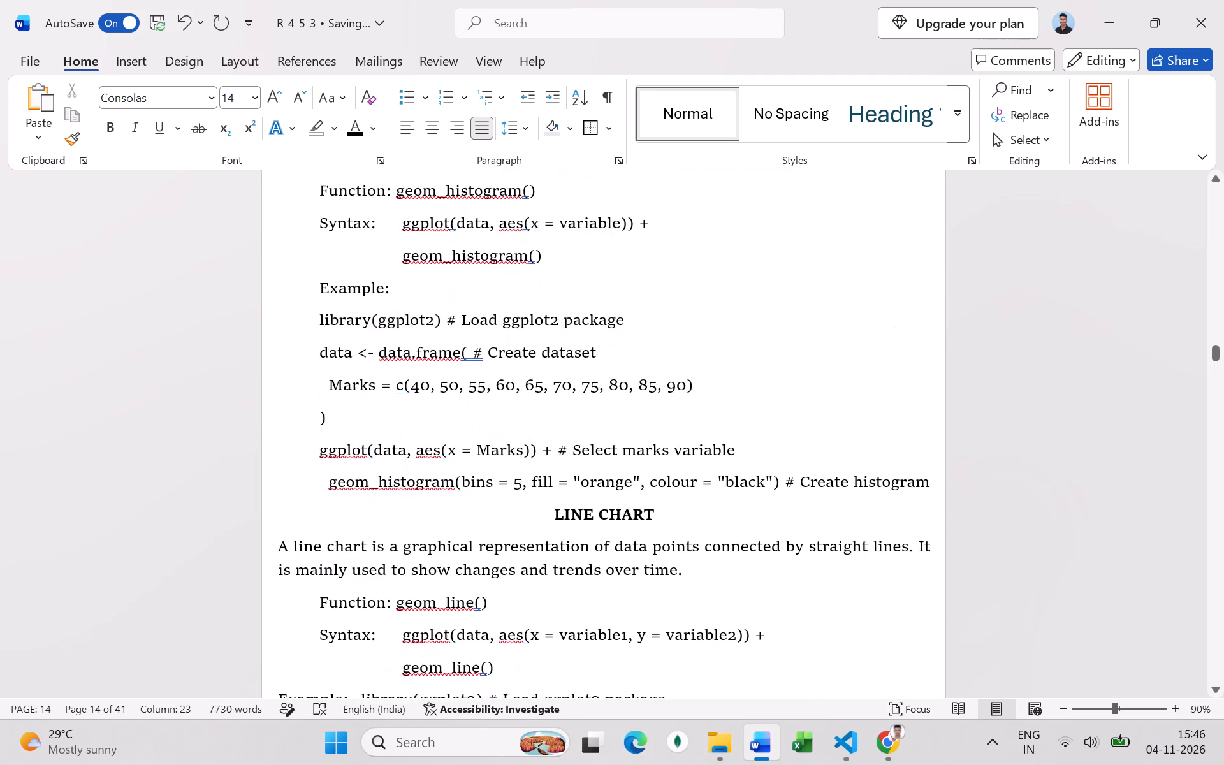
scroll(533, 428, "up", 6)
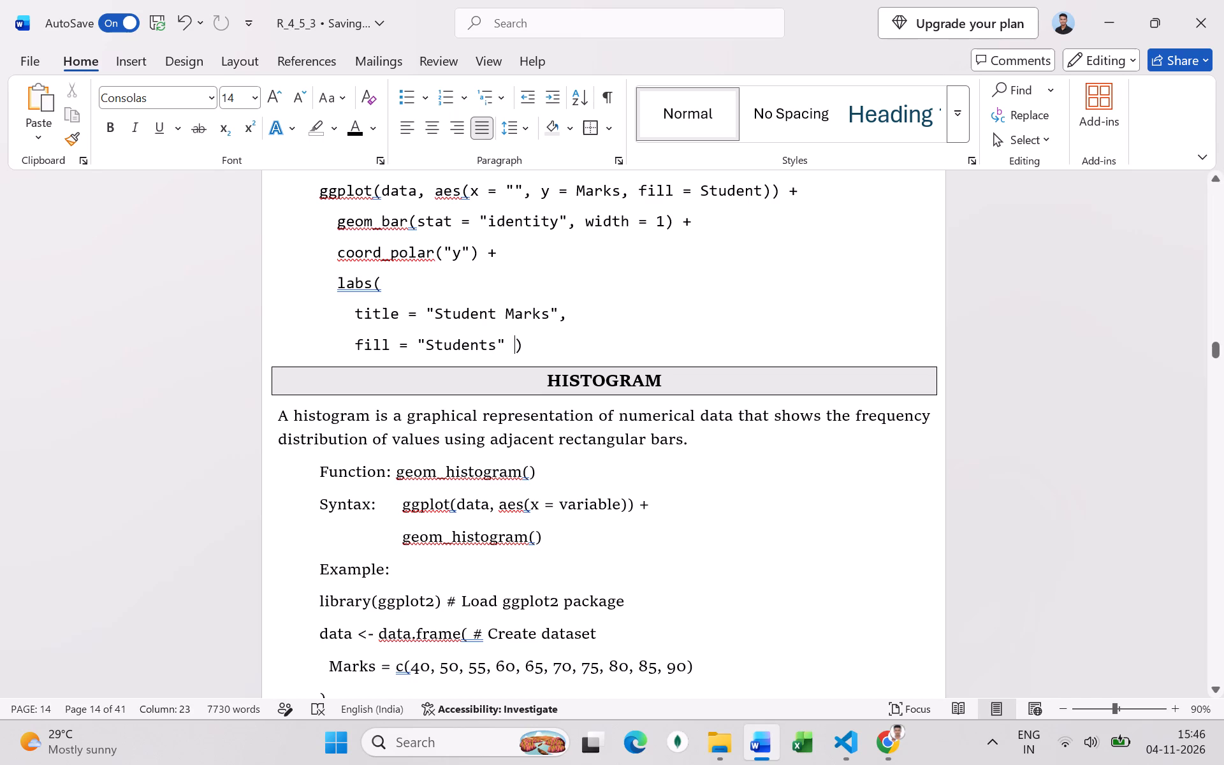
scroll(531, 458, "down", 16)
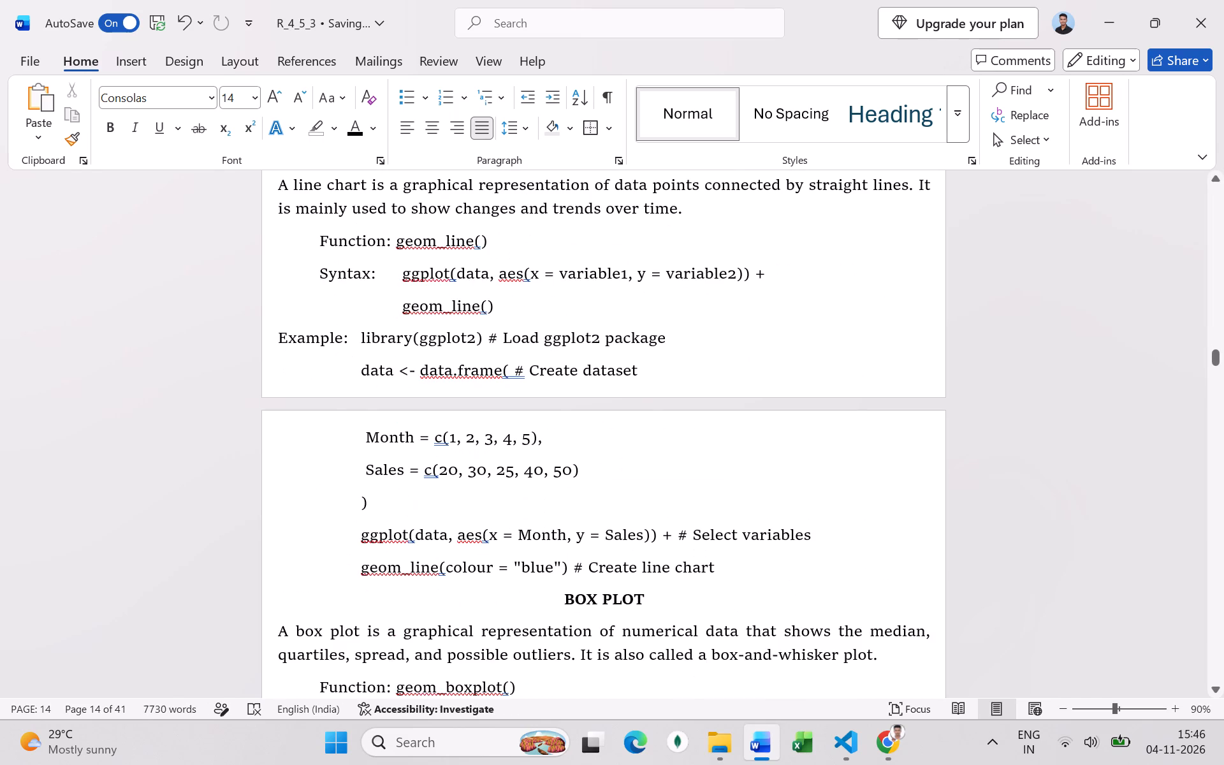
scroll(512, 437, "up", 16)
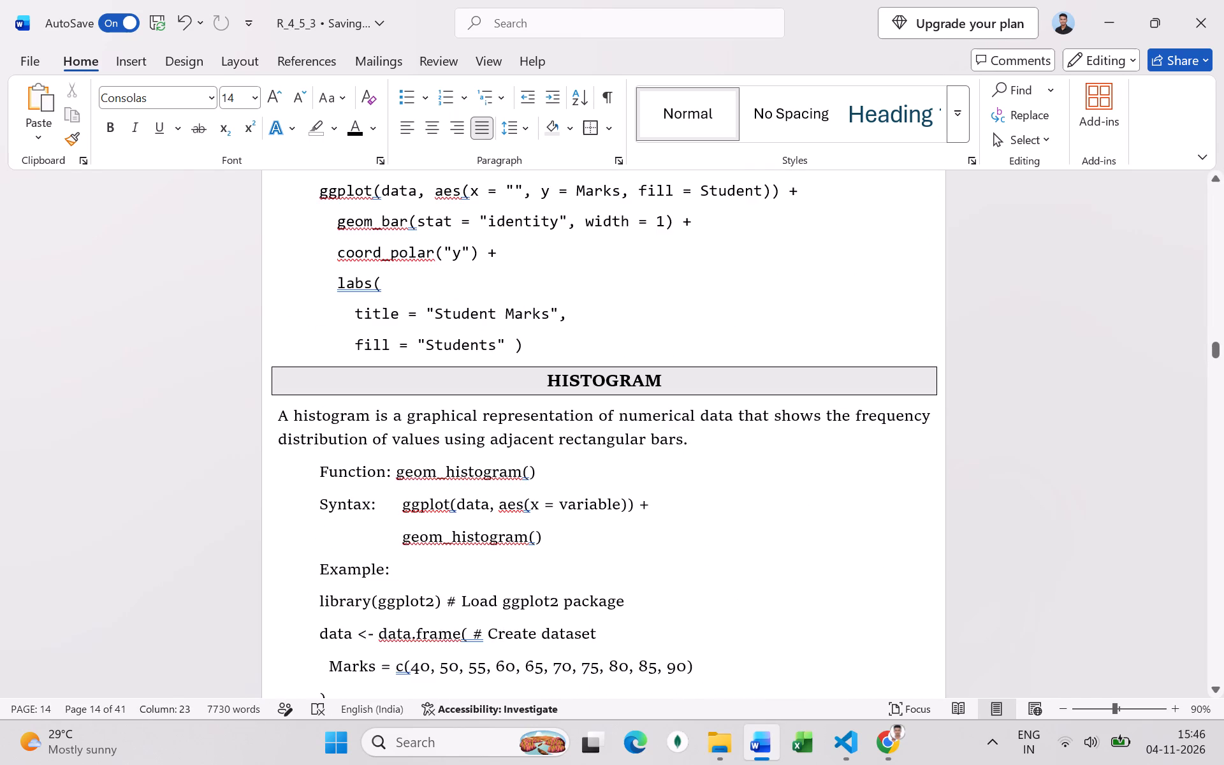
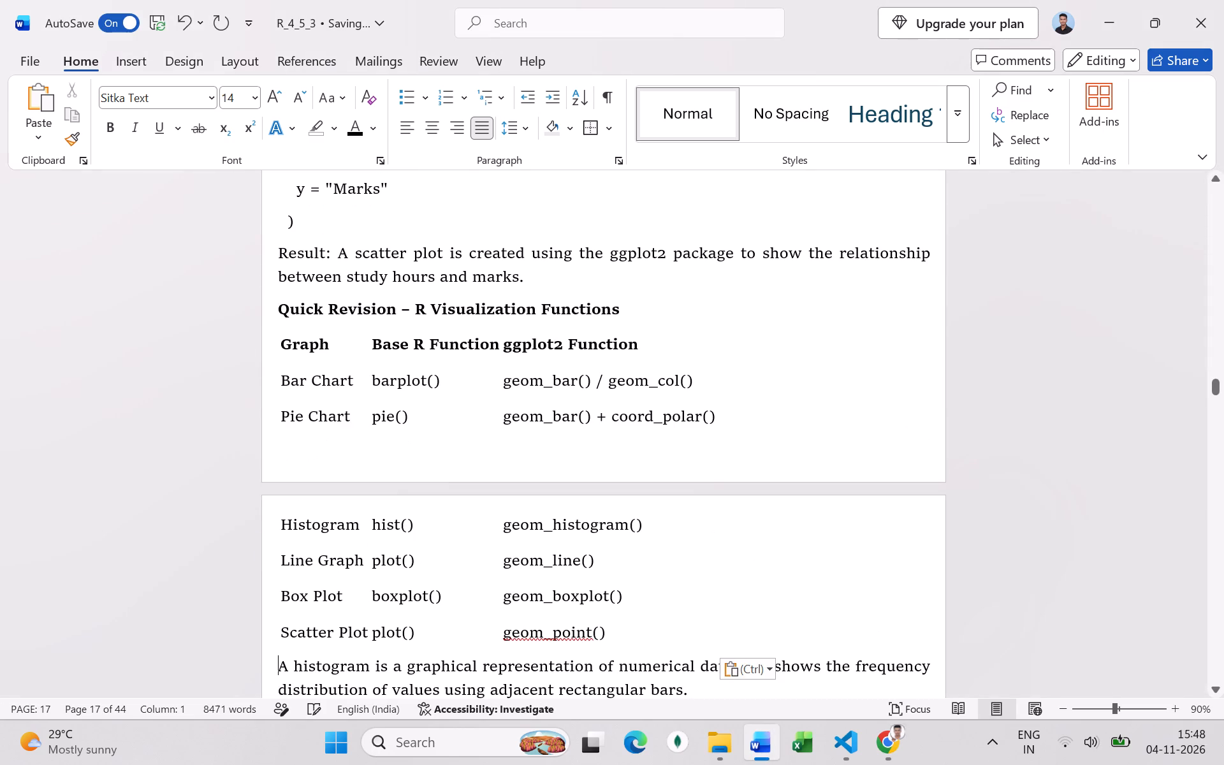
Review the pasted scatter plot, box plot and line graph content, working back up towards the histogram section.
scroll(392, 512, "up", 20)
scroll(392, 512, "down", 1)
scroll(392, 512, "up", 7)
scroll(392, 512, "down", 1)
scroll(392, 512, "up", 9)
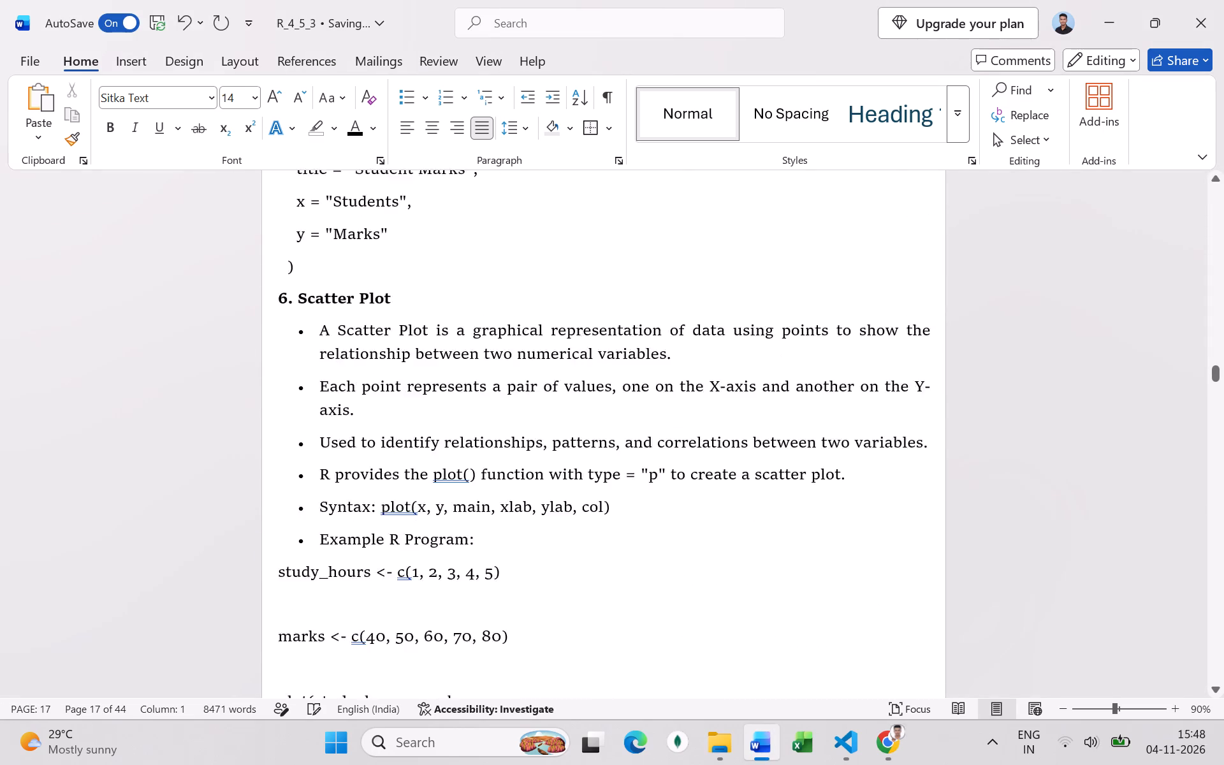
scroll(392, 512, "up", 2)
scroll(392, 512, "down", 1)
scroll(392, 512, "up", 1)
scroll(392, 512, "down", 2)
scroll(392, 512, "up", 20)
scroll(393, 433, "down", 1)
scroll(393, 433, "up", 14)
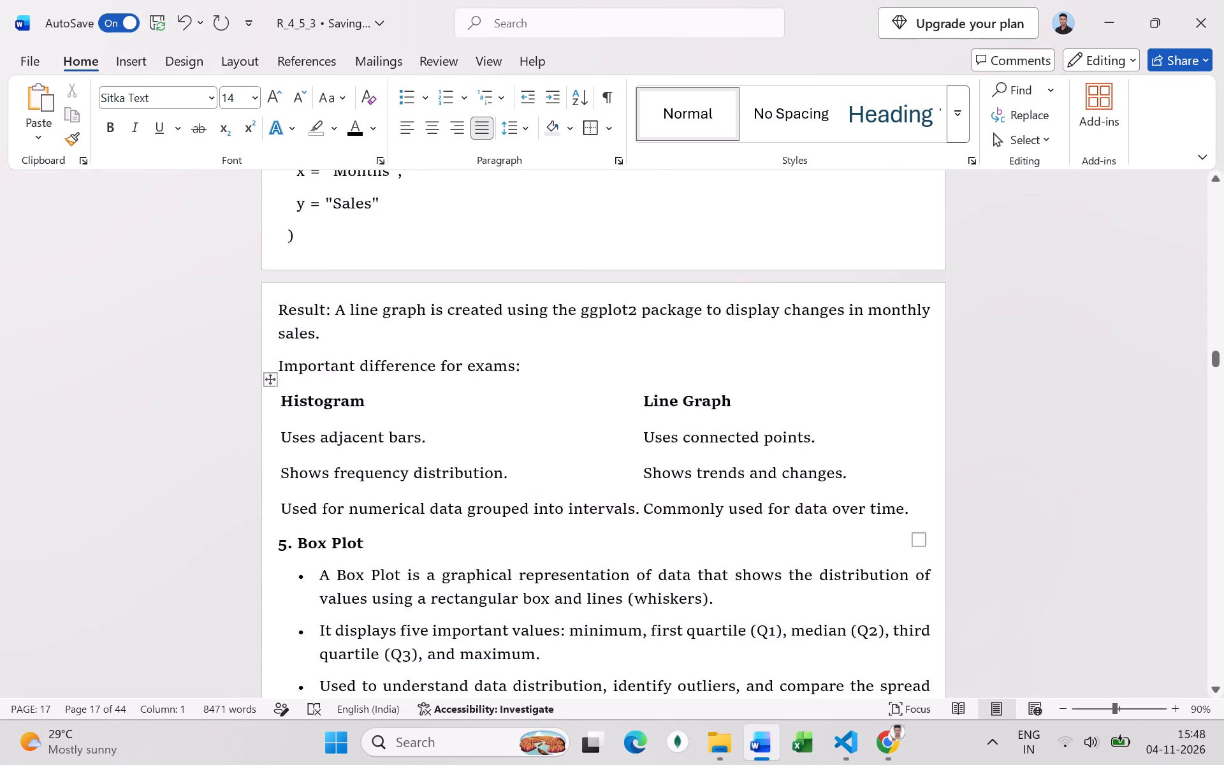
scroll(393, 433, "up", 7)
scroll(393, 433, "down", 1)
scroll(393, 433, "up", 20)
scroll(393, 433, "up", 11)
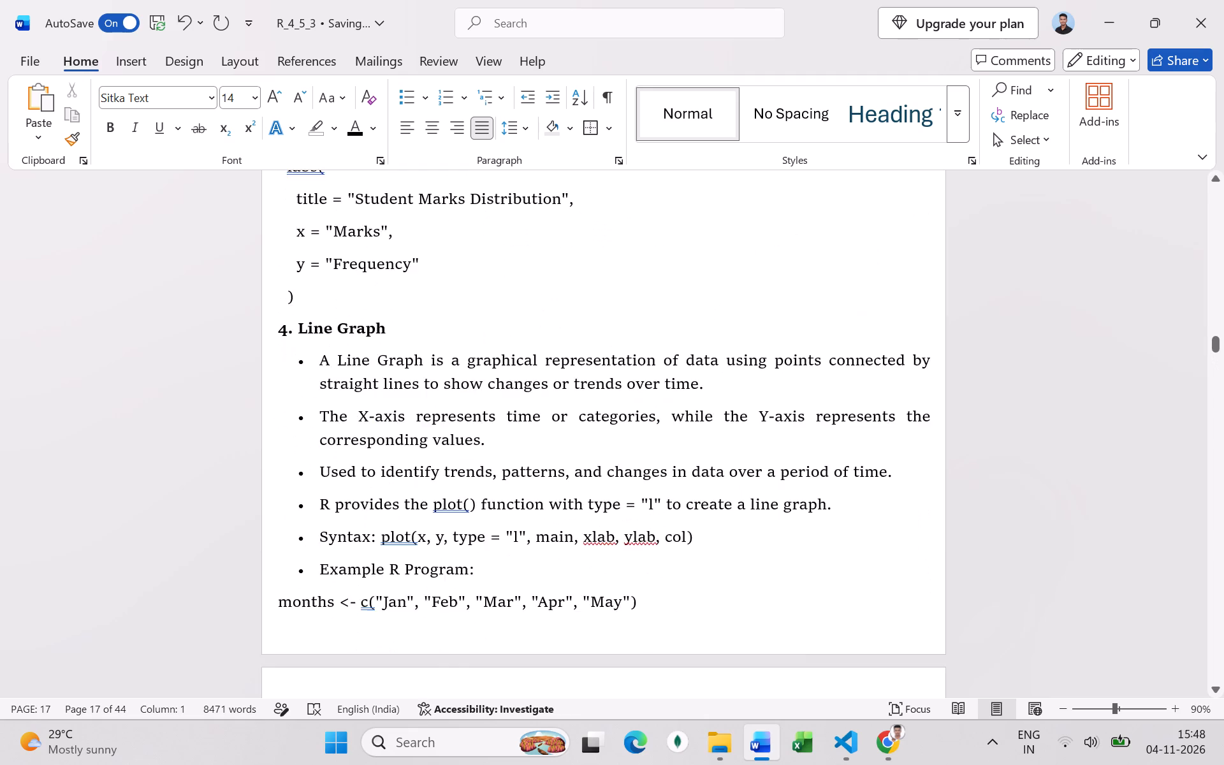
Delete the redundant "3. Histogram" line under the HISTOGRAM heading.
scroll(393, 433, "up", 20)
scroll(393, 433, "up", 15)
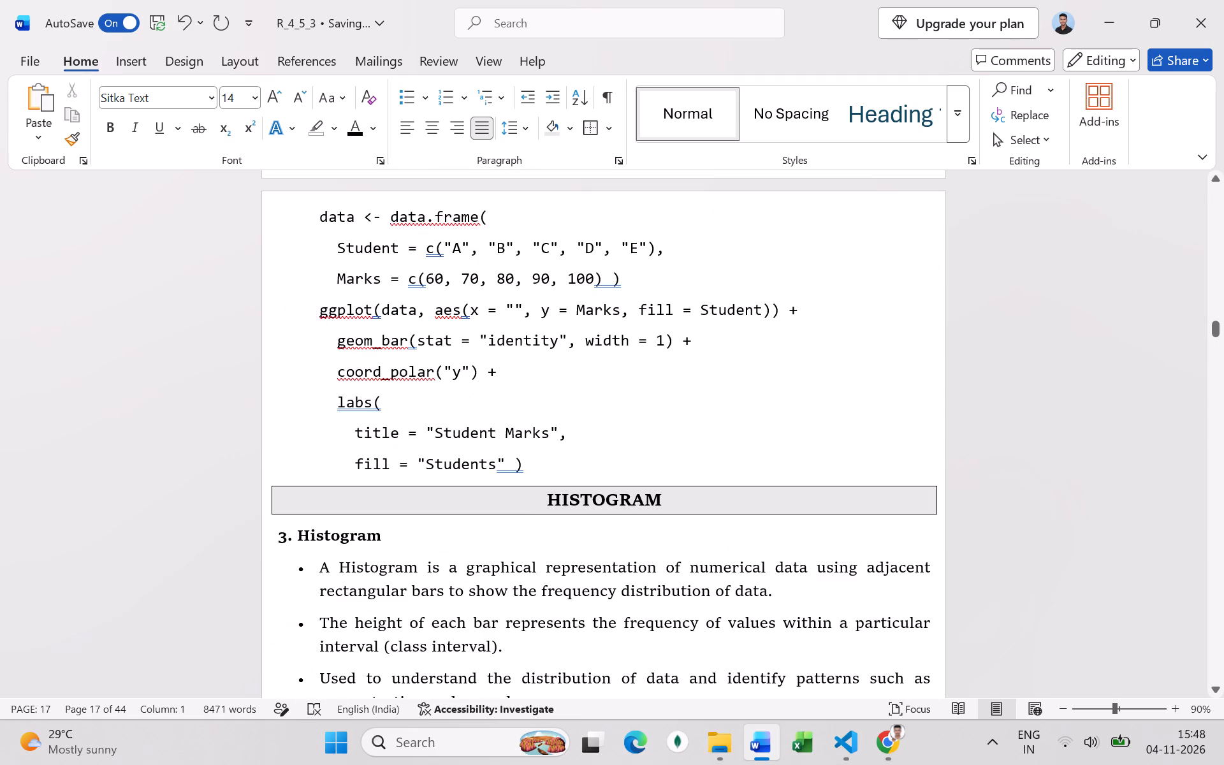
left_click_drag(409, 545, 263, 532)
key("BackSpace")
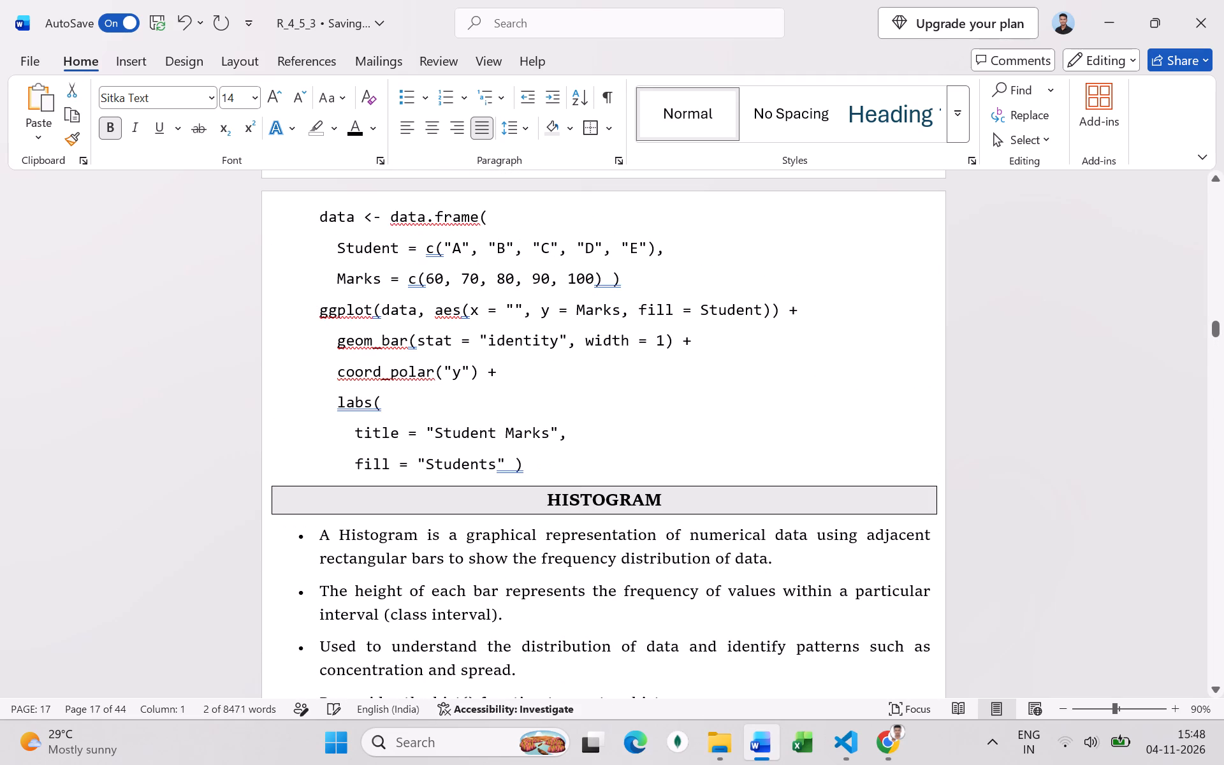
Reduce the indent of the histogram bullets, from the definition through "Example R Program:", to align them with the margin.
scroll(347, 525, "down", 2)
scroll(461, 583, "down", 1)
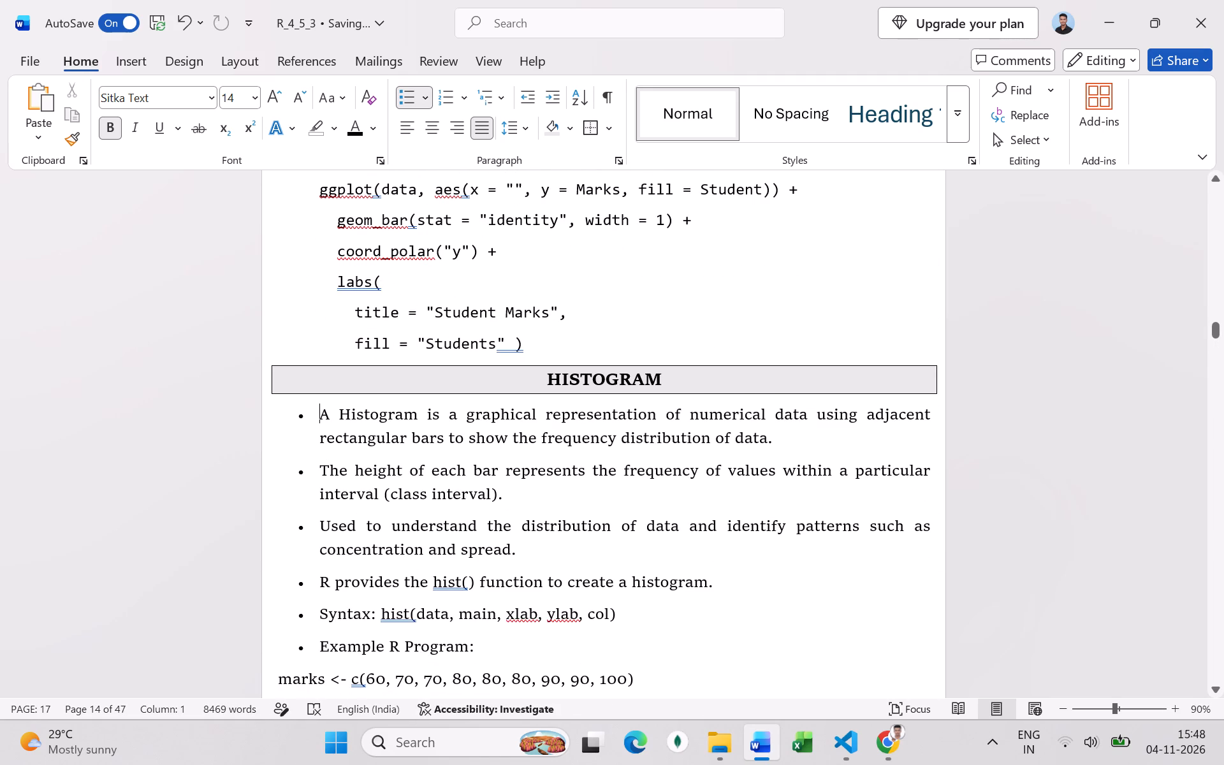
scroll(400, 511, "down", 1)
left_click_drag(469, 609, 284, 388)
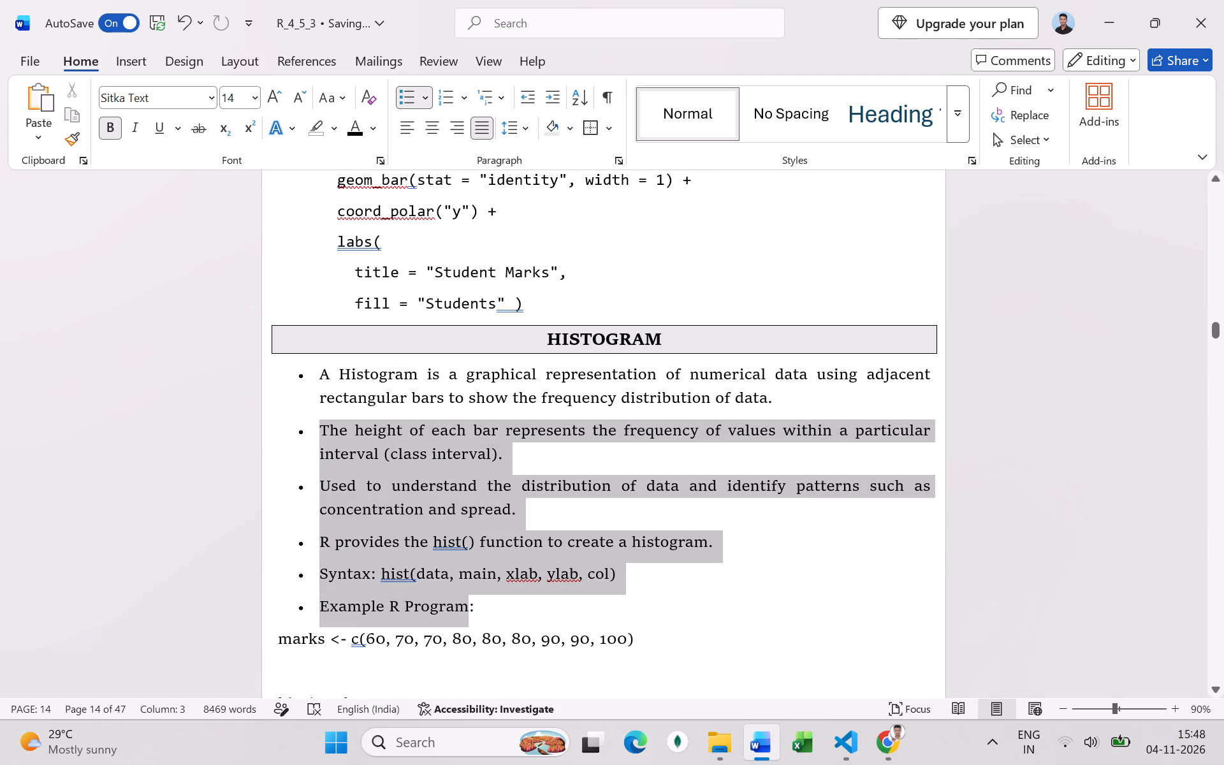
left_click_drag(284, 388, 282, 383)
triple_click(523, 93)
triple_click(523, 93)
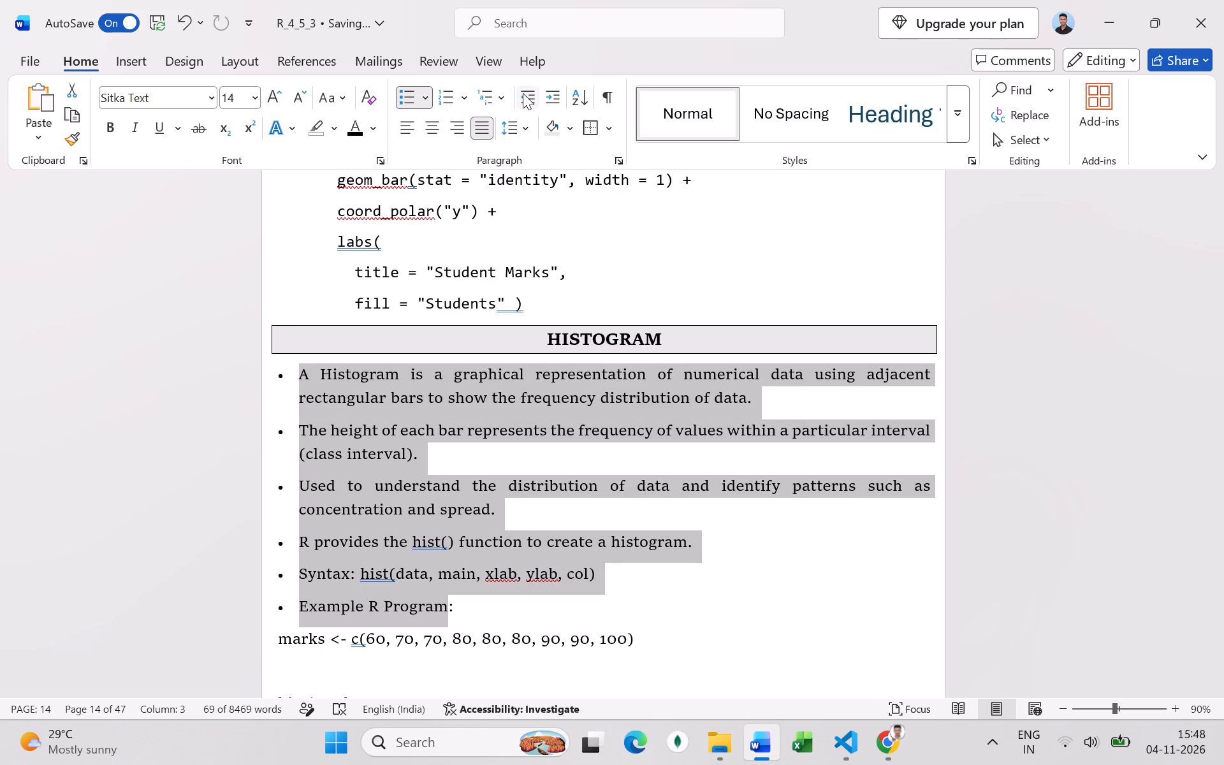
Delete the histogram bullet about the height of each bar representing the frequency of values within an interval.
left_click(472, 437)
left_click_drag(446, 454, 298, 441)
key("BackSpace")
Compare the bullets and code layout of the bar chart and pie chart sections with the histogram section.
scroll(372, 416, "up", 5)
scroll(372, 416, "down", 1)
scroll(372, 416, "up", 19)
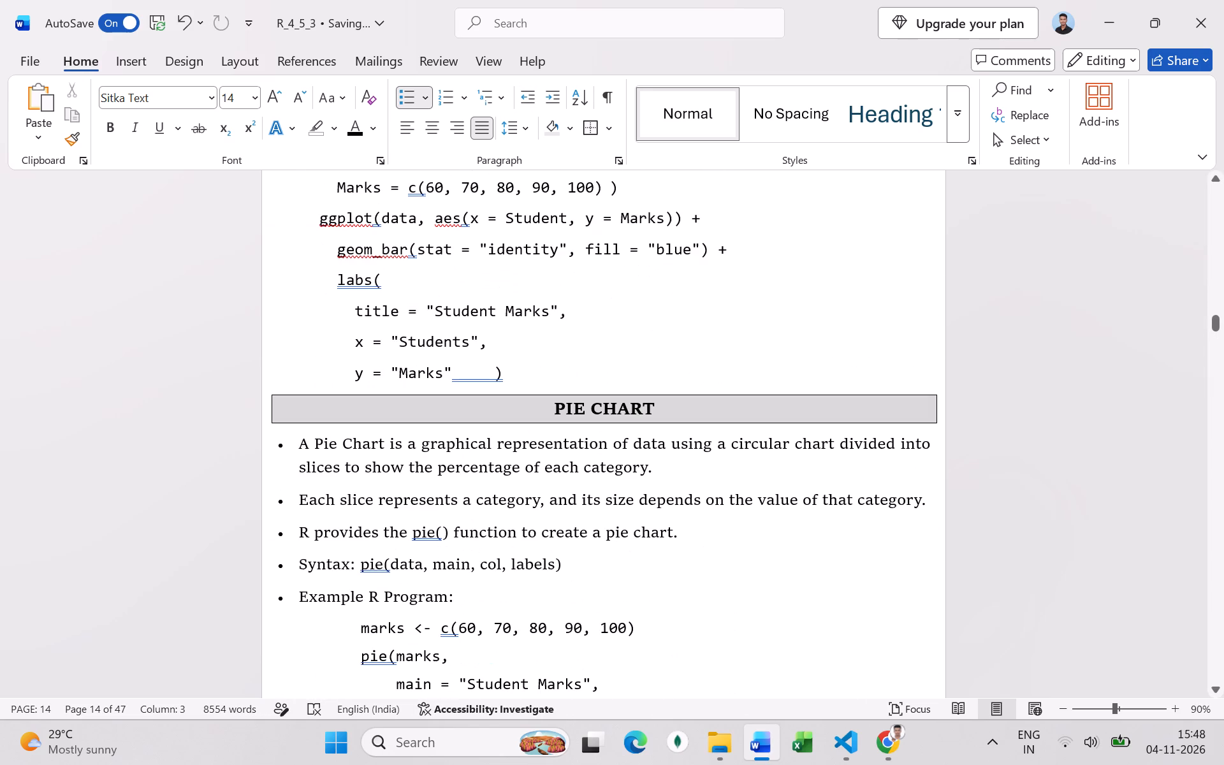
left_click_drag(942, 502, 325, 498)
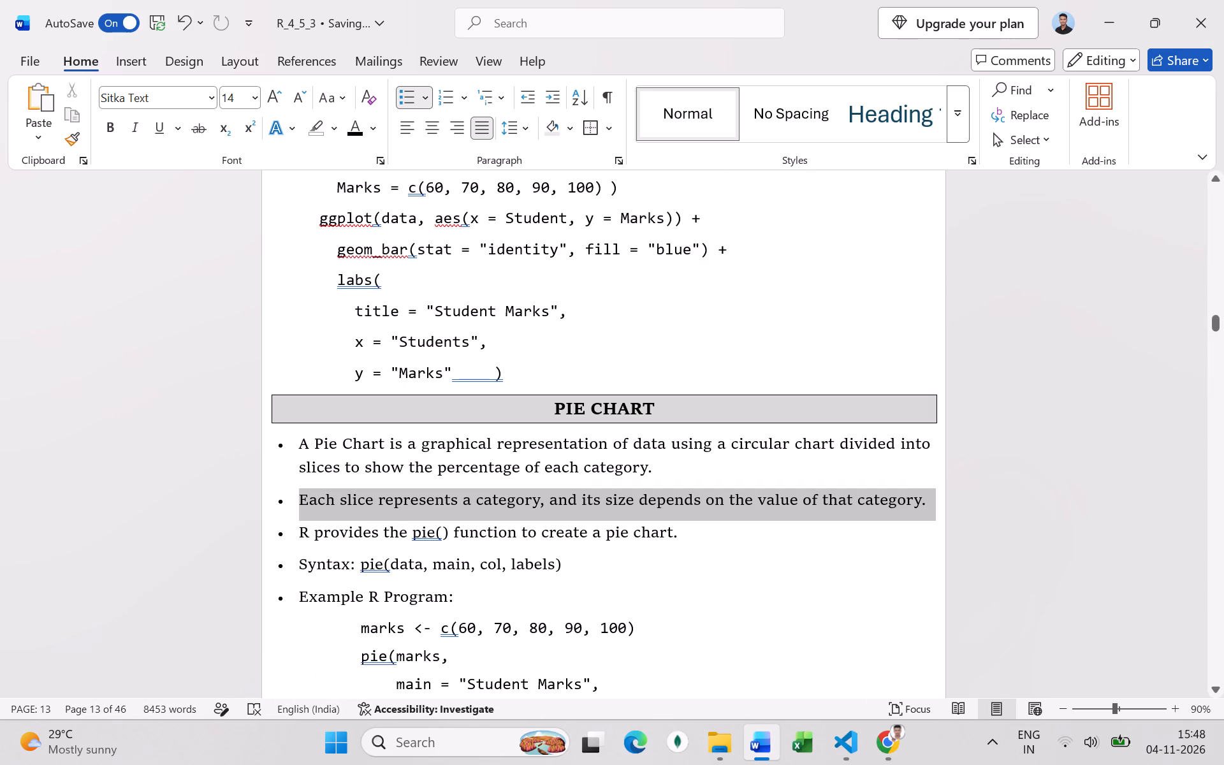
left_click_drag(325, 498, 314, 498)
left_click(398, 558)
scroll(397, 523, "up", 17)
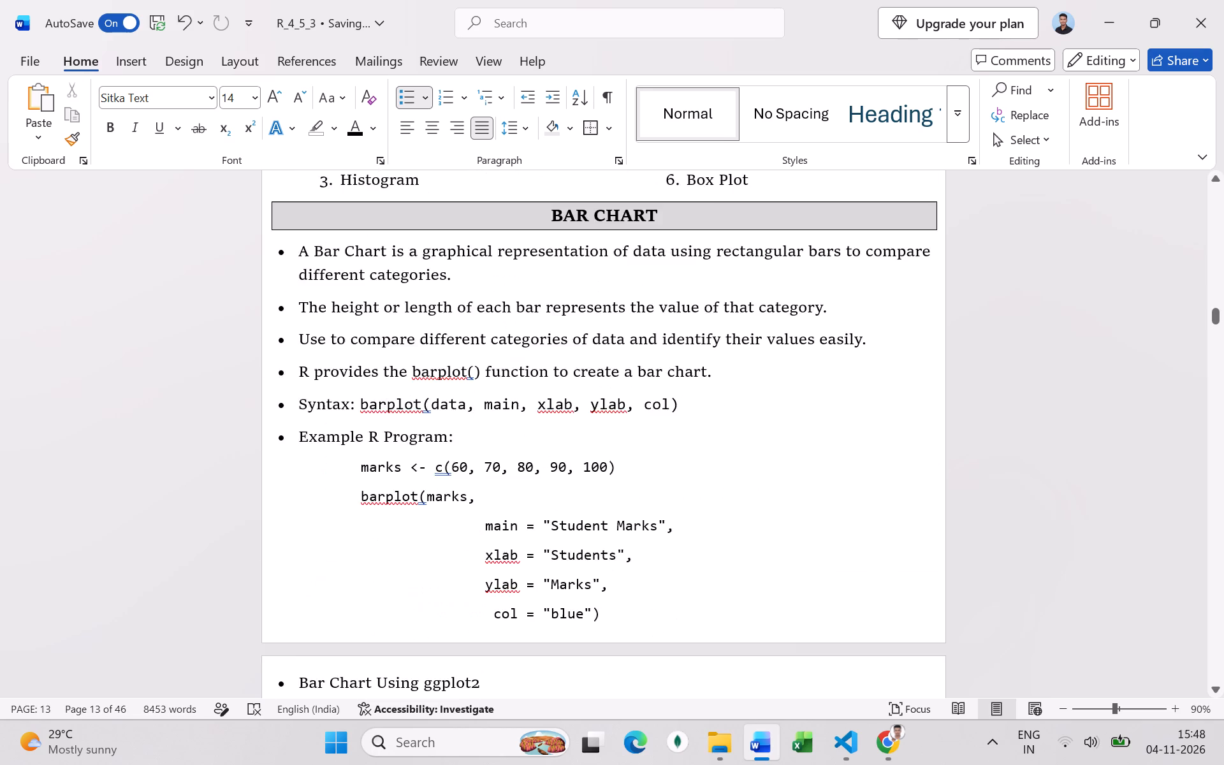
scroll(368, 472, "down", 17)
scroll(365, 472, "up", 1)
scroll(374, 472, "down", 15)
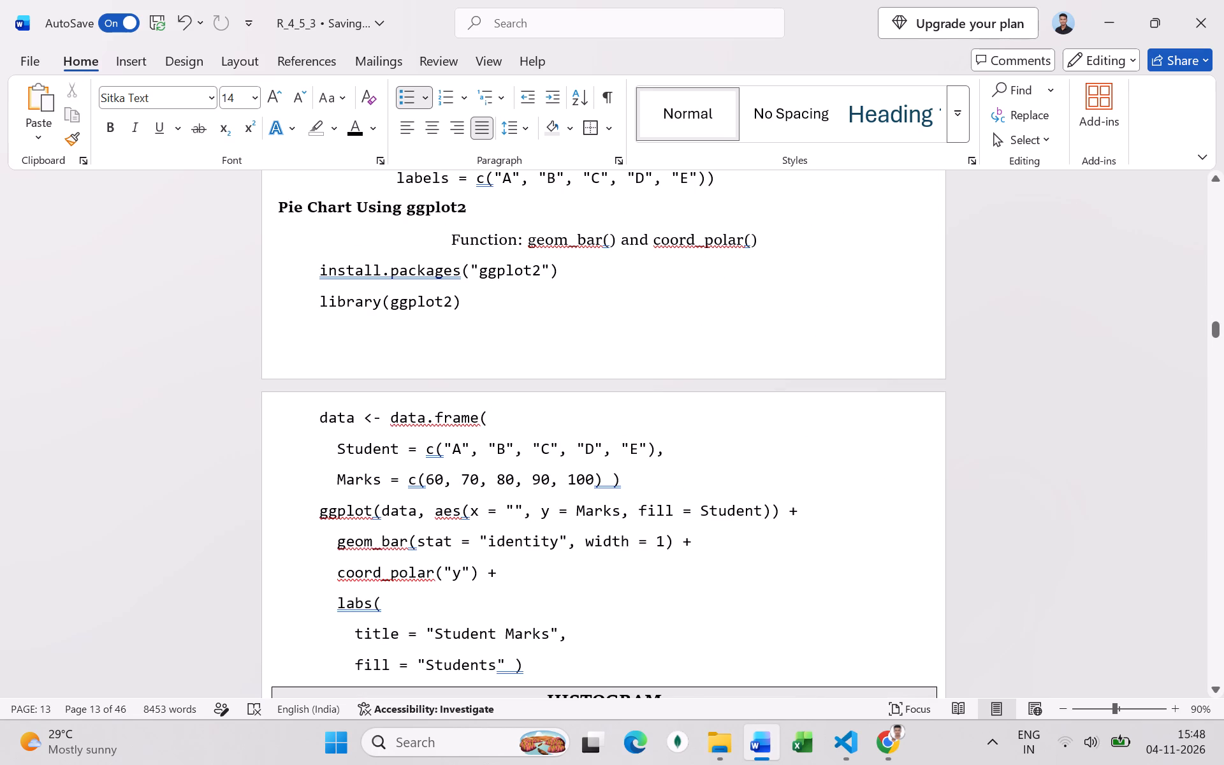
scroll(400, 453, "down", 4)
scroll(404, 441, "up", 2)
scroll(404, 441, "down", 1)
scroll(404, 441, "up", 5)
scroll(404, 441, "down", 12)
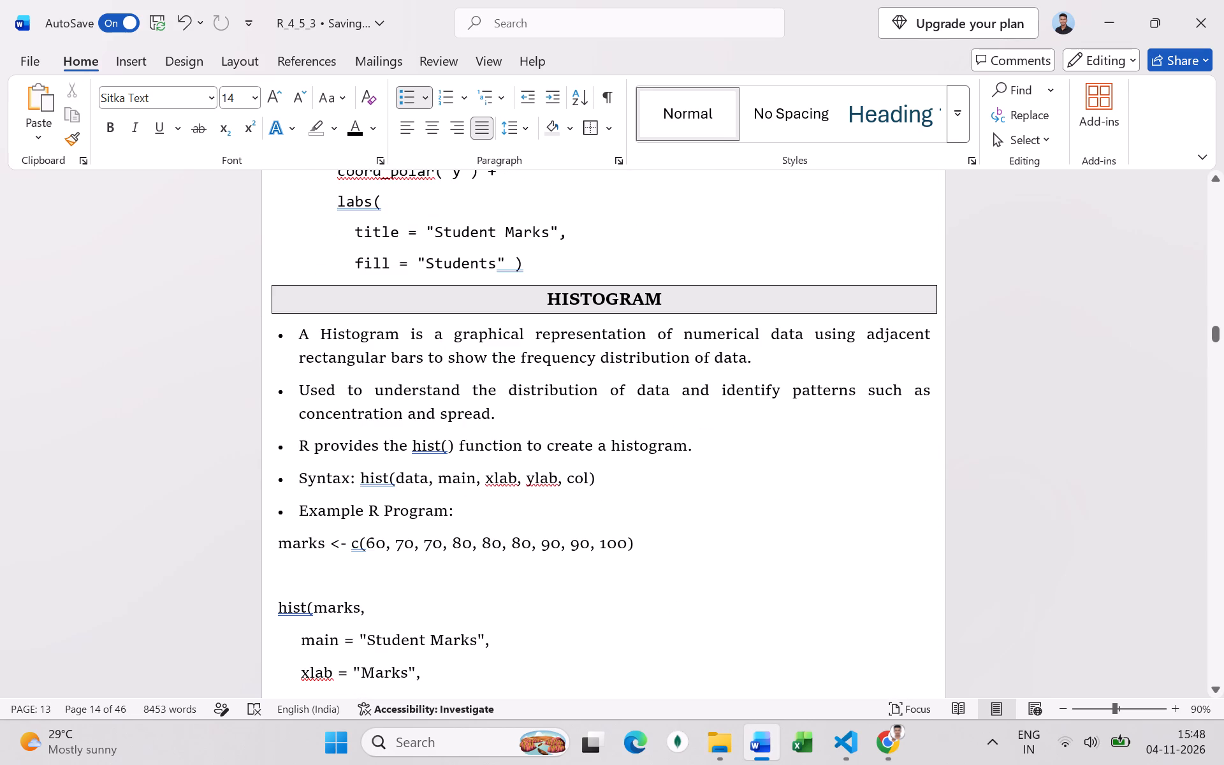
Remove the blank line before hist(marks, in the histogram example program.
left_click(329, 572)
key("BackSpace")
Indent the hist() example code under its bullet and format it in Consolas with 1.0 line spacing.
scroll(343, 571, "down", 4)
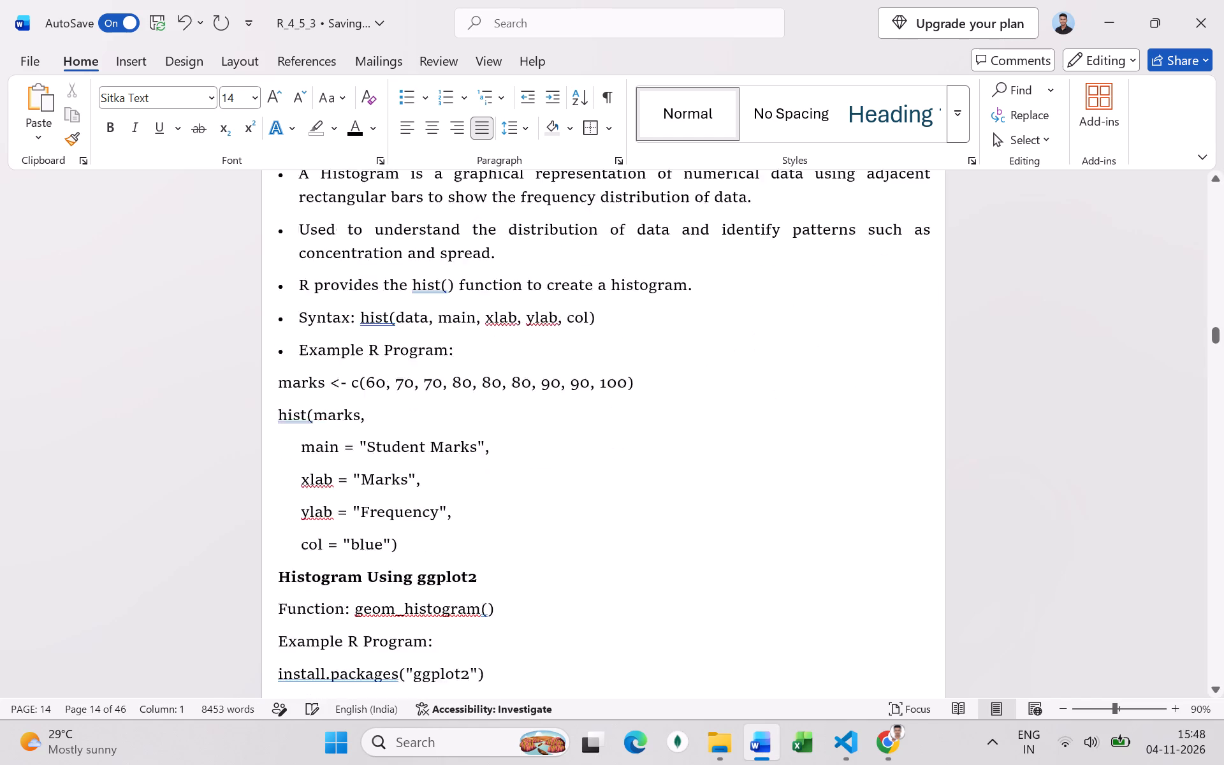
scroll(343, 571, "down", 2)
left_click_drag(423, 471, 261, 299)
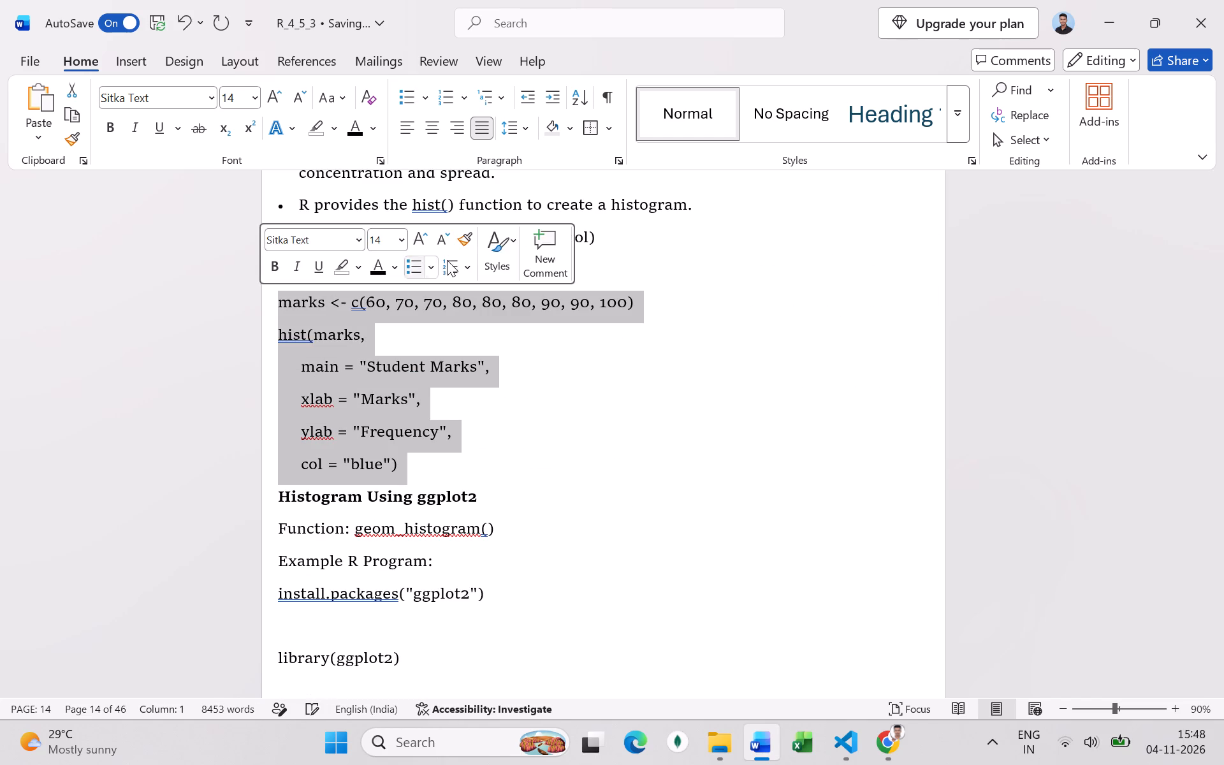
triple_click(558, 93)
left_click(556, 94)
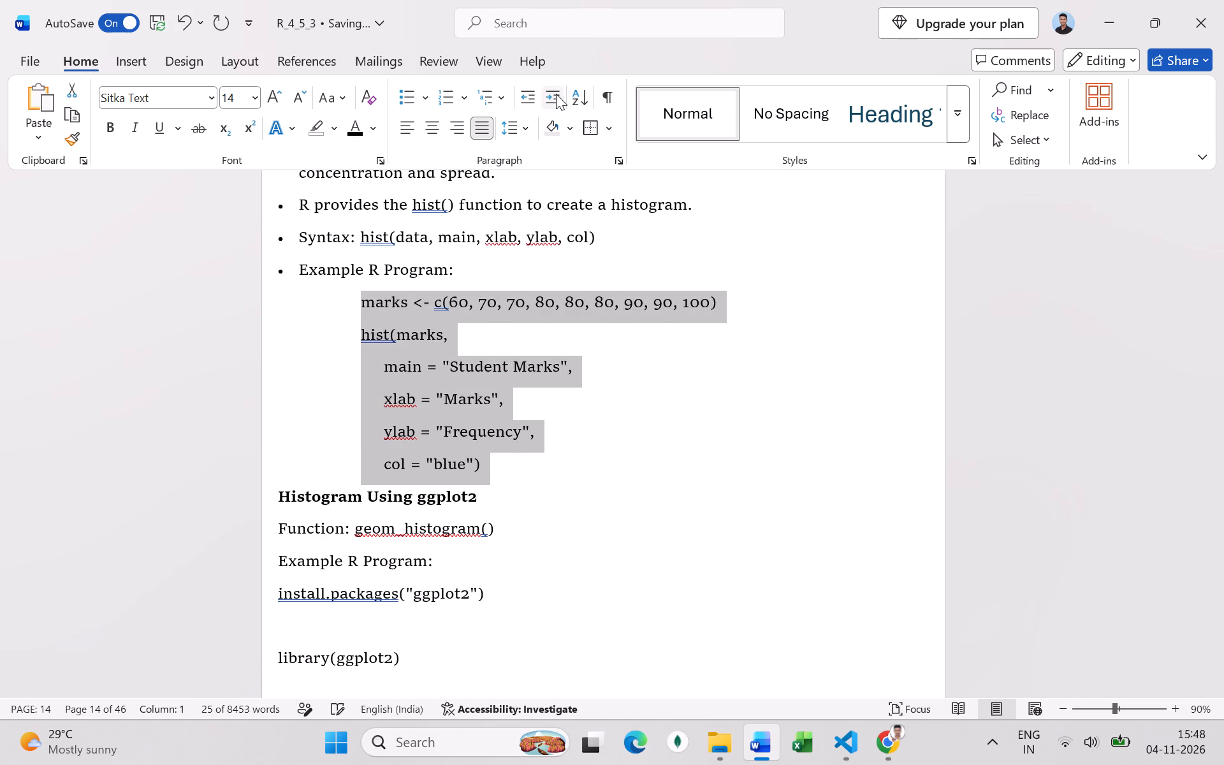
left_click(214, 105)
left_click(210, 233)
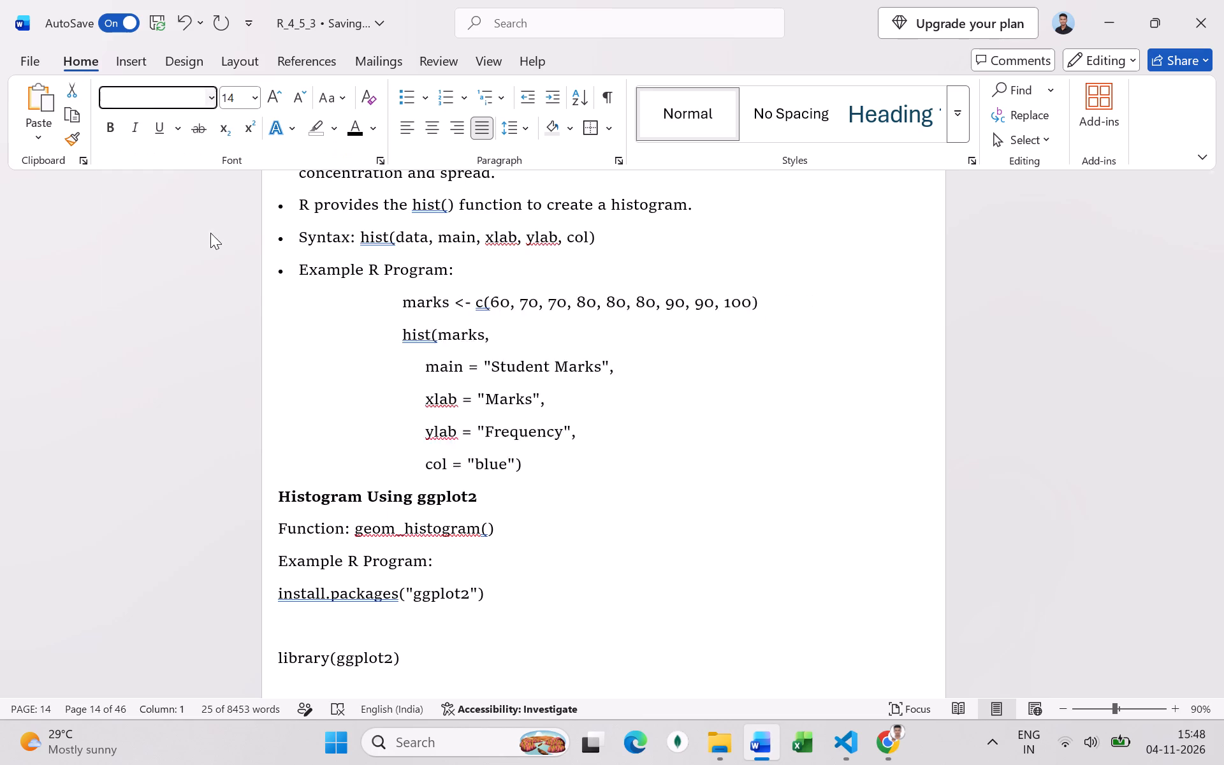
left_click(348, 405)
left_click_drag(607, 463, 366, 319)
left_click(517, 127)
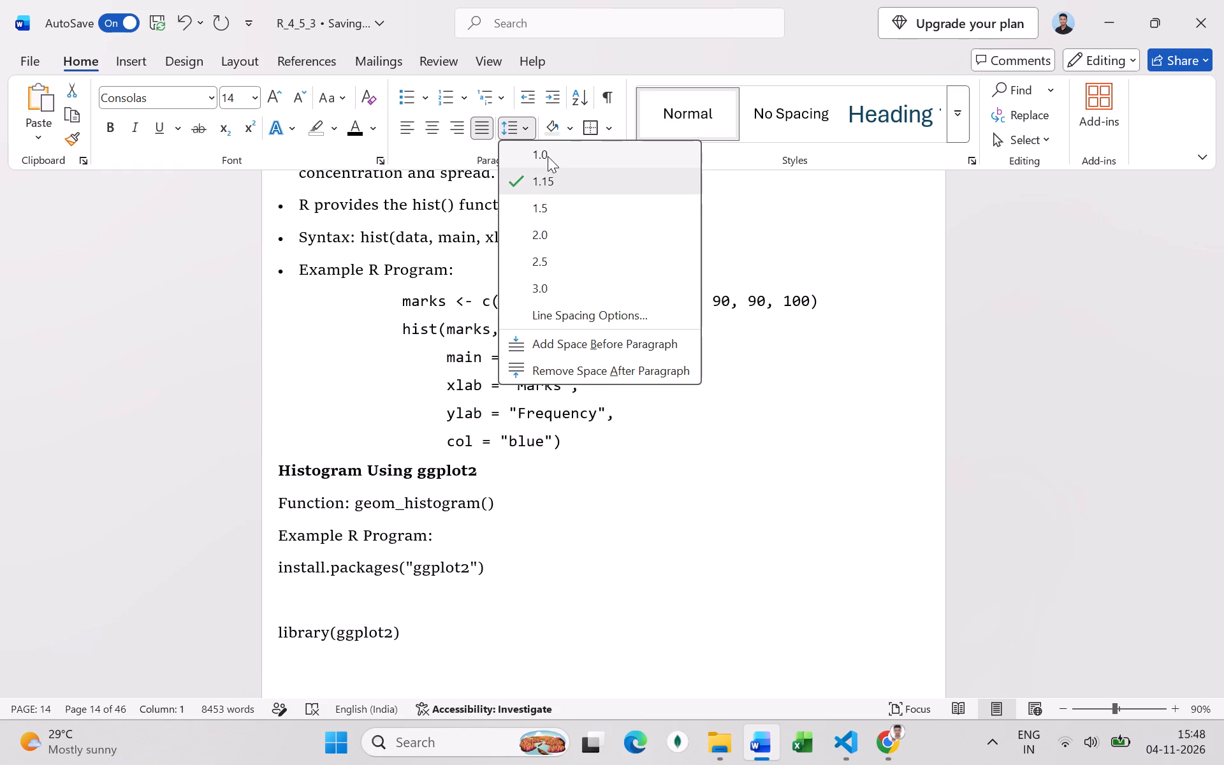
left_click(548, 156)
left_click(479, 488)
Remove the blank line between install.packages("ggplot2") and library(ggplot2) in the ggplot2 histogram code.
scroll(450, 479, "down", 7)
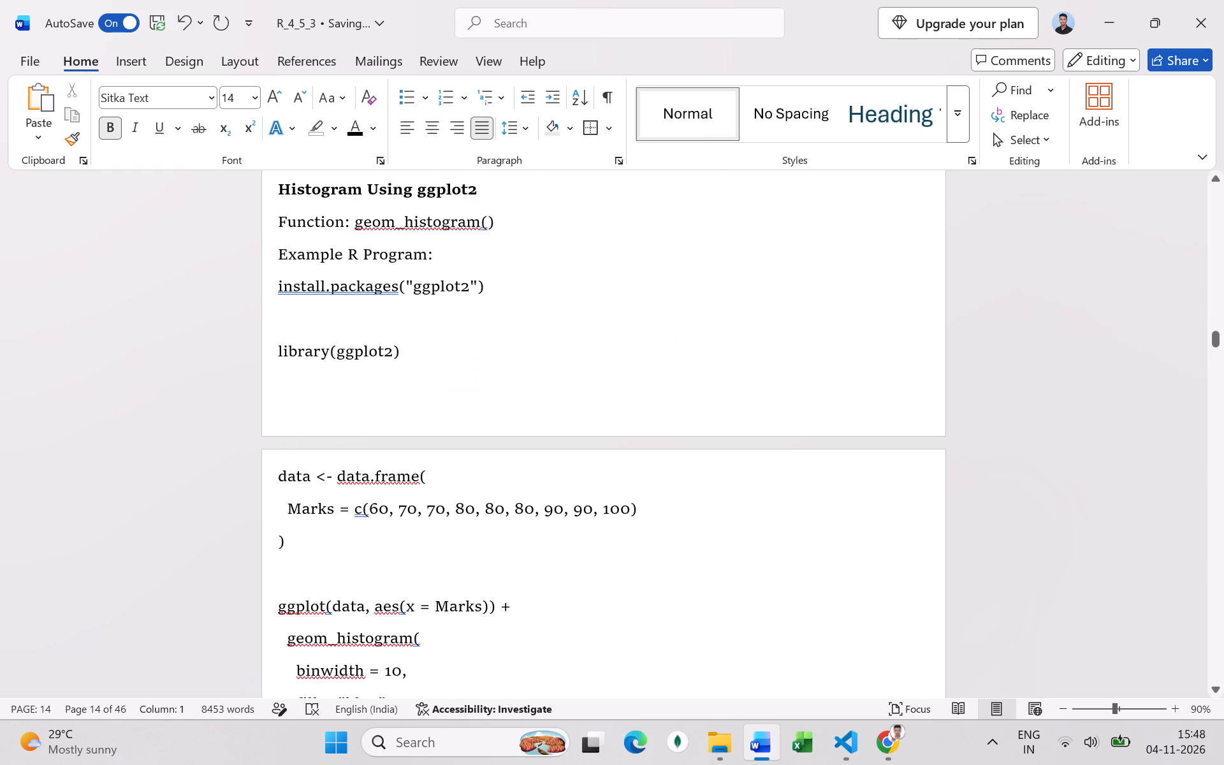
left_click(314, 328)
key("BackSpace")
Center the "Function: geom_histogram()" line under Histogram Using ggplot2.
left_click_drag(531, 228, 231, 237)
left_click(433, 146)
left_click(425, 120)
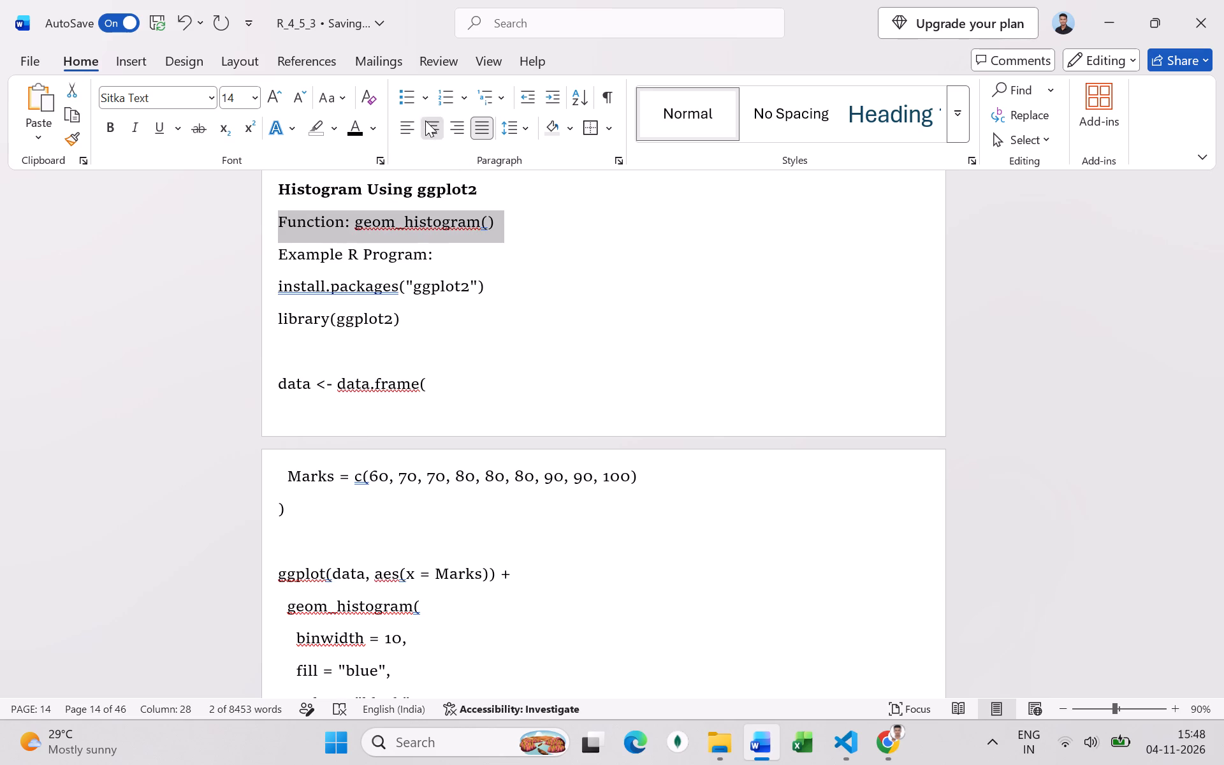
Delete the "Example R Program:" line from the Histogram Using ggplot2 section.
left_click_drag(467, 262, 224, 263)
key("BackSpace")
Remove the blank lines before data <- data.frame( and before ggplot(data, aes(x = Marks)) in the ggplot2 histogram code.
left_click(321, 341)
key("BackSpace")
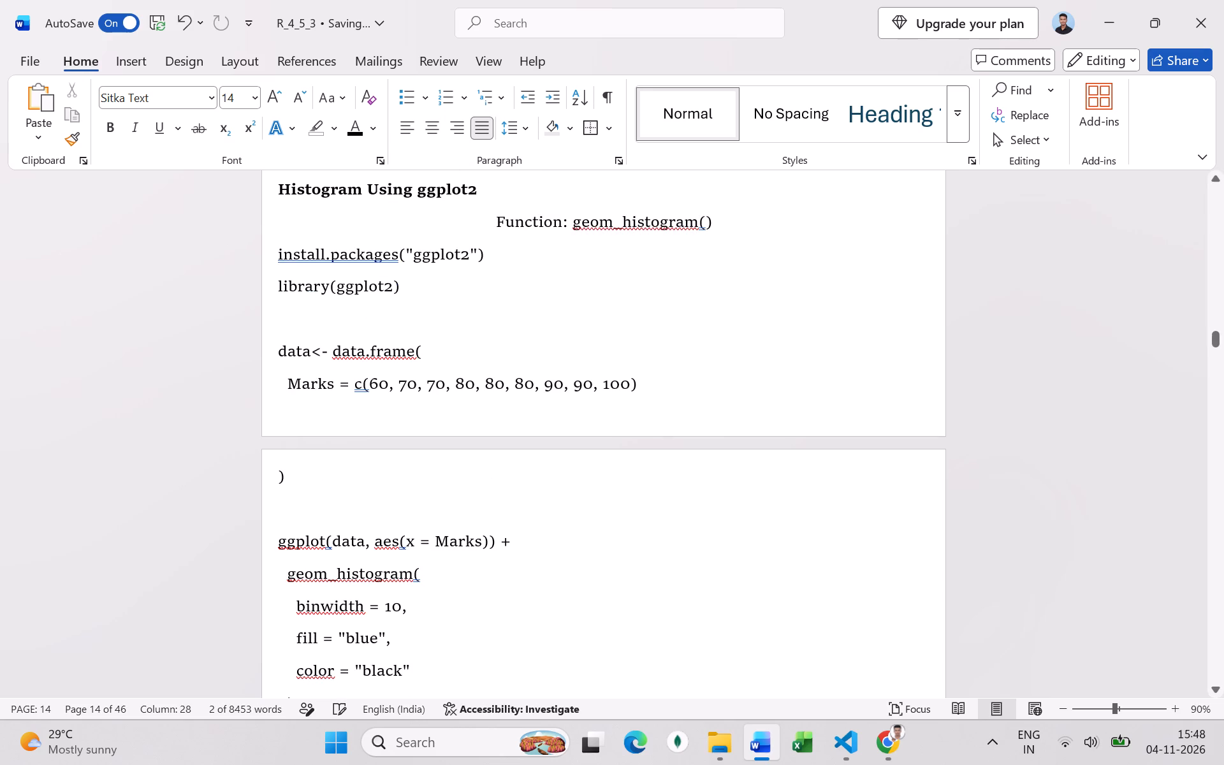
key("space")
left_click(323, 329)
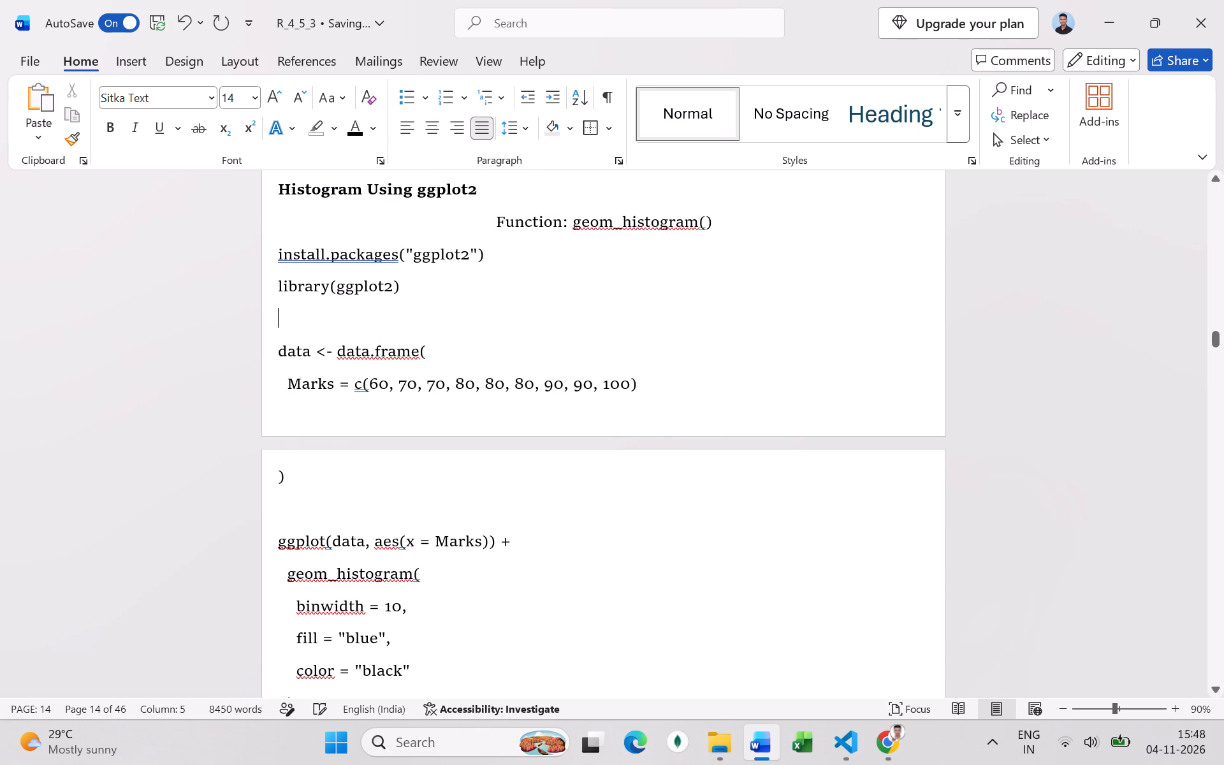
key("BackSpace")
left_click(300, 469)
key("BackSpace")
Join the closing parenthesis of data.frame() to the end of the Marks line, separated by a space.
scroll(310, 472, "down", 3)
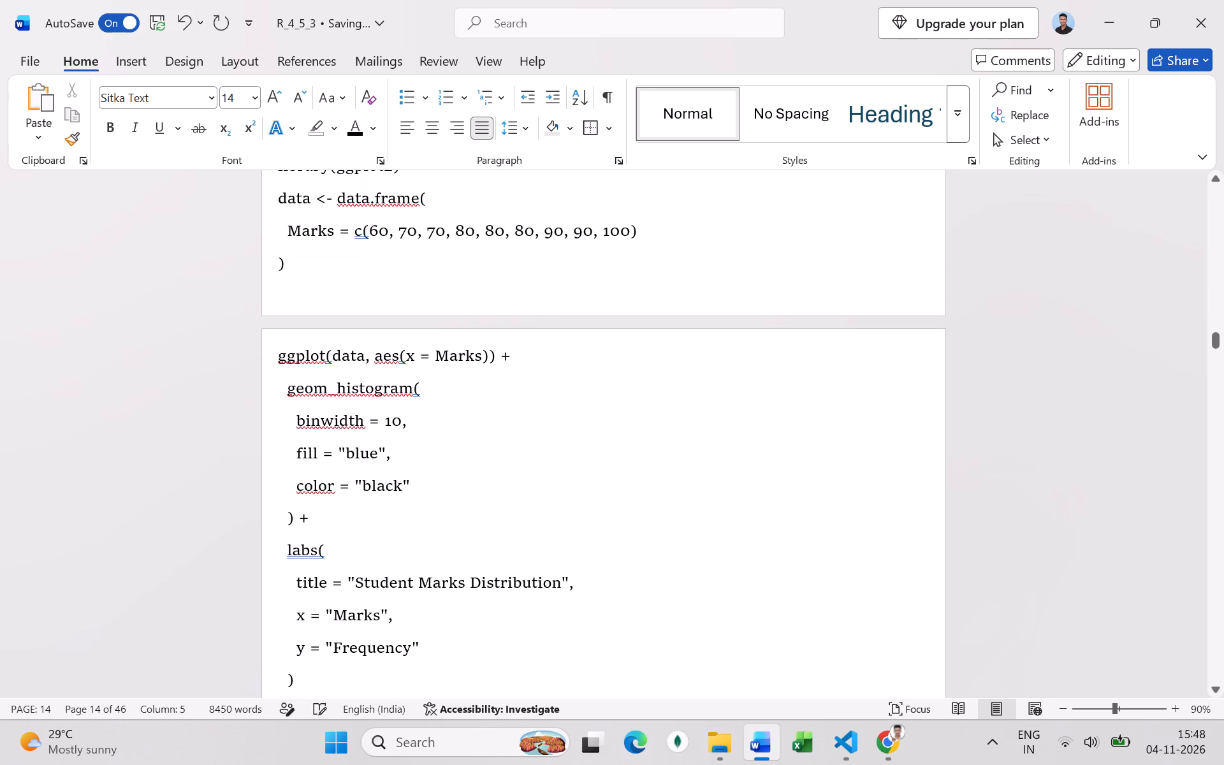
left_click_drag(270, 254, 277, 258)
key("BackSpace")
key("space")
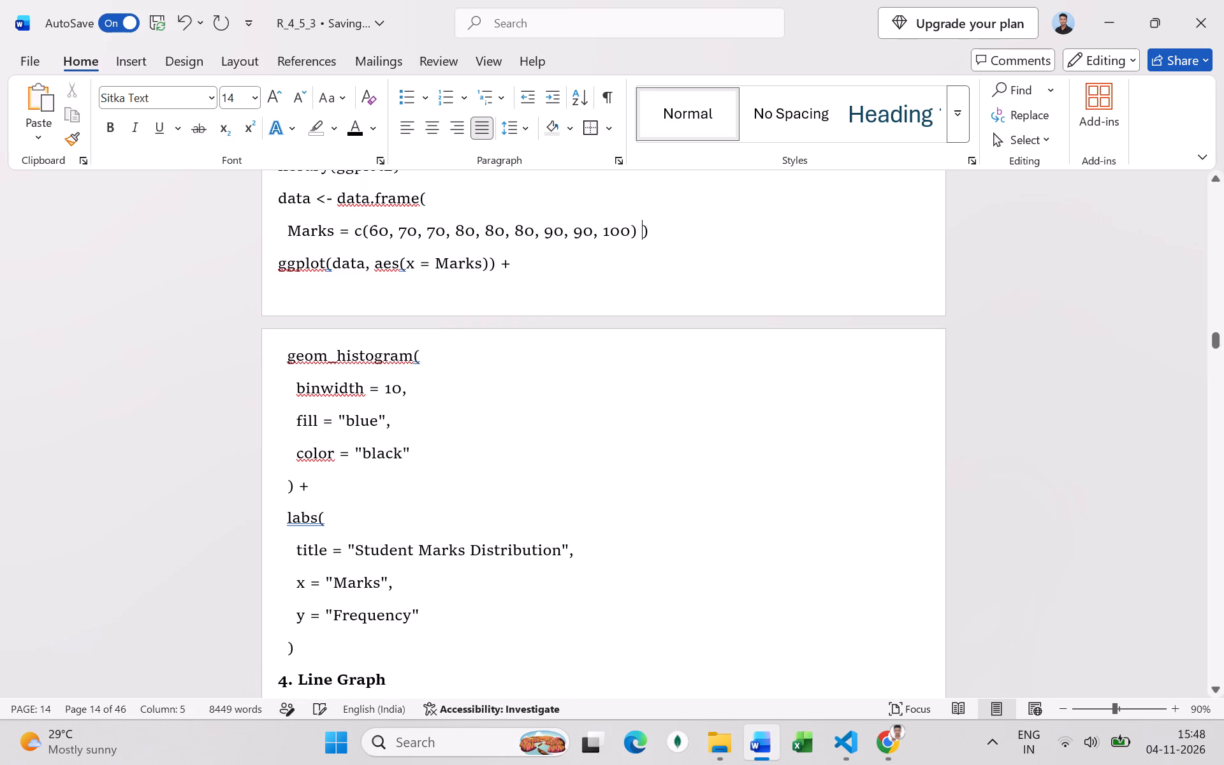
Add two more spaces before the closing parenthesis of data.frame() on the Marks line of the ggplot2 histogram code.
key("space")
key("space")
Format the ggplot2 histogram block, from its Function line to the final parenthesis, in Consolas with 1.0 line spacing, indented two levels further.
scroll(386, 389, "down", 2)
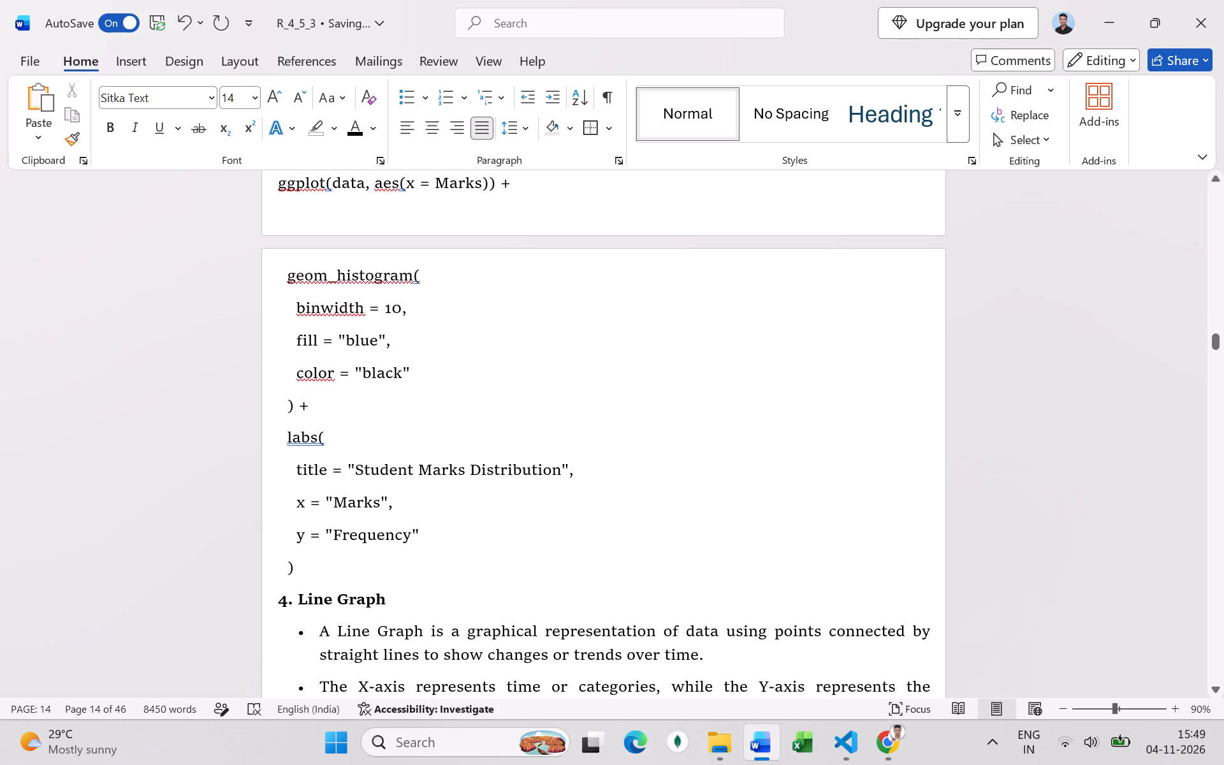
left_click_drag(309, 563, 244, 168)
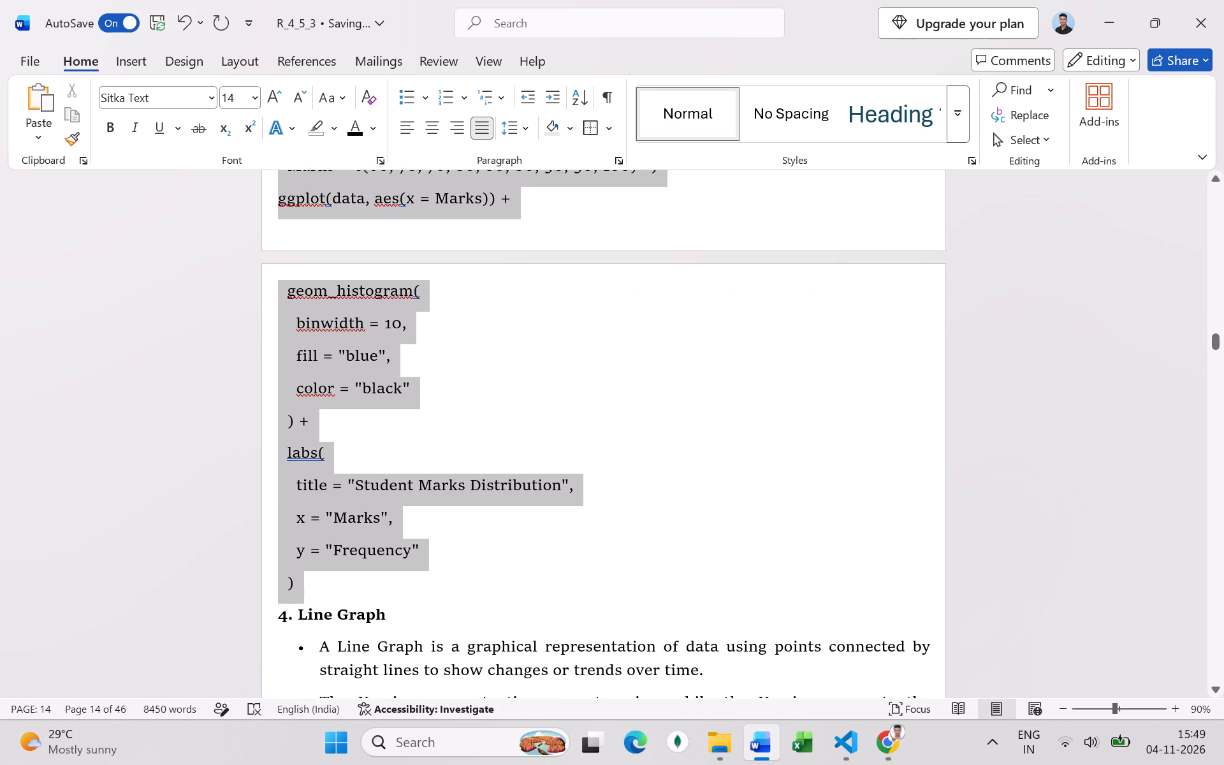
left_click_drag(244, 168, 260, 202)
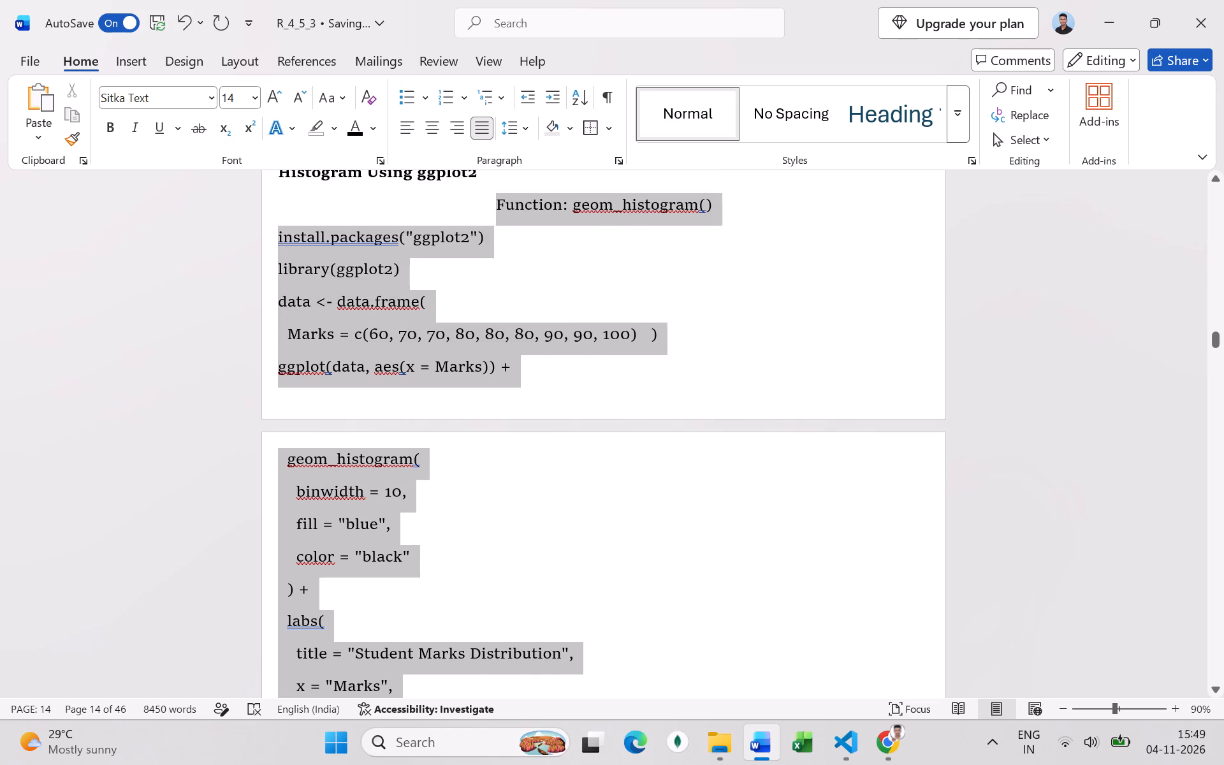
left_click_drag(260, 202, 273, 221)
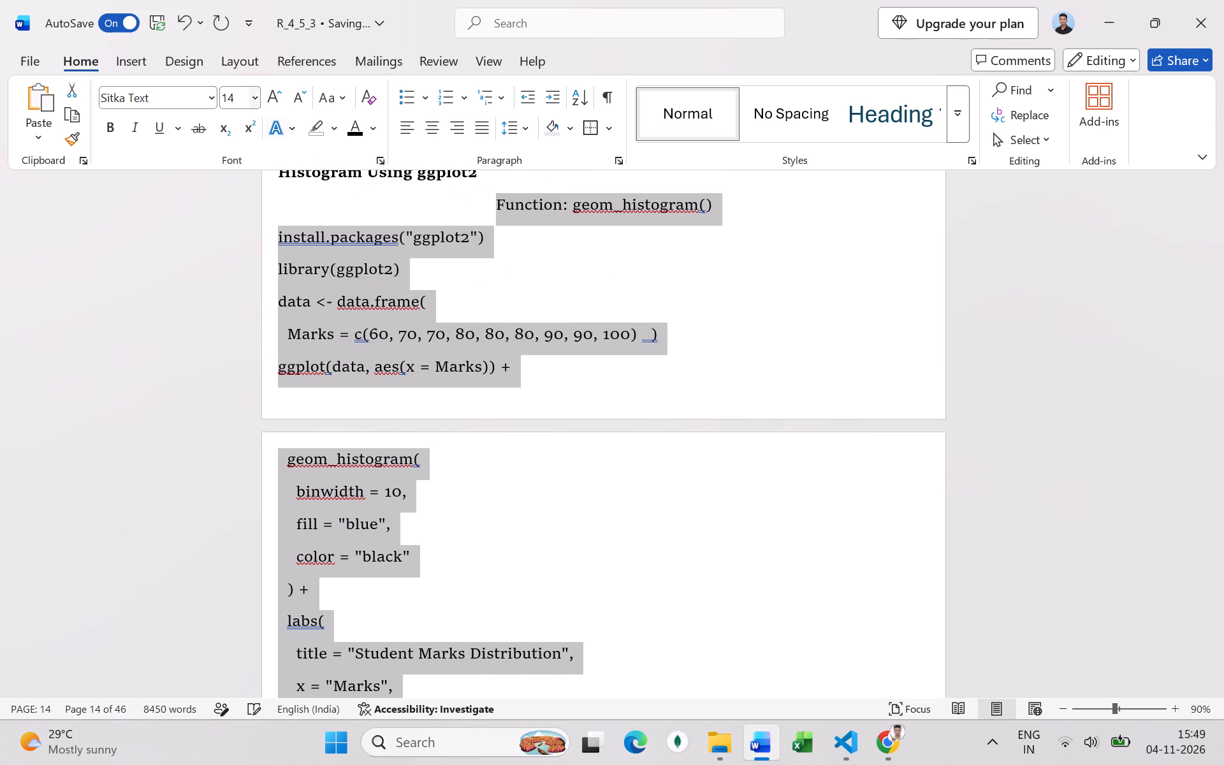
left_click(219, 91)
left_click(214, 95)
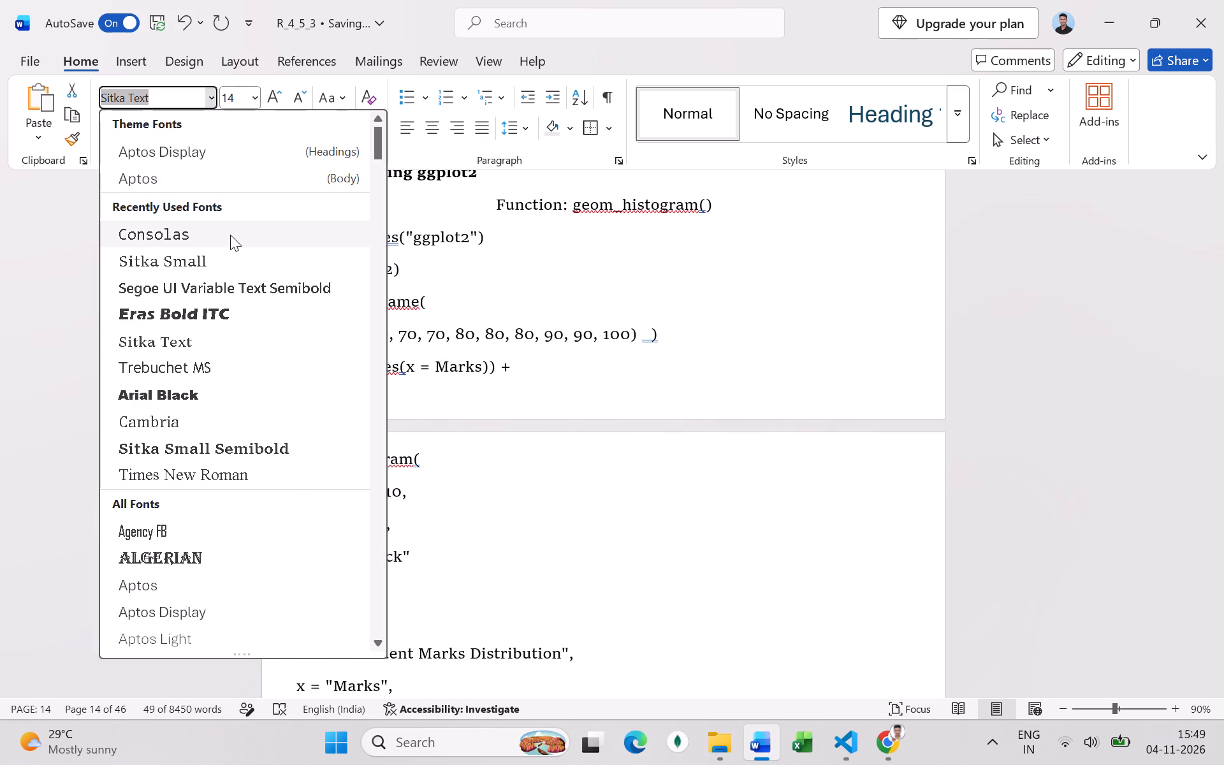
left_click(230, 235)
left_click(509, 139)
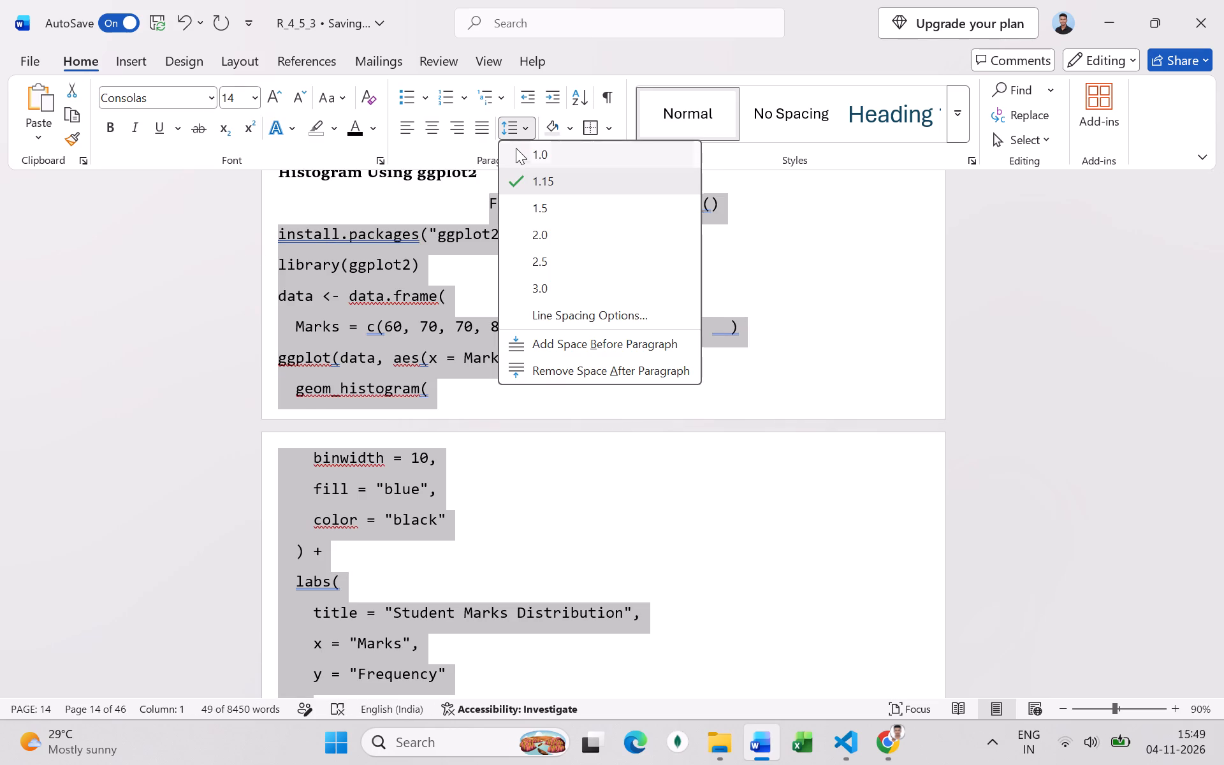
left_click(520, 154)
double_click(546, 96)
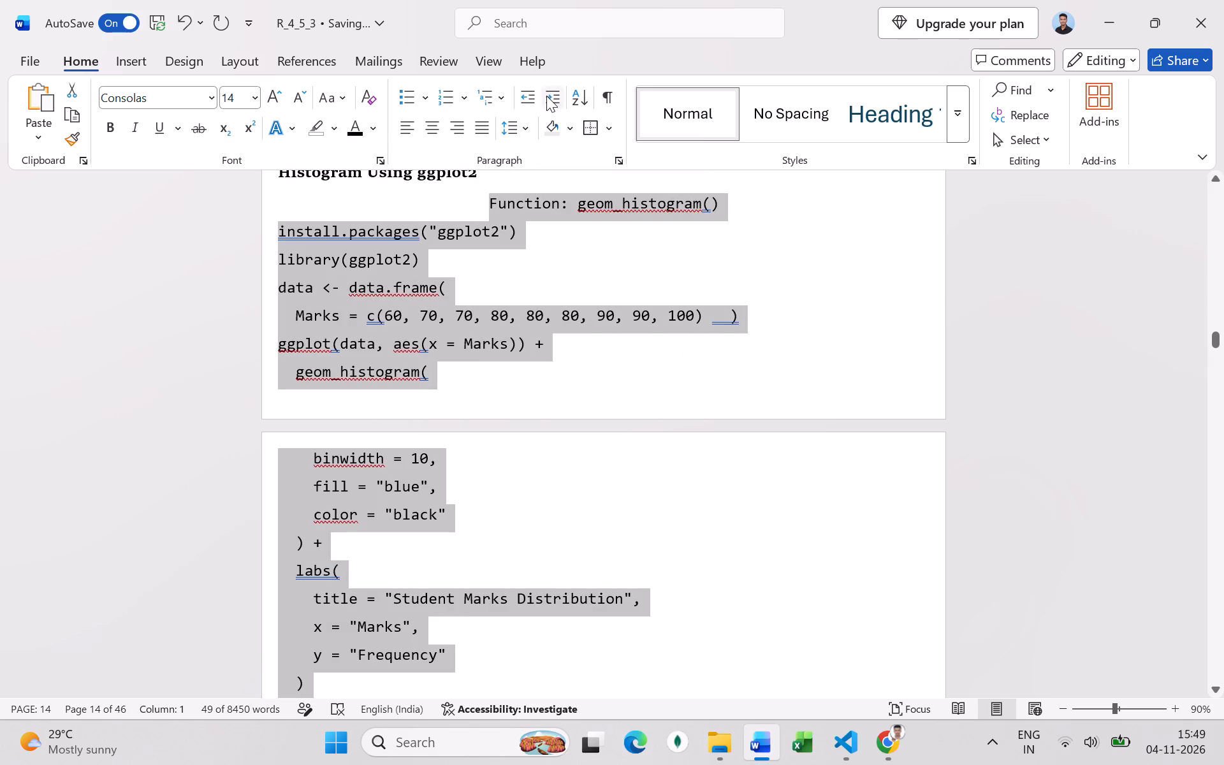
left_click(443, 370)
Join the closing parenthesis of labs() to the end of the y = "Frequency" line in the ggplot2 histogram code.
scroll(457, 394, "down", 3)
left_click(373, 564)
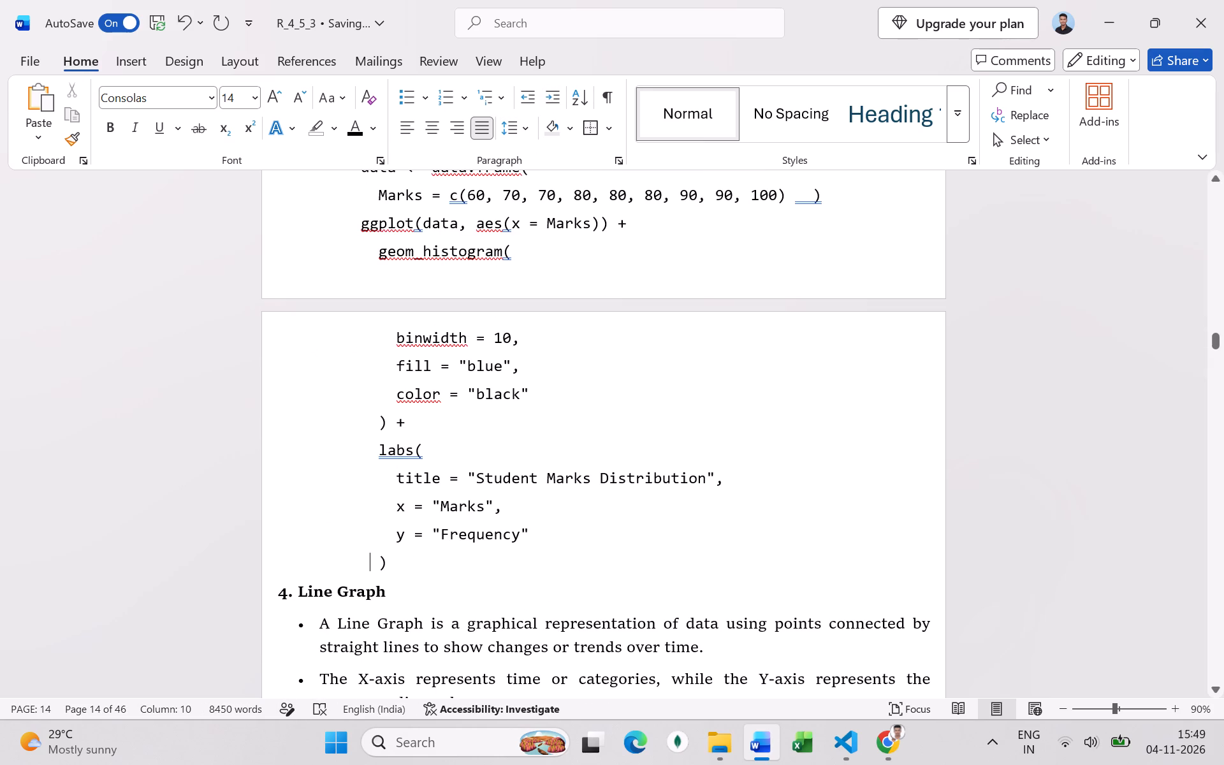
key("BackSpace")
key("BackSpace")
Set the line spacing of the code under Pie Chart Using ggplot2 to 1.0.
scroll(416, 554, "up", 2)
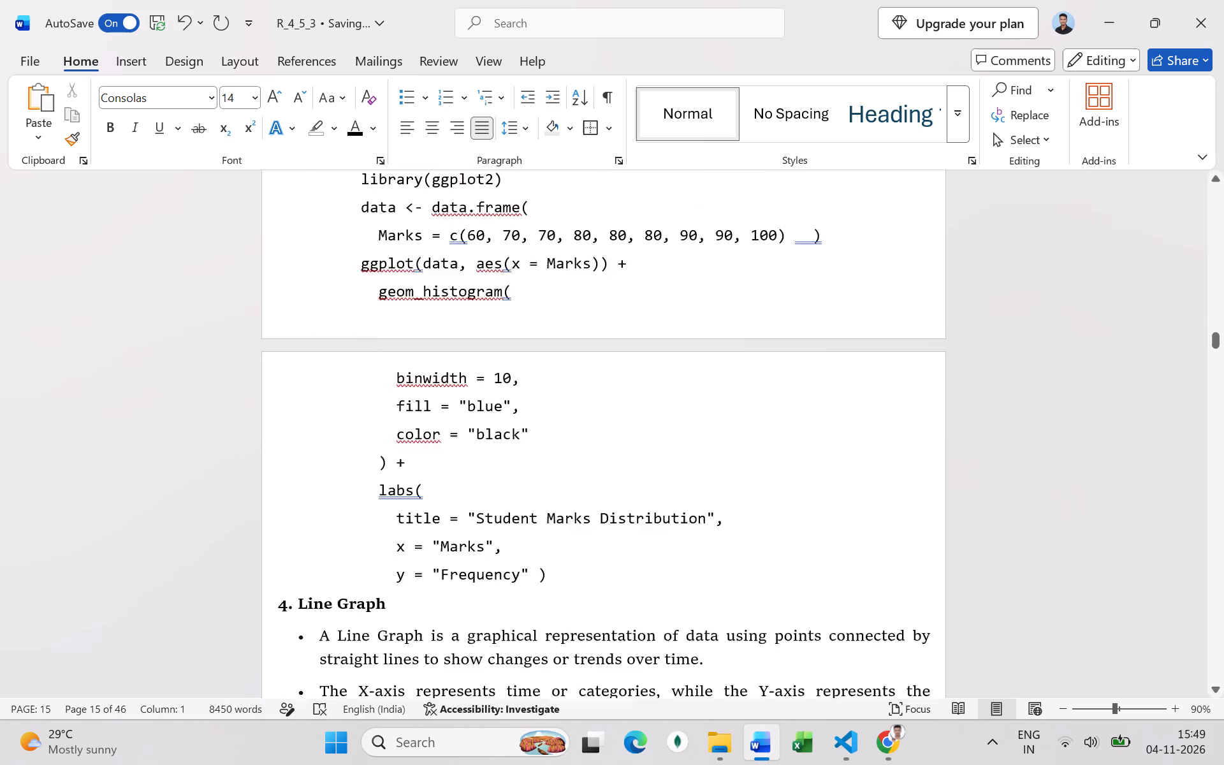
scroll(416, 554, "up", 19)
left_click_drag(537, 438, 409, 358)
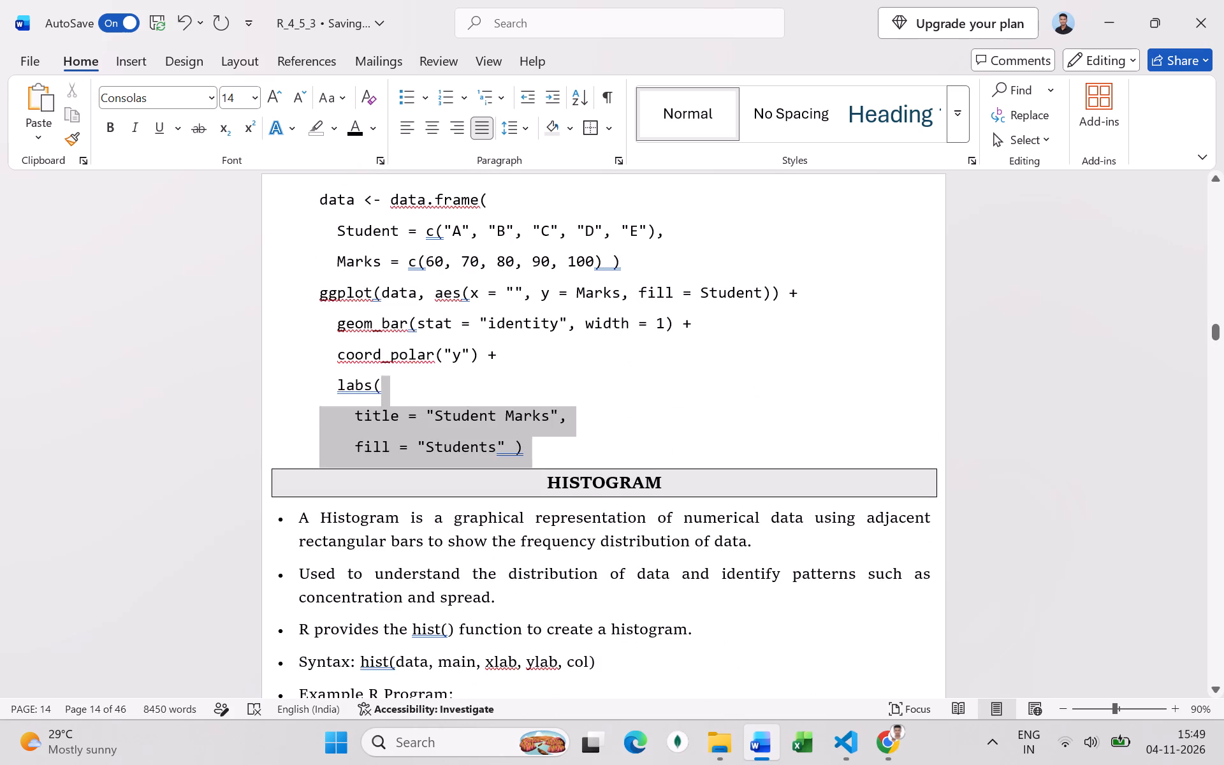
left_click_drag(409, 358, 271, 201)
left_click(513, 115)
left_click(513, 134)
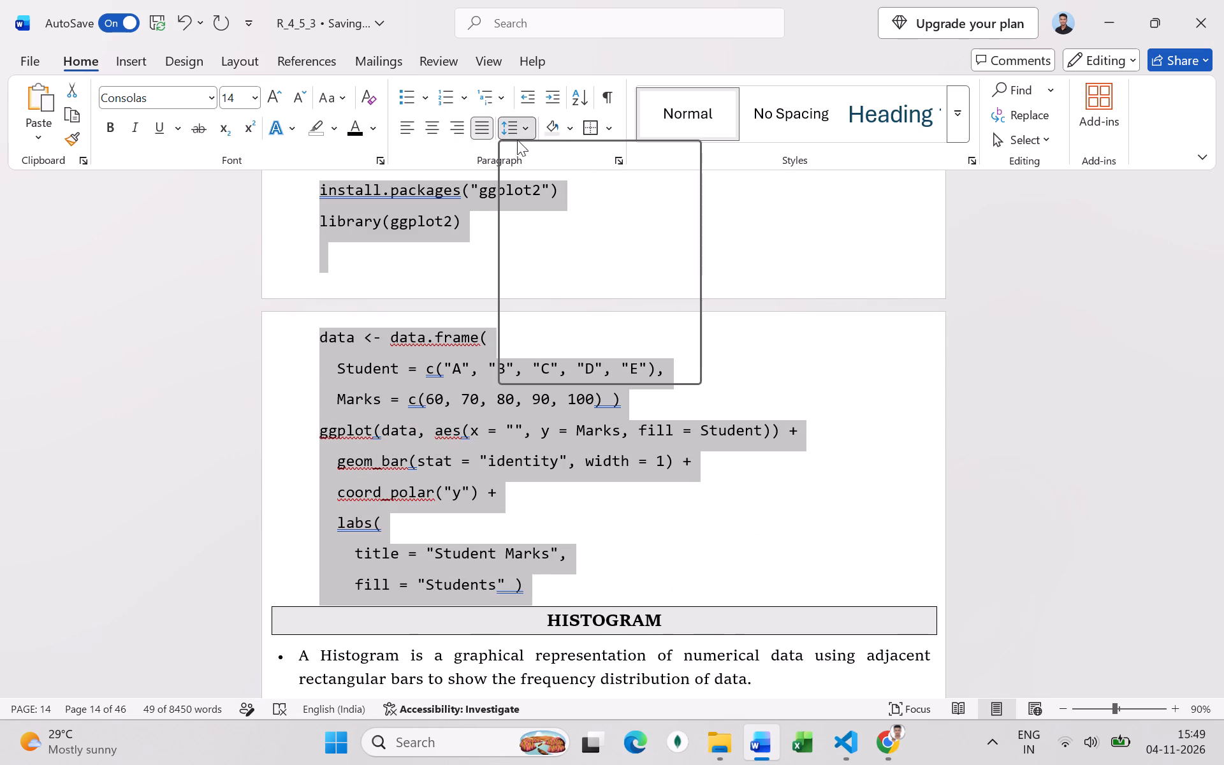
left_click(524, 149)
left_click(484, 256)
Set the line spacing of the Function line and code under Bar Chart Using ggplot2 to 1.0.
scroll(449, 280, "down", 1)
scroll(449, 280, "up", 3)
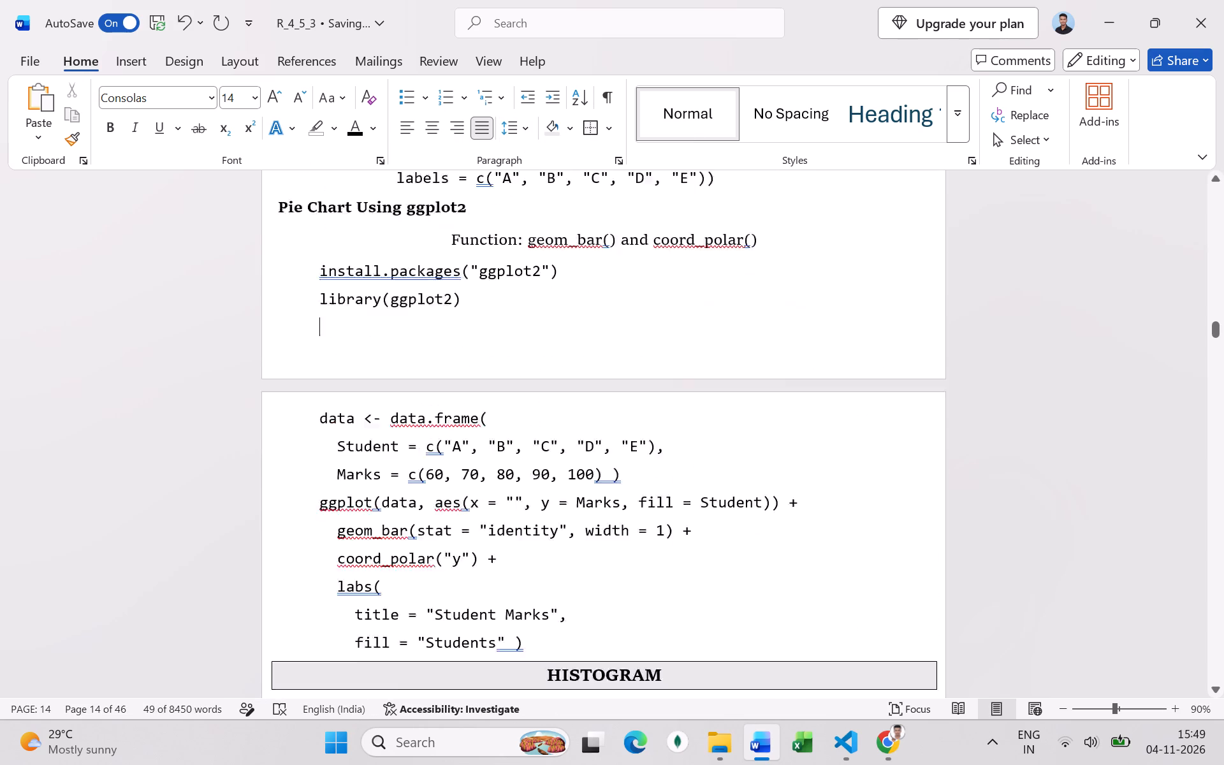
scroll(449, 280, "up", 1)
scroll(433, 330, "up", 6)
scroll(508, 423, "up", 1)
scroll(508, 423, "down", 2)
scroll(508, 423, "up", 4)
scroll(508, 423, "down", 1)
scroll(508, 423, "up", 5)
left_click_drag(509, 370, 273, 124)
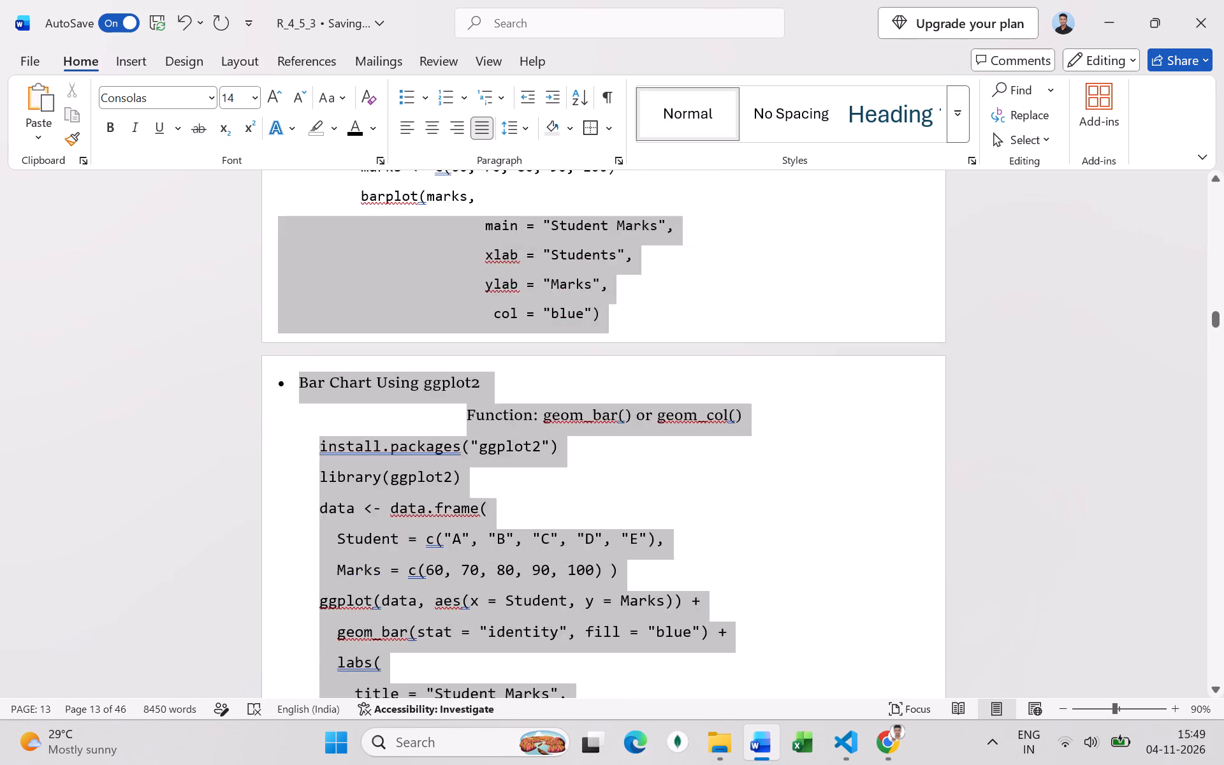
left_click_drag(273, 124, 345, 519)
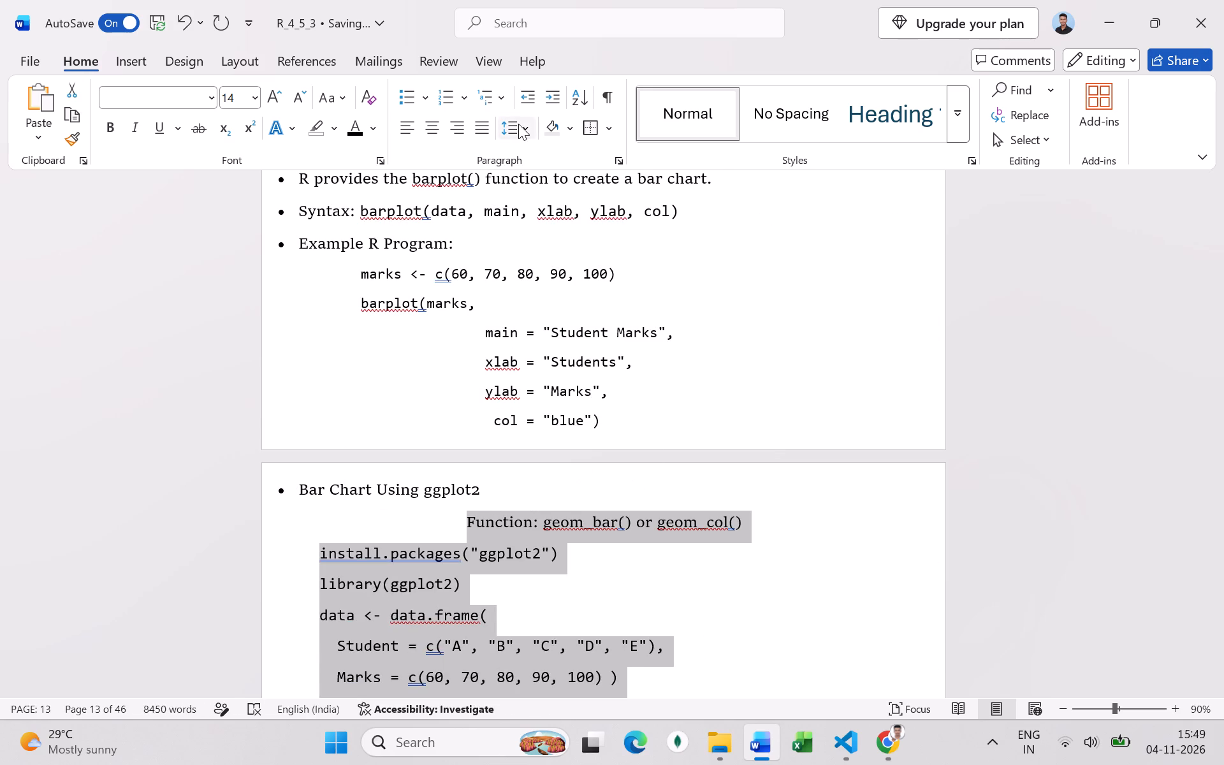
left_click(518, 124)
left_click(525, 149)
scroll(476, 486, "down", 7)
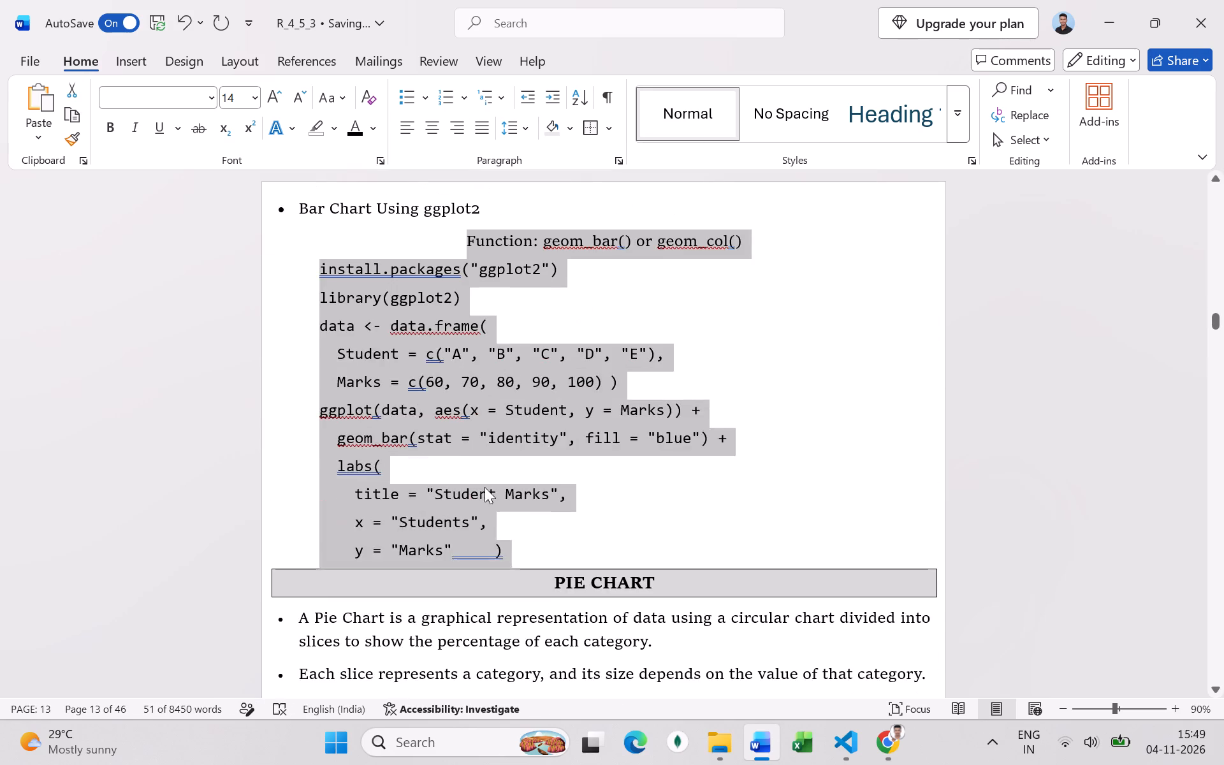
left_click(484, 487)
Remove the blank line before data <- data.frame( in the ggplot2 pie chart code.
scroll(484, 479, "down", 19)
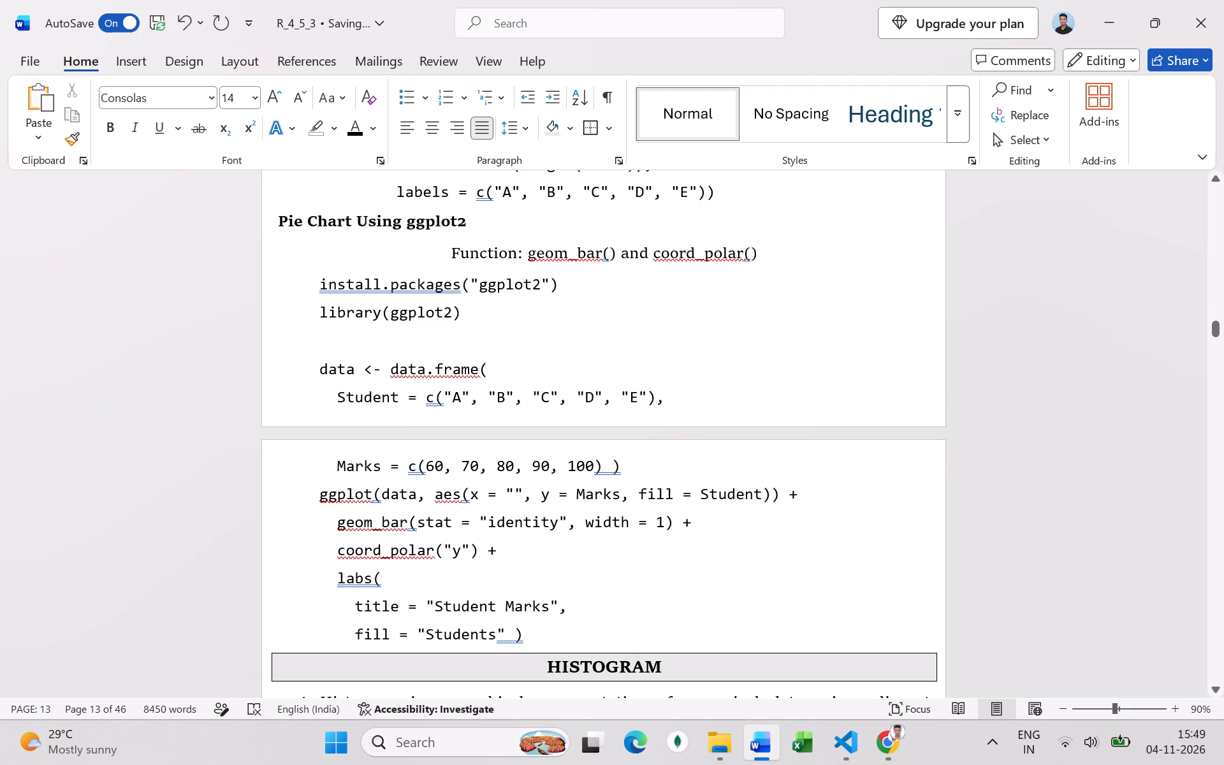
left_click(354, 305)
key("BackSpace")
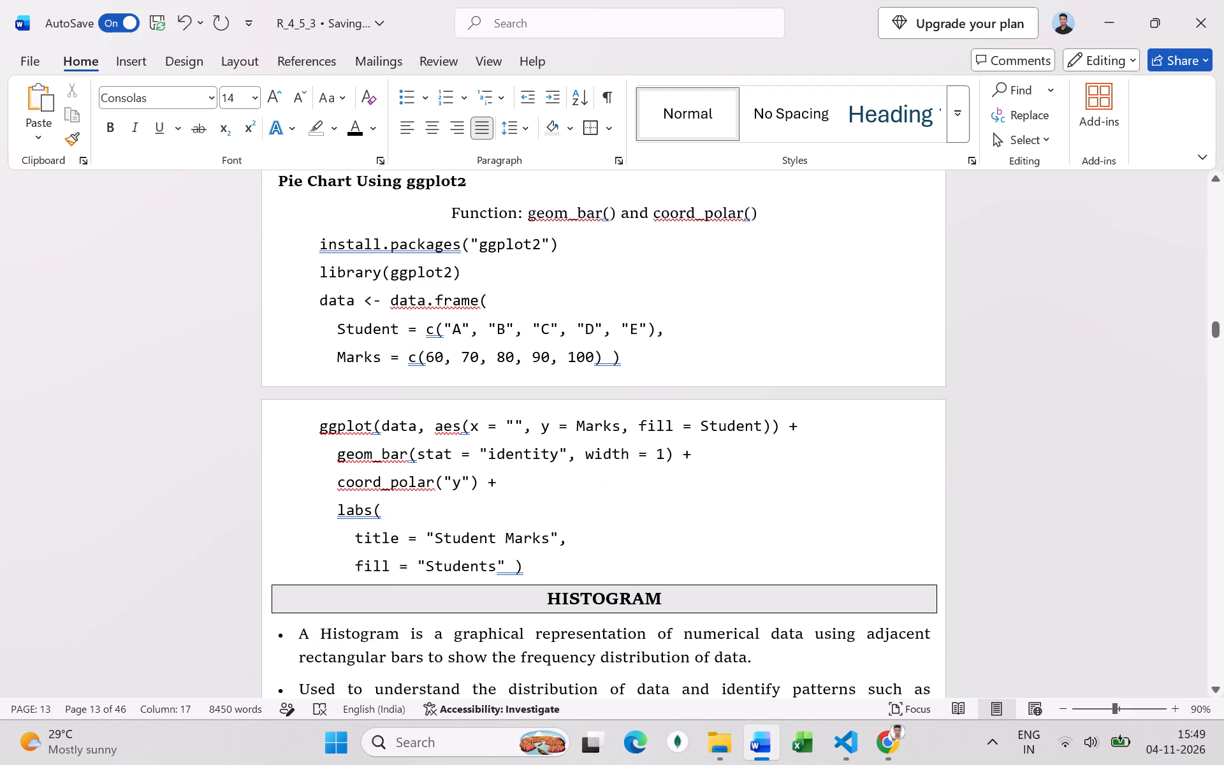
Remove the "4." numbering from the Line Graph heading.
scroll(391, 380, "down", 10)
scroll(483, 460, "down", 15)
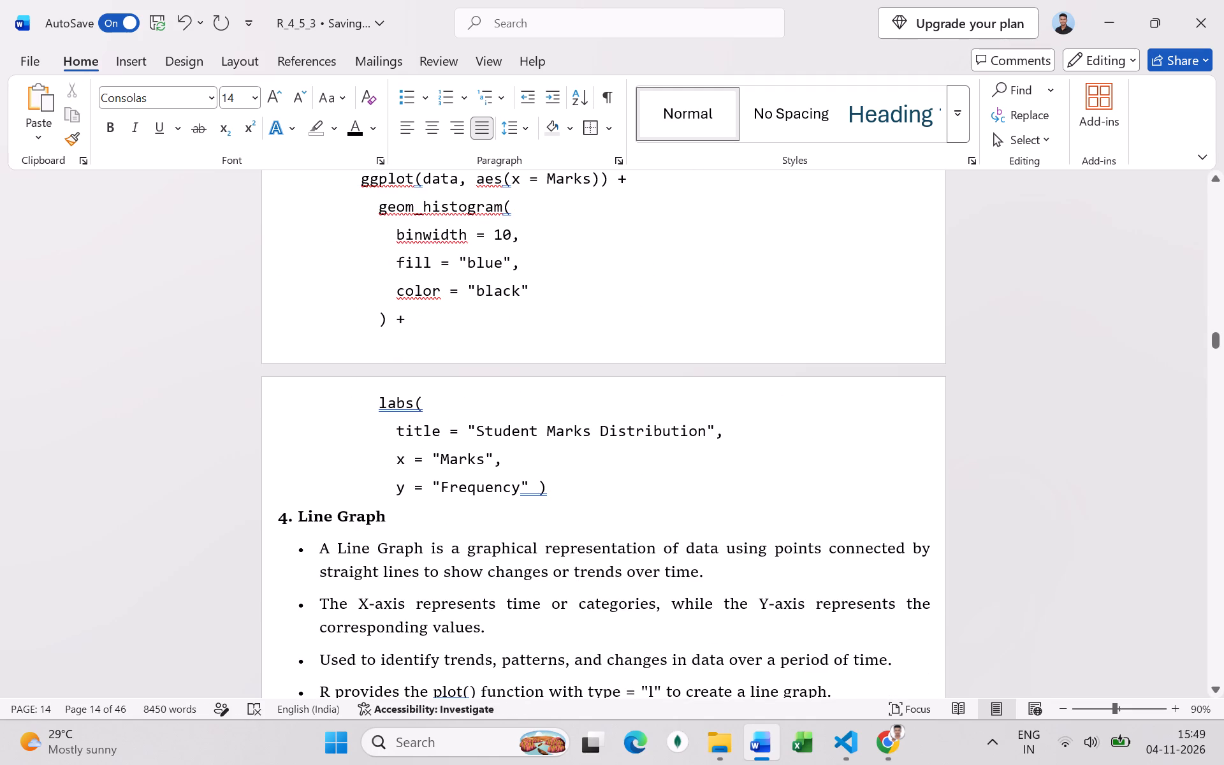
left_click(299, 513)
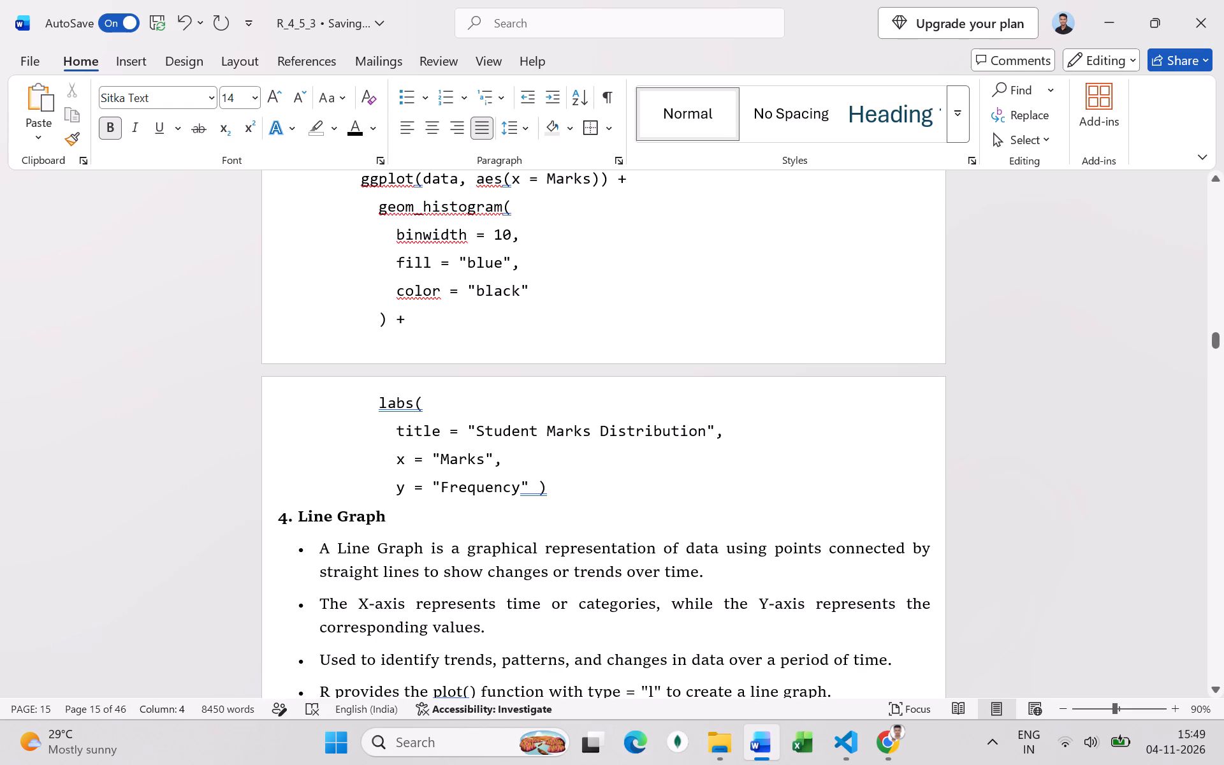
key("BackSpace")
key("BackSpace")
key("BackSpace")
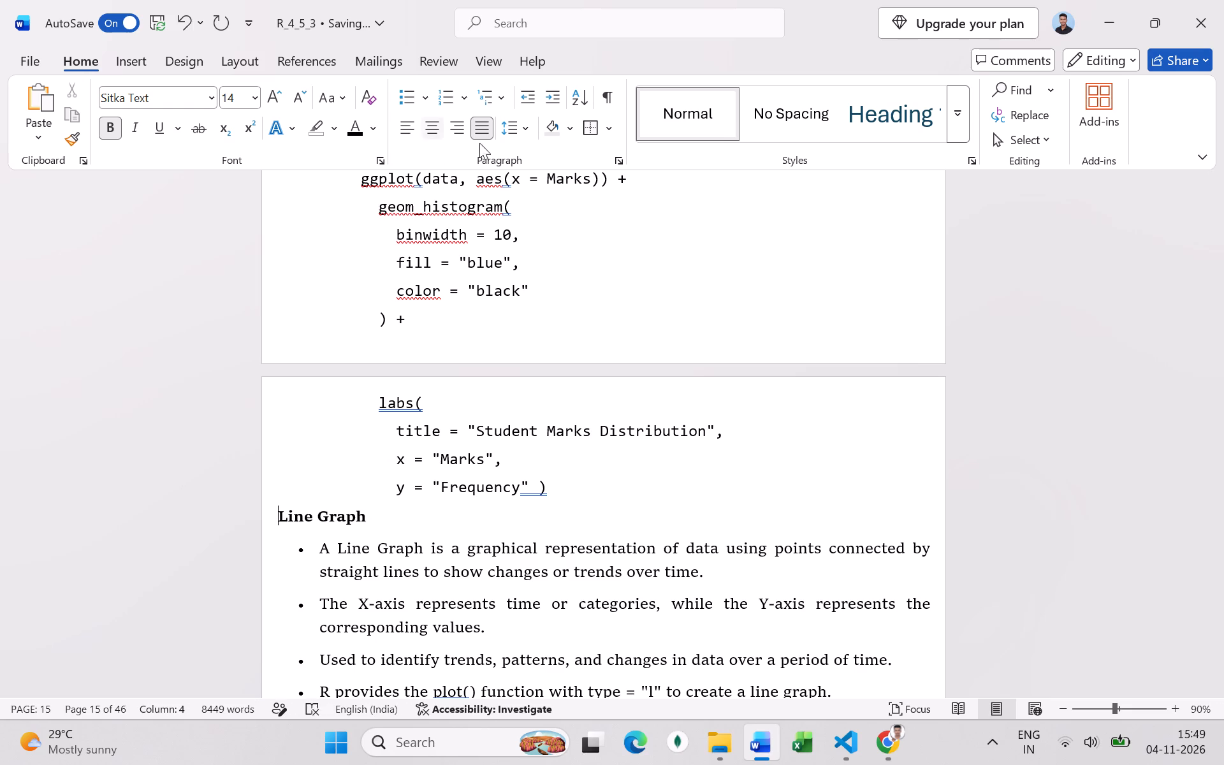
Format the Line Graph heading with grey shading, a box border, uppercase letters, centre alignment and a one-step larger font size.
left_click(557, 113)
left_click(558, 120)
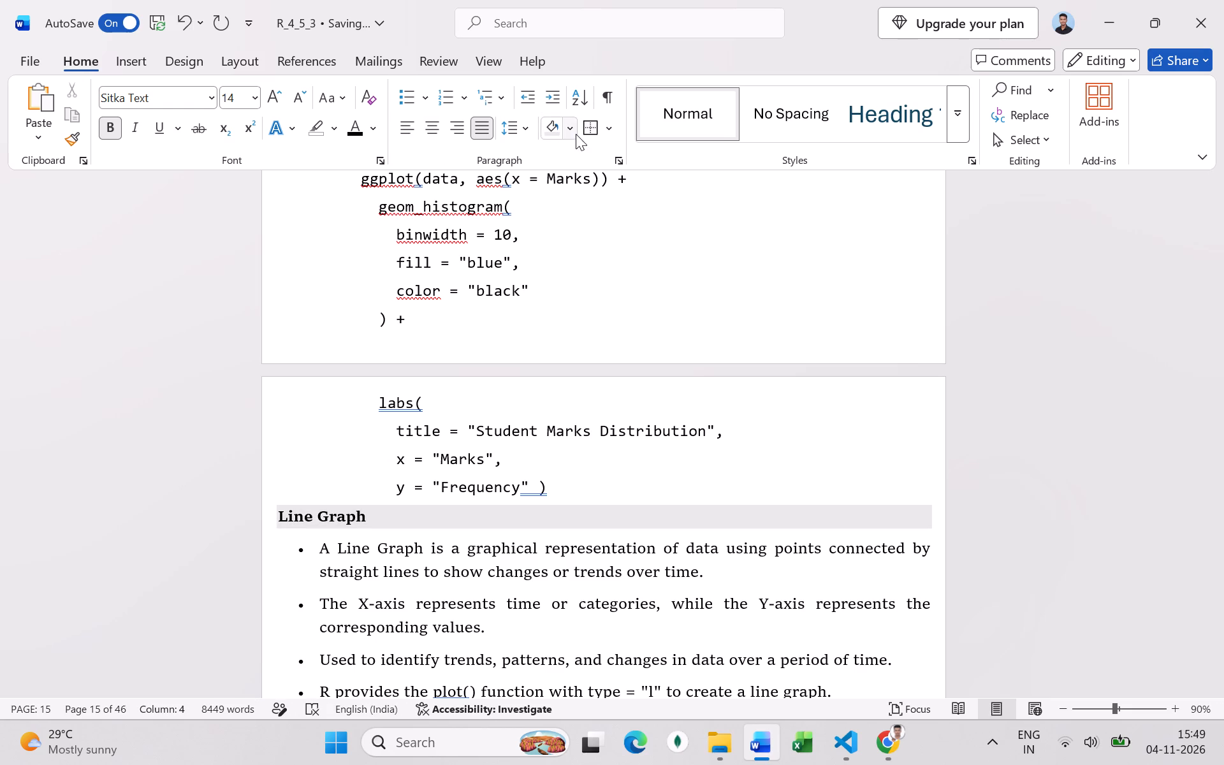
left_click(585, 135)
left_click_drag(385, 525, 267, 520)
left_click(342, 98)
left_click(371, 186)
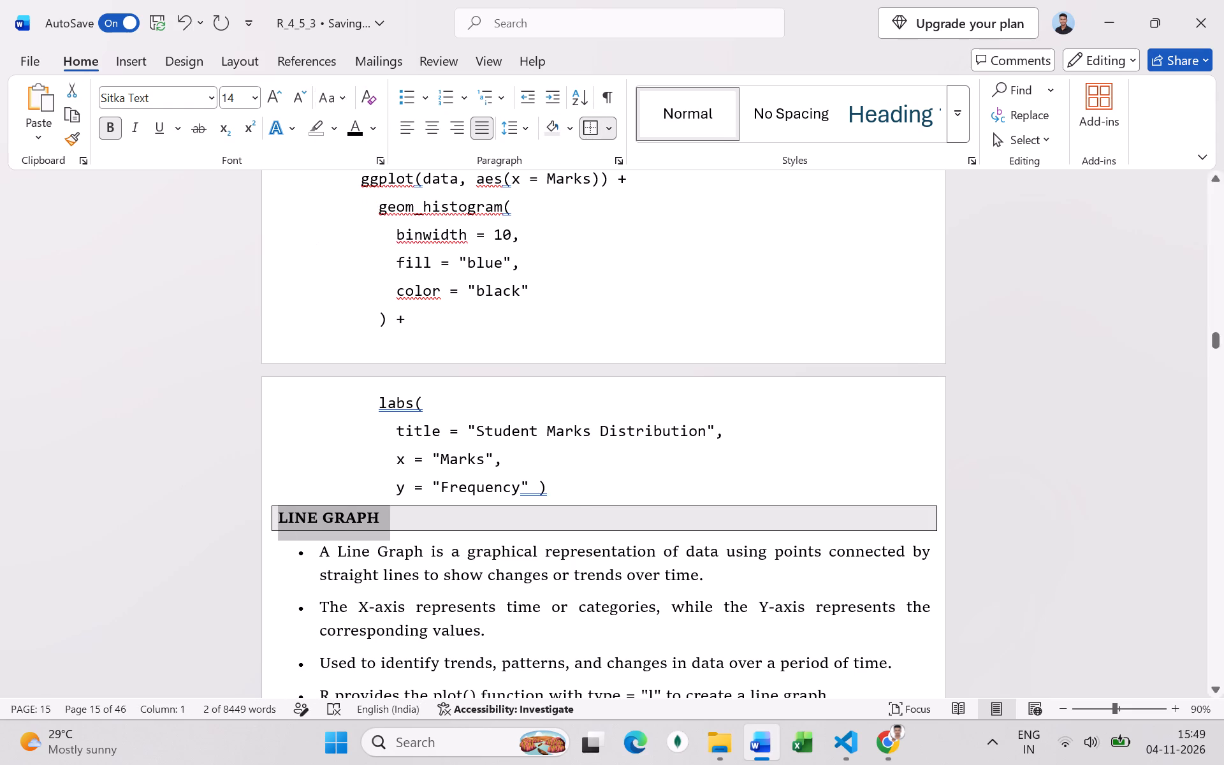
left_click(437, 136)
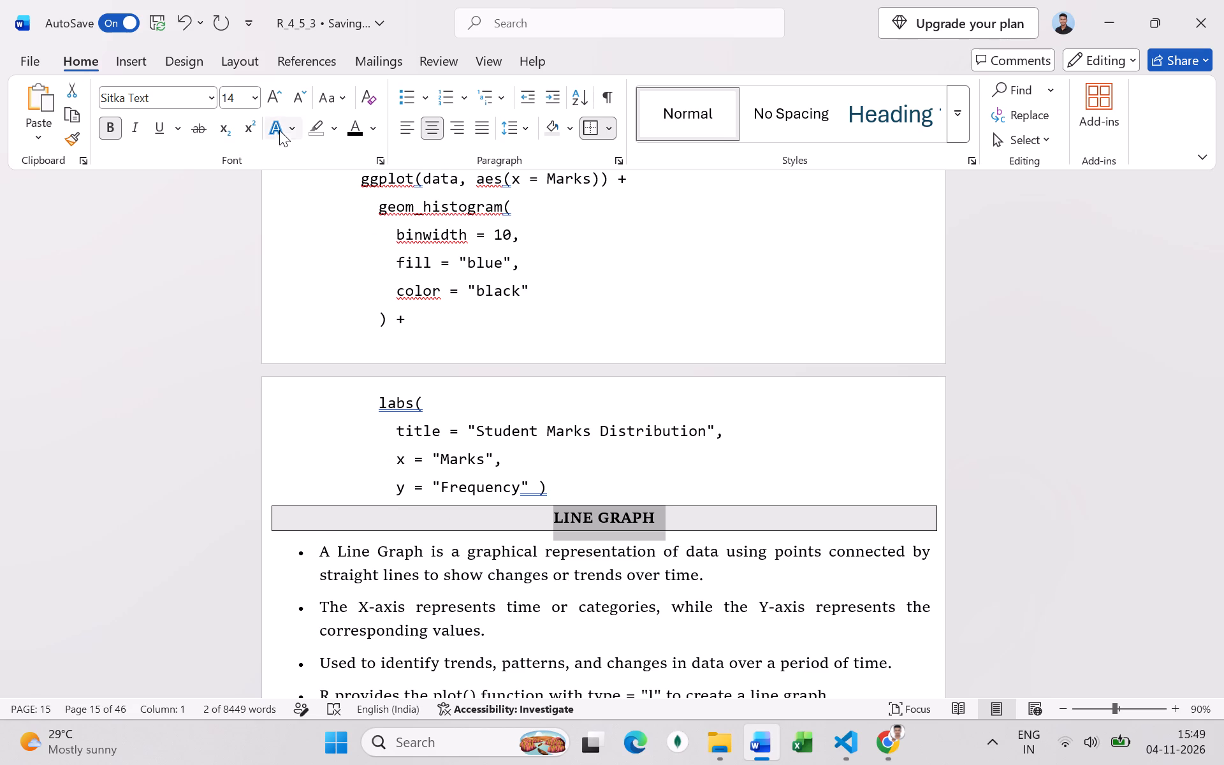
left_click(276, 99)
left_click(467, 574)
Decrease the indent of all the Line Graph bullets, from the definition to Example R Program, so they align with the margin.
scroll(458, 560, "down", 5)
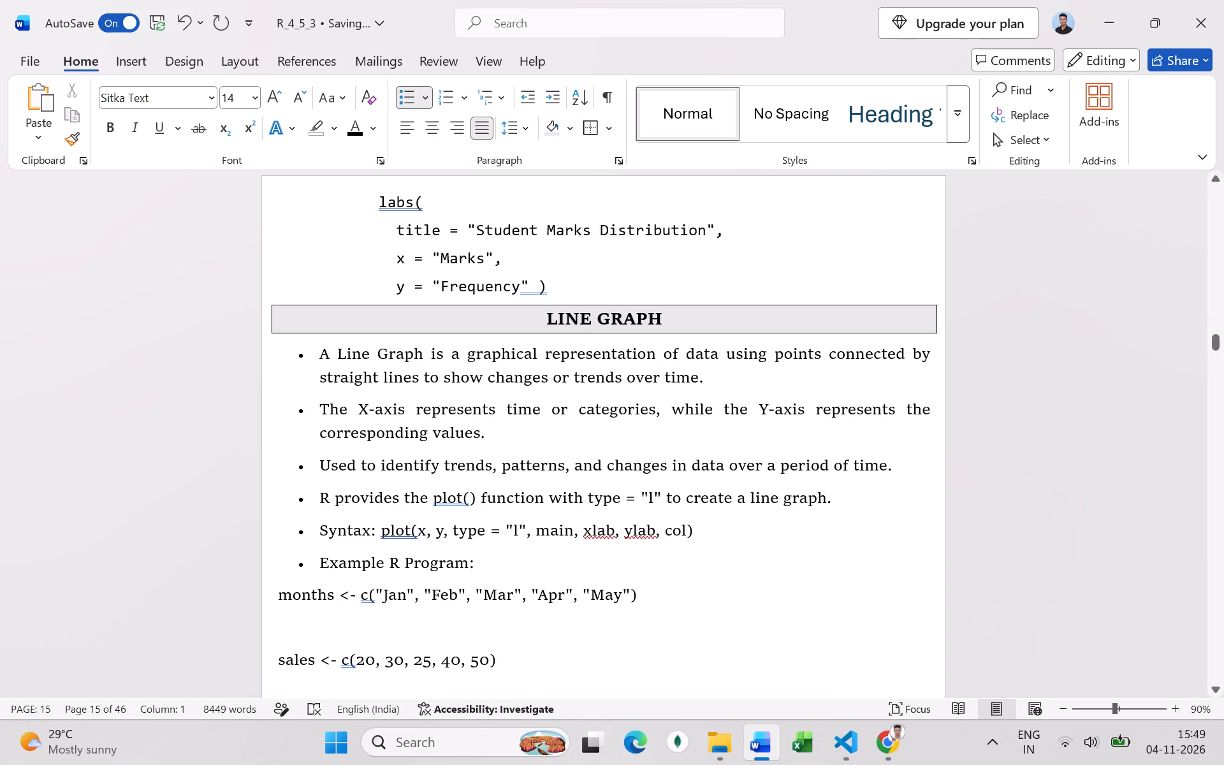
left_click_drag(480, 569, 266, 380)
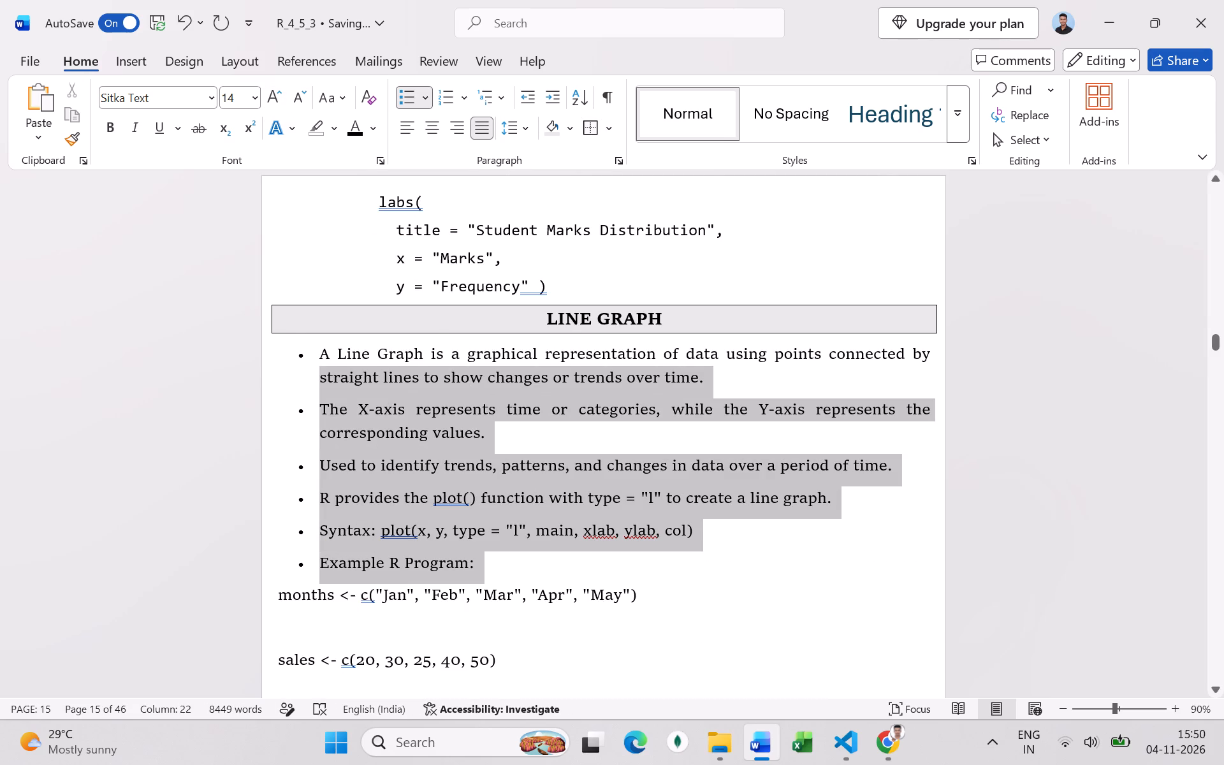
left_click_drag(266, 380, 265, 349)
triple_click(527, 94)
double_click(527, 94)
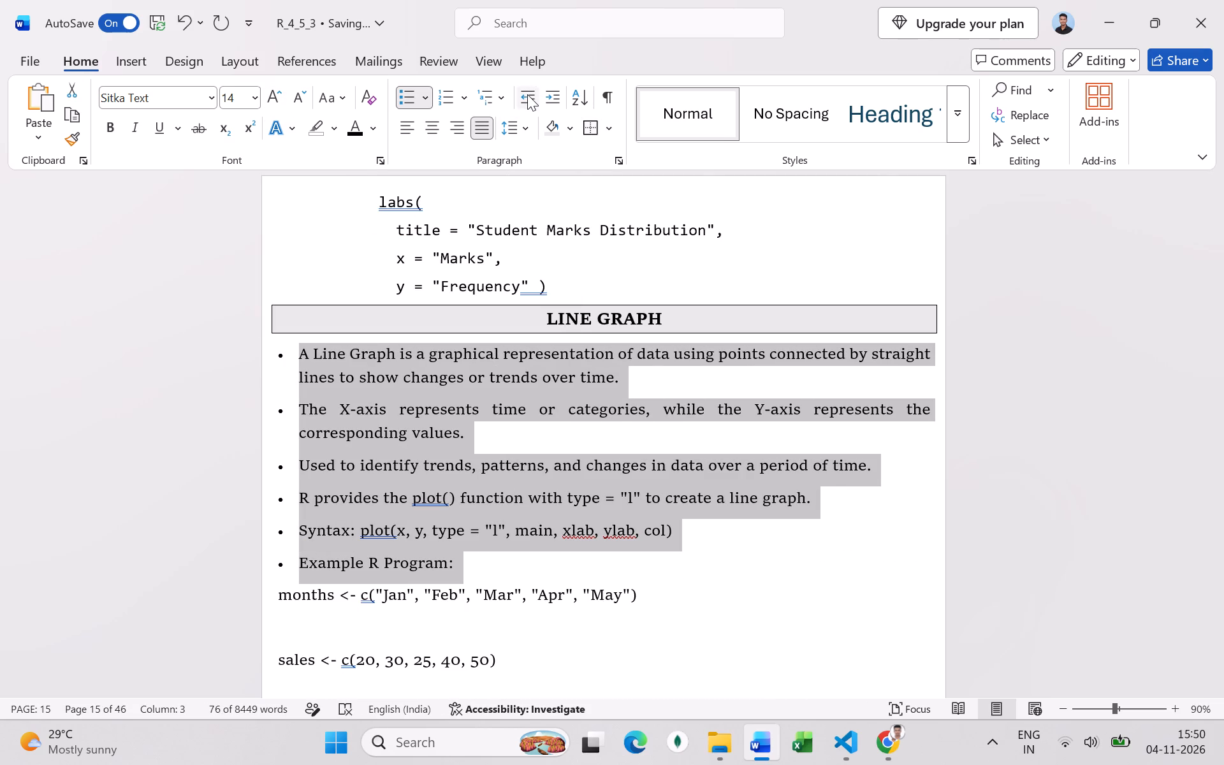
left_click(468, 426)
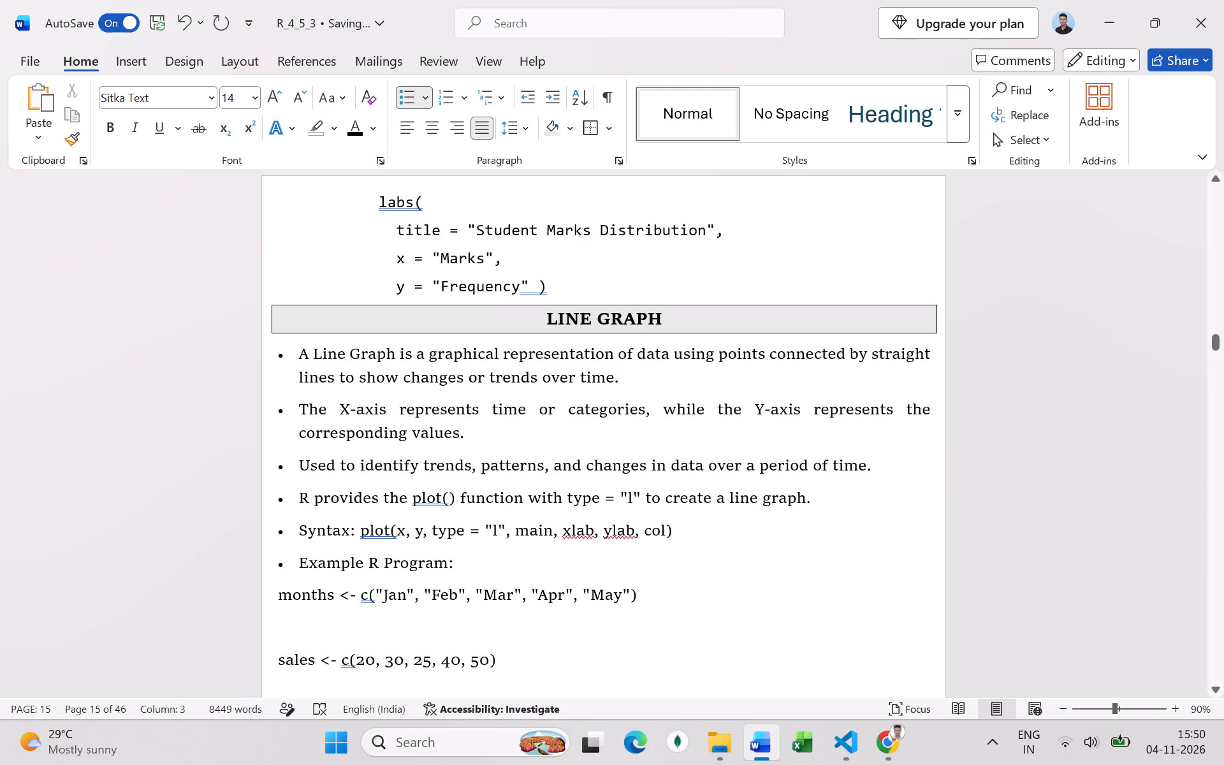
Delete the "R provides the plot() function with type = "l" to create a line graph." bullet from the Line Graph section.
left_click_drag(896, 468, 329, 469)
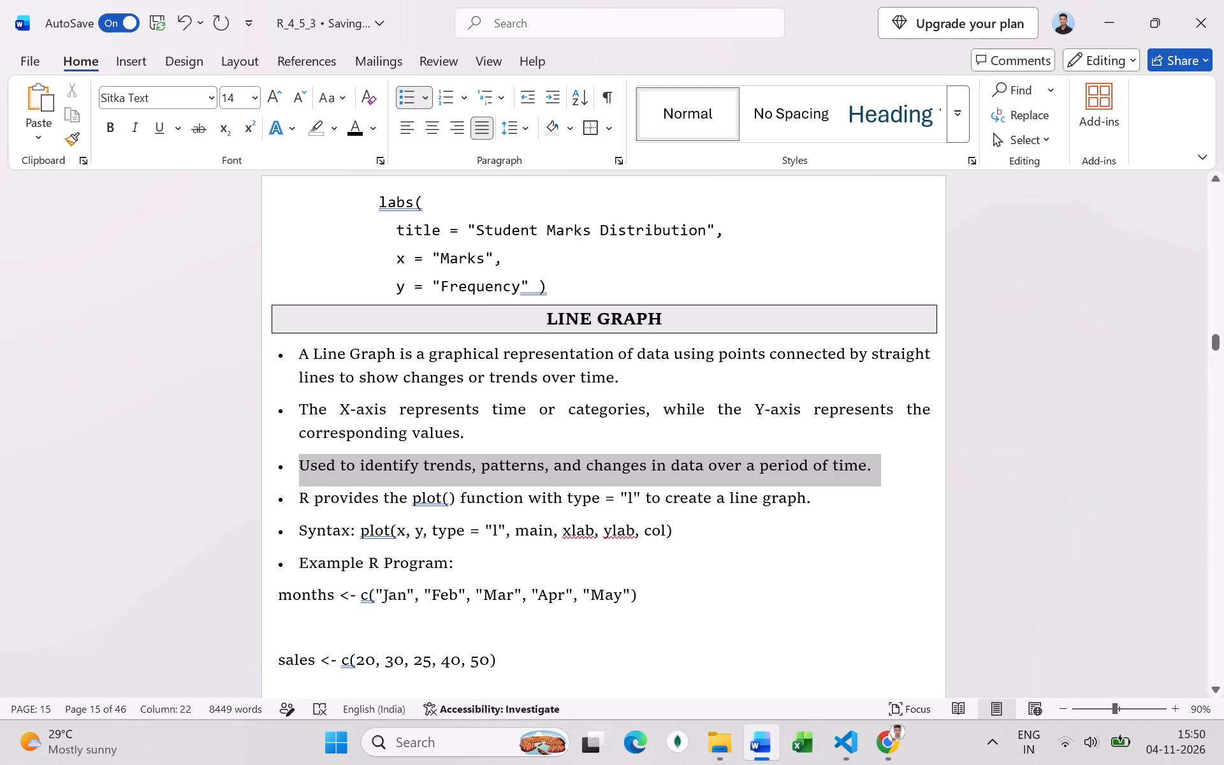
left_click_drag(329, 469, 326, 469)
left_click(496, 538)
left_click_drag(495, 443, 287, 409)
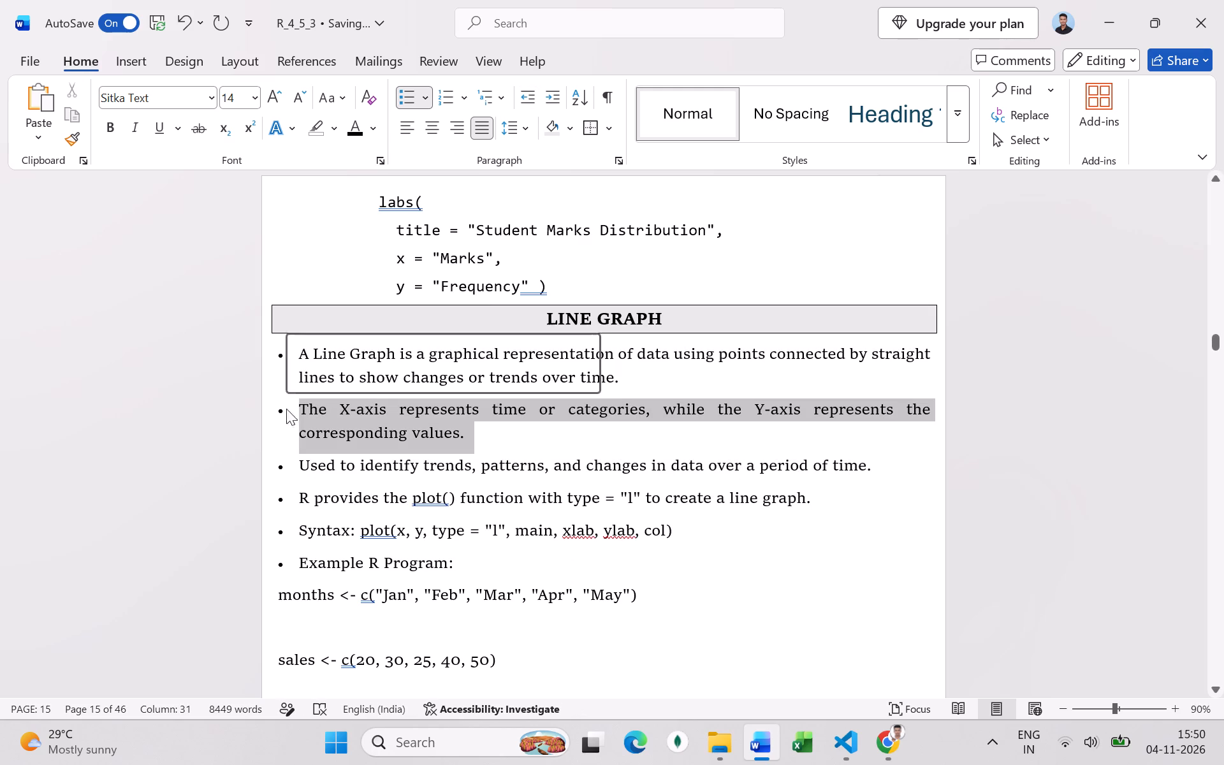
left_click(351, 475)
left_click_drag(826, 504, 390, 525)
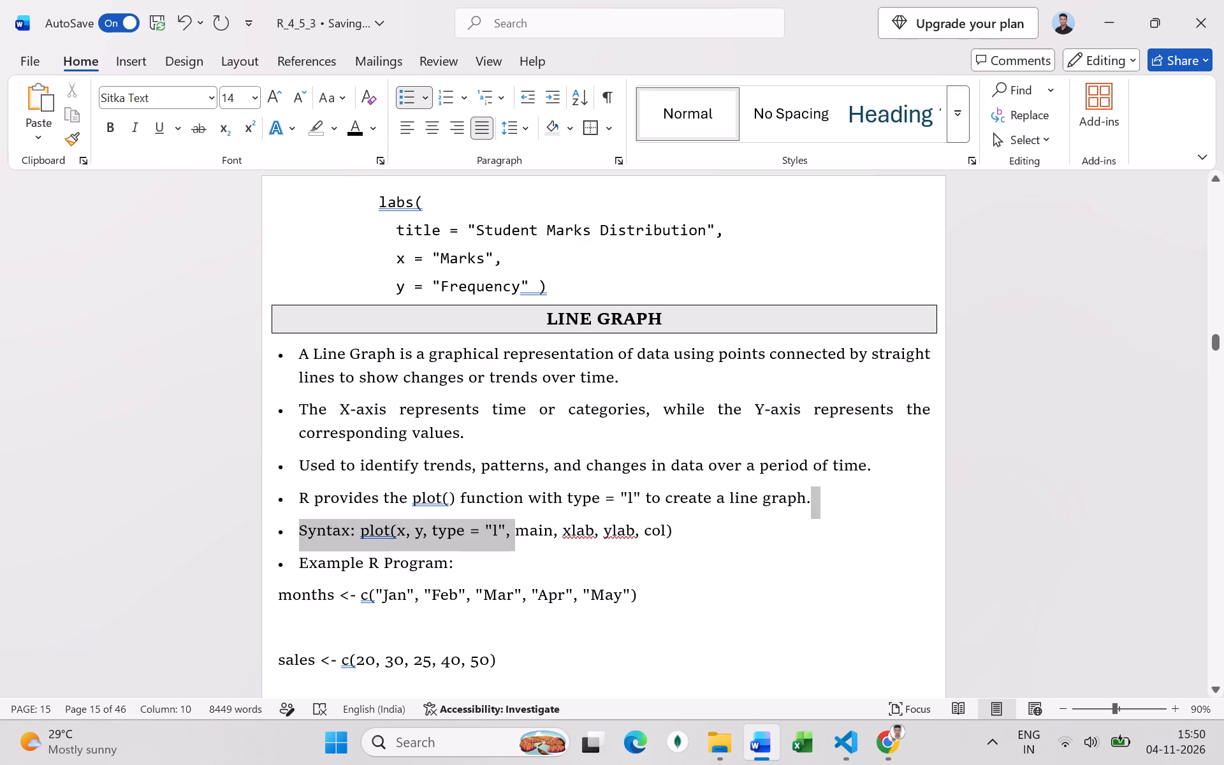
left_click_drag(390, 525, 263, 497)
key("BackSpace")
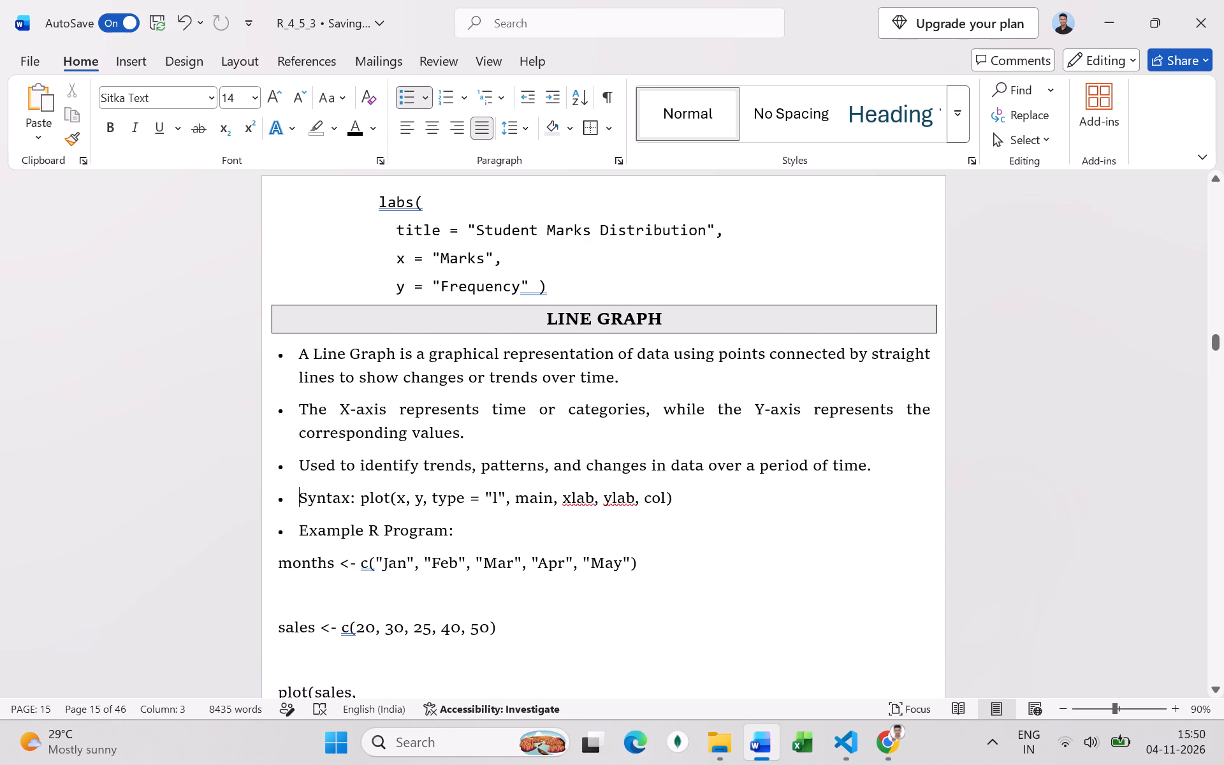
Remove the blank lines before sales <- c(20, 30, 25, 40, 50) and before plot(sales, in the line graph example code.
scroll(331, 572, "down", 2)
left_click(324, 507)
key("BackSpace")
left_click(324, 569)
key("BackSpace")
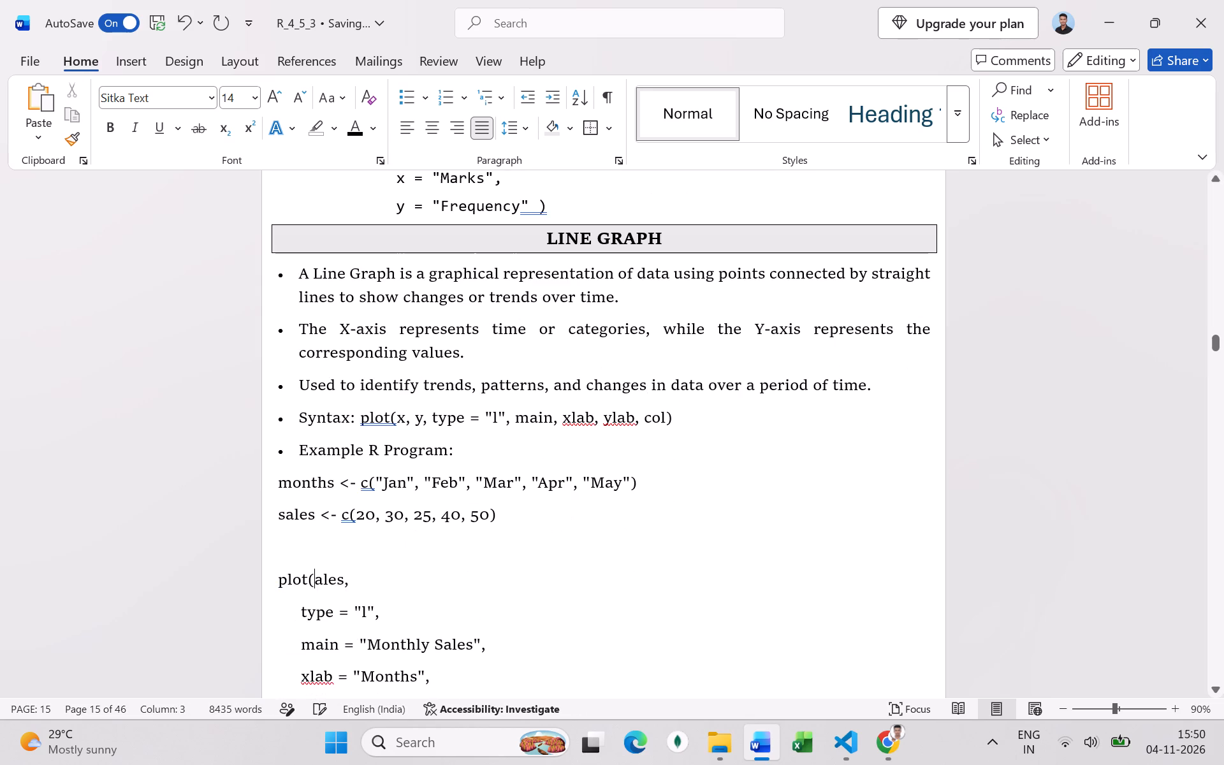
key("s")
left_click(328, 559)
key("BackSpace")
Format the base R line graph code, from months to col = "blue"), in Consolas with 1.0 line spacing and increase its indent five times.
scroll(354, 566, "down", 6)
left_click_drag(411, 459, 249, 249)
left_click(215, 99)
left_click(237, 253)
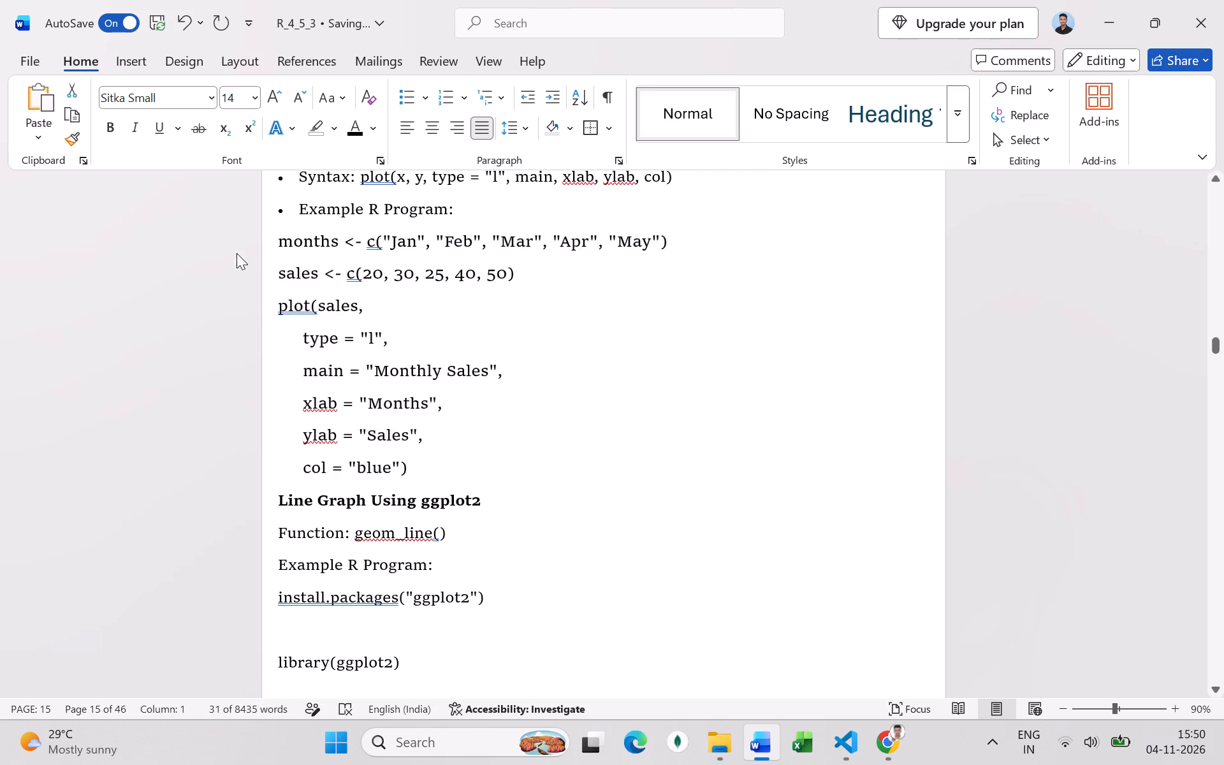
left_click(203, 92)
left_click(211, 96)
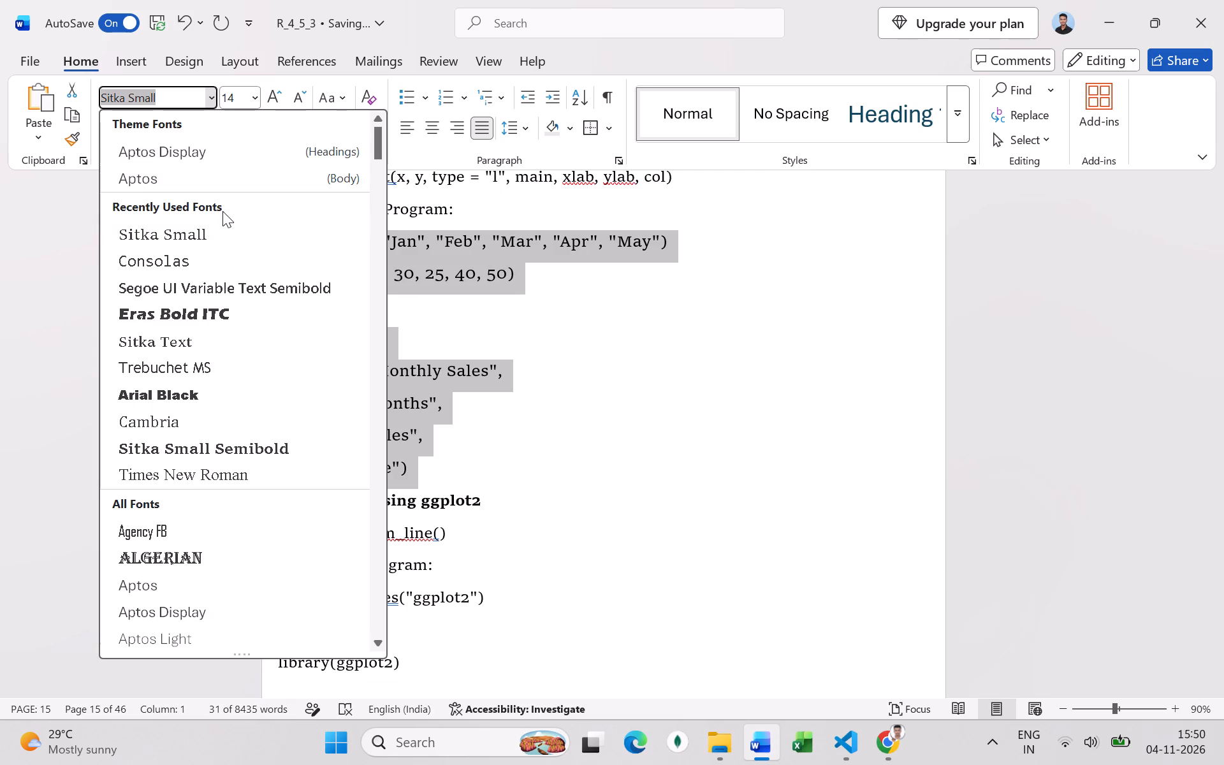
left_click(234, 264)
left_click(520, 127)
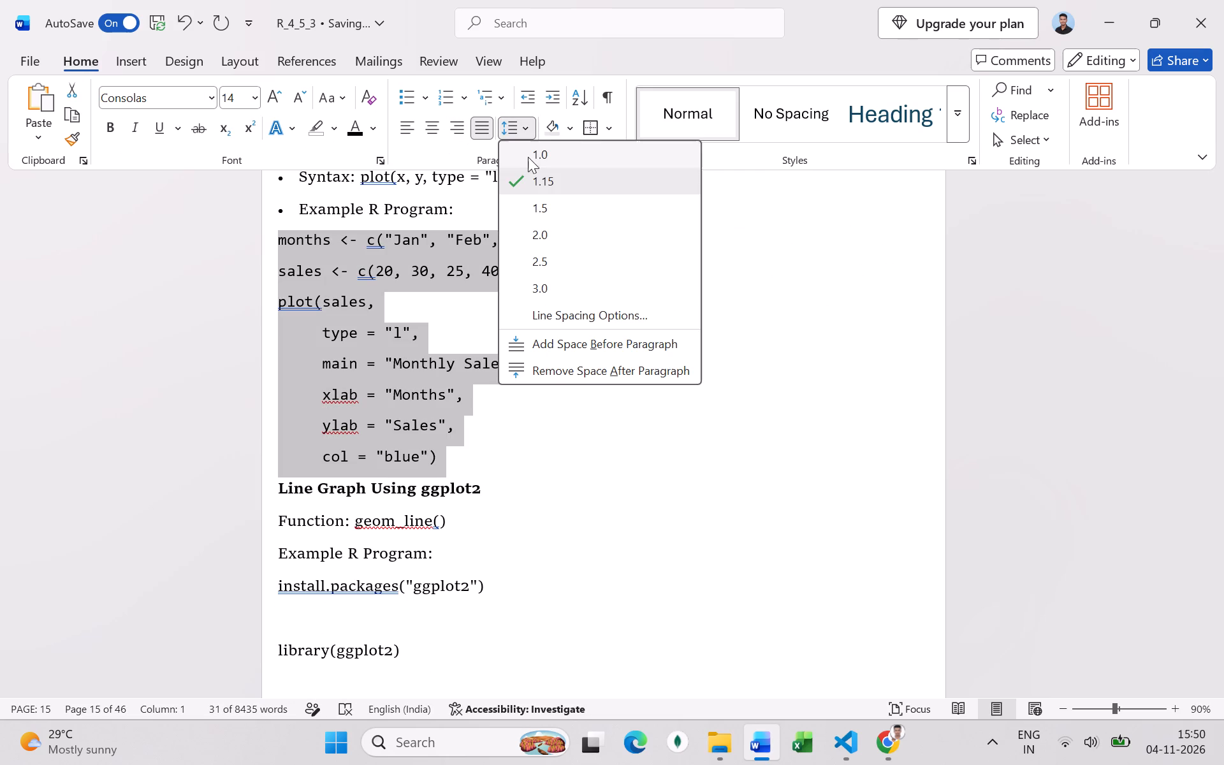
left_click(545, 156)
triple_click(560, 99)
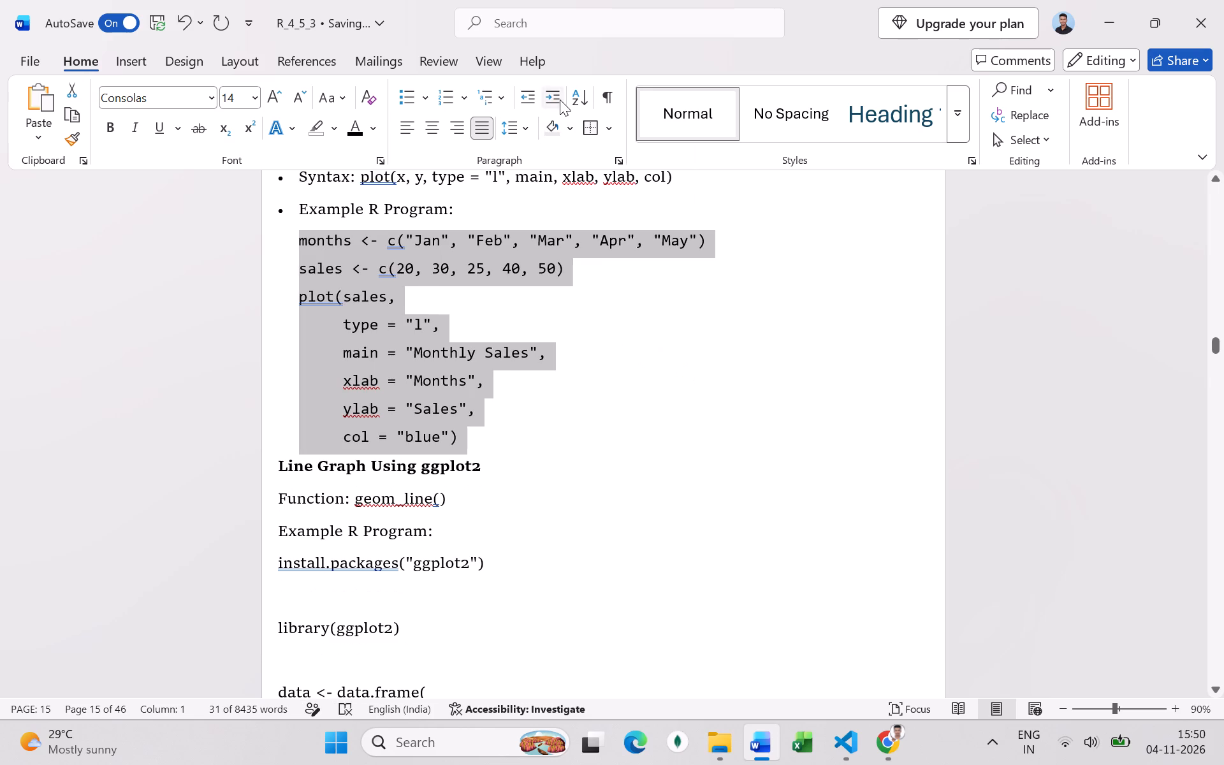
double_click(560, 99)
left_click(401, 324)
Remove the blank lines before library(ggplot2), data <- data.frame( and ggplot(data, in the Line Graph Using ggplot2 code.
scroll(376, 351, "down", 1)
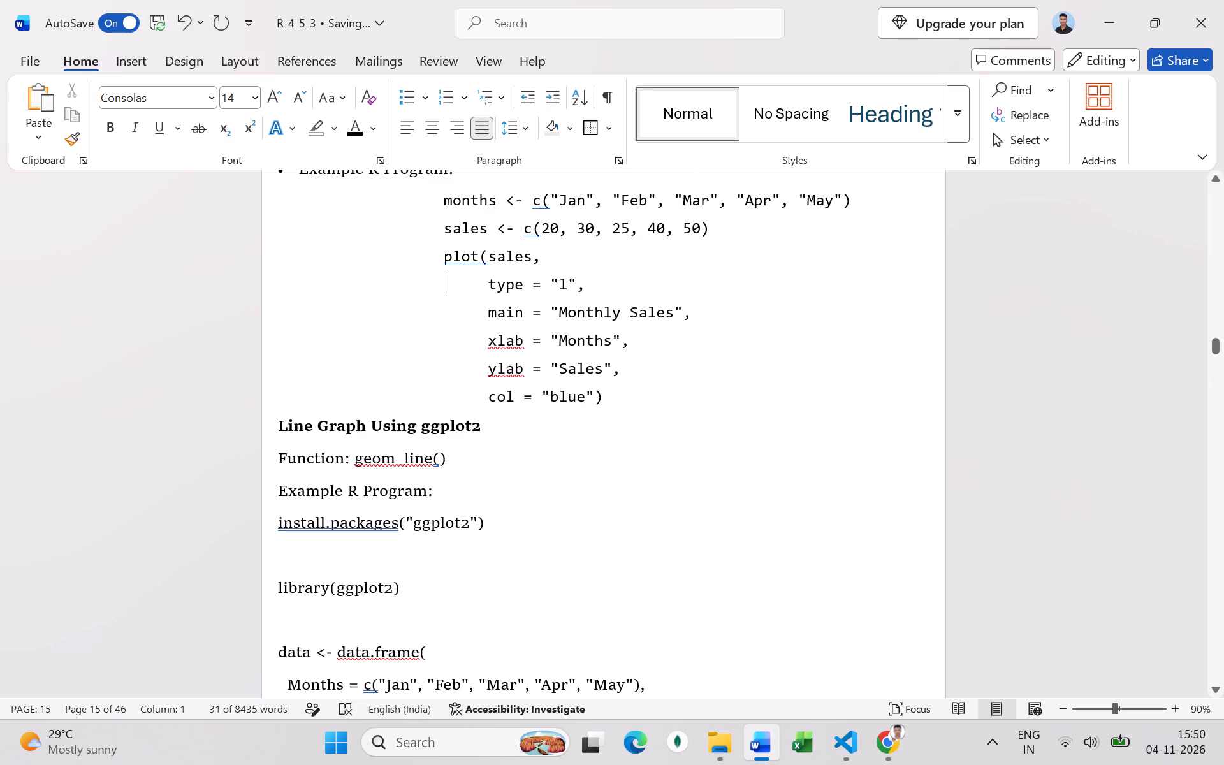
left_click(353, 565)
key("BackSpace")
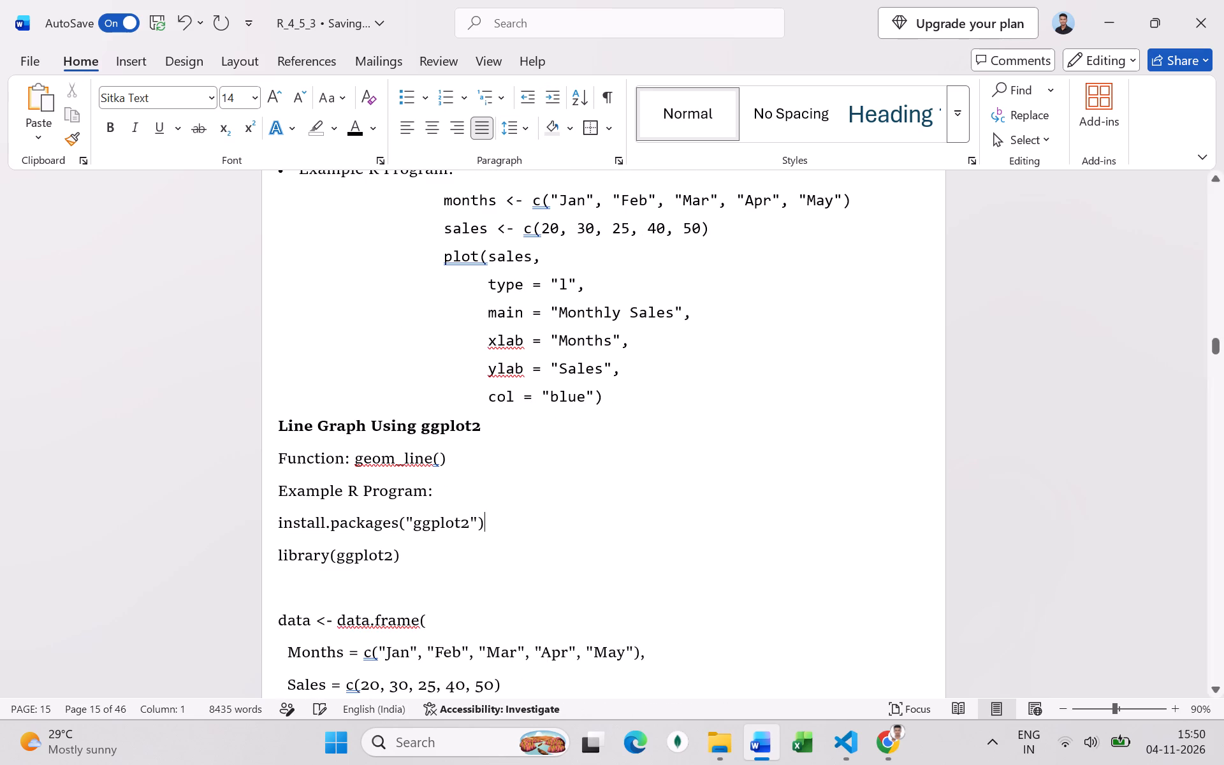
left_click(335, 589)
key("BackSpace")
scroll(335, 589, "down", 6)
left_click(282, 474)
key("BackSpace")
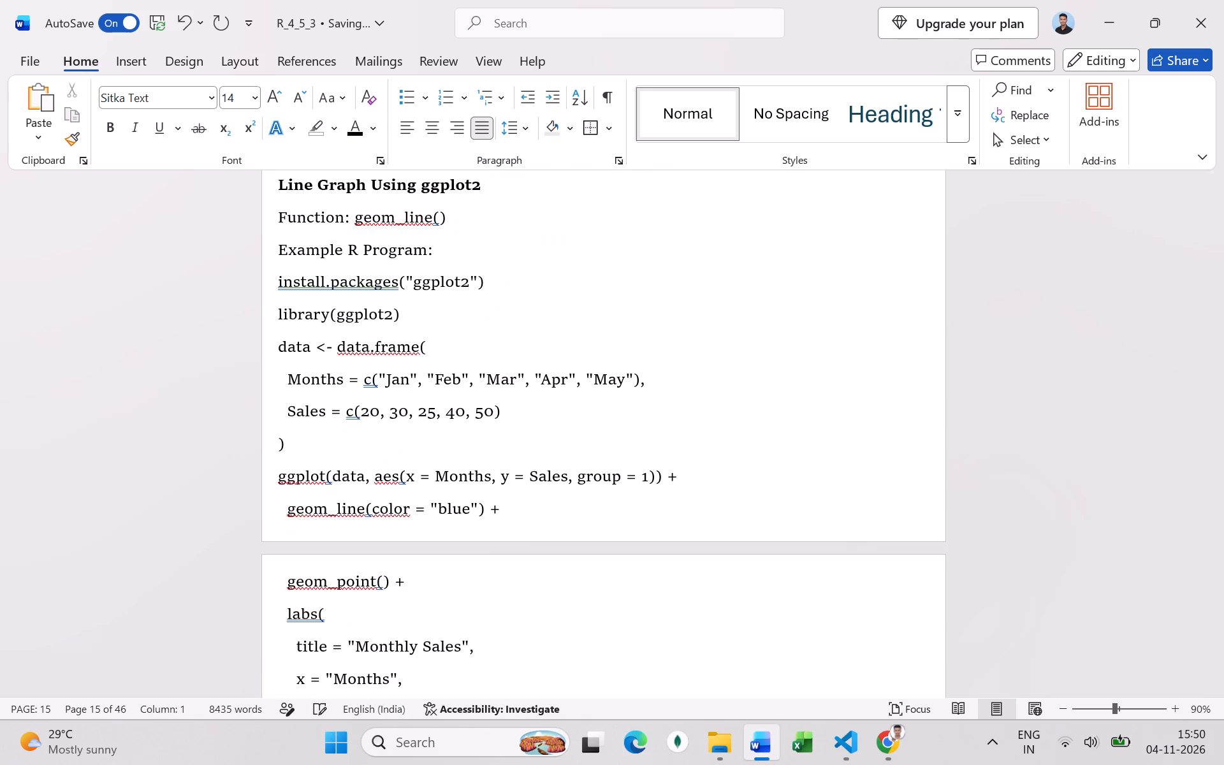
Delete the line graph's Result sentence and the "Important difference for exams" Histogram versus Line Graph table above the Box Plot heading.
scroll(289, 478, "down", 11)
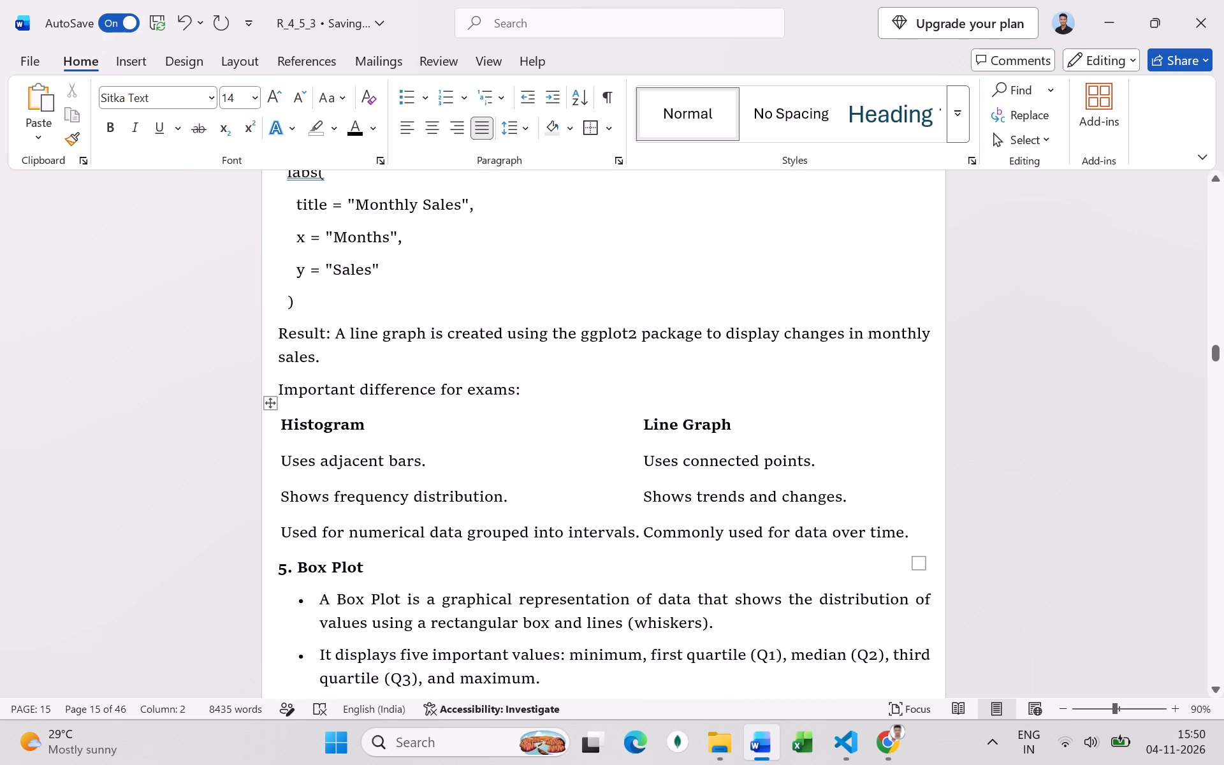
left_click_drag(273, 346, 936, 540)
key("BackSpace")
left_click_drag(947, 340, 507, 351)
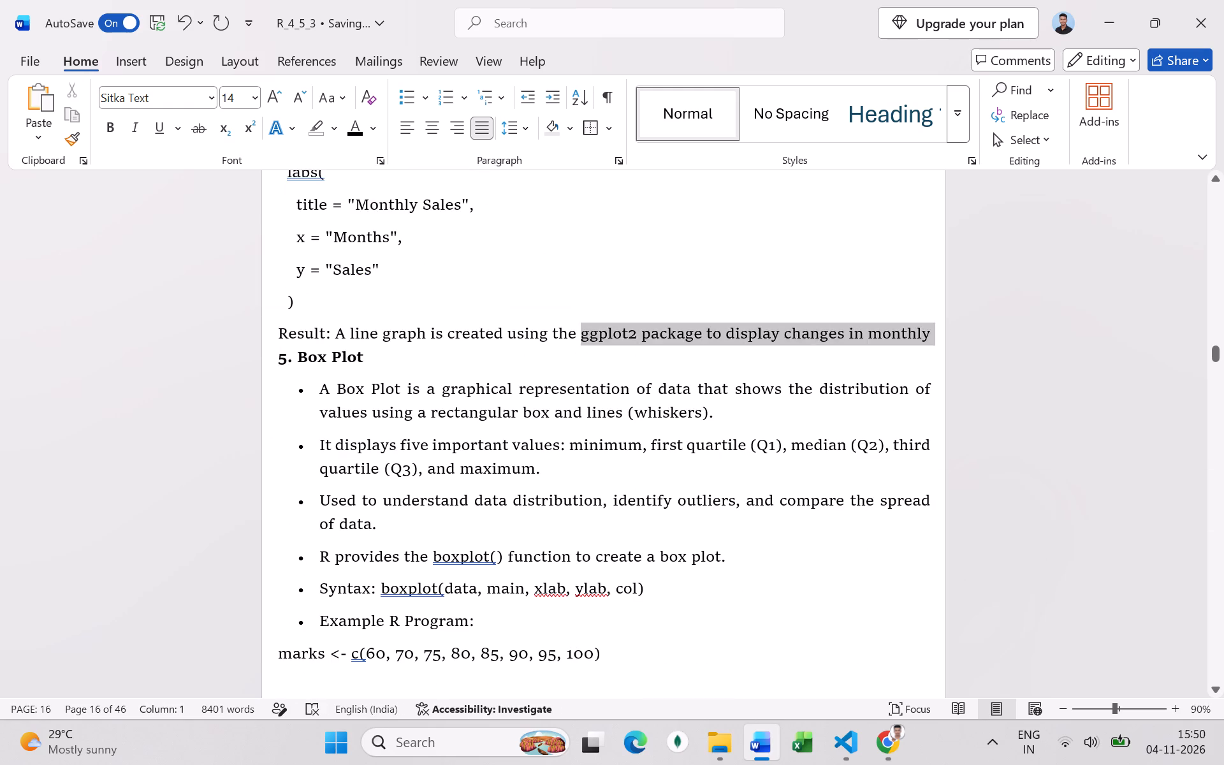
left_click_drag(507, 351, 267, 344)
key("BackSpace")
left_click(373, 382)
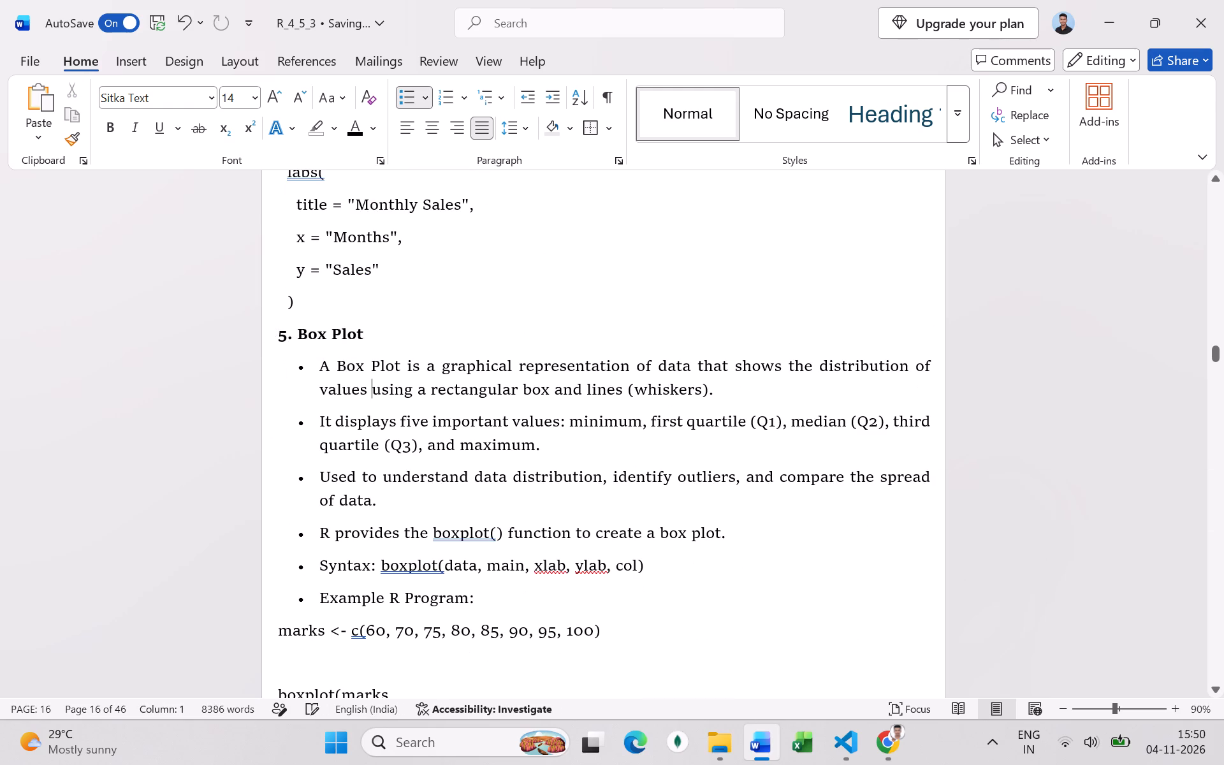
Look through the Box Plot and Scatter Plot sections down to the end of the scatter plot content.
scroll(395, 382, "down", 6)
scroll(395, 382, "up", 1)
scroll(395, 382, "down", 12)
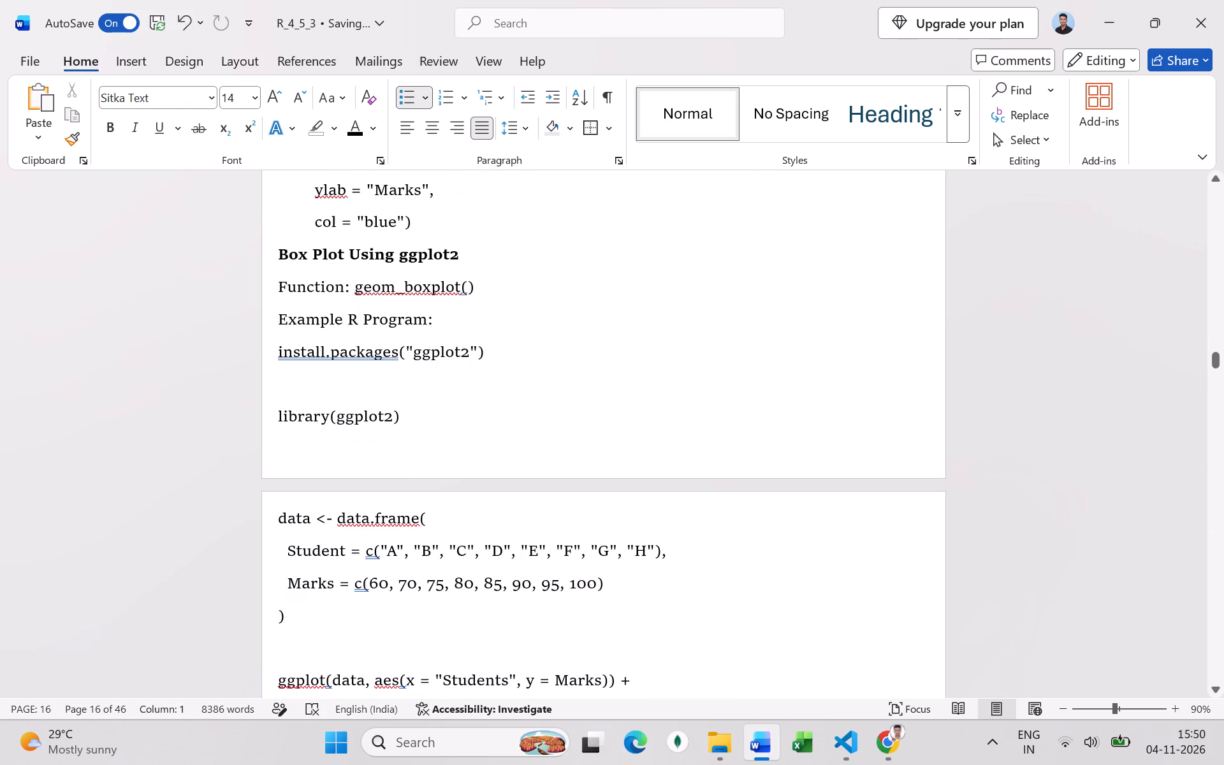
scroll(399, 386, "down", 1)
scroll(399, 386, "up", 1)
scroll(399, 386, "down", 20)
scroll(399, 386, "down", 1)
left_click(399, 387)
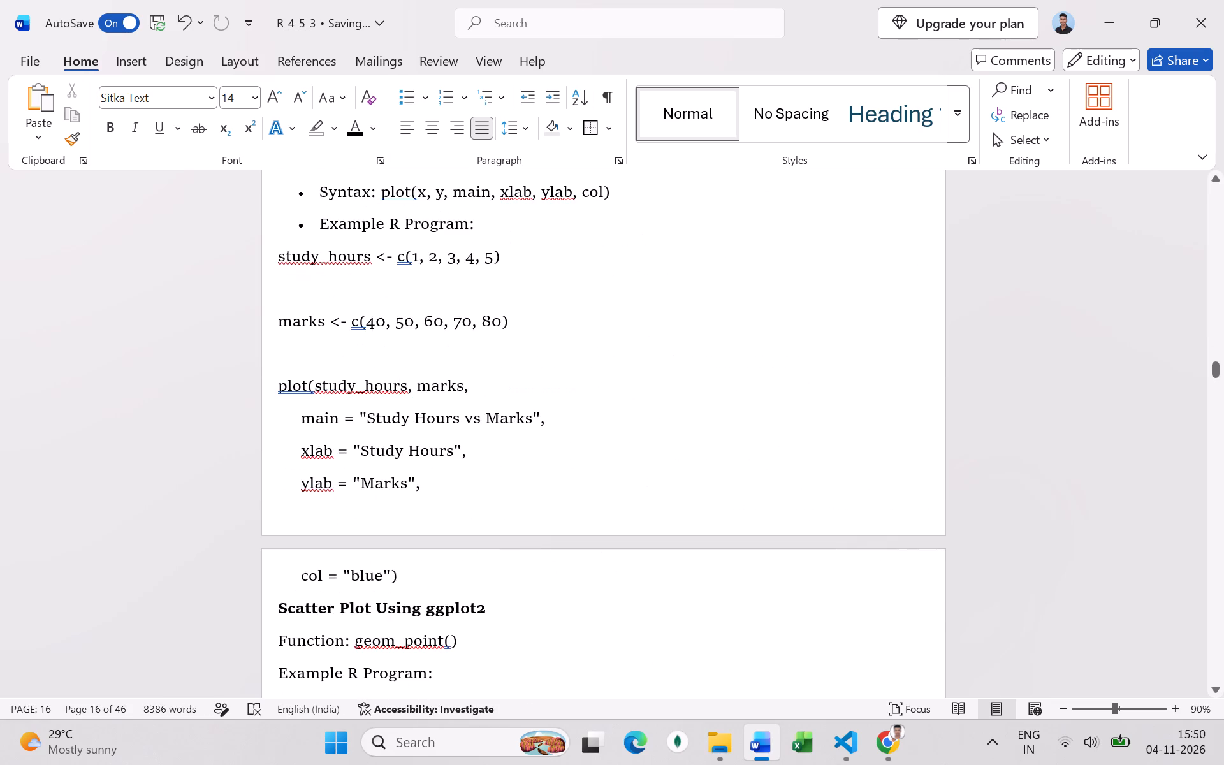
scroll(399, 387, "down", 11)
scroll(399, 387, "up", 3)
scroll(391, 387, "down", 4)
scroll(391, 387, "up", 1)
scroll(391, 387, "down", 7)
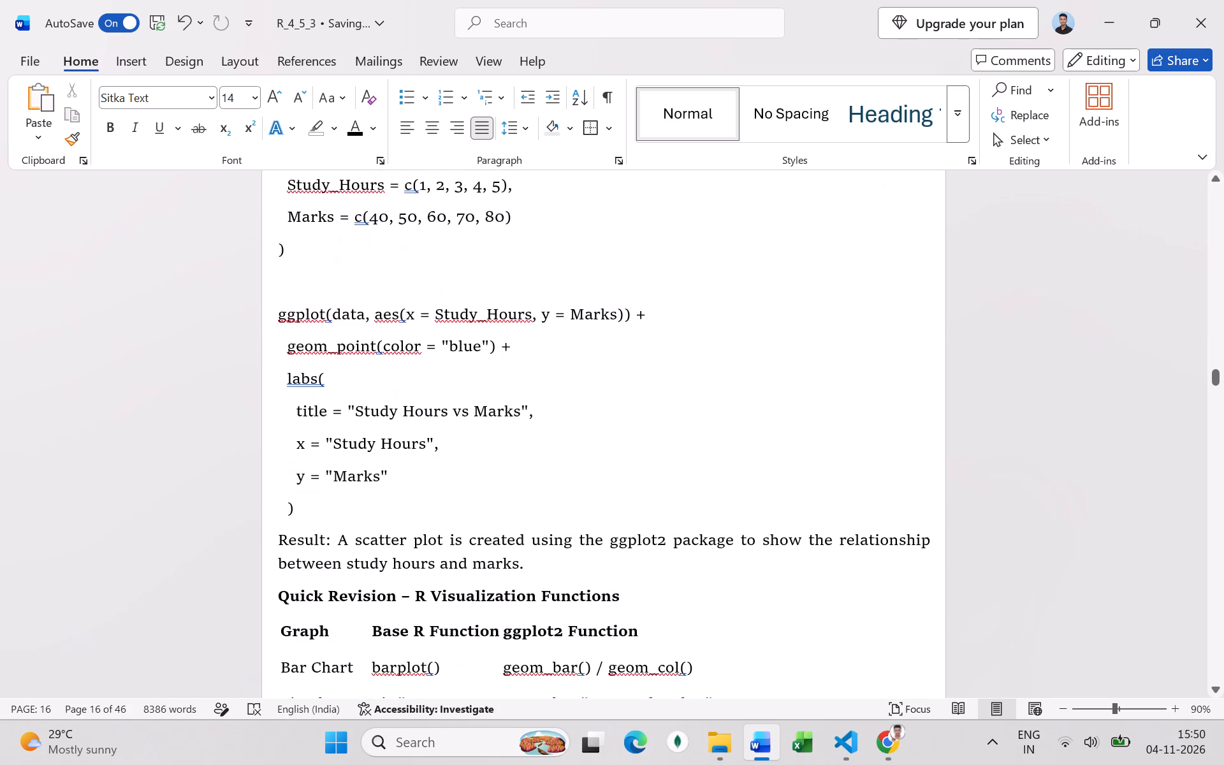
Delete everything from the scatter plot's Result sentence, including the Quick Revision – R Visualization Functions table, up to the Chapter 4 heading.
scroll(391, 387, "down", 6)
left_click_drag(273, 257, 500, 739)
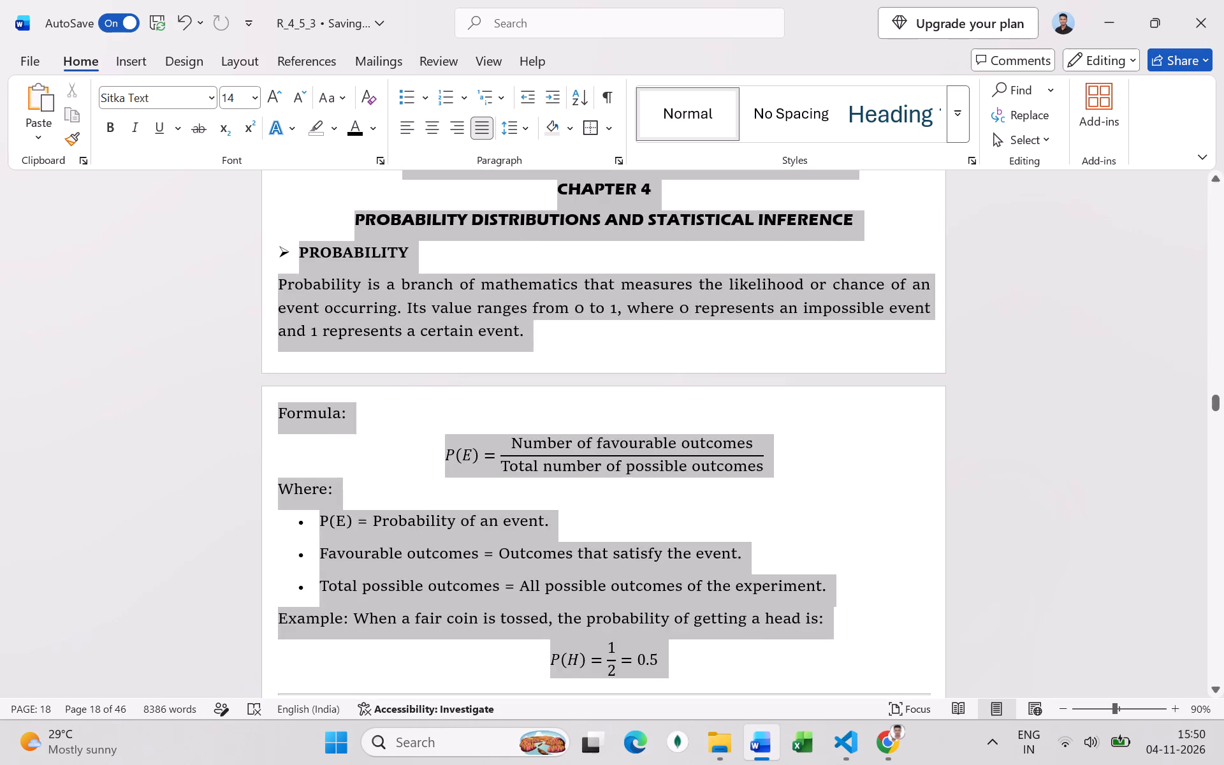
left_click_drag(500, 739, 845, 224)
key("BackSpace")
Remove the blank lines before ggplot(data, data <- data.frame( and library(ggplot2) in the Scatter Plot Using ggplot2 code.
scroll(453, 279, "up", 6)
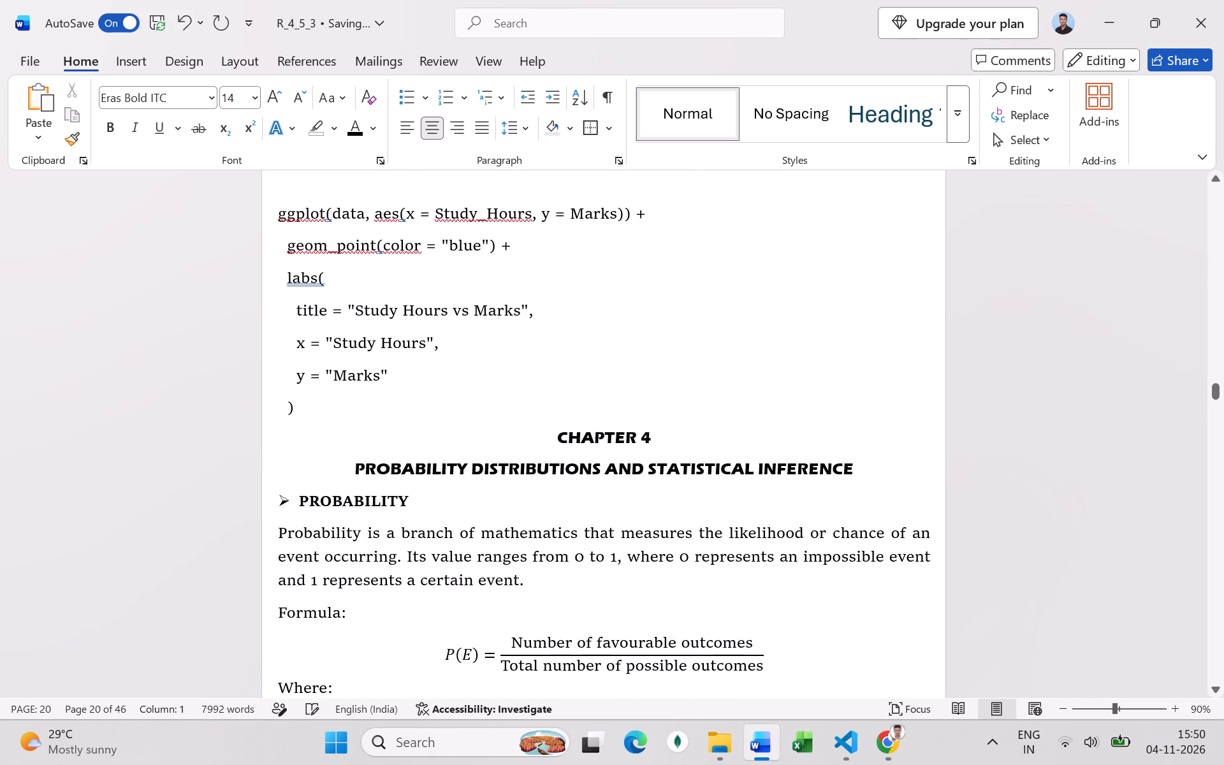
scroll(497, 328, "up", 5)
left_click(328, 406)
left_click(288, 396)
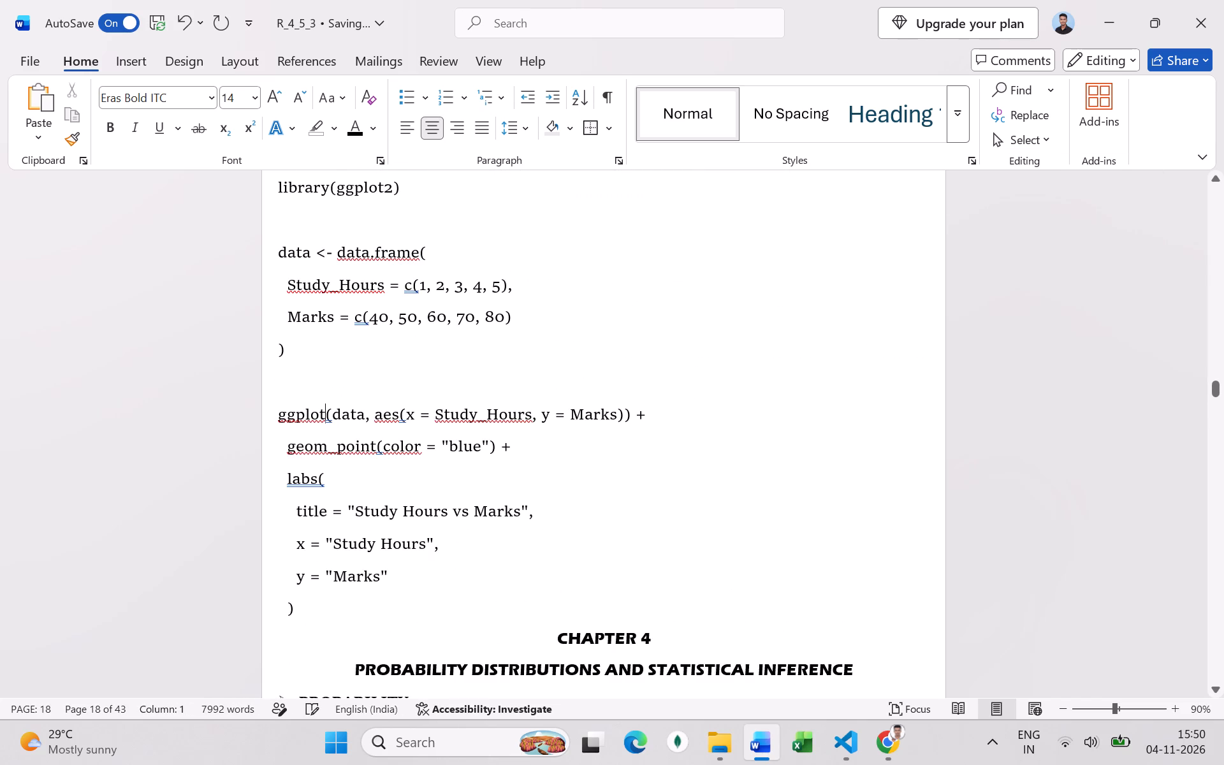
key("BackSpace")
scroll(291, 391, "up", 2)
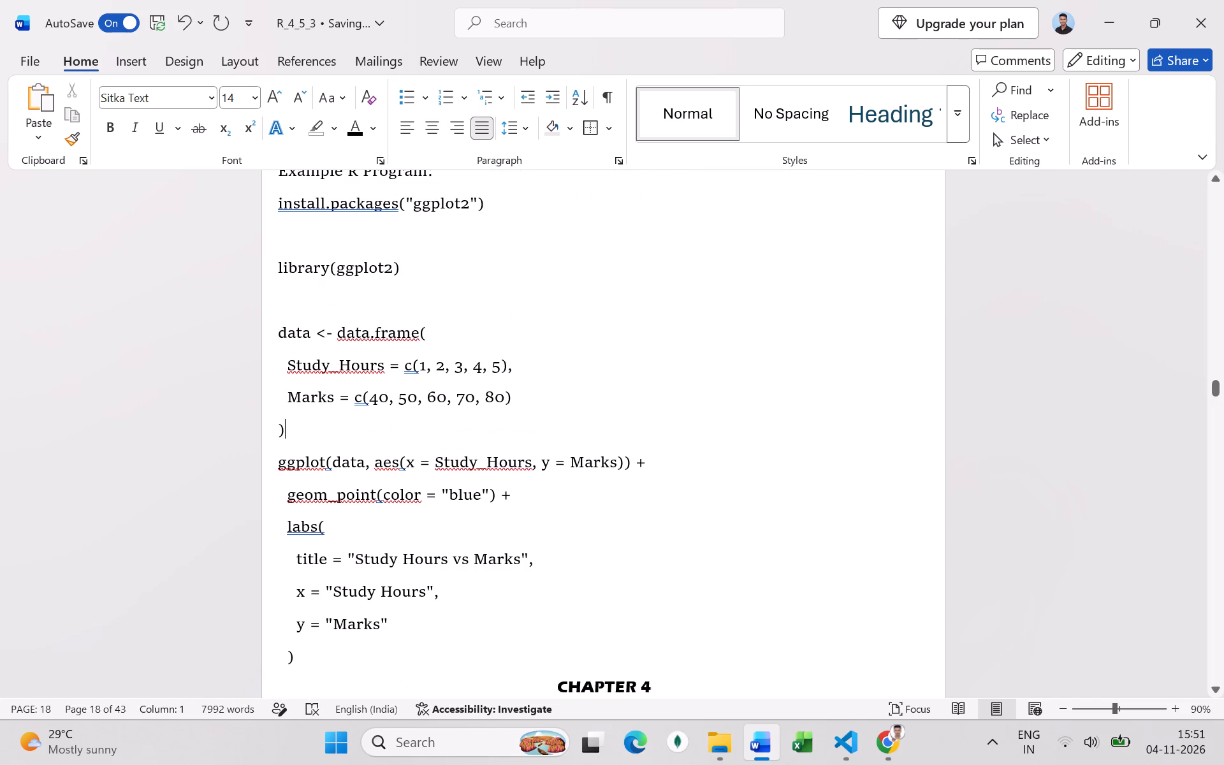
left_click(287, 310)
key("BackSpace")
left_click(291, 242)
key("BackSpace")
Centre the "Function: geom_point()" line under Scatter Plot Using ggplot2.
scroll(300, 238, "up", 3)
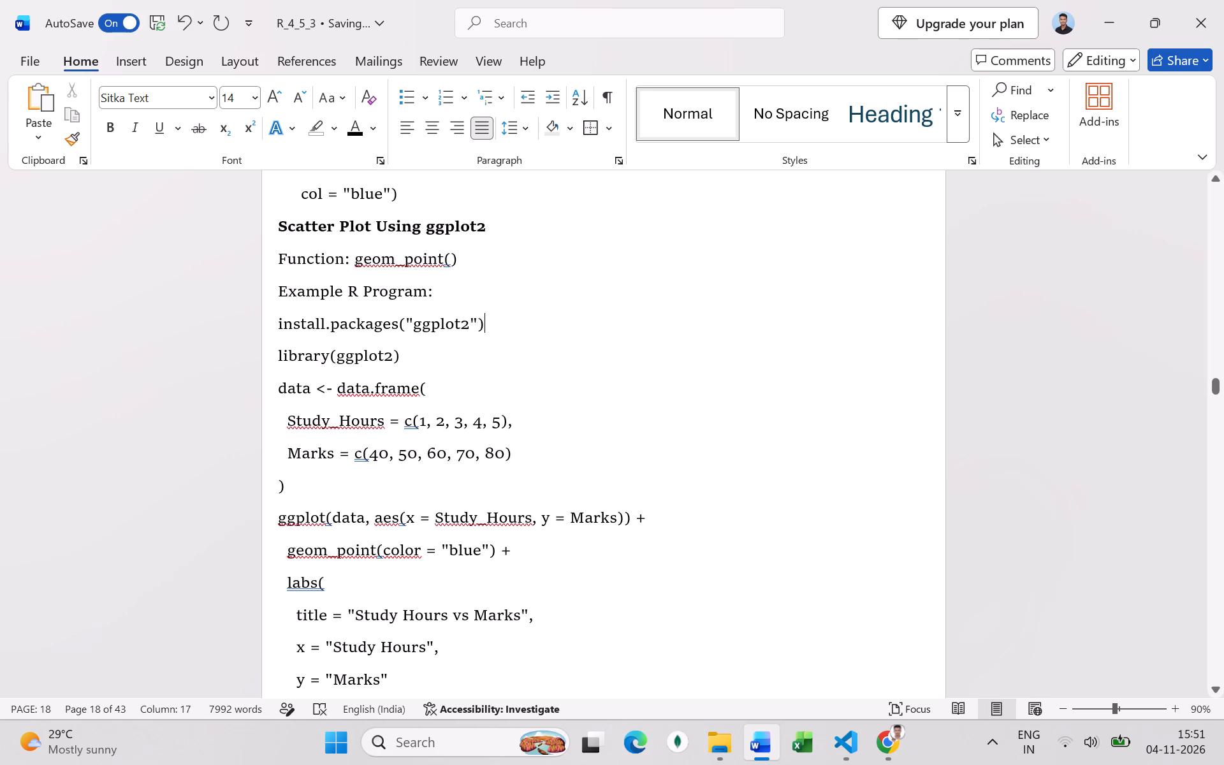
left_click_drag(469, 274, 307, 263)
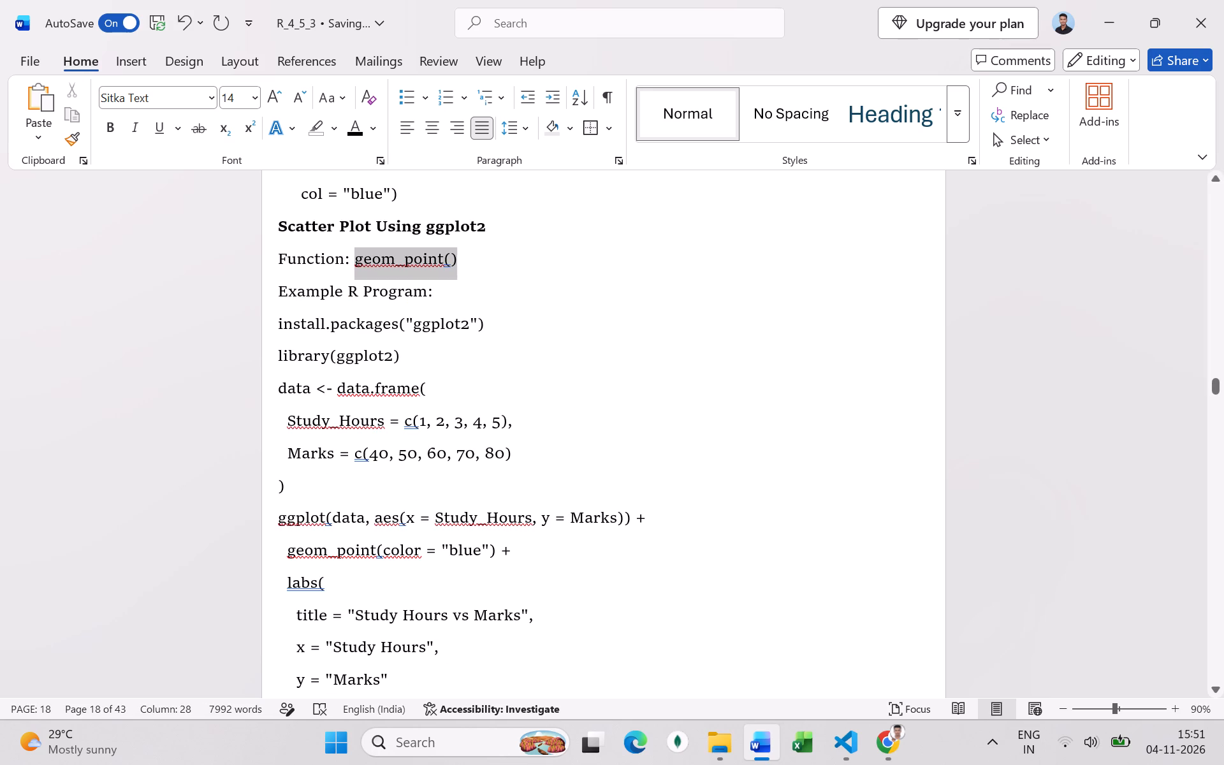
left_click_drag(307, 263, 291, 261)
left_click(424, 149)
left_click(430, 141)
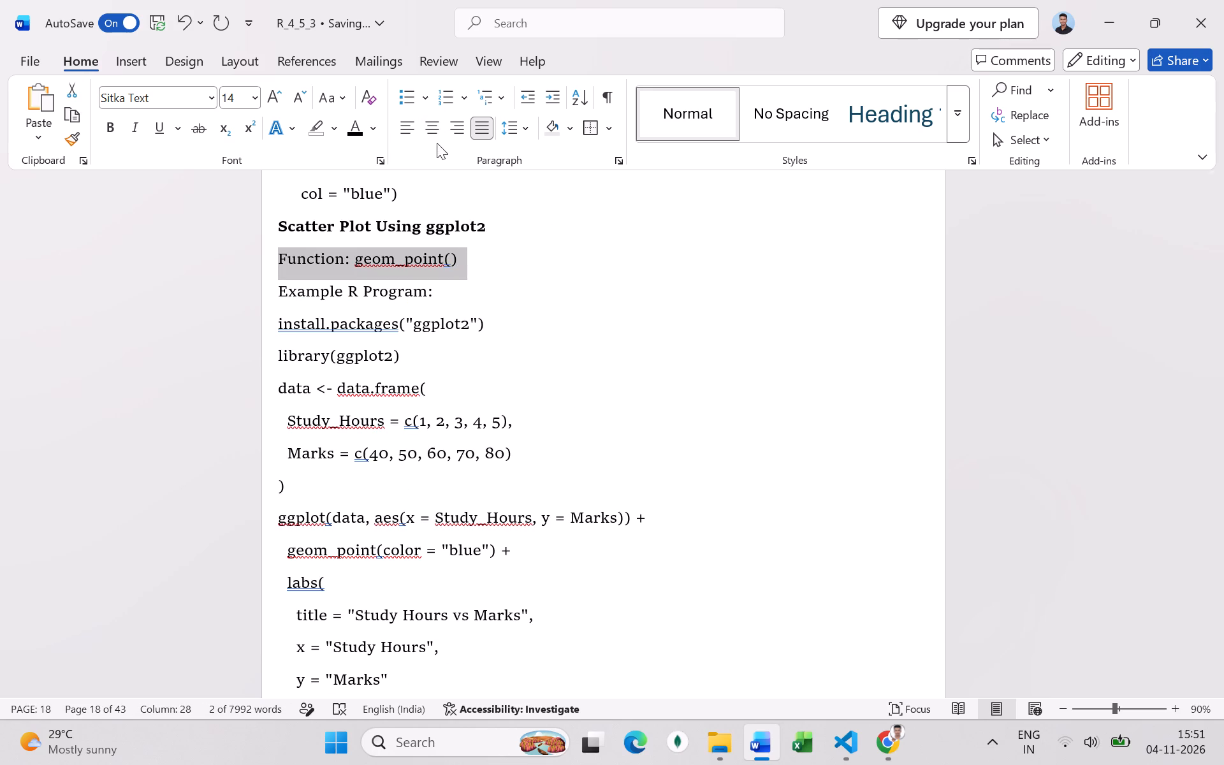
left_click(433, 127)
Move the closing parentheses of data.frame( and labs( up to the ends of the Marks and y = "Marks" lines, each preceded by a tab space.
left_click(272, 488)
key("BackSpace")
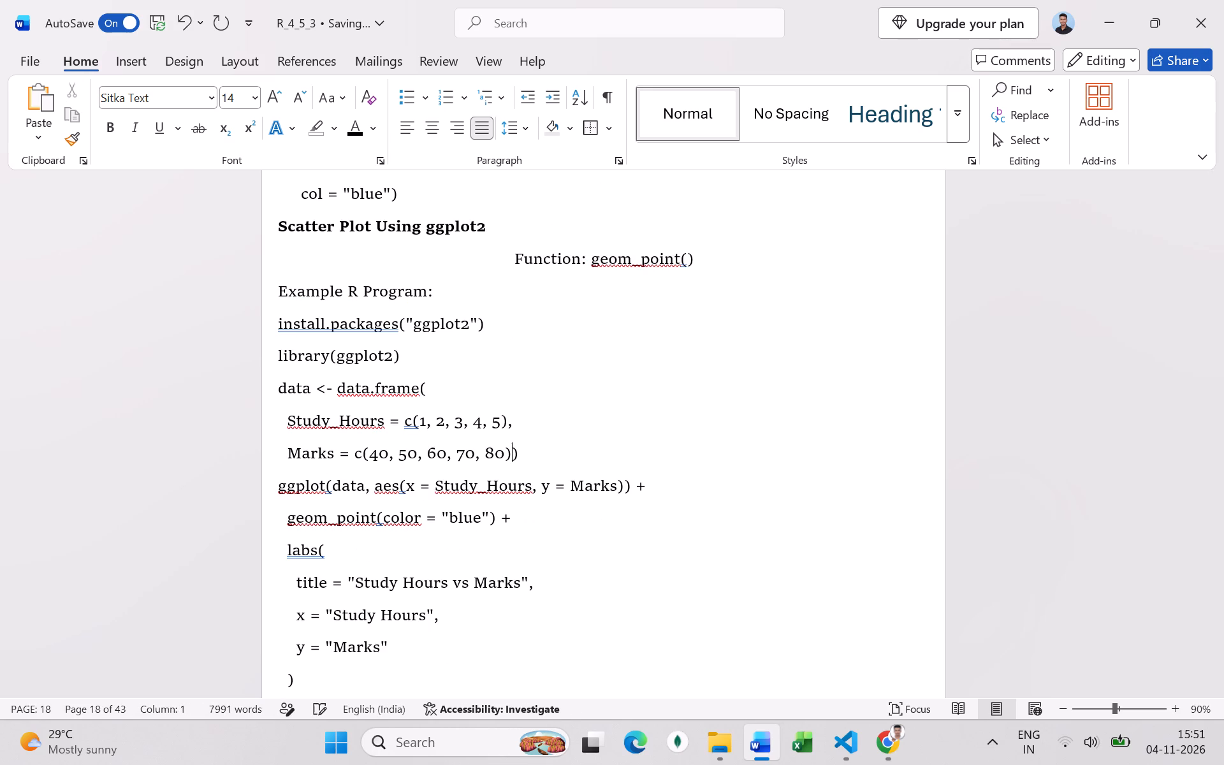
key("Tab")
scroll(344, 504, "down", 5)
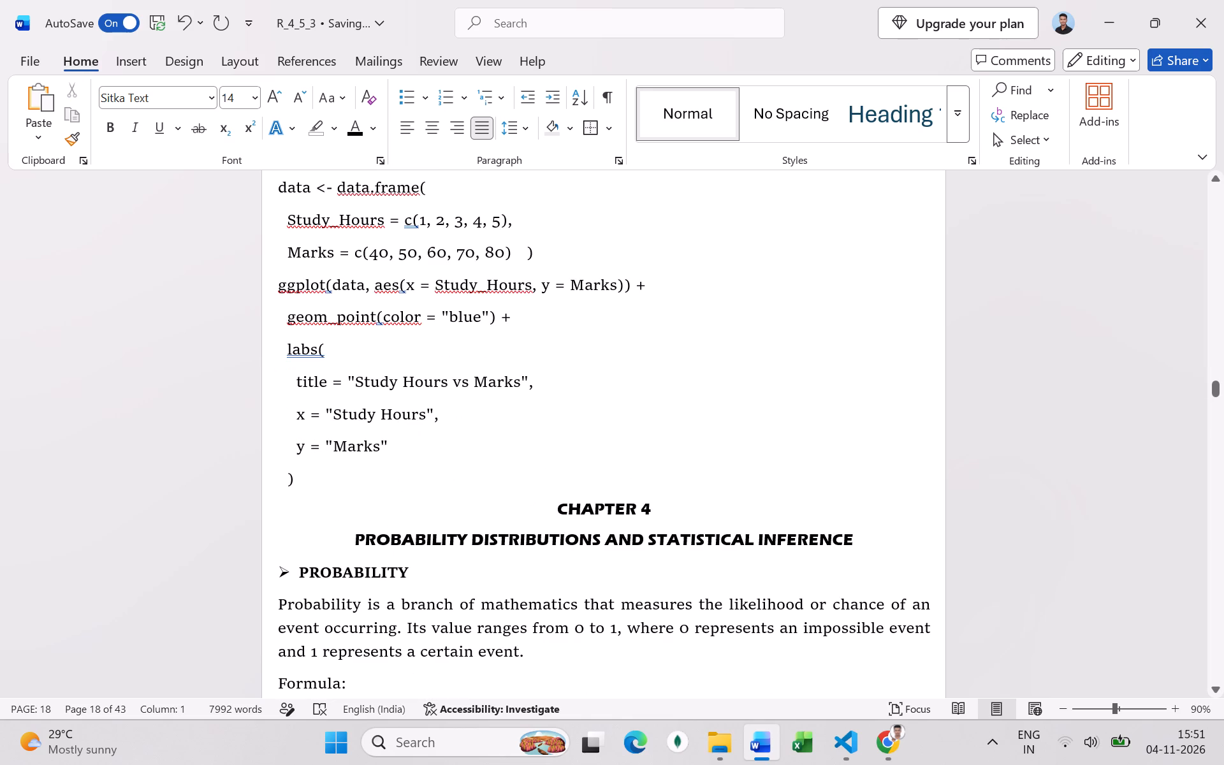
left_click(289, 493)
key("BackSpace")
key("BackSpace")
key("BackSpace")
key("Tab")
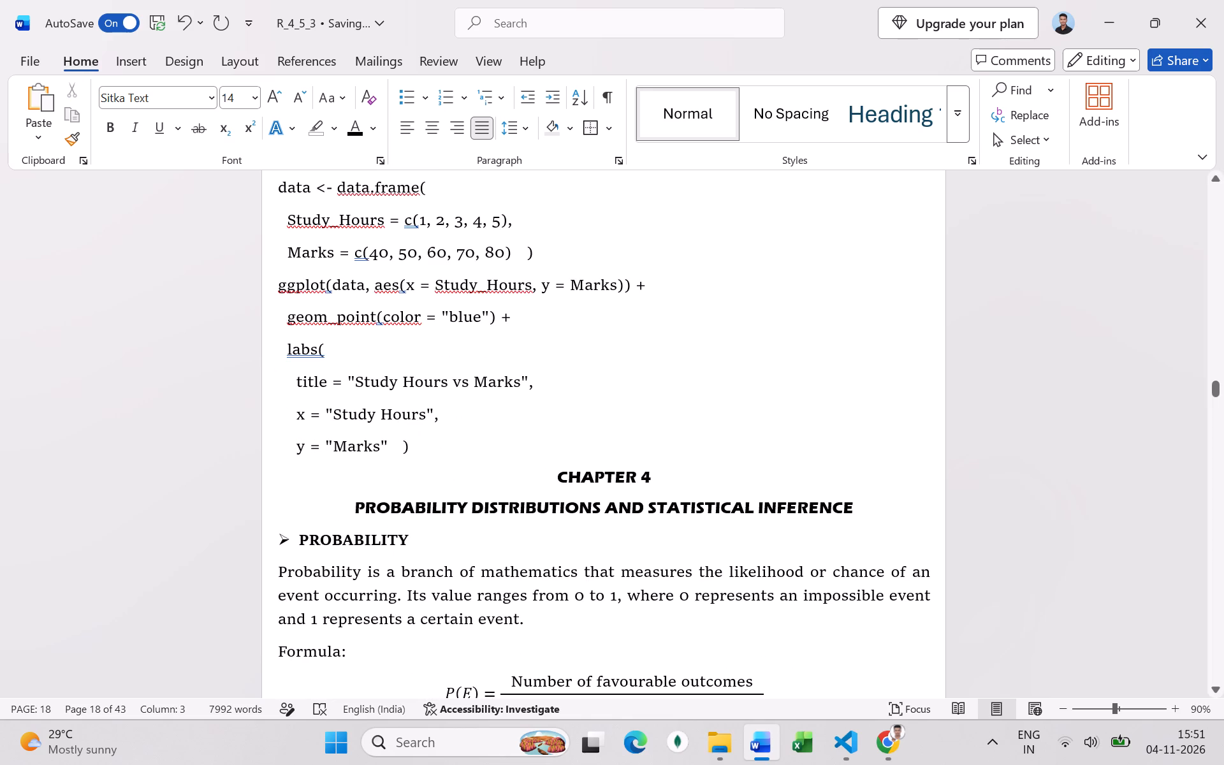
Format the ggplot2 scatter plot code, from install.packages to y = "Marks", in Consolas with 1.0 line spacing and an increased indent.
left_click_drag(424, 442, 279, 226)
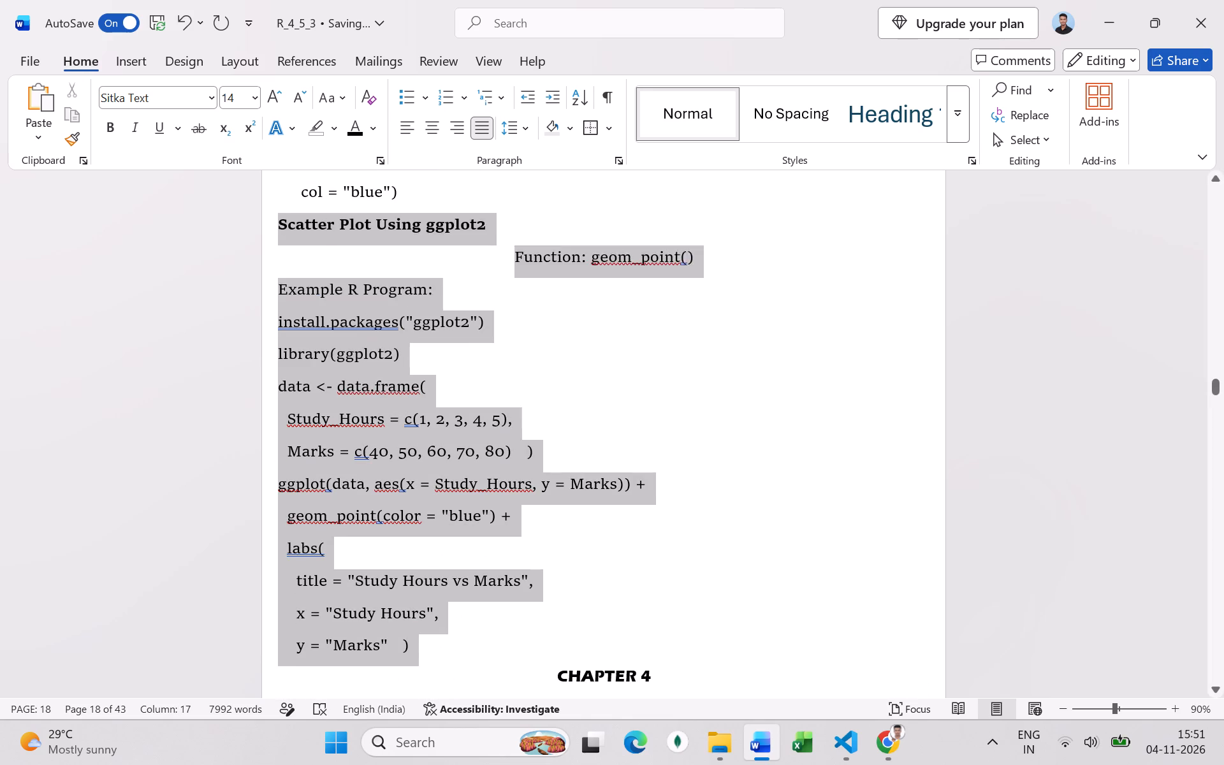
left_click_drag(279, 226, 271, 333)
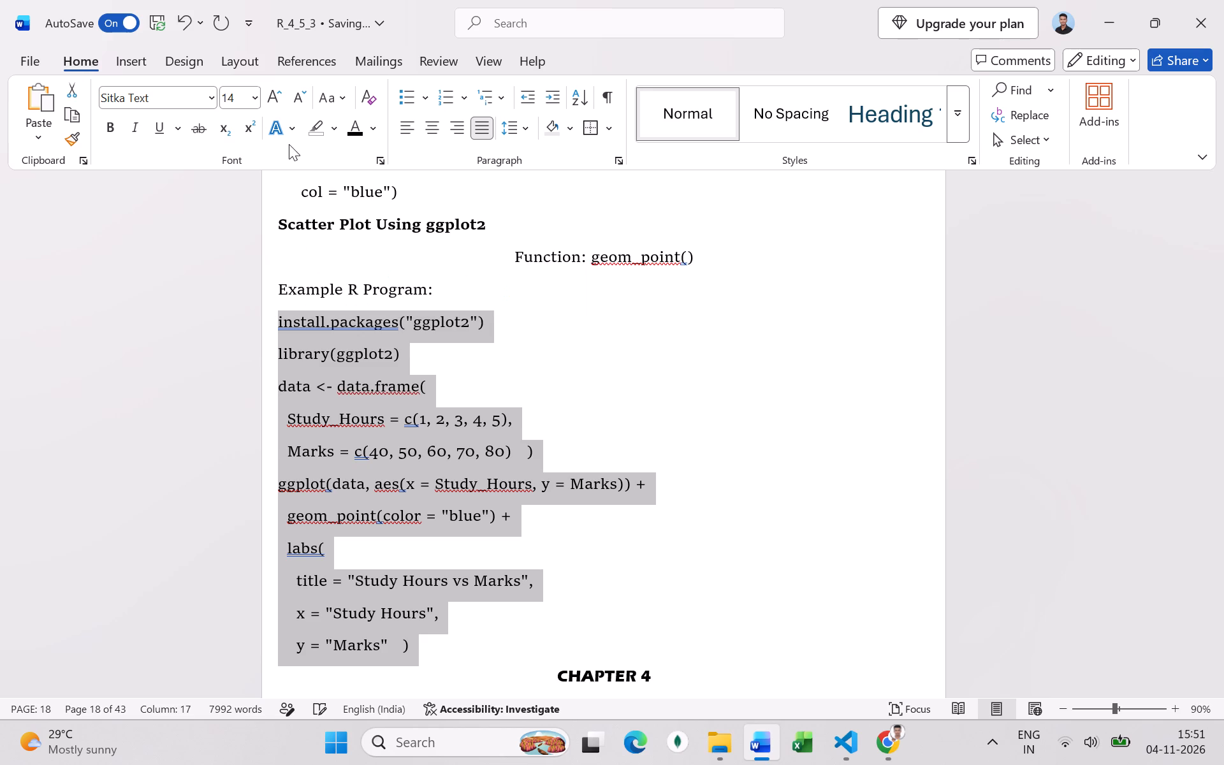
left_click(208, 101)
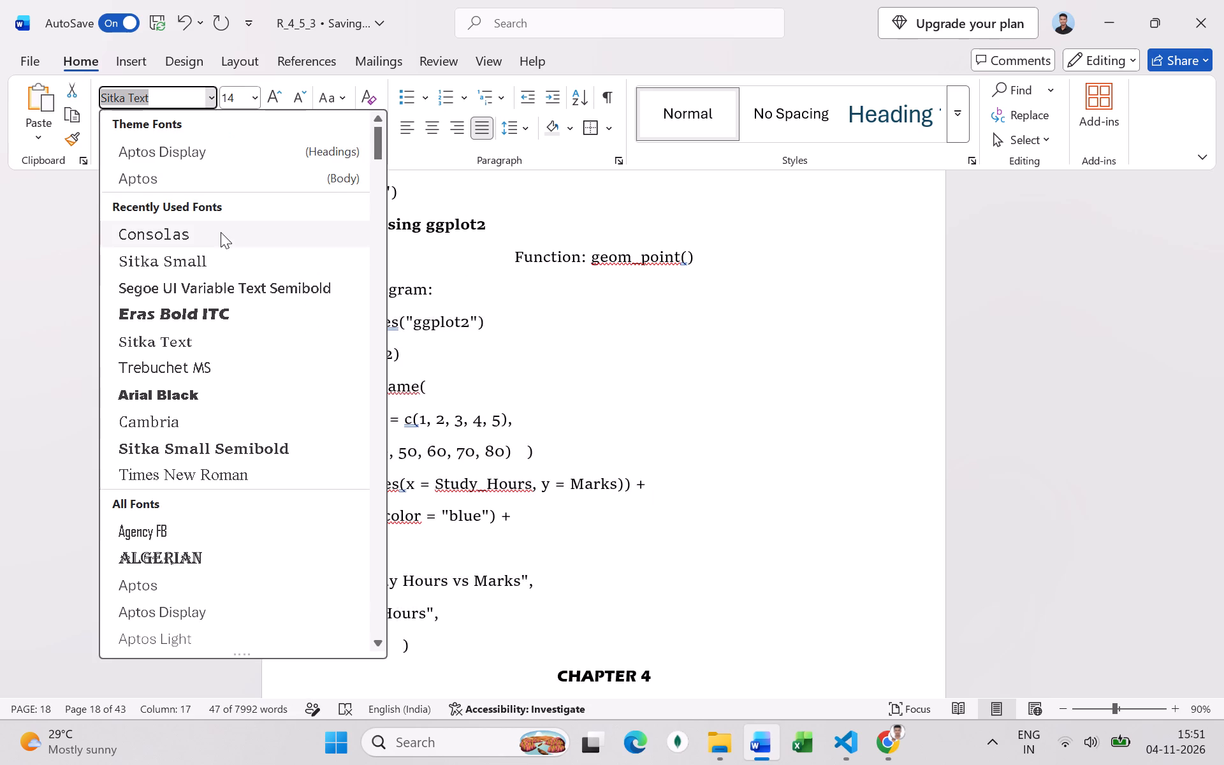
left_click(221, 232)
left_click(527, 129)
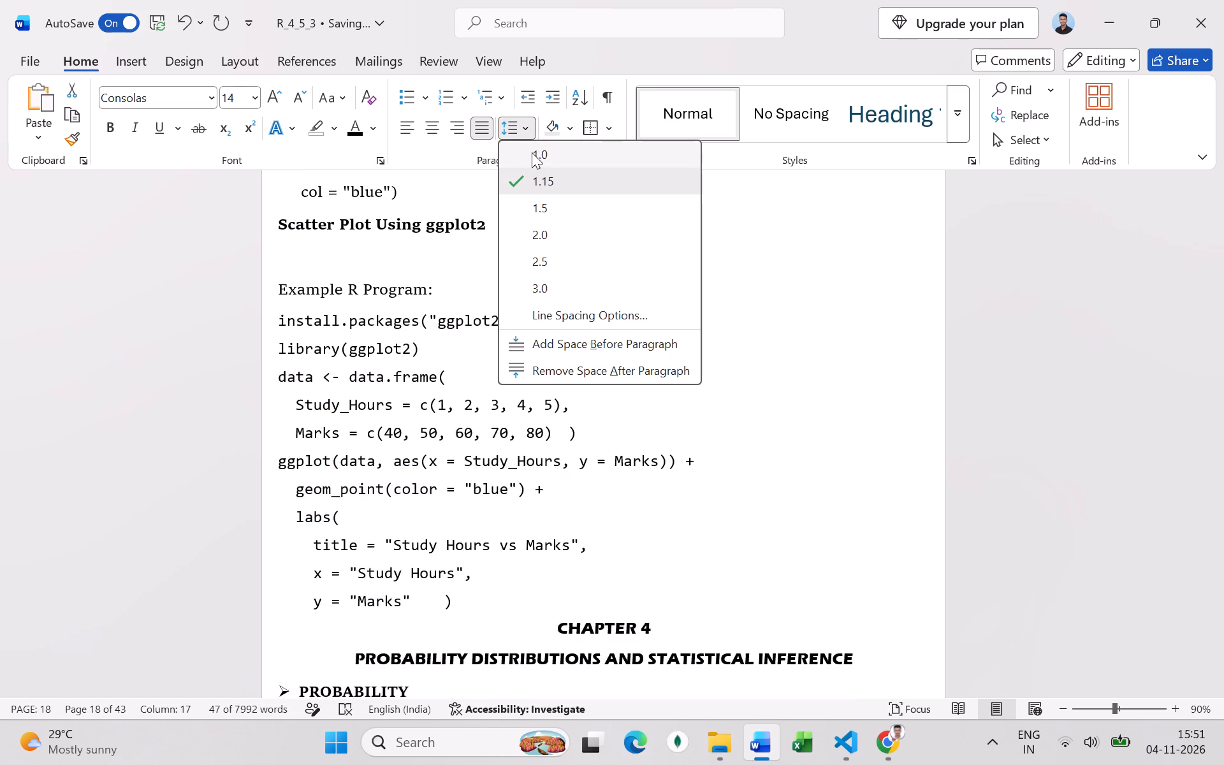
left_click(532, 152)
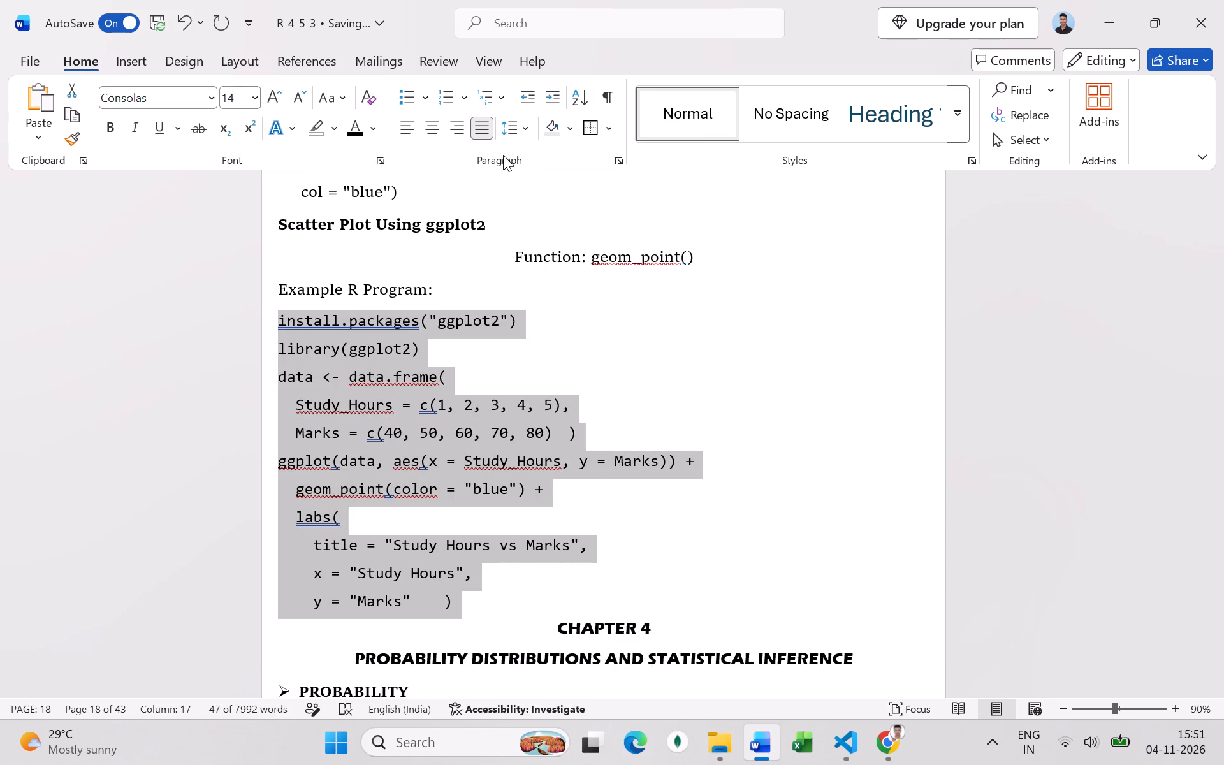
left_click(553, 96)
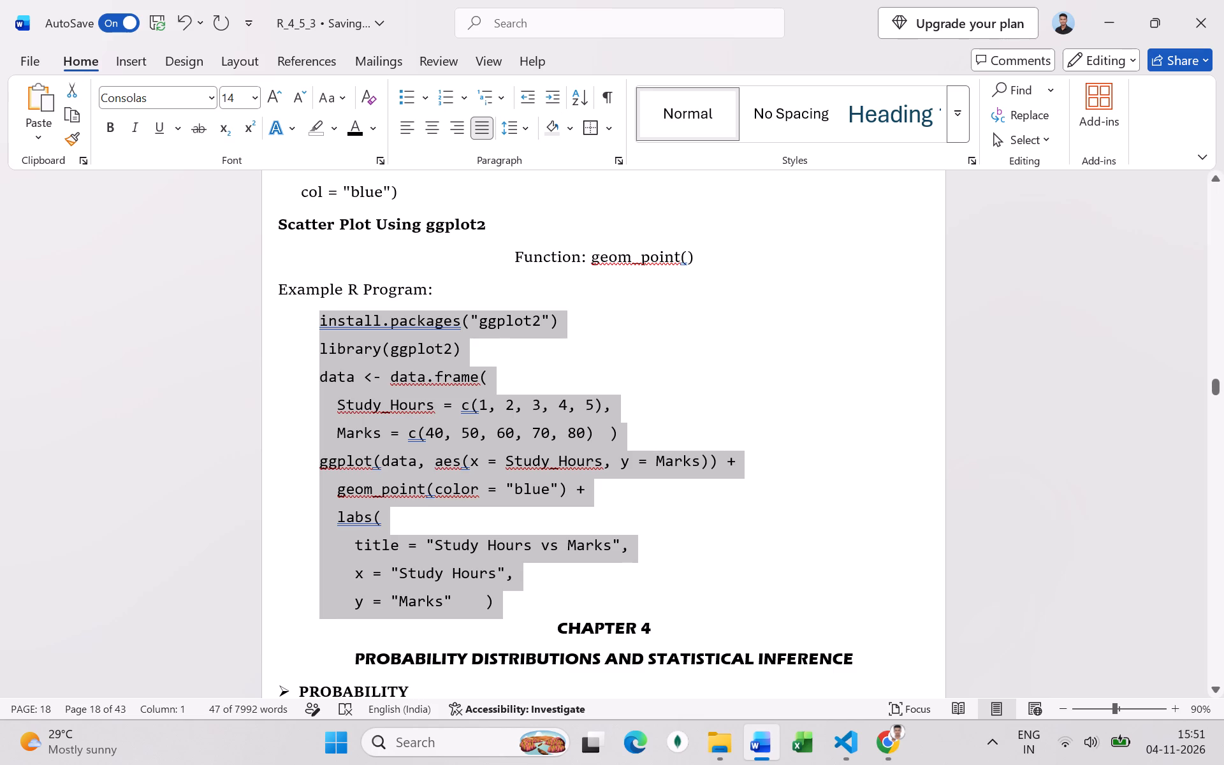
Delete the "Example R Program:" line under Scatter Plot Using ggplot2.
left_click_drag(455, 302, 277, 300)
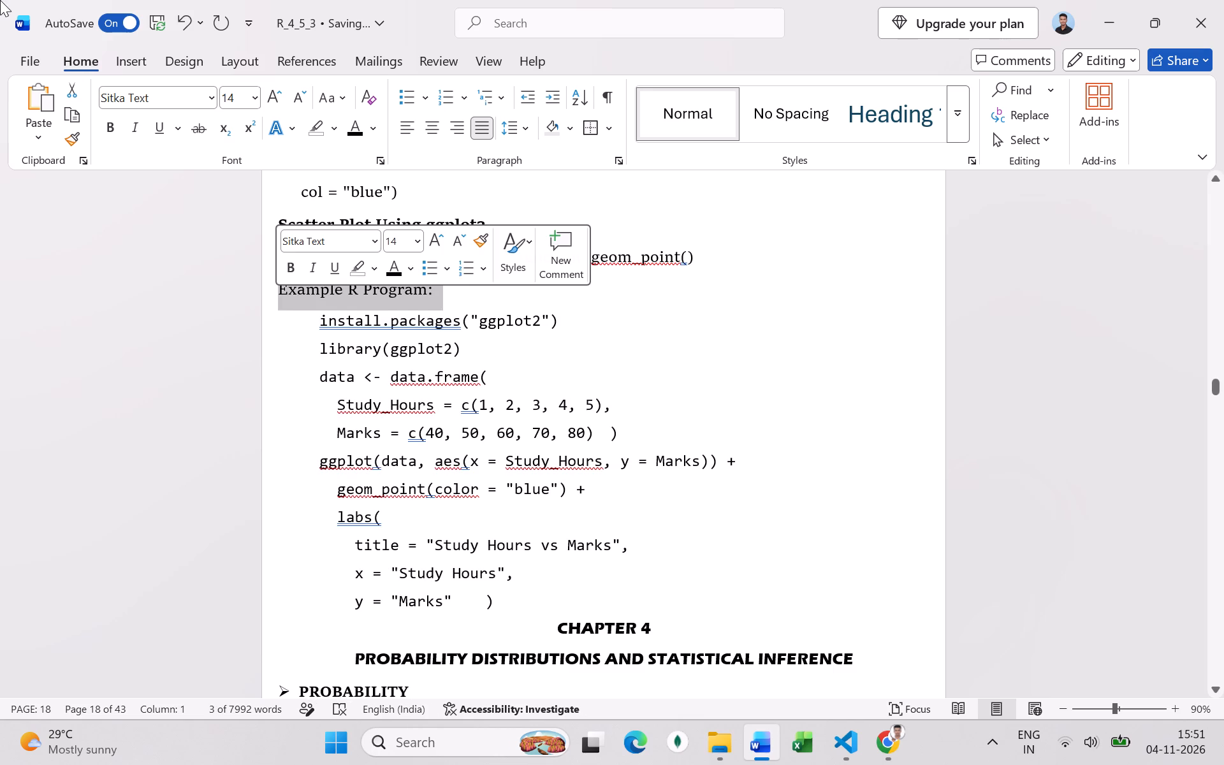
key("BackSpace")
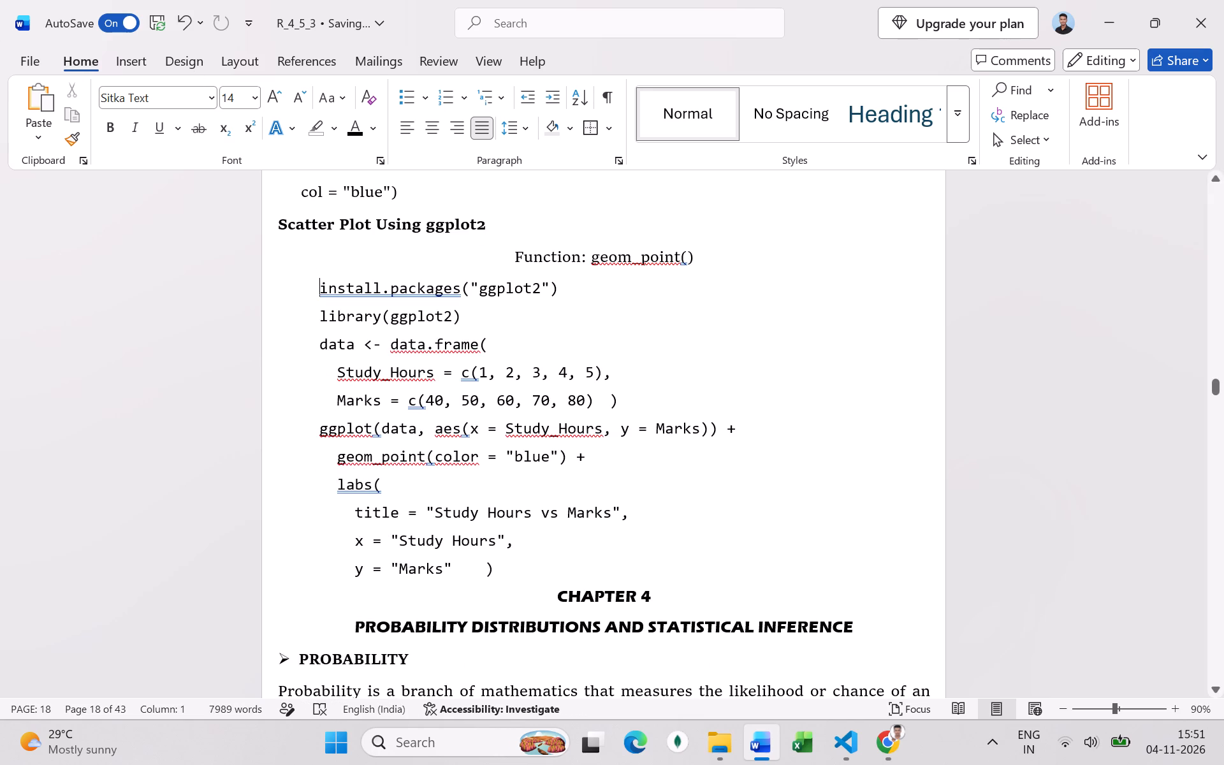
left_click(501, 555)
Format the base R scatter plot code, from study_hours to col = "blue"), in Consolas and increase its indent four times.
scroll(501, 555, "up", 9)
left_click_drag(406, 539, 237, 237)
left_click(208, 99)
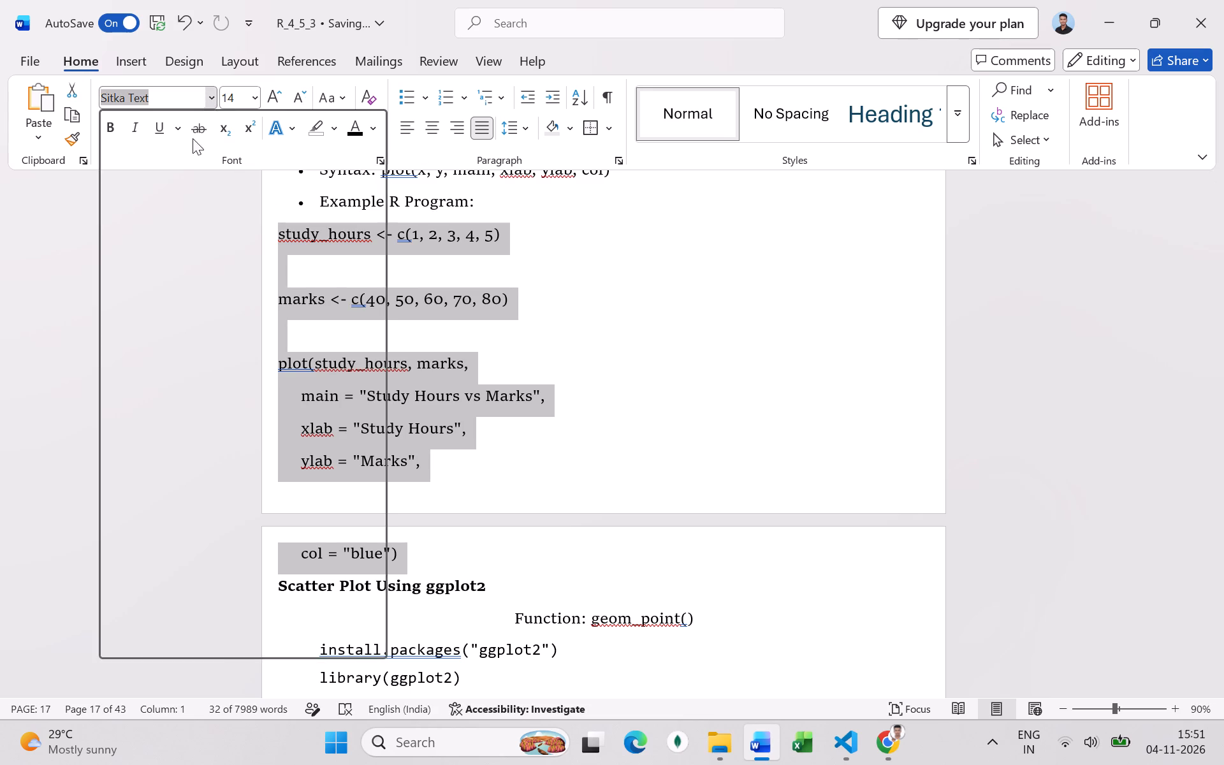
left_click(201, 240)
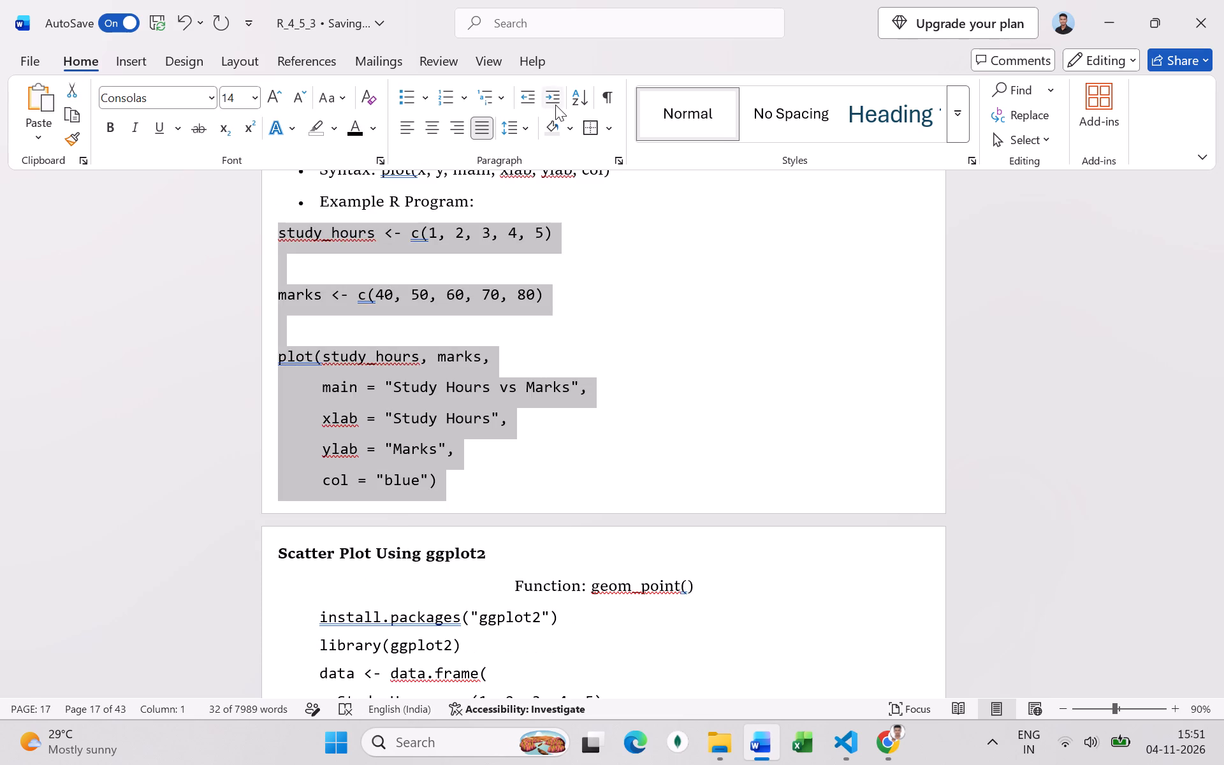
triple_click(555, 103)
left_click(555, 103)
left_click(463, 282)
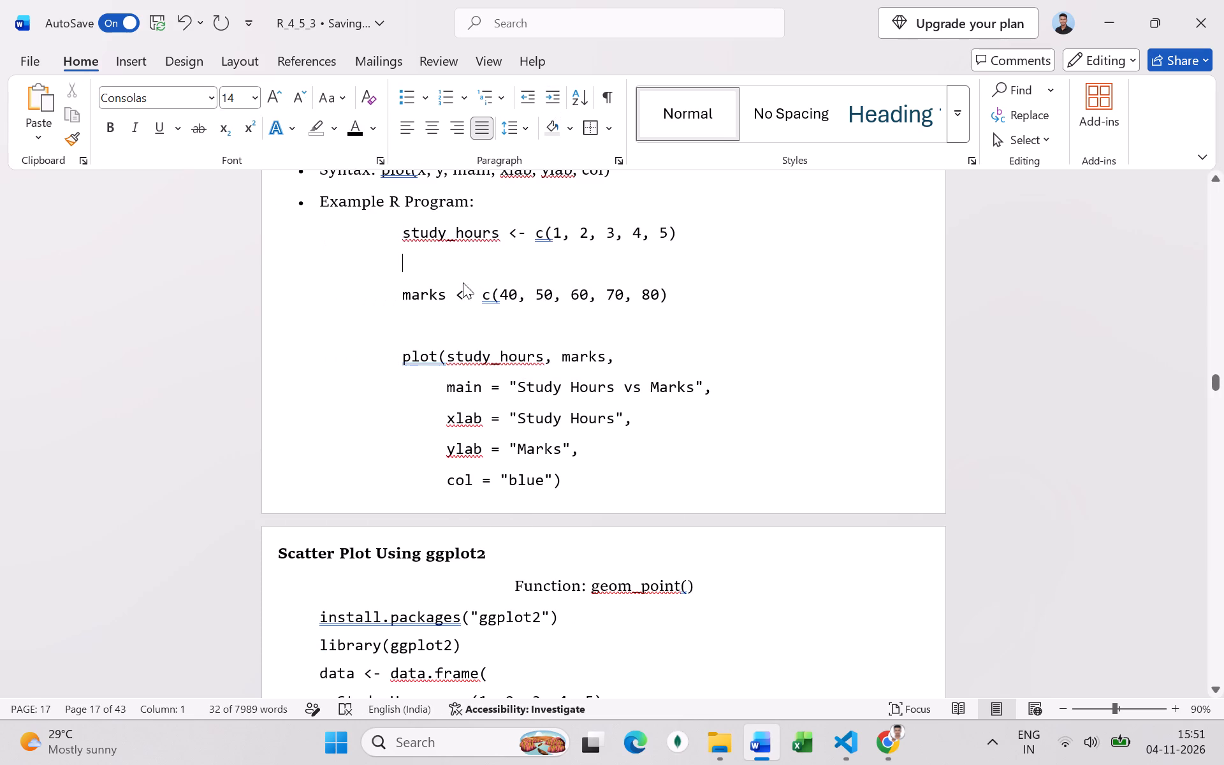
Delete the blank lines before marks and before plot( in the base R scatter plot code.
key("BackSpace")
left_click(453, 295)
key("BackSpace")
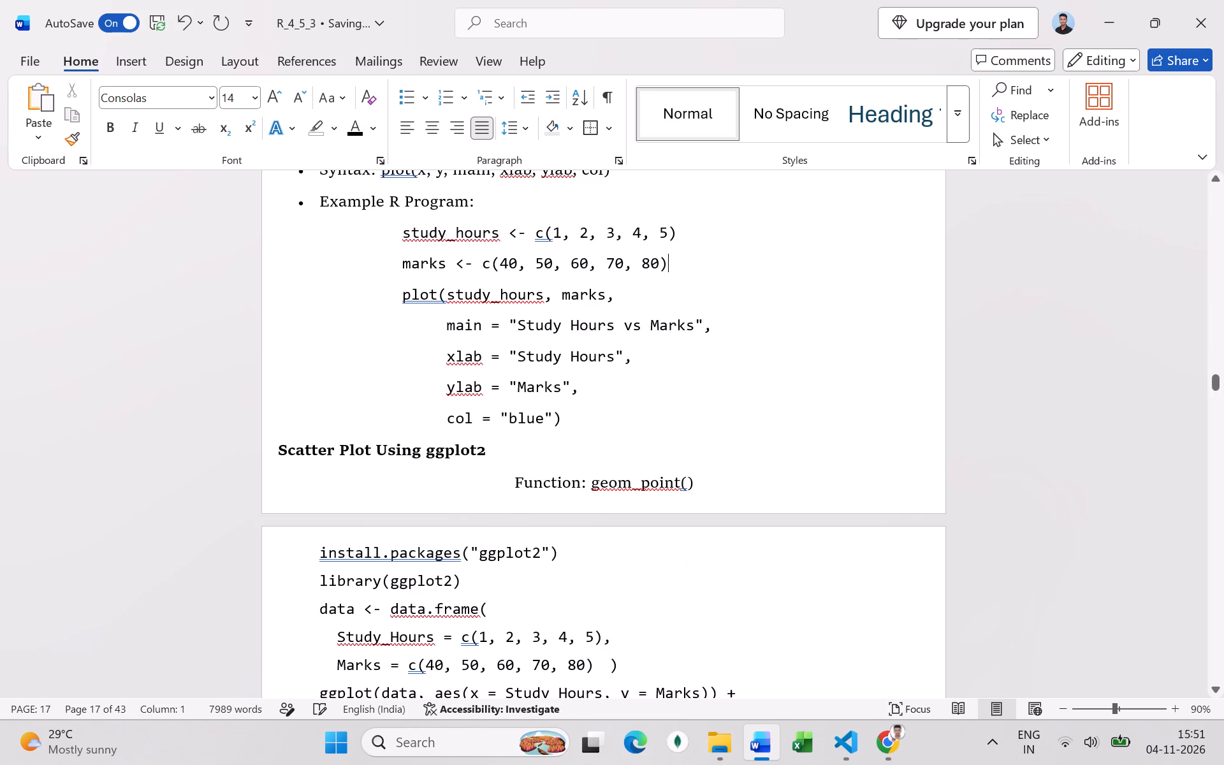
Set the line spacing of the base R scatter plot code, from study_hours to col = "blue"), to 1.0.
left_click_drag(576, 419, 416, 238)
left_click(509, 133)
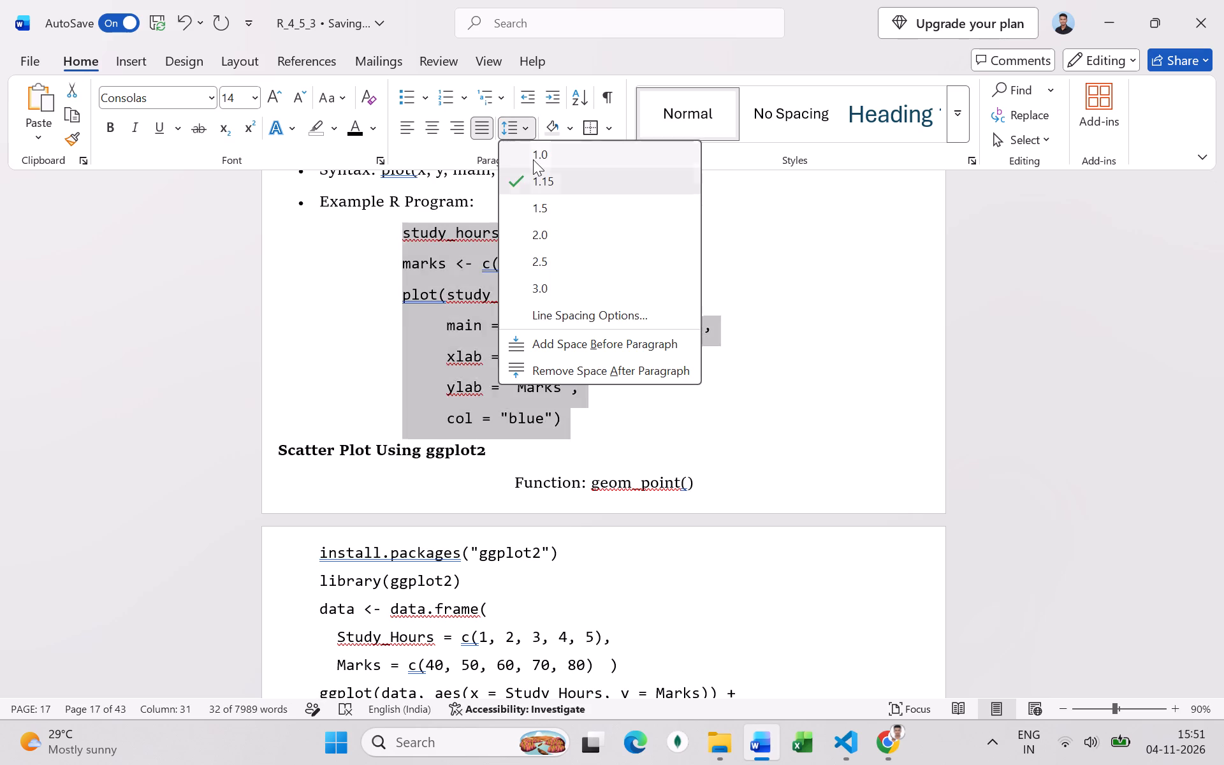
left_click(533, 159)
left_click(495, 295)
Decrease the indent of the Scatter Plot bullets, from "A Scatter Plot is" to "Example R Program:", back to the margin.
scroll(474, 311, "up", 4)
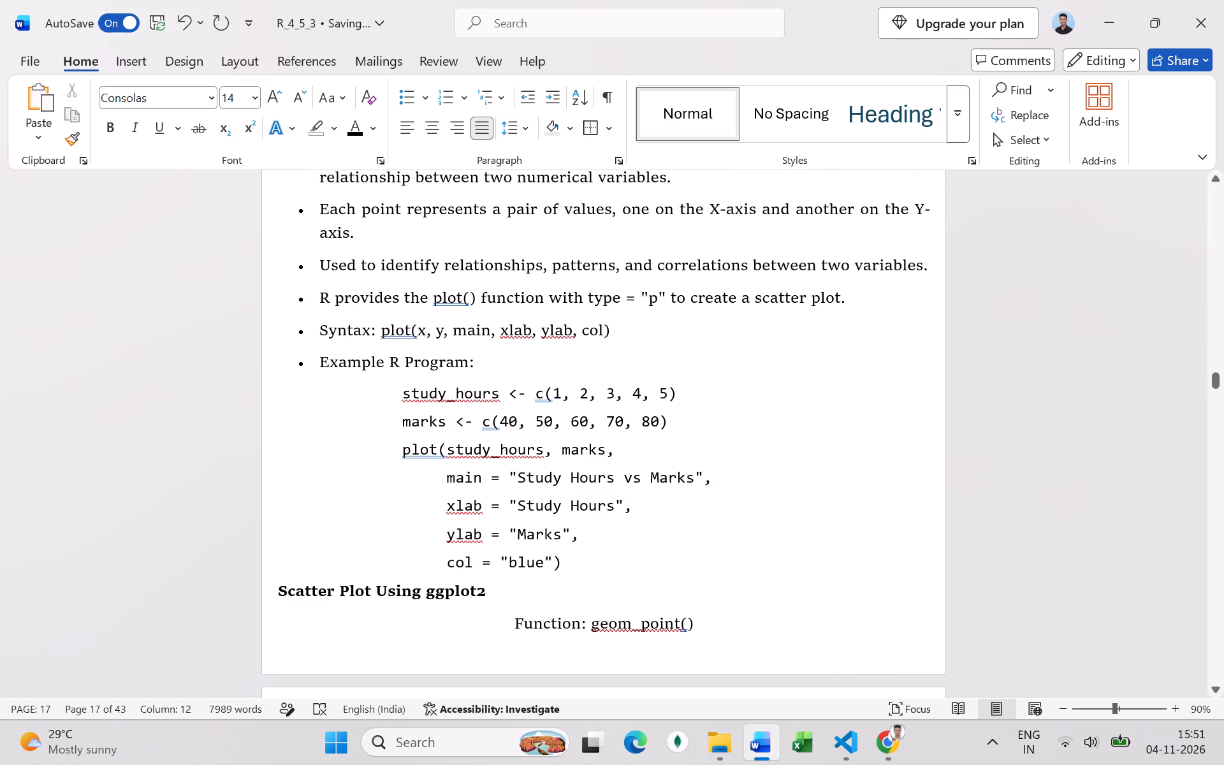
scroll(482, 363, "up", 3)
left_click_drag(492, 487, 295, 270)
triple_click(520, 94)
double_click(520, 94)
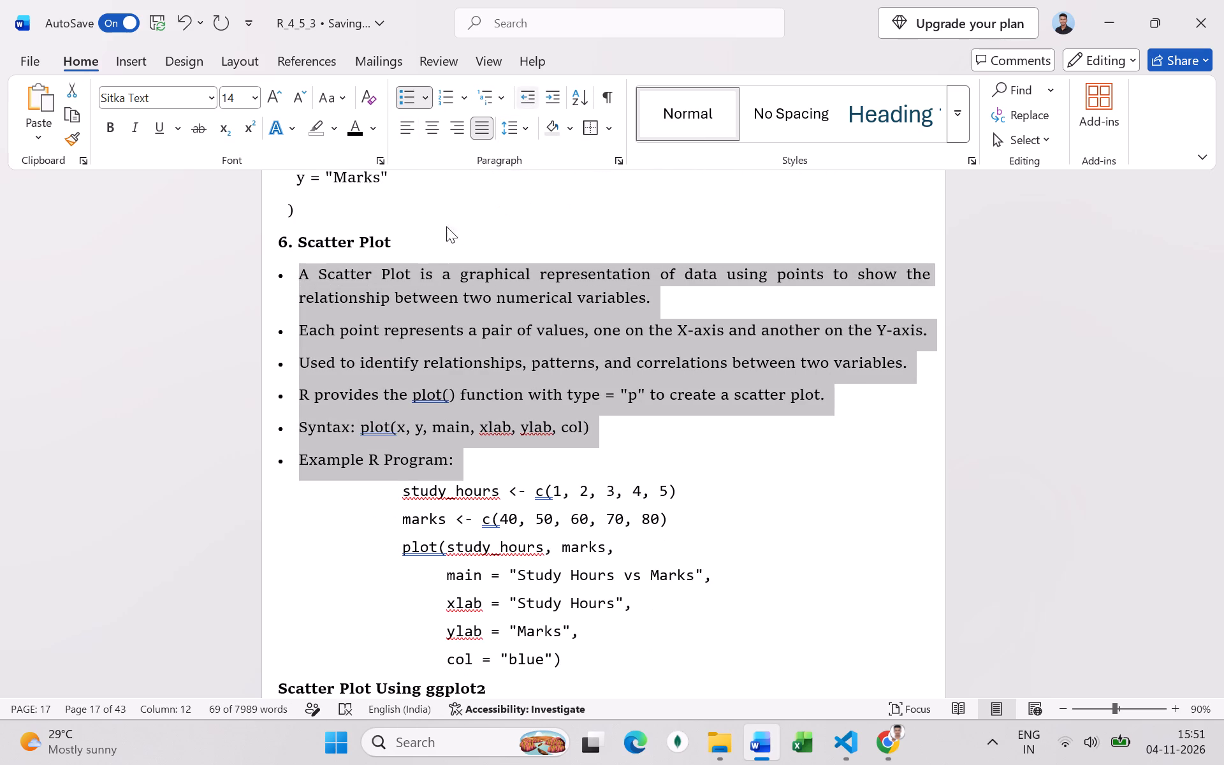
left_click(515, 396)
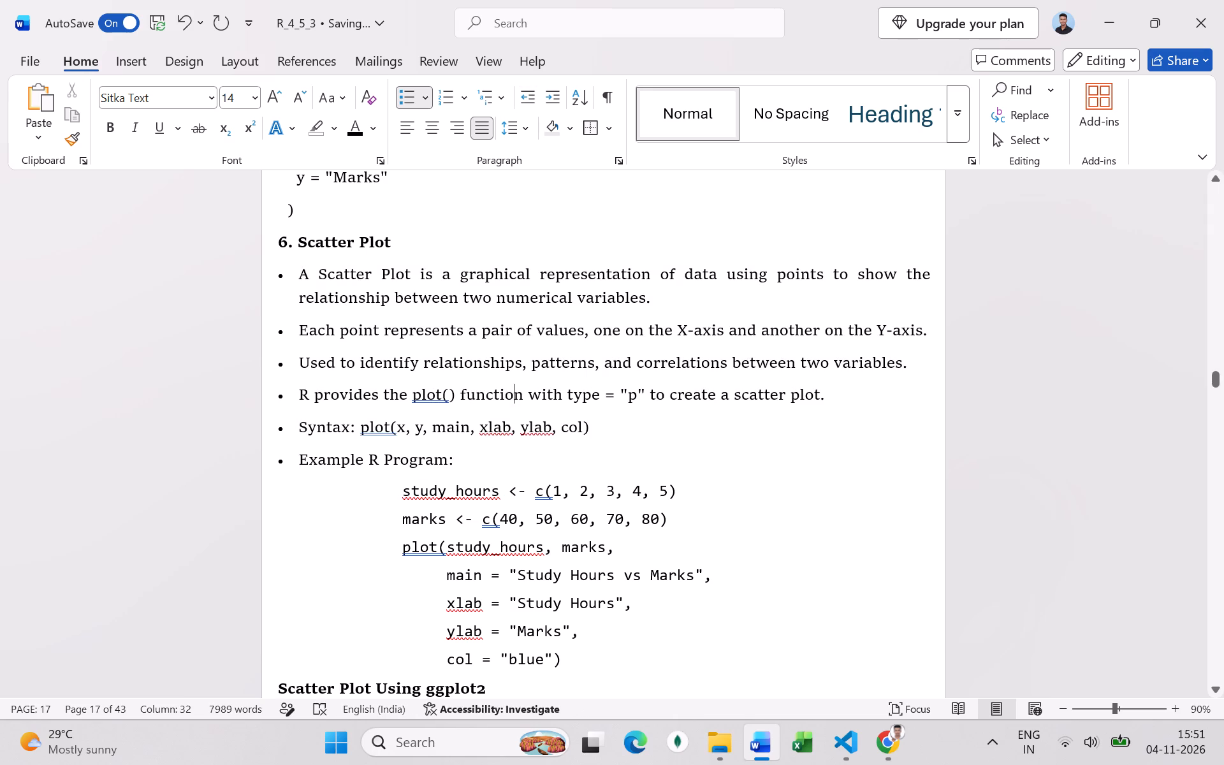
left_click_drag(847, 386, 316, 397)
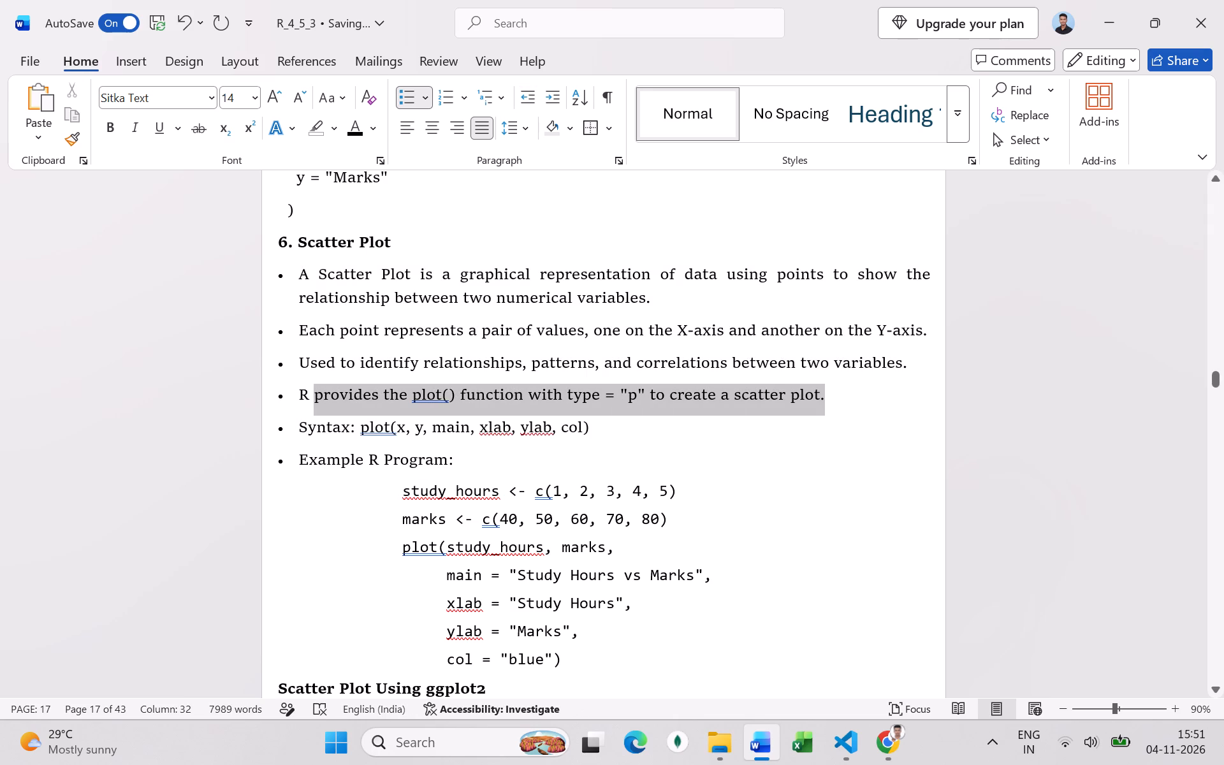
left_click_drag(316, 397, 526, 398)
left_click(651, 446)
Delete the bullet "Each point represents a pair of values, one on the X-axis and another on the Y-axis.".
scroll(651, 446, "up", 2)
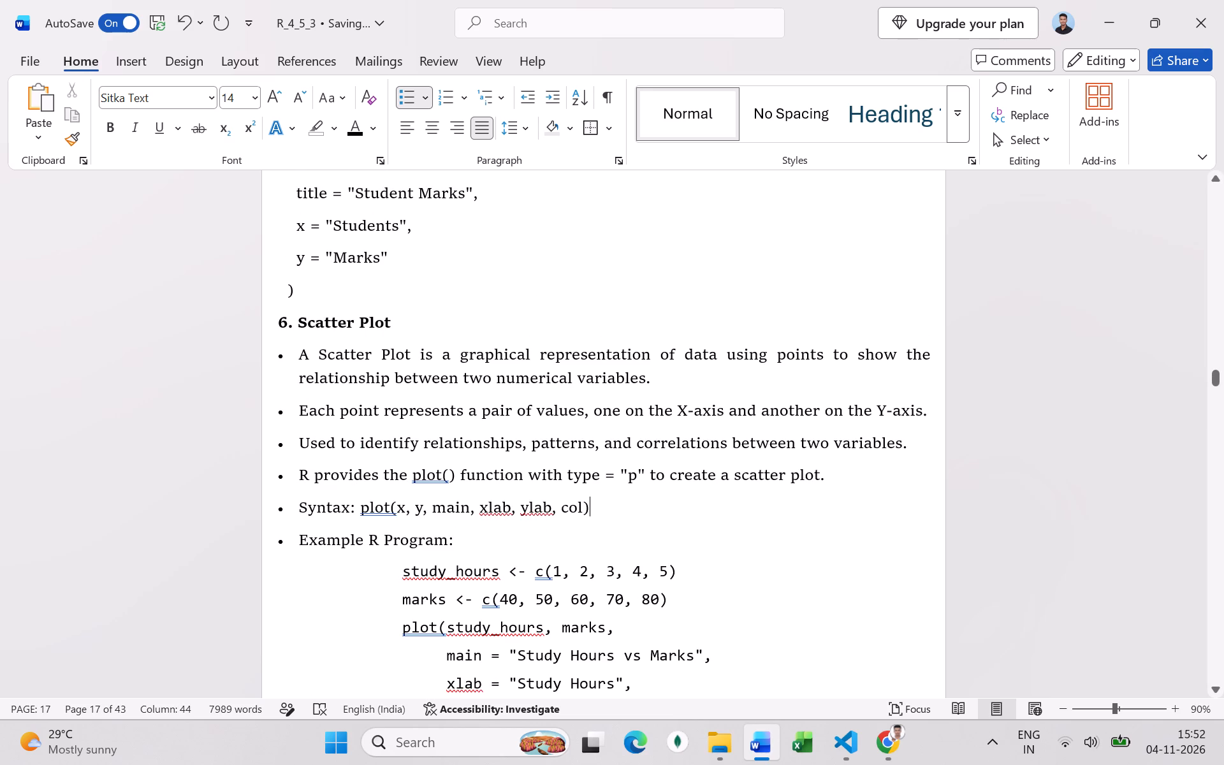
left_click_drag(934, 411, 356, 427)
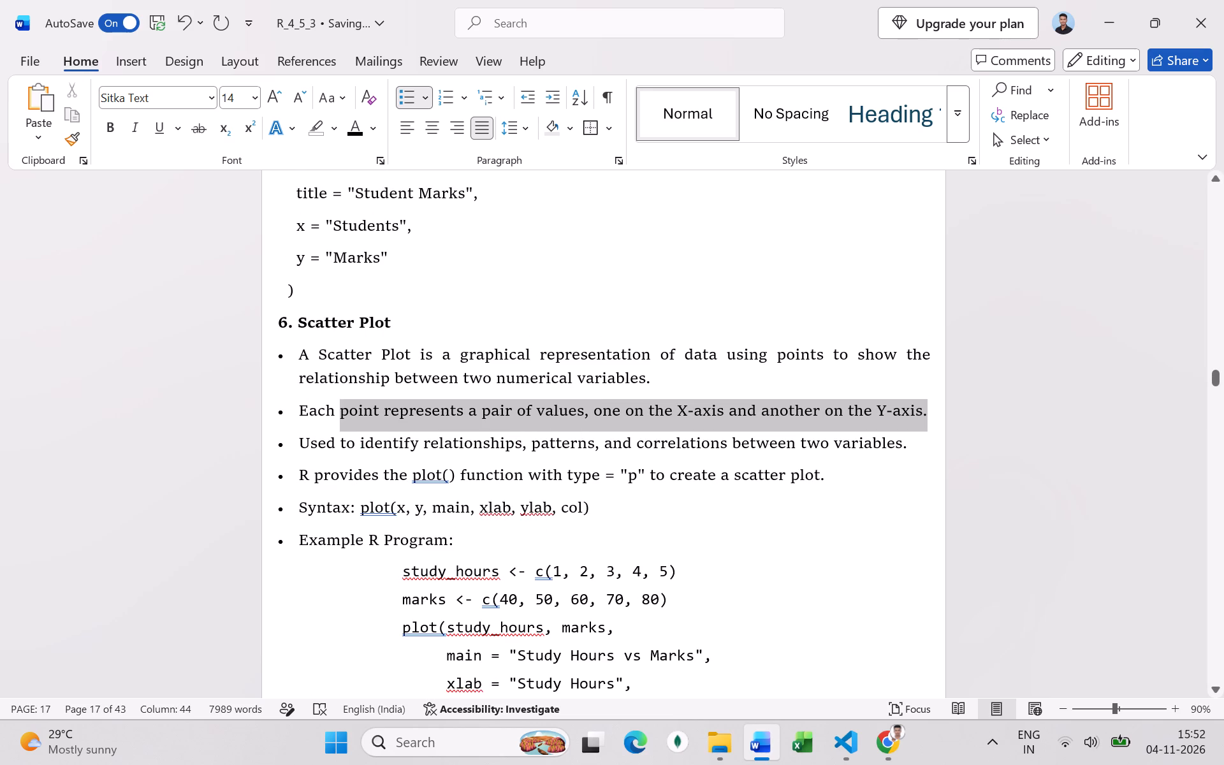
left_click_drag(356, 427, 302, 428)
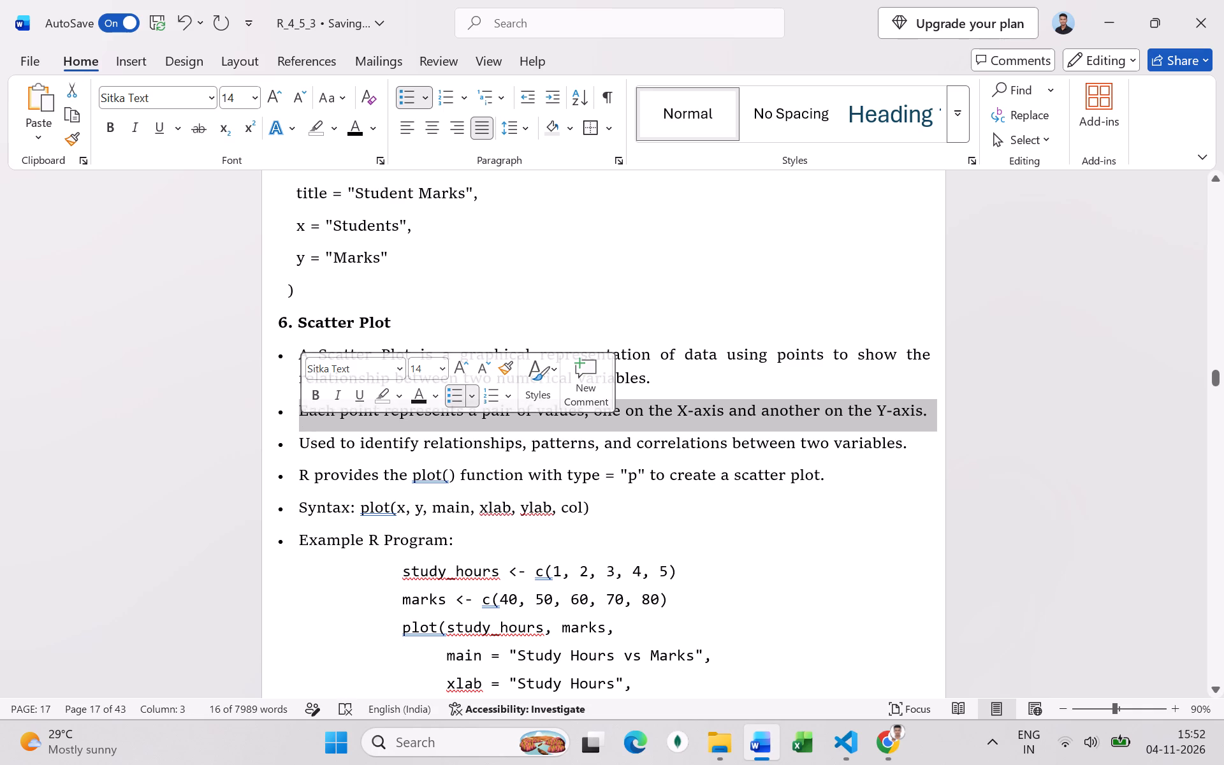
key("BackSpace")
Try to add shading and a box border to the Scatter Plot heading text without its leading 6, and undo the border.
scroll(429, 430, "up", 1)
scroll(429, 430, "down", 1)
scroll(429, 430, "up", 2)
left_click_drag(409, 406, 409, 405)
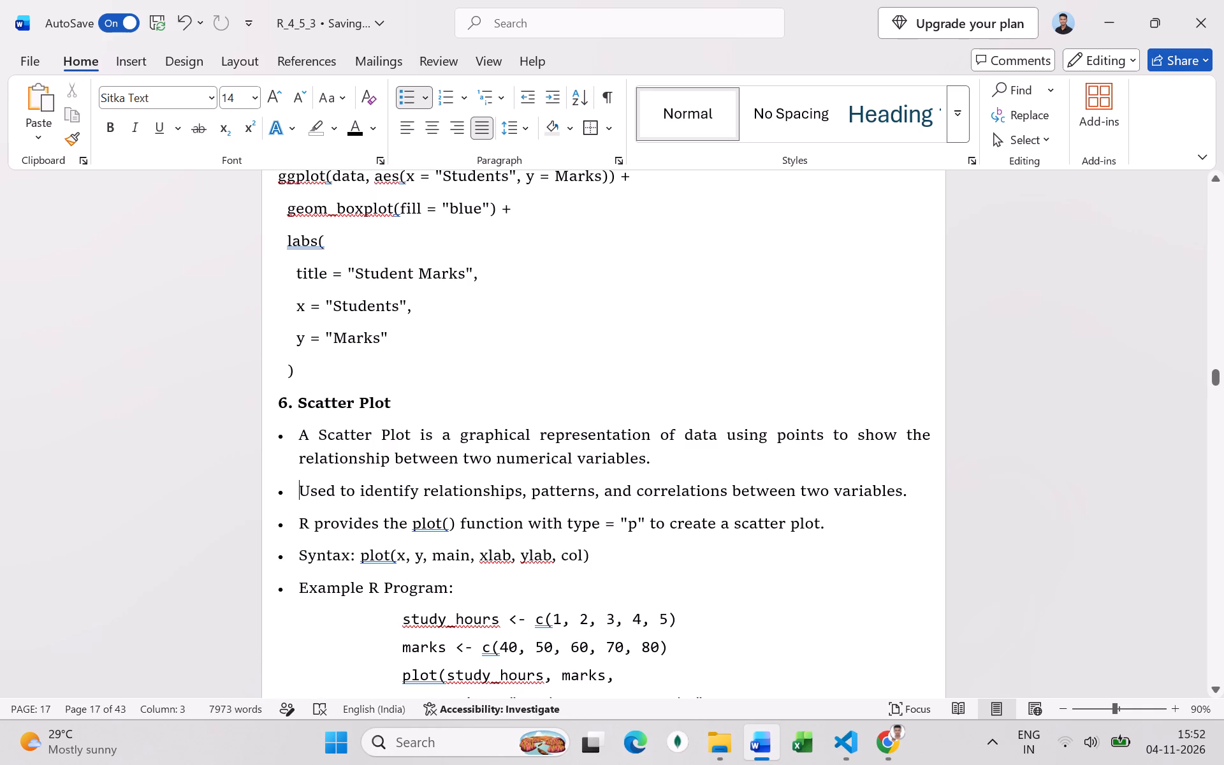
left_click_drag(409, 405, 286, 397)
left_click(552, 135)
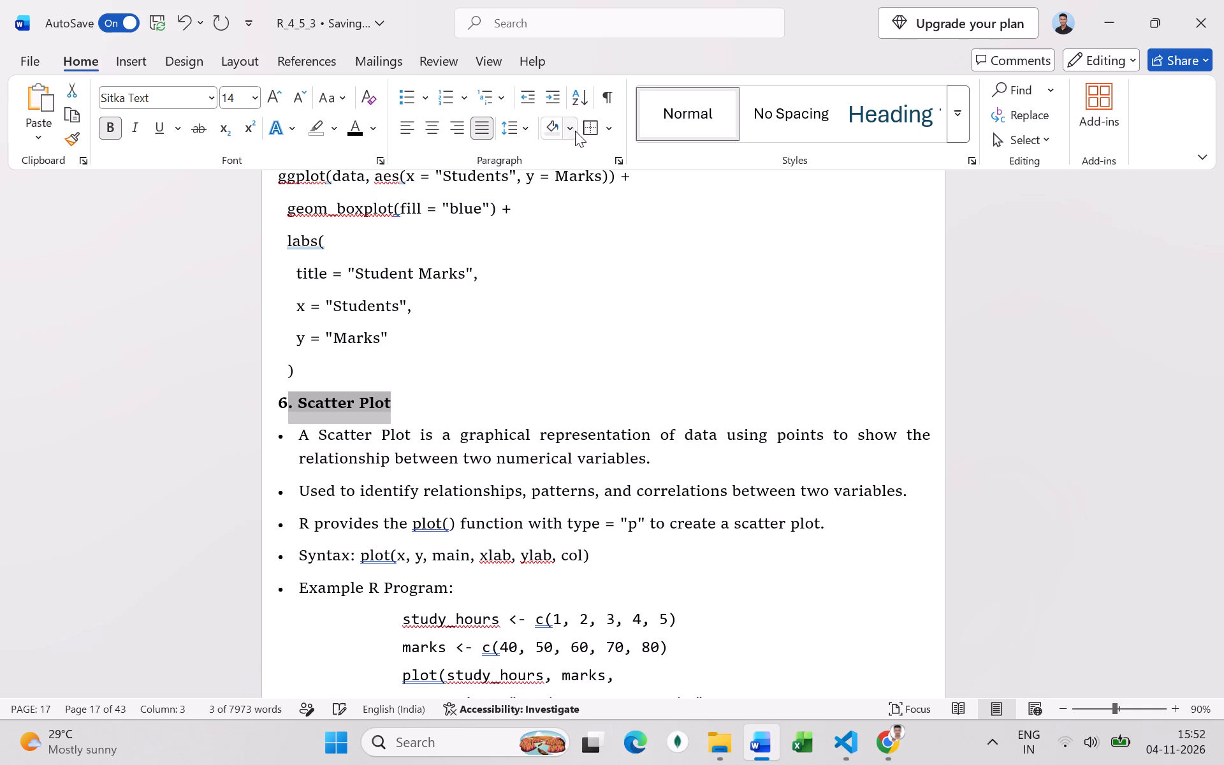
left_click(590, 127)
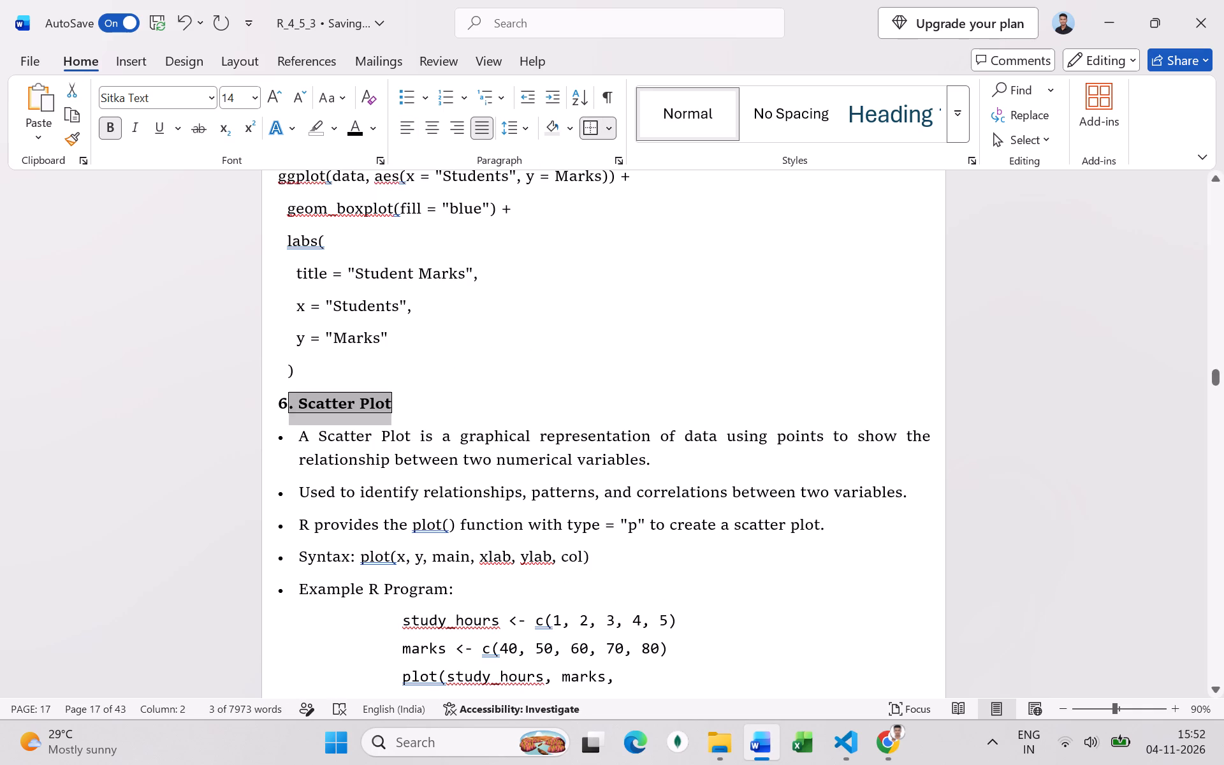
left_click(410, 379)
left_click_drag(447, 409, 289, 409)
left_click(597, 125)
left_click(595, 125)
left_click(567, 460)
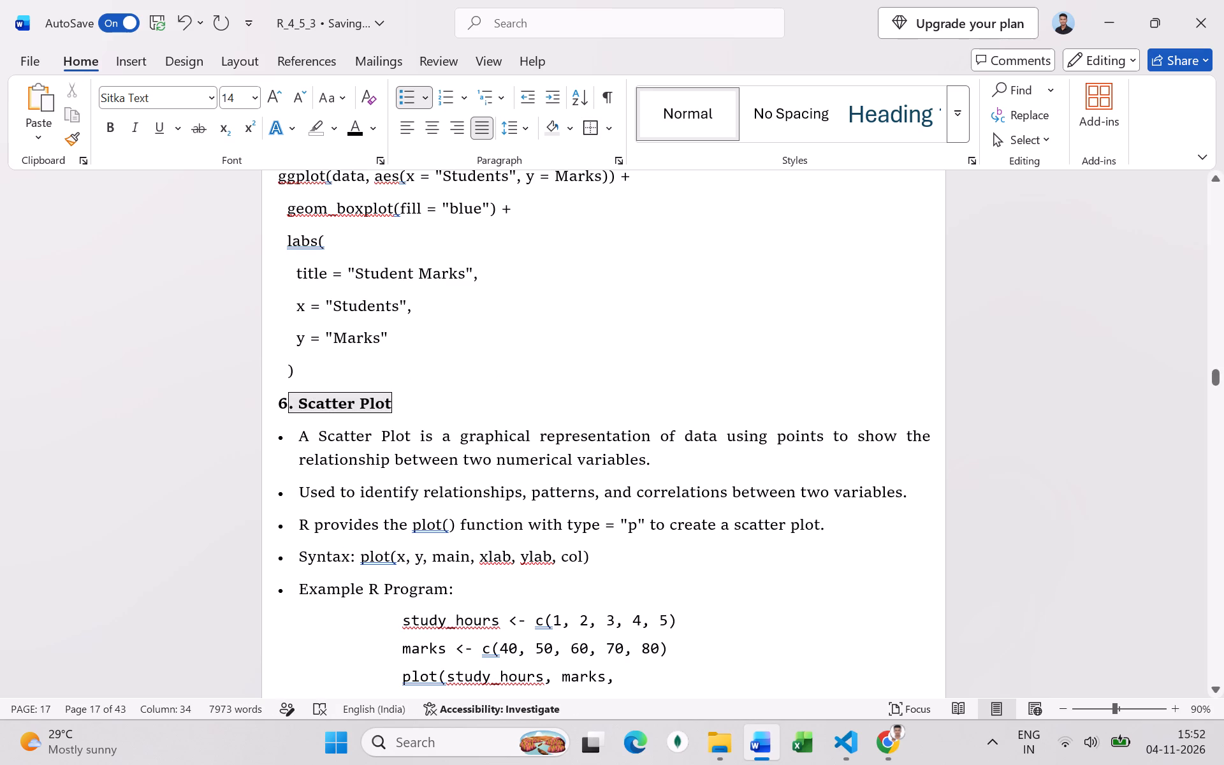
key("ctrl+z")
Apply grey shading and a box border to the entire "6. Scatter Plot" heading paragraph.
left_click(279, 405)
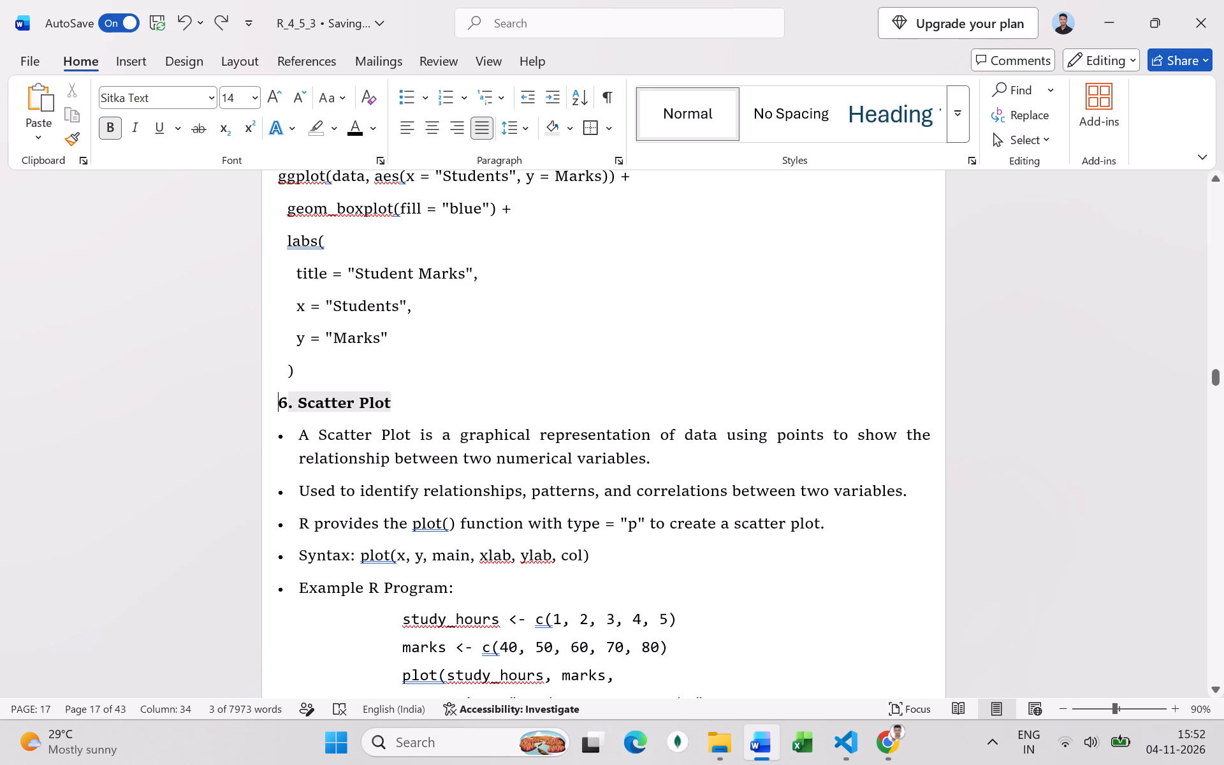
left_click_drag(278, 405, 674, 396)
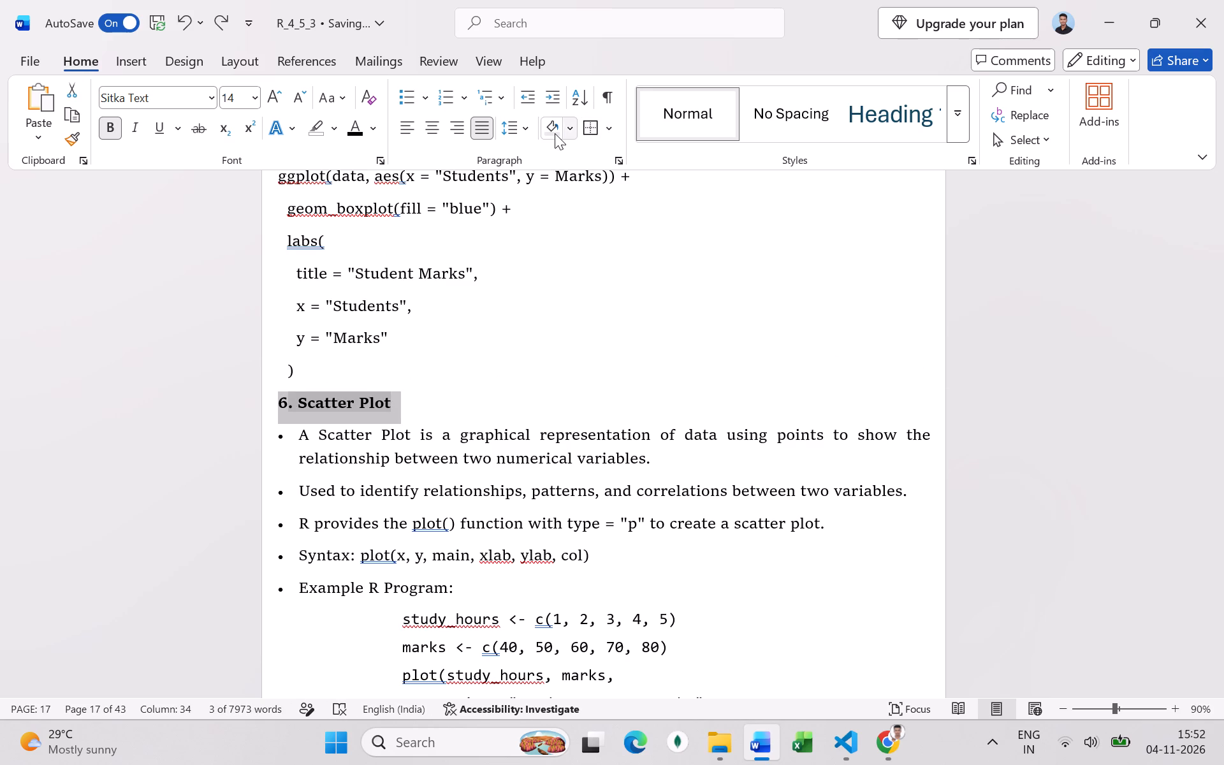
left_click(555, 133)
left_click(589, 136)
left_click(513, 402)
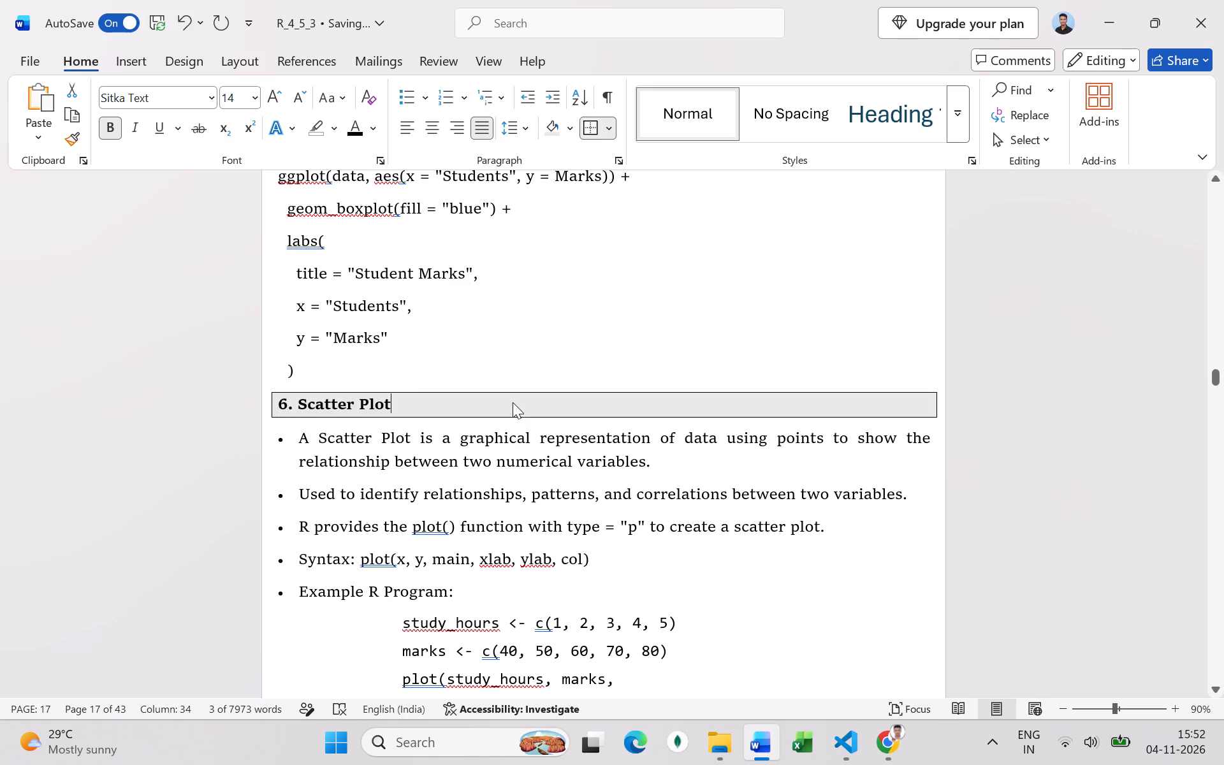
Format the "6. Scatter Plot" heading as uppercase, centred and 16 pt.
left_click_drag(480, 400, 272, 419)
left_click(322, 105)
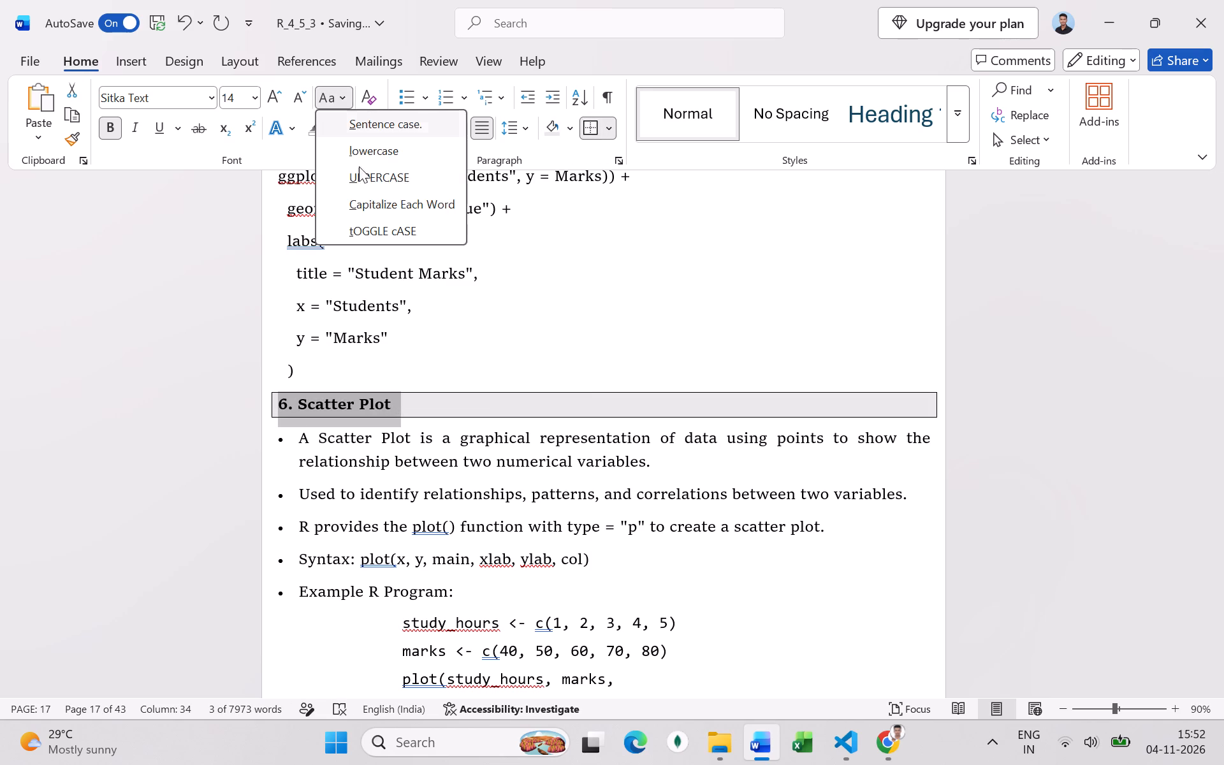
left_click(372, 189)
left_click(425, 128)
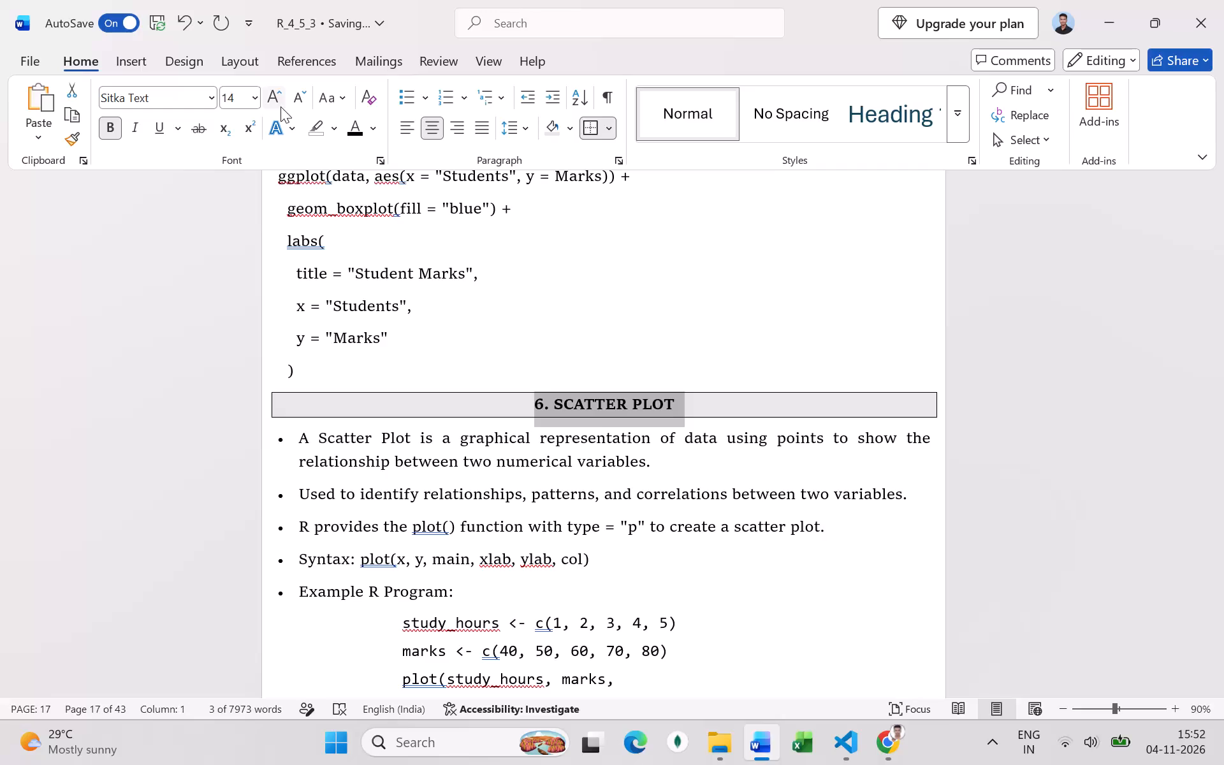
left_click(280, 106)
Remove the number "6. " from the start of the SCATTER PLOT heading.
left_click(548, 402)
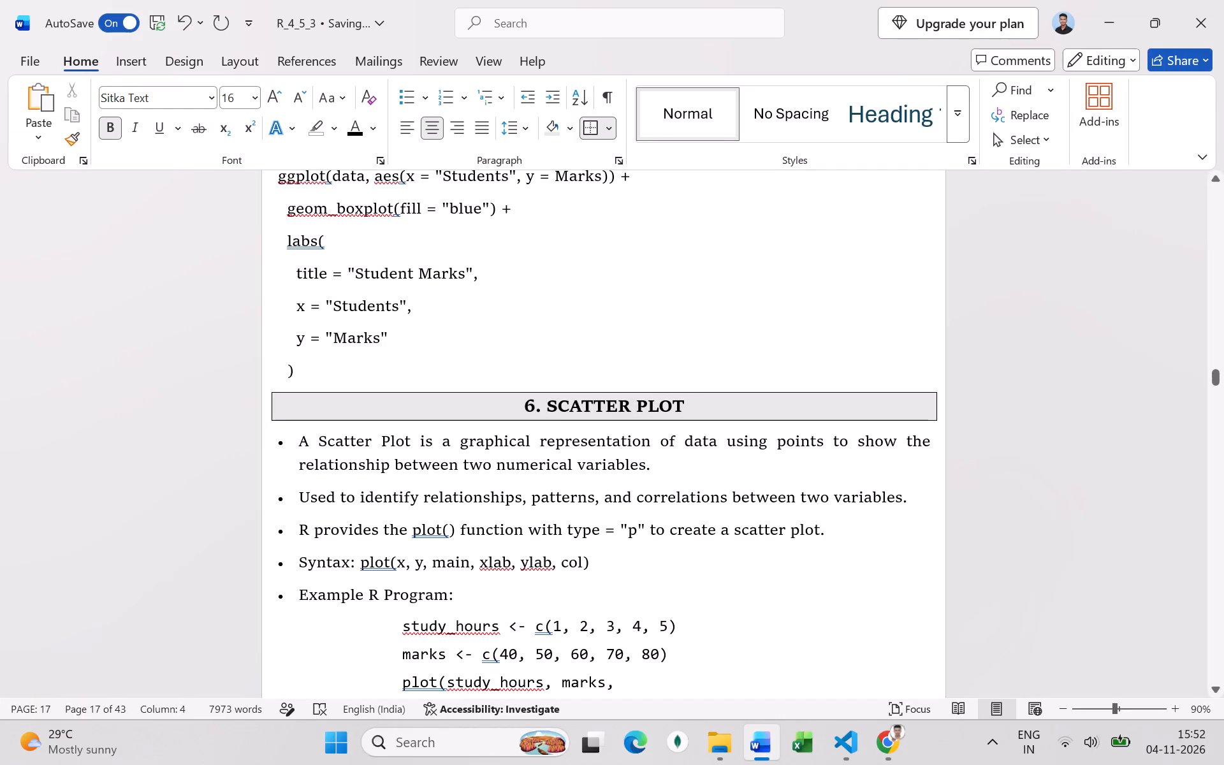
key("BackSpace")
key("BackSpace")
key("BackSpace")
Review the layout of the scatter plot section from its base R example down to the Chapter 4 heading.
scroll(520, 565, "down", 5)
scroll(485, 493, "down", 5)
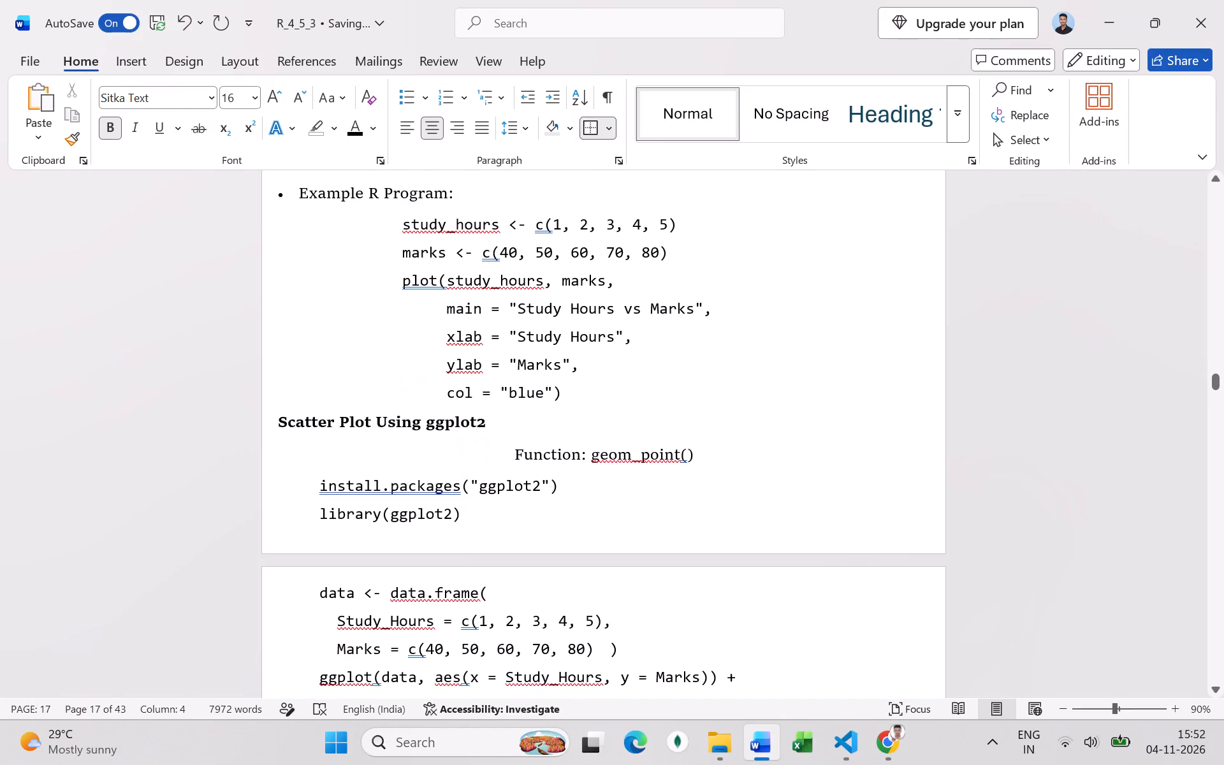
scroll(485, 493, "down", 8)
scroll(485, 493, "up", 2)
scroll(485, 464, "down", 4)
scroll(498, 478, "up", 6)
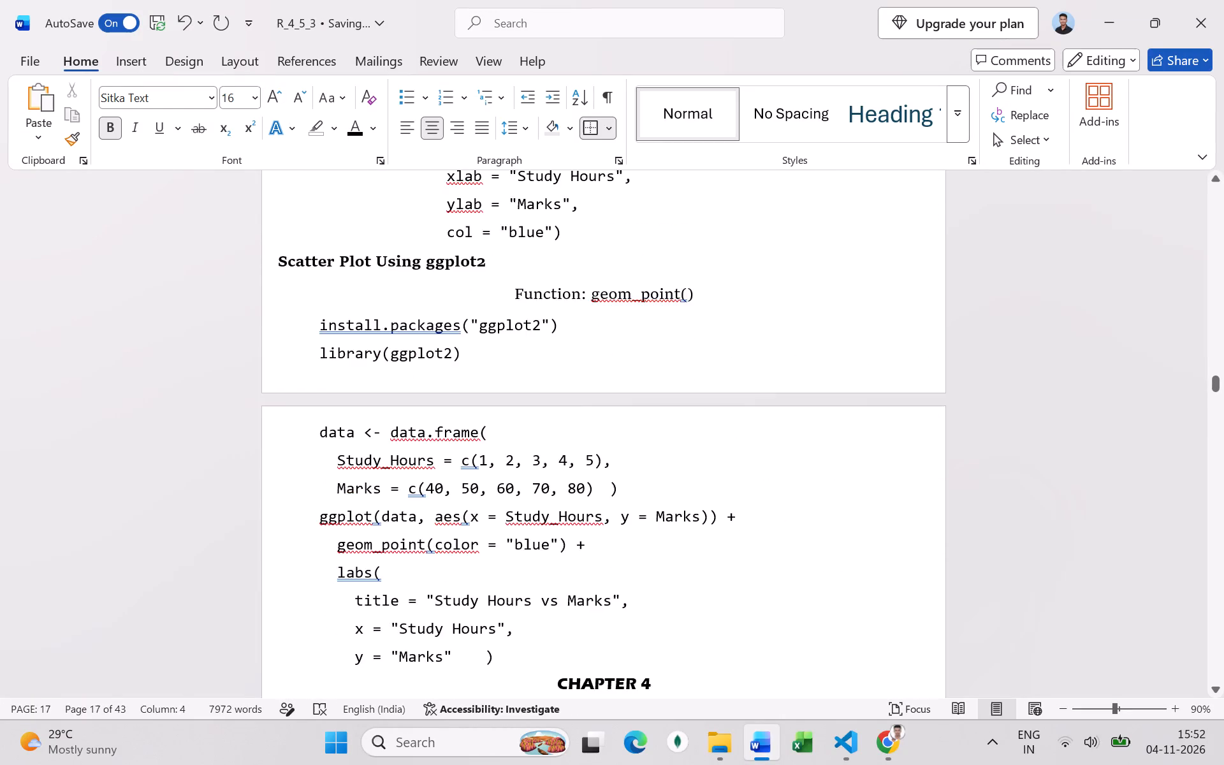
scroll(498, 478, "up", 8)
scroll(498, 478, "down", 1)
Move the closing parenthesis of labs( in the ggplot2 box plot code up to the end of the y = "Marks" line.
scroll(498, 478, "up", 10)
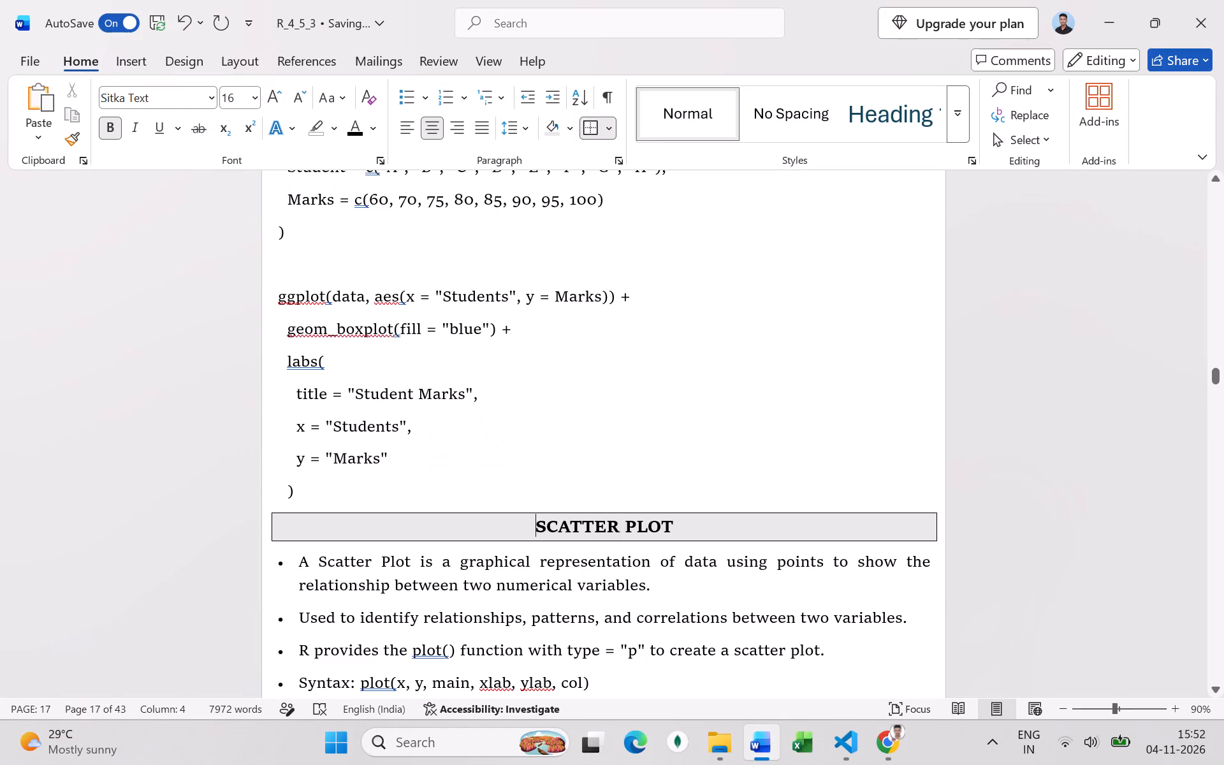
left_click(282, 486)
key("BackSpace")
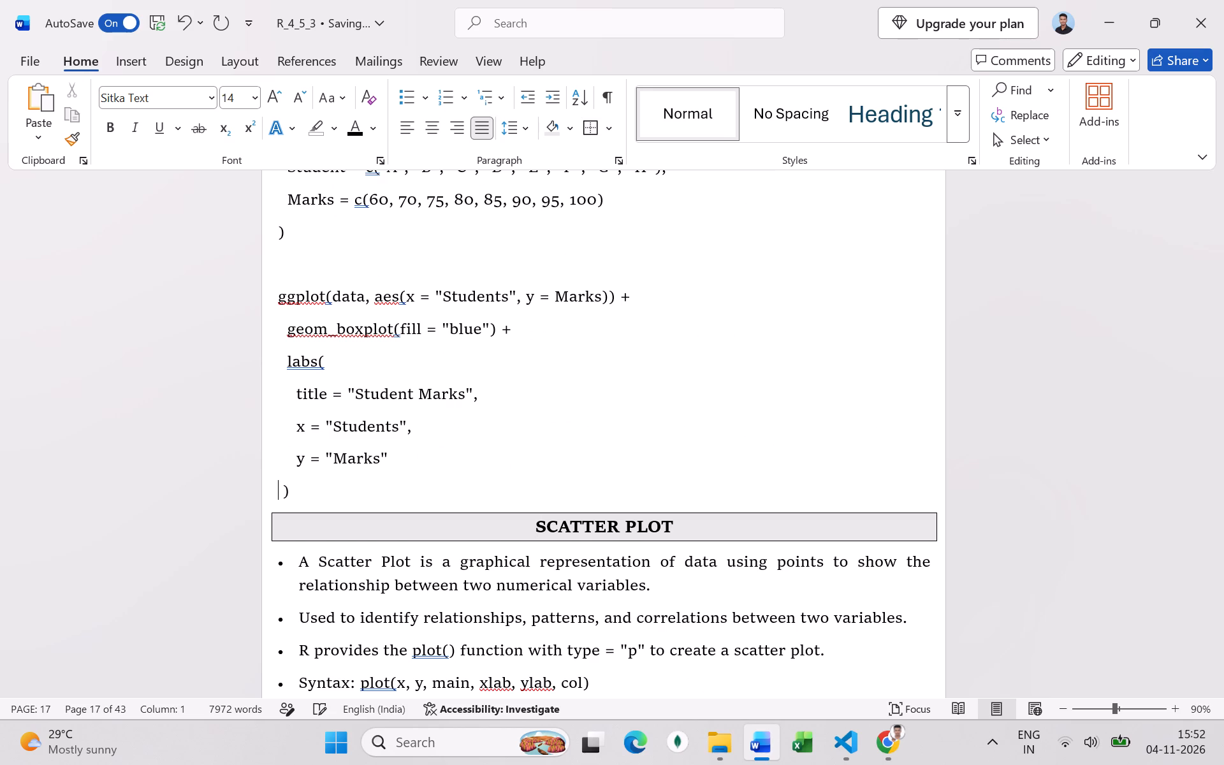
key("BackSpace")
key("space")
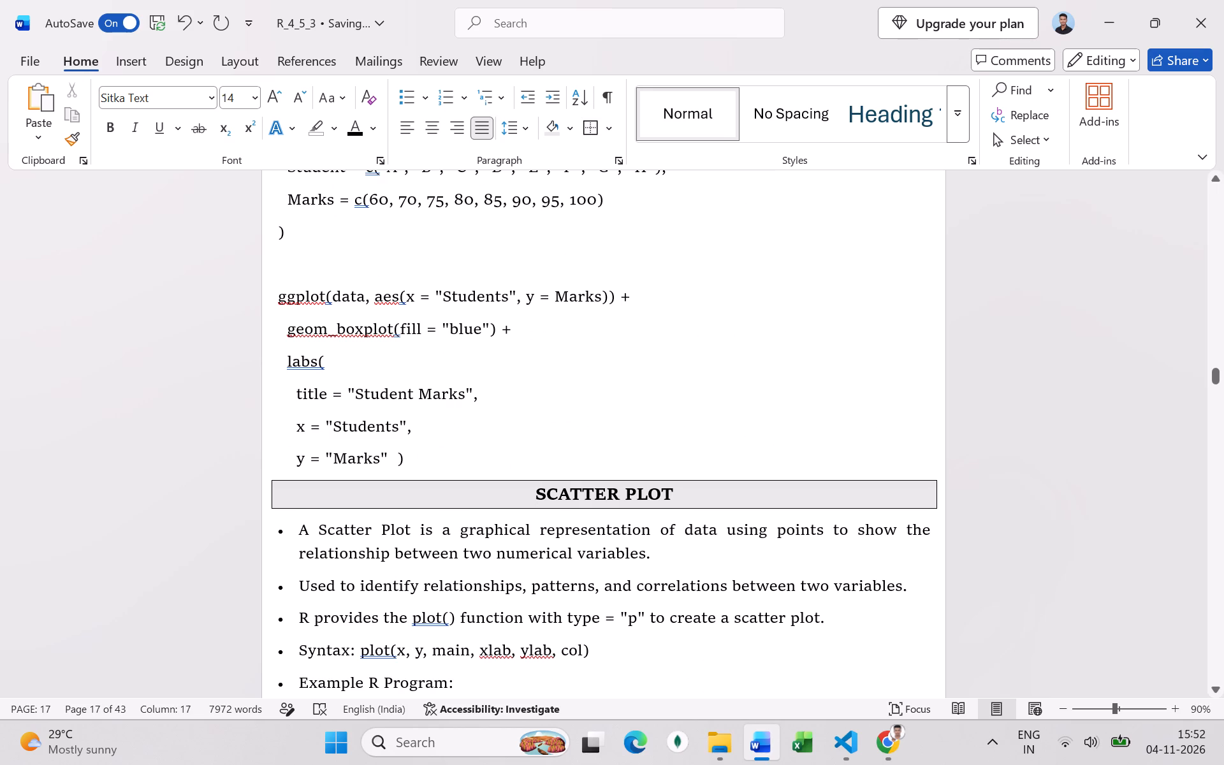
Delete the blank line before ggplot( in the box plot code and move data.frame's closing parenthesis to the end of the Marks line.
left_click(279, 258)
key("BackSpace")
left_click(275, 247)
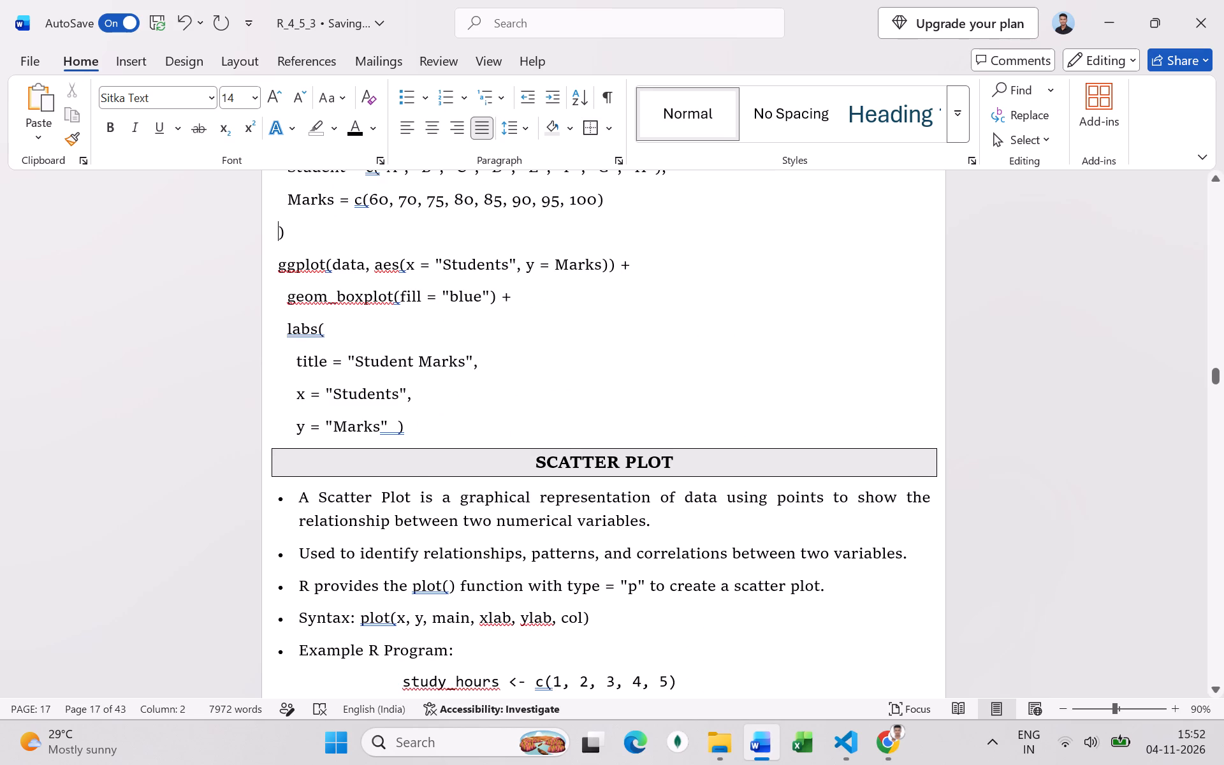
key("BackSpace")
key("BackSpace")
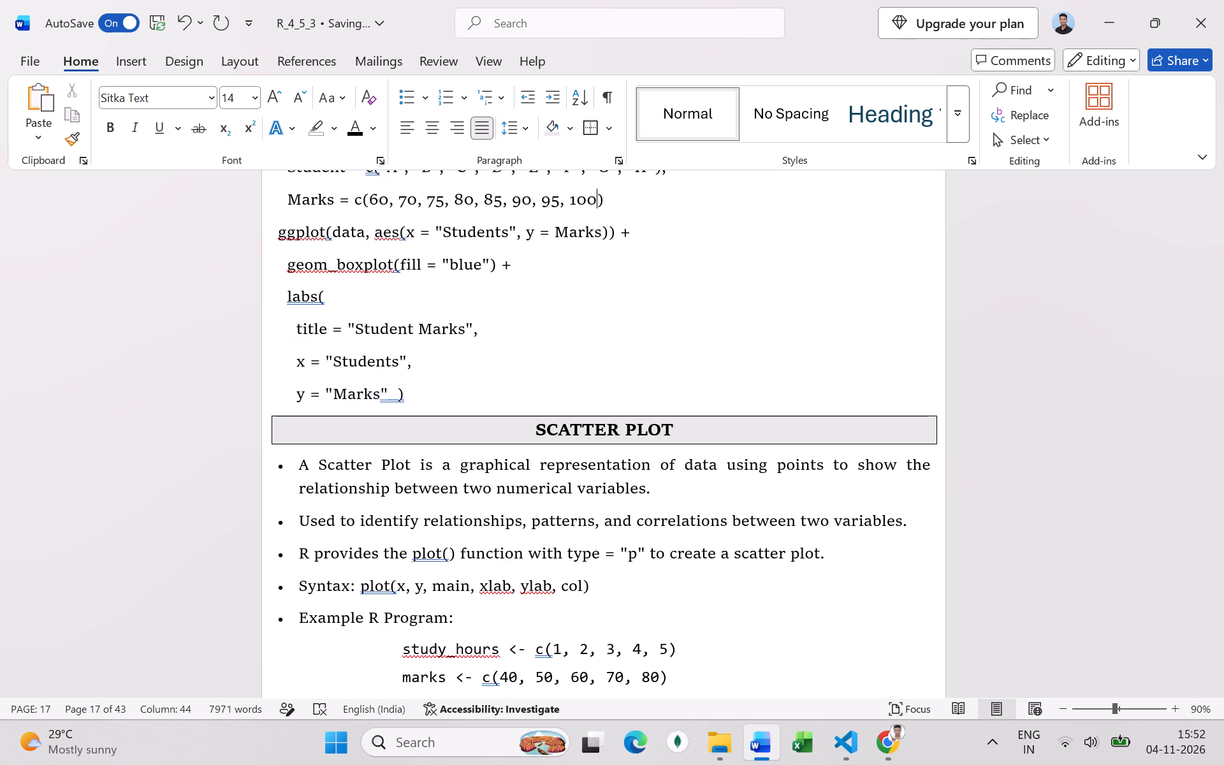
key("shift+parenright")
key("space")
key("space")
Delete the blank line between install.packages("ggplot2") and library(ggplot2) in the box plot code.
scroll(319, 286, "up", 5)
scroll(337, 351, "up", 4)
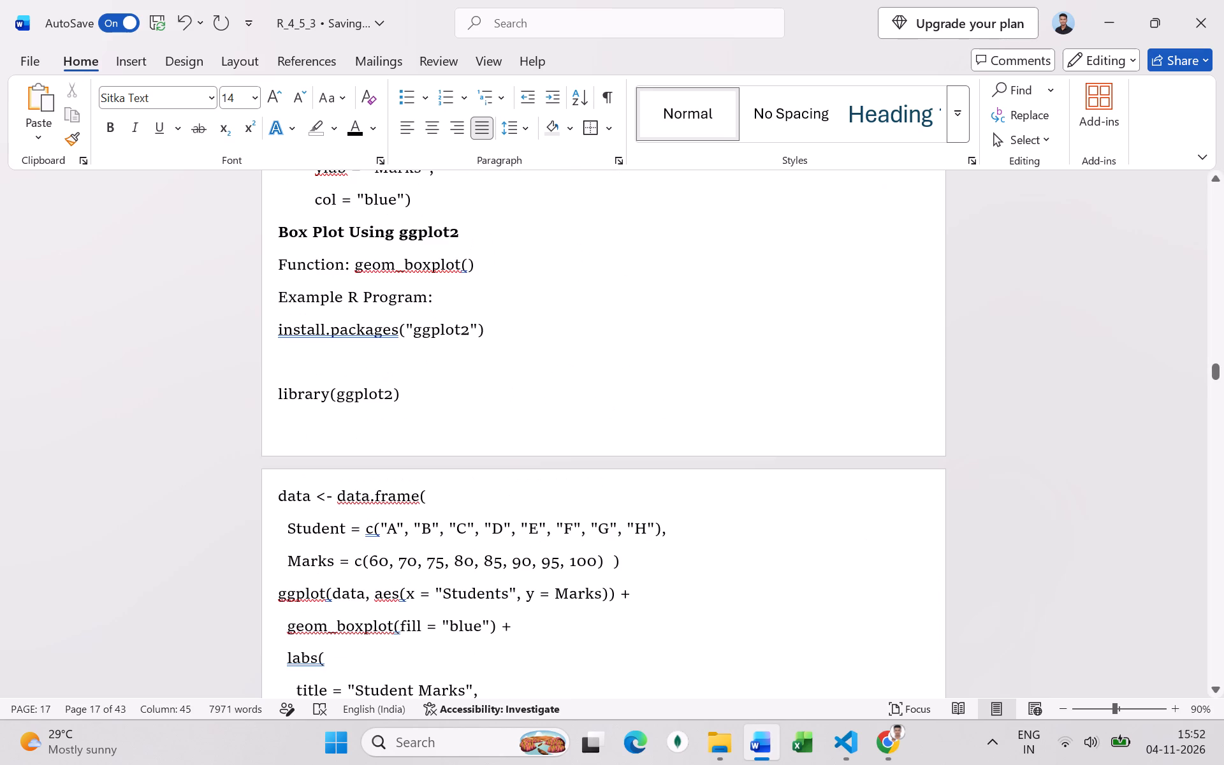
left_click(326, 363)
key("BackSpace")
left_click(321, 399)
key("BackSpace")
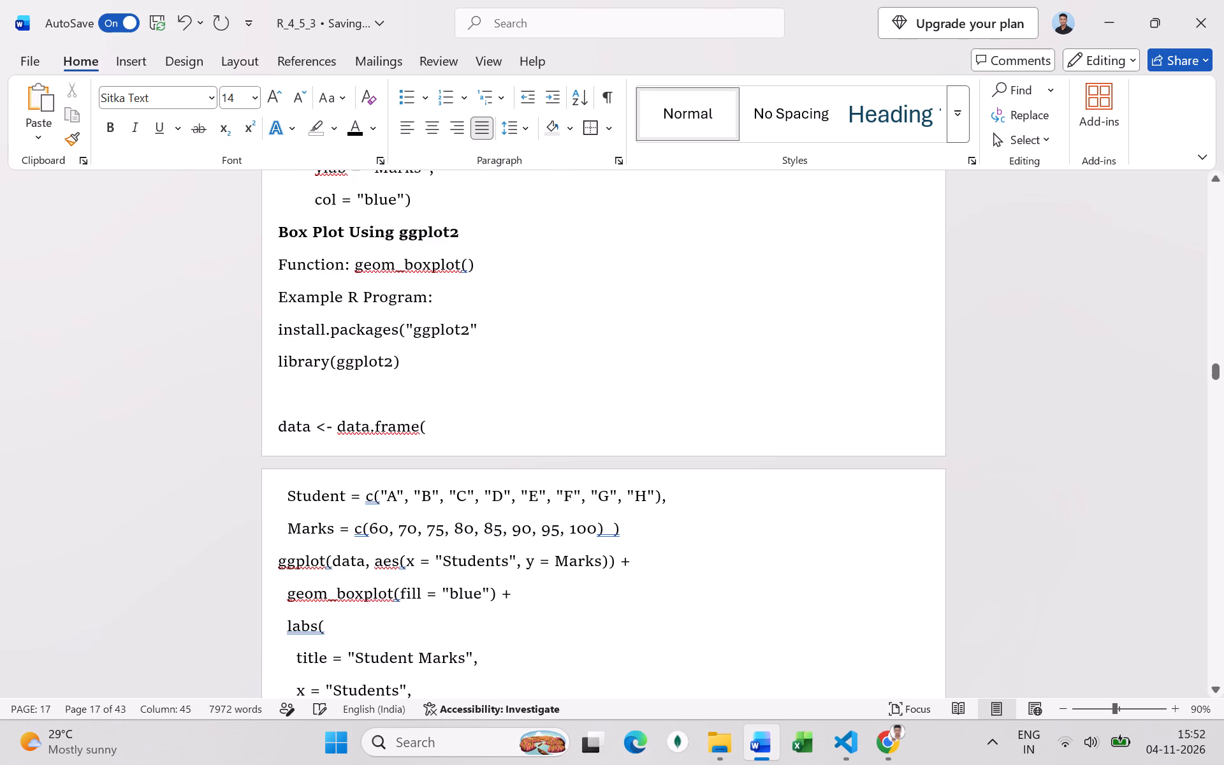
Delete the "Example R Program:" line under Box Plot Using ggplot2.
left_click_drag(470, 289, 248, 313)
key("BackSpace")
Delete the blank line after library(ggplot2) and restore the missing closing parenthesis of install.packages("ggplot2") in the box plot code.
left_click(322, 353)
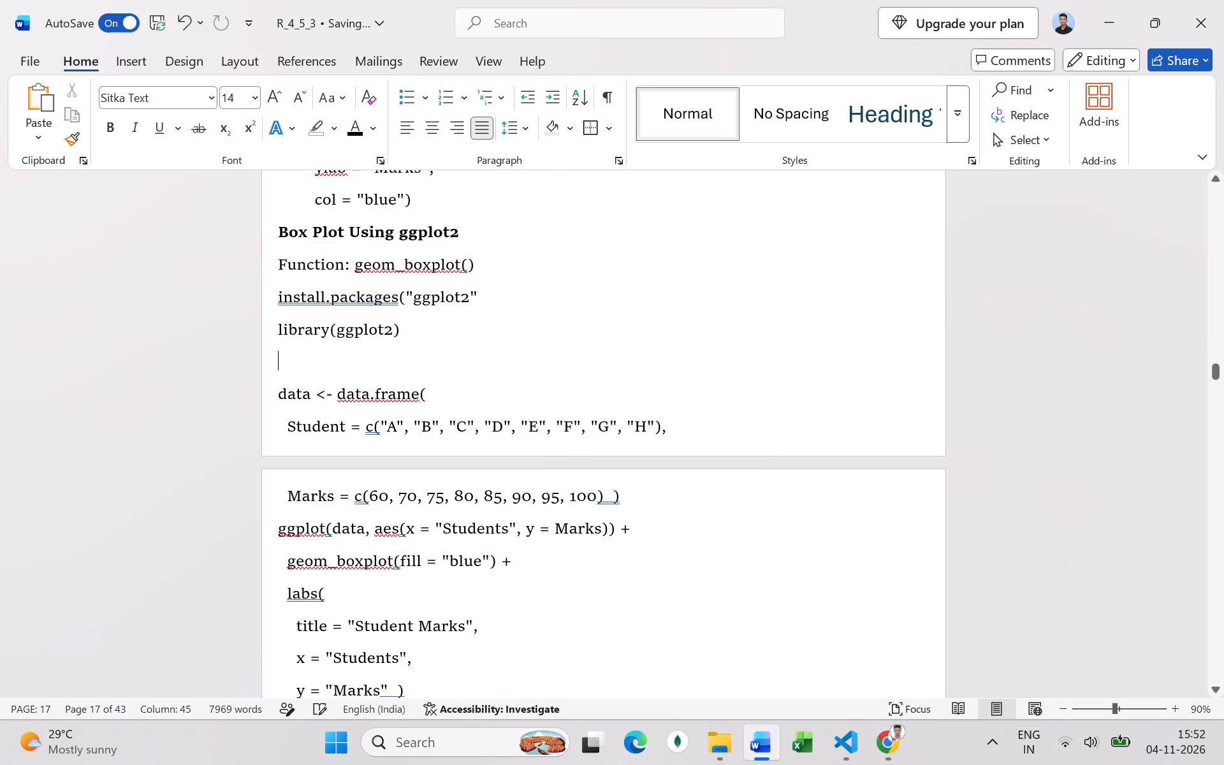
key("BackSpace")
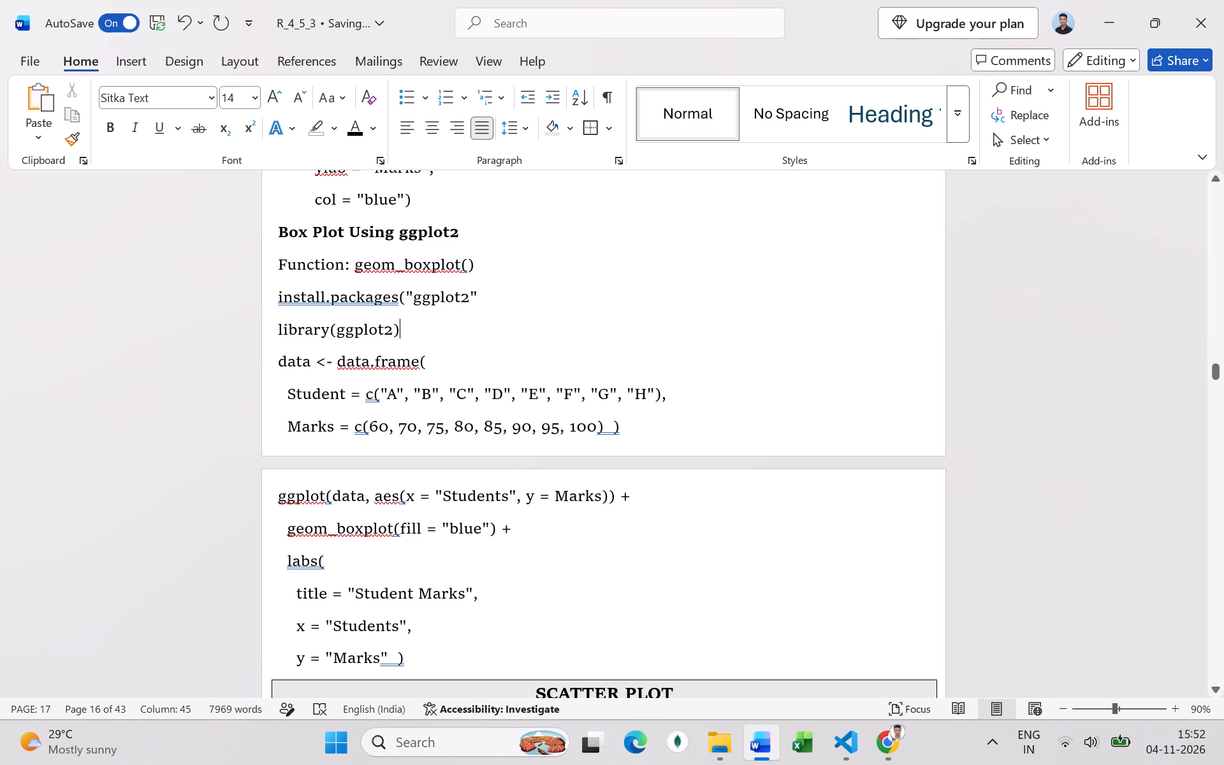
left_click(484, 298)
key("shift+parenright")
Center the "Function: geom_boxplot()" line under Box Plot Using ggplot2.
left_click_drag(494, 260, 267, 266)
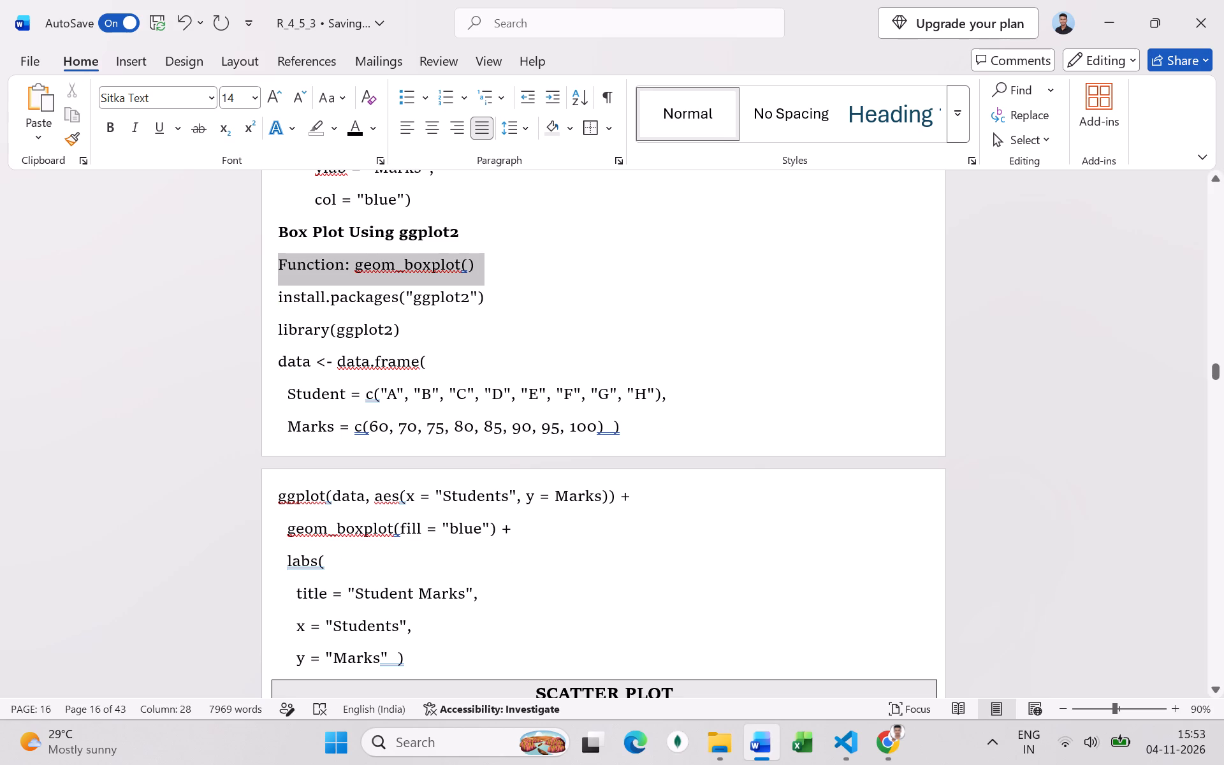
left_click(439, 126)
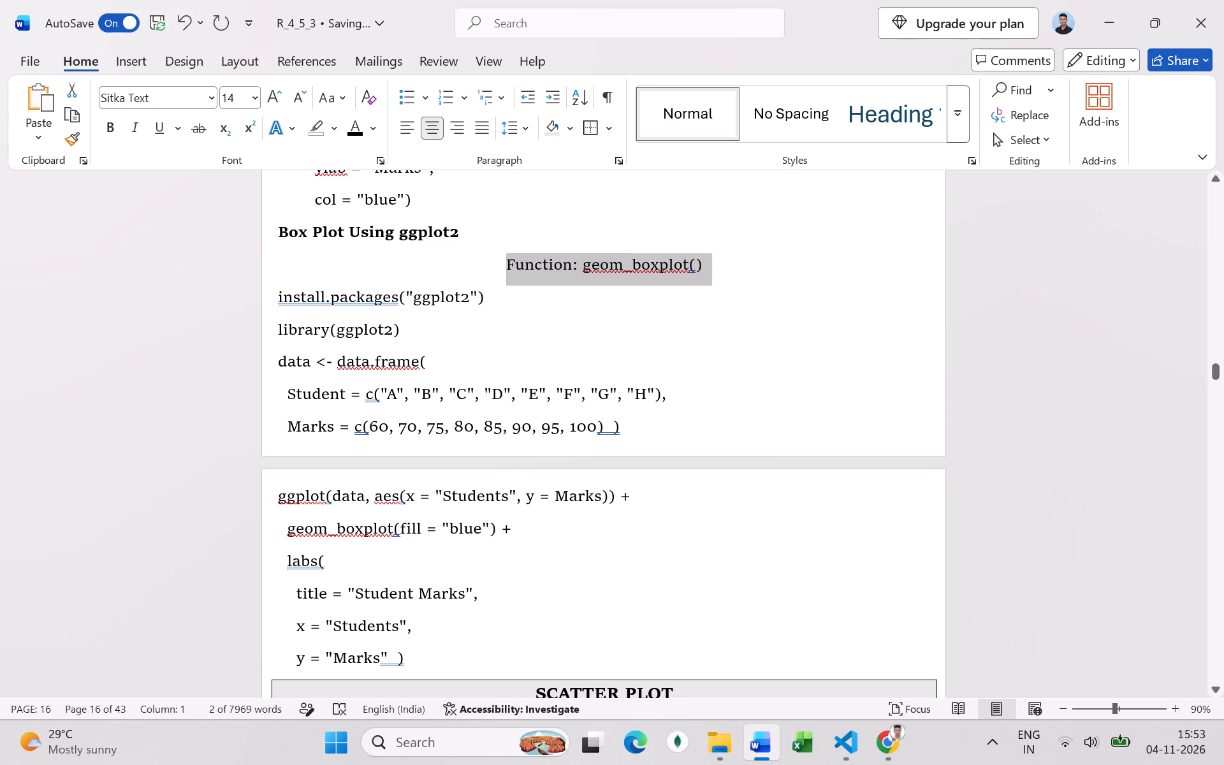
left_click(474, 307)
Delete the blank line between the marks vector and boxplot( in the base R box plot code.
scroll(472, 307, "up", 5)
left_click(315, 238)
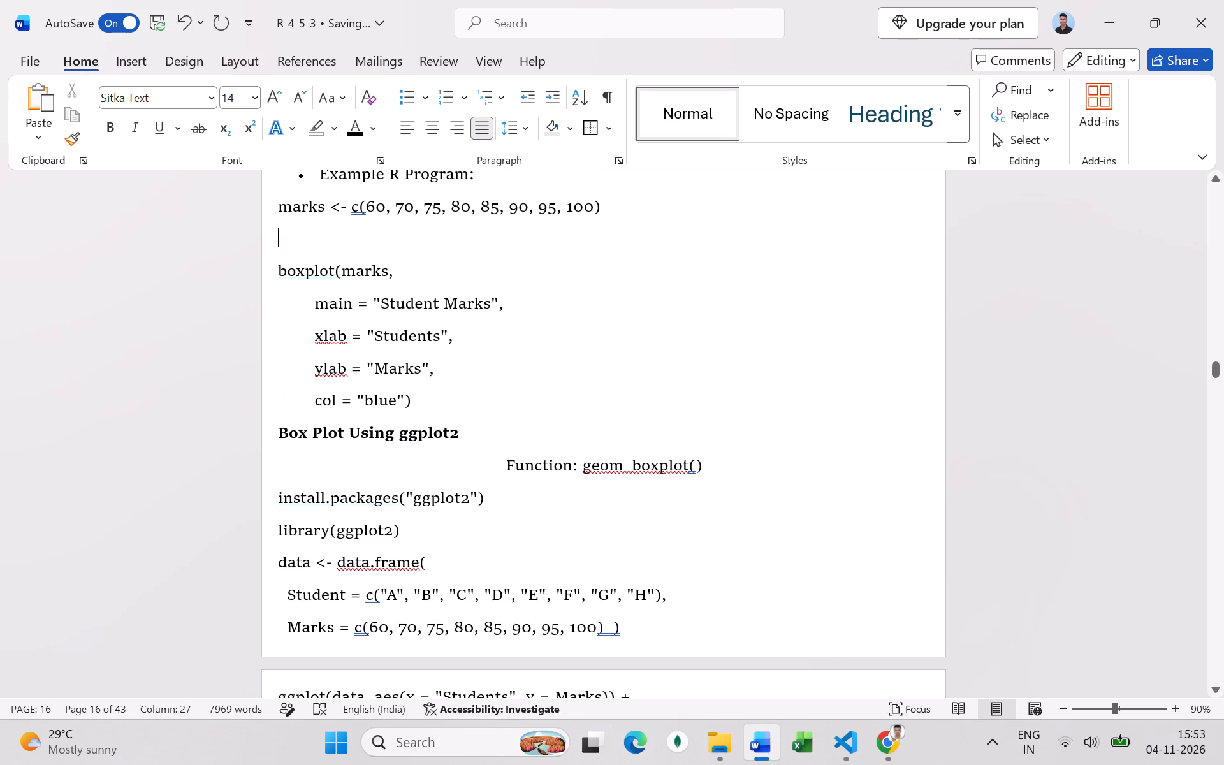
key("BackSpace")
Decrease the indent of all six bullets under the 5. Box Plot heading so they align with the page margin.
scroll(351, 266, "up", 6)
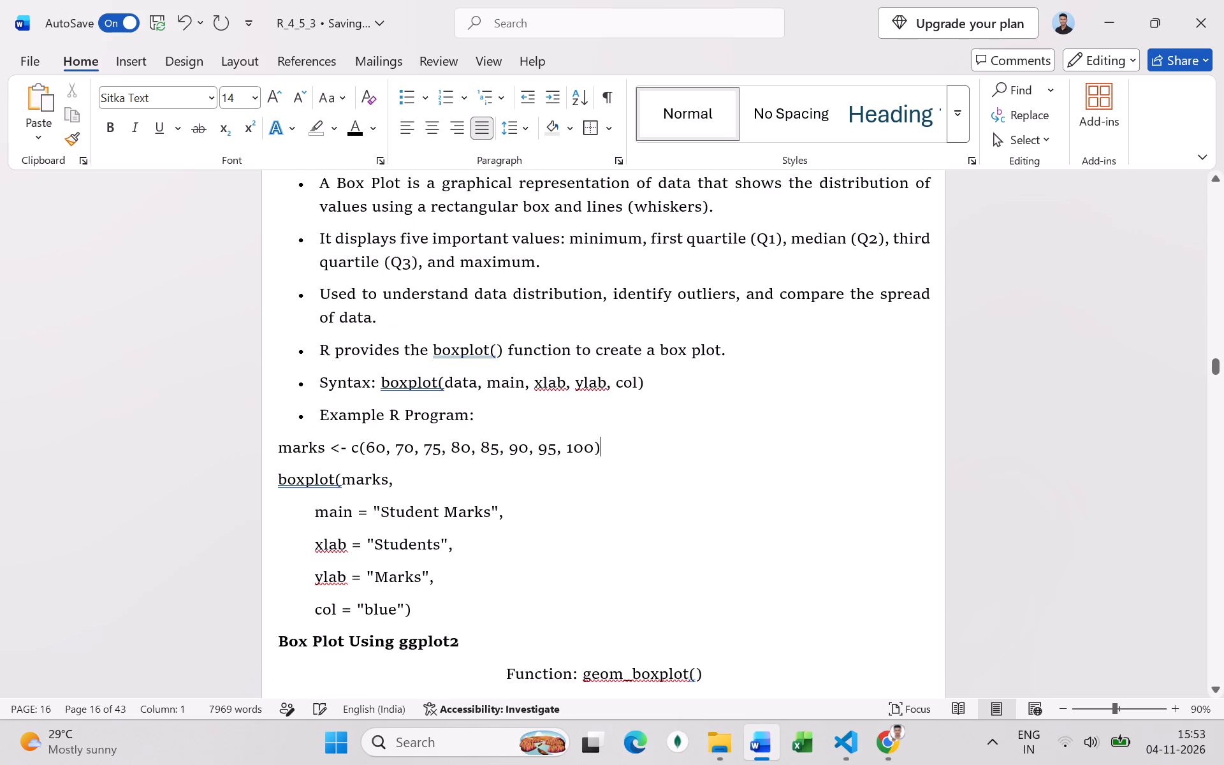
scroll(449, 368, "up", 1)
scroll(449, 368, "down", 1)
scroll(449, 368, "up", 1)
left_click_drag(488, 457, 302, 247)
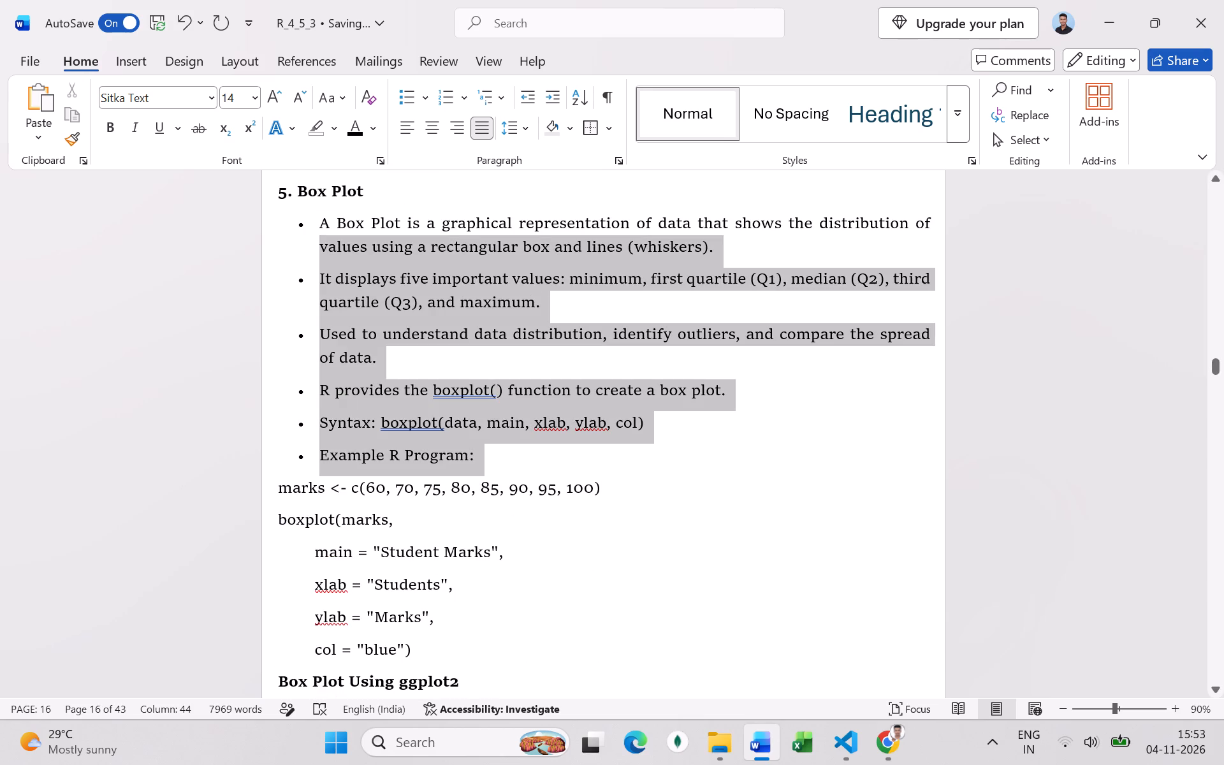
left_click_drag(302, 247, 297, 226)
triple_click(525, 99)
triple_click(525, 99)
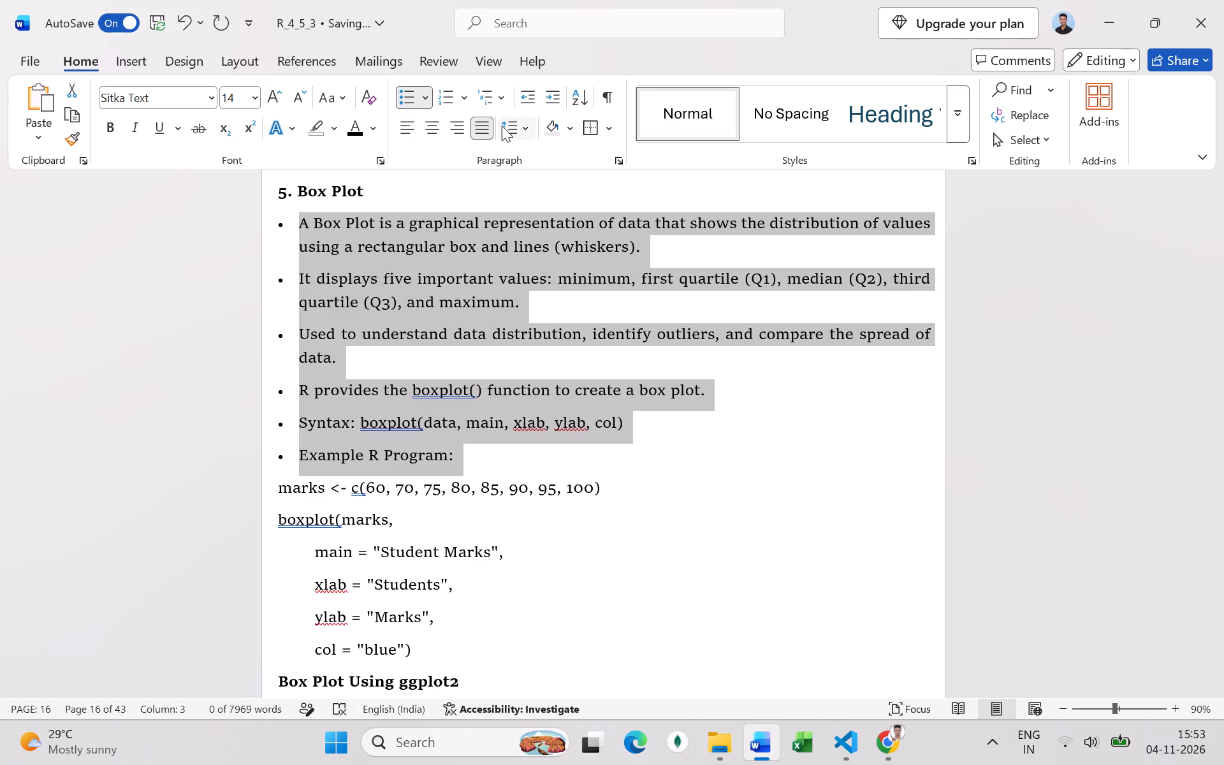
Delete the box plot bullets beginning "Used to understand data distribution" and "R provides the boxplot() function".
left_click(373, 355)
left_click_drag(365, 356, 355, 356)
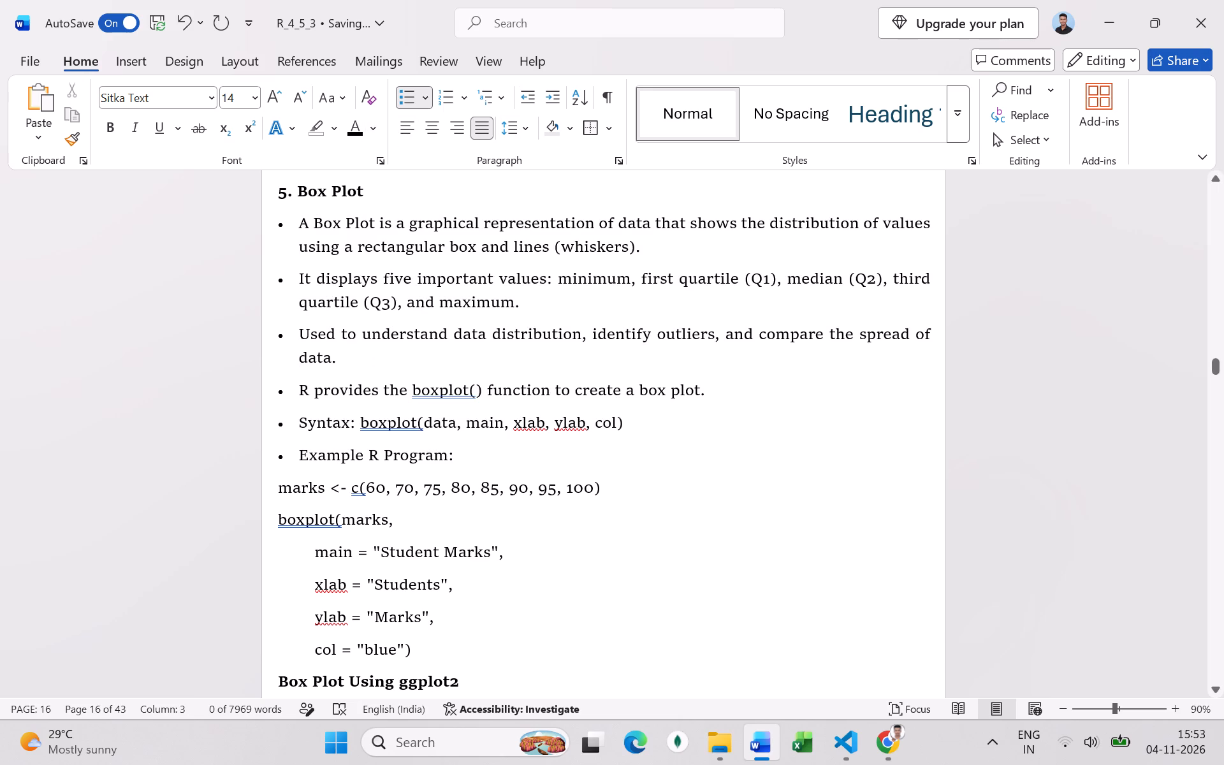
left_click_drag(355, 356, 274, 332)
key("BackSpace")
left_click_drag(708, 340, 689, 340)
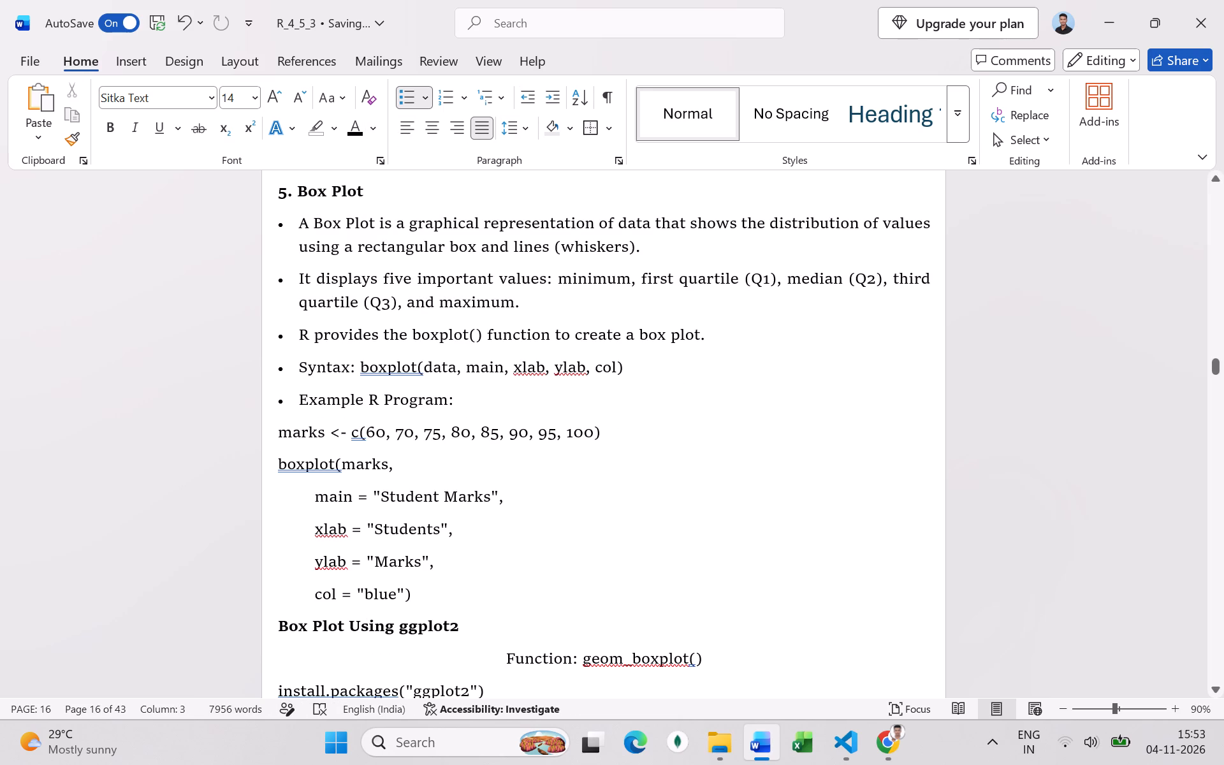
left_click_drag(689, 340, 297, 331)
key("BackSpace")
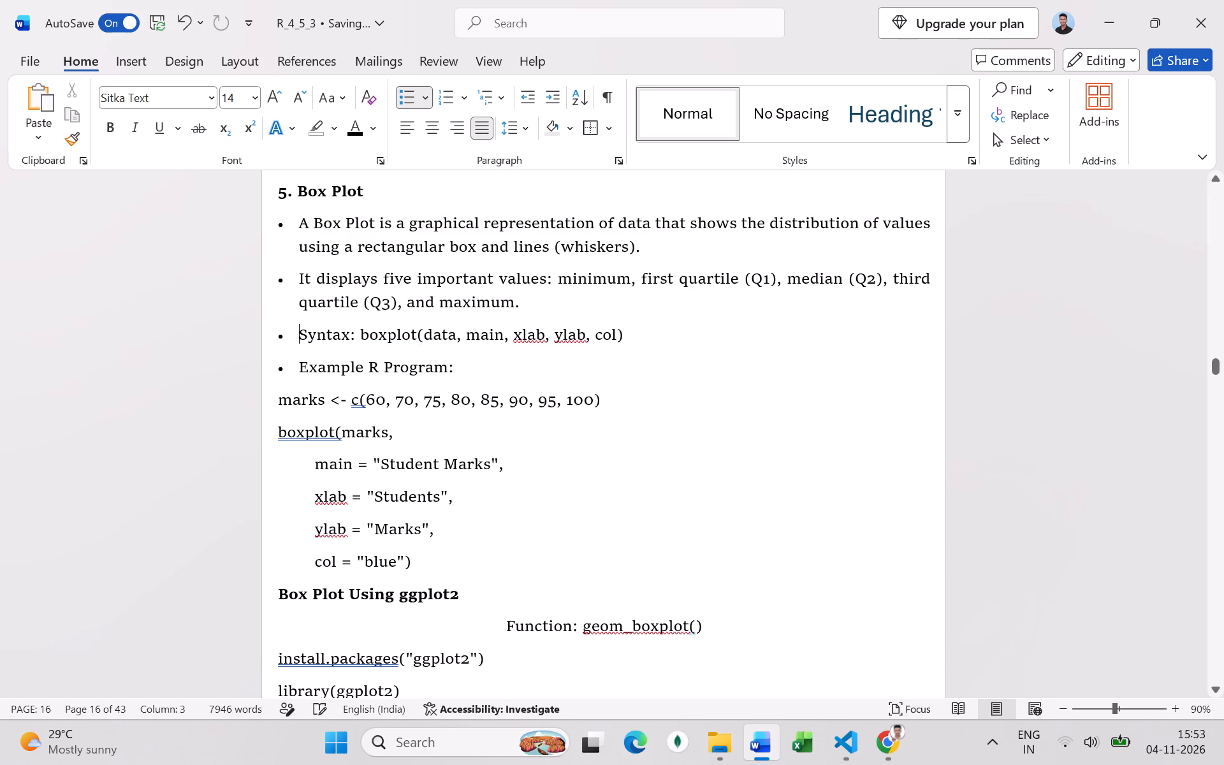
Format the base R box plot code, from marks to col = "blue"), with a three-level indent, Consolas font and 1.0 line spacing.
left_click_drag(431, 555, 242, 418)
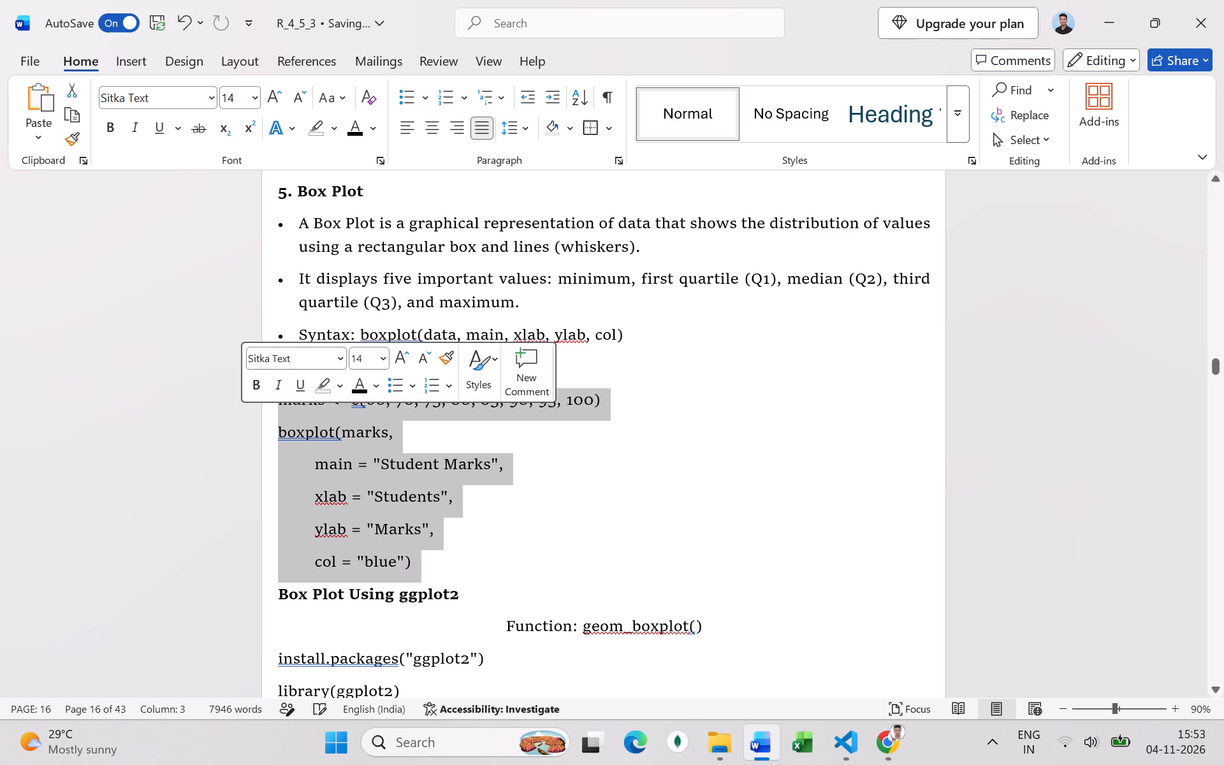
triple_click(546, 102)
left_click(546, 102)
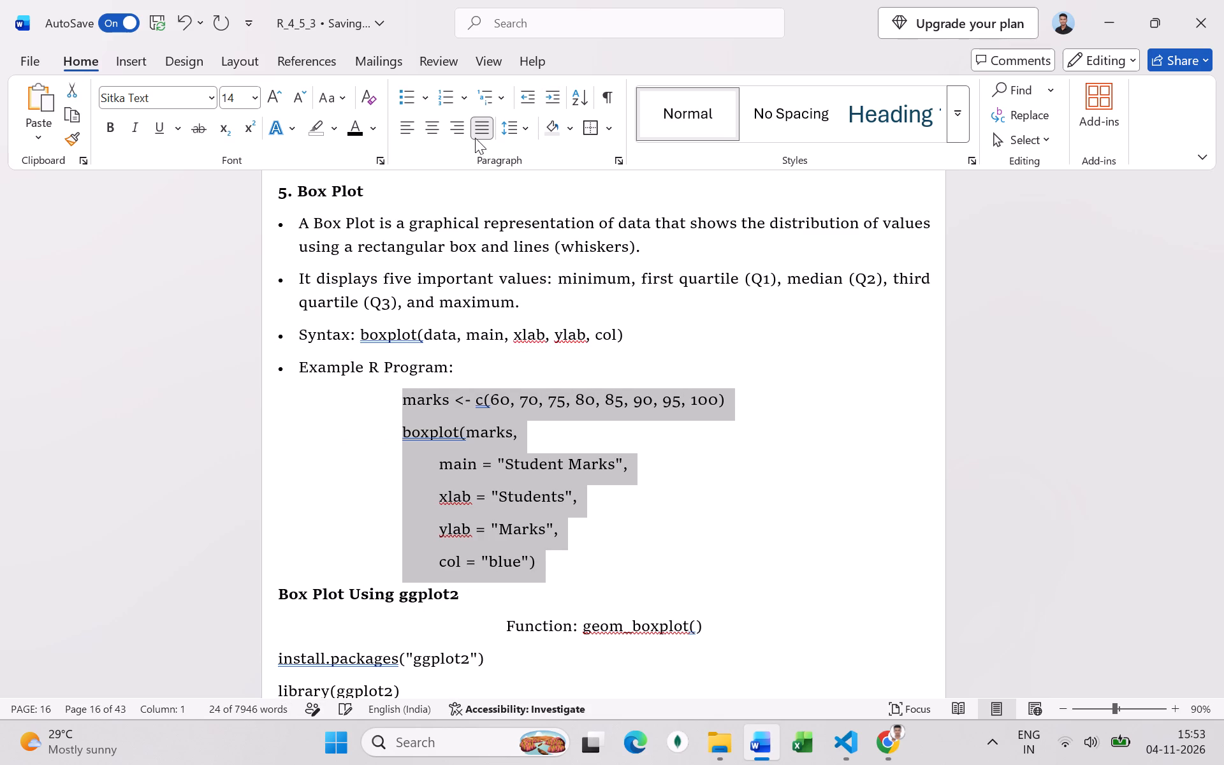
left_click(216, 94)
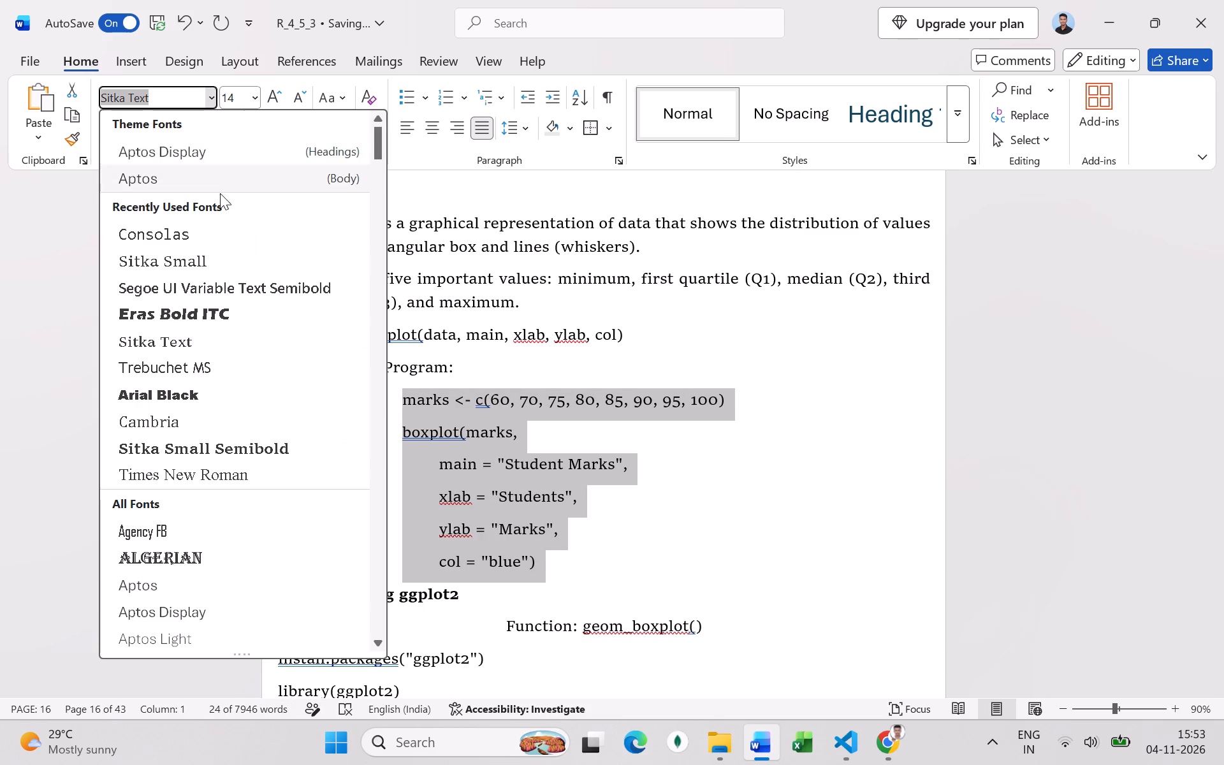
left_click(230, 229)
left_click(516, 124)
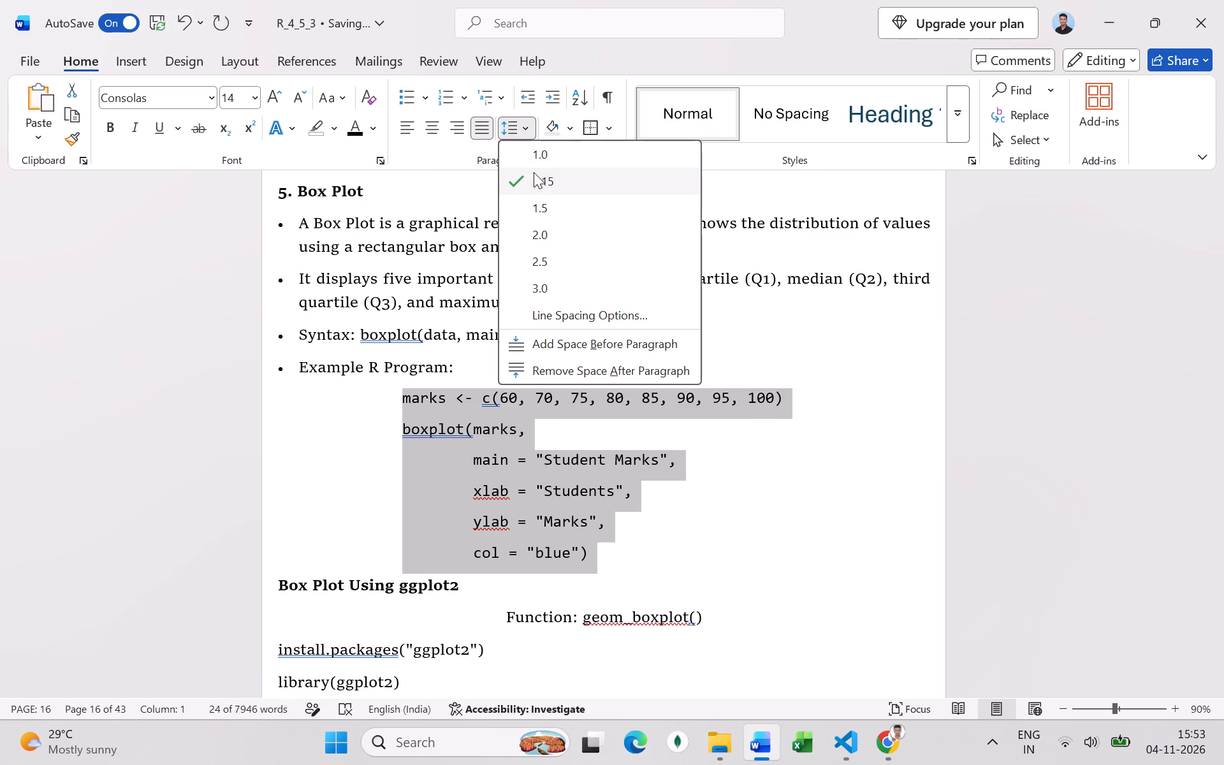
left_click(543, 149)
Format the ggplot2 box plot code, from install.packages to the y = "Marks" line, with 1.0 line spacing, Consolas font and a three-level indent.
scroll(466, 382, "down", 9)
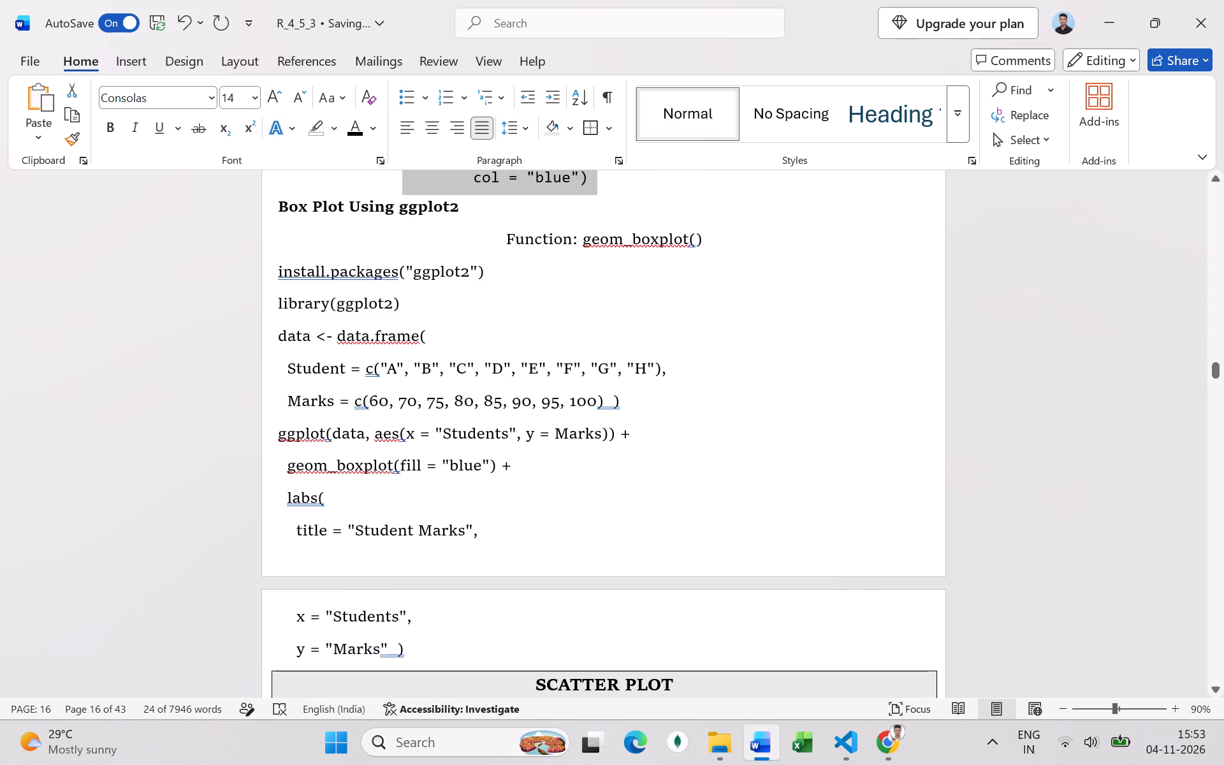
left_click_drag(277, 266, 446, 643)
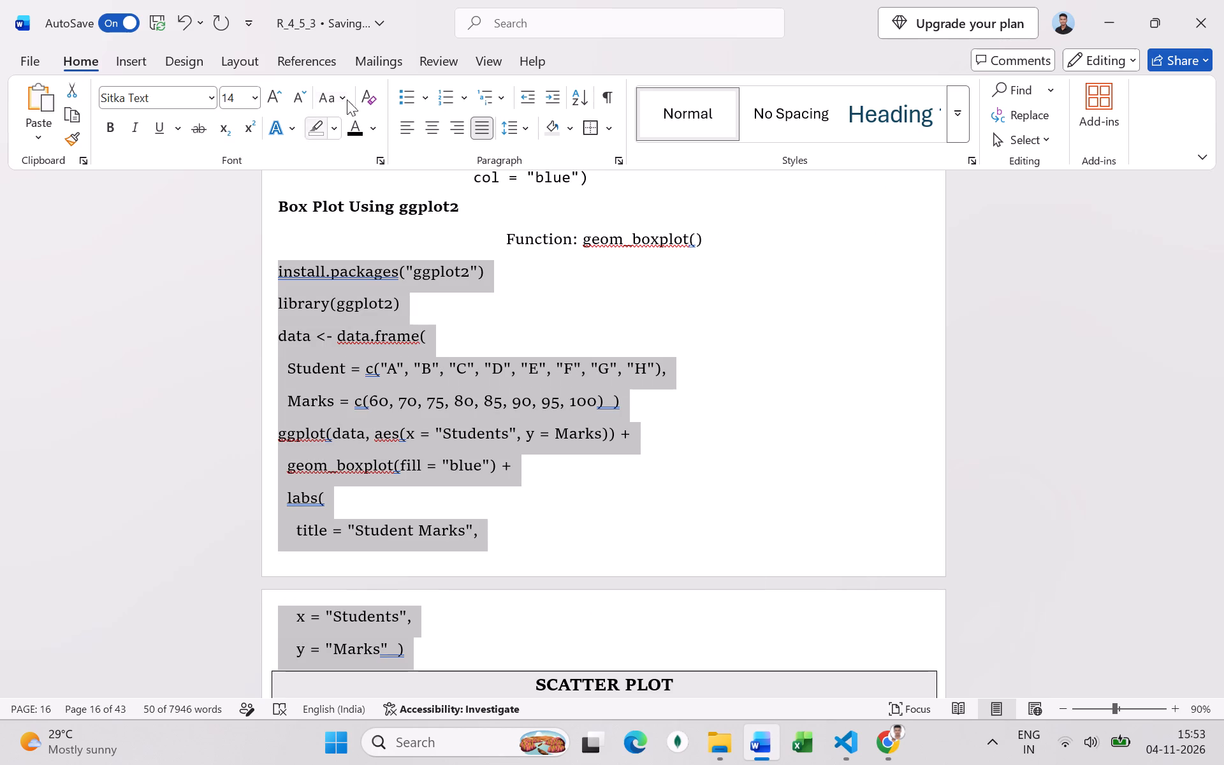
left_click(550, 130)
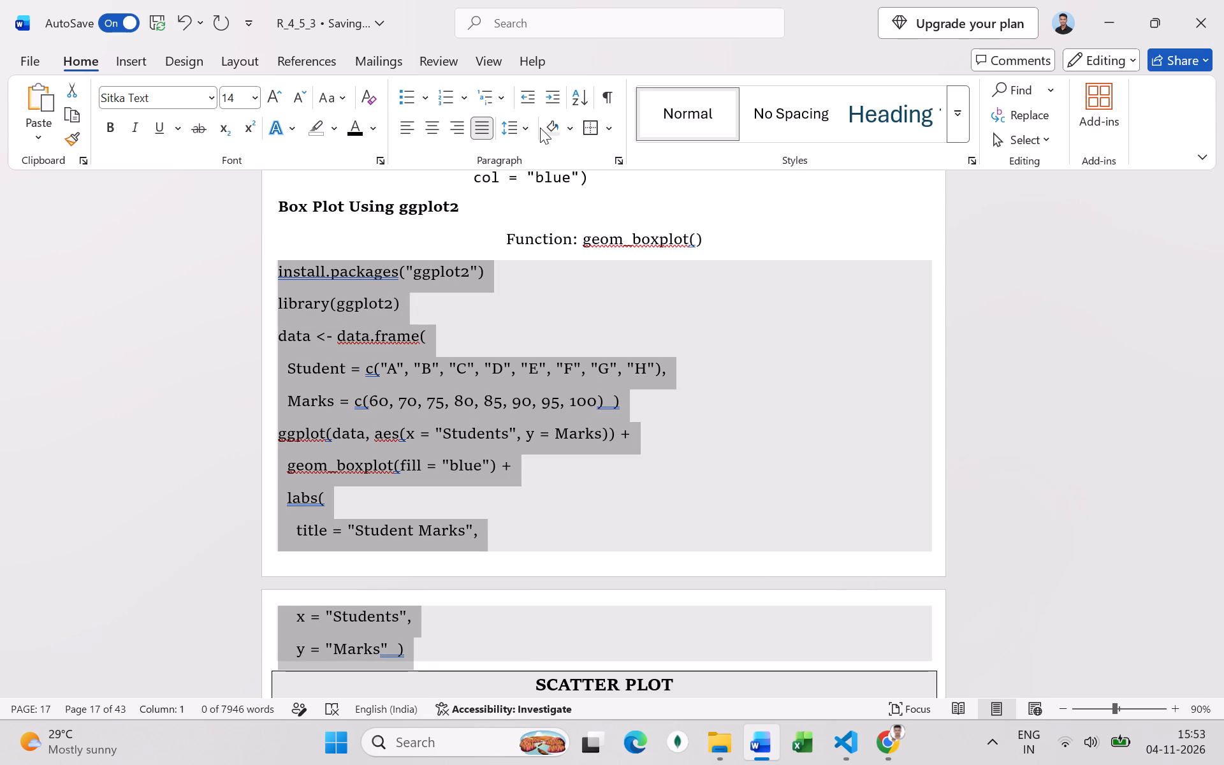
left_click(541, 127)
left_click(577, 121)
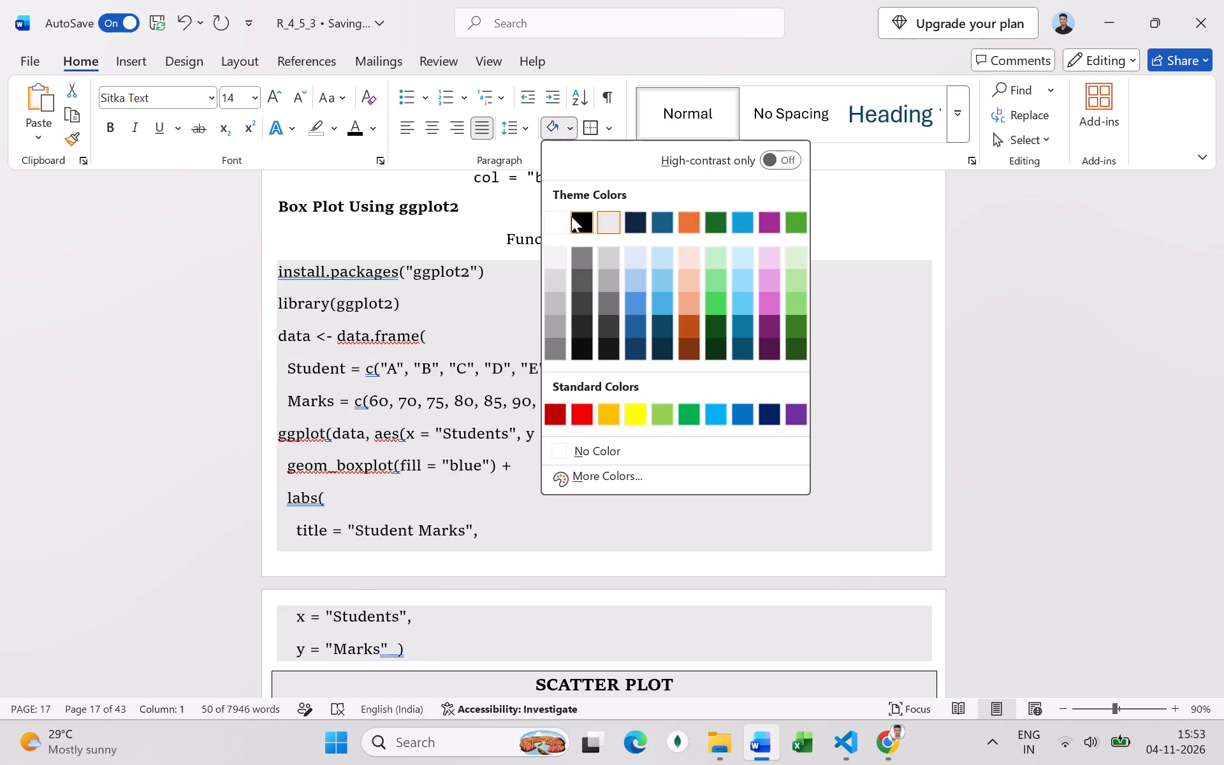
left_click(558, 221)
left_click(518, 130)
left_click(530, 157)
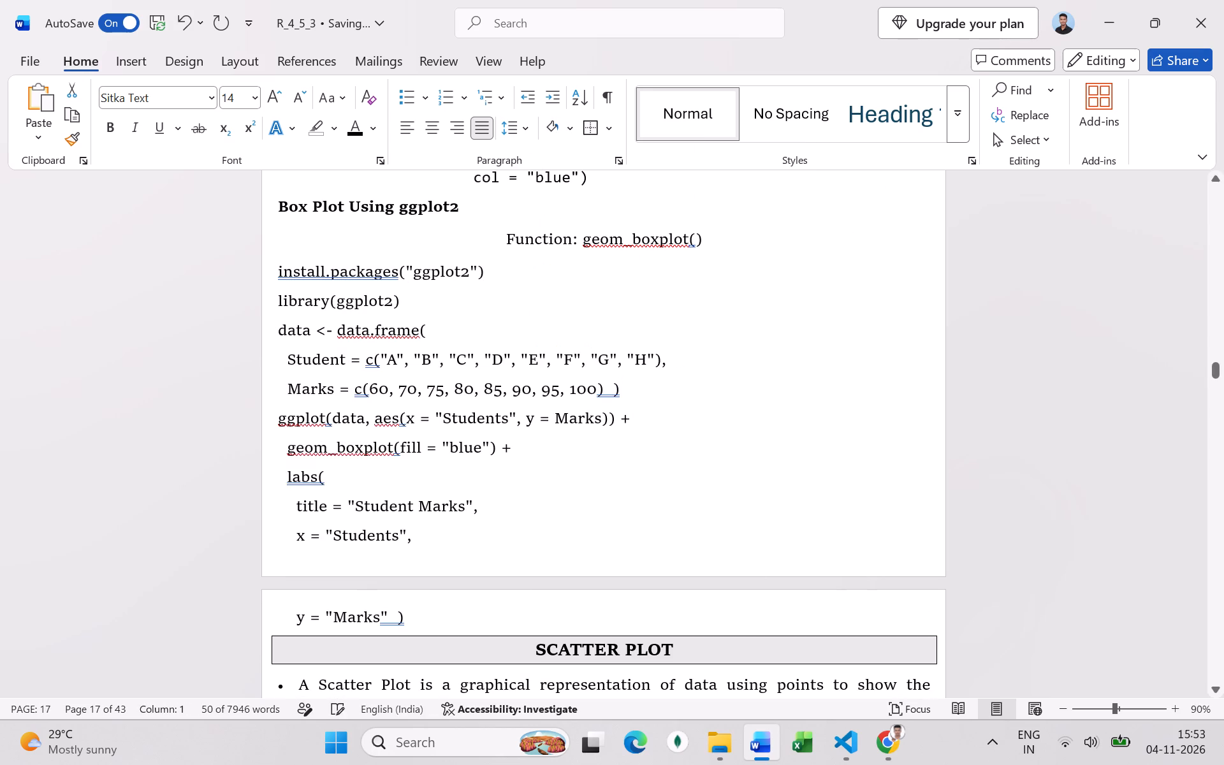
left_click(207, 96)
left_click(246, 224)
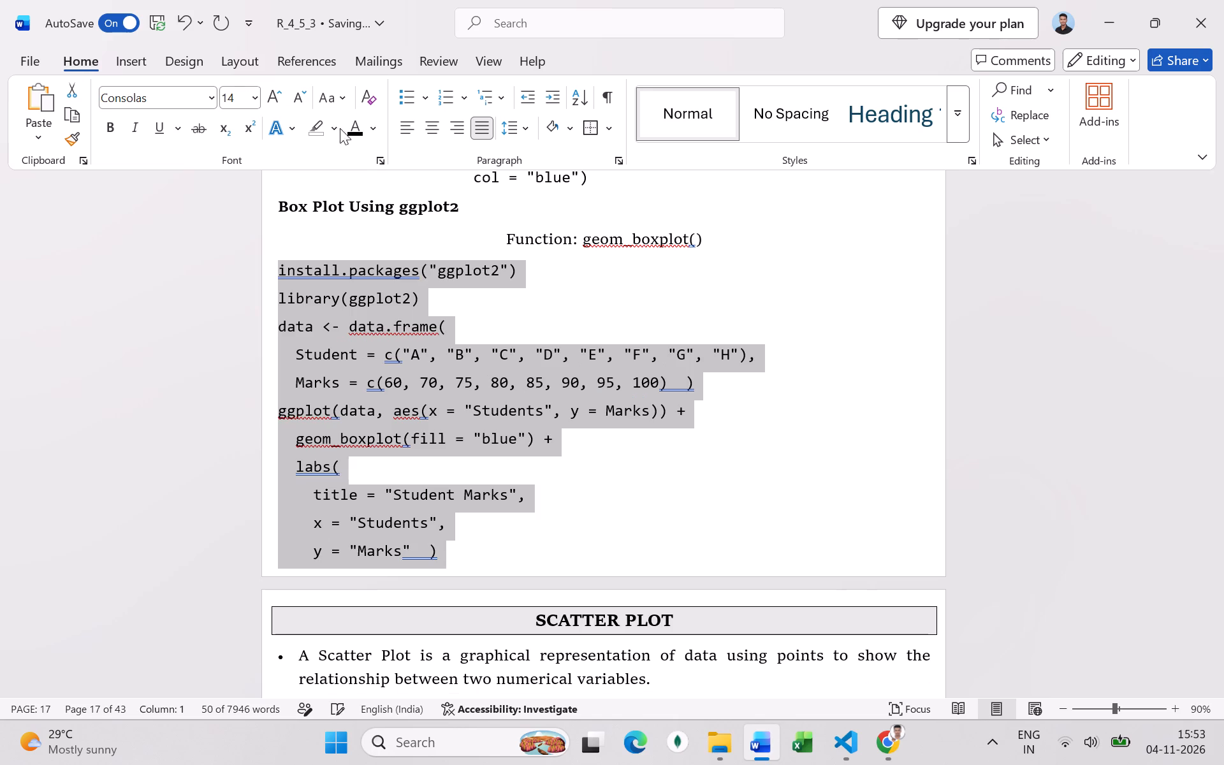
double_click(558, 92)
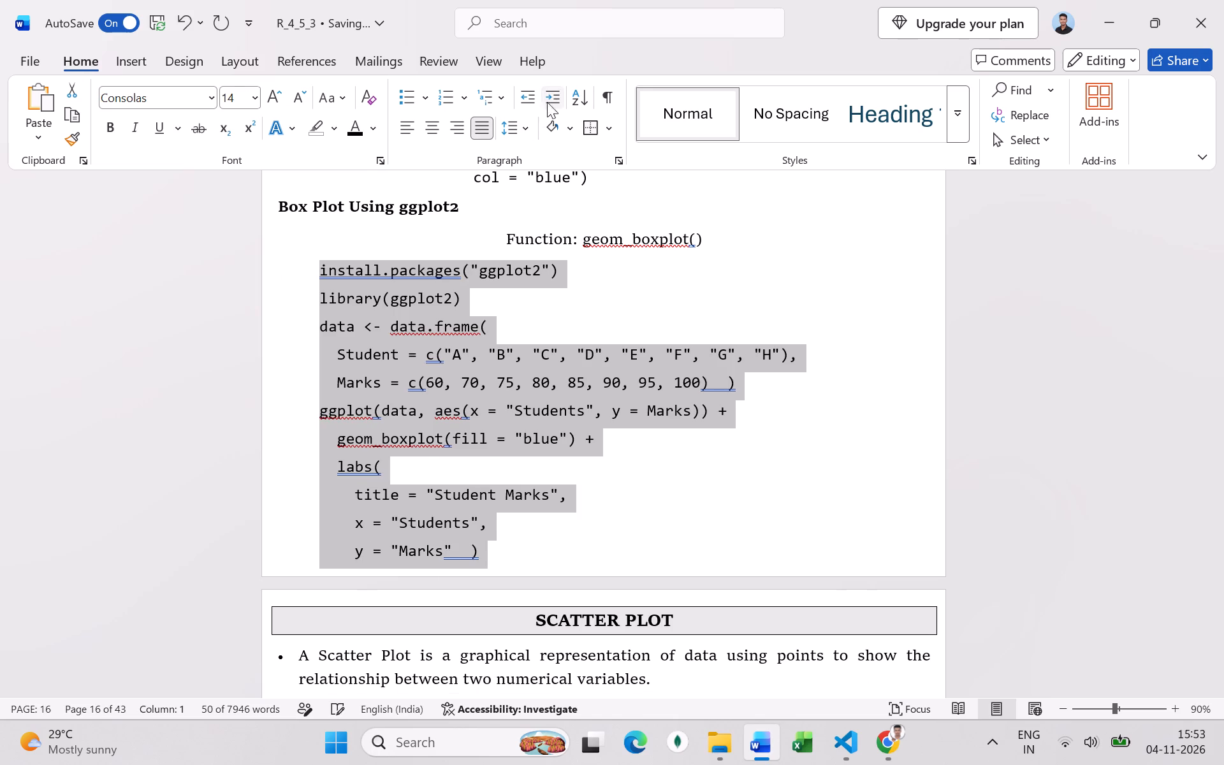
scroll(450, 367, "up", 5)
left_click(550, 98)
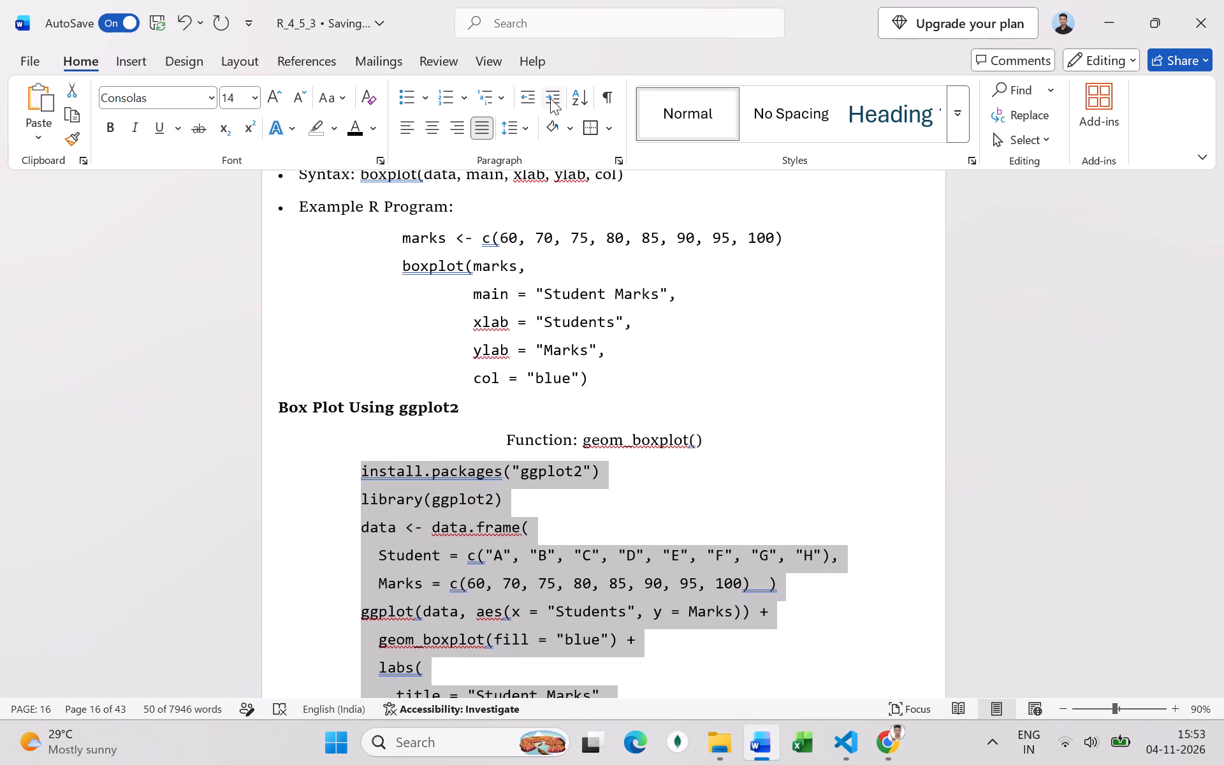
left_click(473, 425)
Style the "5. Box Plot" heading as a centered banner with an outside border, light gray shading, 16 pt text and uppercase letters.
scroll(472, 429, "down", 8)
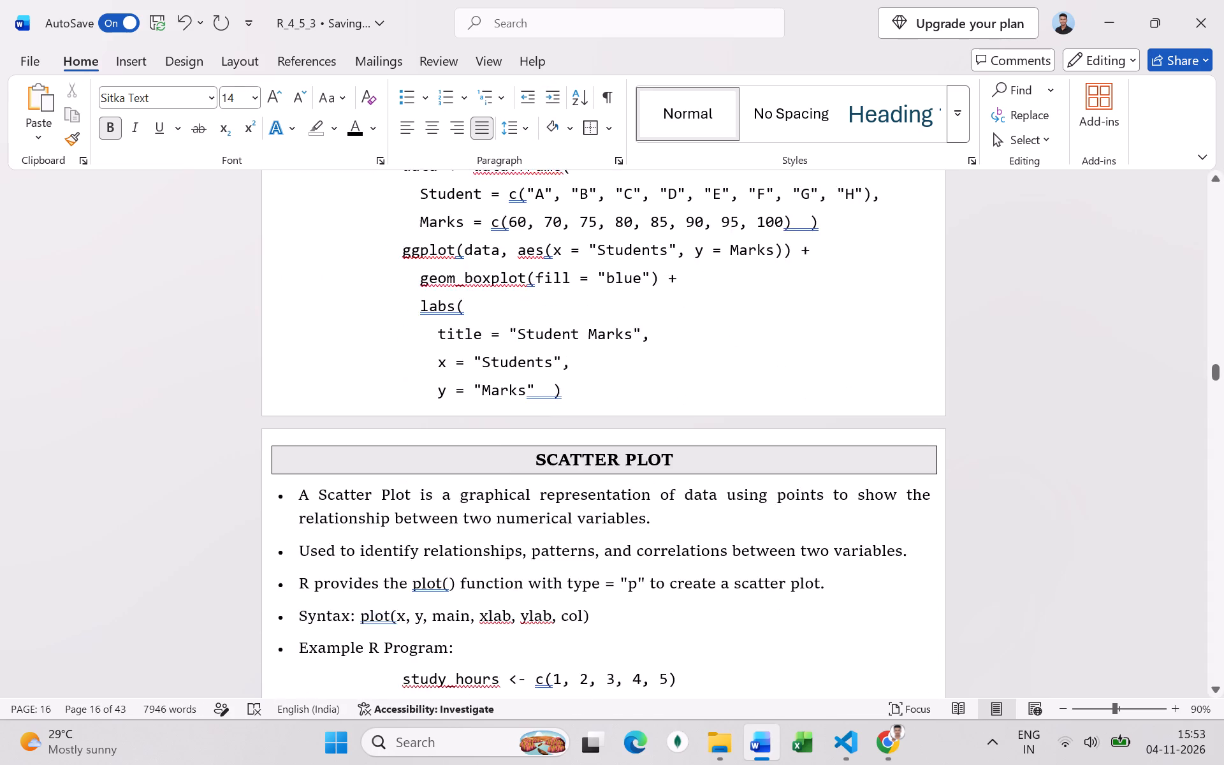
scroll(477, 447, "down", 2)
scroll(477, 434, "up", 20)
scroll(477, 434, "up", 1)
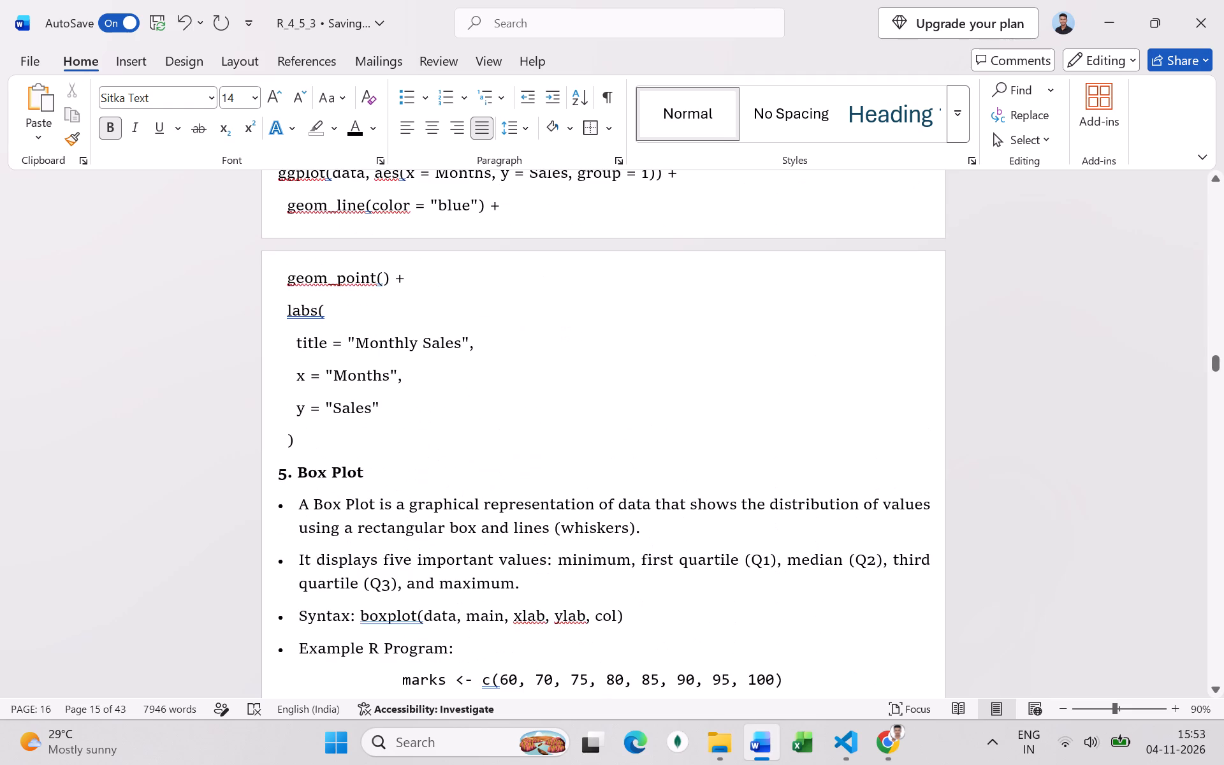
left_click_drag(402, 483, 268, 483)
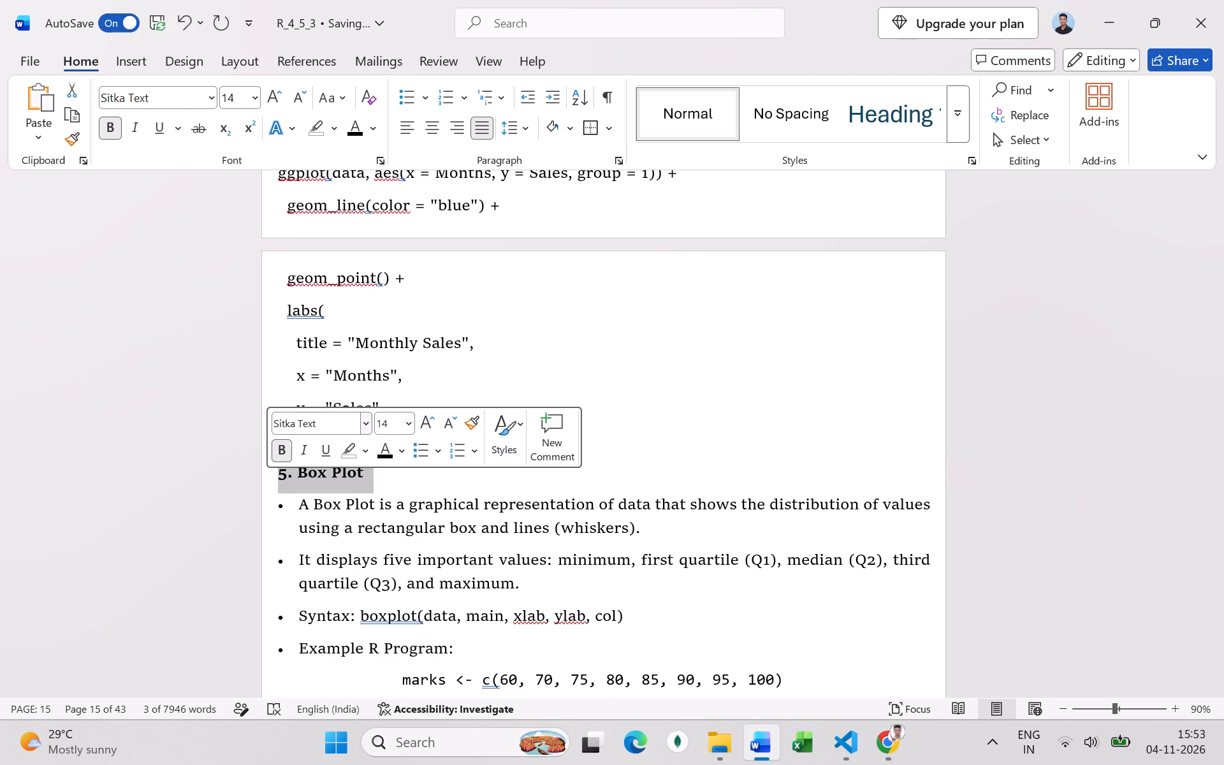
left_click(430, 132)
left_click(589, 126)
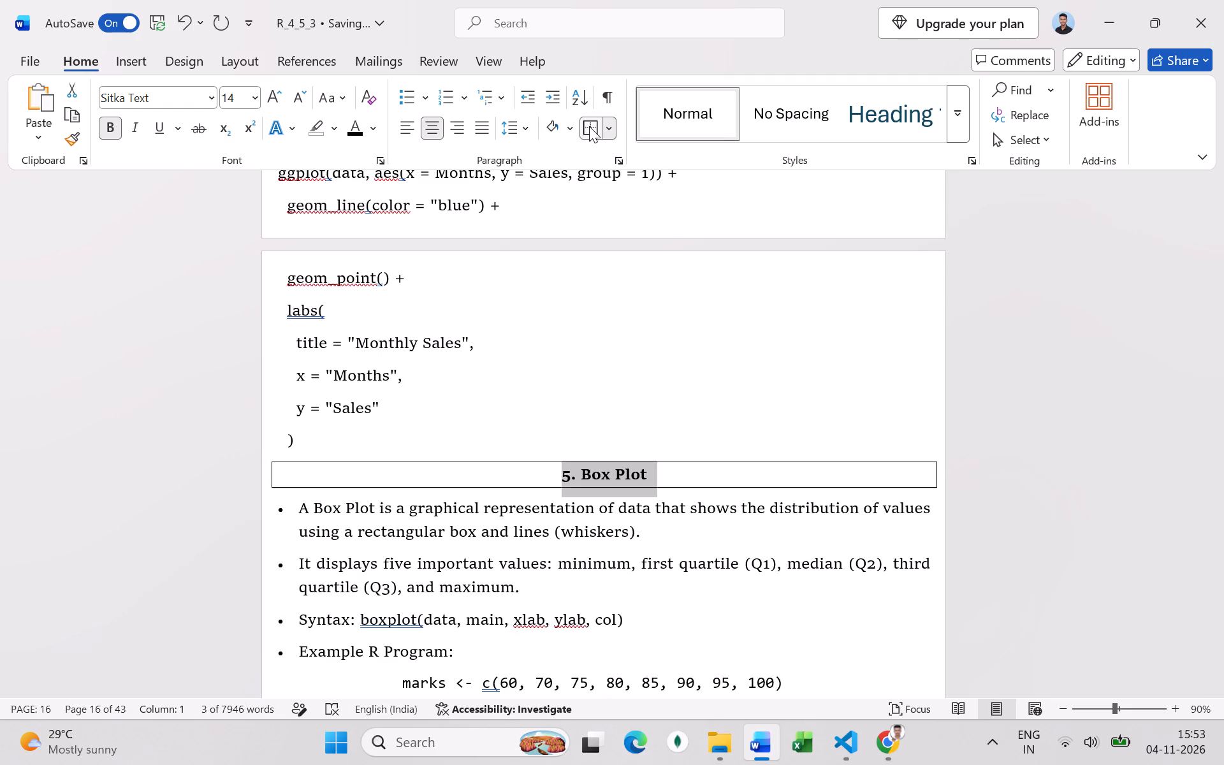
left_click(558, 129)
left_click(570, 131)
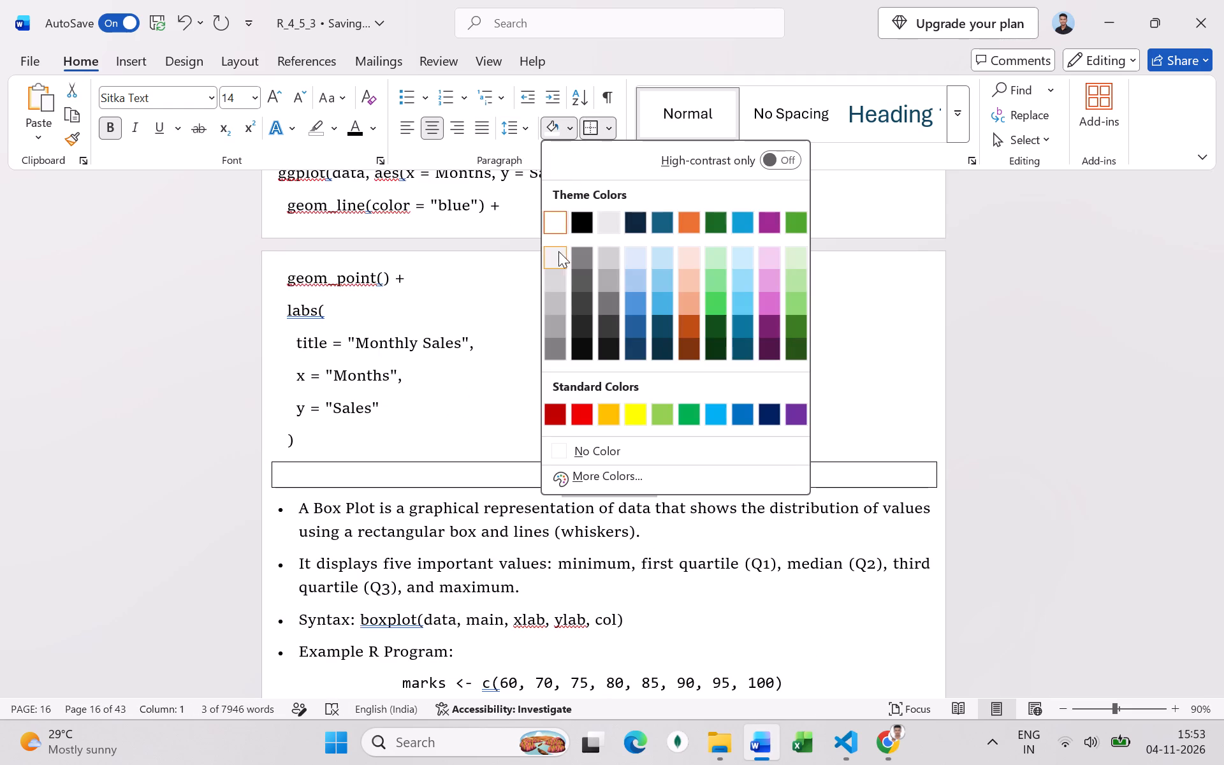
left_click(558, 277)
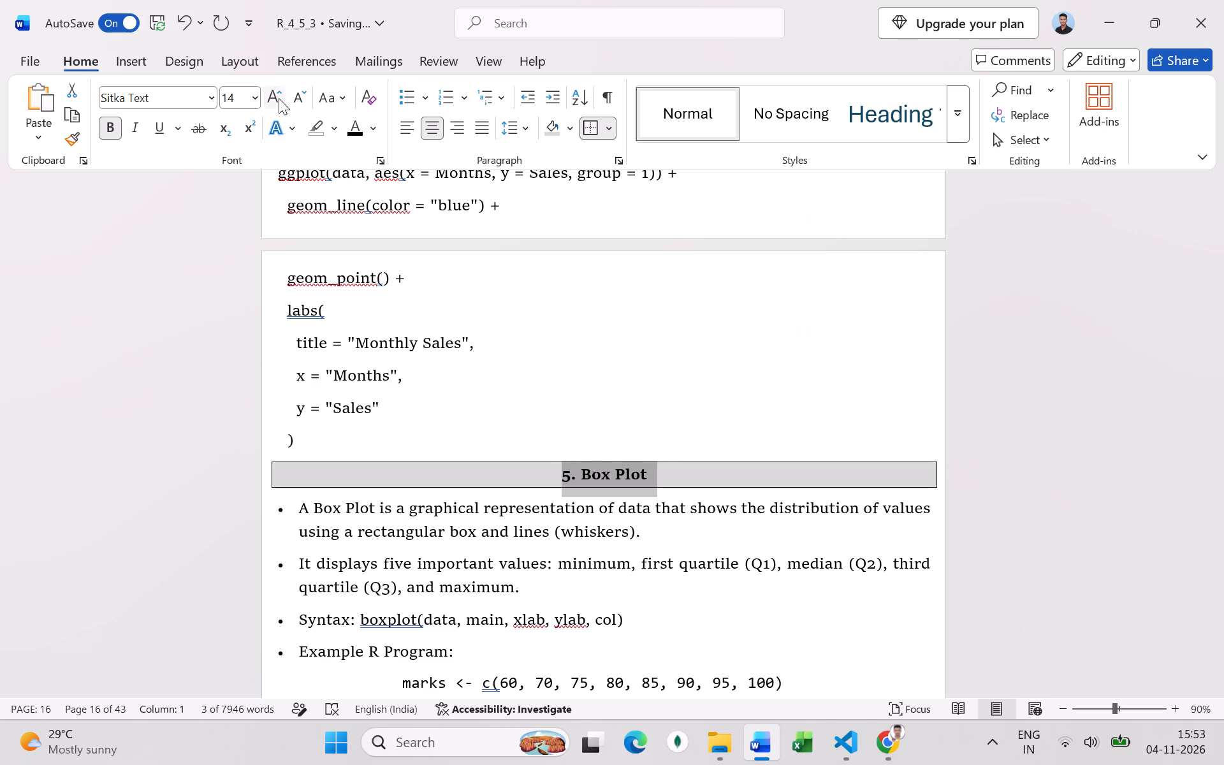
left_click(279, 98)
left_click(339, 99)
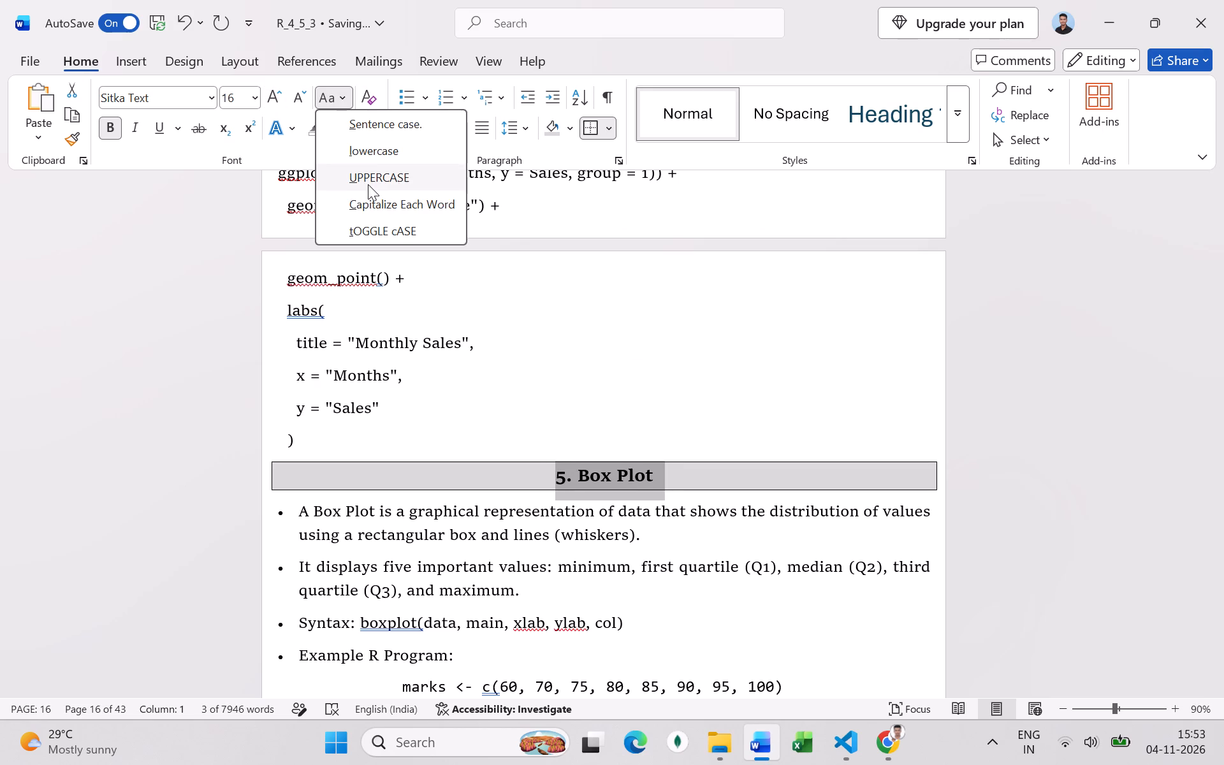
left_click(368, 184)
Remove the "5." number and the space after it from the BOX PLOT heading.
left_click(568, 489)
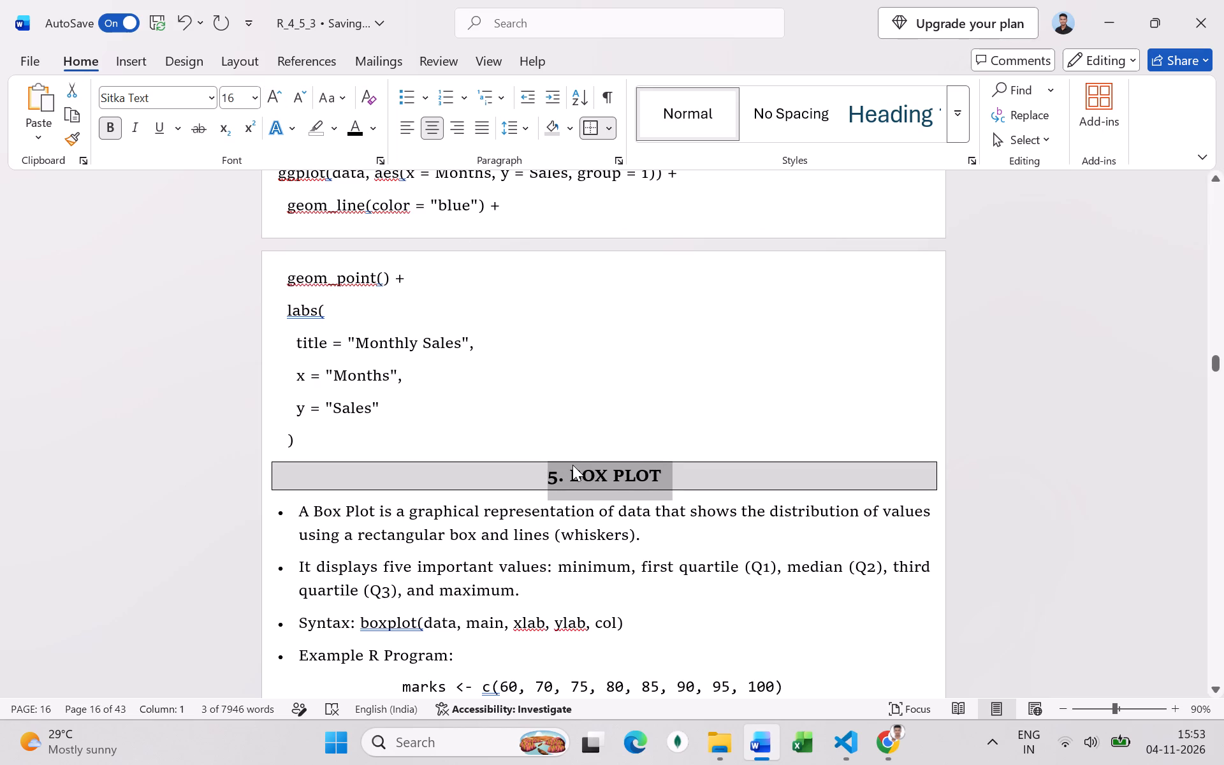
left_click(572, 471)
key("BackSpace")
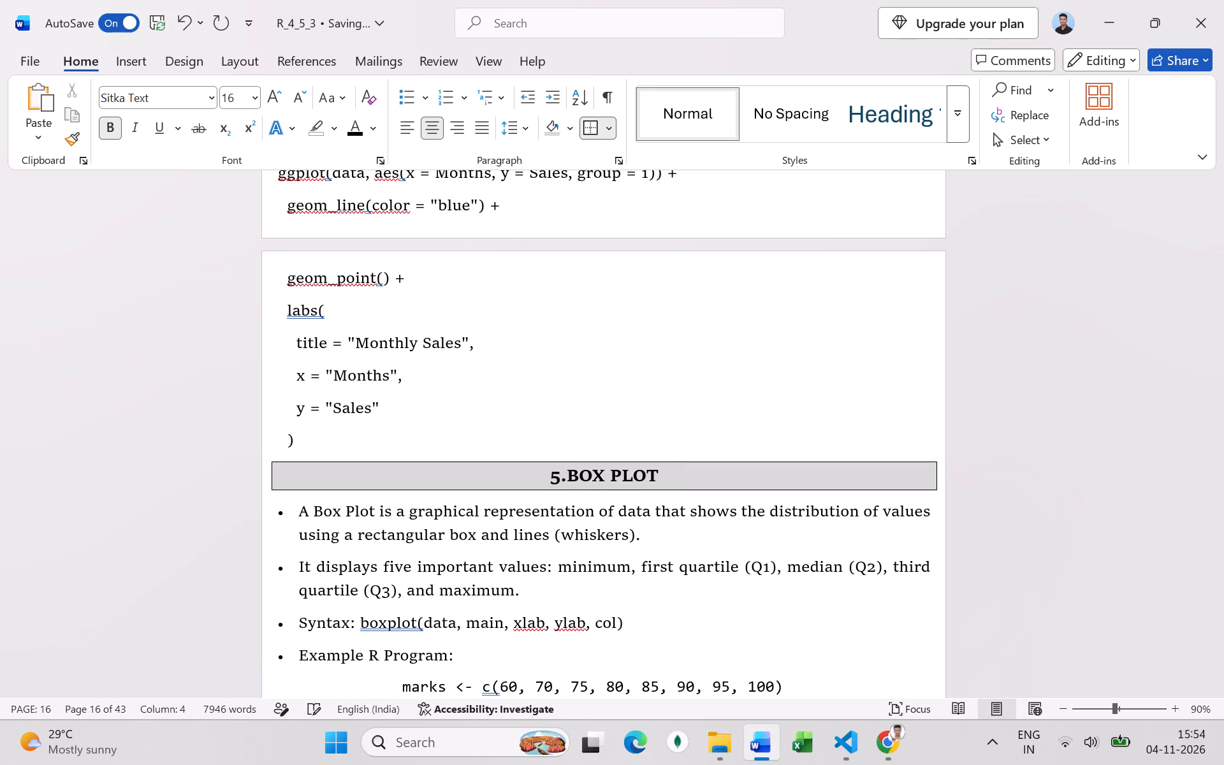
key("BackSpace")
key("BackSpace")
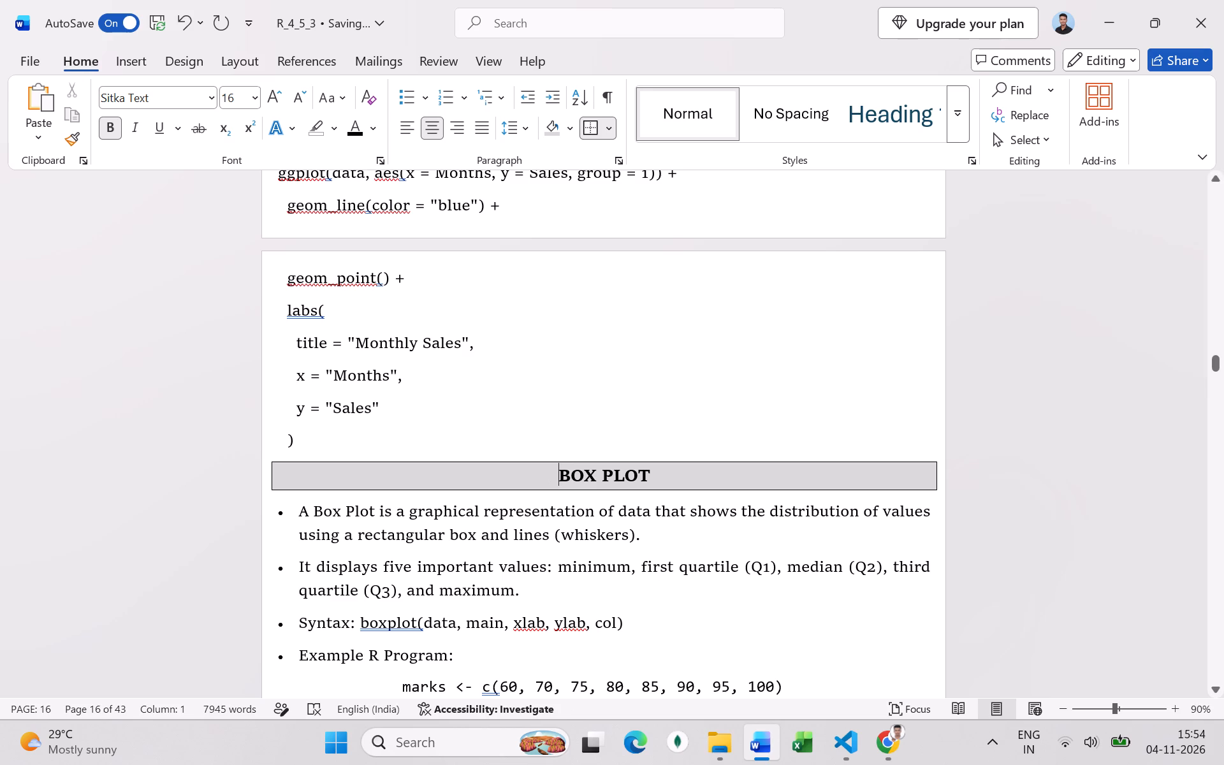
Review the box plot, scatter plot and line graph sections for remaining unformatted content.
scroll(622, 506, "down", 1)
scroll(622, 506, "up", 1)
scroll(622, 506, "down", 9)
scroll(622, 506, "up", 1)
scroll(622, 506, "down", 17)
scroll(622, 506, "up", 1)
scroll(622, 506, "down", 1)
scroll(622, 506, "up", 2)
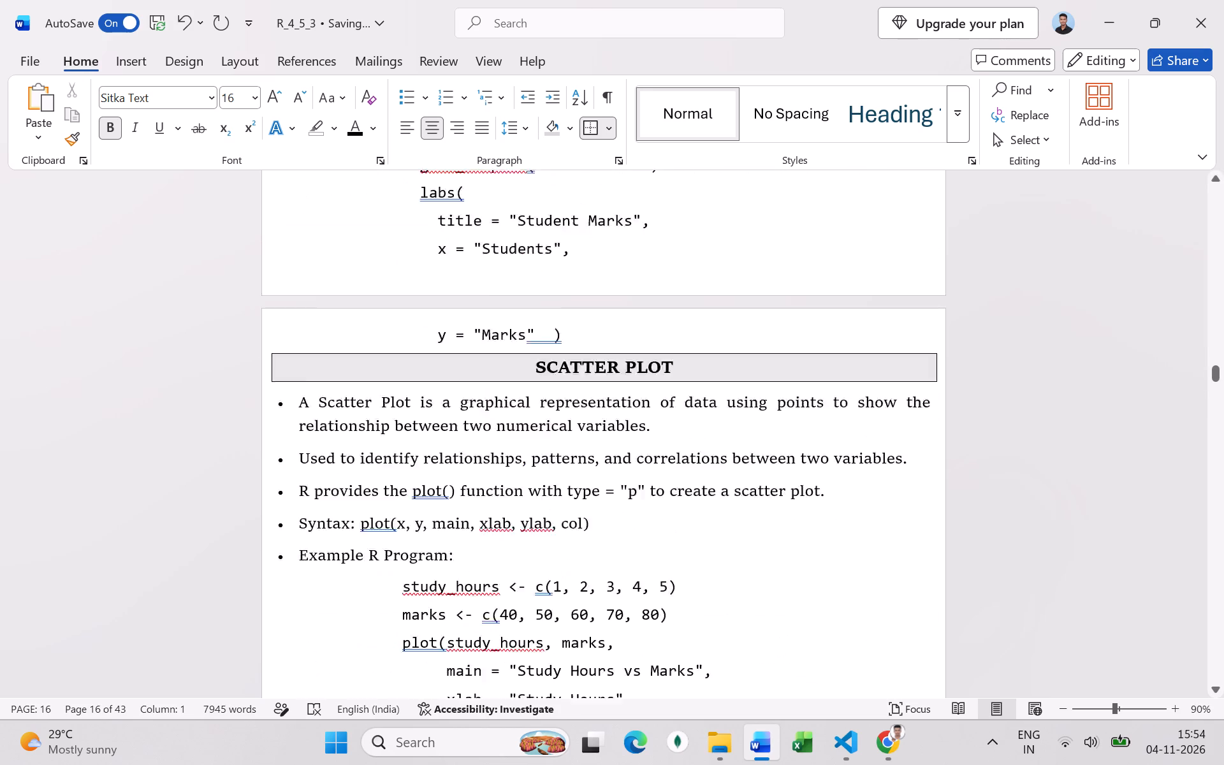
scroll(622, 506, "up", 8)
scroll(622, 506, "down", 1)
scroll(622, 506, "up", 12)
scroll(622, 506, "down", 1)
scroll(622, 506, "up", 4)
scroll(278, 437, "up", 3)
scroll(278, 437, "down", 1)
scroll(278, 437, "up", 2)
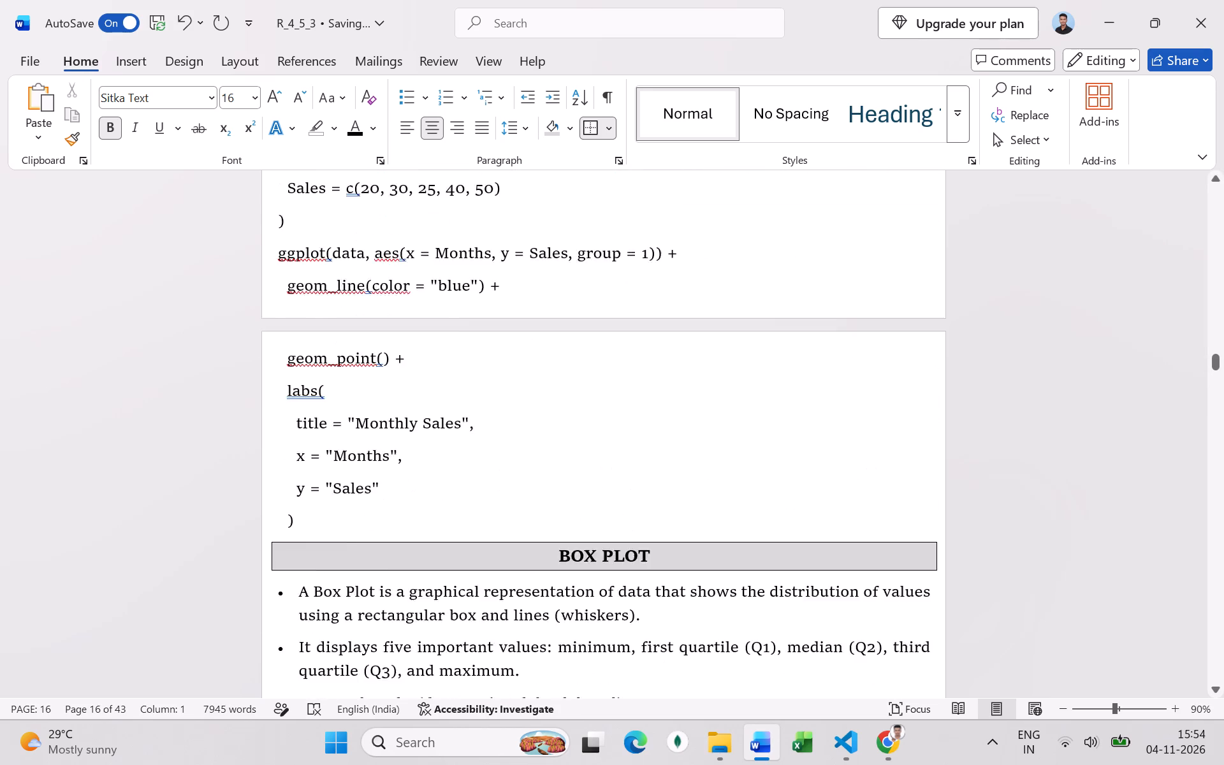
scroll(278, 437, "up", 1)
scroll(356, 460, "up", 10)
scroll(356, 460, "down", 1)
scroll(356, 460, "up", 6)
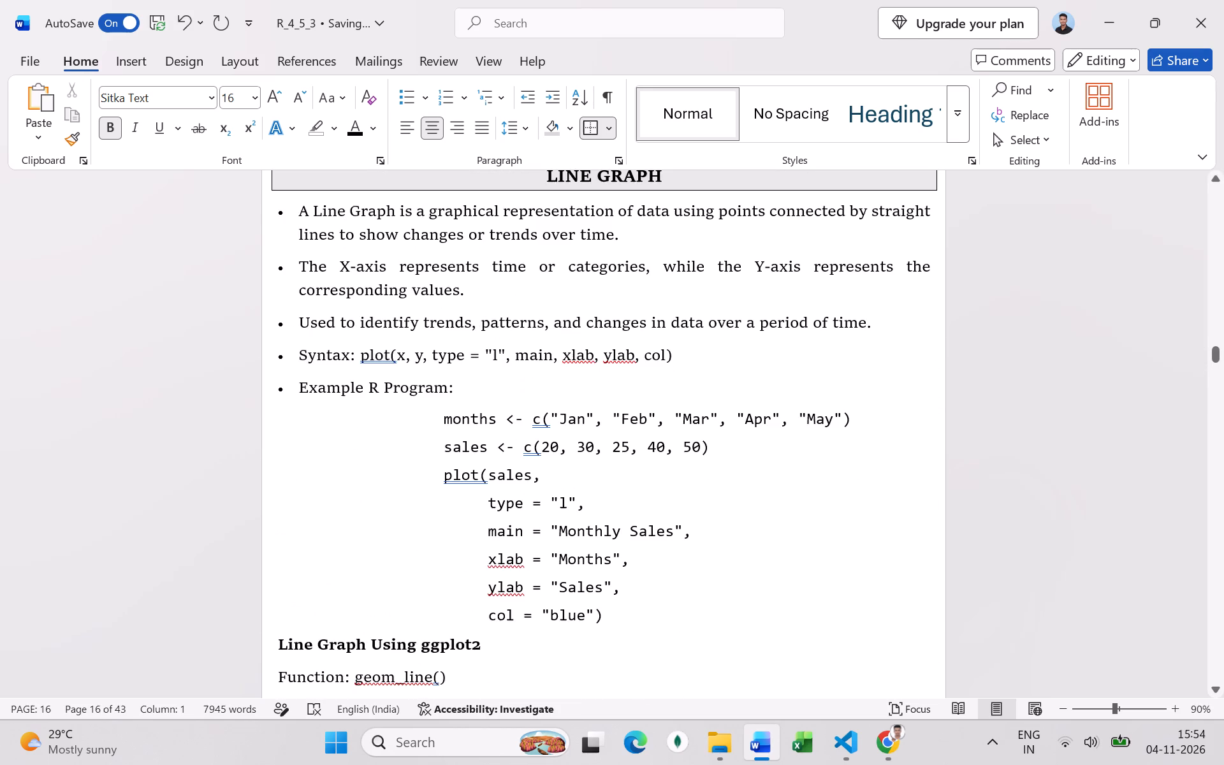
Delete the "Example R Program:" line under the "Line Graph Using ggplot2" heading.
scroll(364, 464, "down", 8)
left_click_drag(462, 392, 253, 392)
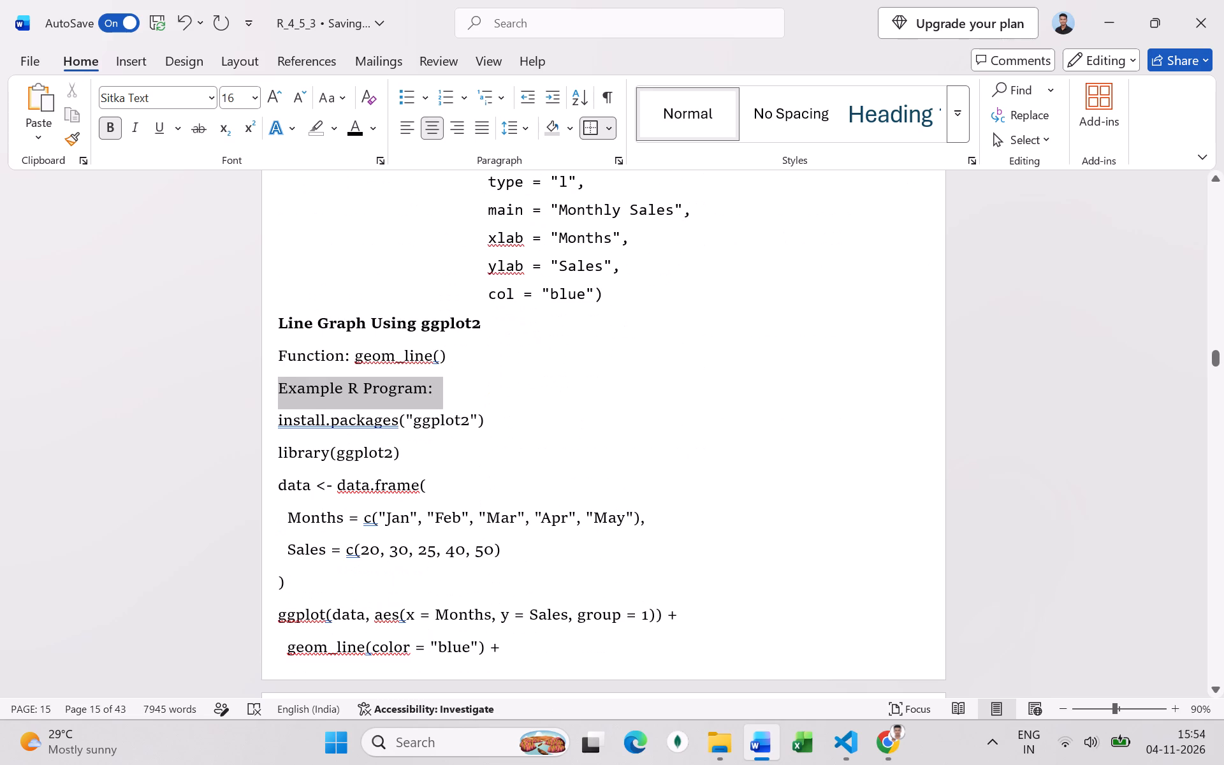
left_click_drag(253, 392, 242, 392)
key("BackSpace")
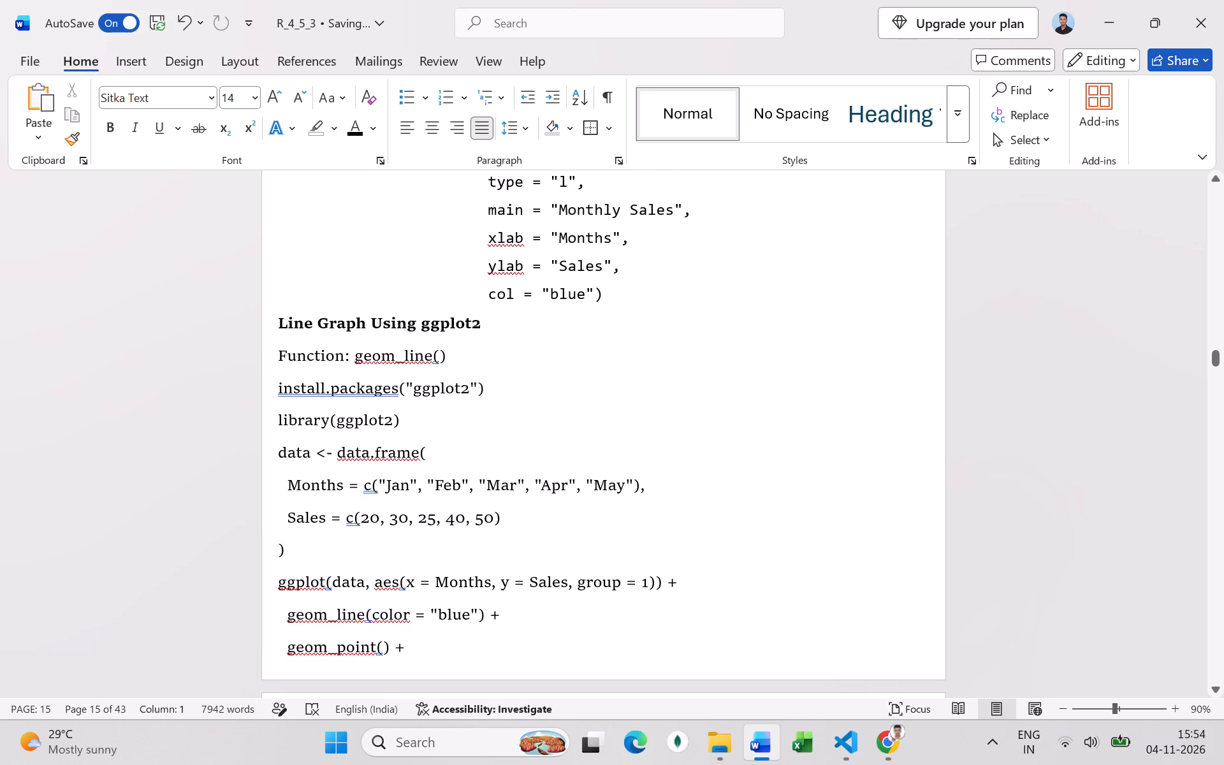
Center the "Function: geom_line()" line under the "Line Graph Using ggplot2" heading.
left_click_drag(464, 356, 282, 356)
left_click(426, 132)
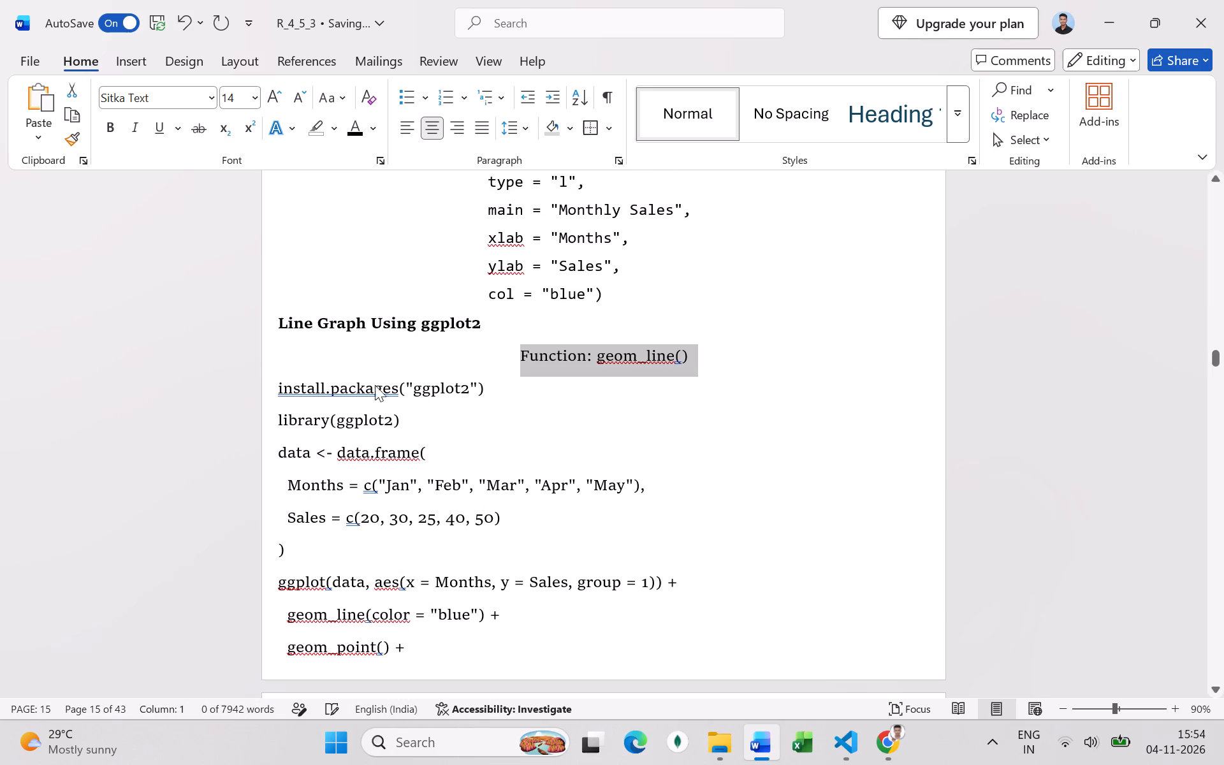
Join the data frame's closing parenthesis to the Sales = c(20, 30, 25, 40, 50) line, separated by two spaces.
left_click(275, 555)
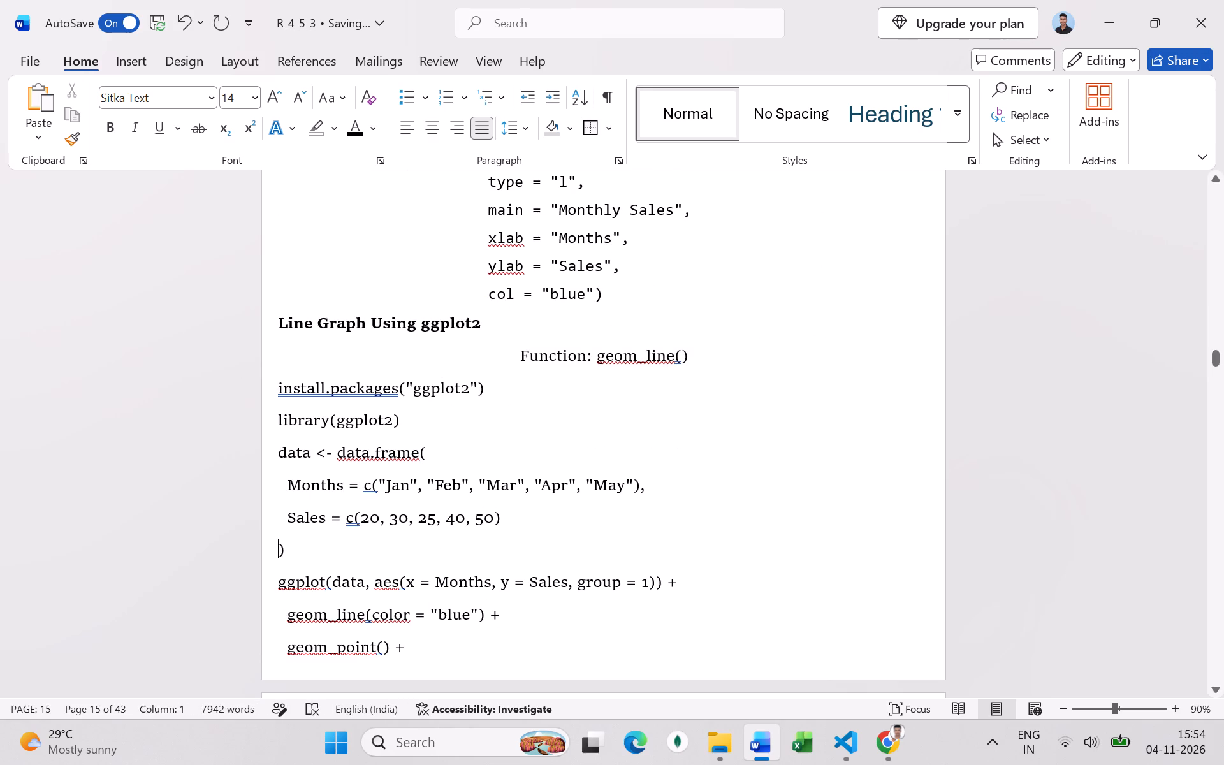
key("BackSpace")
key("space")
key("space")
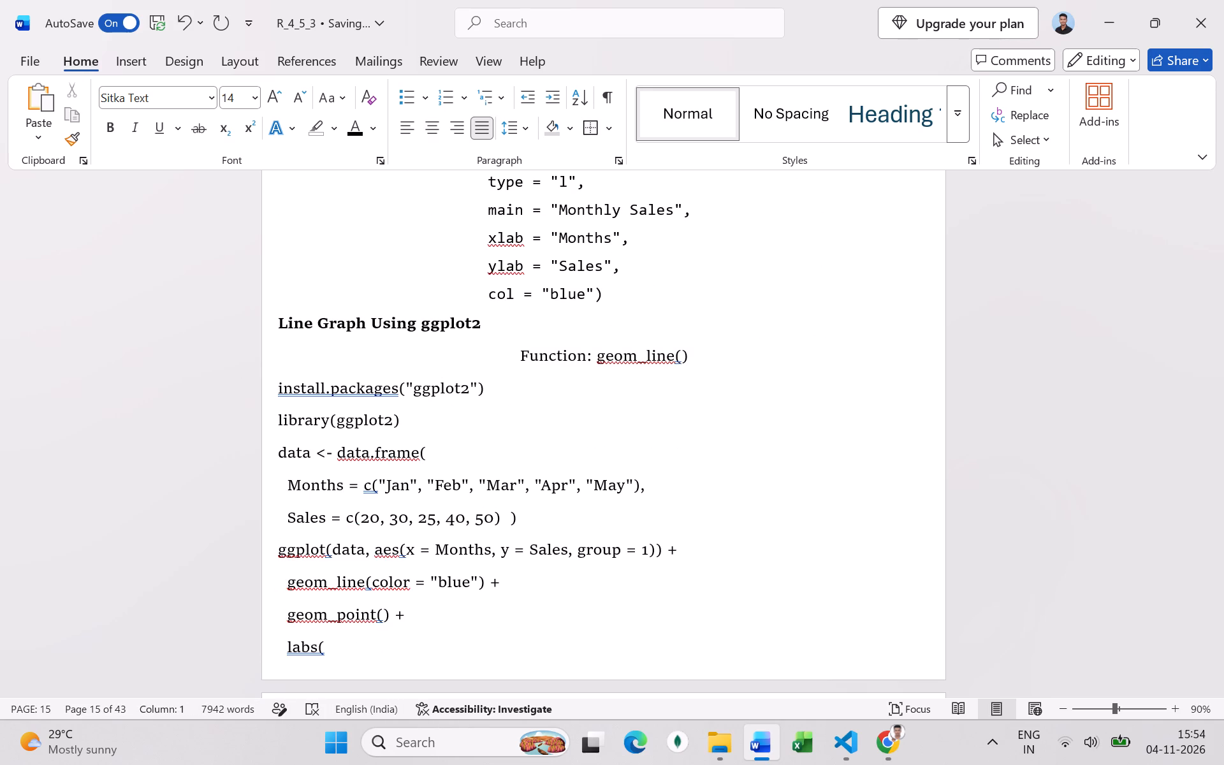
Format the ggplot2 line graph code, from install.packages to the closing parenthesis, with Consolas font, 1.0 line spacing and a three-level indent.
scroll(416, 493, "down", 6)
left_click_drag(311, 576, 310, 576)
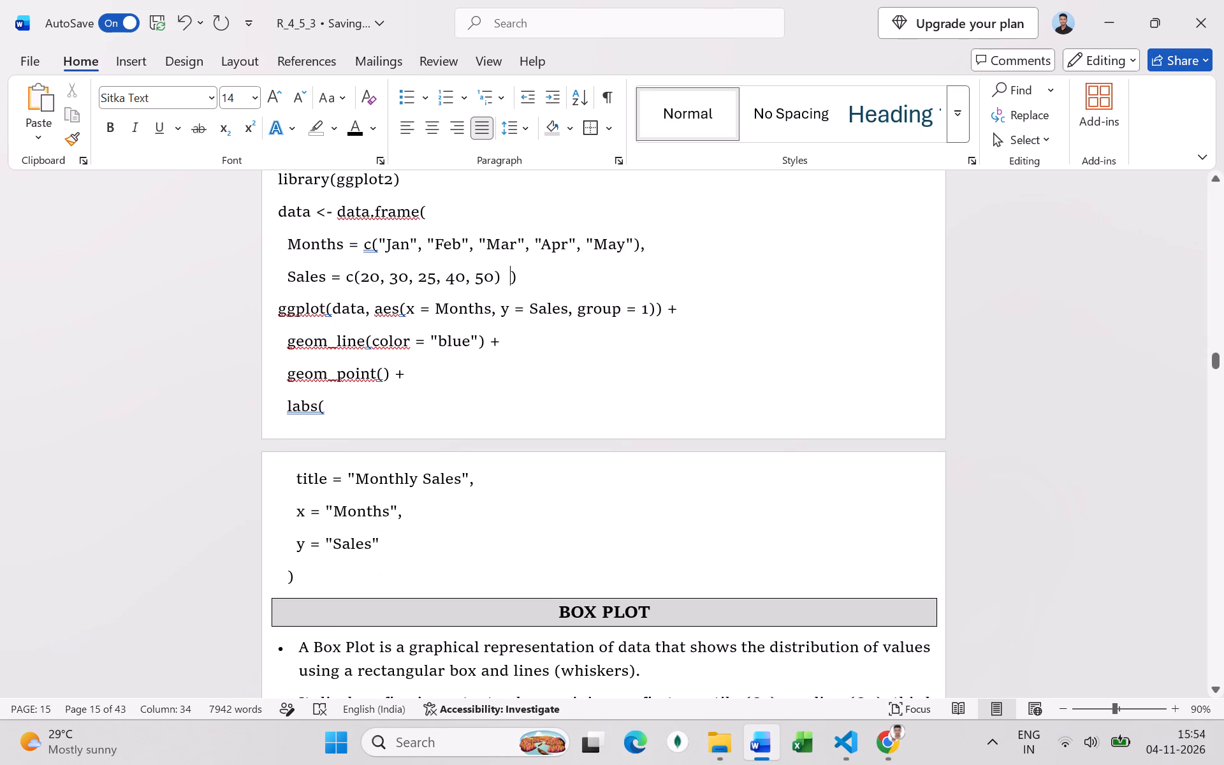
left_click_drag(310, 576, 281, 423)
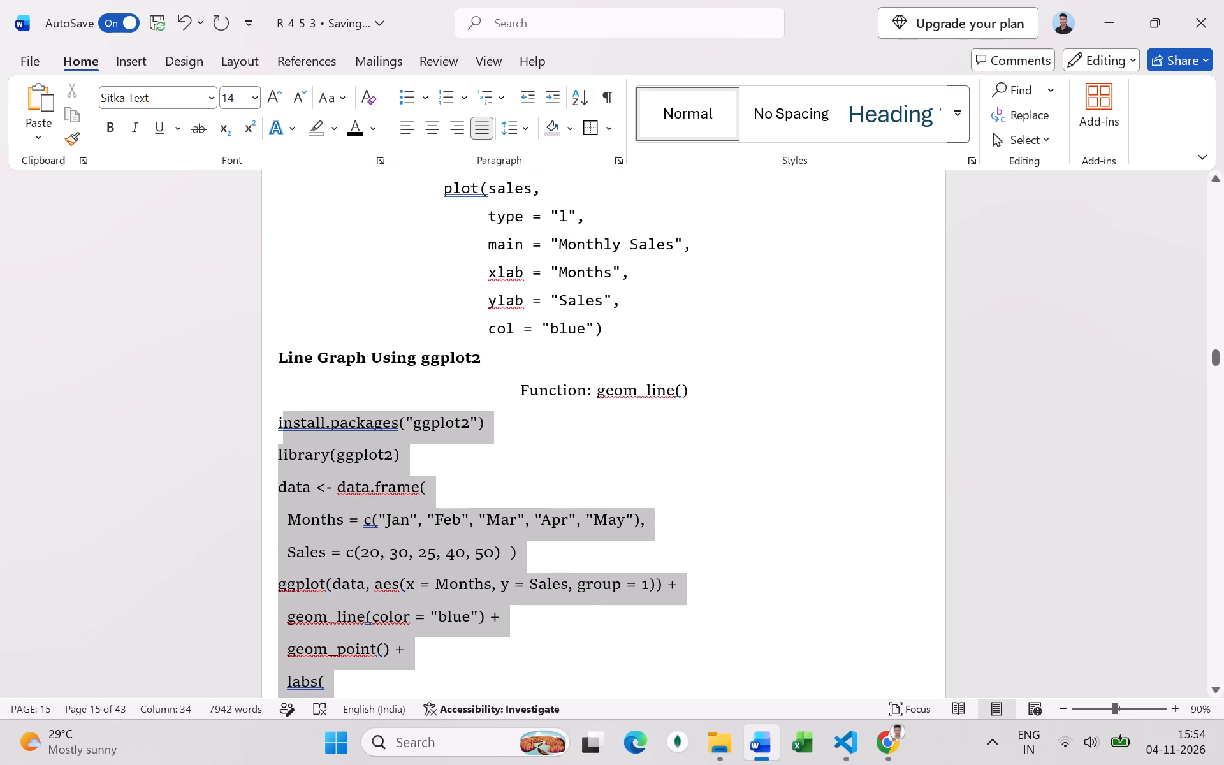
left_click_drag(281, 423, 260, 423)
left_click(212, 92)
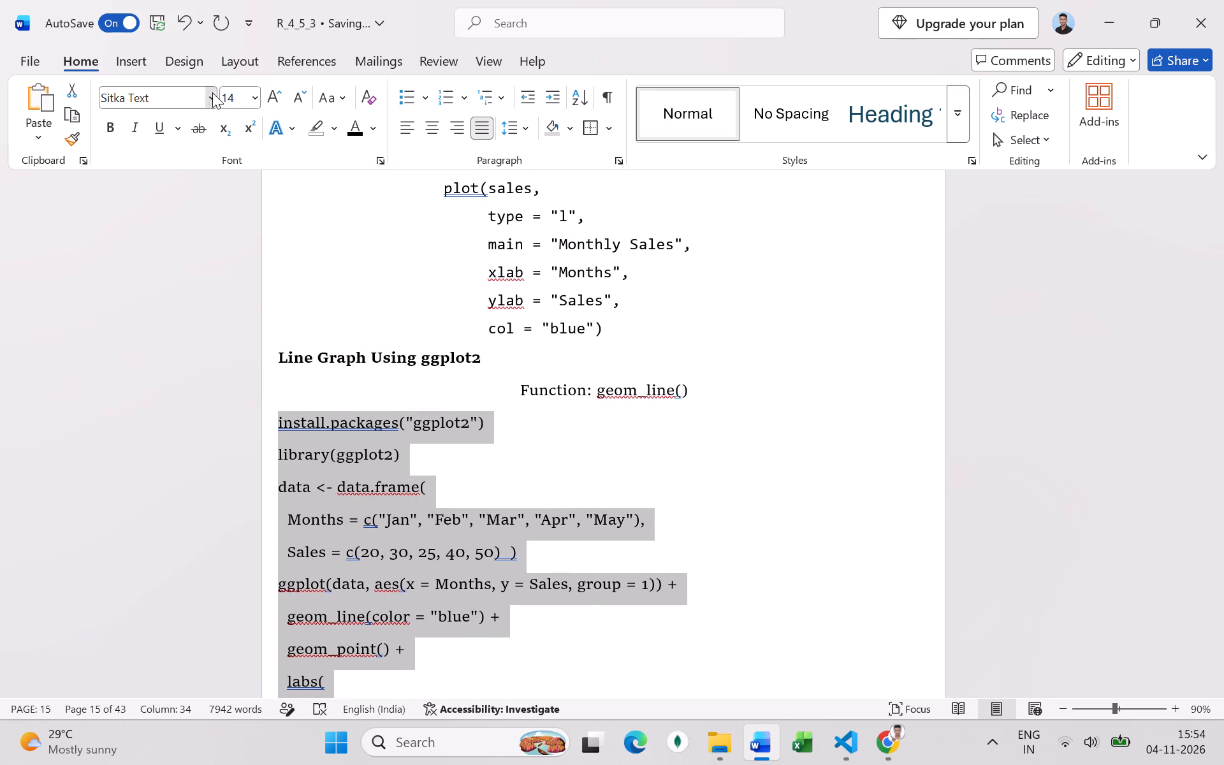
left_click(198, 226)
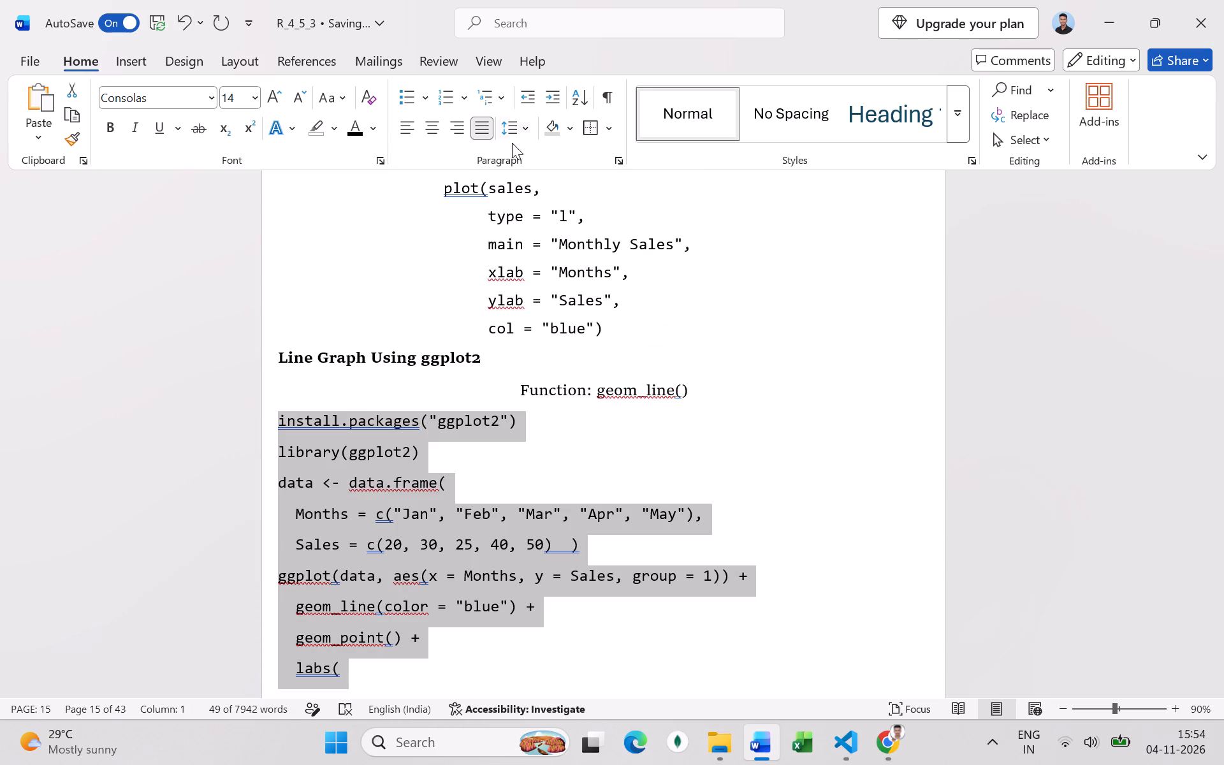
left_click(516, 127)
left_click(526, 156)
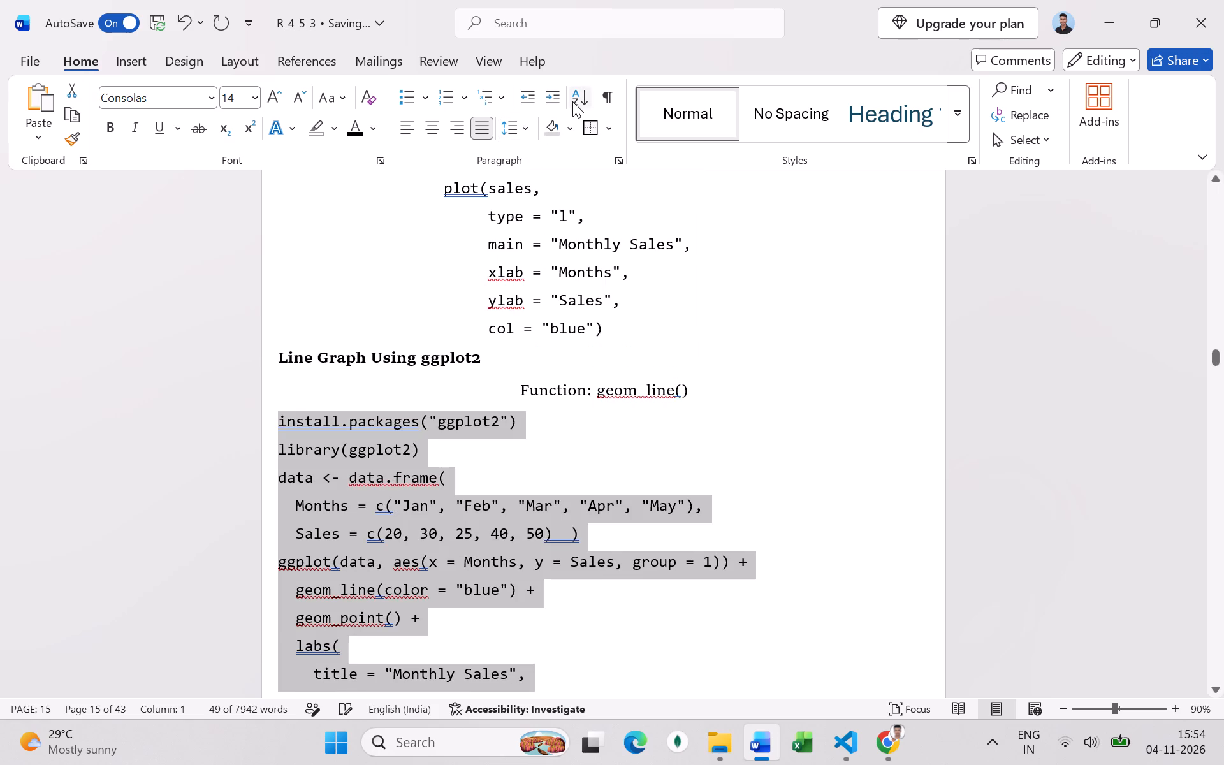
triple_click(551, 91)
scroll(377, 441, "down", 6)
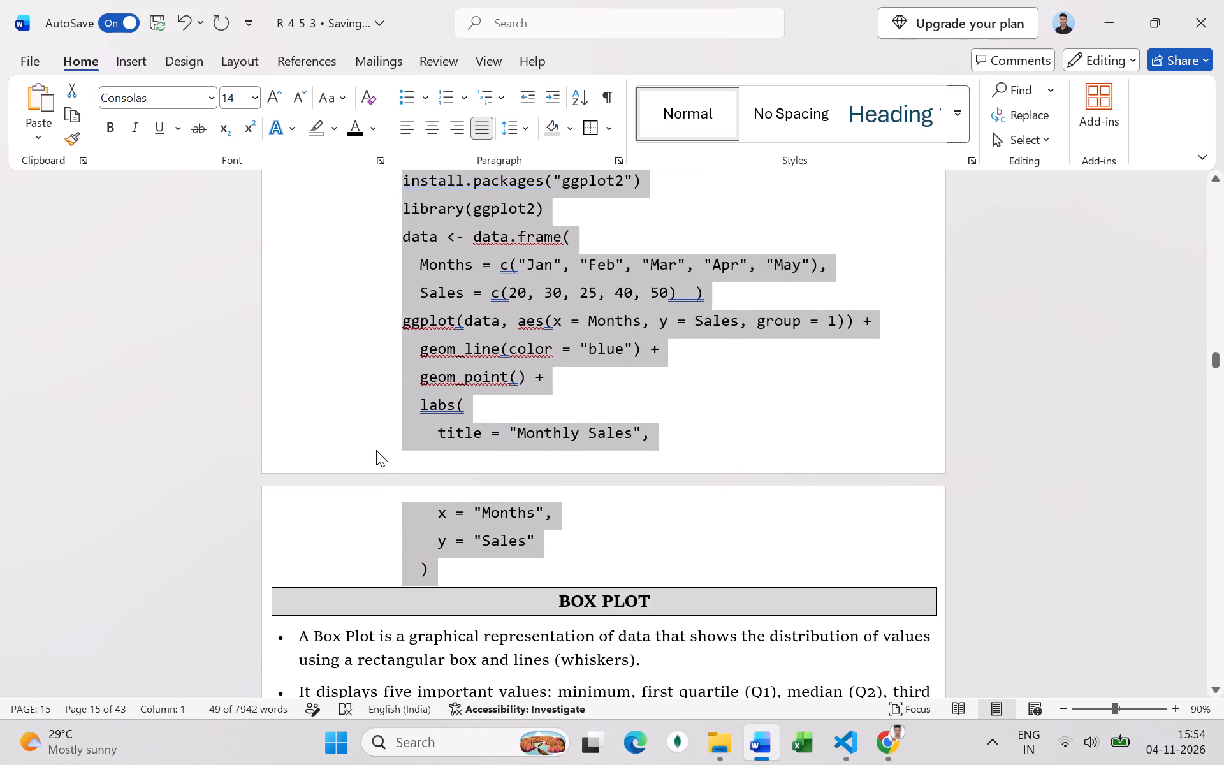
Join the closing parenthesis of labs( to the y = "Sales" line, keeping the closing quote and two spaces before the parenthesis.
left_click(383, 506)
scroll(383, 506, "down", 2)
scroll(383, 506, "up", 1)
scroll(383, 506, "down", 2)
scroll(383, 506, "up", 1)
scroll(383, 506, "down", 1)
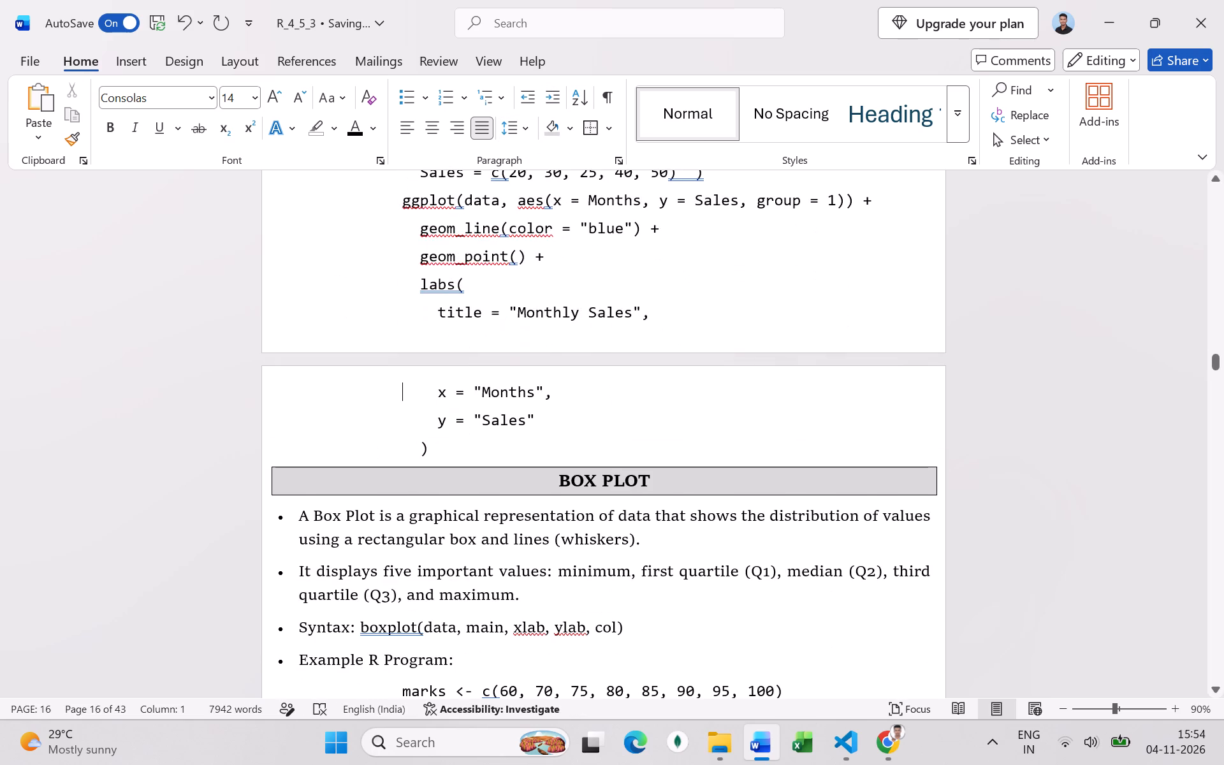
left_click(416, 456)
key("BackSpace")
key("BackSpace")
key("BackSpace")
key("BackSpace")
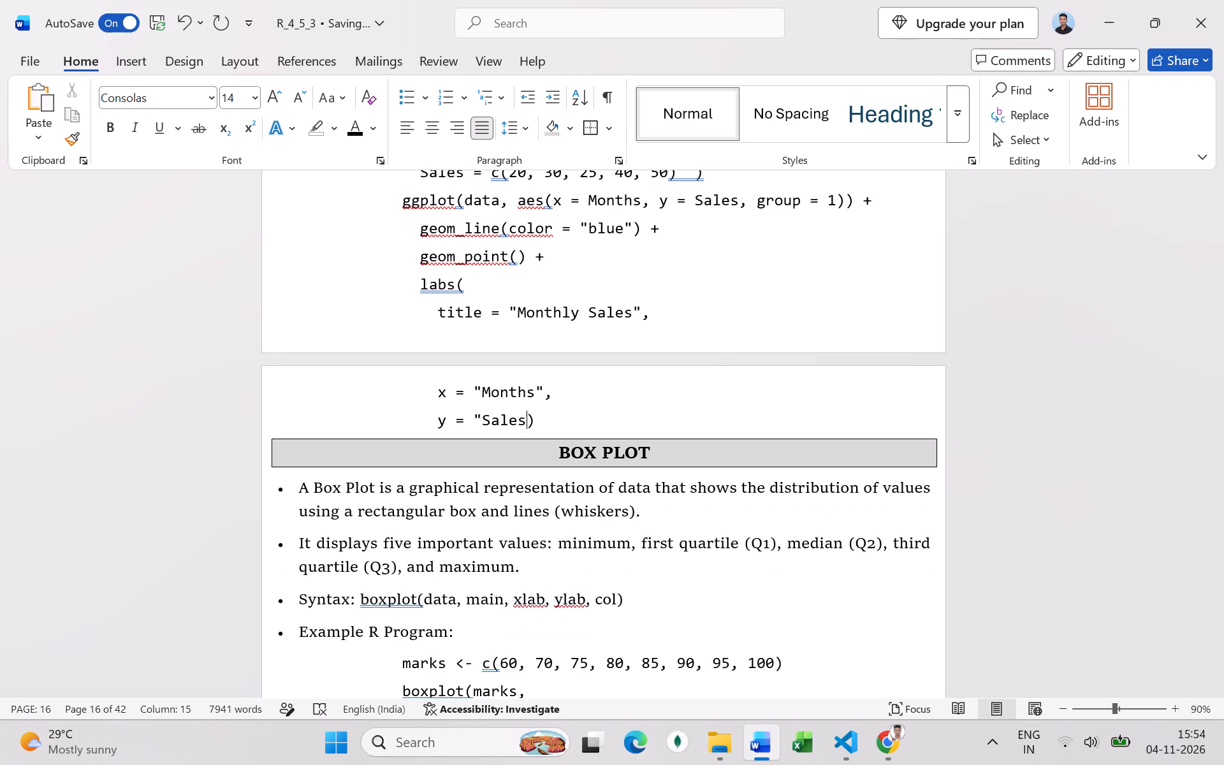
type("\"")
key("space")
key("space")
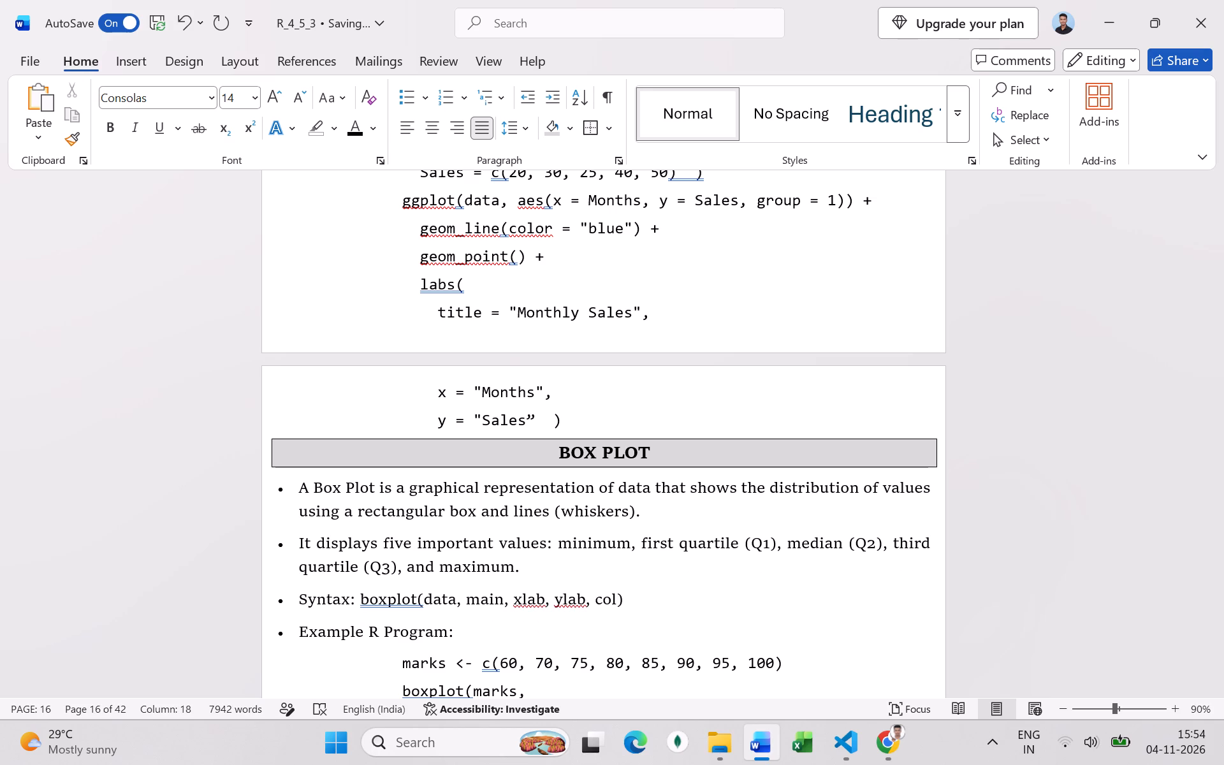
Review the formatting of the box plot, scatter plot and line graph sections and the start of Chapter 4.
scroll(426, 430, "down", 8)
scroll(425, 430, "up", 1)
scroll(425, 430, "down", 4)
scroll(422, 431, "up", 2)
scroll(422, 431, "down", 18)
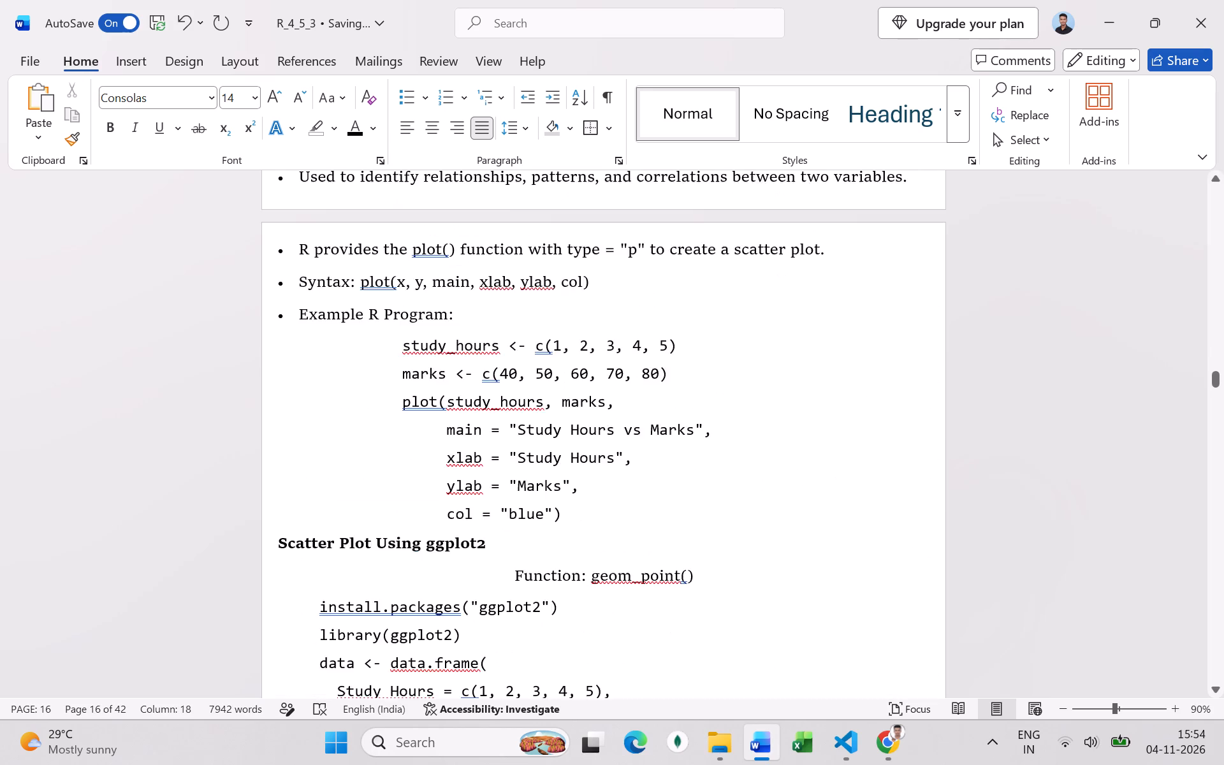
scroll(393, 443, "down", 8)
left_click(392, 446)
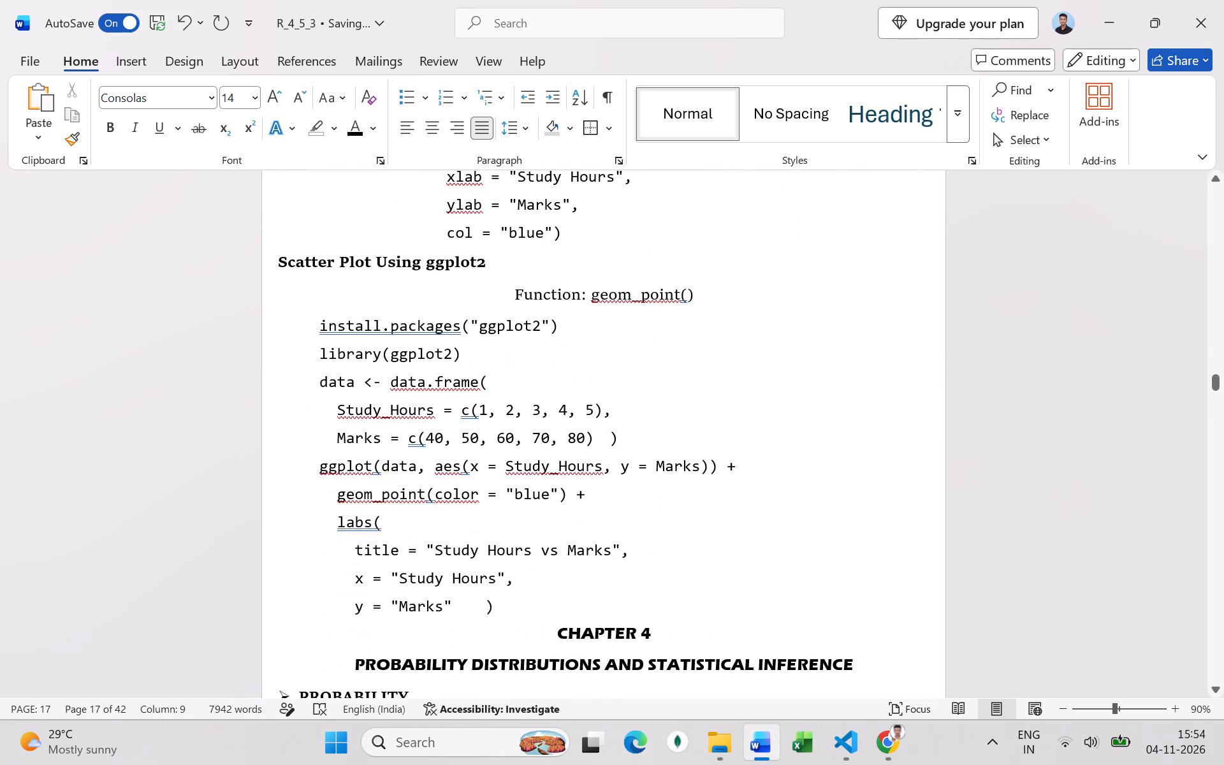
scroll(397, 442, "up", 10)
scroll(397, 442, "down", 1)
scroll(397, 442, "up", 6)
scroll(397, 442, "down", 1)
scroll(397, 442, "up", 6)
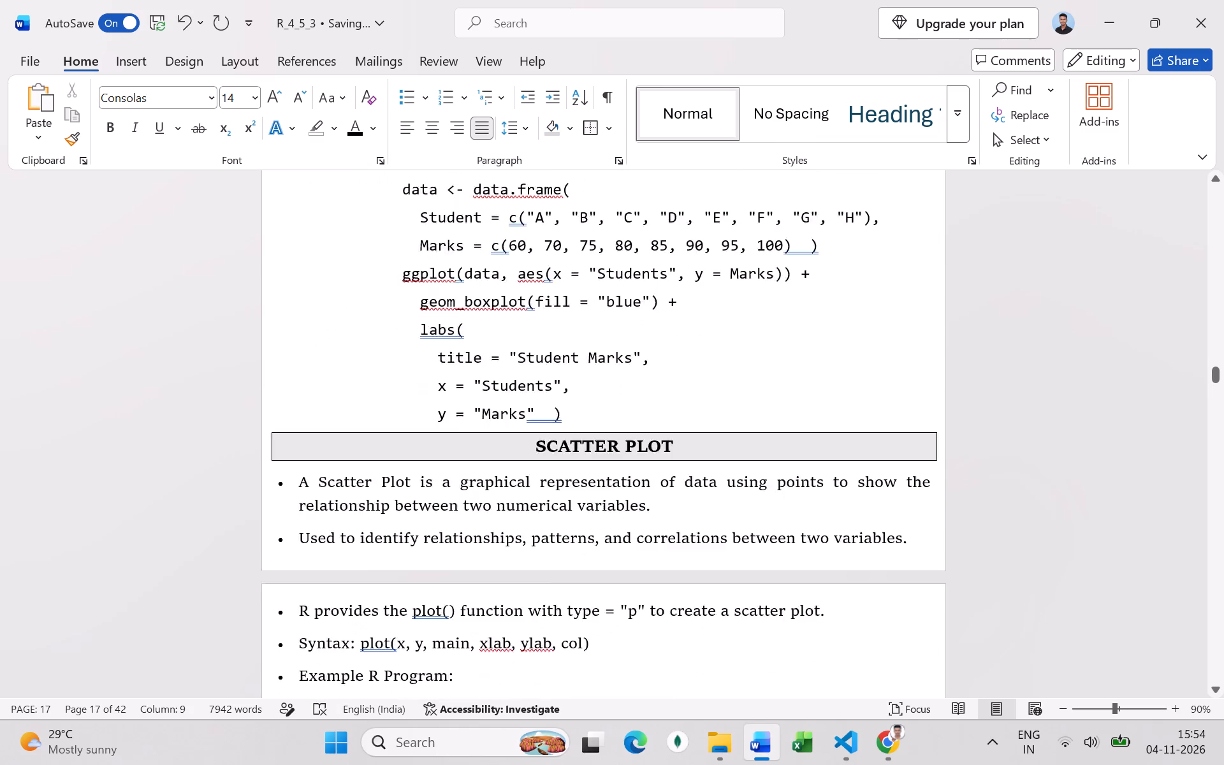
scroll(397, 442, "up", 10)
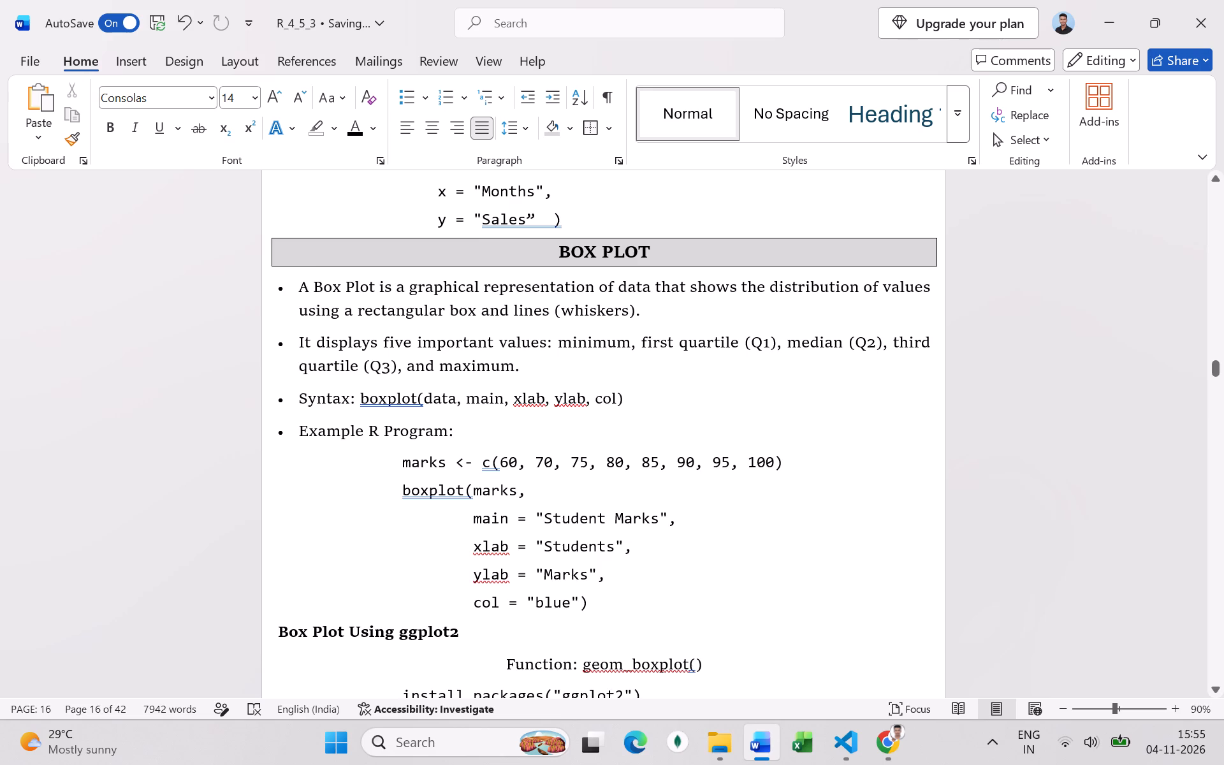
scroll(433, 455, "down", 15)
right_click_drag(421, 456, 441, 514)
scroll(441, 514, "down", 6)
left_click(455, 572)
scroll(455, 572, "down", 5)
scroll(455, 572, "up", 1)
scroll(455, 572, "down", 9)
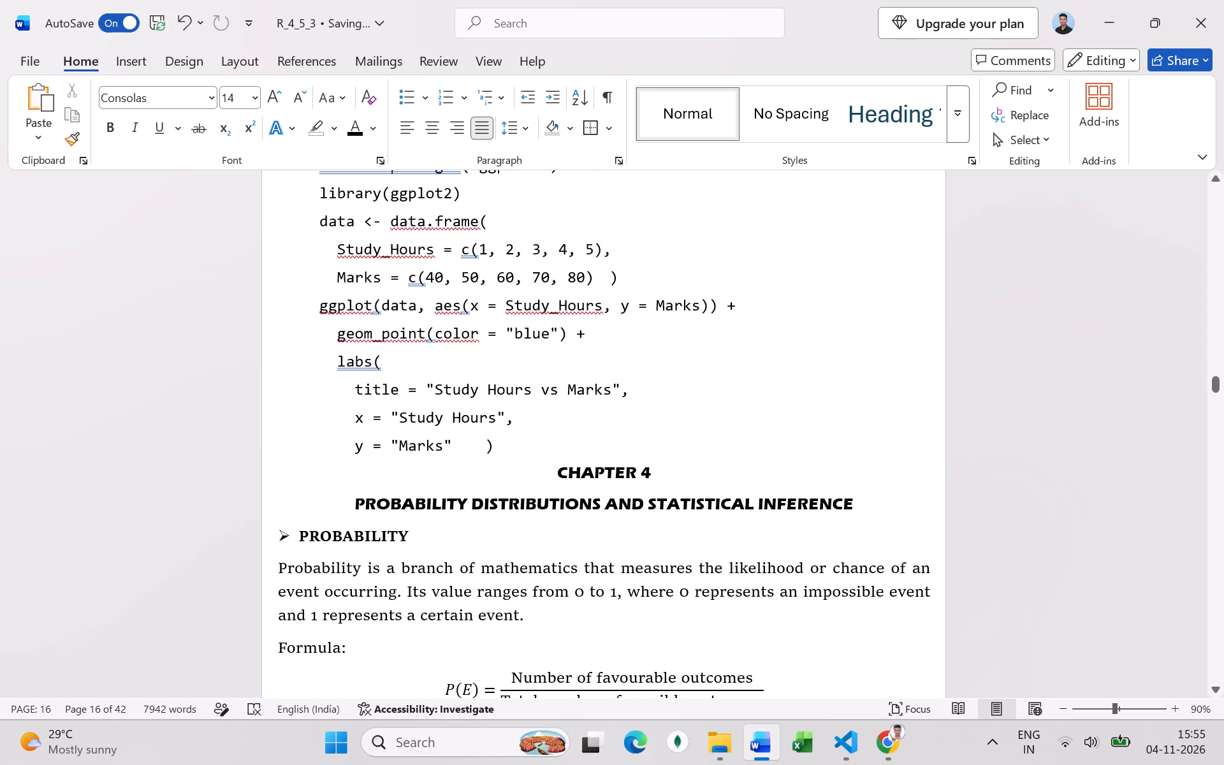
scroll(445, 517, "down", 7)
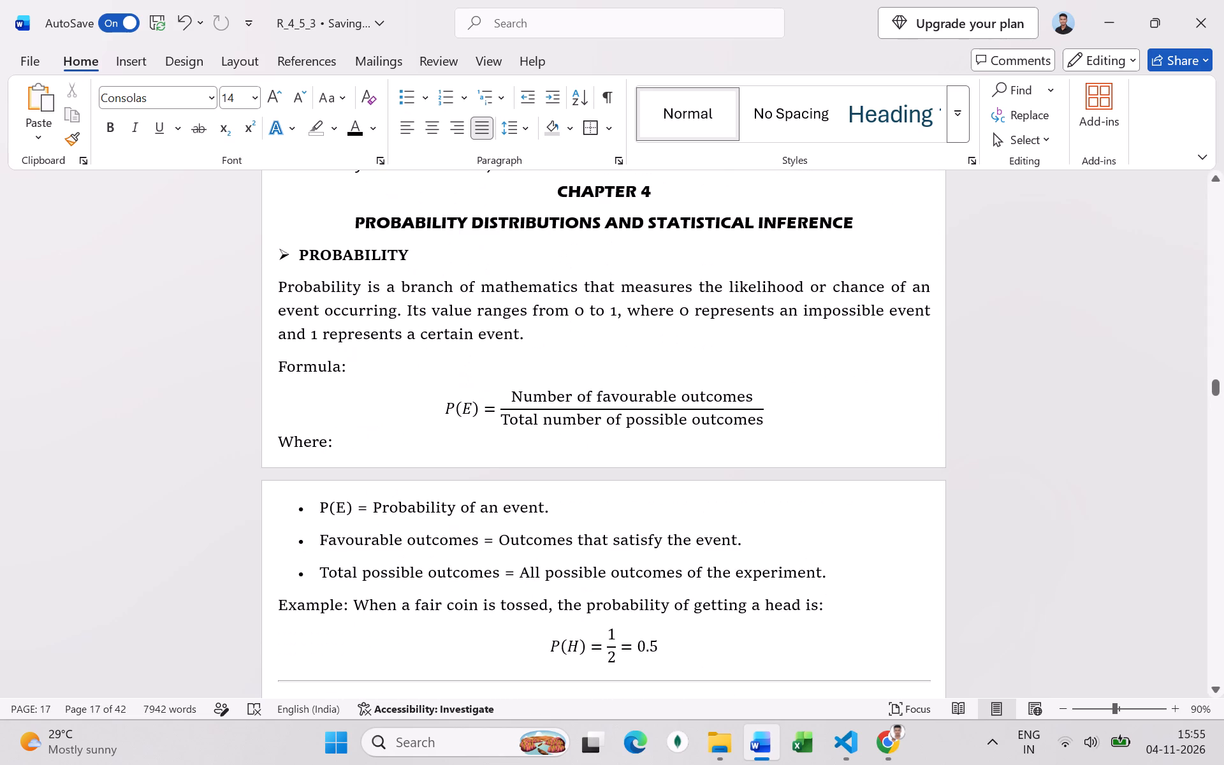
scroll(465, 460, "up", 15)
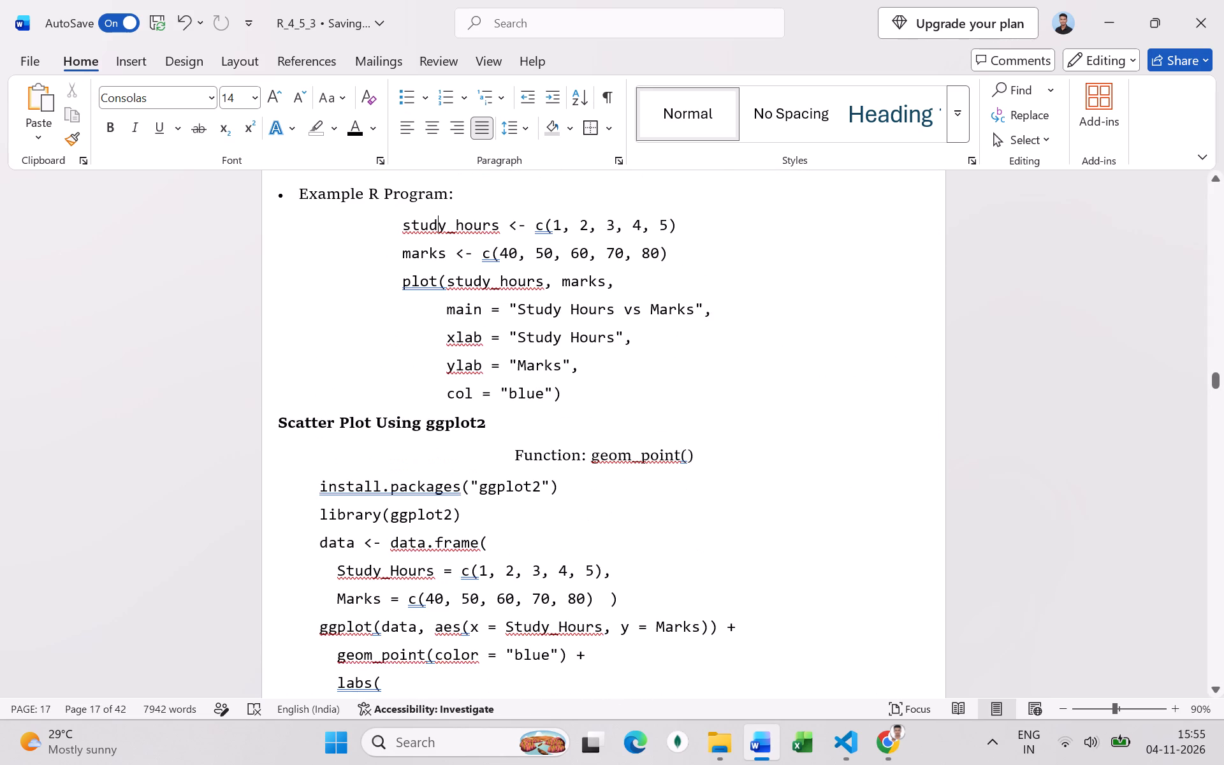
scroll(465, 460, "up", 4)
scroll(465, 460, "down", 1)
scroll(465, 460, "up", 14)
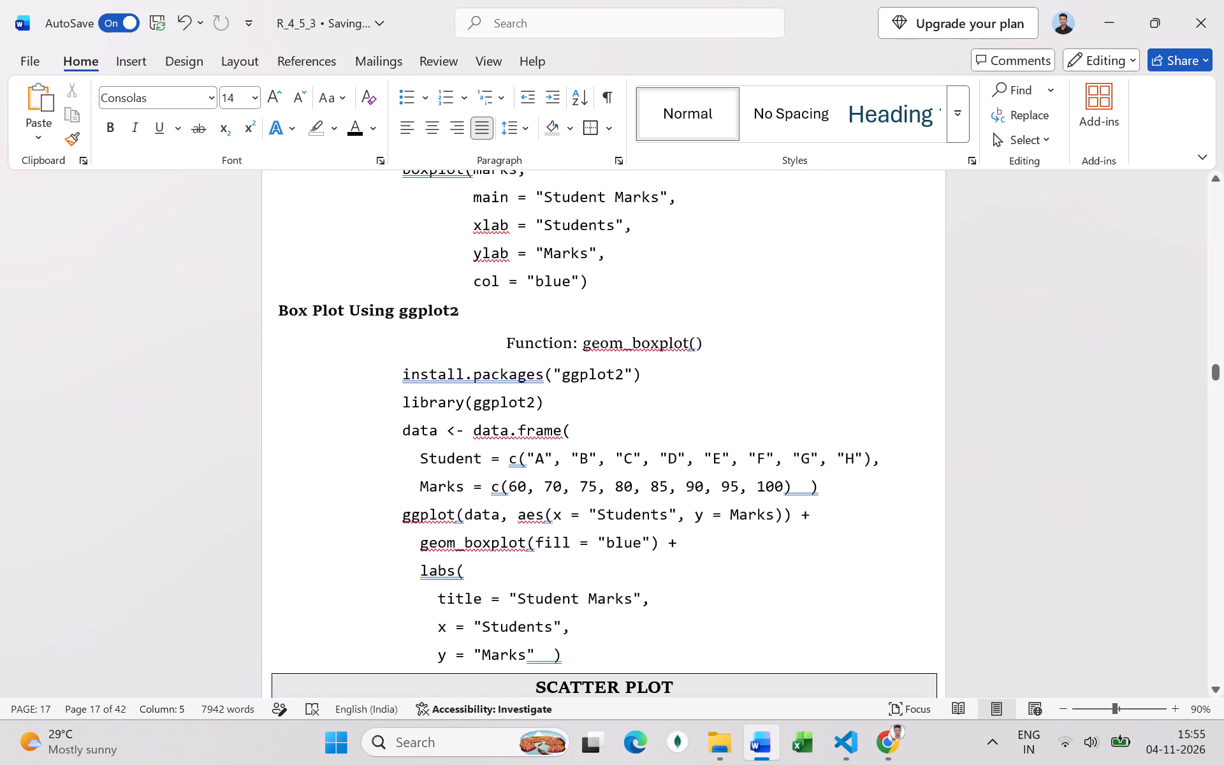
scroll(465, 460, "up", 18)
scroll(465, 460, "down", 2)
scroll(465, 460, "up", 20)
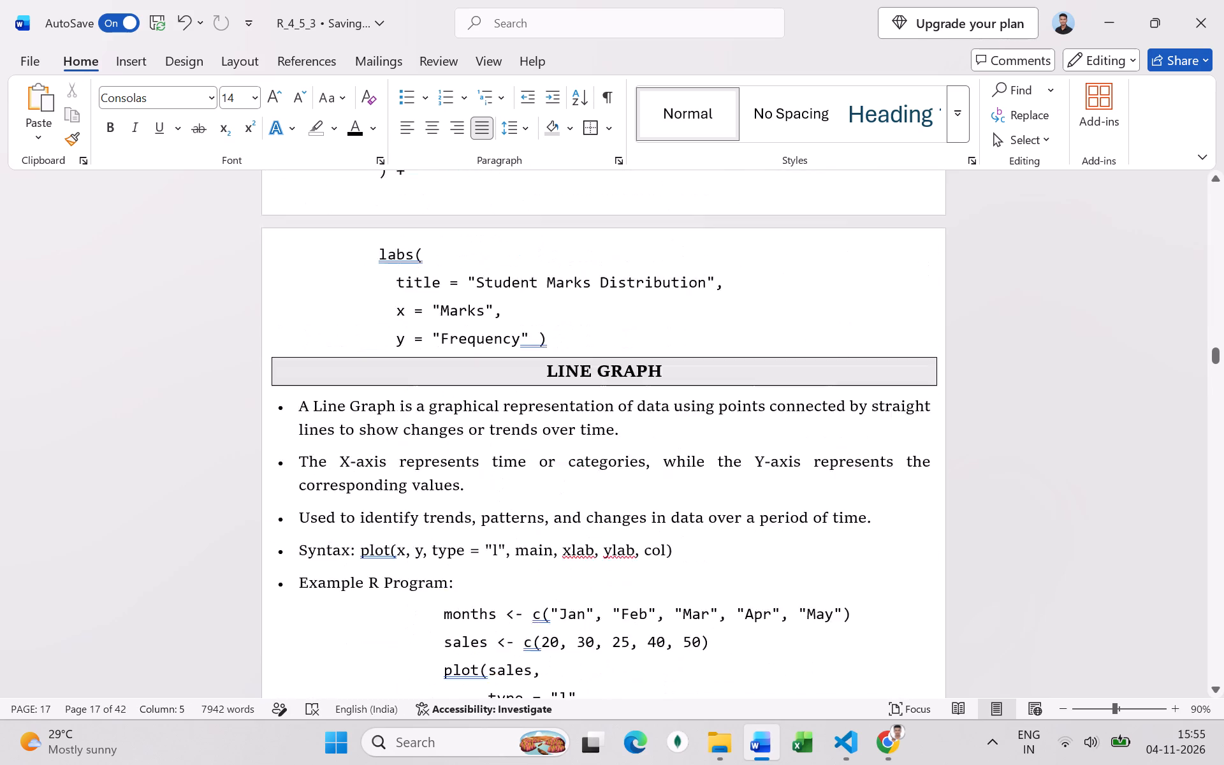
Join the ") +" line of geom_histogram( to the color = "black" line in the ggplot2 histogram code.
scroll(465, 460, "up", 10)
left_click(362, 625)
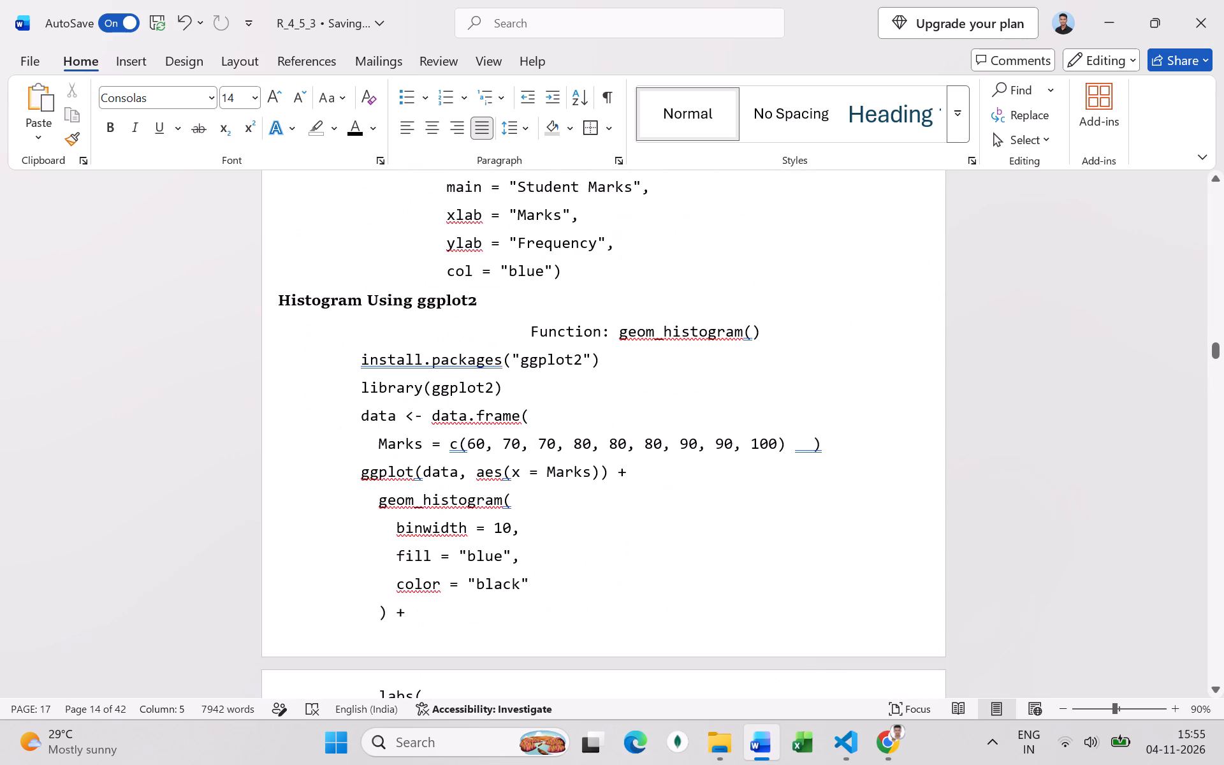
key("BackSpace")
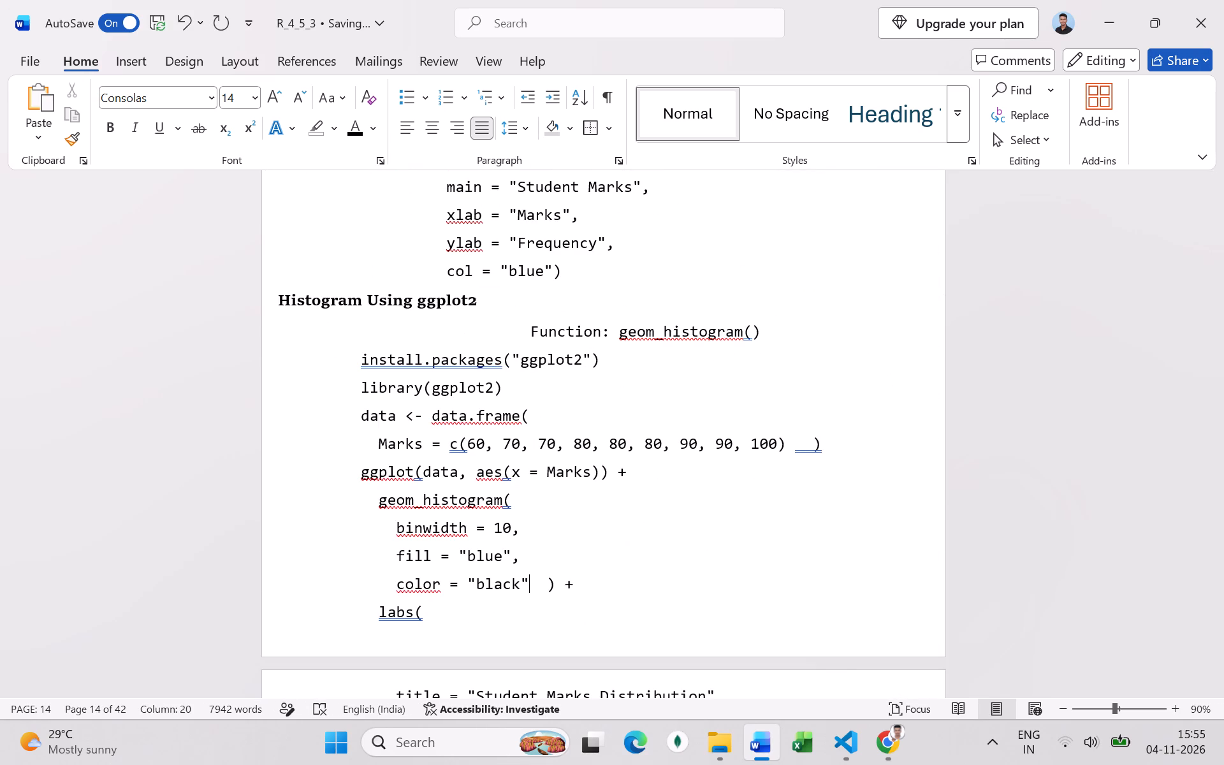
Review the earlier sections from the histogram back through correlation and variance to the CSV reading functions at the start of Chapter 3.
scroll(466, 450, "up", 15)
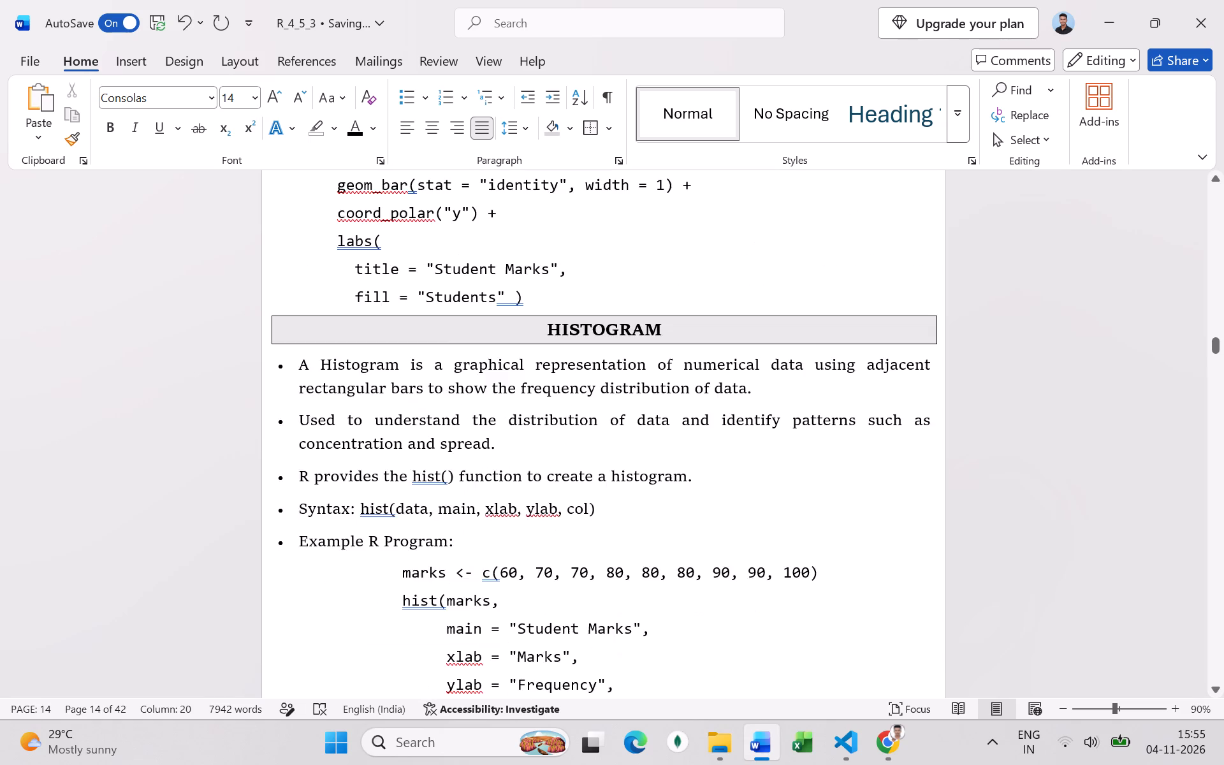
scroll(484, 441, "up", 20)
scroll(484, 441, "up", 20)
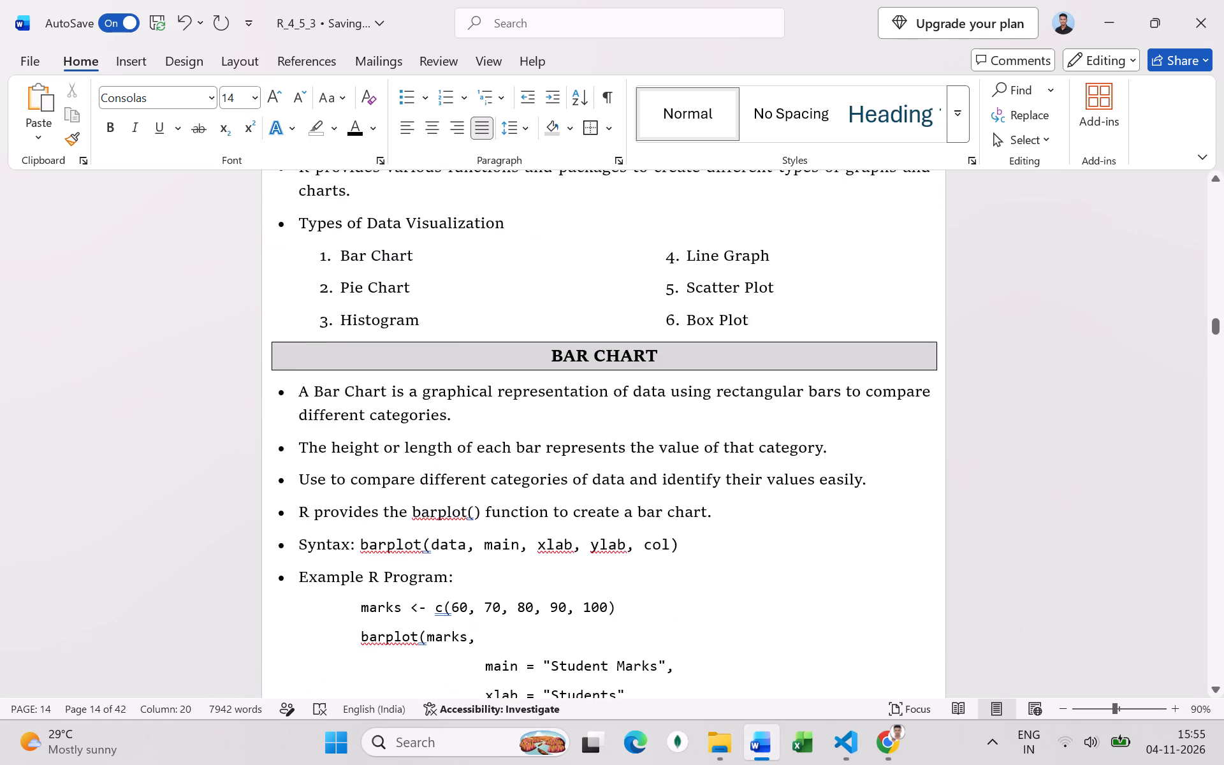
scroll(474, 413, "up", 5)
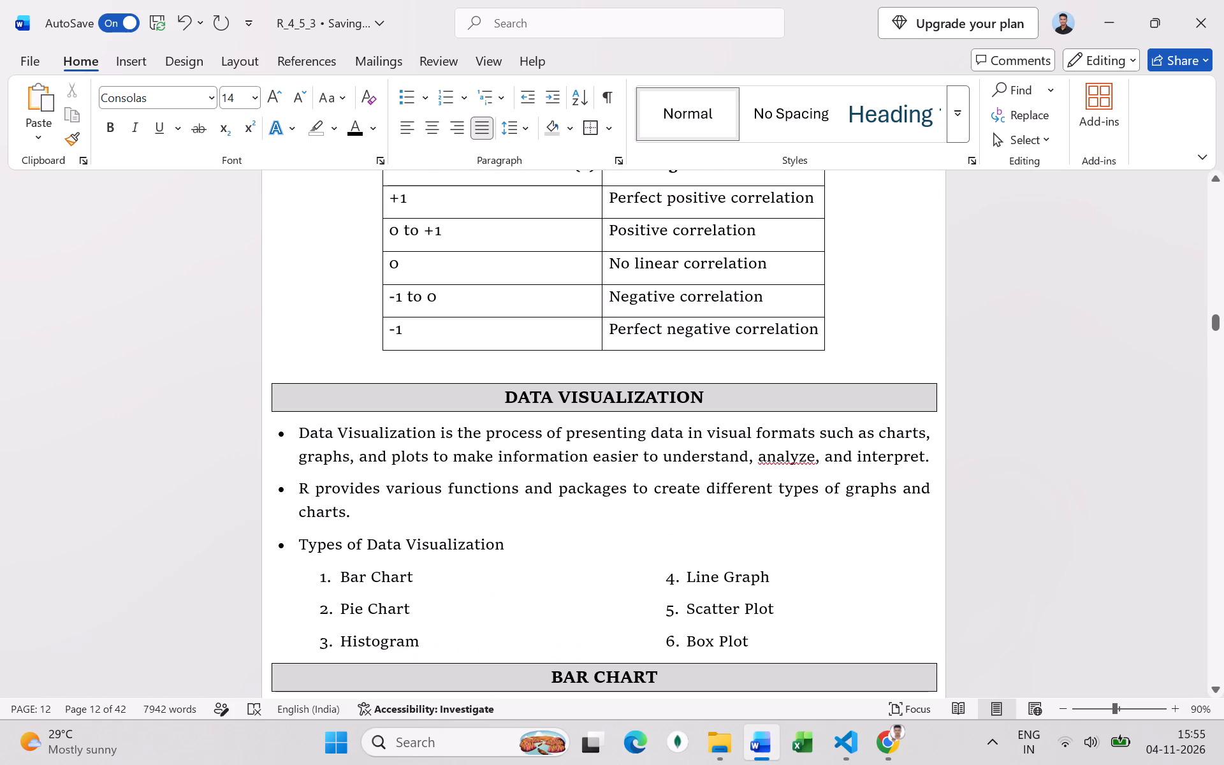
scroll(577, 563, "up", 6)
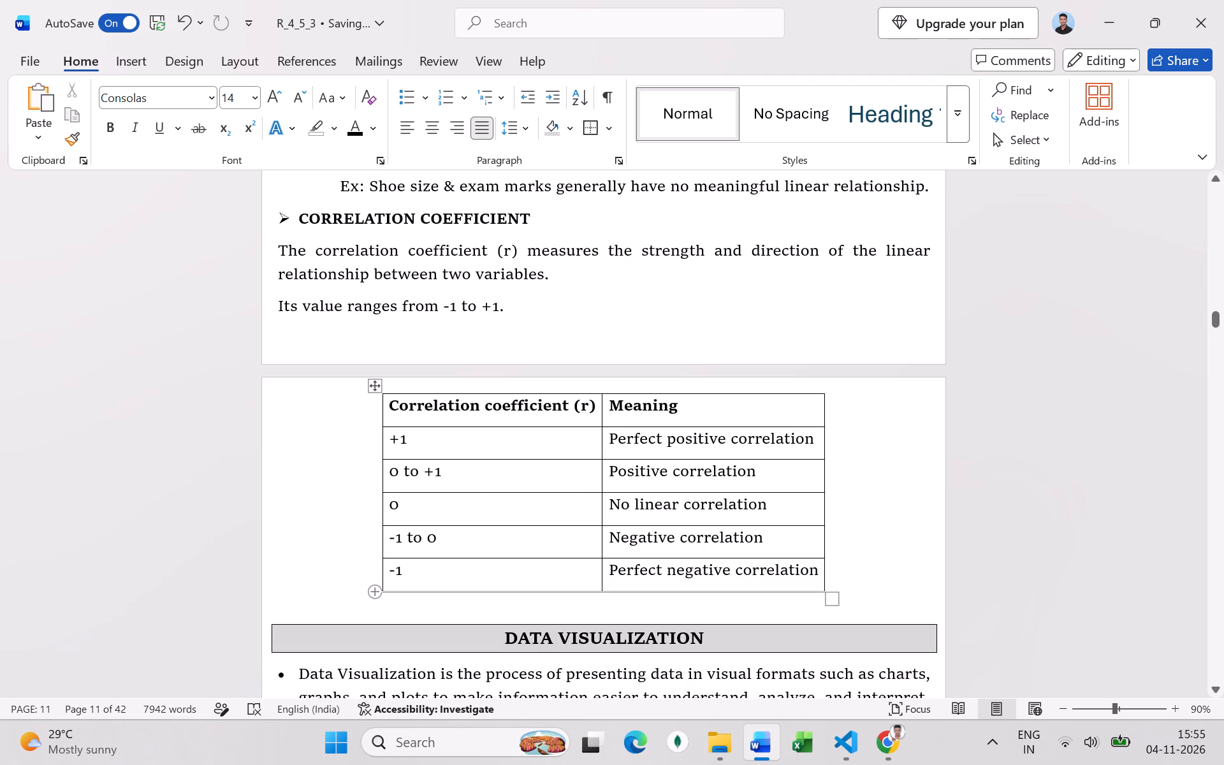
scroll(435, 459, "up", 12)
scroll(435, 459, "down", 1)
scroll(435, 459, "up", 3)
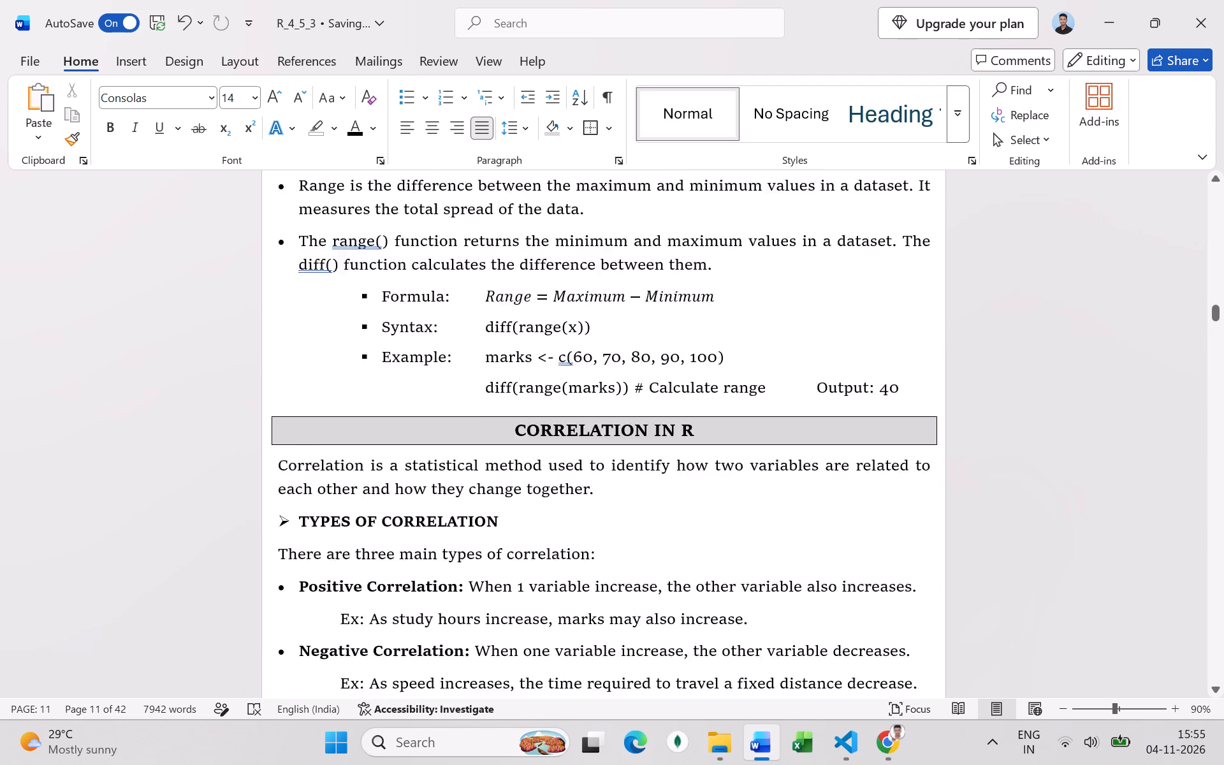
scroll(435, 459, "up", 13)
scroll(435, 458, "down", 1, "ctrl")
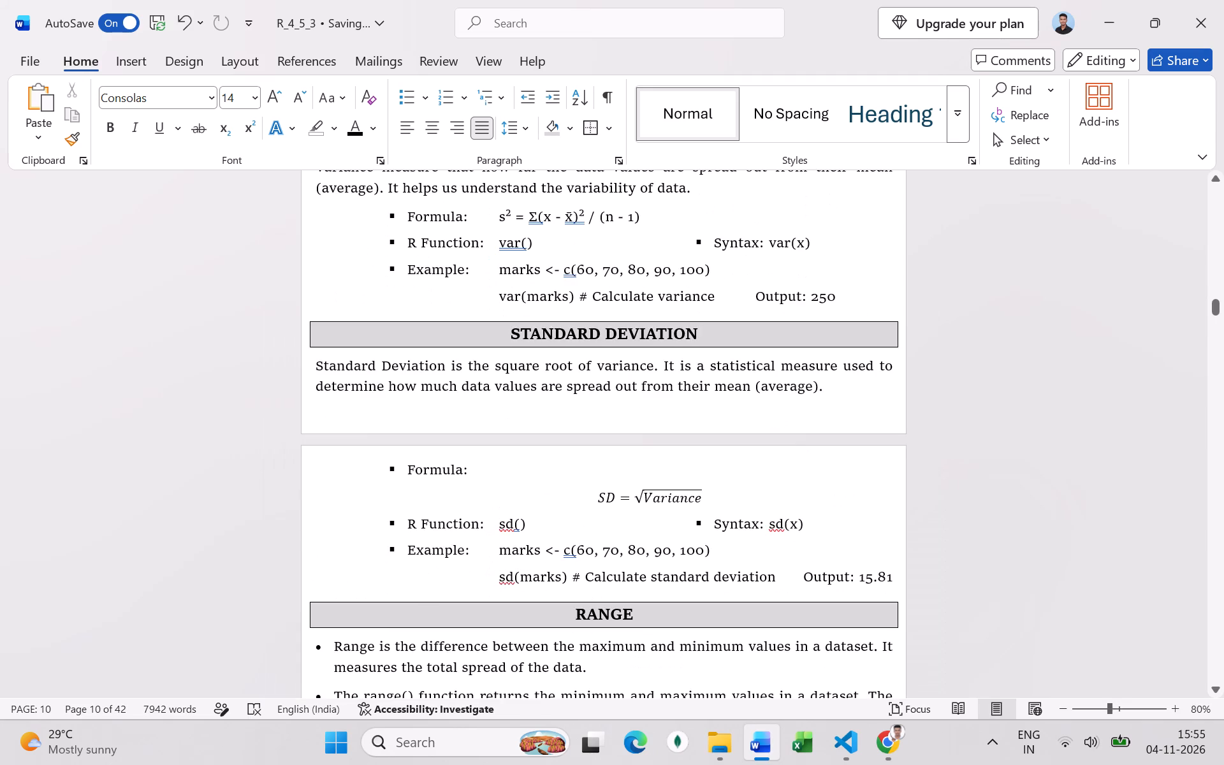
scroll(523, 408, "down", 3, "ctrl")
scroll(532, 381, "up", 8)
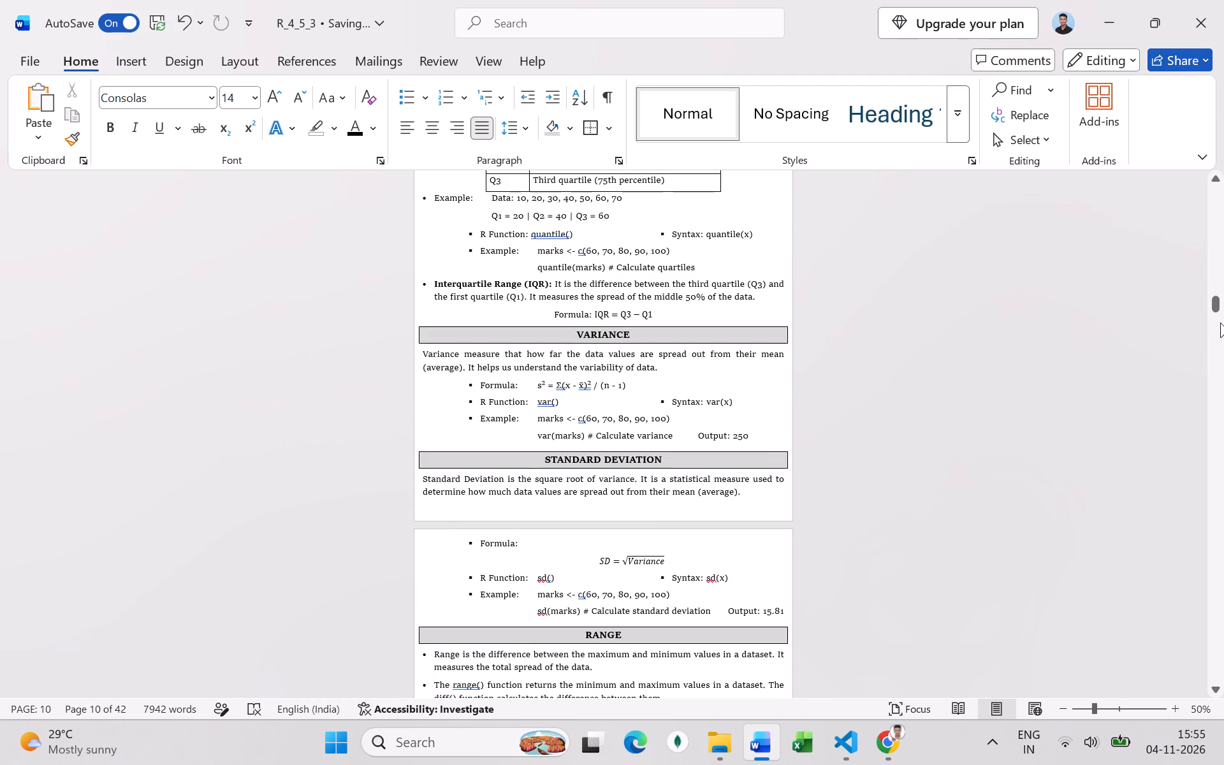
left_click_drag(1214, 307, 1187, 188)
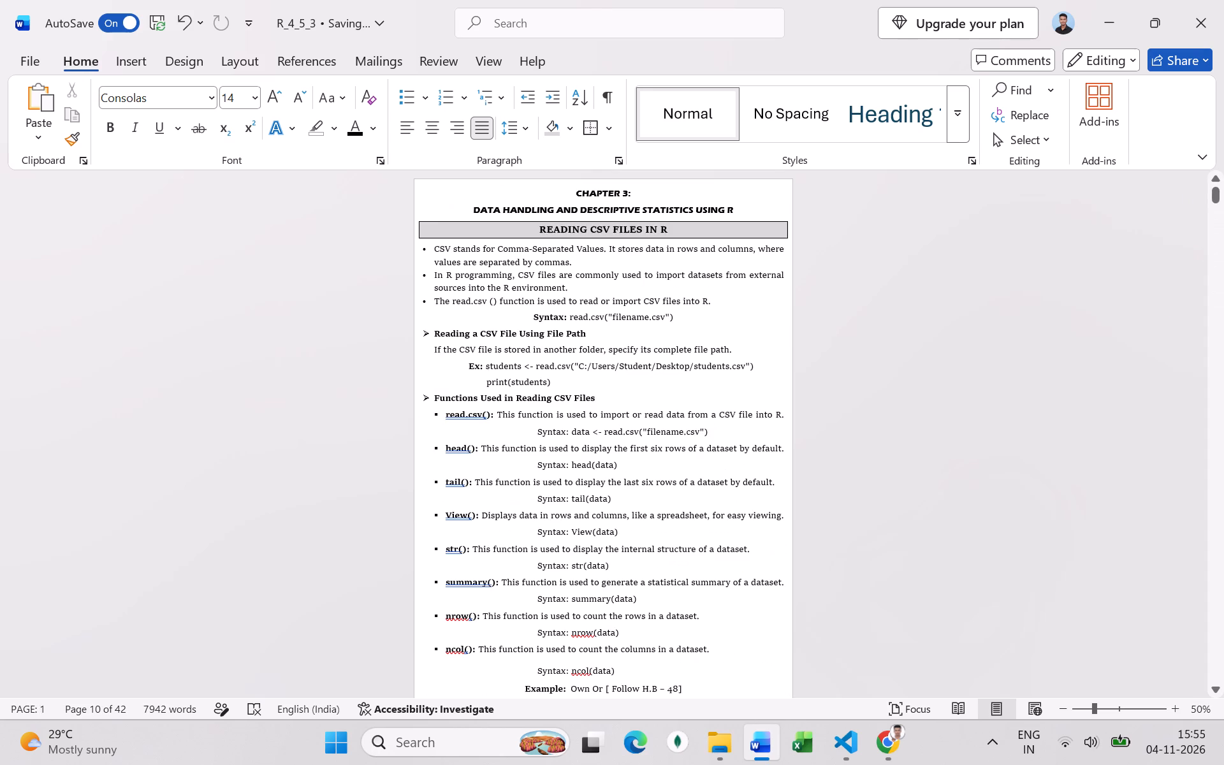
scroll(640, 414, "up", 3, "ctrl")
scroll(549, 425, "down", 9)
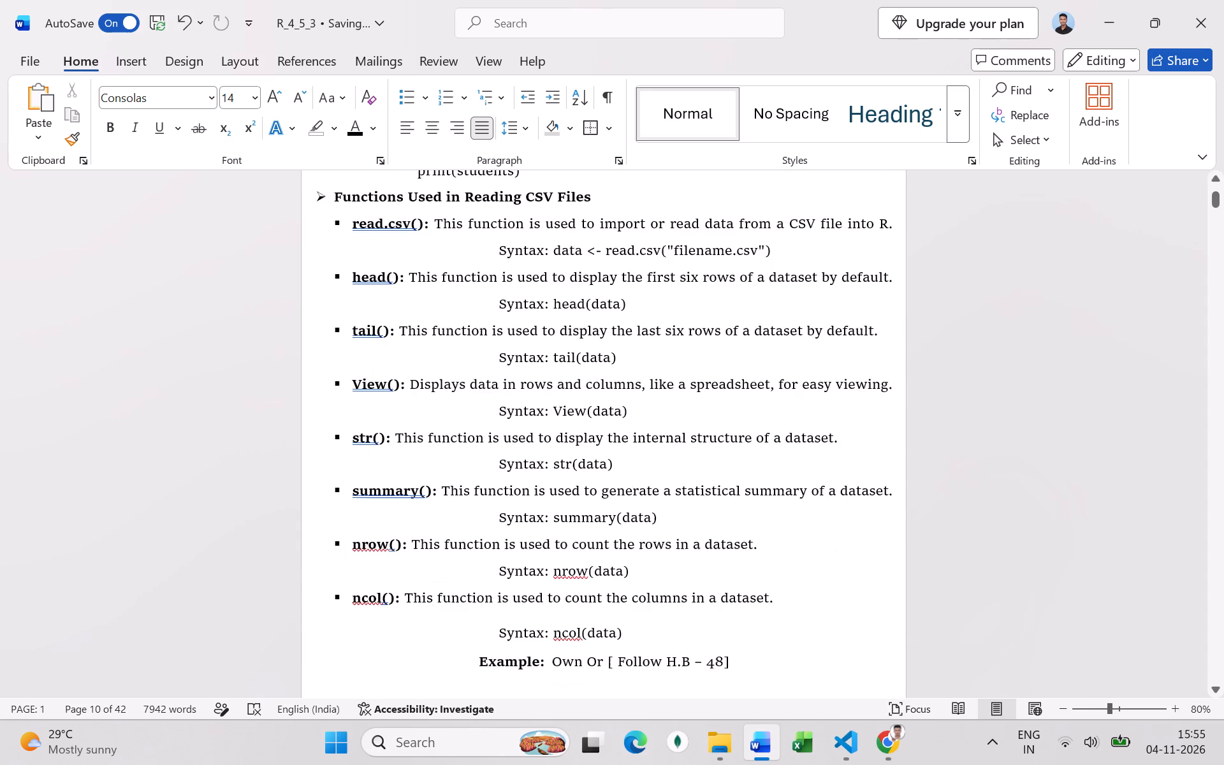
Increase the "READING EXCEL DATASETS IN R" heading to font size 16.
scroll(549, 425, "down", 20)
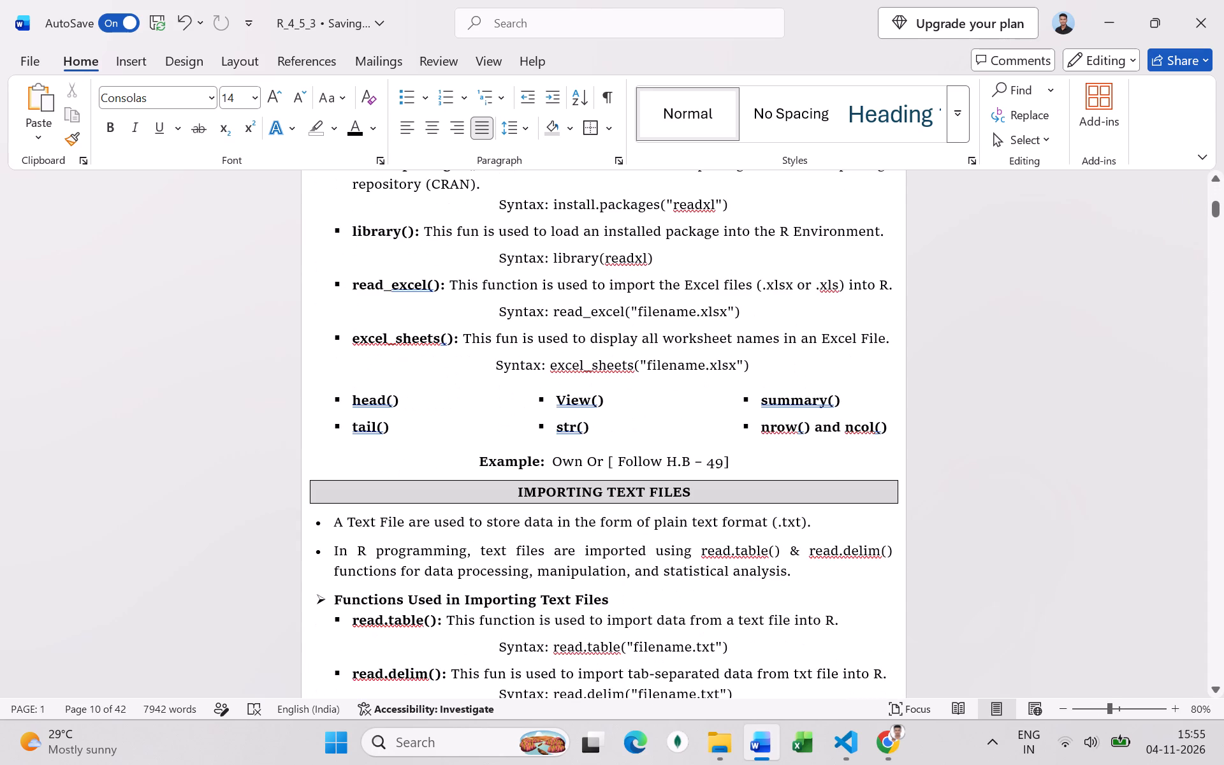
scroll(674, 472, "up", 9)
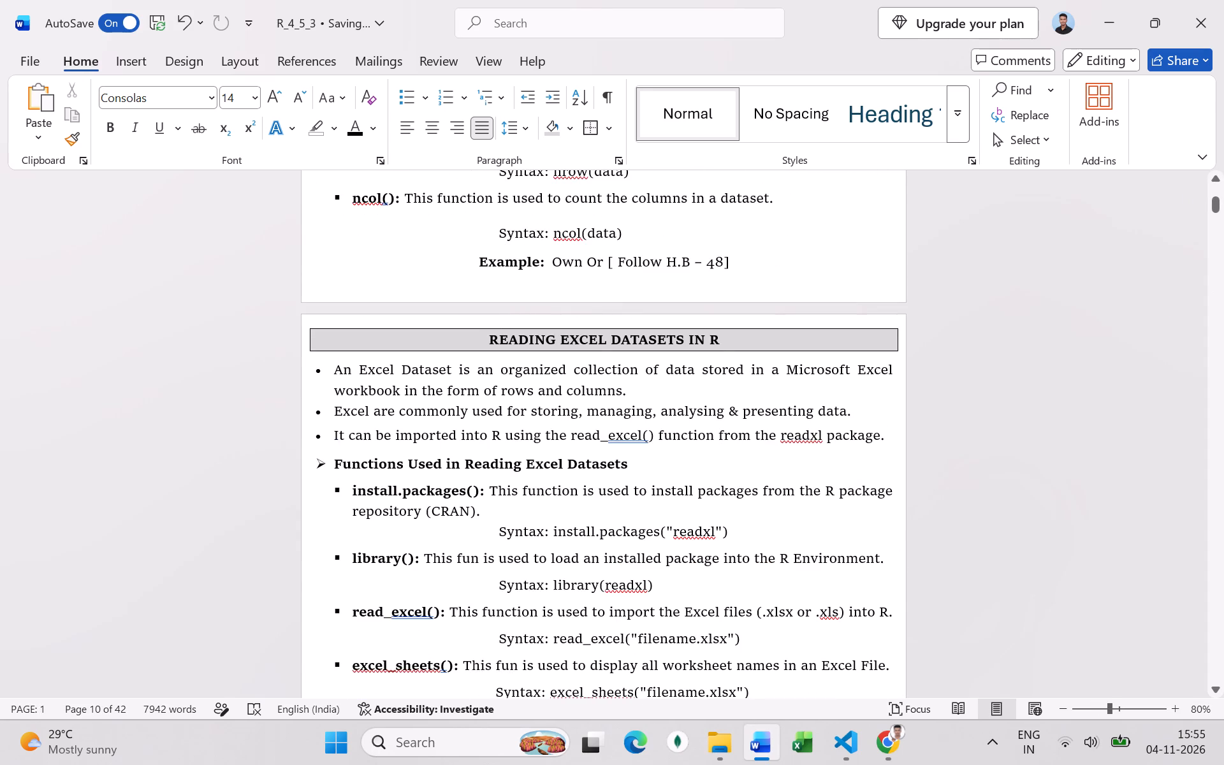
left_click_drag(745, 340, 486, 330)
left_click(280, 95)
Increase the "IMPORTING TEXT FILES" heading to font size 16.
scroll(426, 453, "down", 8)
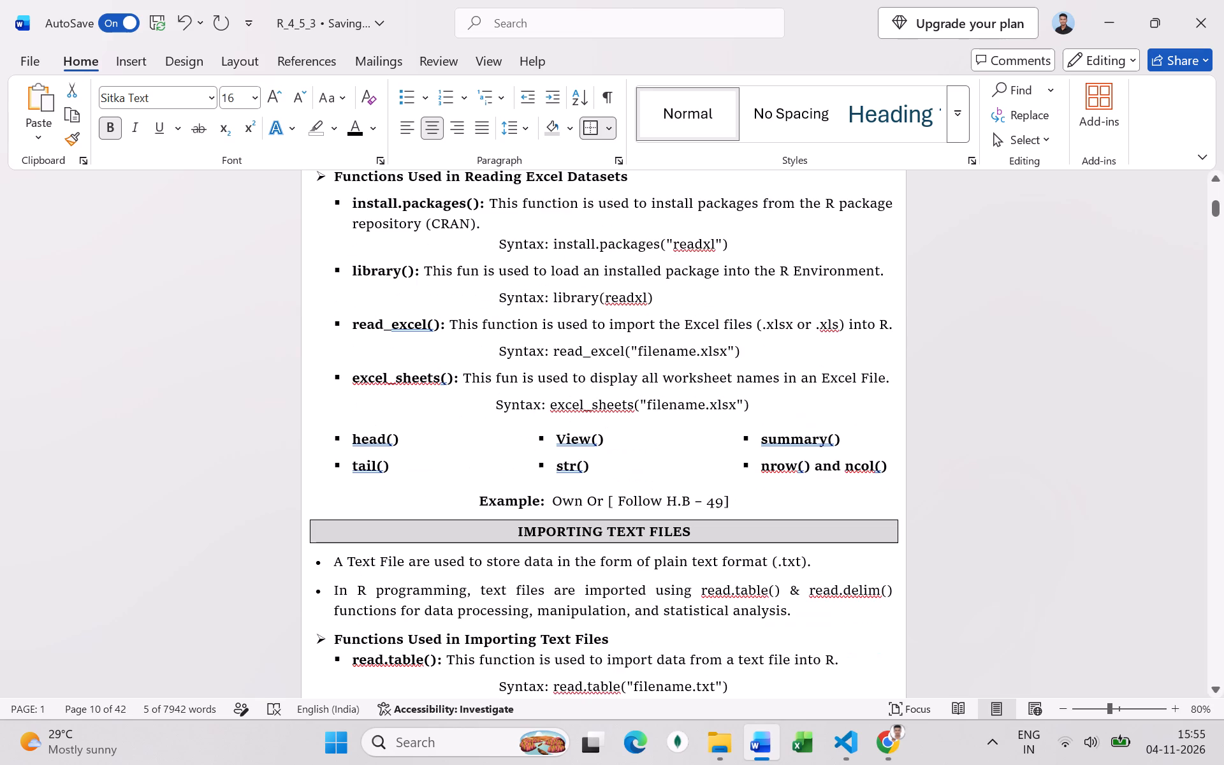
left_click_drag(729, 539, 409, 518)
left_click(532, 524)
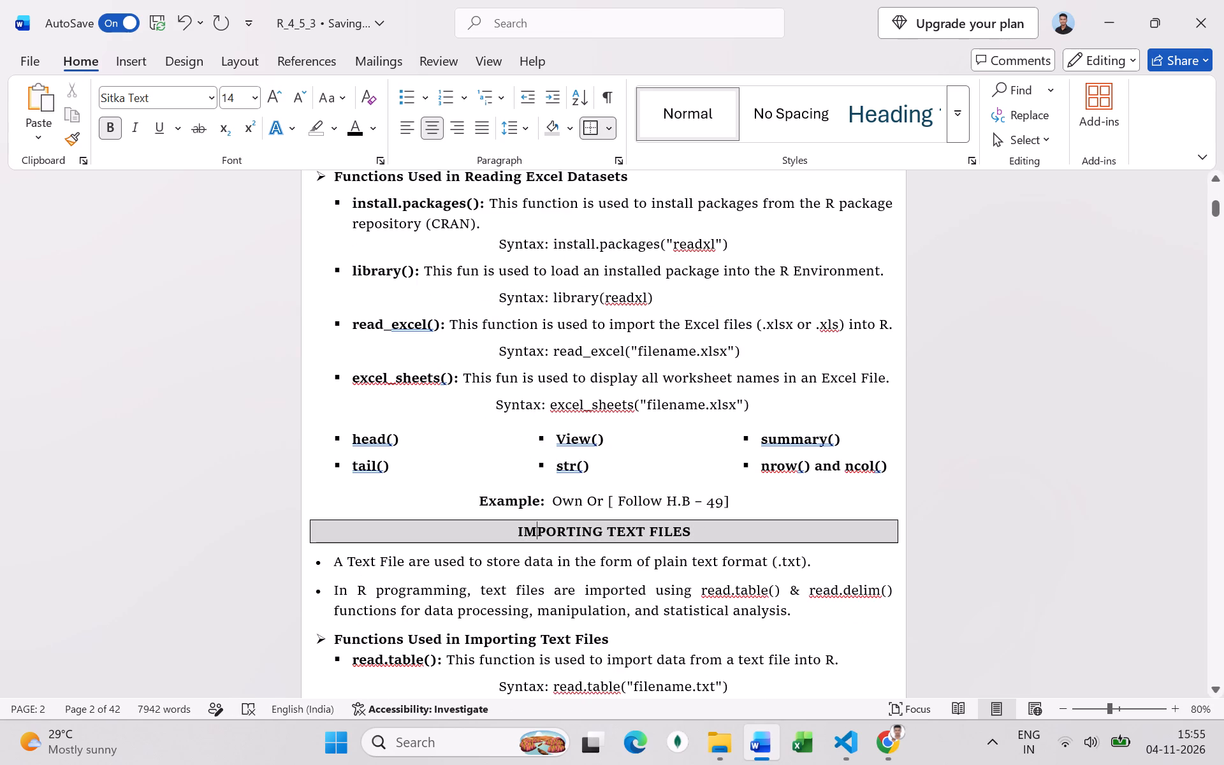
left_click_drag(491, 541, 687, 537)
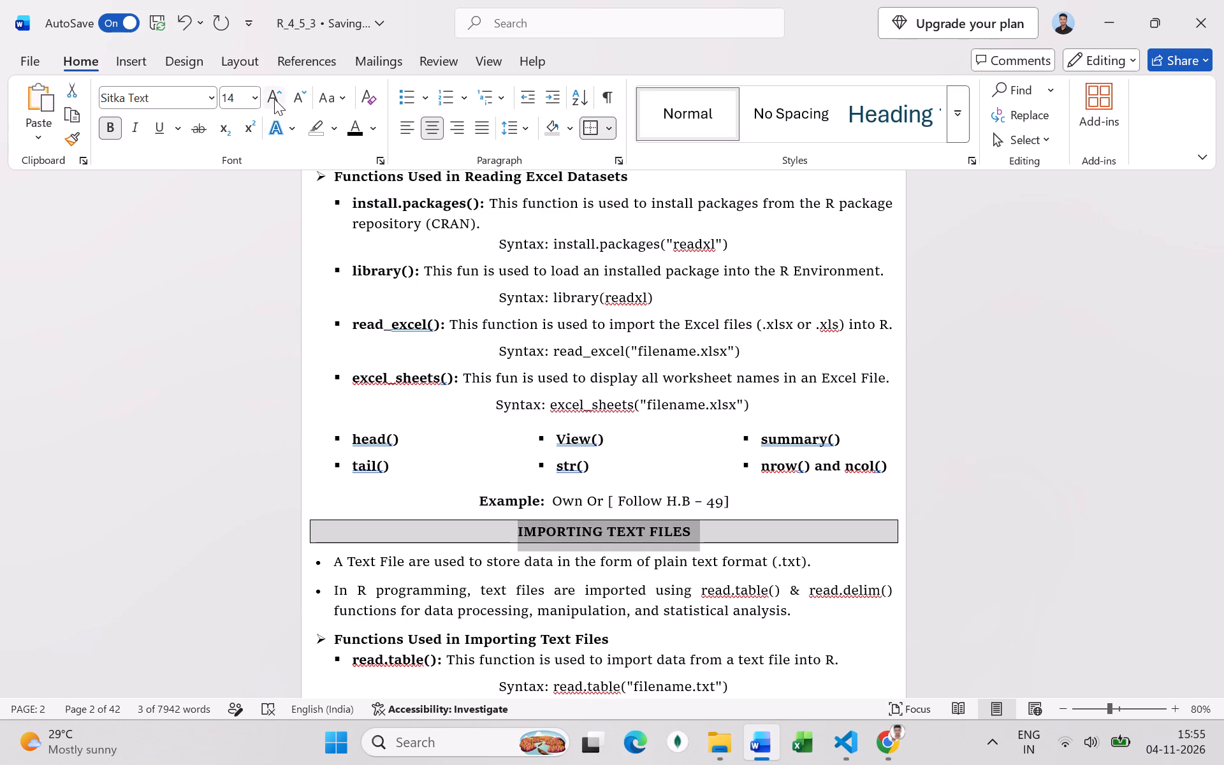
left_click(274, 99)
Increase the "EXPORTING PROCESSED DATA" heading to font size 16.
scroll(333, 492, "down", 7)
scroll(449, 516, "down", 5)
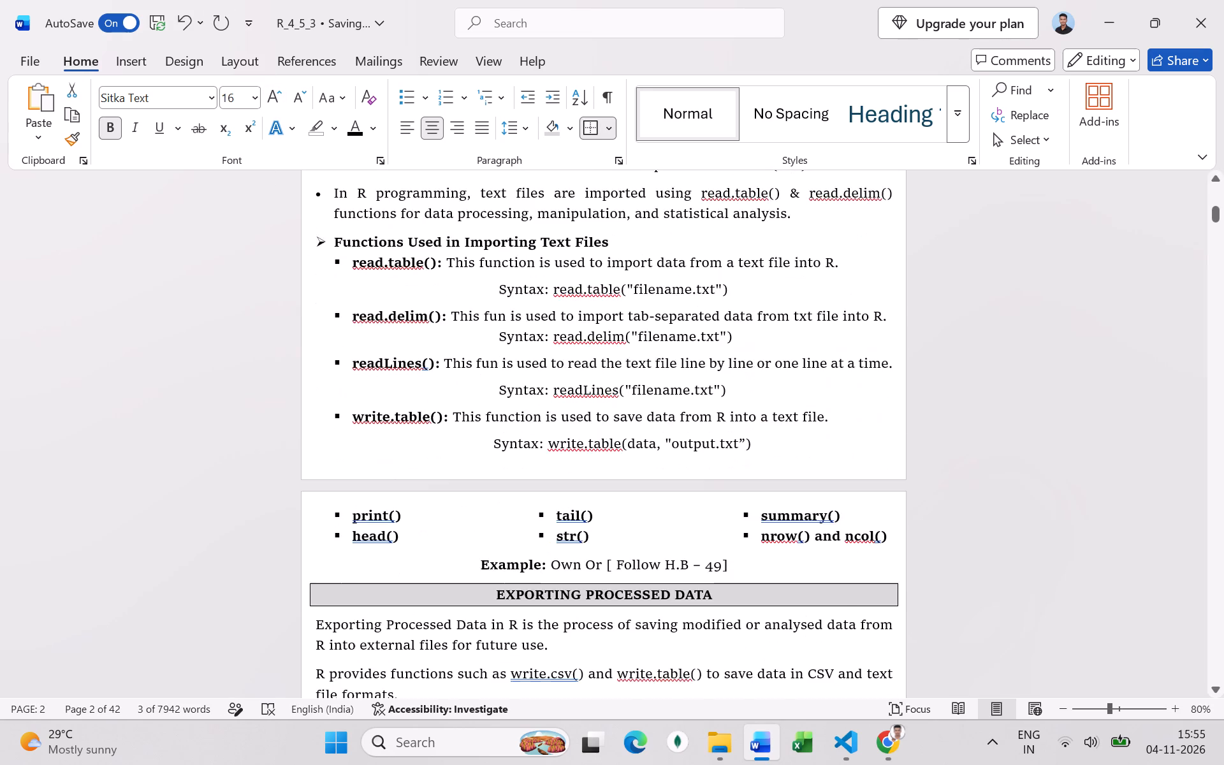
scroll(449, 516, "down", 3)
left_click_drag(489, 446, 718, 459)
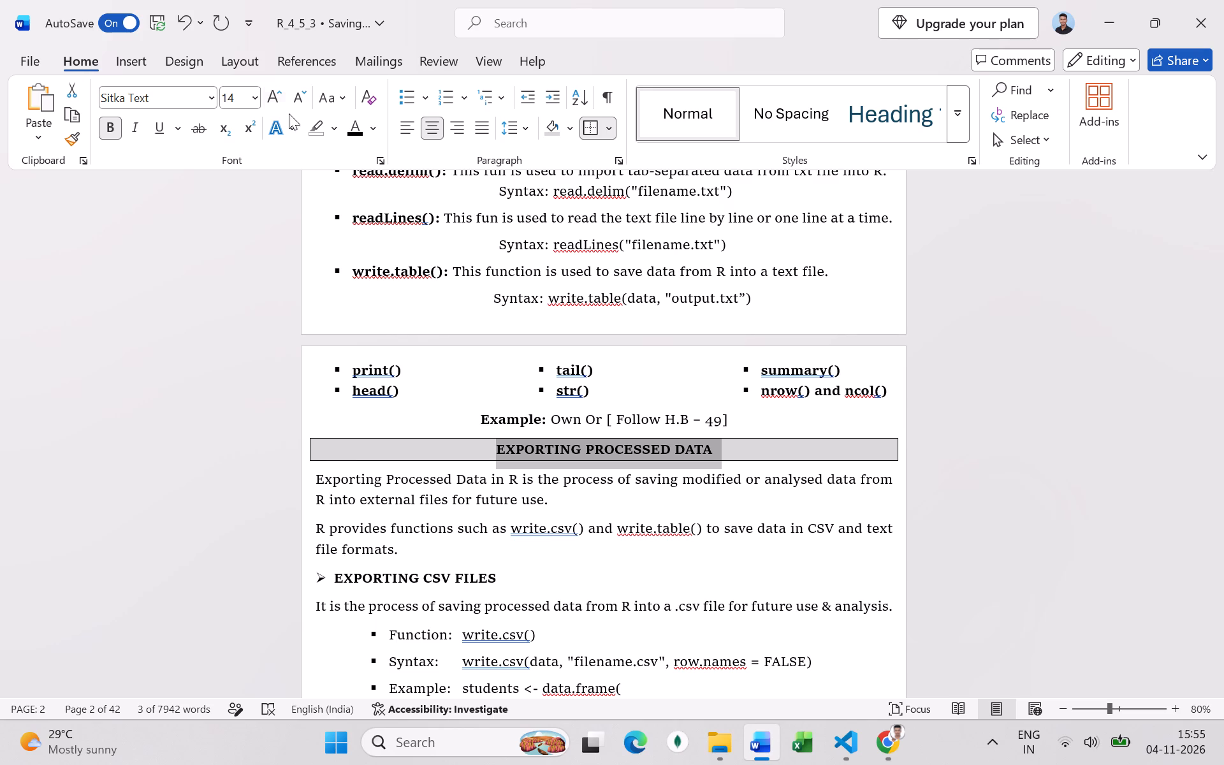
left_click(269, 100)
left_click(423, 572)
Increase the "DATA CLEANING AND PREPARATION" heading to font size 16.
scroll(423, 572, "down", 16)
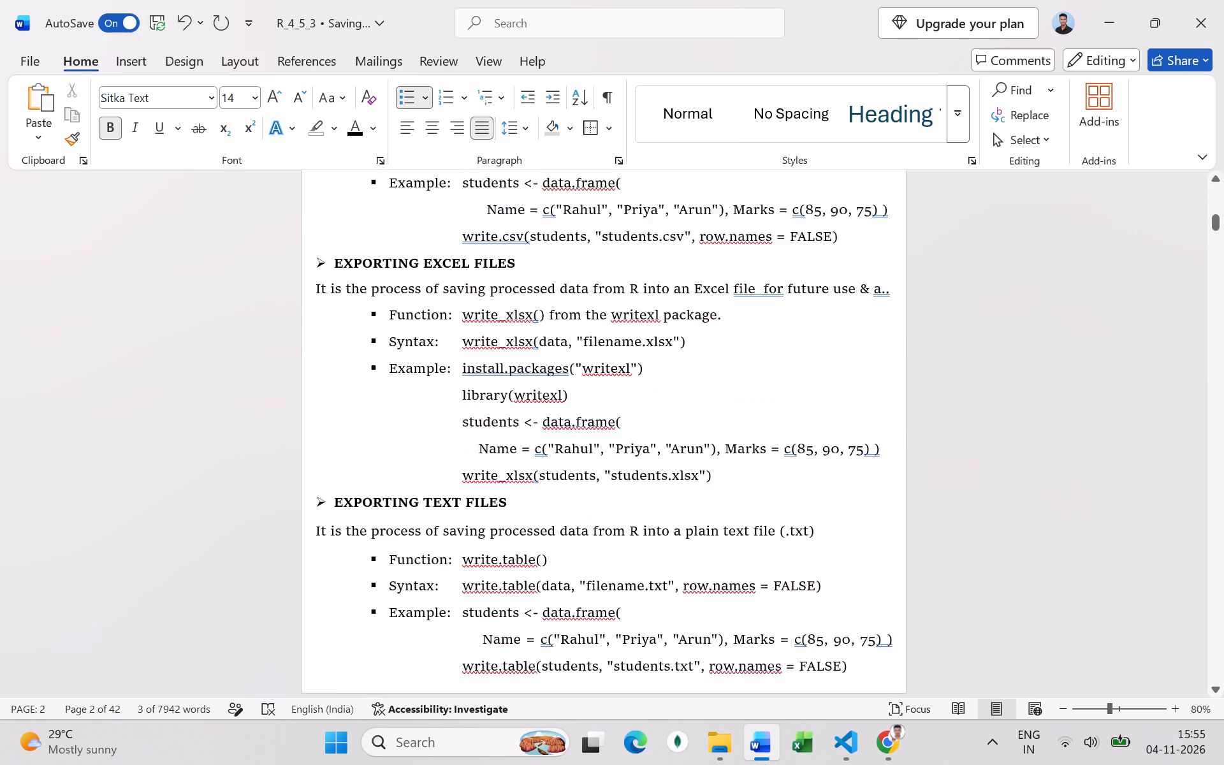
scroll(423, 564, "down", 2)
left_click_drag(486, 592, 728, 581)
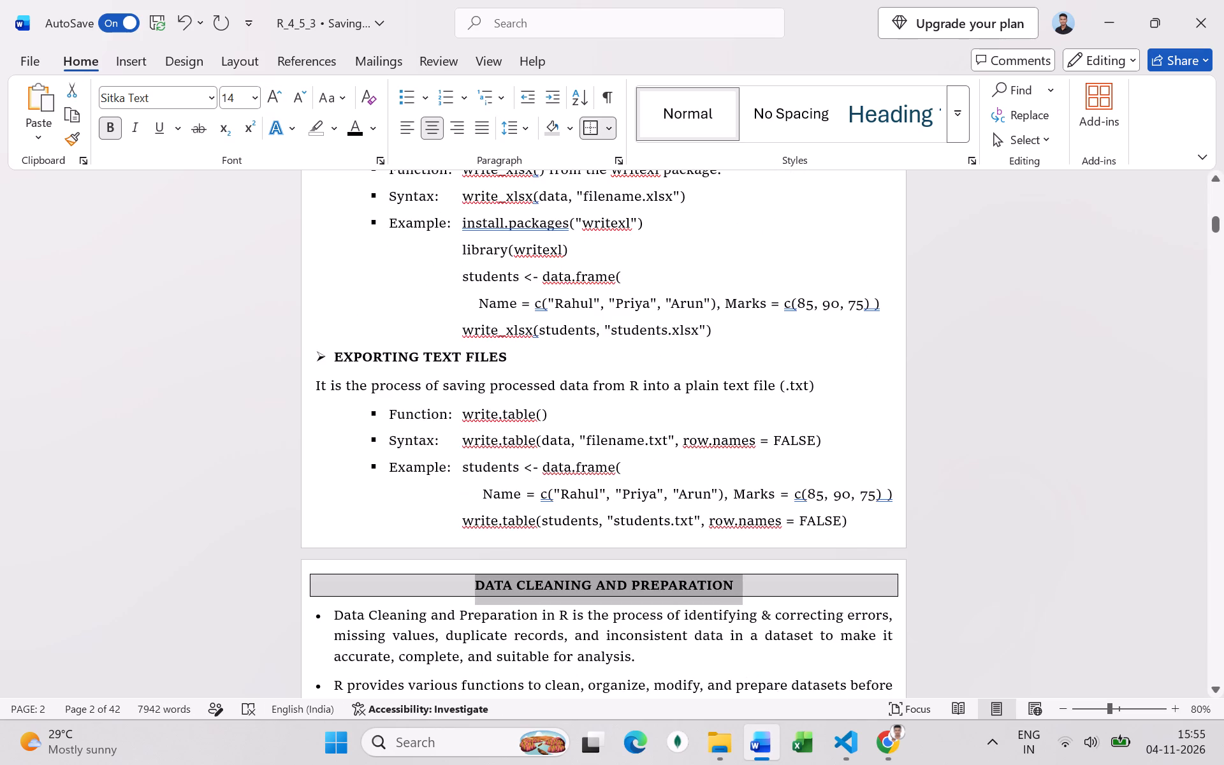
left_click(278, 100)
Increase the "HANDLING MISSING VALUES IN R" heading to font size 16.
scroll(362, 387, "down", 6)
scroll(439, 423, "down", 4)
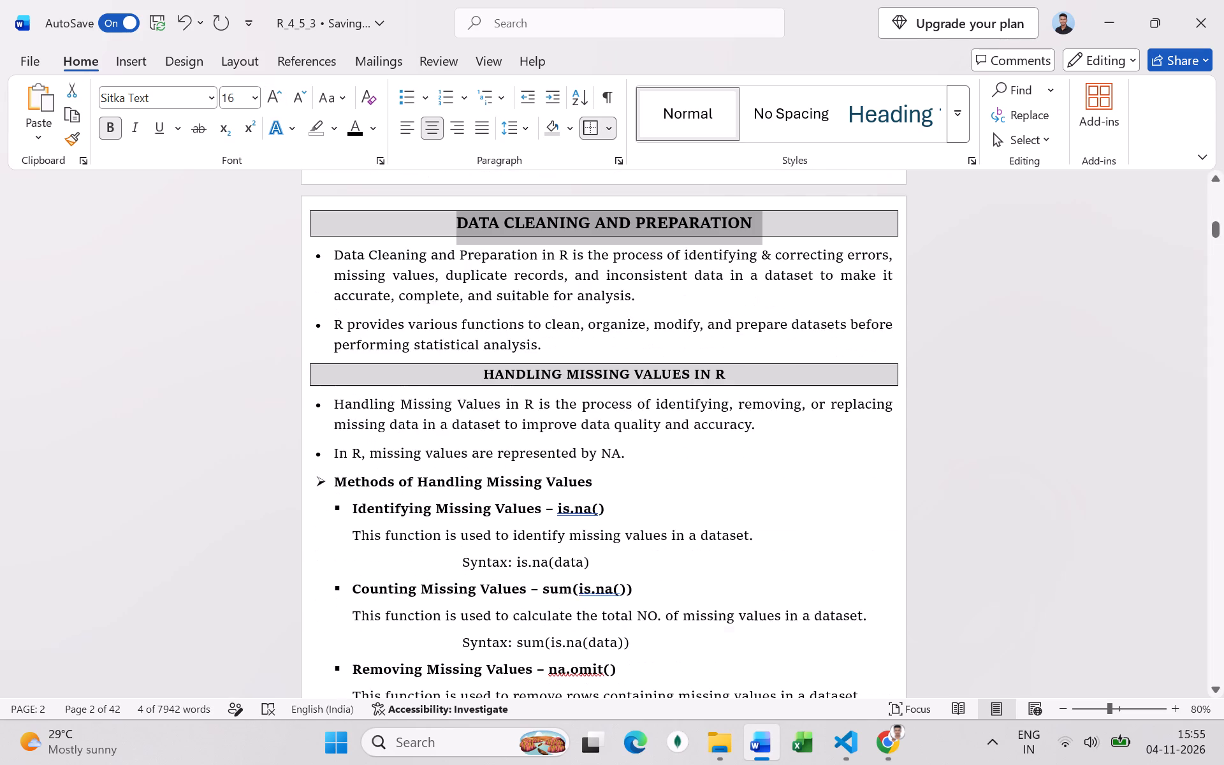
left_click_drag(486, 382, 744, 382)
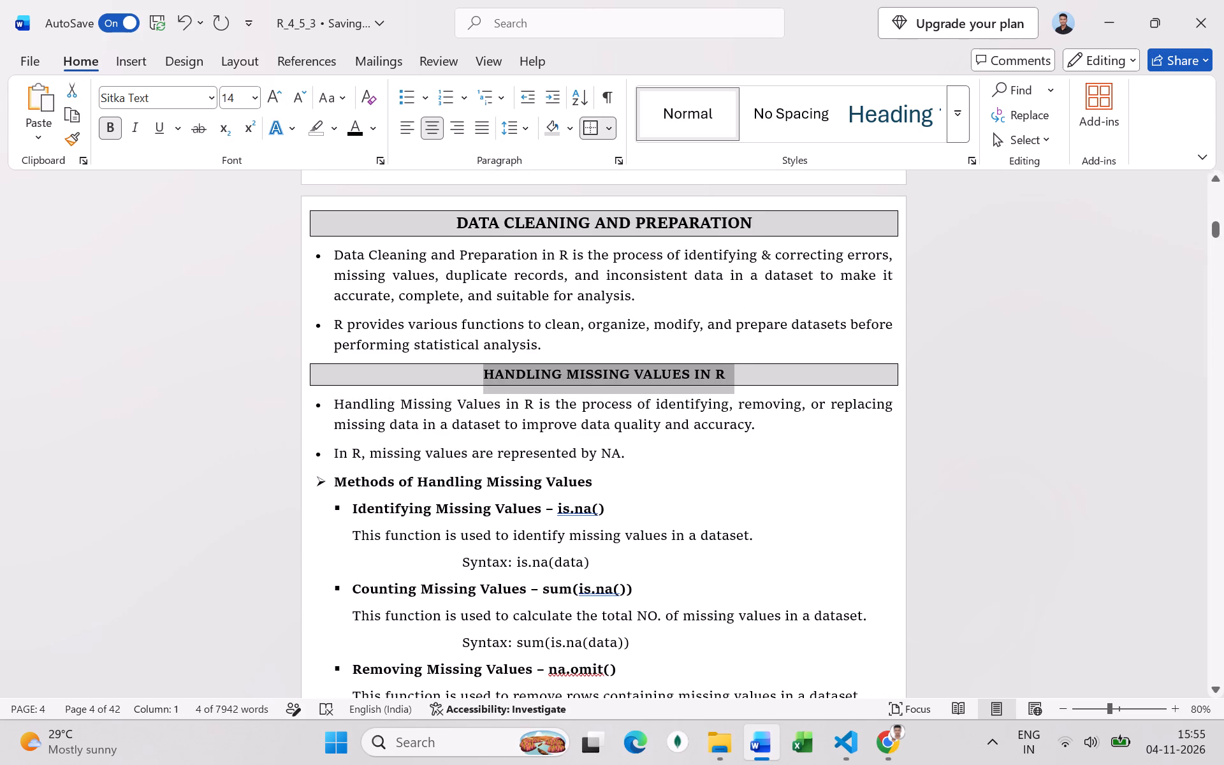
left_click(271, 71)
left_click(92, 57)
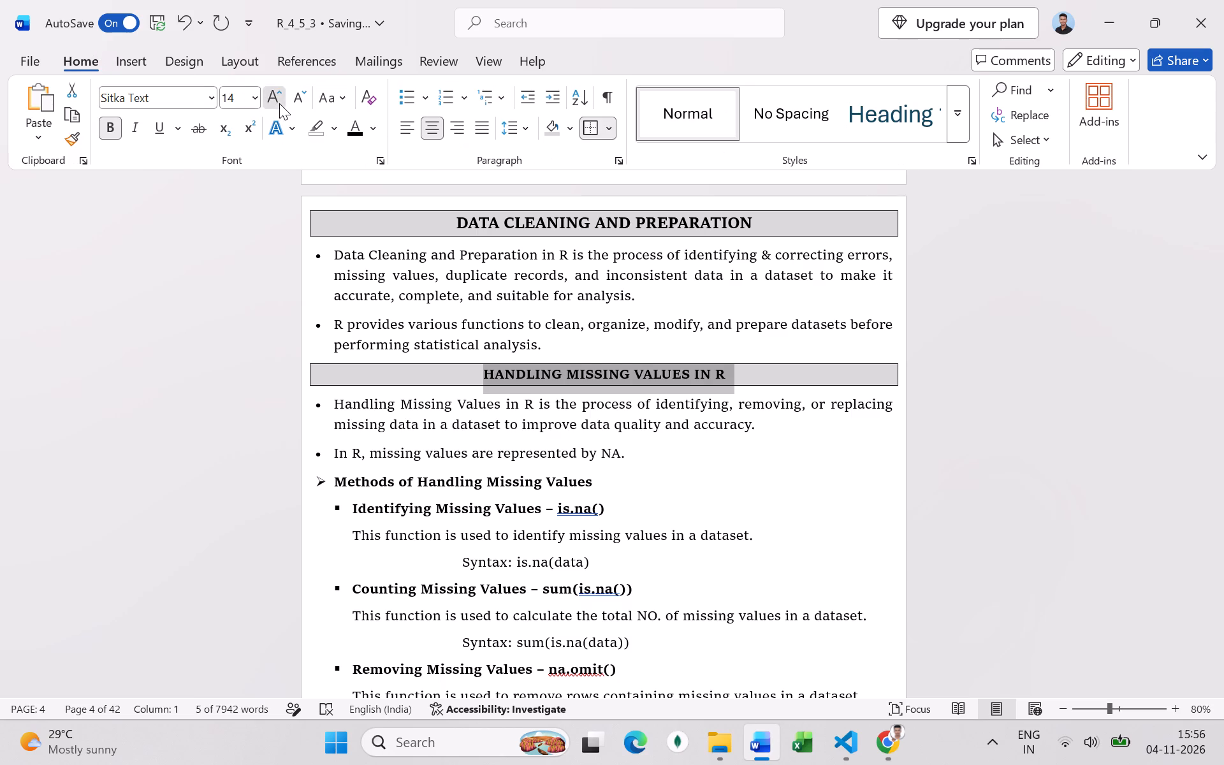
left_click(279, 103)
left_click(406, 409)
Increase the "REMOVING DUPLICATES IN R" heading to font size 16.
scroll(406, 409, "down", 6)
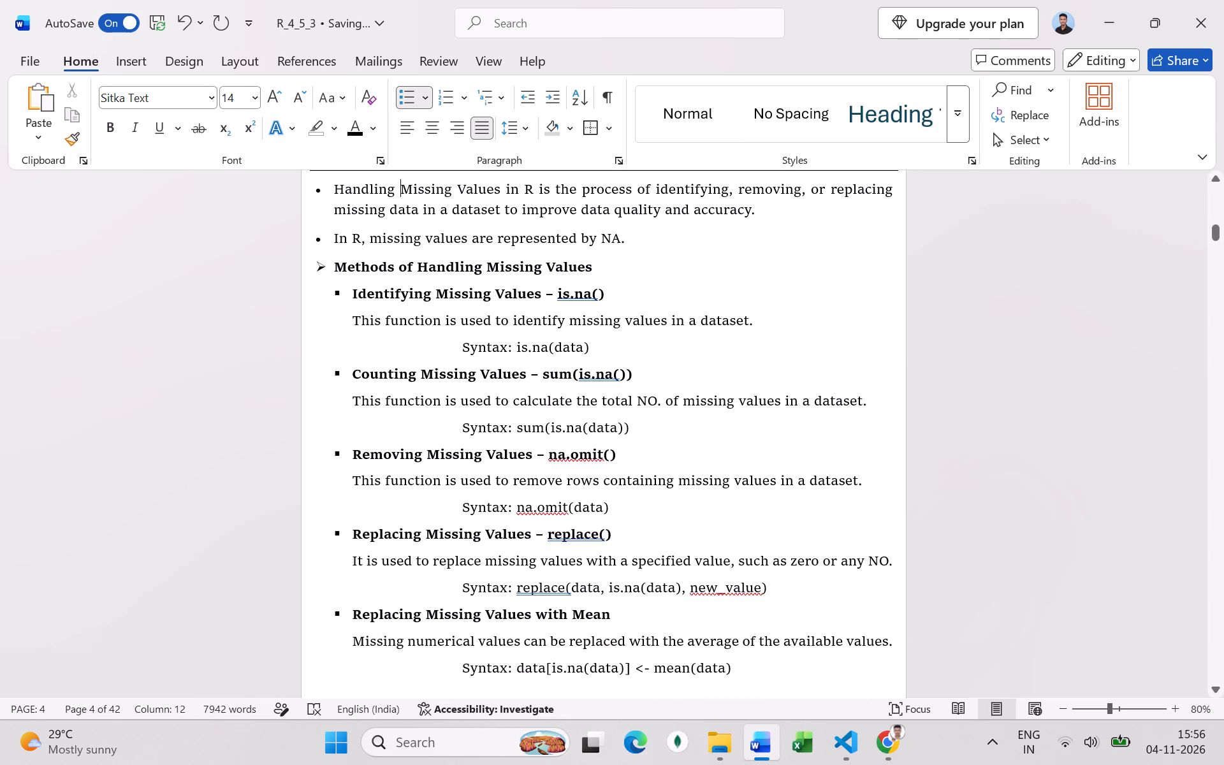
scroll(592, 275, "down", 6)
scroll(546, 305, "down", 4)
left_click_drag(716, 378, 562, 363)
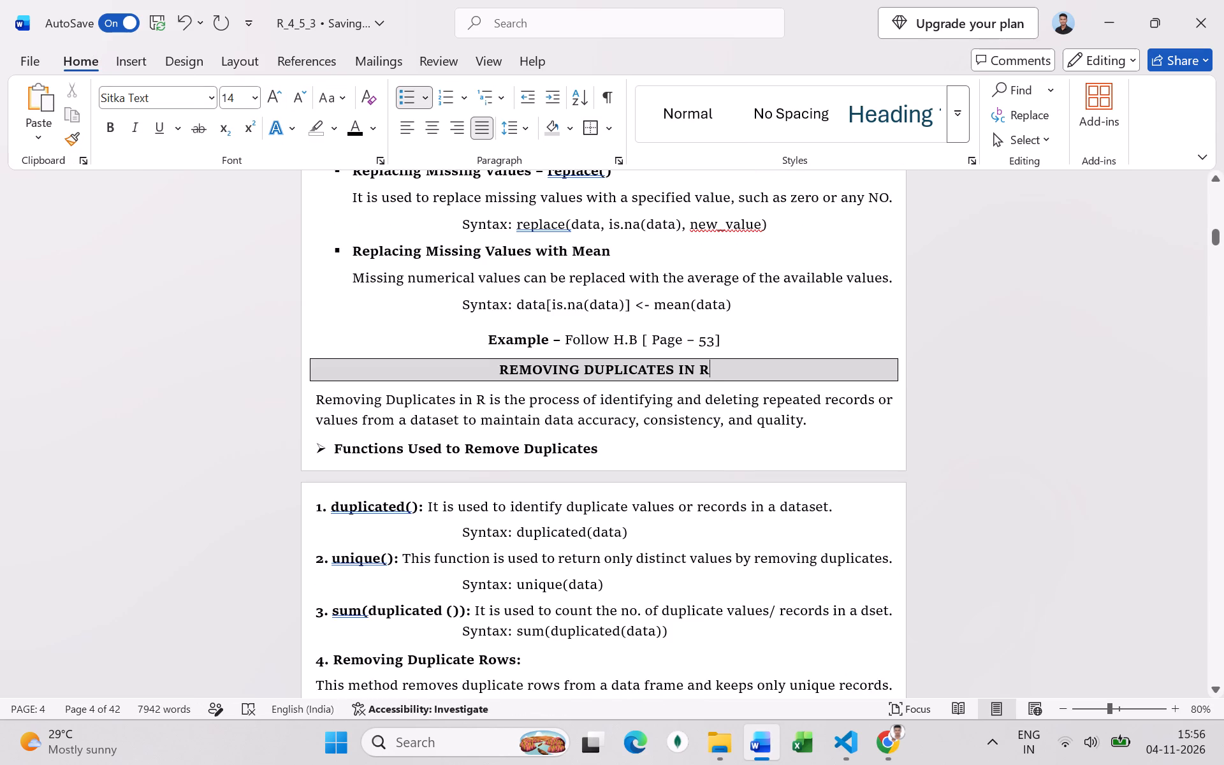
left_click_drag(562, 363, 449, 359)
left_click(270, 98)
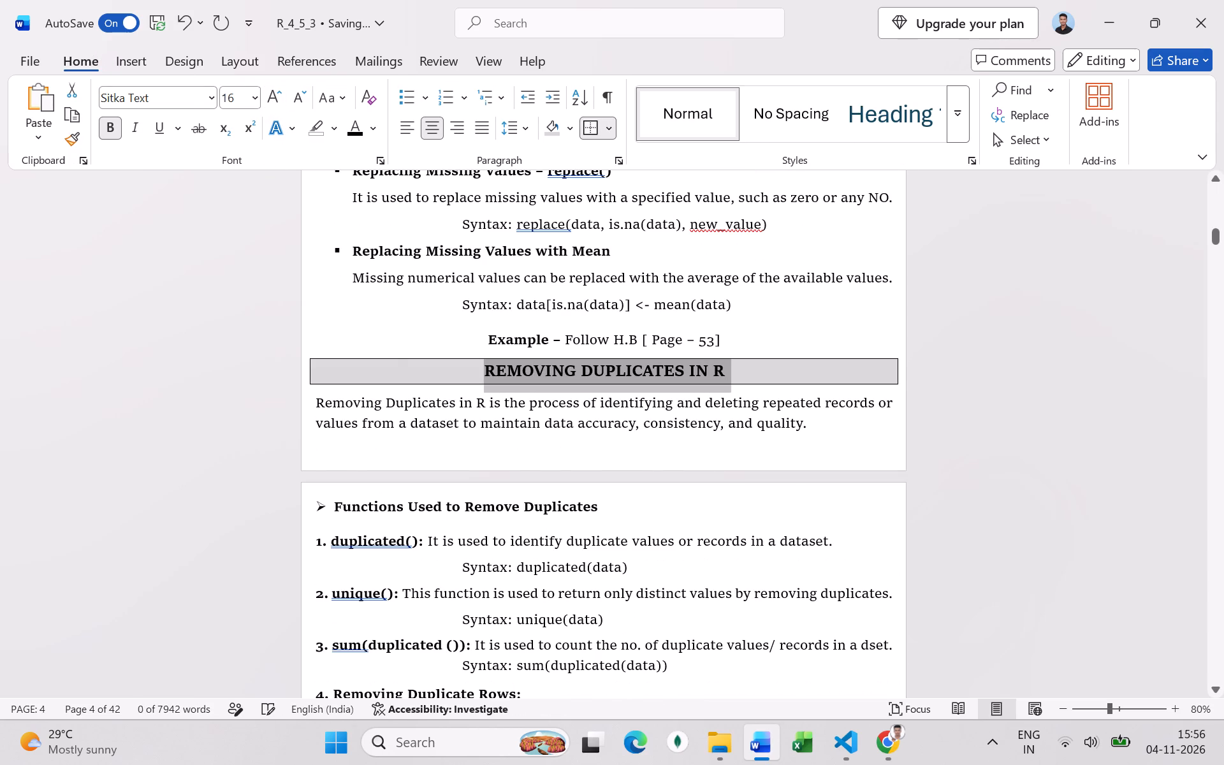
Remove the space after the mean-replacement syntax line and the Example line above the "REMOVING DUPLICATES IN R" heading.
scroll(433, 447, "up", 3)
left_click(482, 440)
left_click_drag(521, 447, 504, 423)
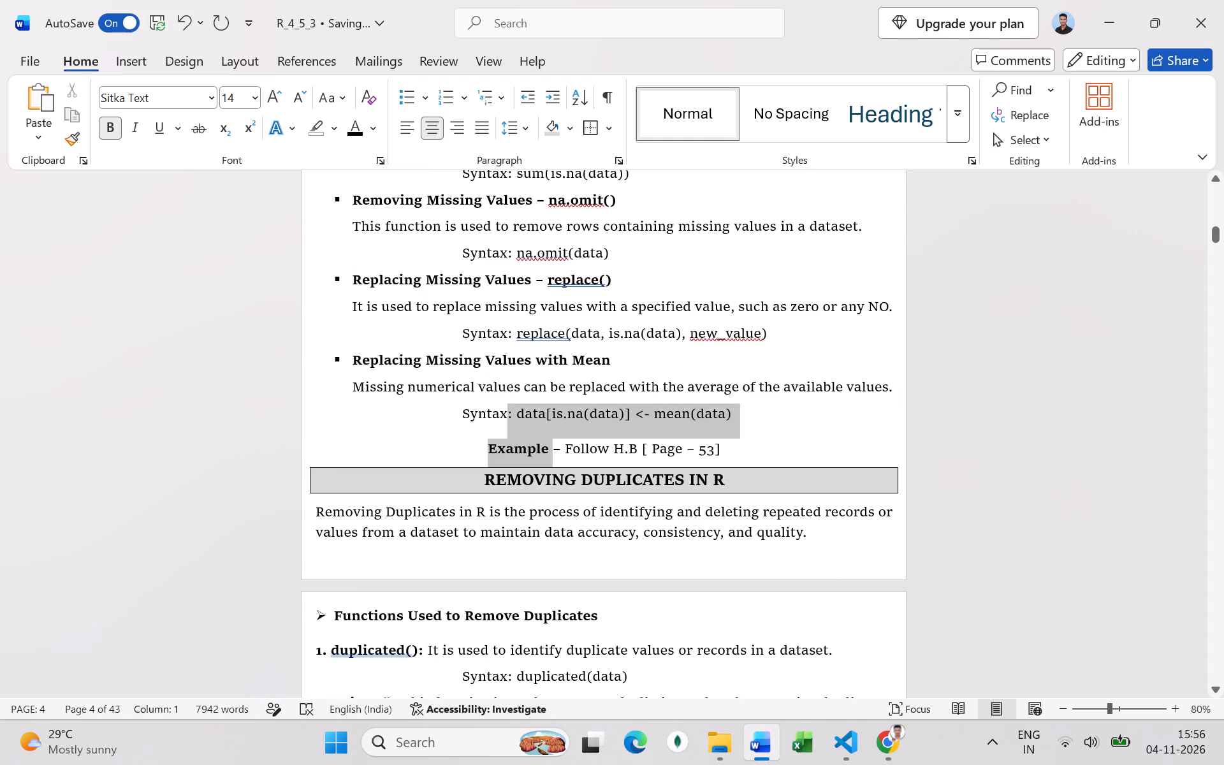
left_click_drag(504, 423, 503, 422)
left_click(501, 126)
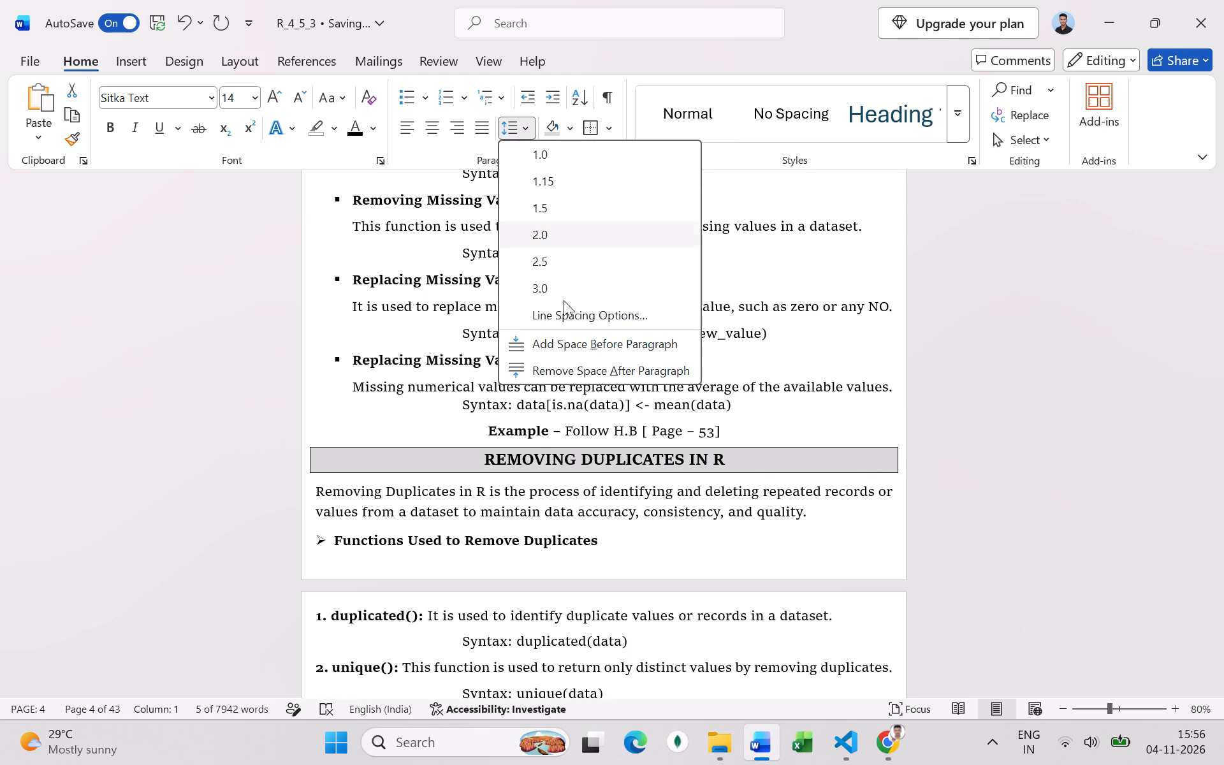
left_click(566, 364)
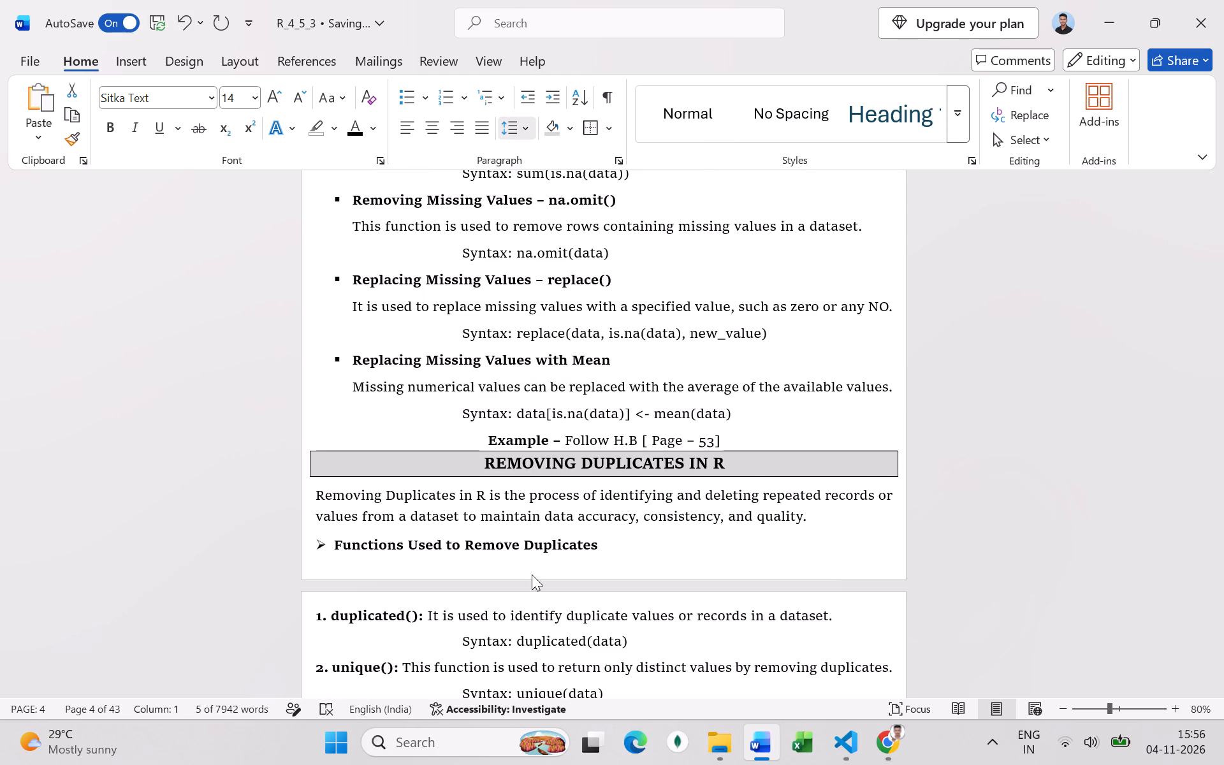
left_click(645, 545)
Increase the "DATA TRANSFORMATION IN R" heading to font size 16.
scroll(495, 514, "down", 10)
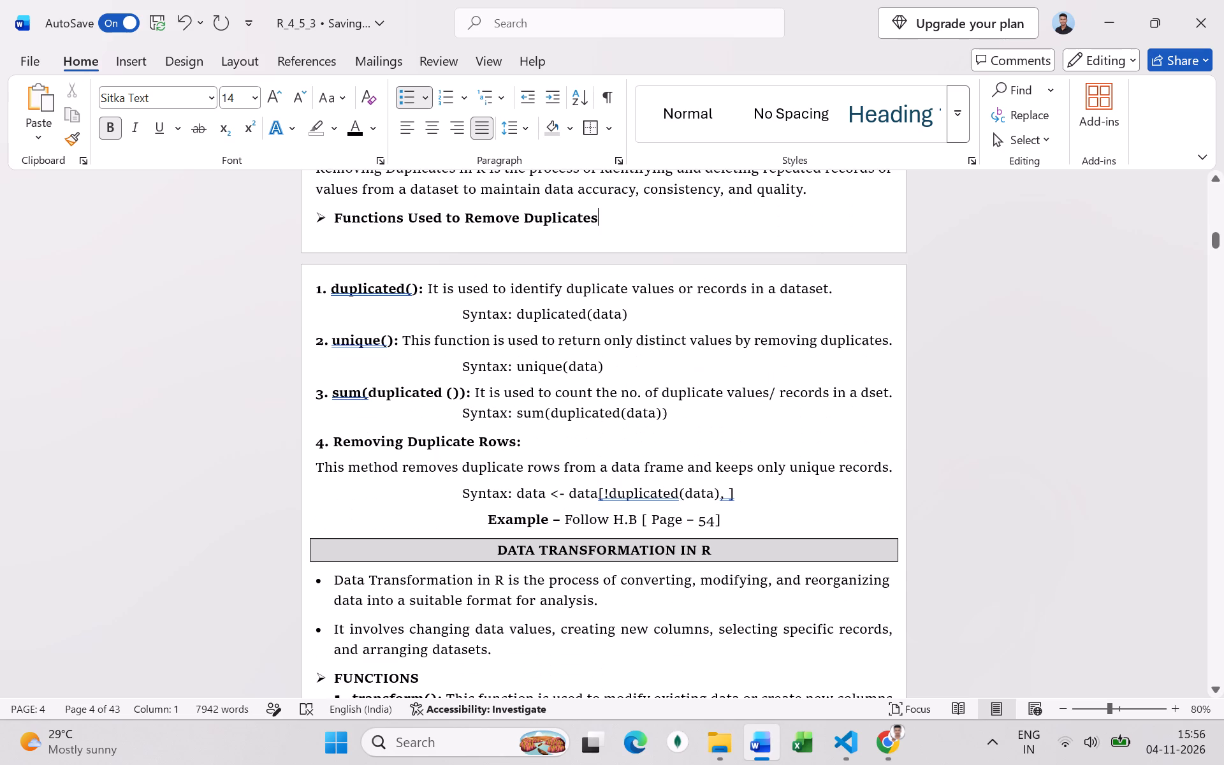
scroll(479, 501, "down", 2)
left_click_drag(741, 450, 481, 445)
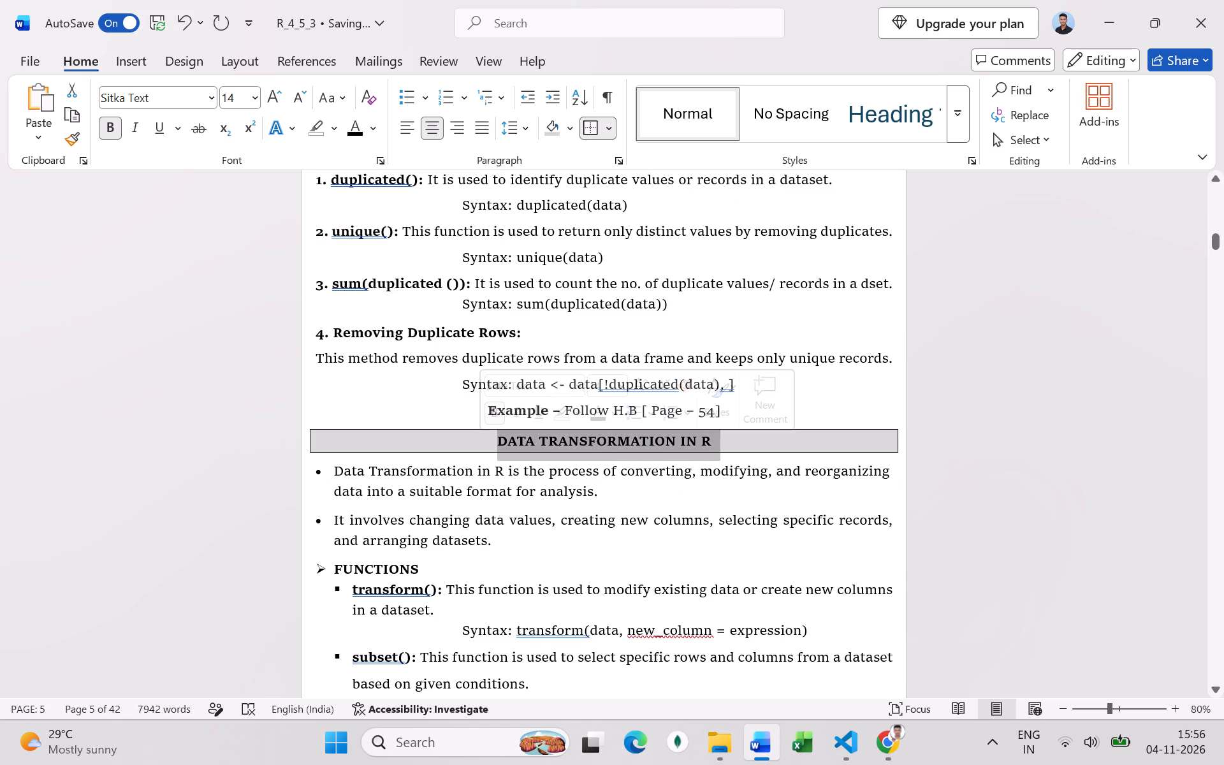
left_click(277, 101)
left_click(384, 430)
Increase the "SORTING DATASETS IN R" heading to font size 16.
scroll(384, 430, "down", 2)
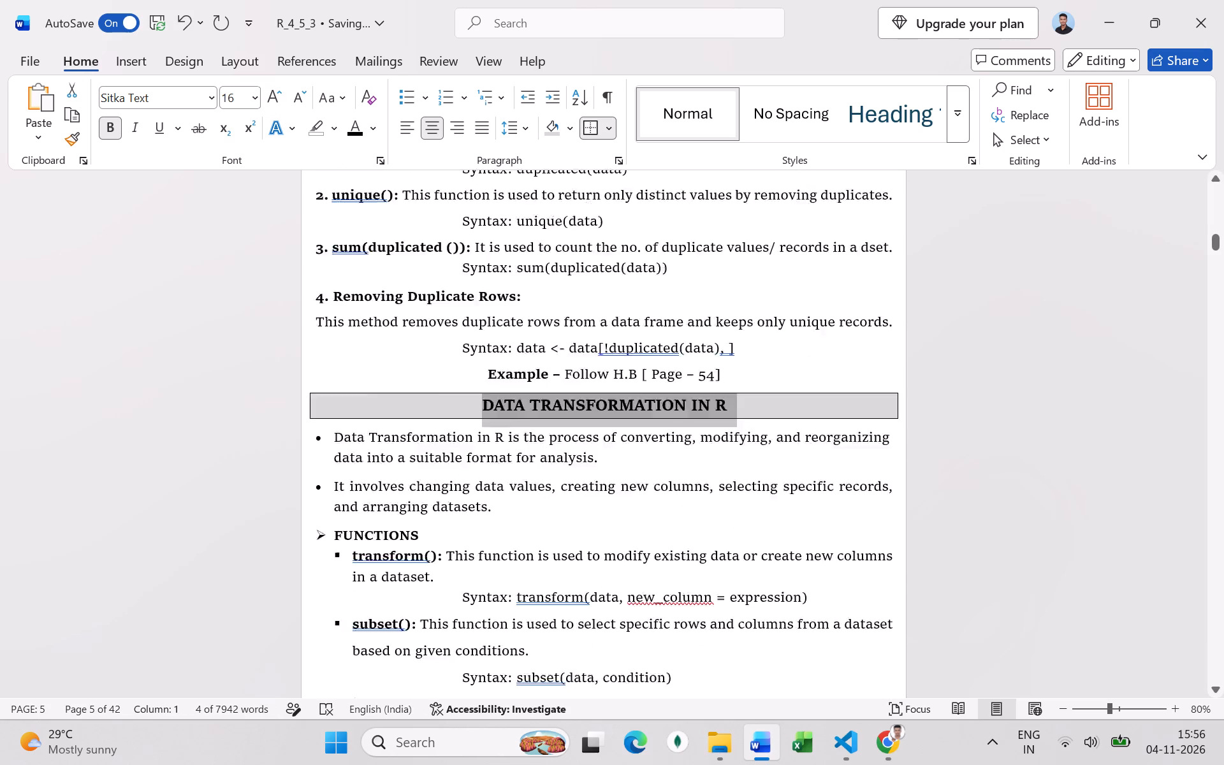
scroll(384, 430, "down", 14)
left_click_drag(710, 472, 477, 481)
left_click(274, 98)
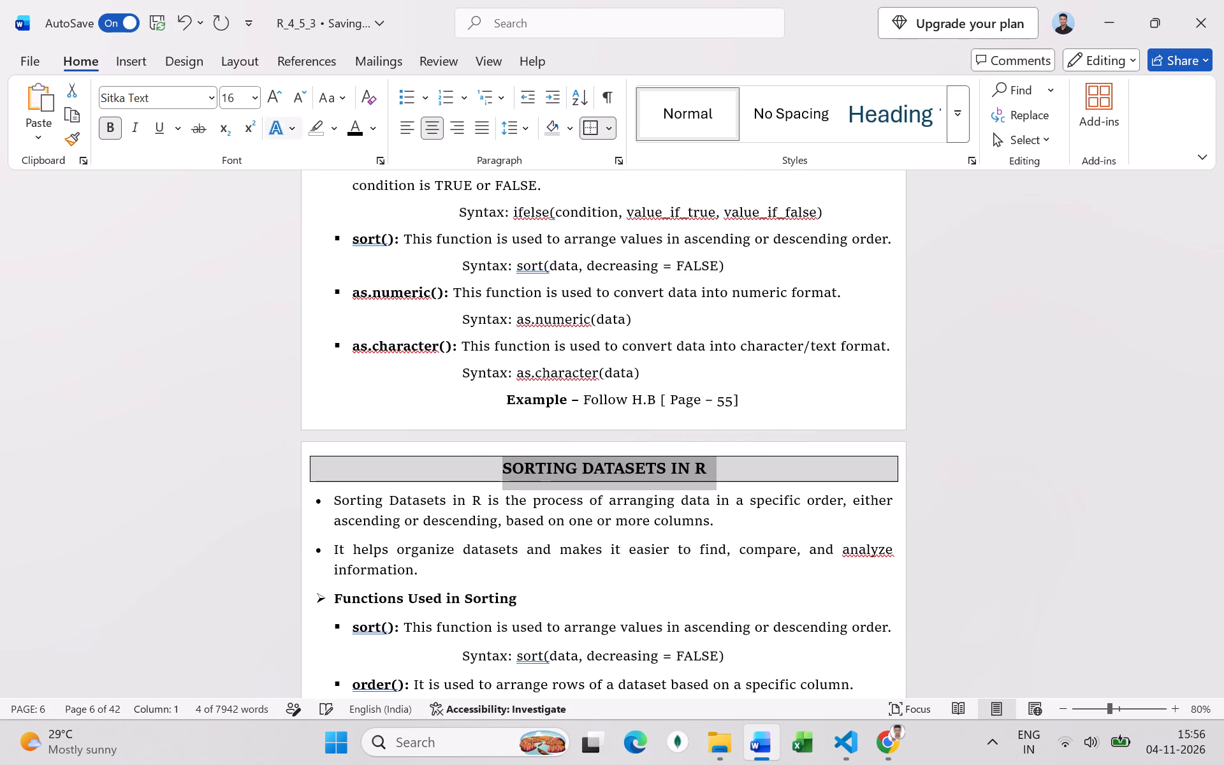
left_click(442, 476)
Increase the "FILTERING DATASETS IN R" heading to font size 16.
scroll(437, 479, "down", 13)
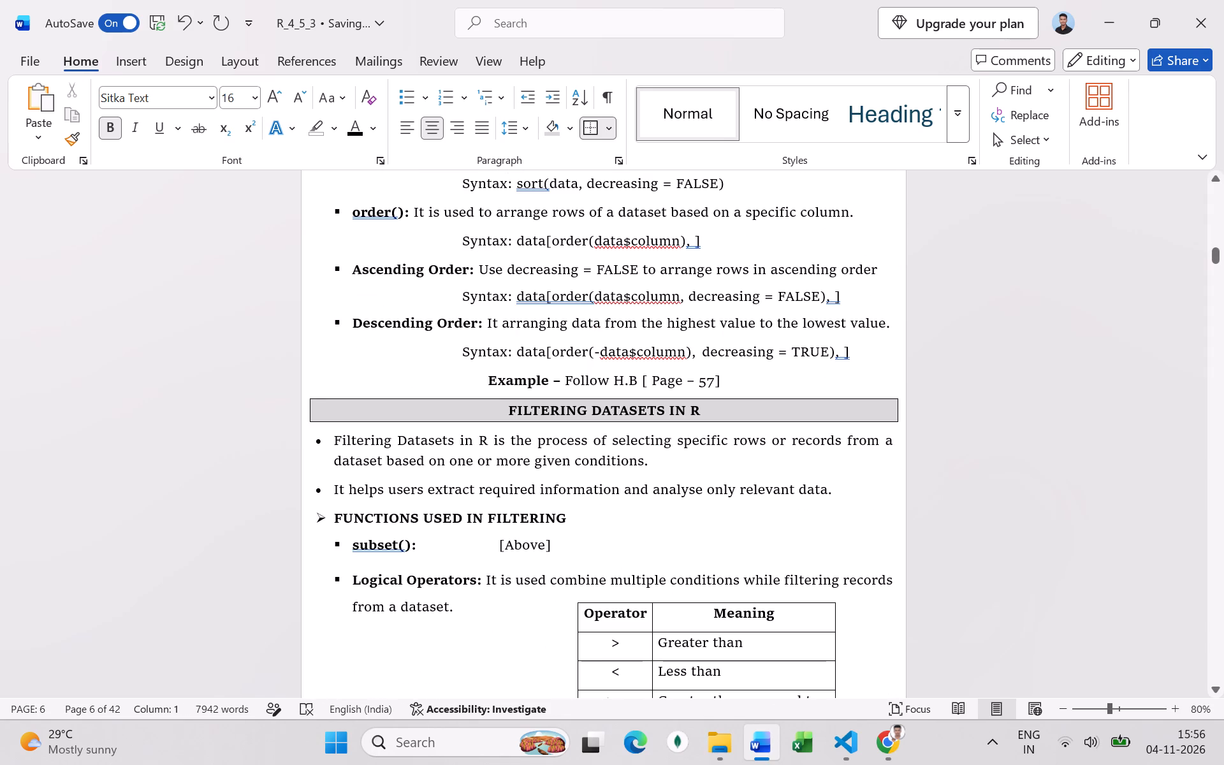
left_click_drag(703, 421, 516, 401)
left_click_drag(499, 410, 540, 417)
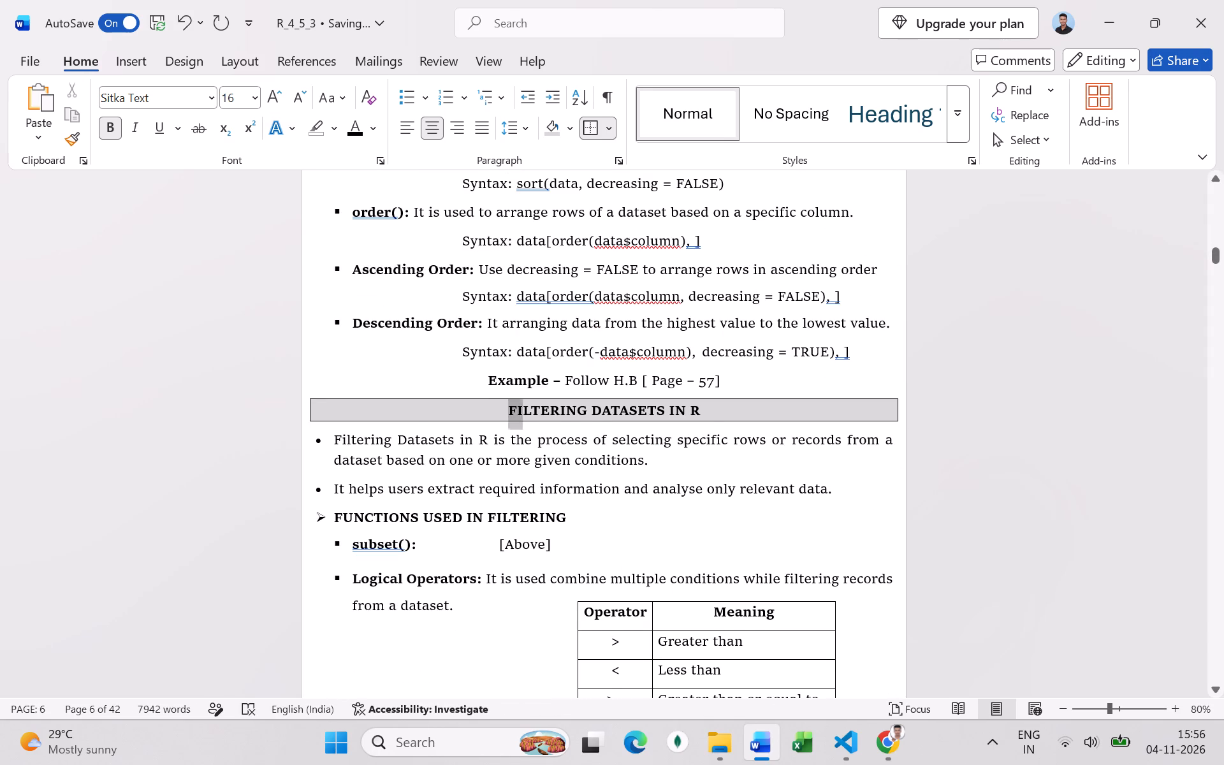
left_click_drag(540, 417, 708, 413)
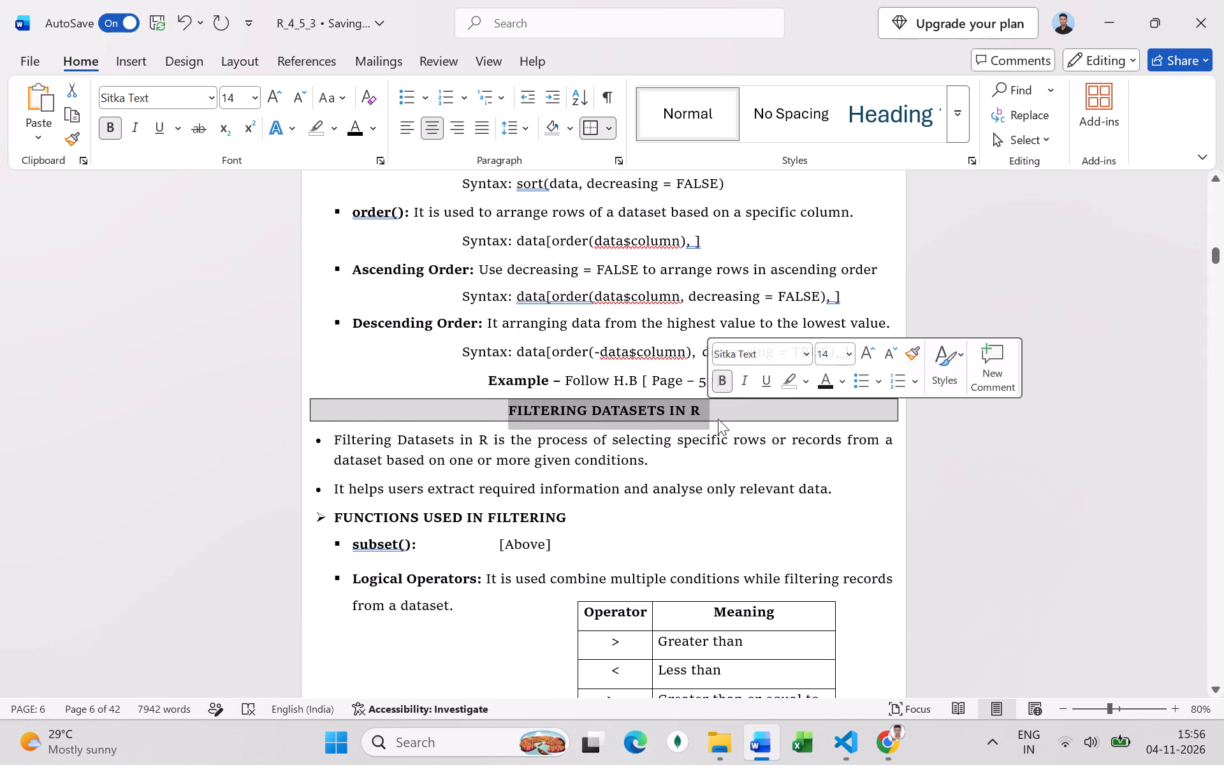
left_click(268, 95)
left_click(431, 407)
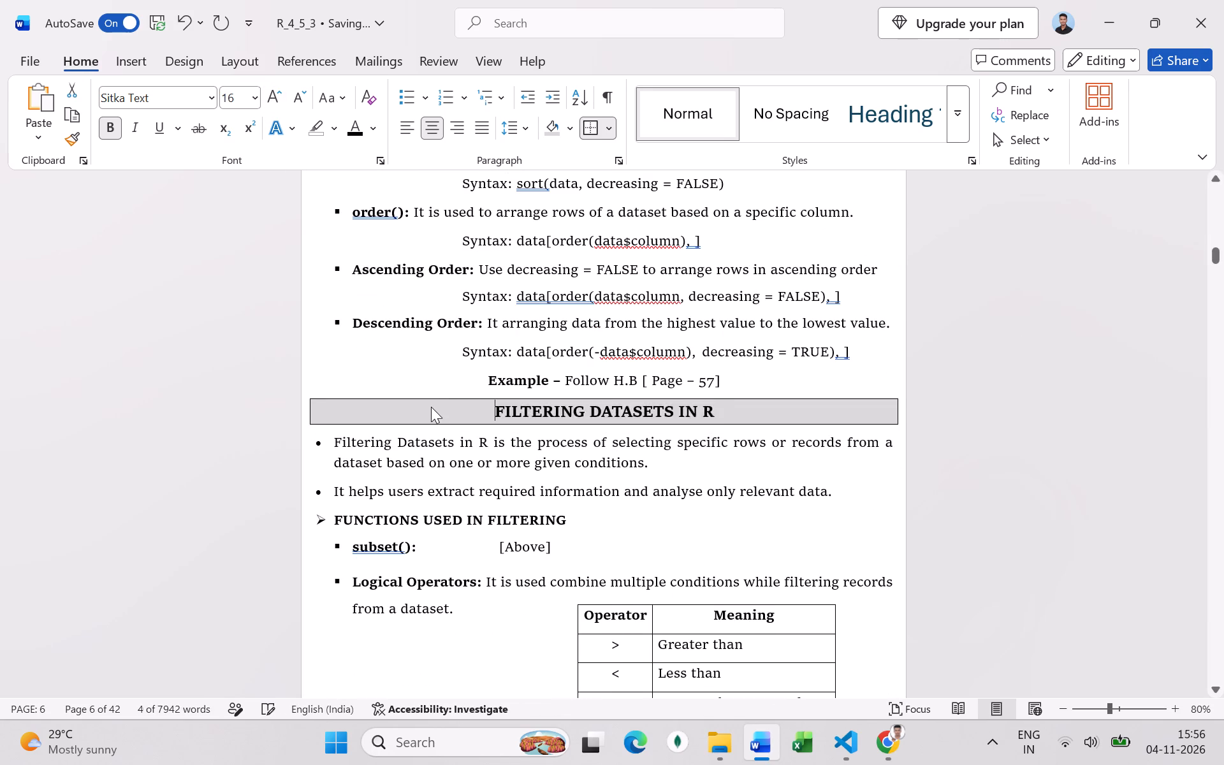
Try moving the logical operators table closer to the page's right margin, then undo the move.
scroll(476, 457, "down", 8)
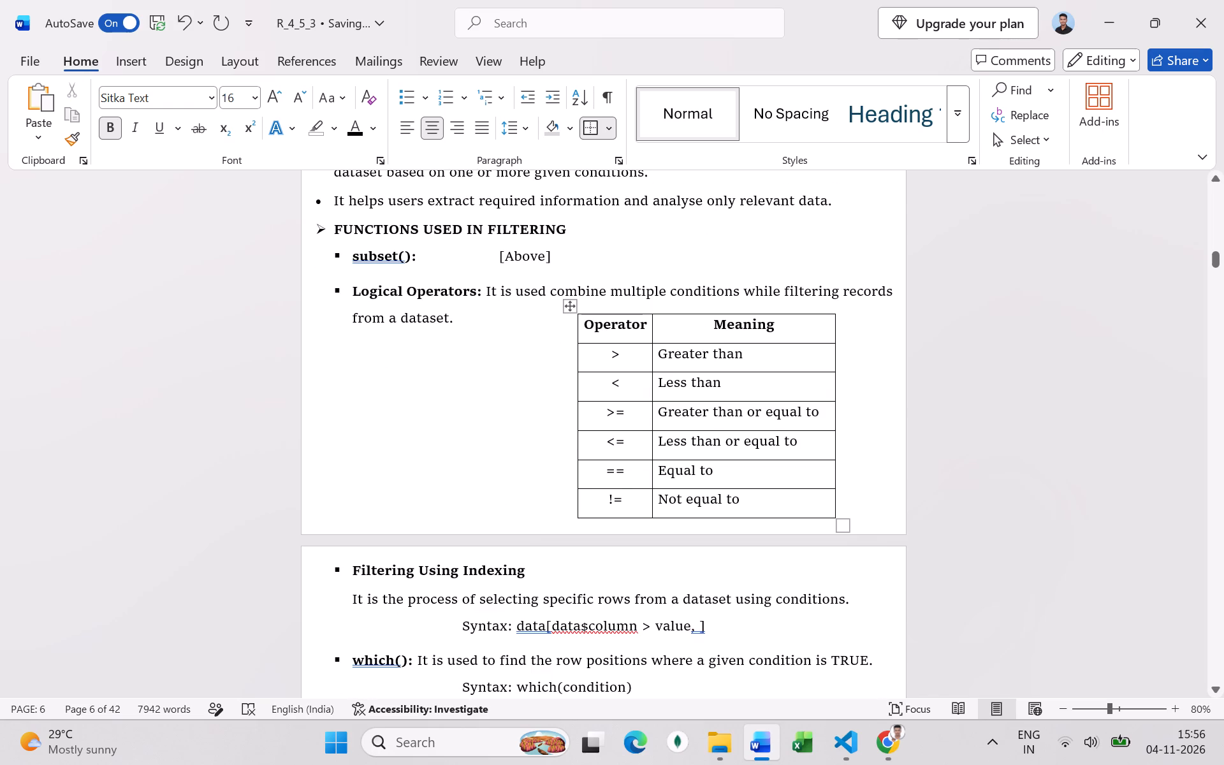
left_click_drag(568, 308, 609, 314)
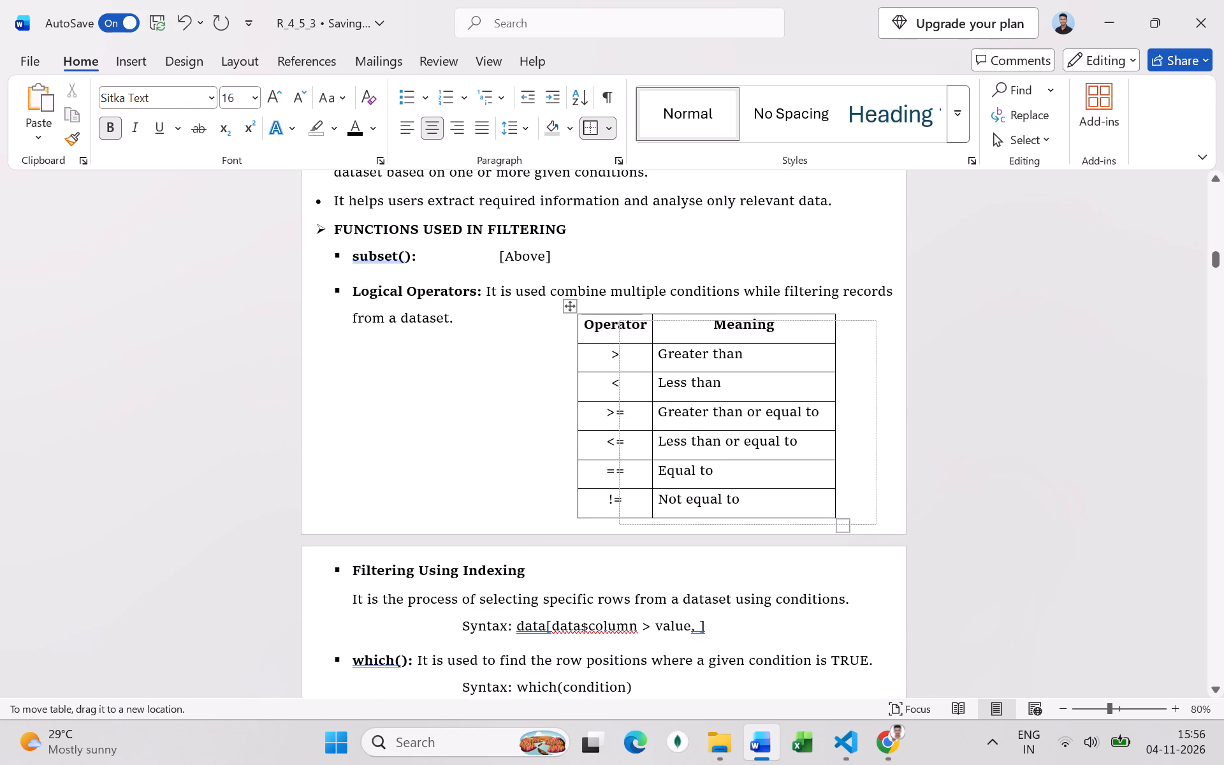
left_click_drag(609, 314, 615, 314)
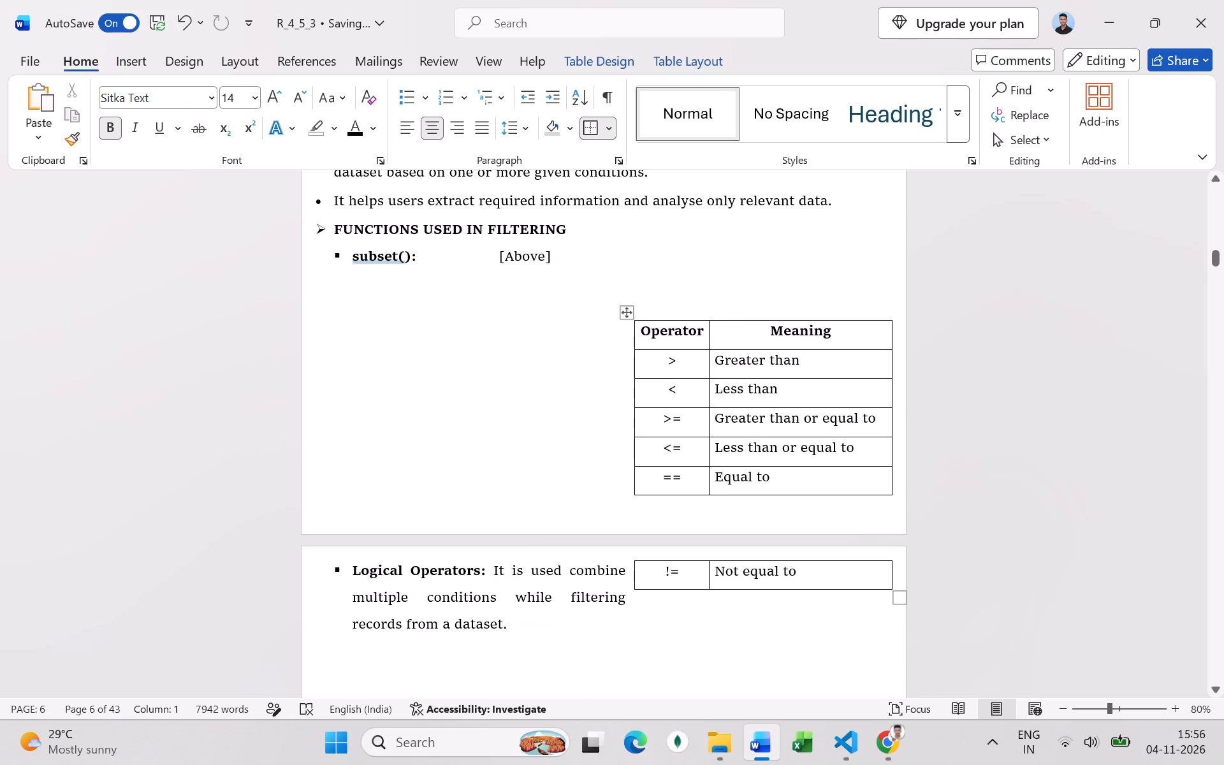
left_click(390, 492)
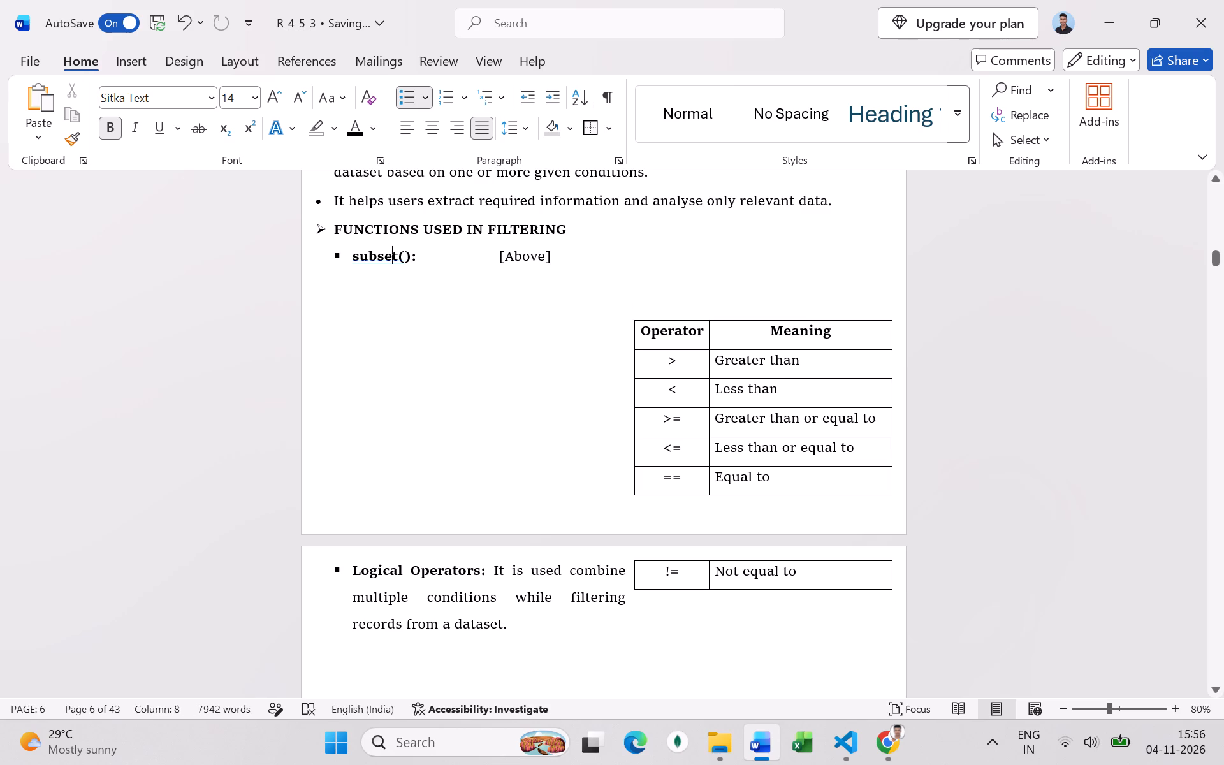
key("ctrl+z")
Increase the "DATA MERGING IN R" heading to font size 16.
scroll(484, 441, "down", 7)
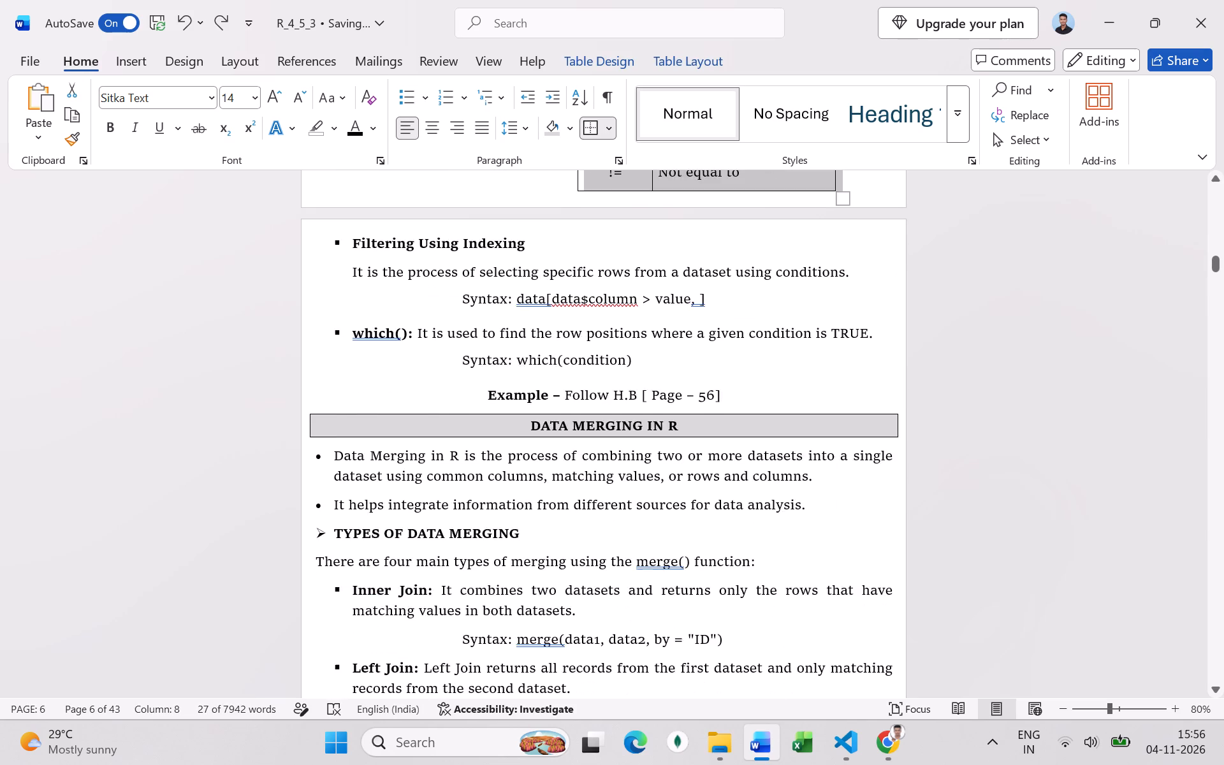
scroll(477, 448, "down", 4)
left_click_drag(701, 356, 520, 365)
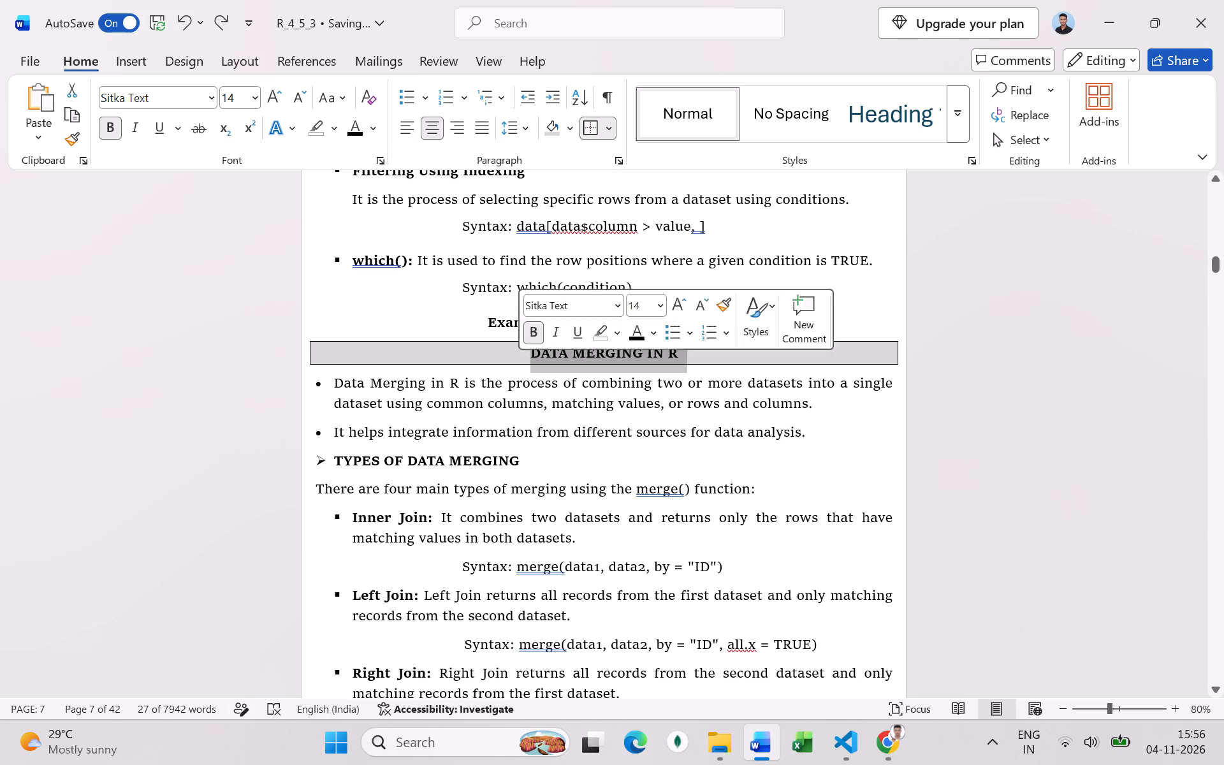
left_click(275, 95)
left_click(406, 360)
Increase the "DATA RESHAPING IN R" heading to font size 16.
scroll(417, 395, "down", 10)
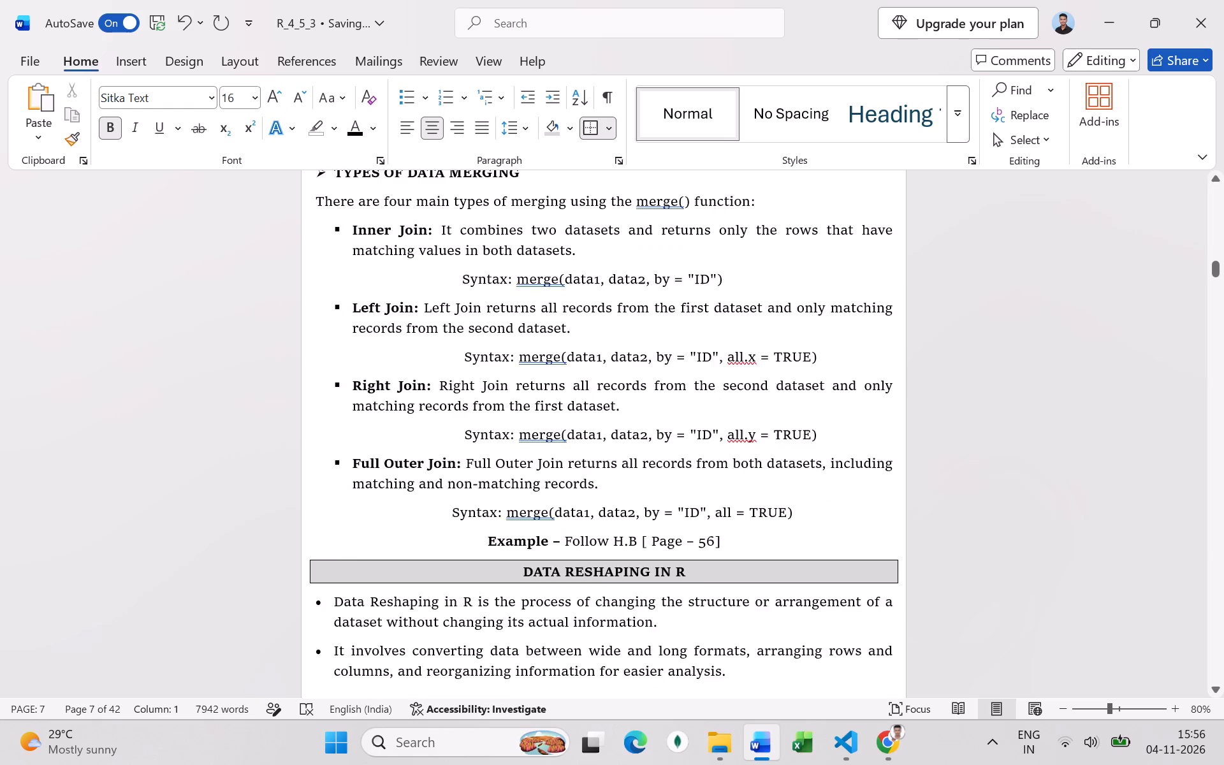
scroll(417, 395, "down", 1)
scroll(565, 486, "down", 4)
left_click_drag(699, 326, 518, 305)
left_click(281, 92)
Check the layout of the pages covering data reshaping, descriptive statistics and the start of the Mean section.
scroll(446, 346, "down", 2)
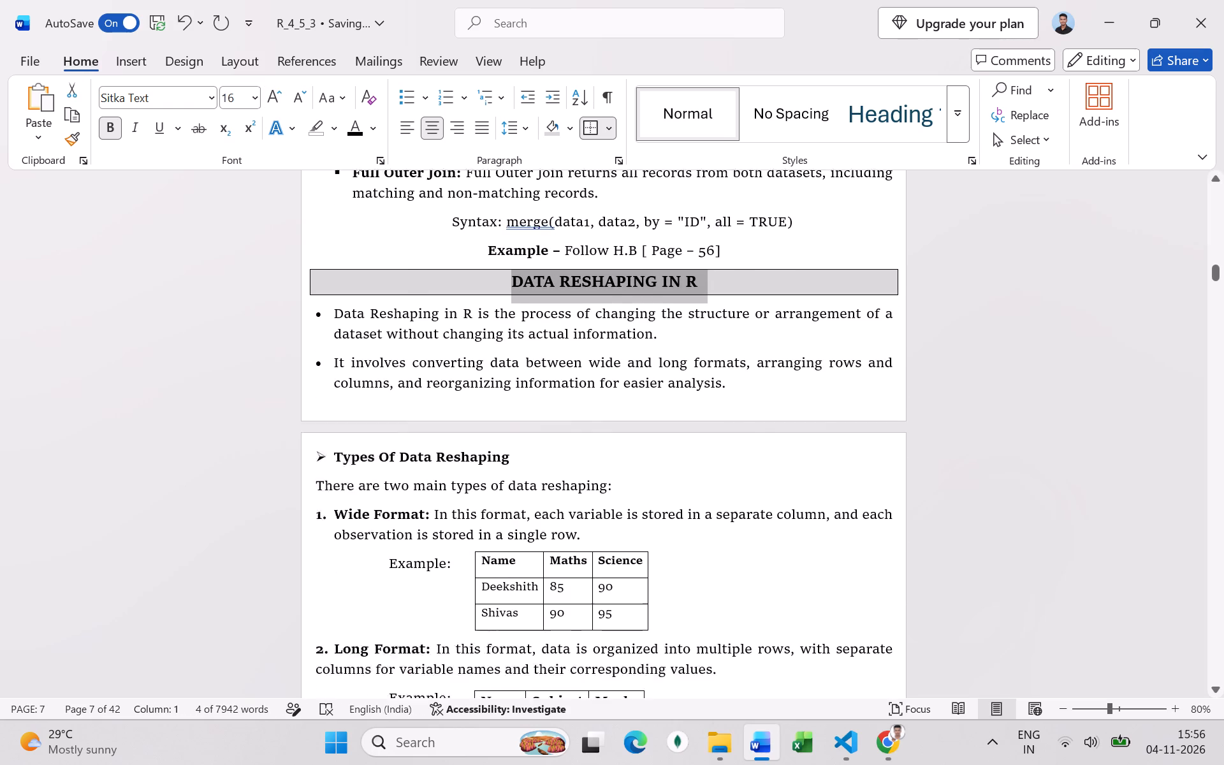
scroll(446, 346, "down", 17)
scroll(552, 473, "down", 3)
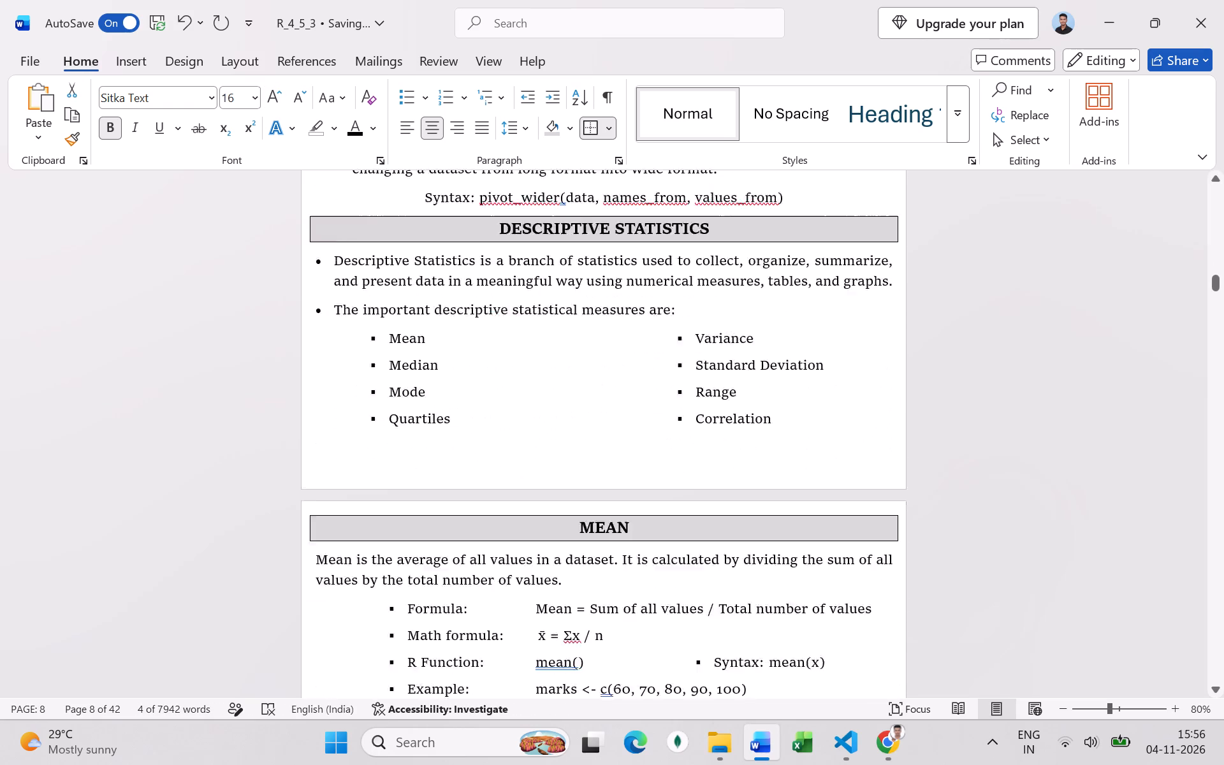
scroll(552, 473, "down", 2)
scroll(410, 418, "up", 4)
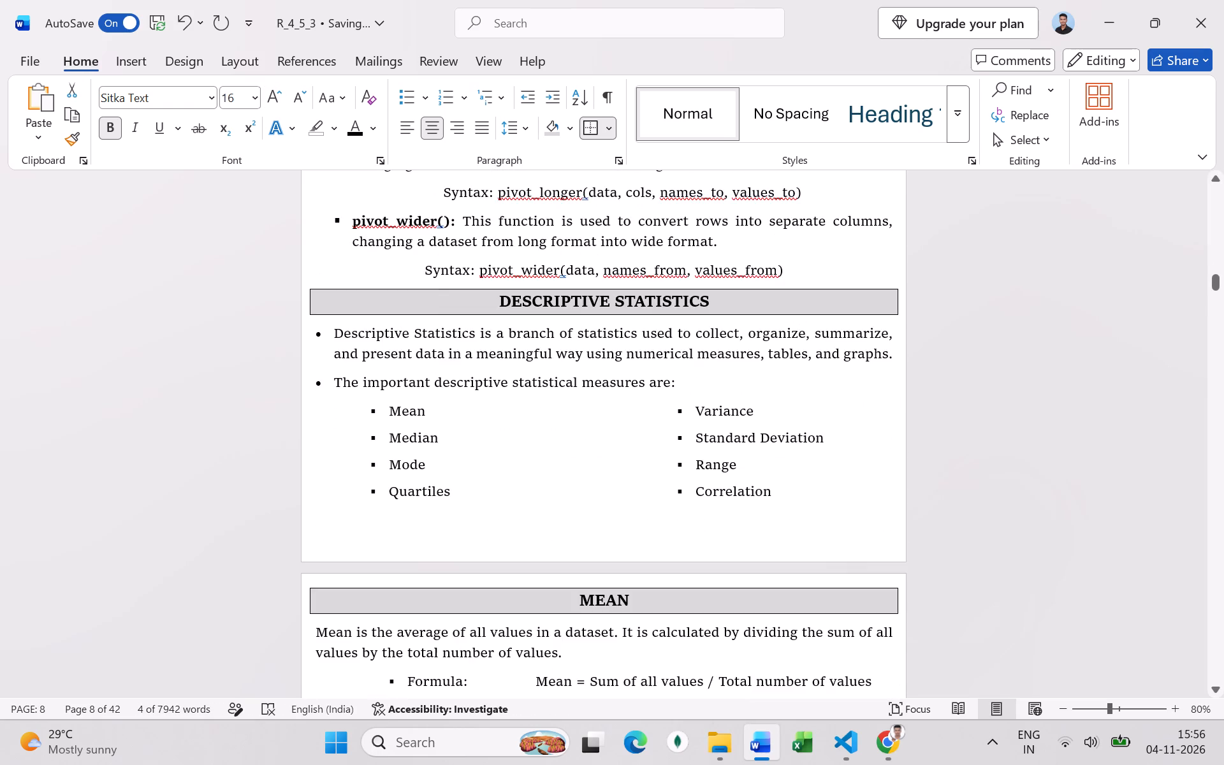
scroll(410, 417, "up", 1)
scroll(410, 417, "down", 1)
scroll(410, 417, "up", 9)
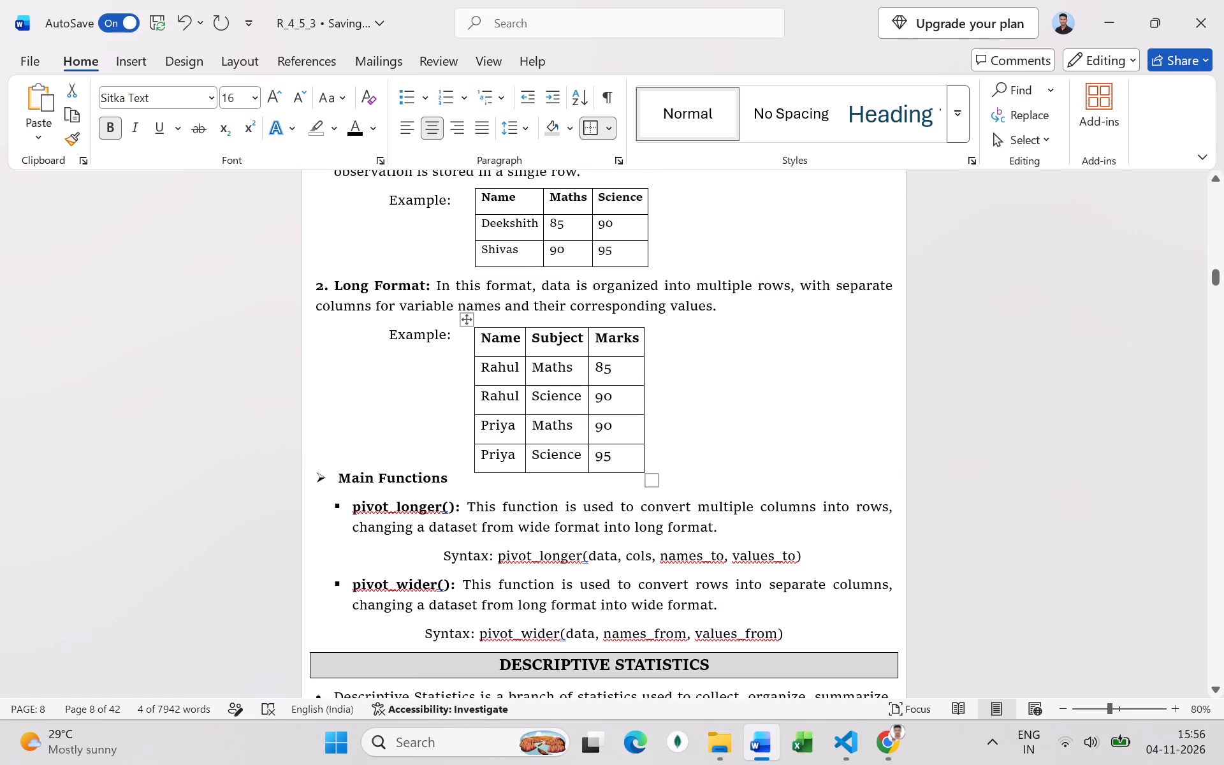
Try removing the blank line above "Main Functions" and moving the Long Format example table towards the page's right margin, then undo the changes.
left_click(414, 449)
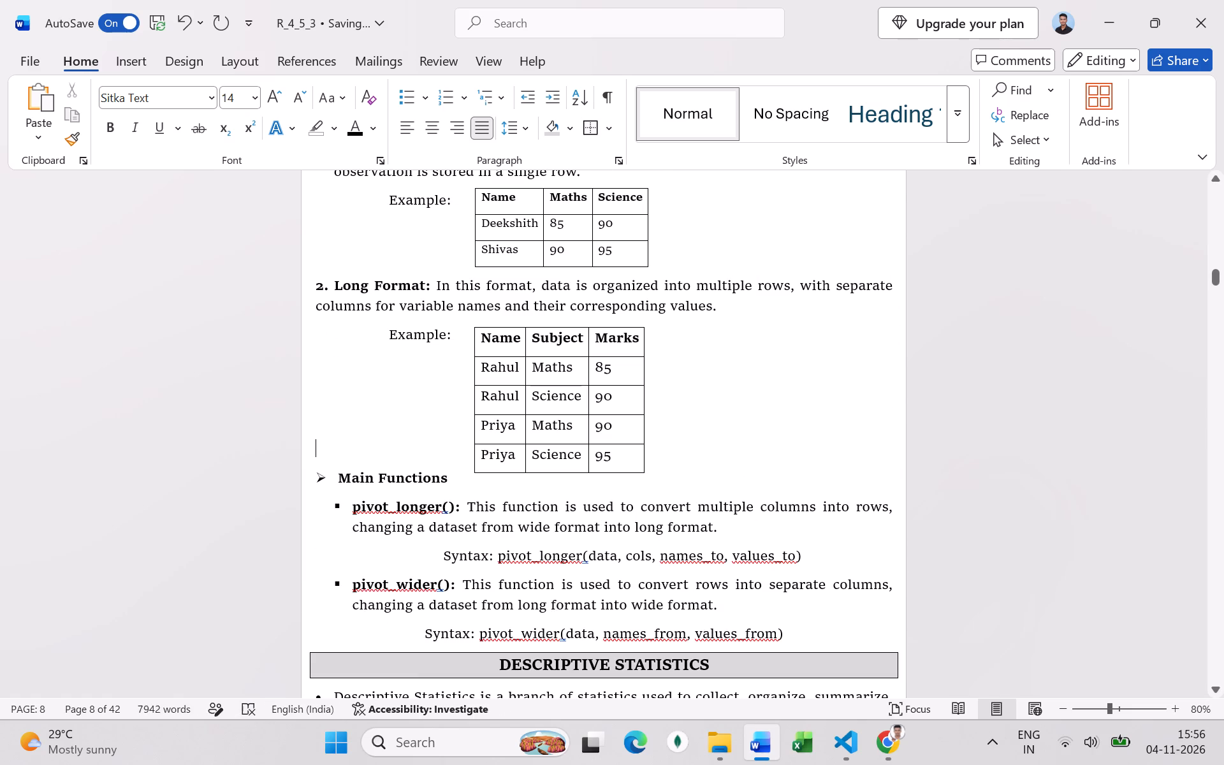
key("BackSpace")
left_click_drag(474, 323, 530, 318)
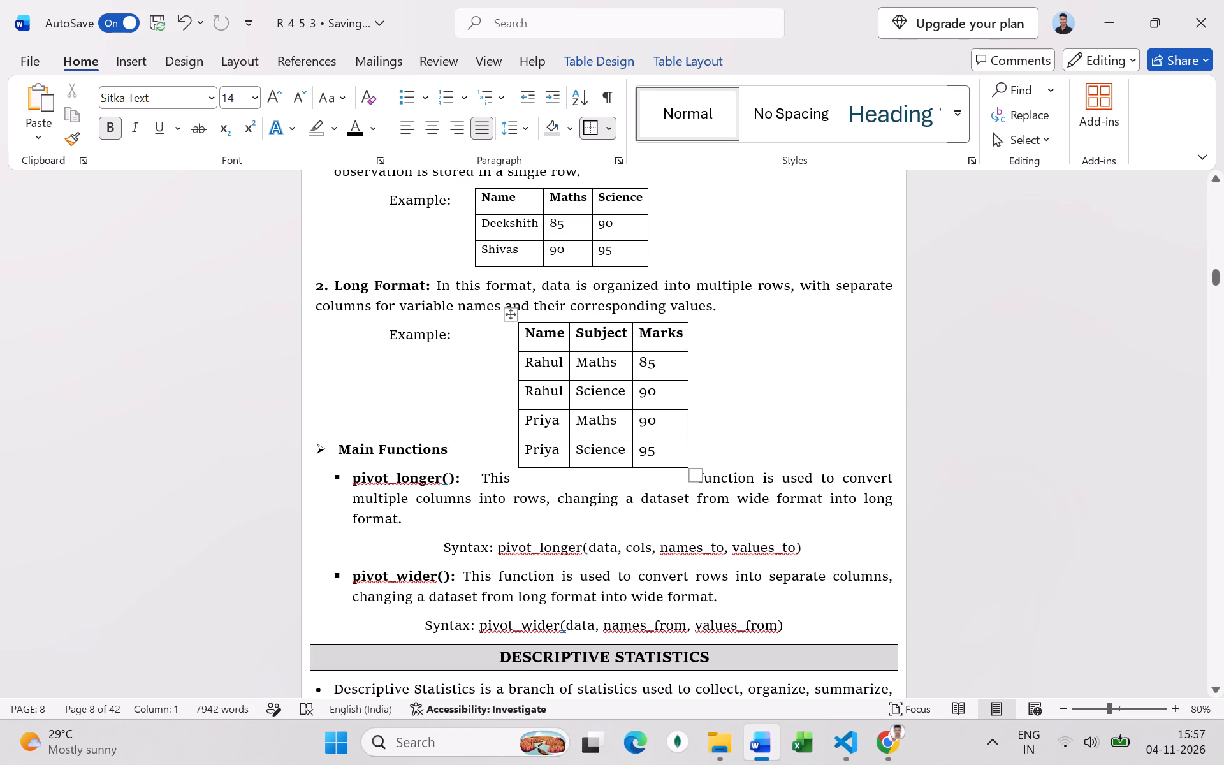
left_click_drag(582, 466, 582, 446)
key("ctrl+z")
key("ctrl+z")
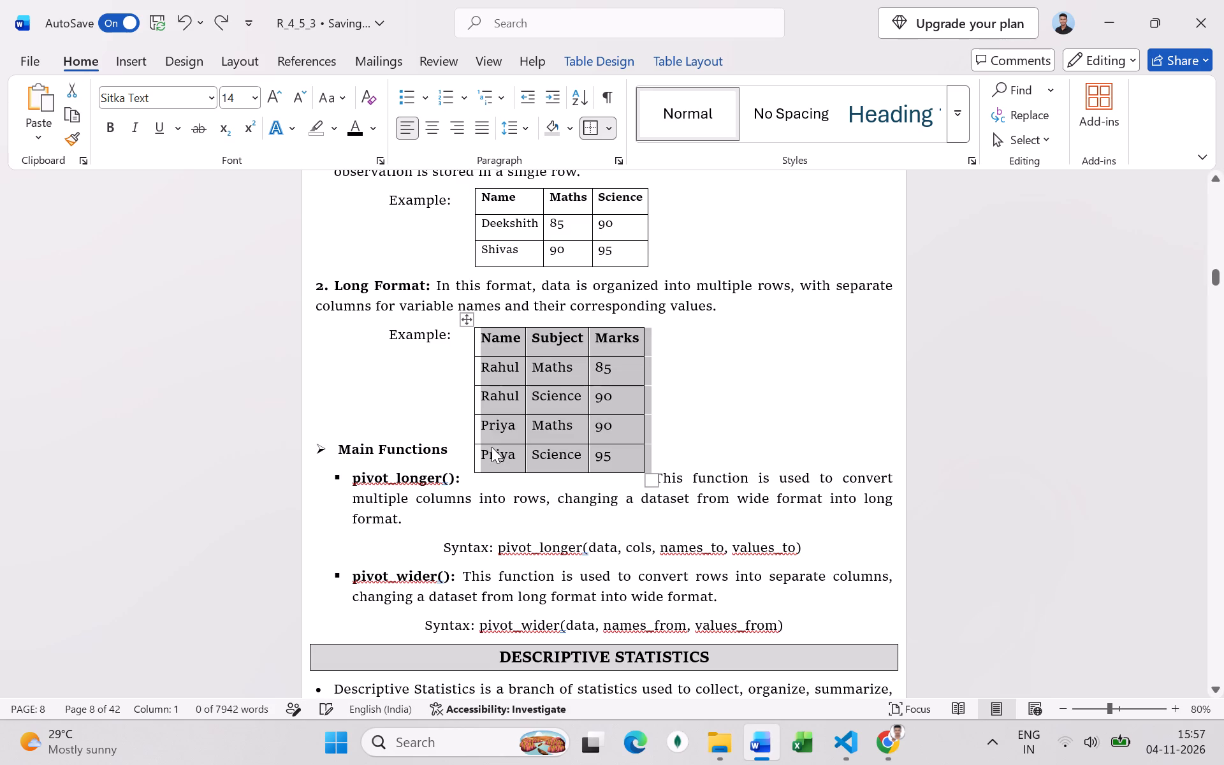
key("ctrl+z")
Arrange the Unimodal and Bimodal items under "Types of Mode" in two columns.
scroll(442, 476, "down", 11)
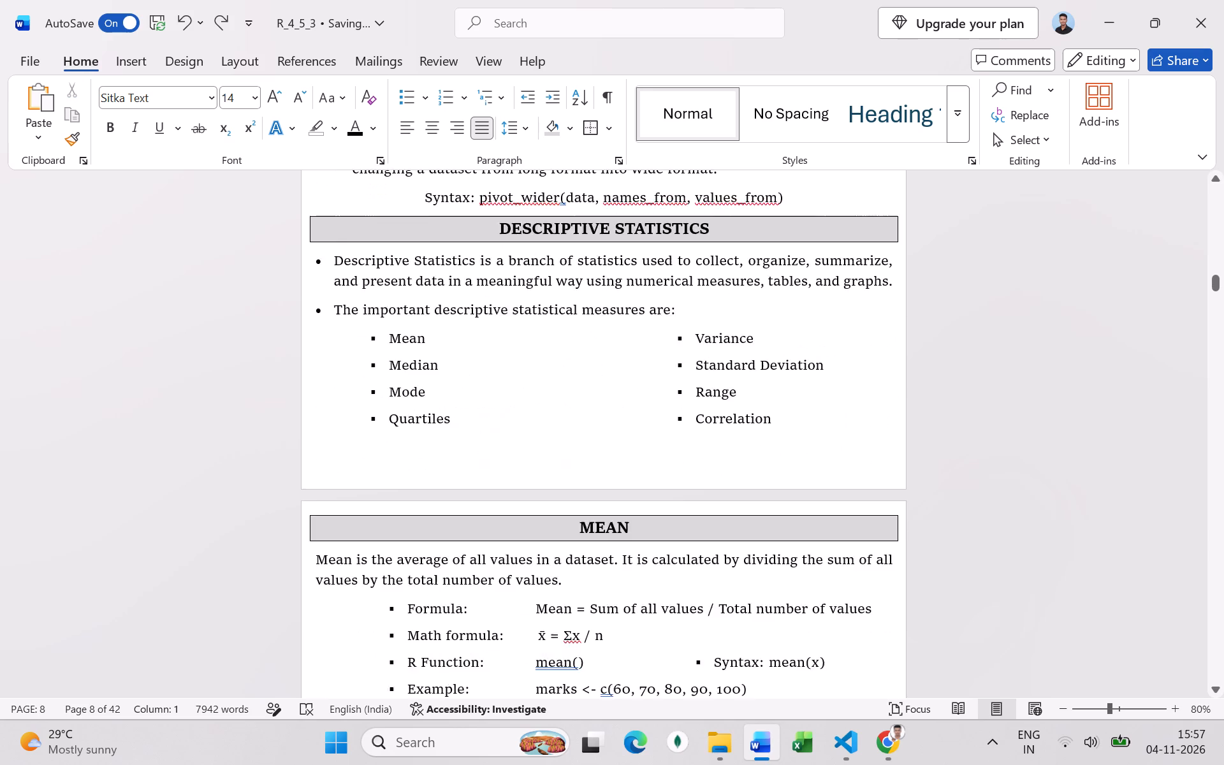
scroll(442, 476, "down", 4)
scroll(447, 490, "up", 1)
scroll(447, 490, "down", 17)
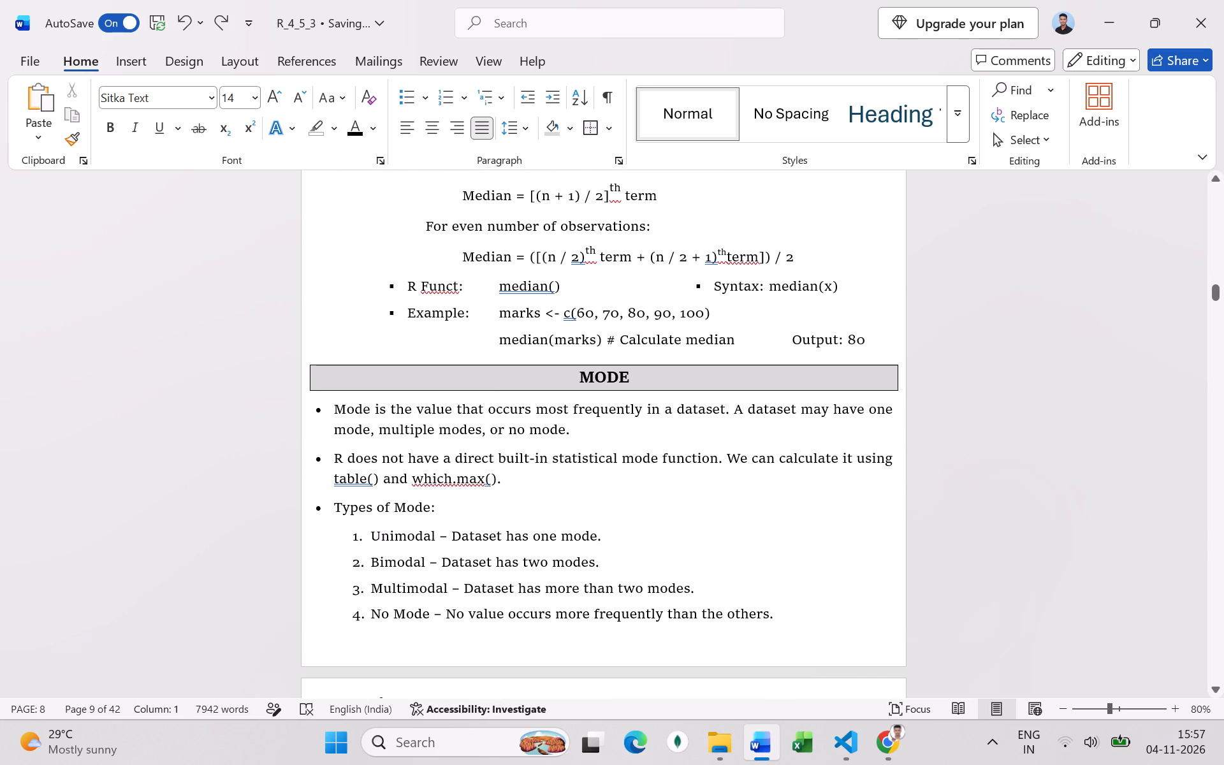
scroll(541, 499, "up", 1)
scroll(541, 499, "down", 6)
left_click_drag(612, 383, 432, 368)
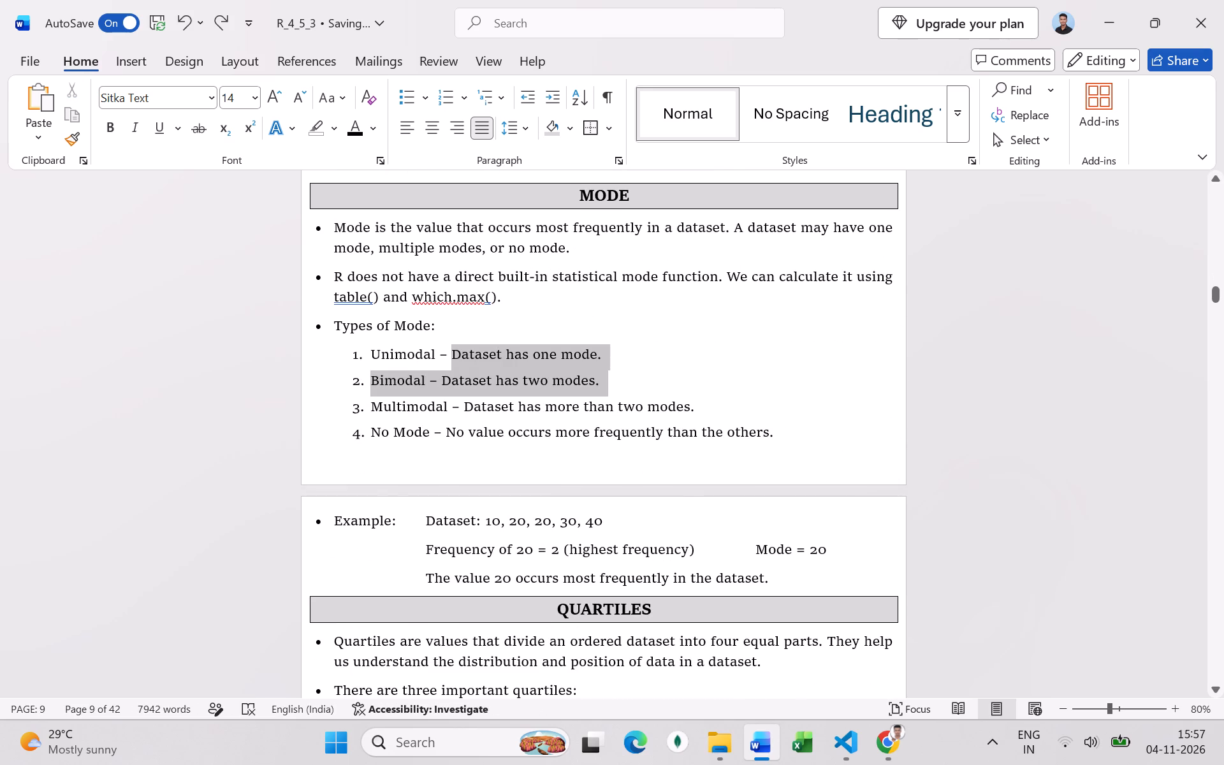
left_click_drag(432, 368, 378, 365)
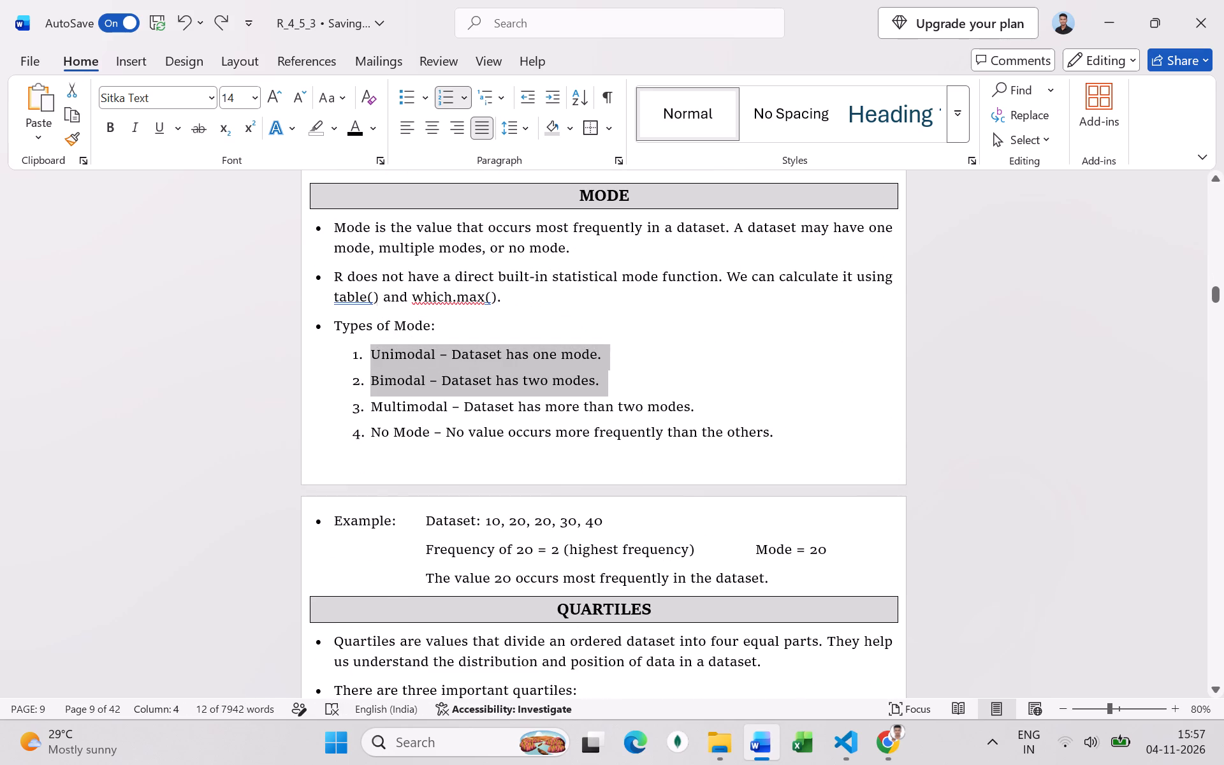
left_click(243, 64)
left_click(204, 110)
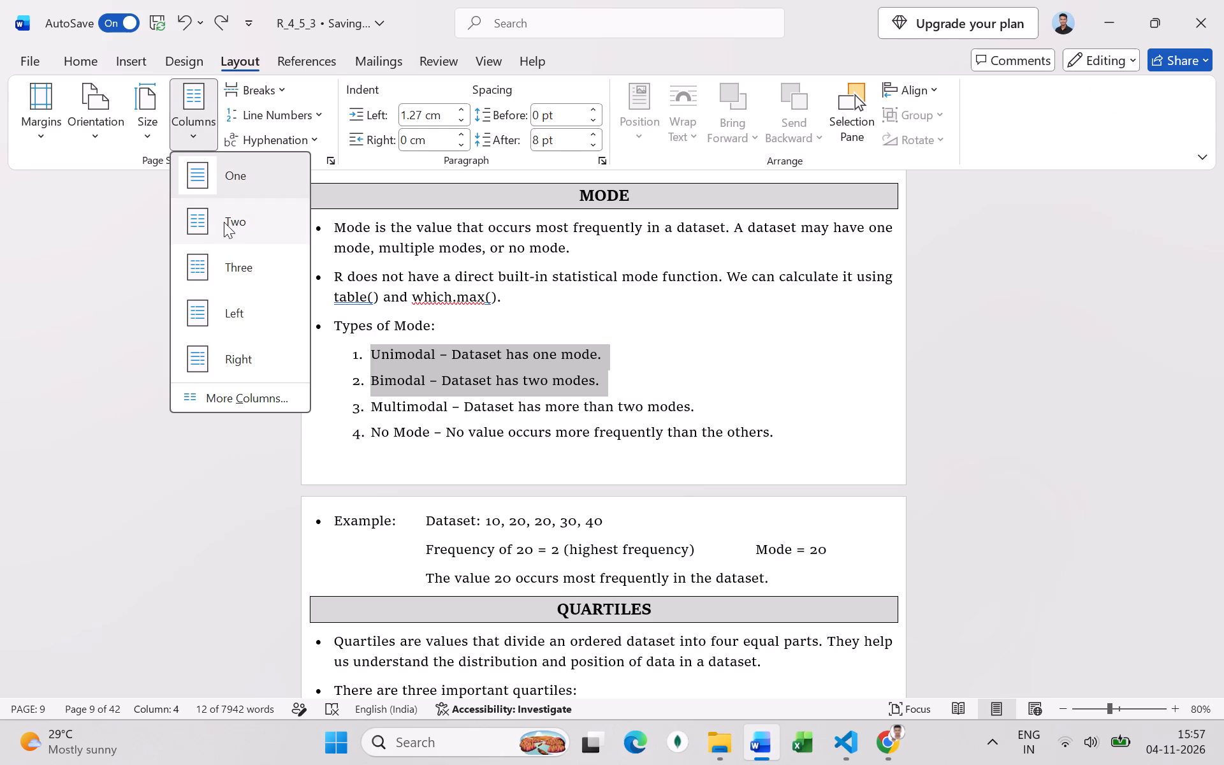
left_click(225, 224)
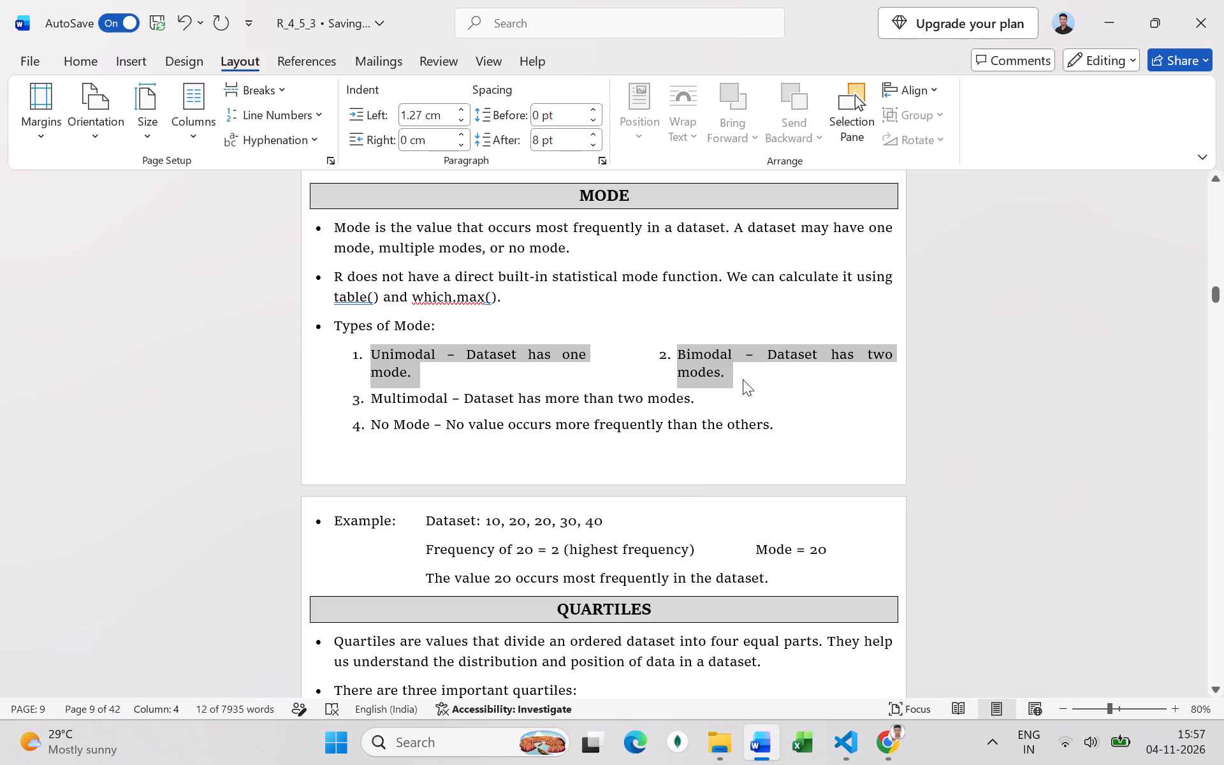
Shorten the mode definitions by replacing "one" with "1" in the Unimodal item and "two" with "2" in the Bimodal item.
left_click(744, 379)
left_click_drag(760, 349, 766, 354)
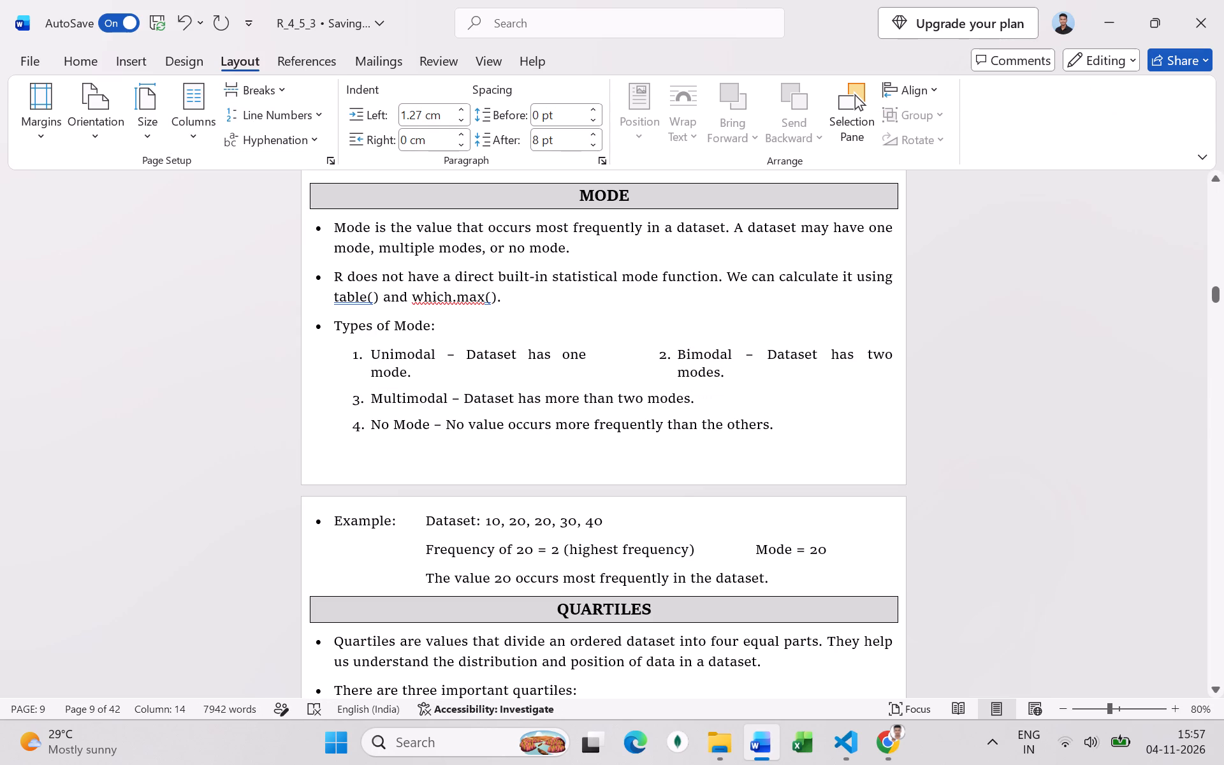
left_click(594, 349)
key("BackSpace")
key("BackSpace")
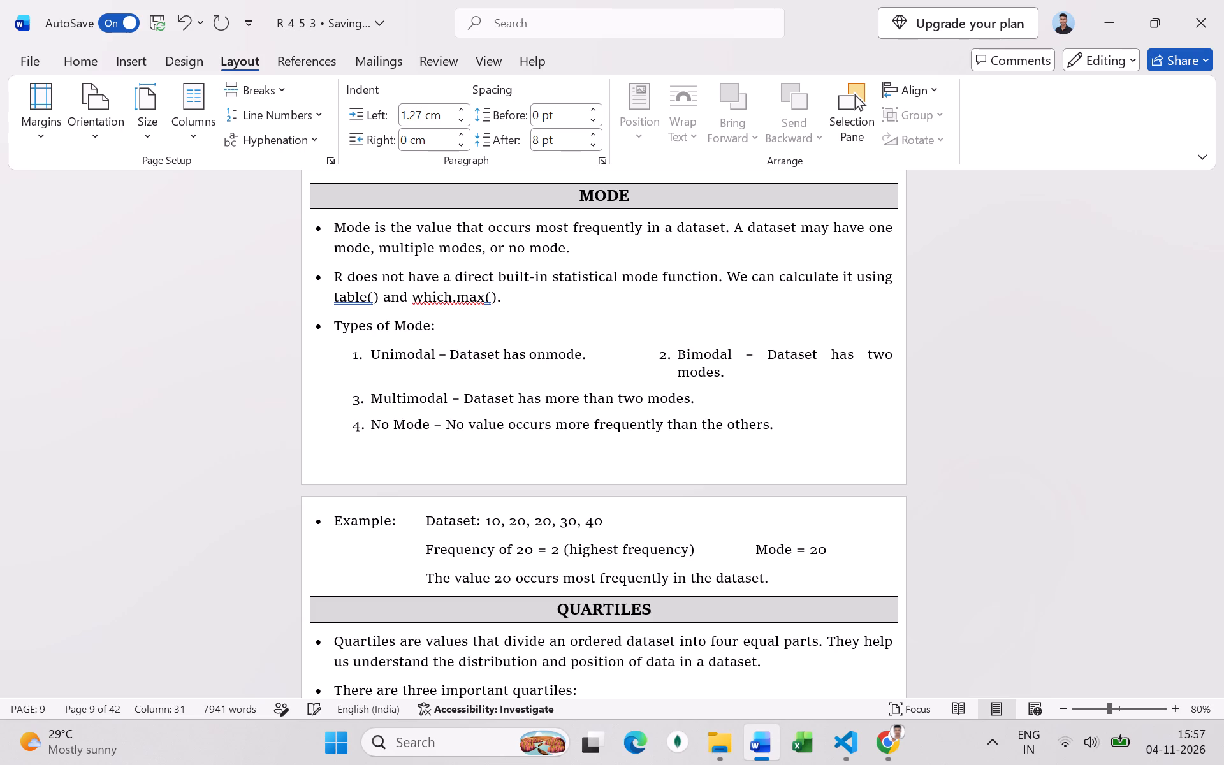
key("BackSpace")
key("BackSpace")
type("1")
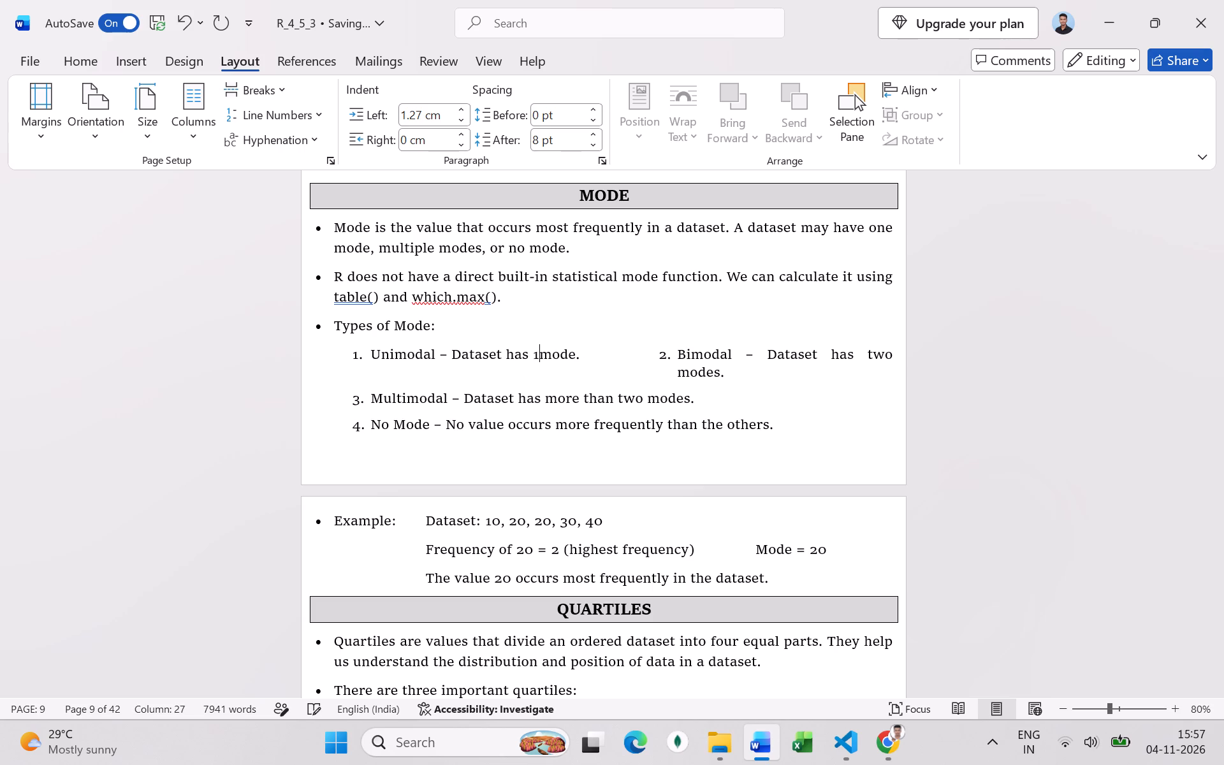
key("space")
left_click(892, 357)
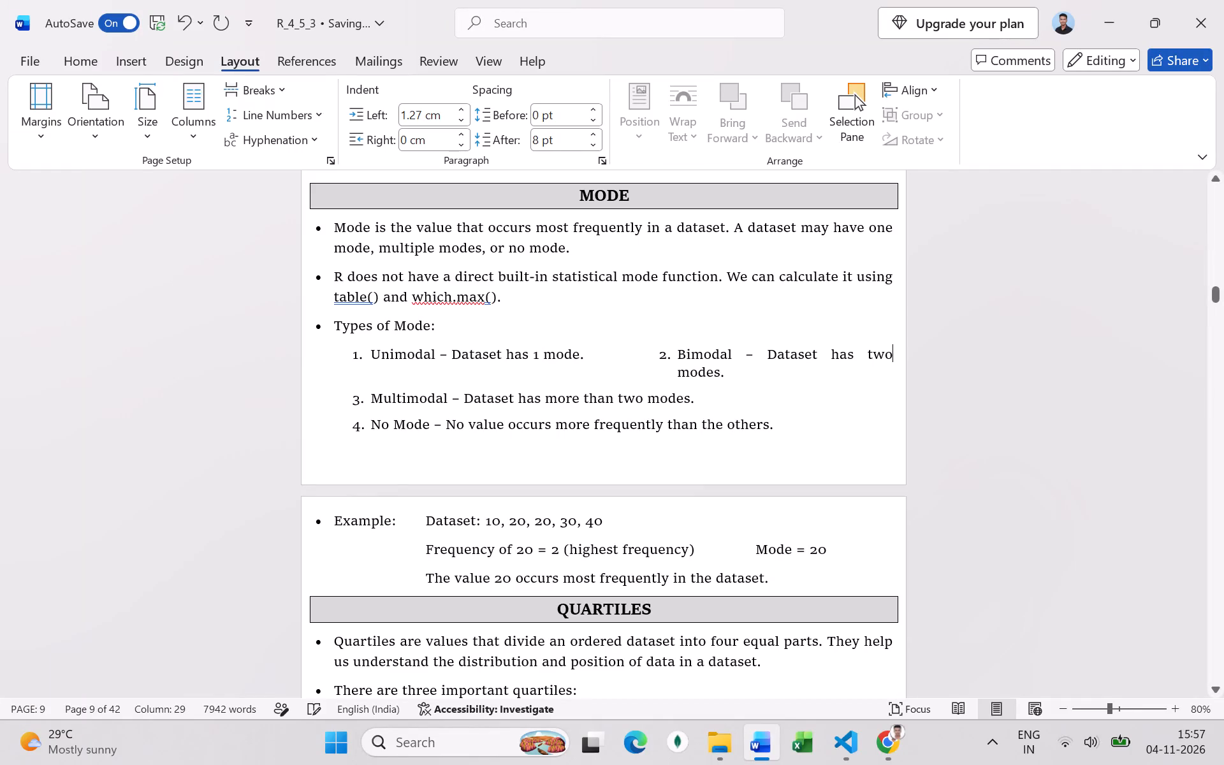
key("BackSpace")
key("BackSpace")
key("BackSpace")
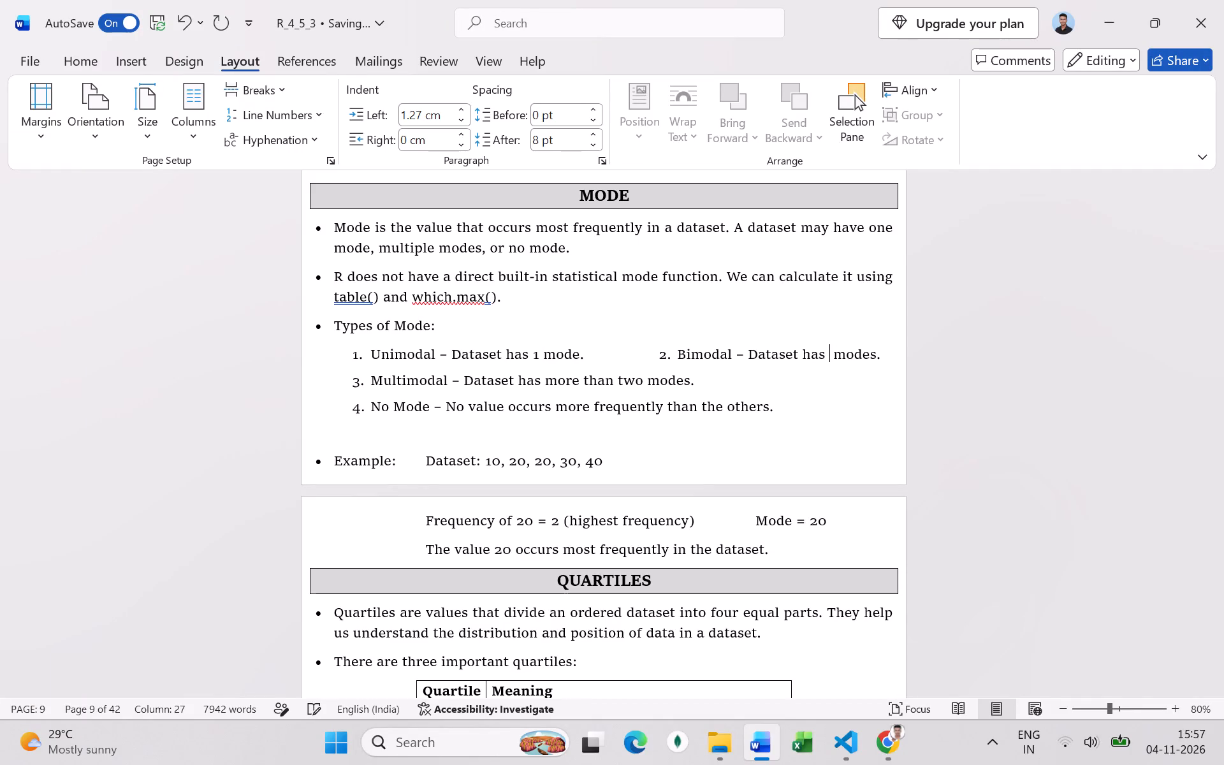
key("2")
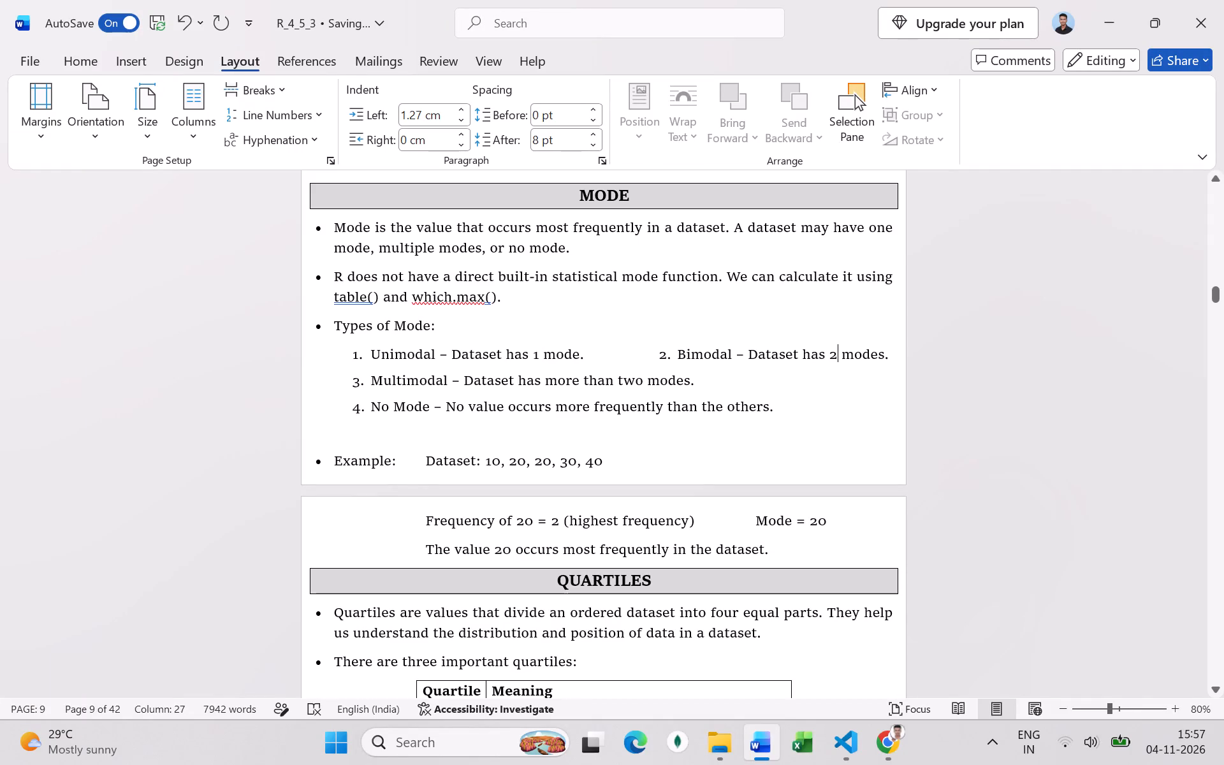
Delete the blank line between the No Mode item and the Example in the Mode section.
left_click(495, 438)
key("BackSpace")
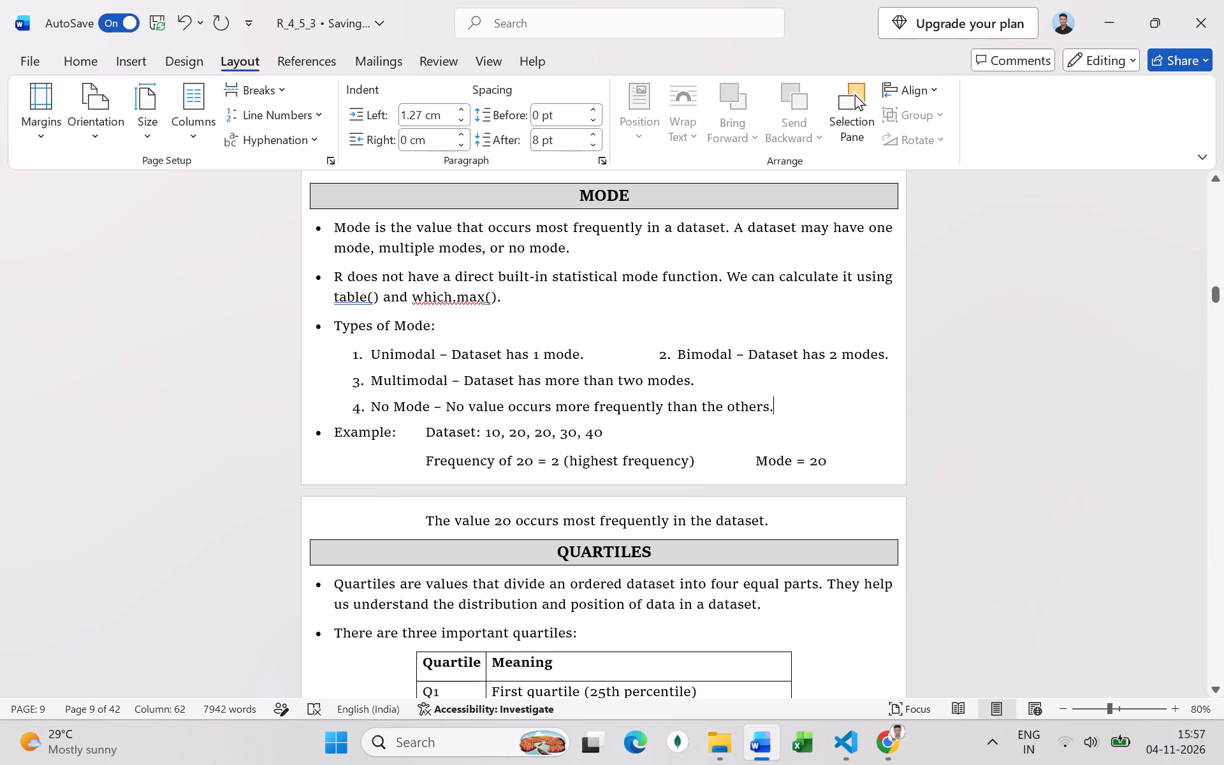
Join "For odd number of observations:" to the "Formula:" line in the Median section, separated by a space.
scroll(559, 476, "up", 6)
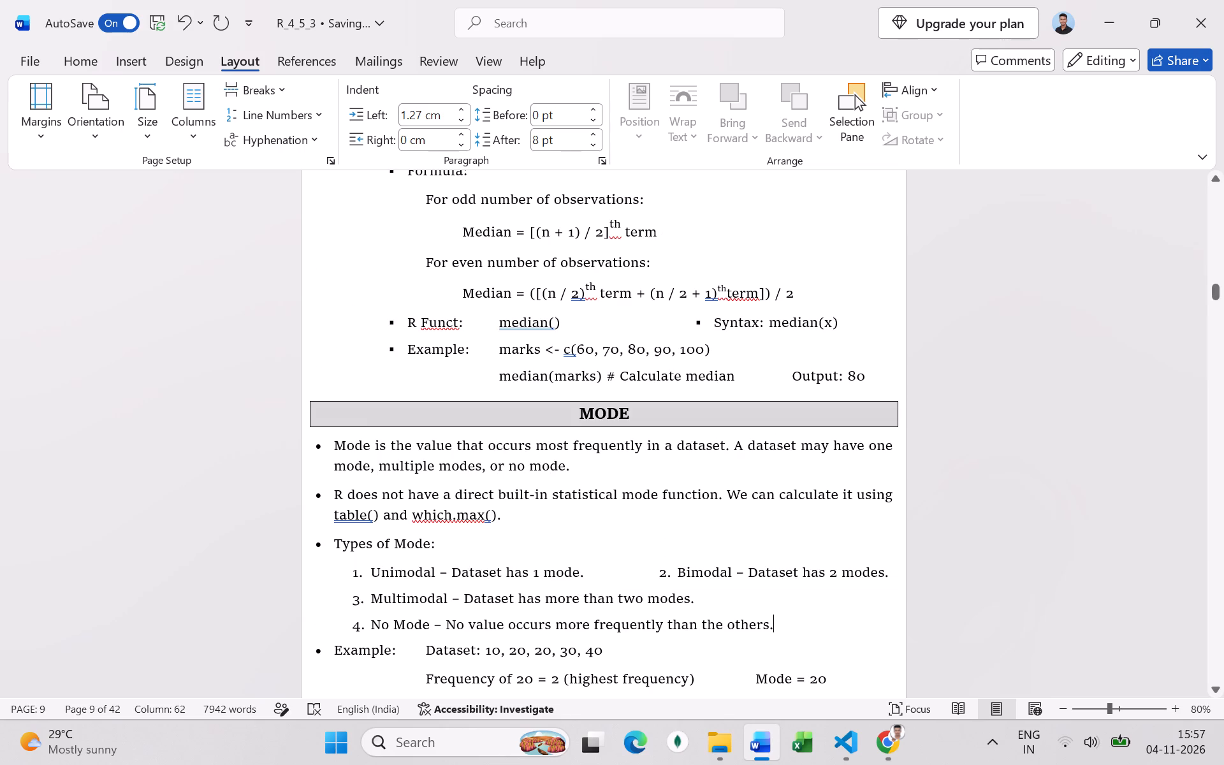
scroll(490, 555, "up", 3)
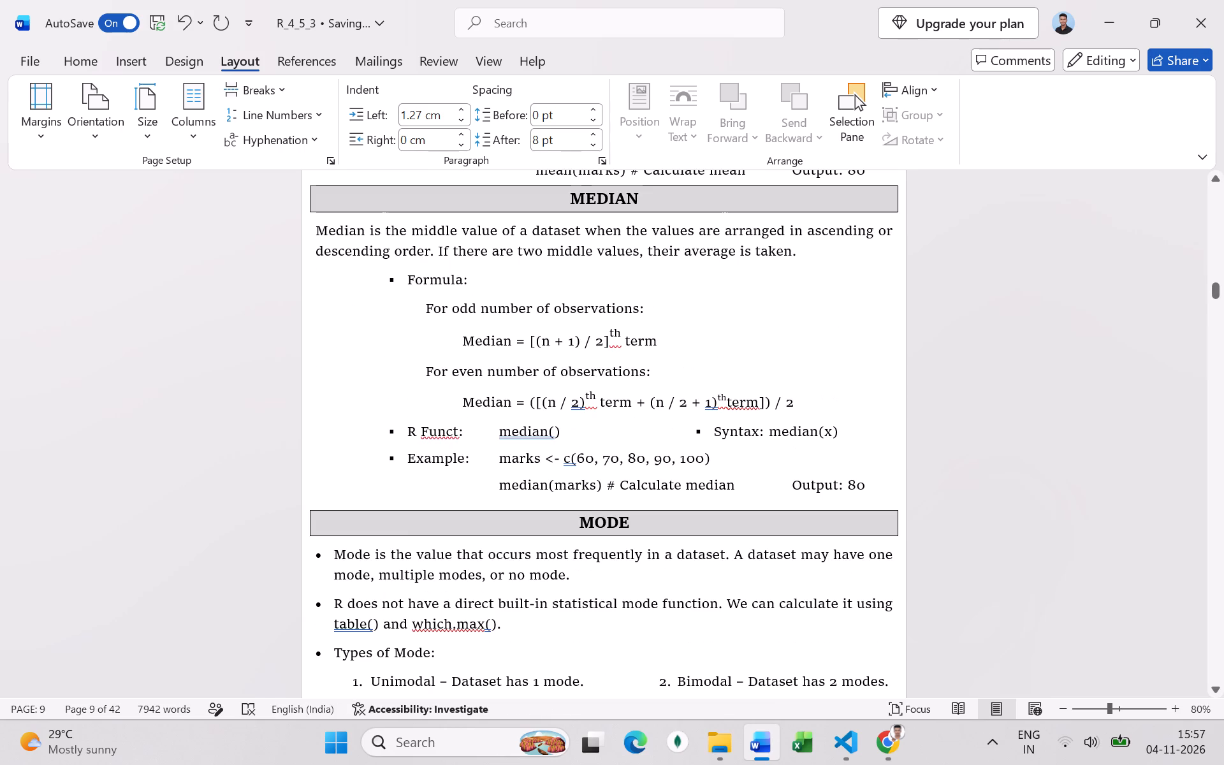
left_click(421, 317)
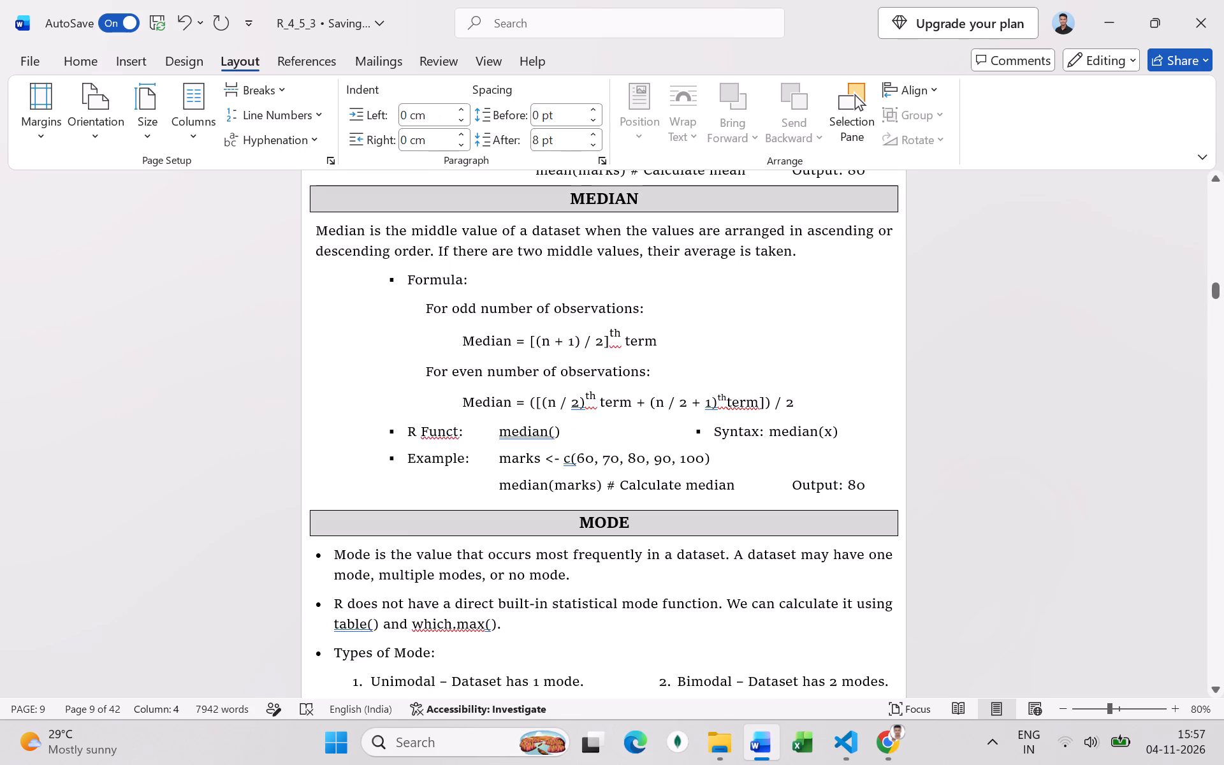
key("BackSpace")
key("BackSpace")
key("BackSpace")
key("BackSpace")
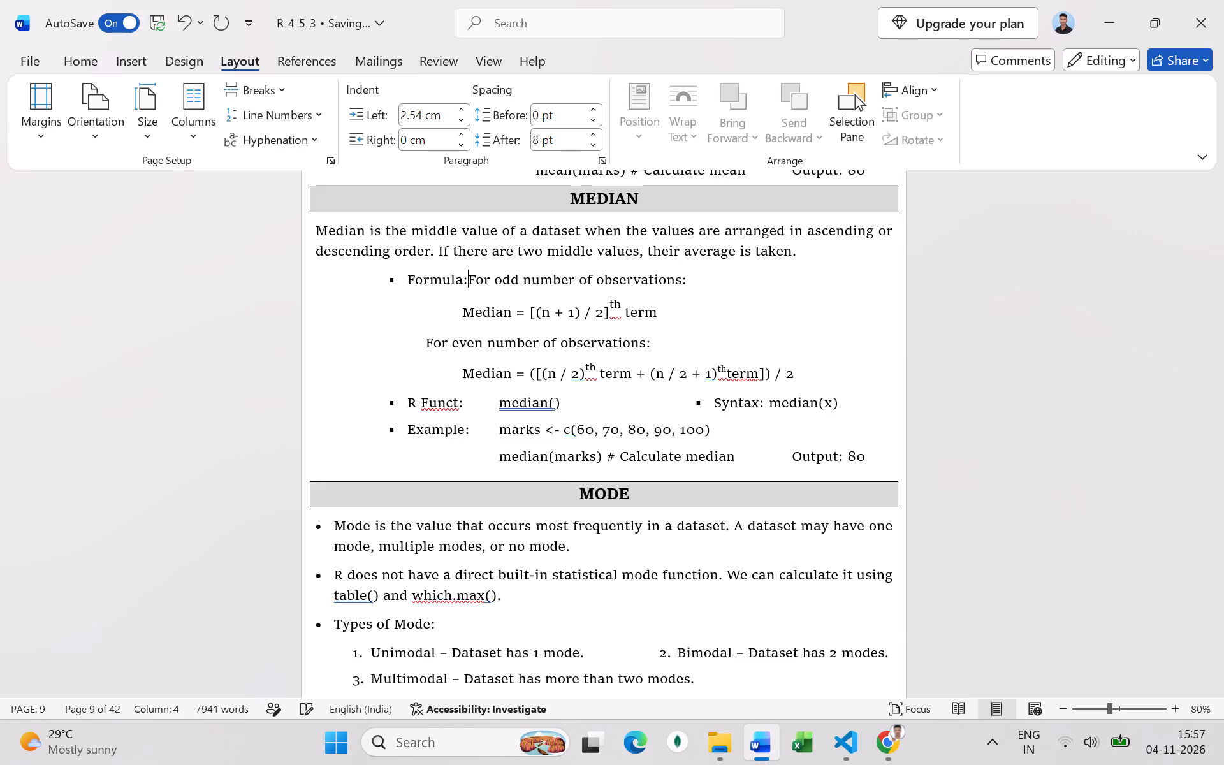
key("Tab")
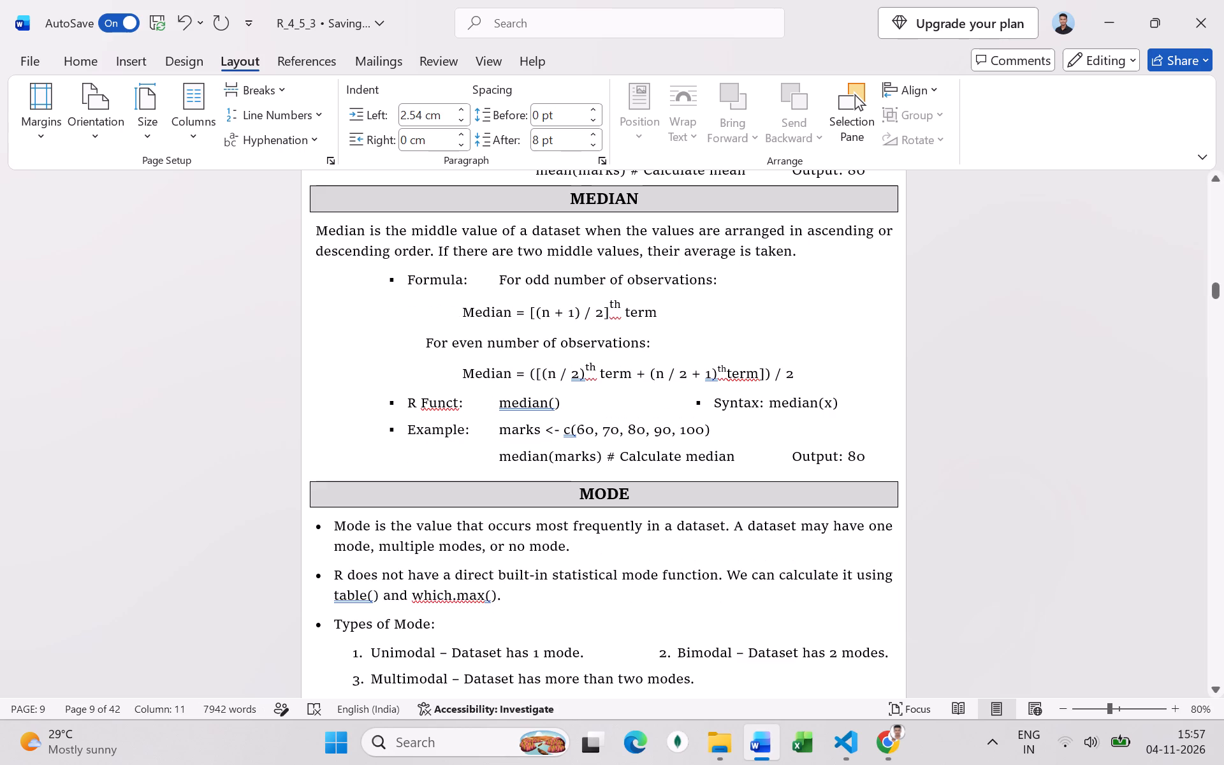
key("BackSpace")
key("space")
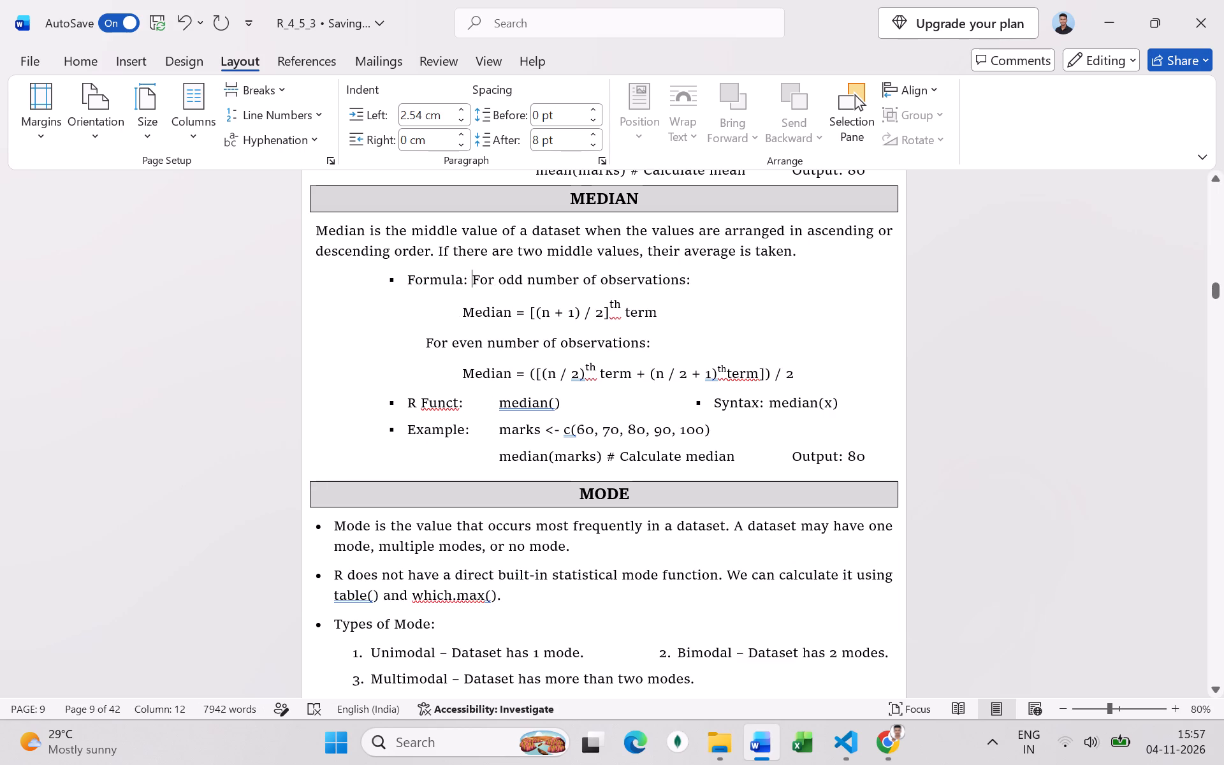
Indent both median formulas and the "For even number of observations:" line one tab stop further.
left_click(457, 321)
key("Tab")
left_click(418, 350)
key("Tab")
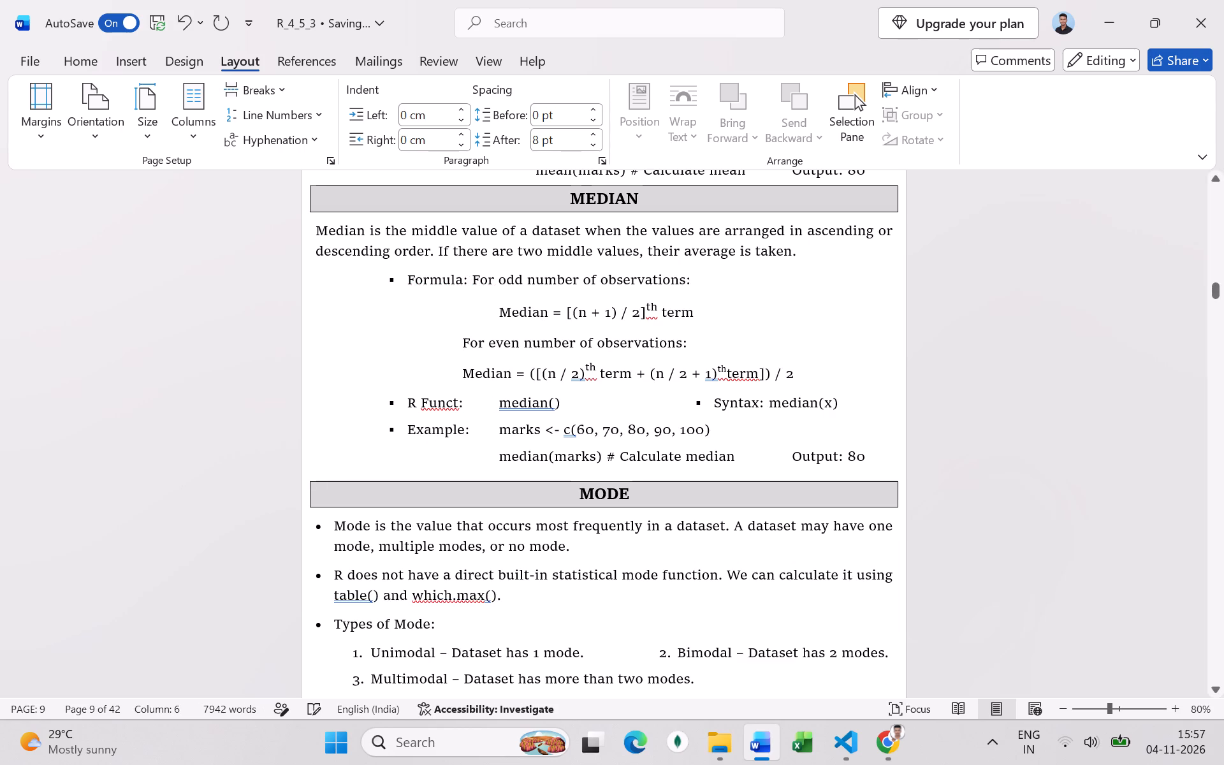
left_click(457, 367)
key("Tab")
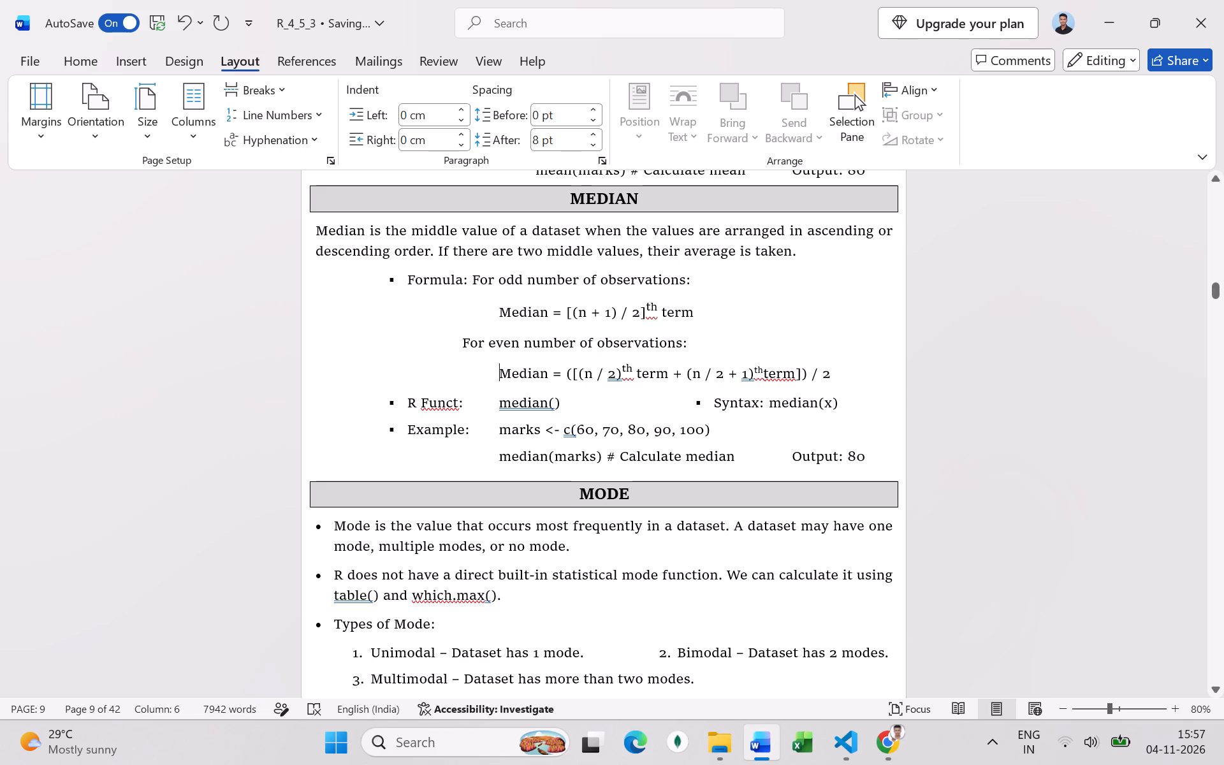
Bring the SD = √Variance formula up onto the "Formula:" line in the Standard Deviation section, separated by a tab.
scroll(472, 368, "down", 2)
scroll(472, 368, "up", 2)
scroll(472, 368, "down", 4)
scroll(472, 368, "up", 1)
scroll(472, 368, "down", 15)
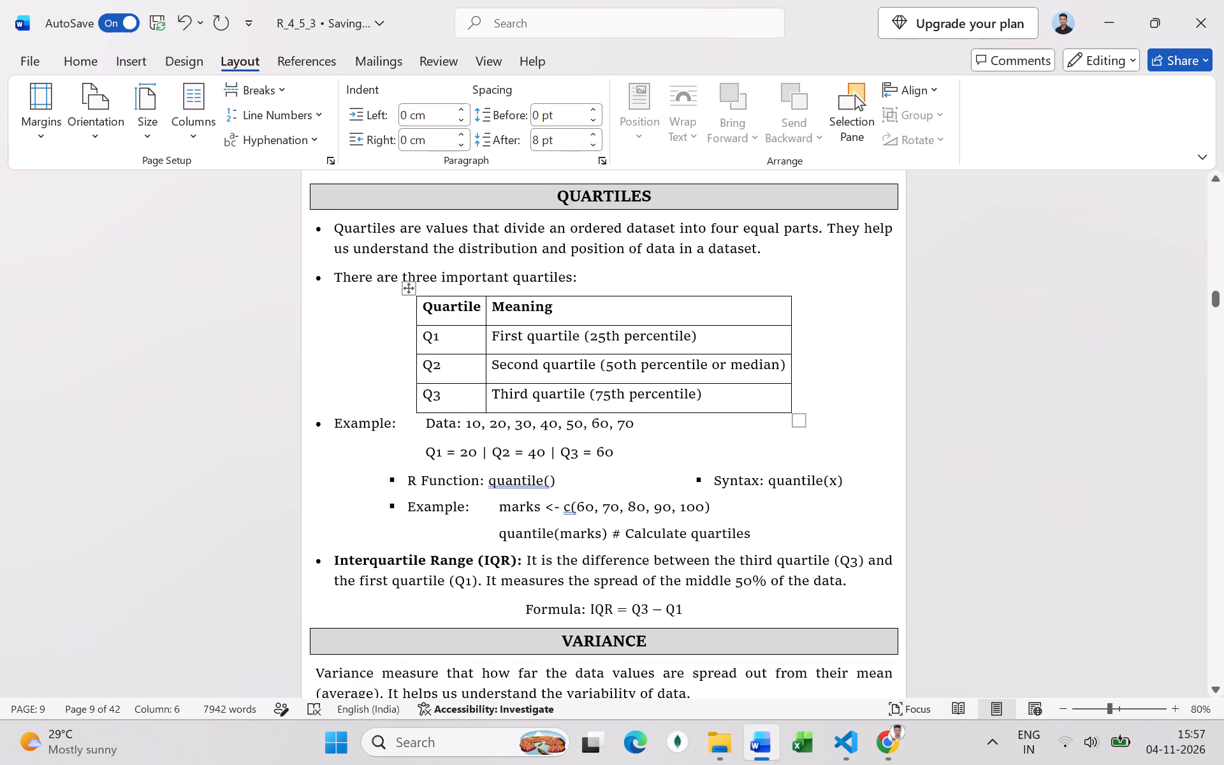
scroll(472, 368, "down", 7)
scroll(472, 368, "up", 3)
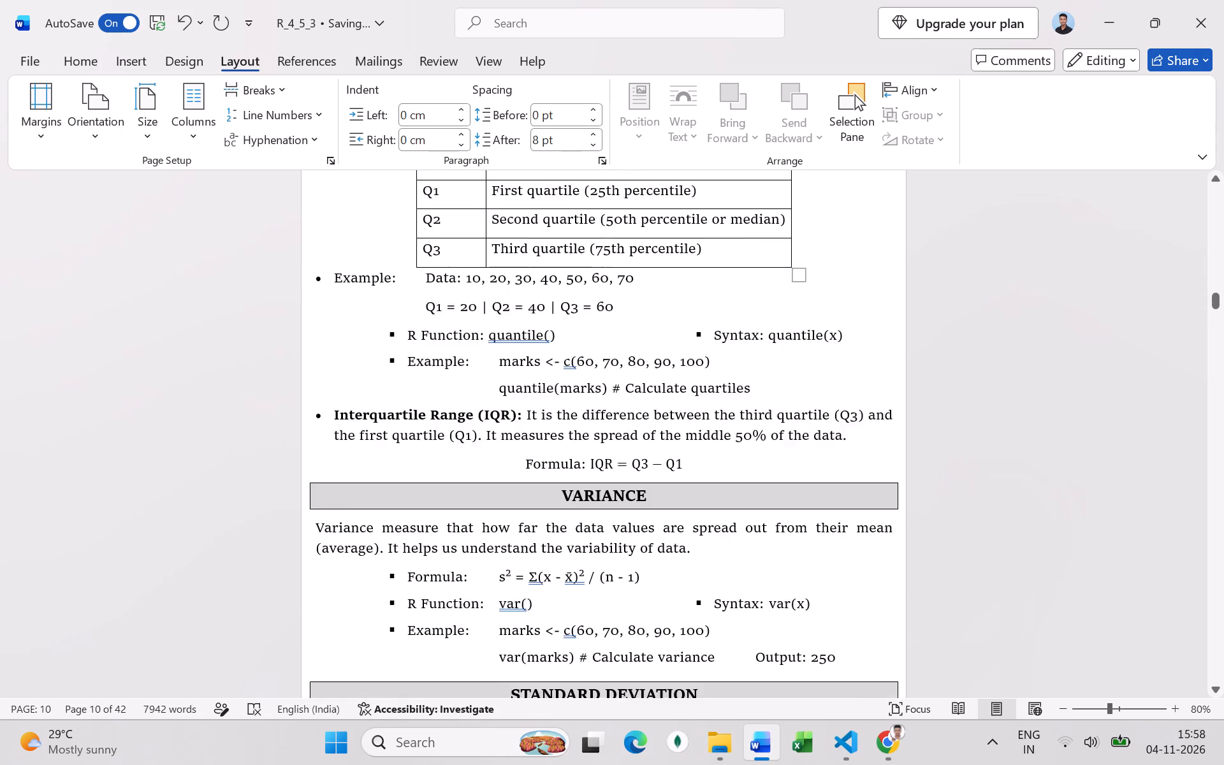
scroll(472, 368, "down", 11)
left_click(589, 411)
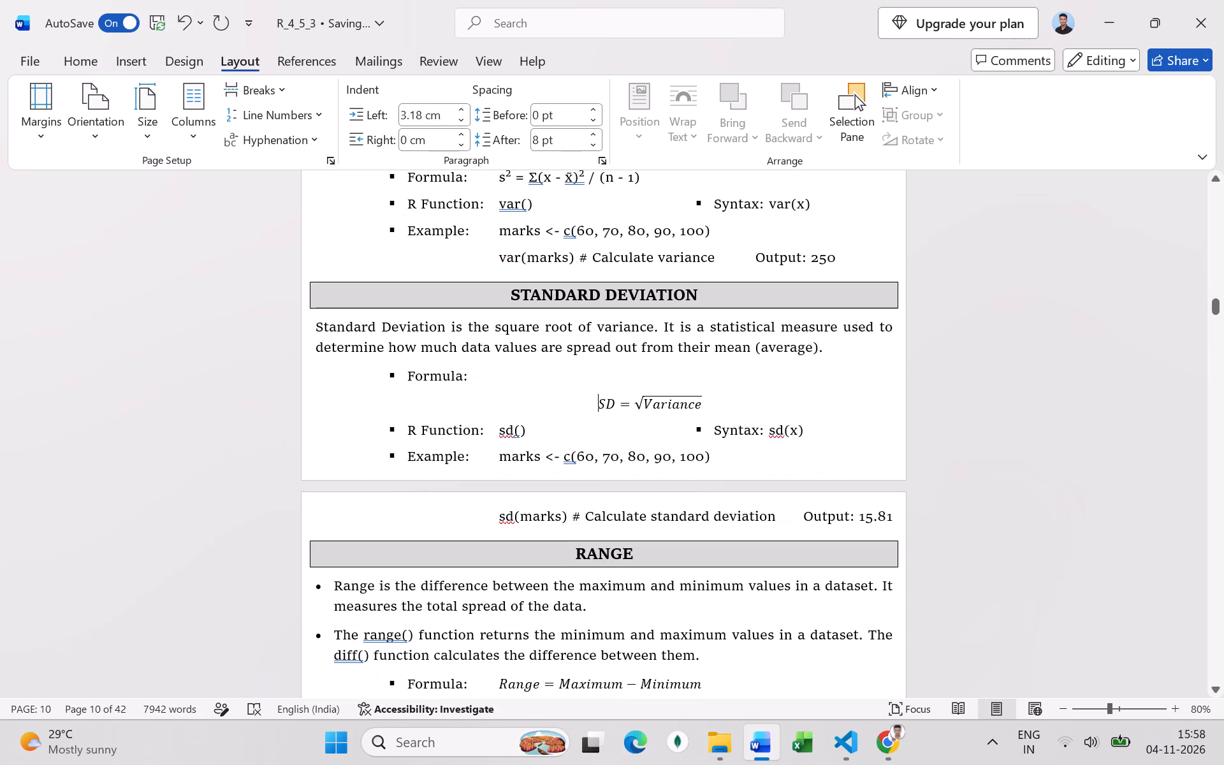
key("BackSpace")
key("Tab")
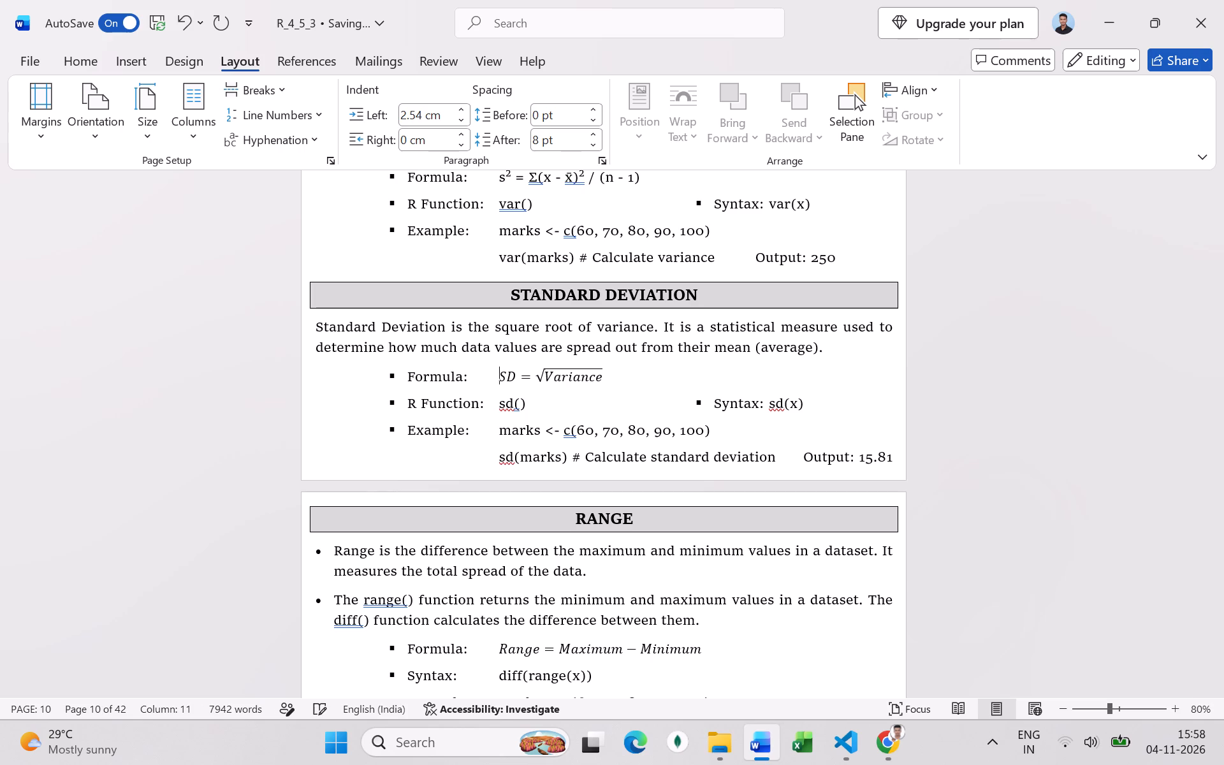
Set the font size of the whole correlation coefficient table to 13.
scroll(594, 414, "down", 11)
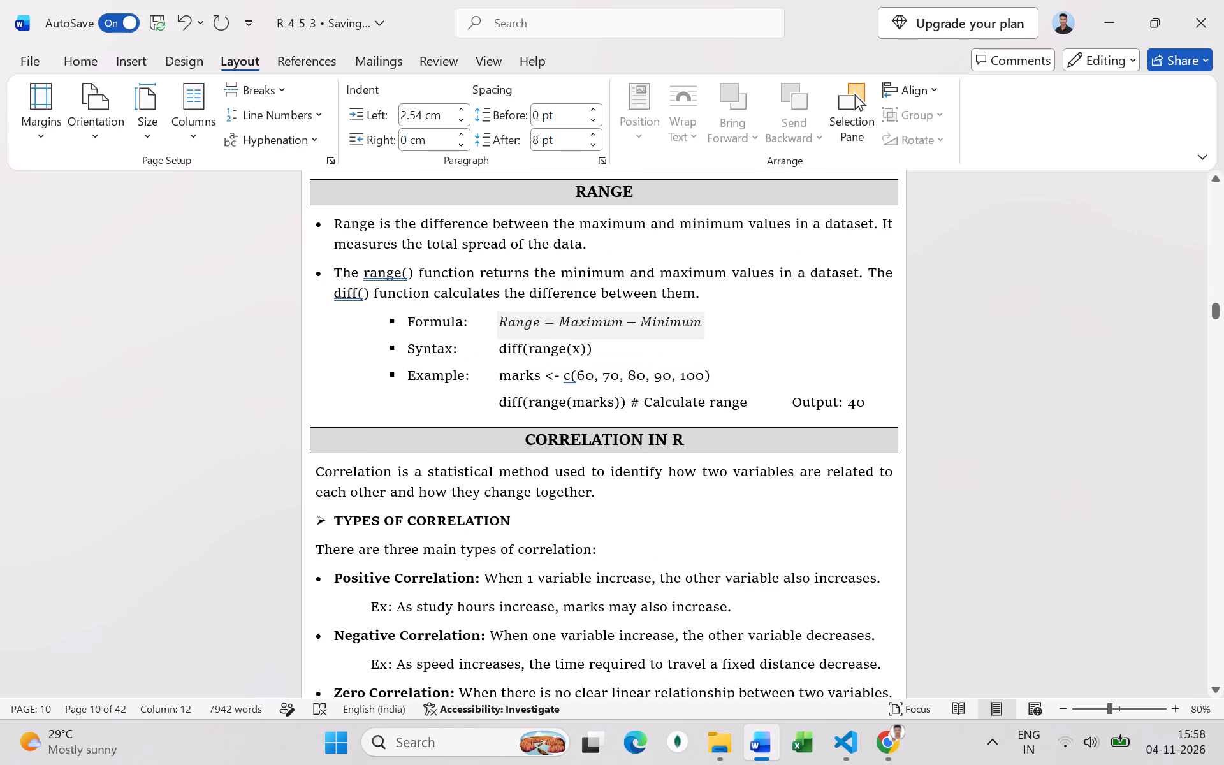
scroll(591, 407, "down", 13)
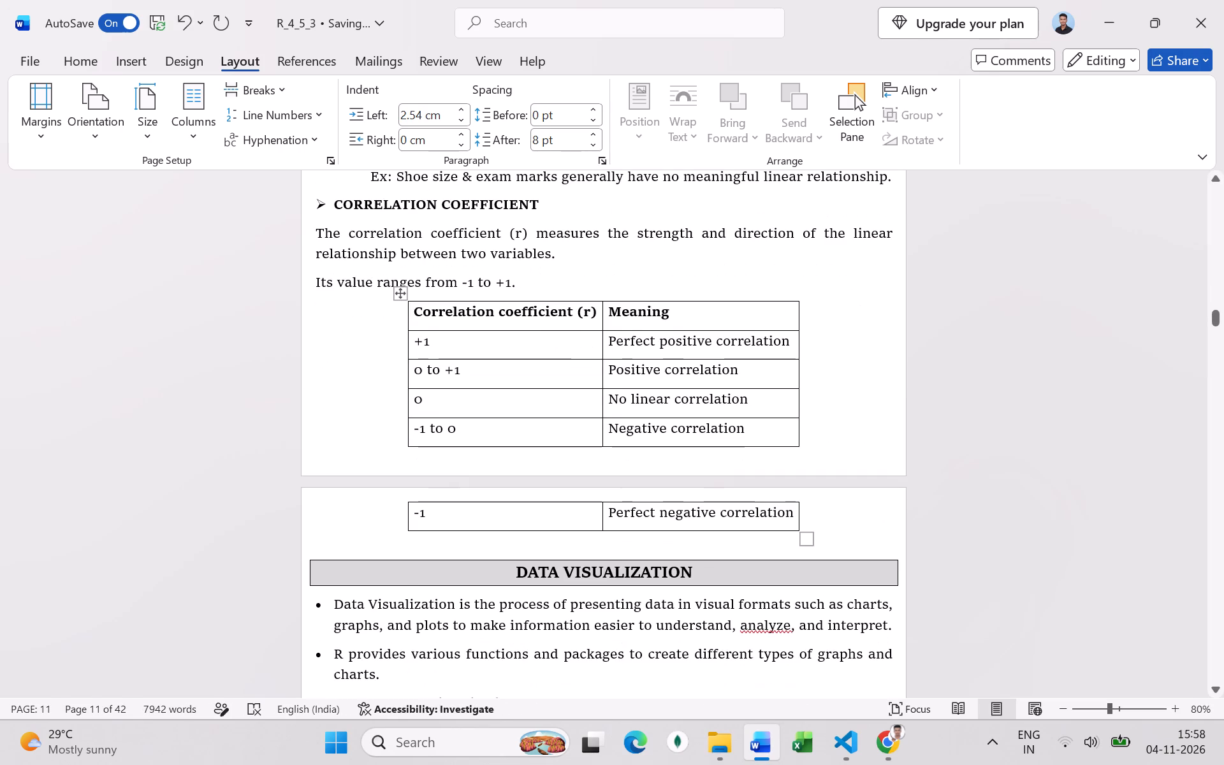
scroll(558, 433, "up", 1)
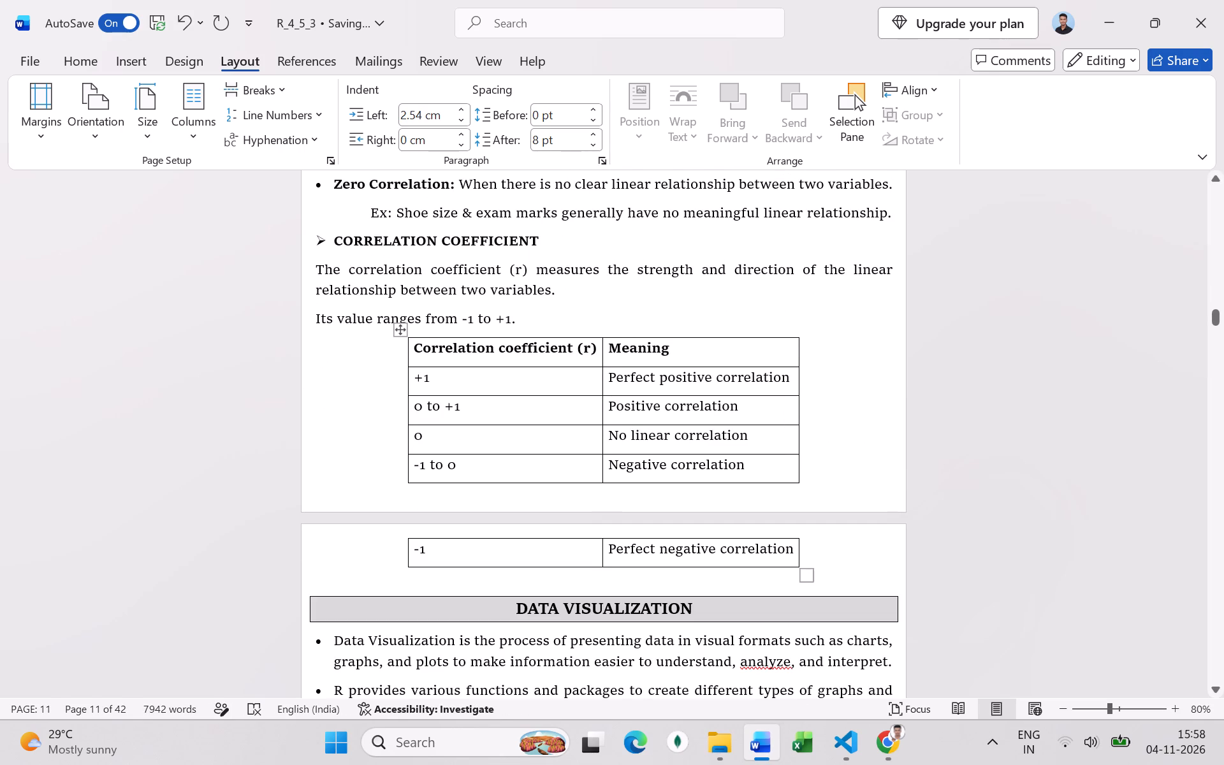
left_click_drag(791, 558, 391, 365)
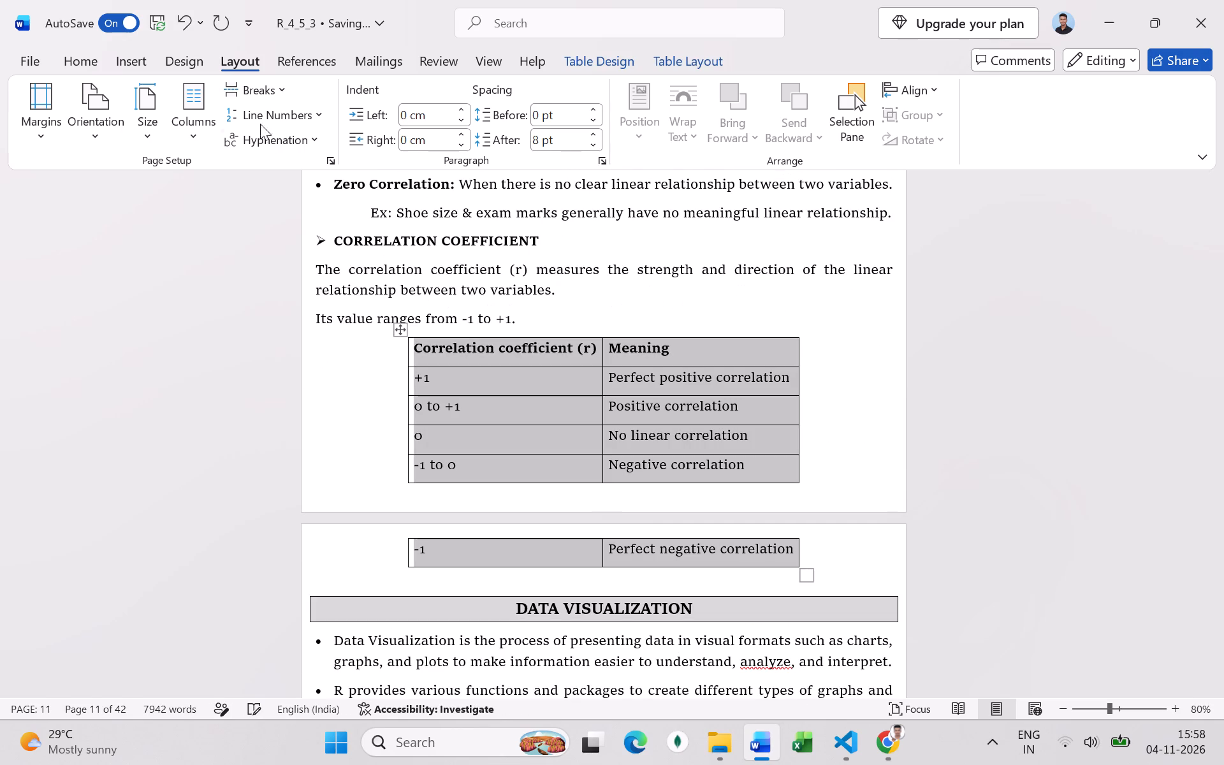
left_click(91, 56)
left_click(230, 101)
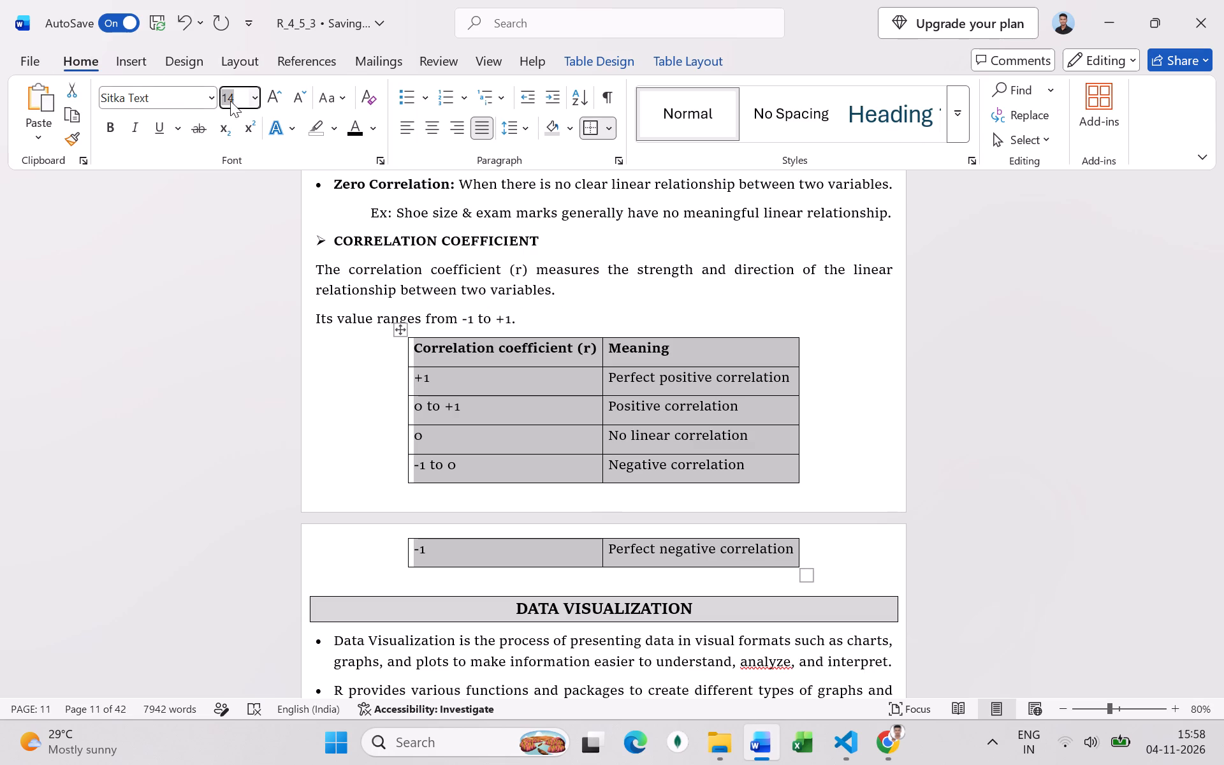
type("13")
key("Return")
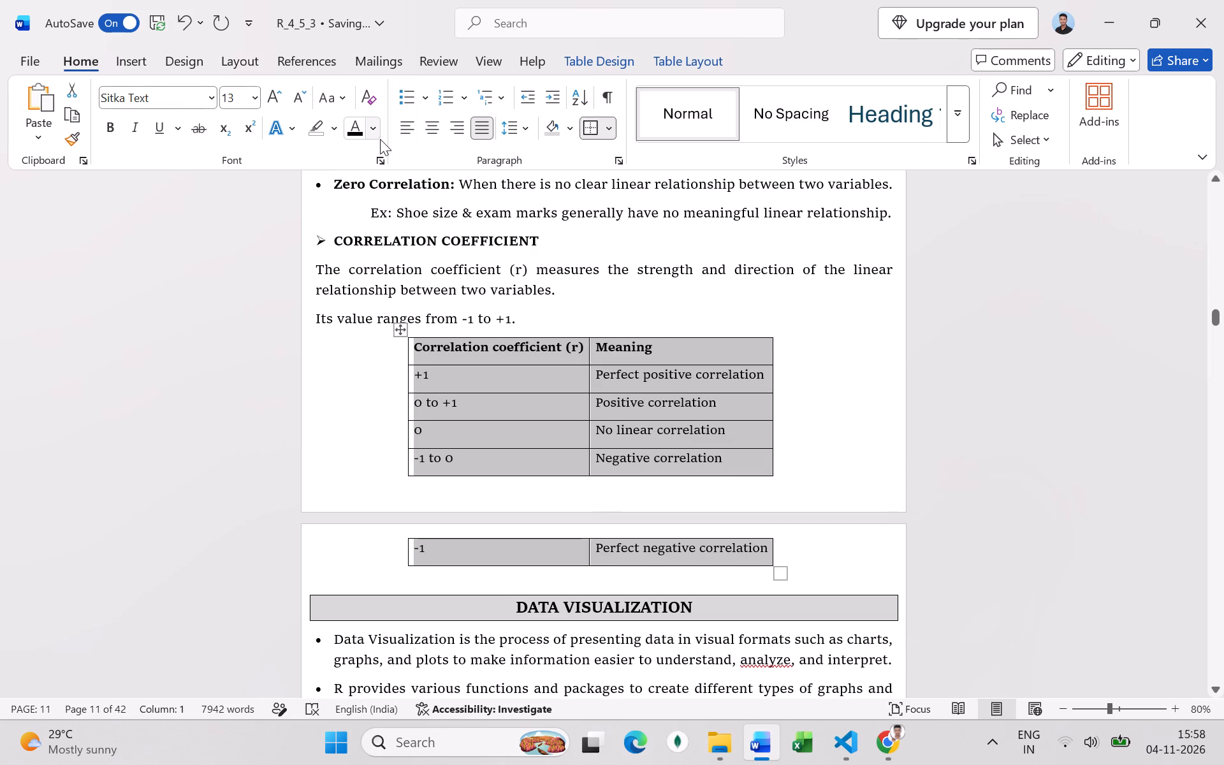
Join "Its value ranges from -1 to +1." to the preceding paragraph under Correlation Coefficient, separated by a space.
left_click(315, 315)
key("BackSpace")
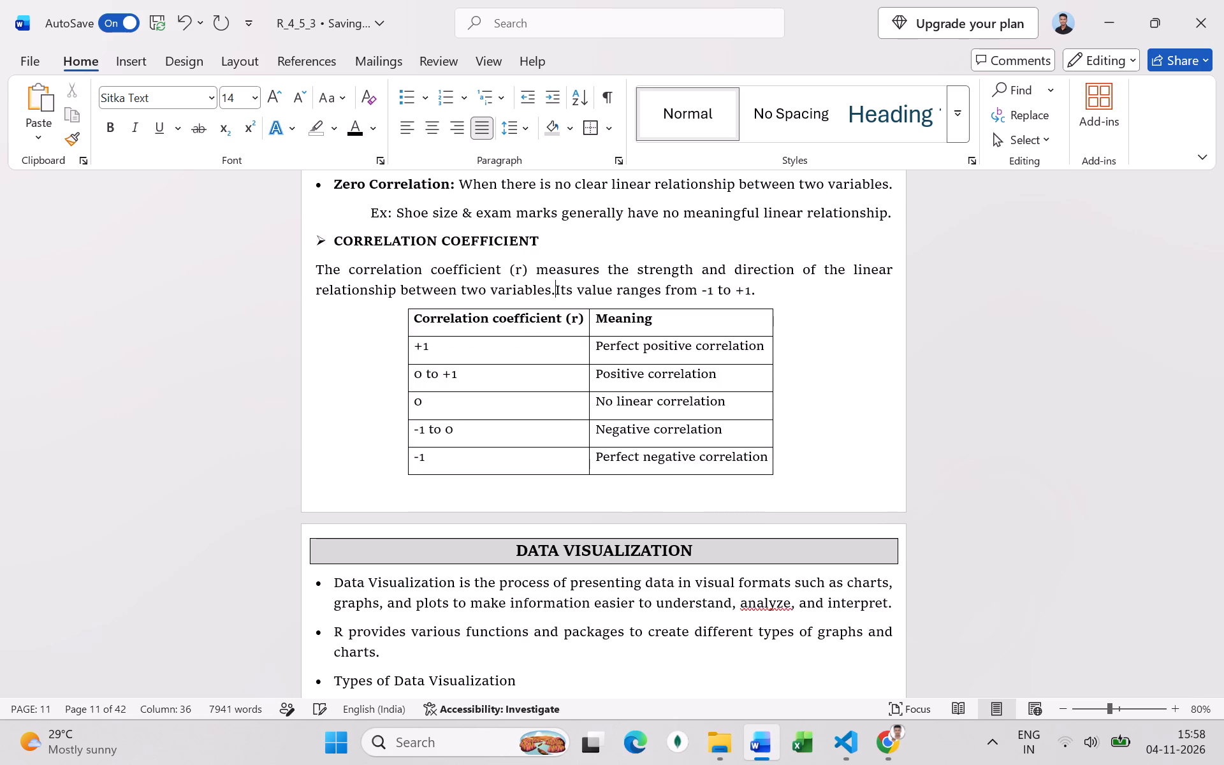
key("space")
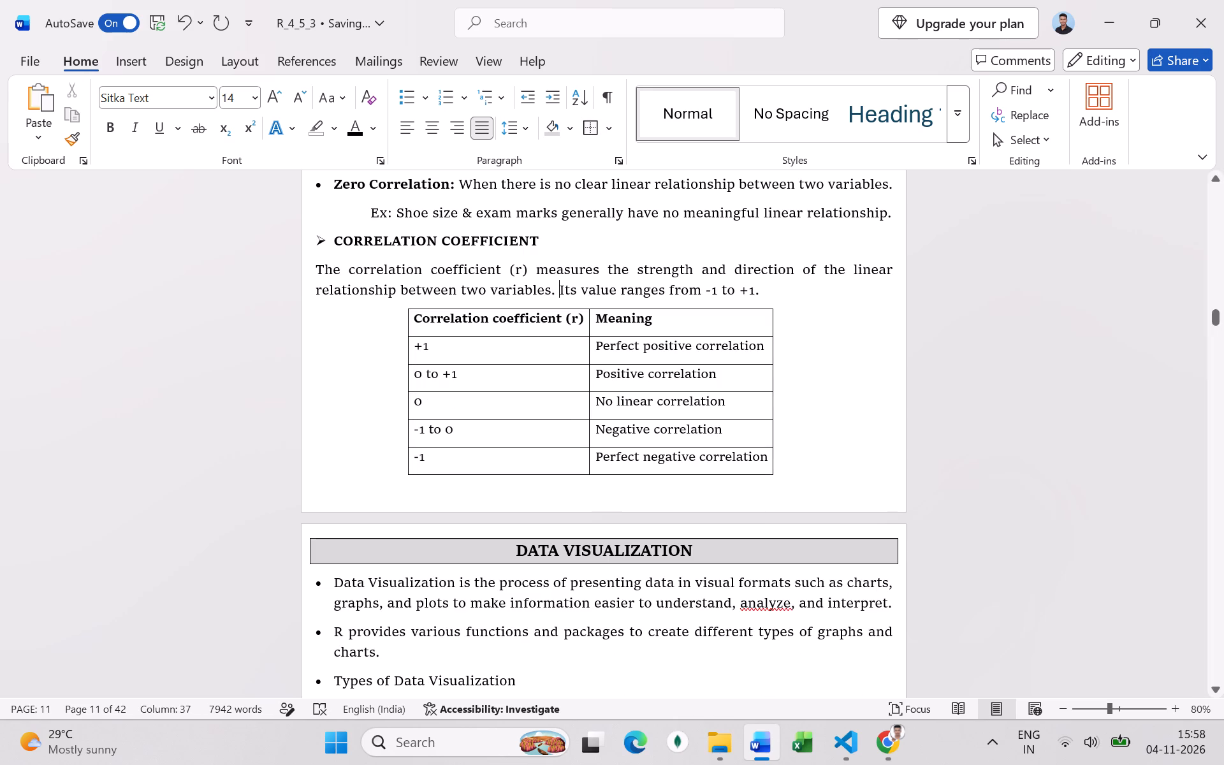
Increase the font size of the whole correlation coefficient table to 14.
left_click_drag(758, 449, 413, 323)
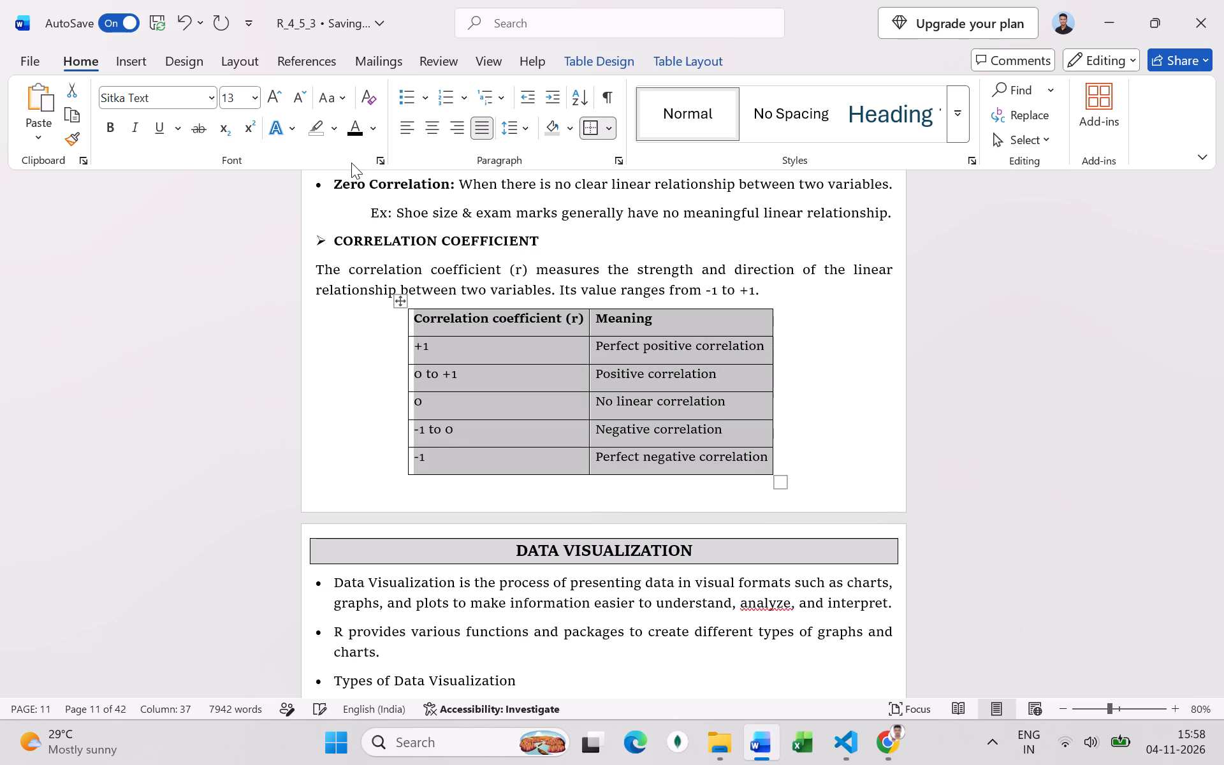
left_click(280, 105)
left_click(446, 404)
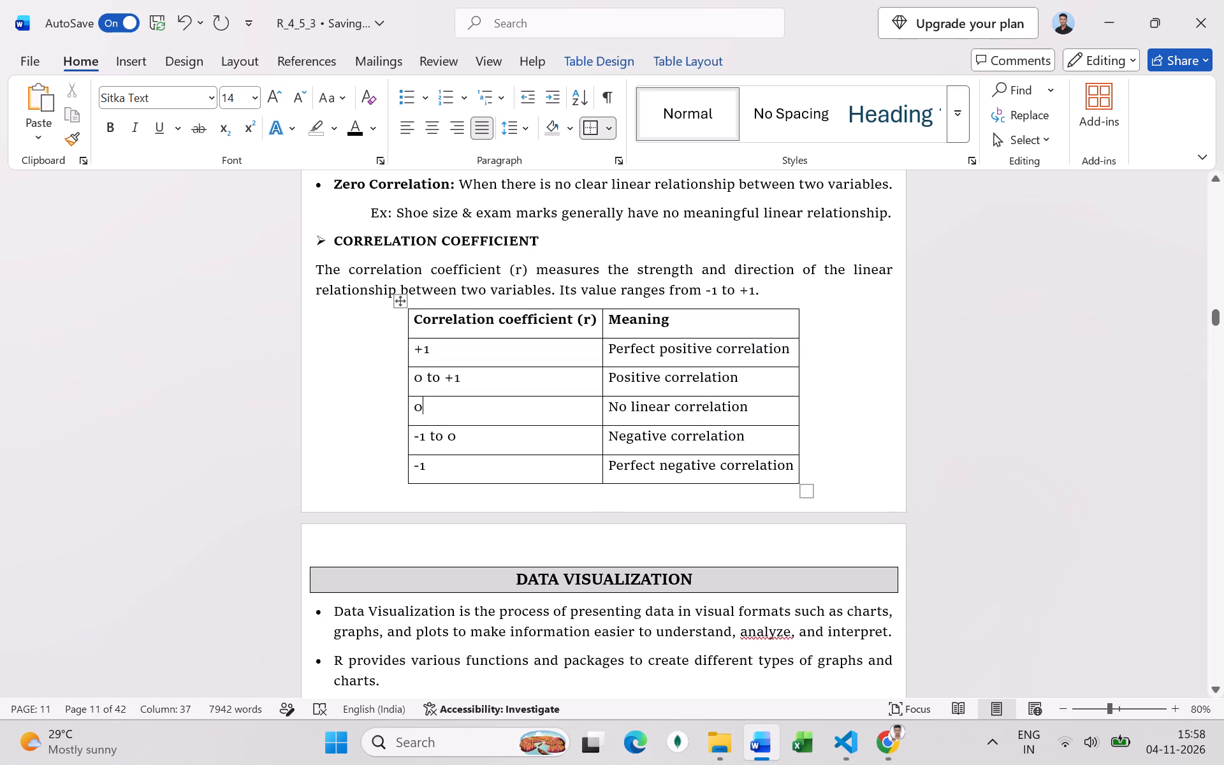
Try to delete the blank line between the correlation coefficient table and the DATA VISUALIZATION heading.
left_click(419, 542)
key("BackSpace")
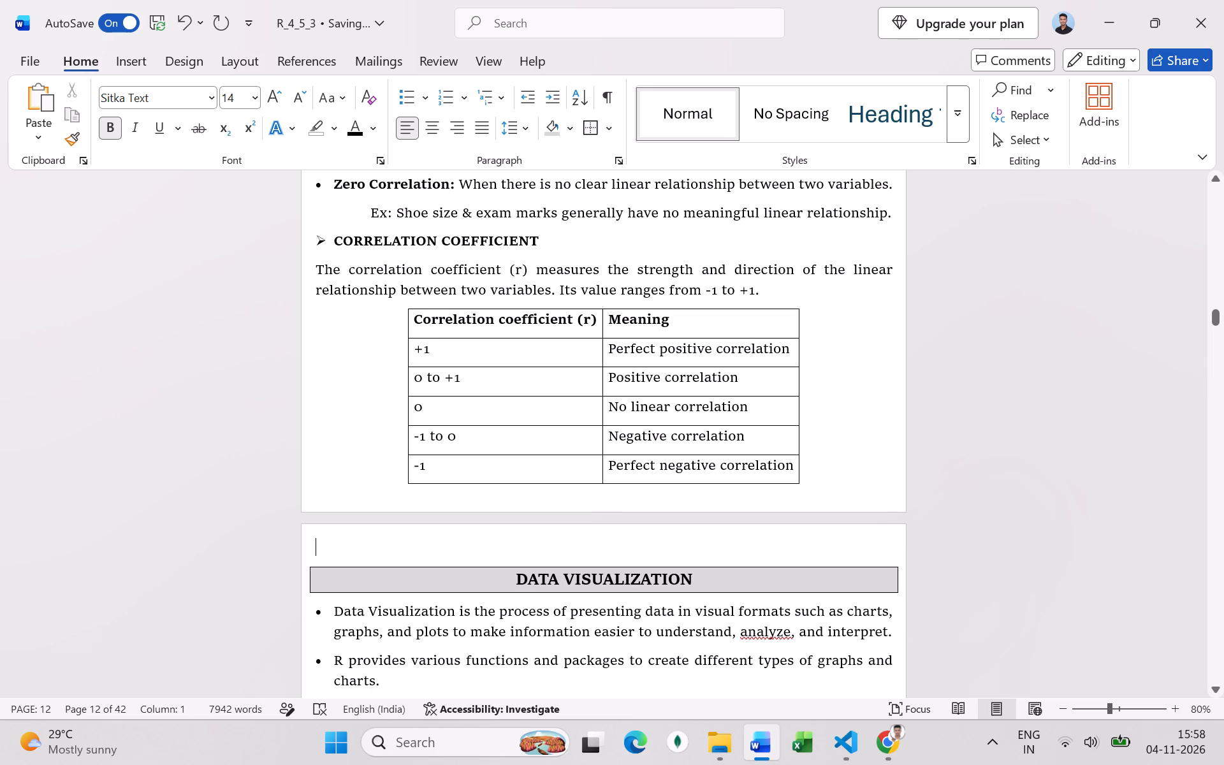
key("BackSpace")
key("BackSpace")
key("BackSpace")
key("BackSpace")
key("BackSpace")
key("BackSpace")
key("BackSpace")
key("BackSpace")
Delete the blank line above the DATA VISUALIZATION heading, removing the heading's border first and reapplying it once the line is gone.
left_click_drag(703, 579, 457, 581)
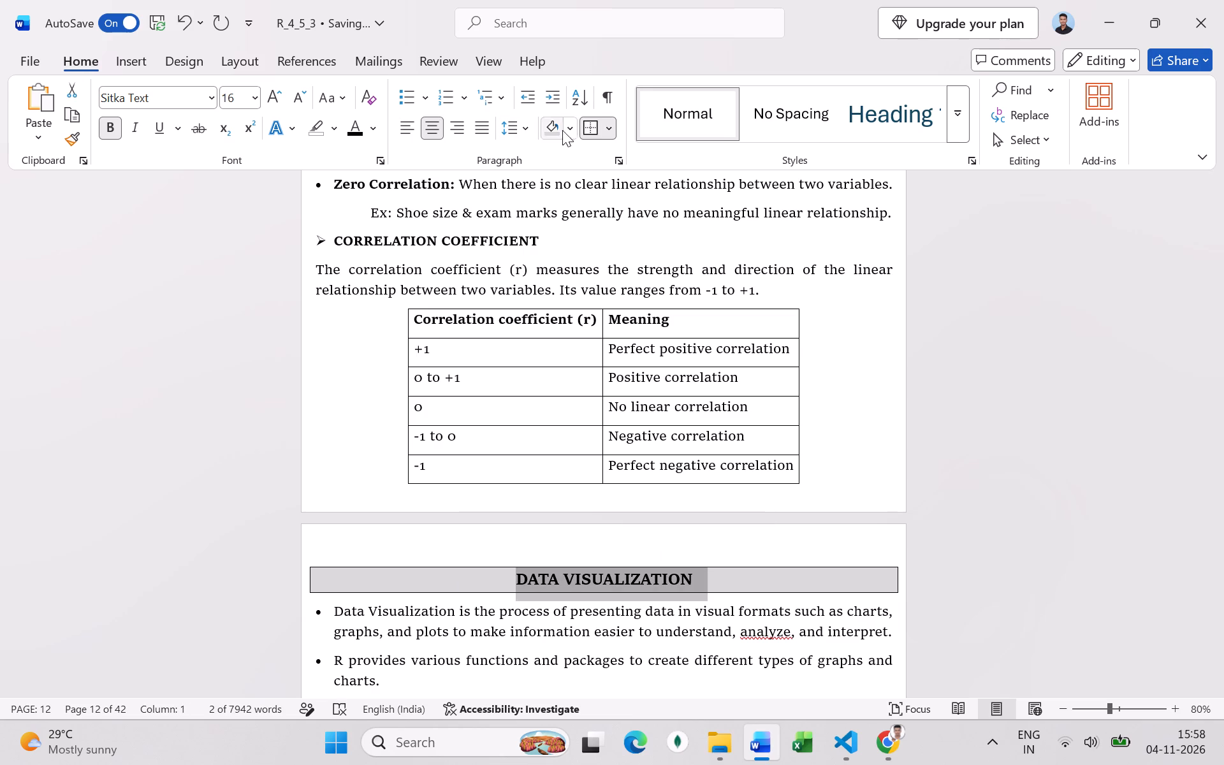
left_click(586, 135)
left_click(552, 133)
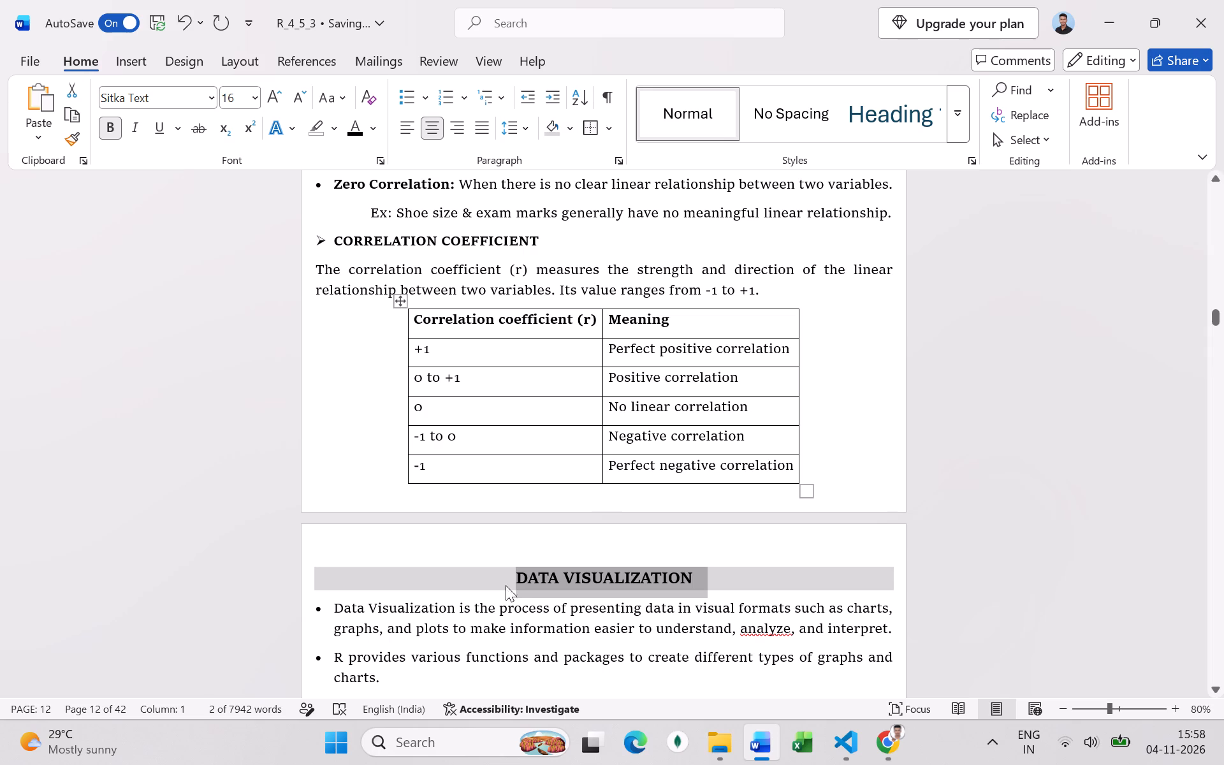
left_click(699, 556)
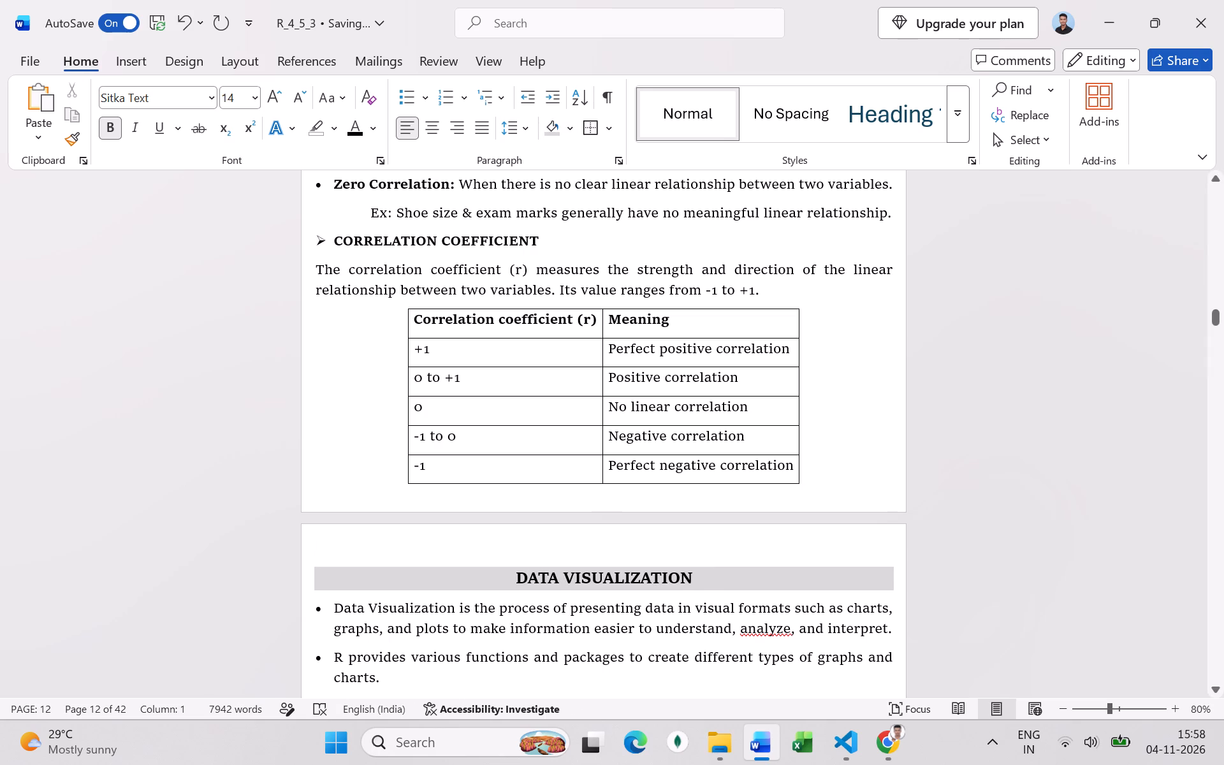
left_click(492, 578)
key("BackSpace")
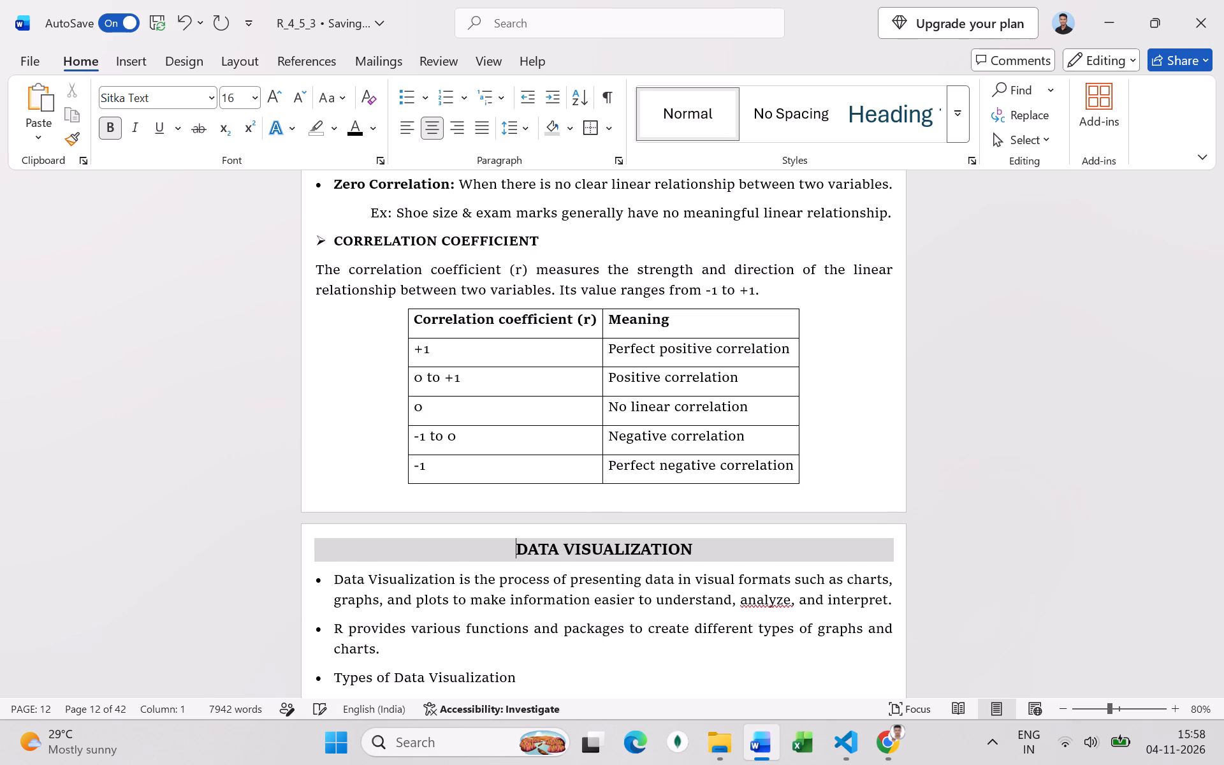
left_click(595, 124)
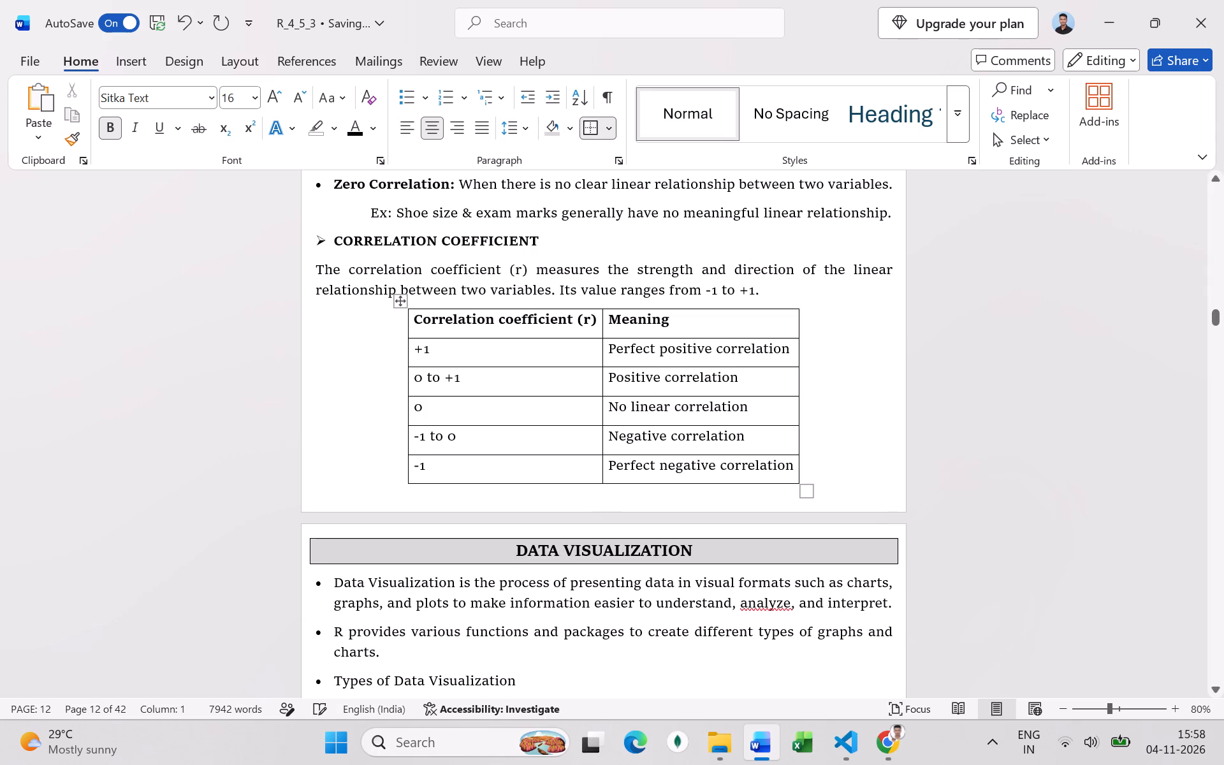
Lay out the numbered list under Types of Data Visualization in three columns.
scroll(636, 606, "down", 9)
left_click_drag(743, 437, 742, 437)
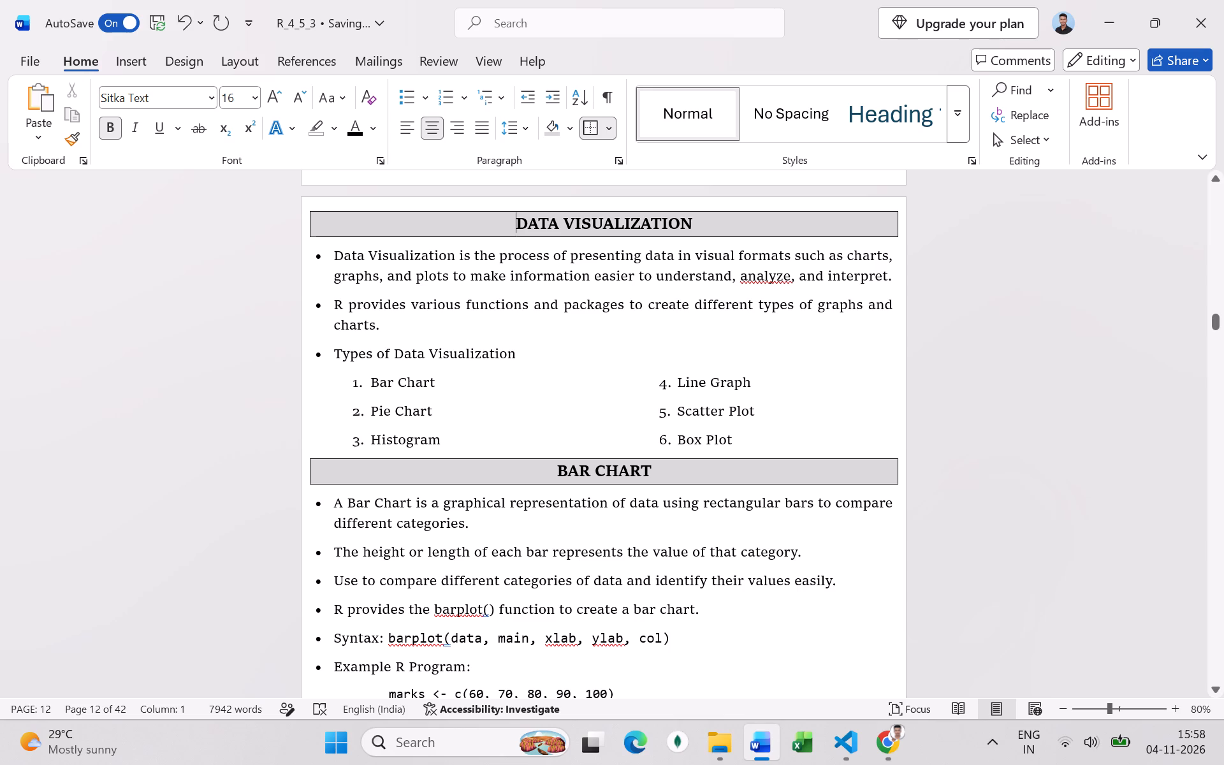
left_click_drag(742, 437, 335, 386)
left_click(241, 54)
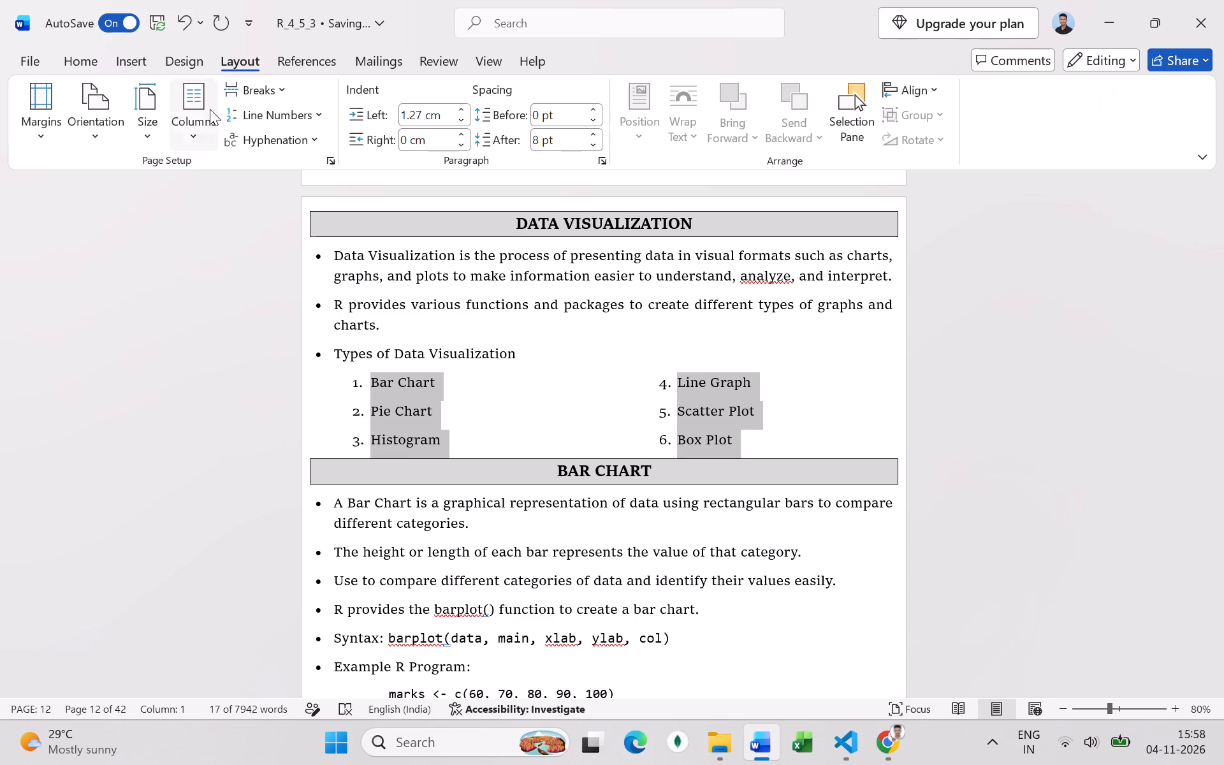
left_click(203, 110)
left_click(237, 266)
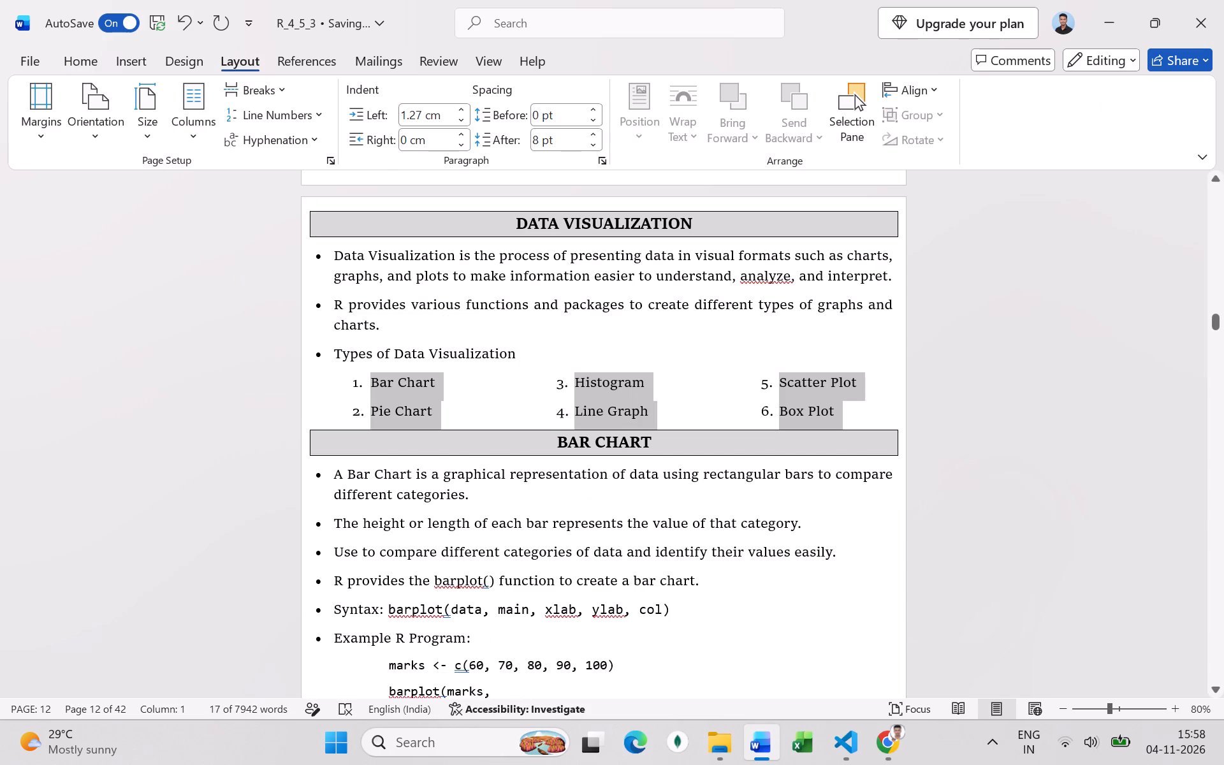
left_click(530, 519)
Delete the Bar Chart bullet "The height or length of each bar represents the value of that category.".
scroll(532, 521, "down", 15)
scroll(541, 500, "up", 9)
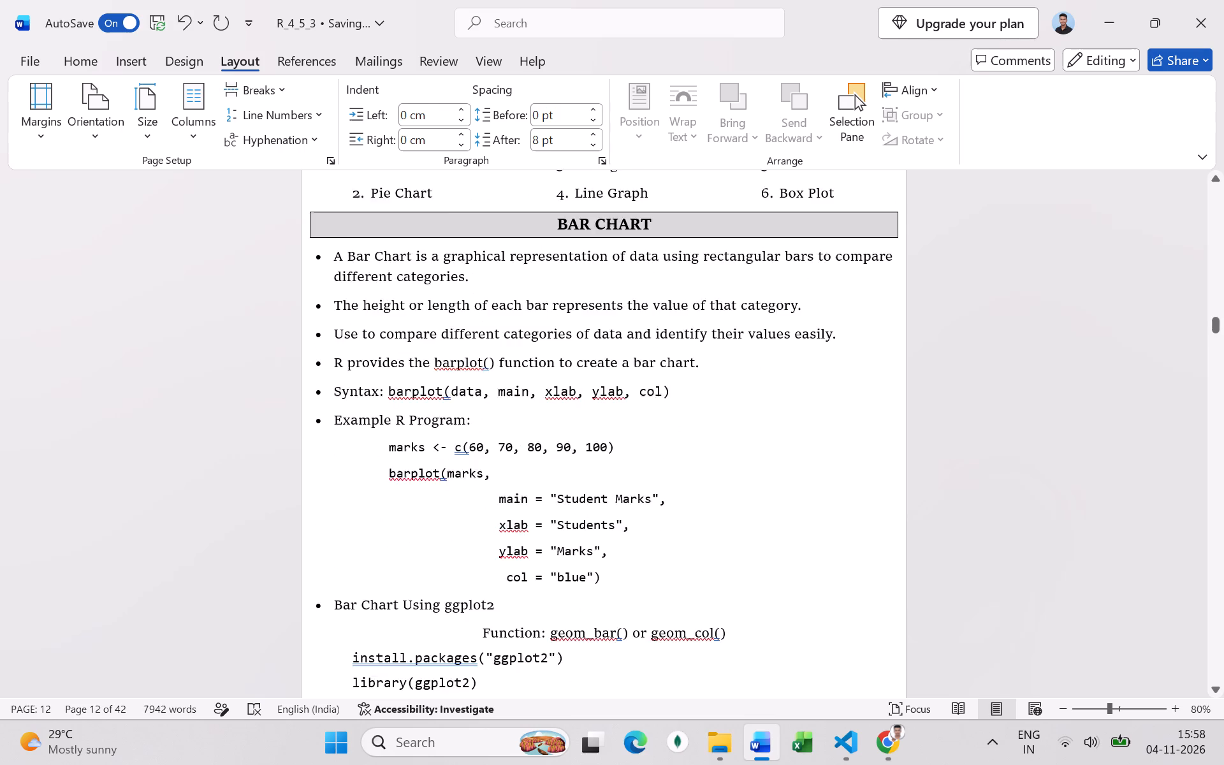
scroll(542, 500, "up", 2)
scroll(542, 500, "down", 1)
scroll(542, 500, "up", 2)
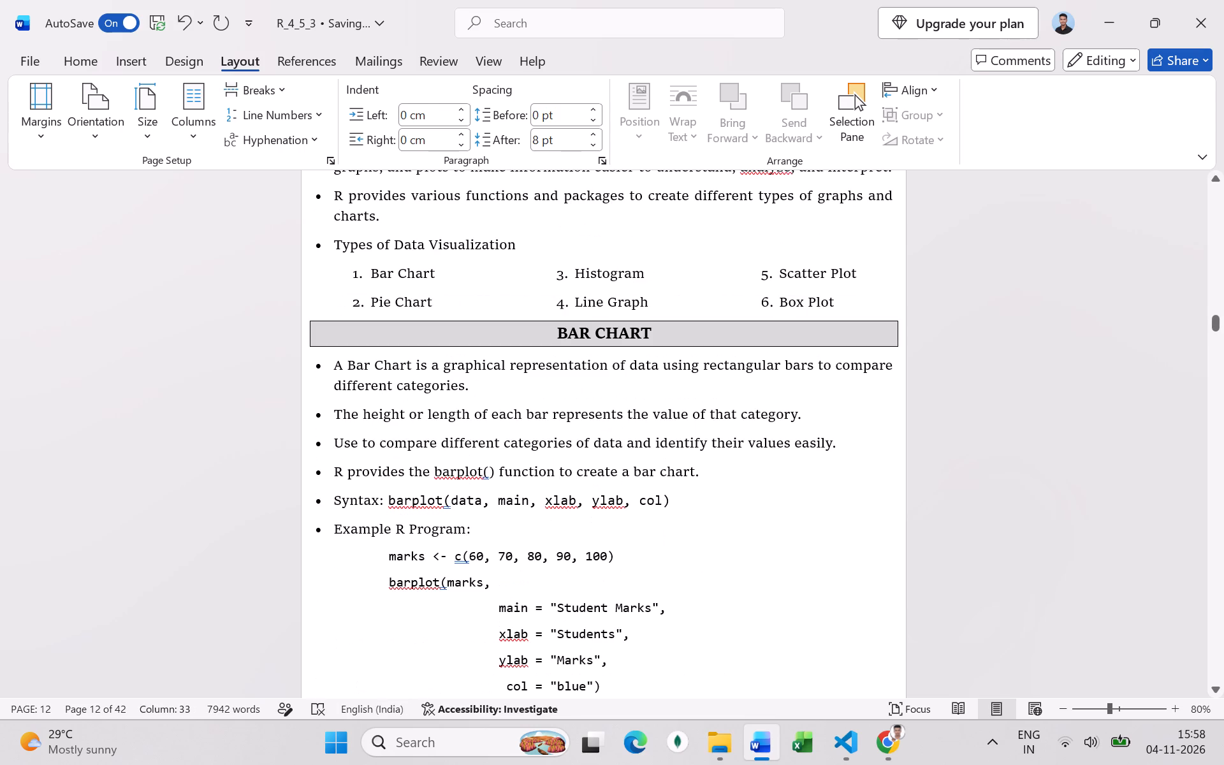
left_click_drag(847, 450, 323, 431)
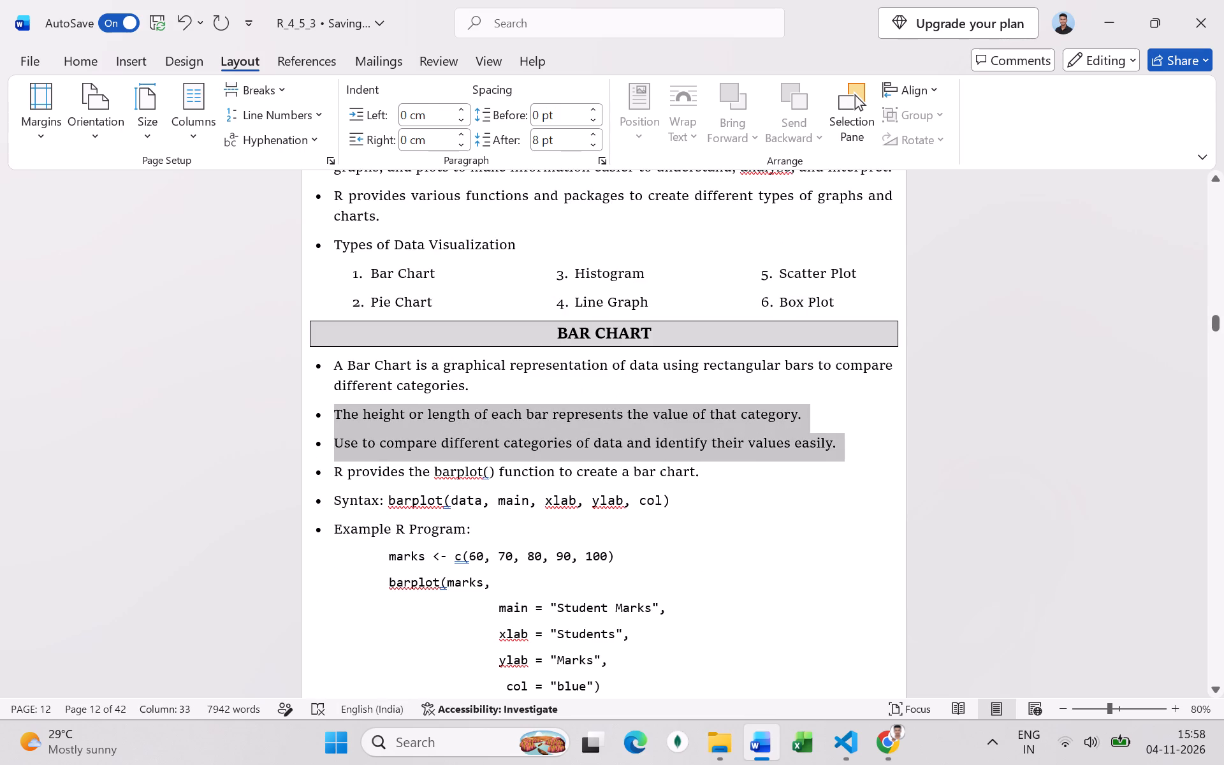
left_click_drag(323, 431, 322, 434)
left_click(820, 437)
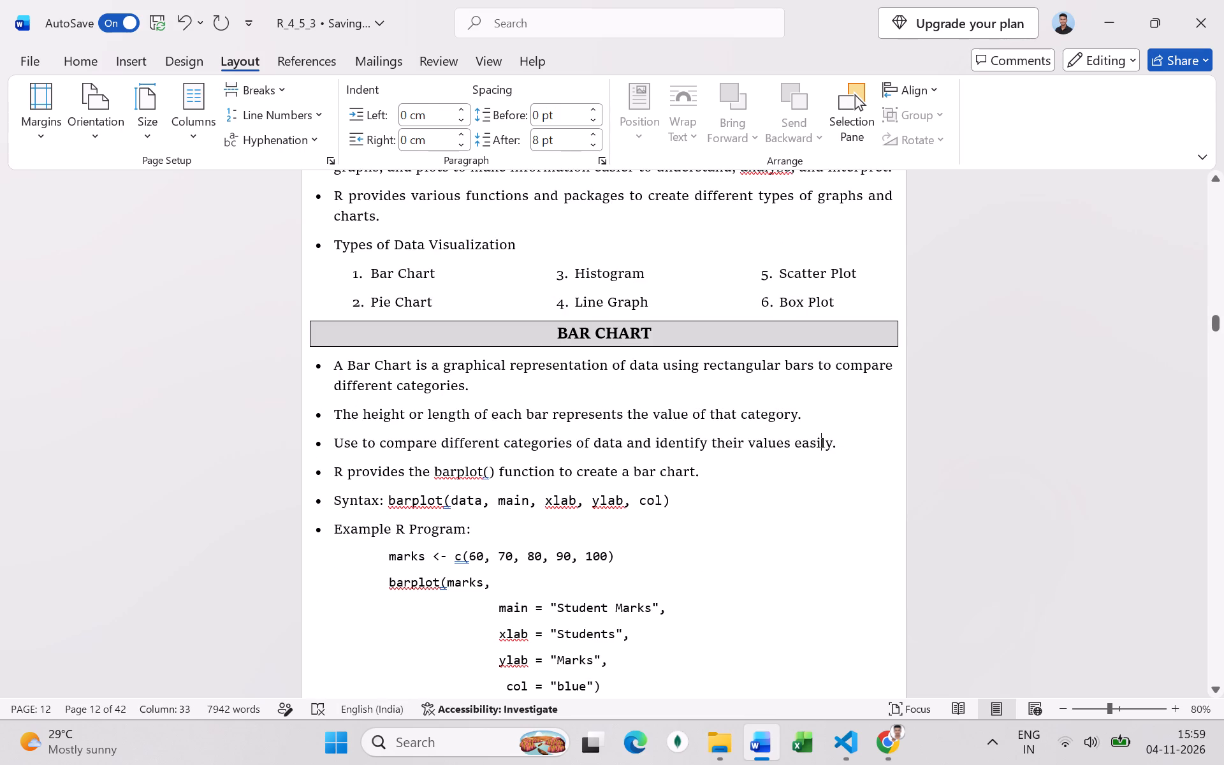
left_click_drag(824, 407, 331, 408)
key("BackSpace")
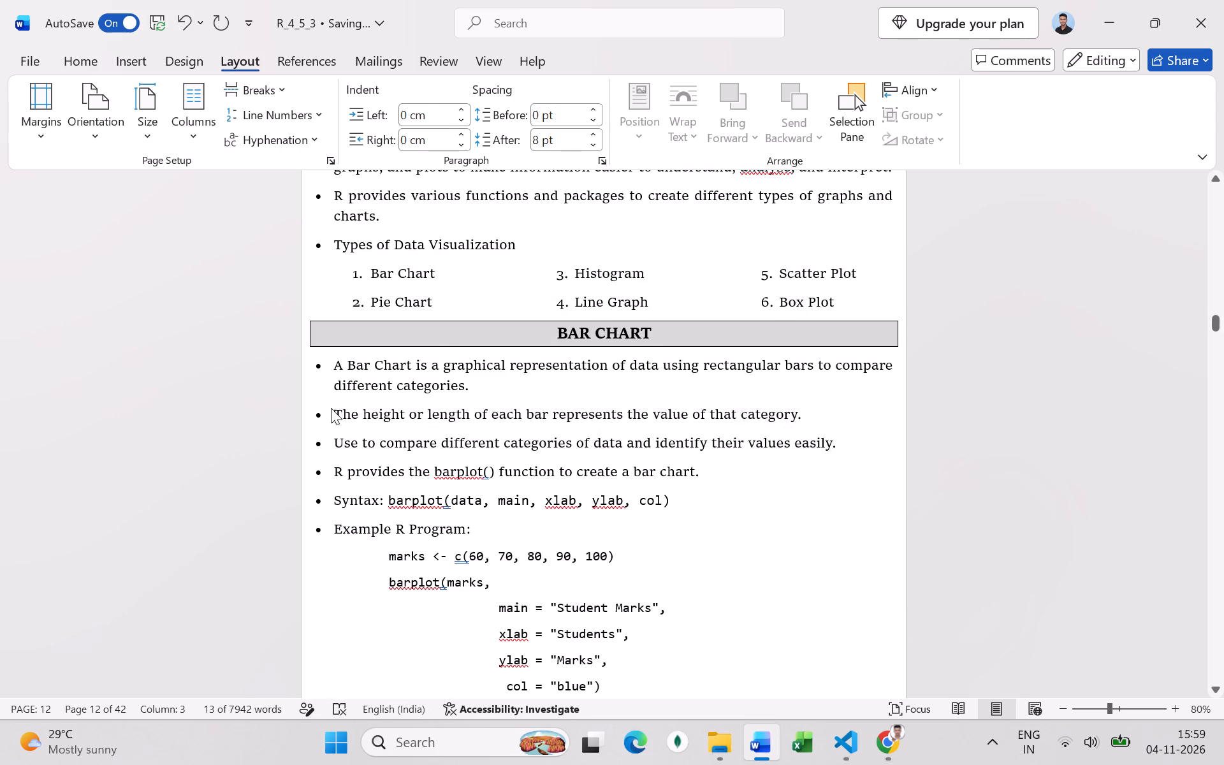
Review the layout and page breaks of the bar chart and pie chart code examples through to the Histogram section.
scroll(523, 522, "down", 3)
scroll(435, 460, "down", 6)
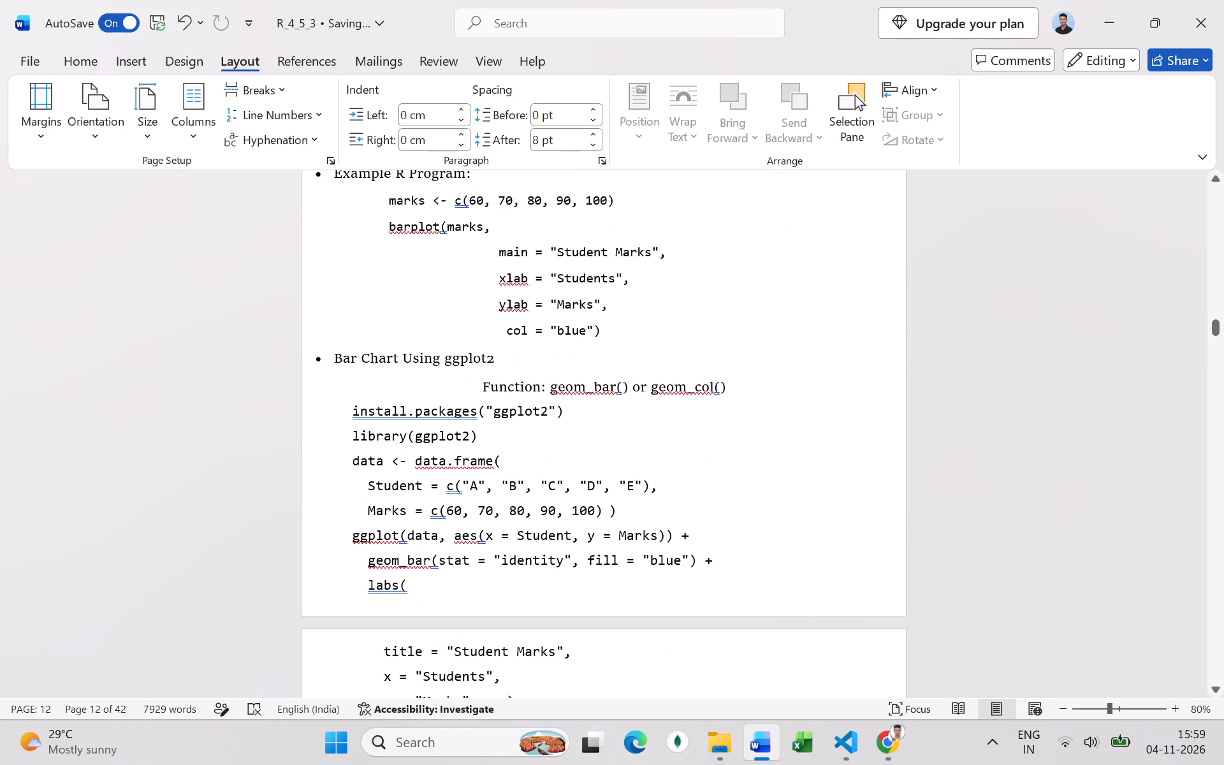
right_click_drag(436, 511, 436, 520)
left_click(519, 553)
scroll(502, 546, "down", 3)
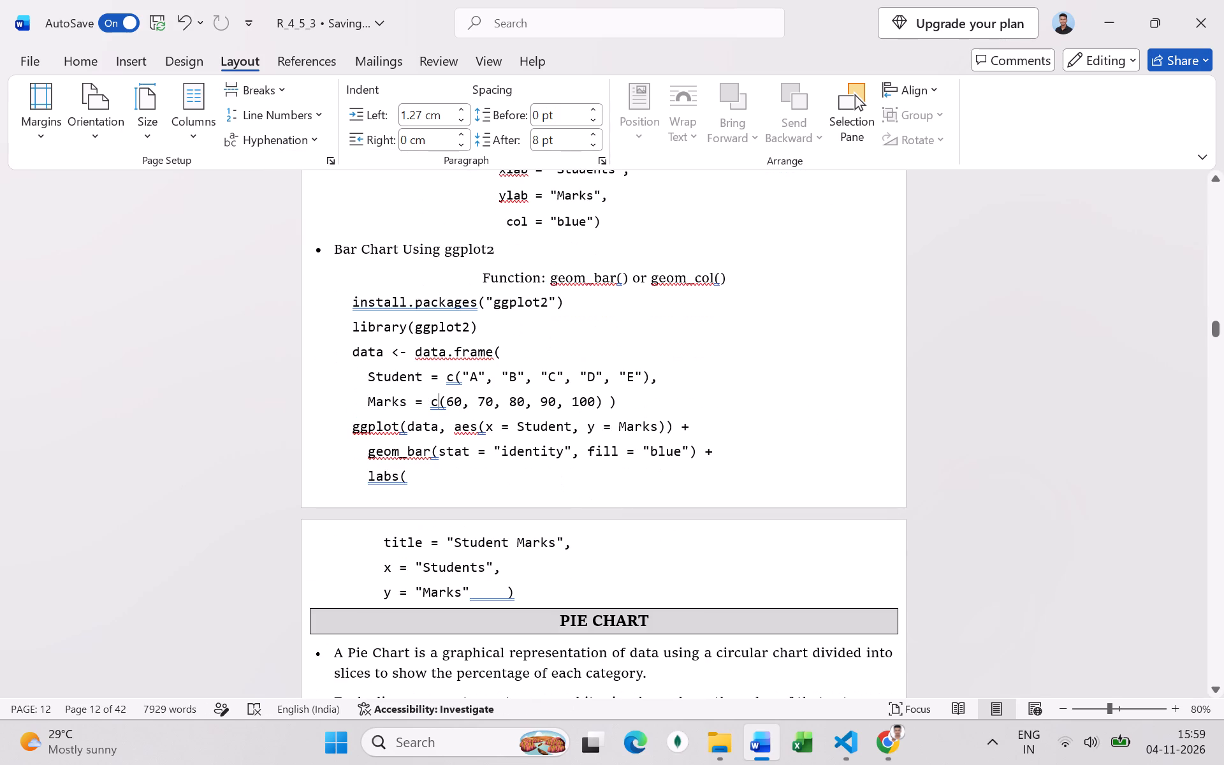
scroll(478, 470, "down", 10)
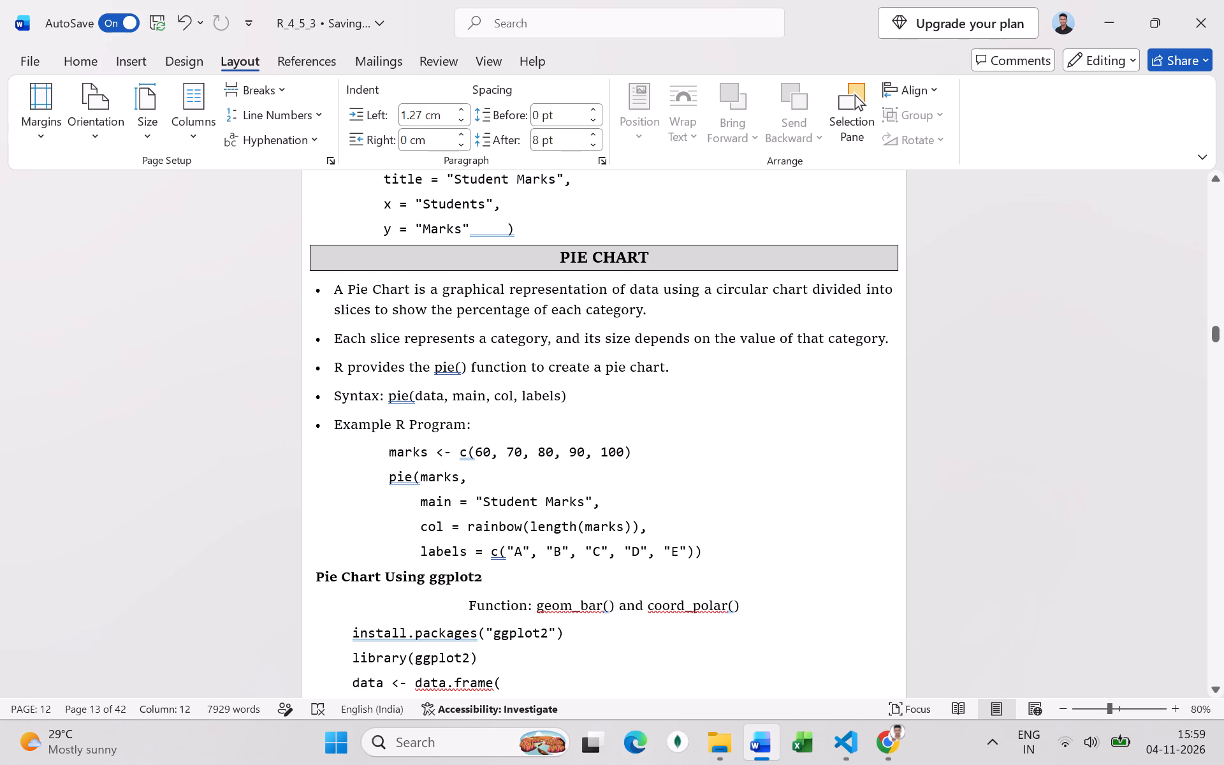
scroll(478, 470, "down", 10)
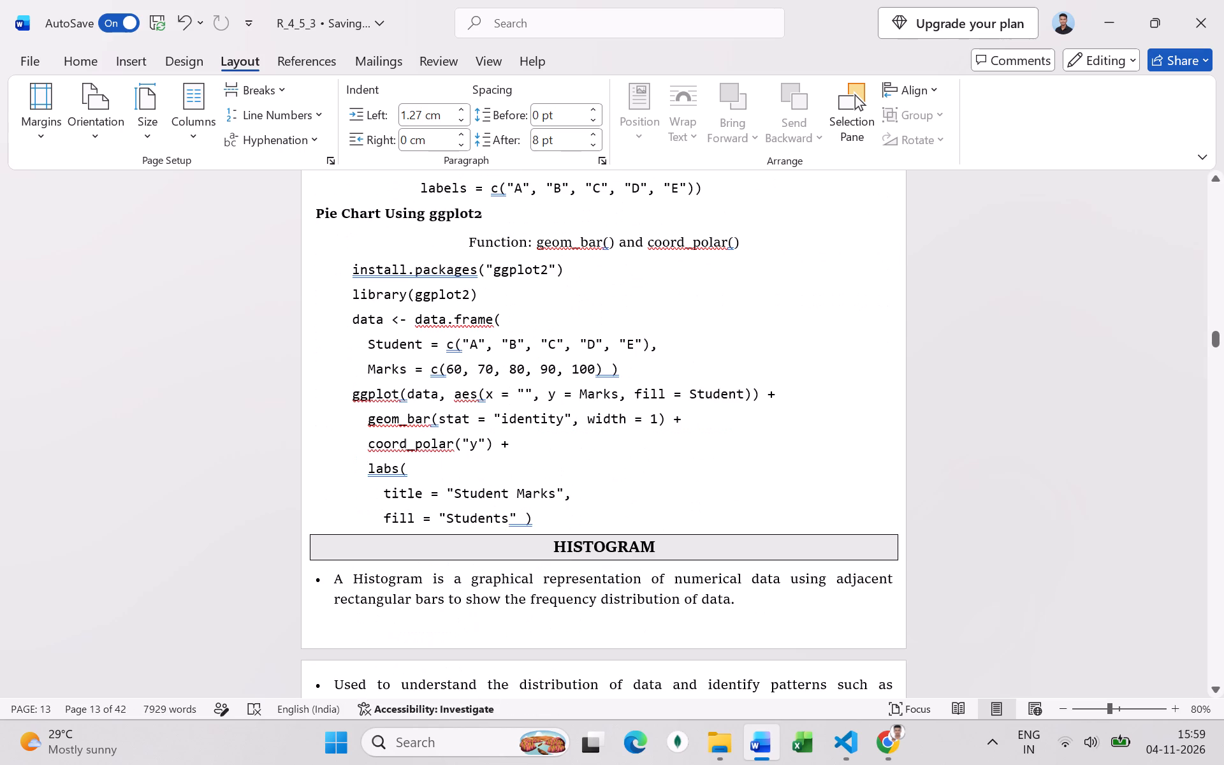
scroll(442, 486, "up", 7)
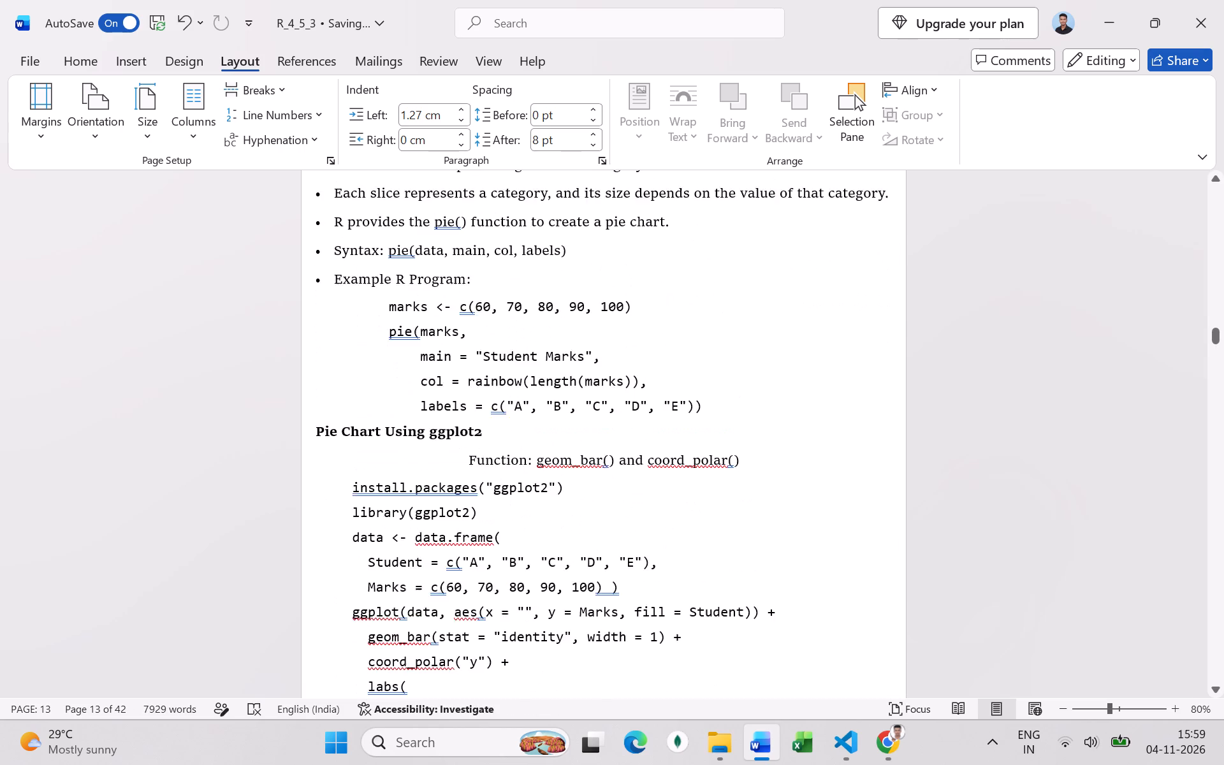
scroll(442, 486, "up", 11)
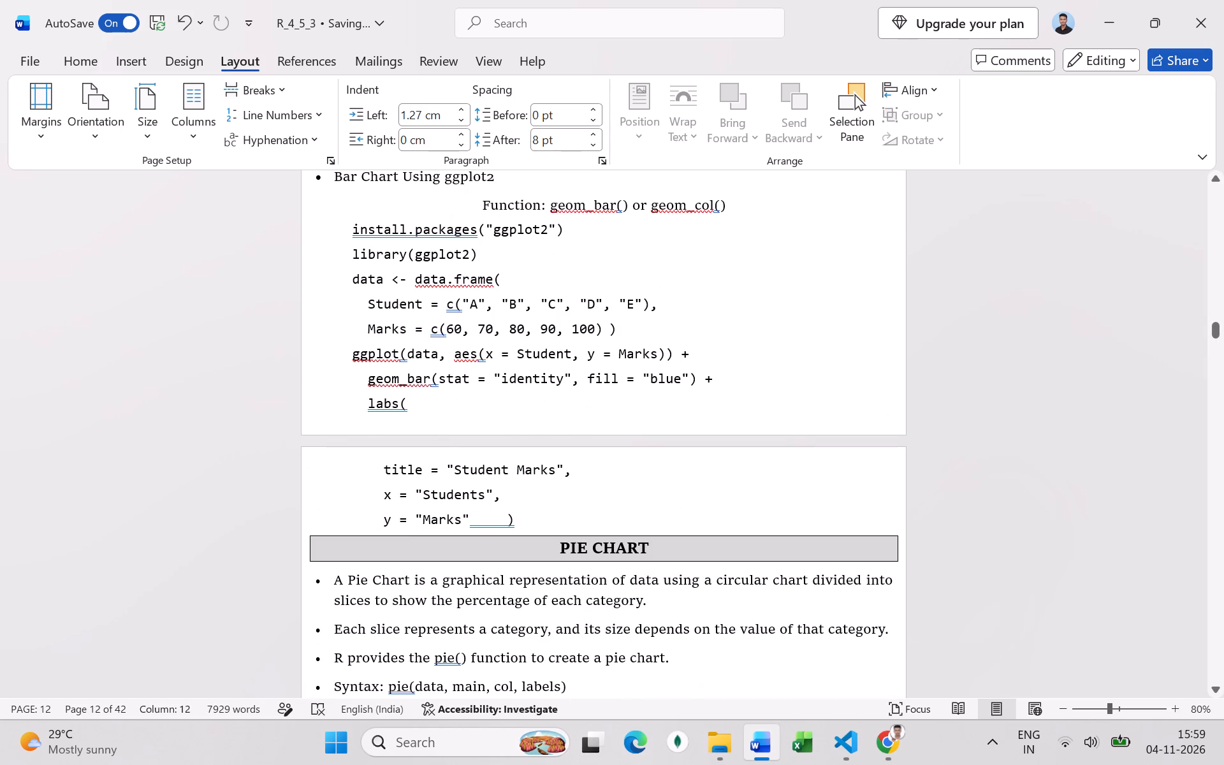
Bring the title = "Student Marks" line up onto the "labs(" line in the ggplot2 bar chart code.
scroll(383, 477, "up", 3)
left_click(377, 588)
key("BackSpace")
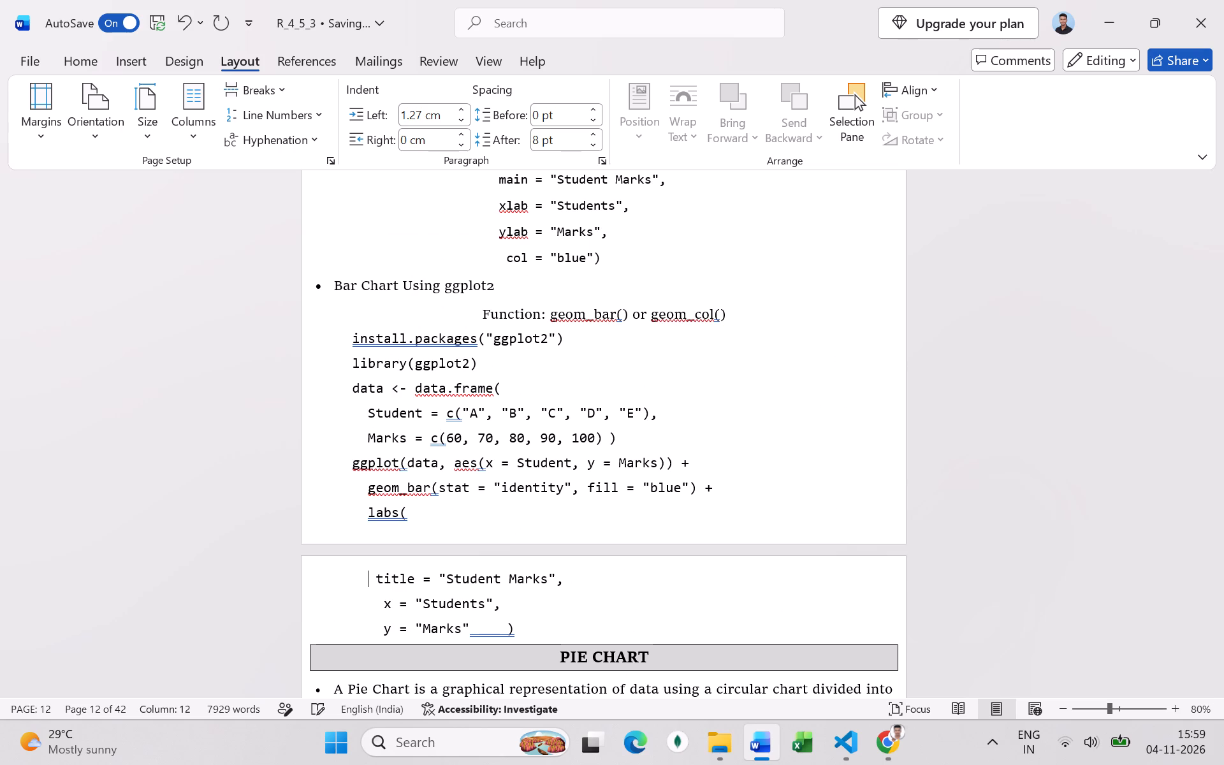
key("BackSpace")
key("BackSpace")
key("BackSpace")
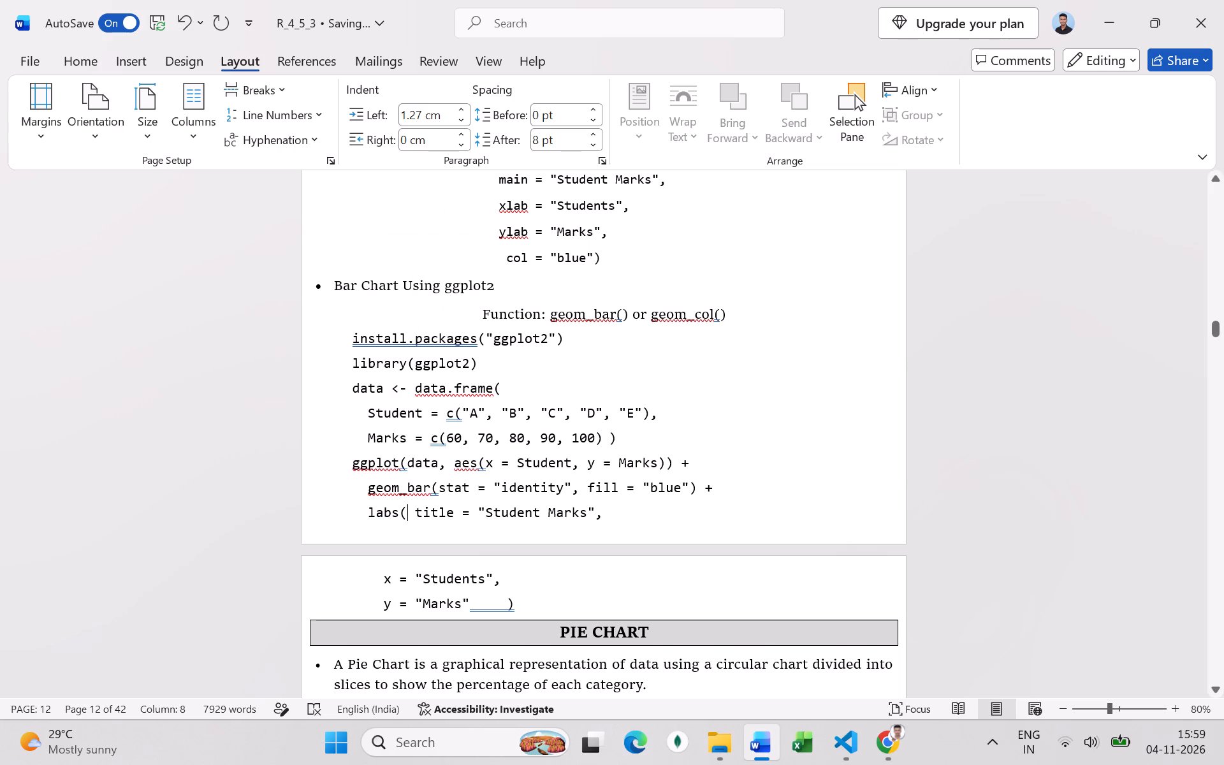
scroll(479, 346, "up", 4)
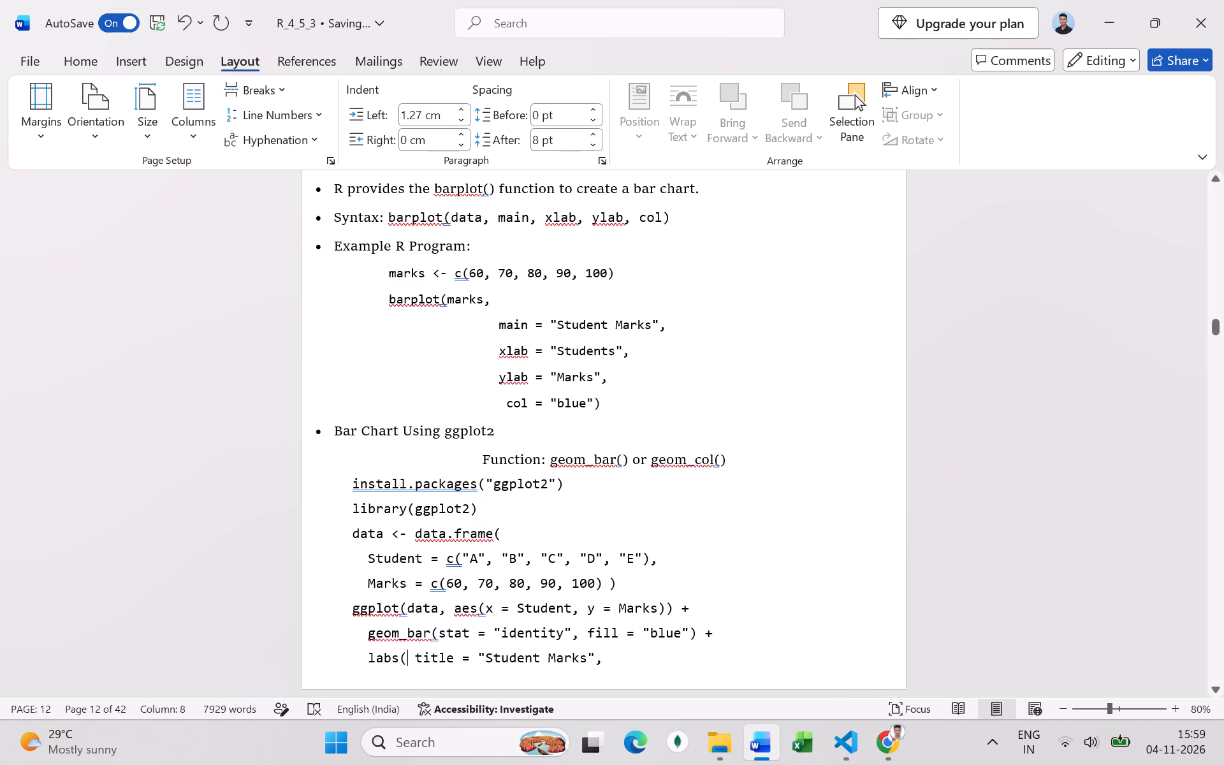
Bring the xlab = "Students" line up after main = "Student Marks", in the barplot example, separated by a space.
left_click(479, 459)
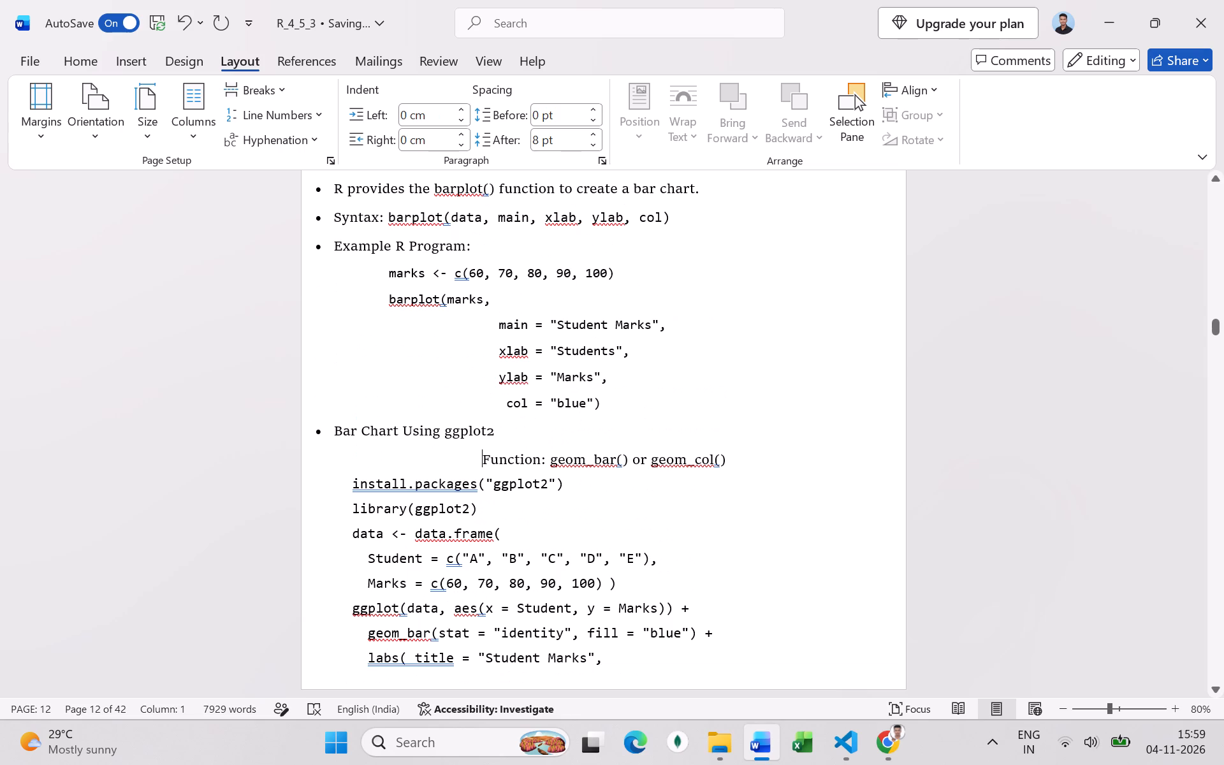
scroll(488, 477, "down", 7)
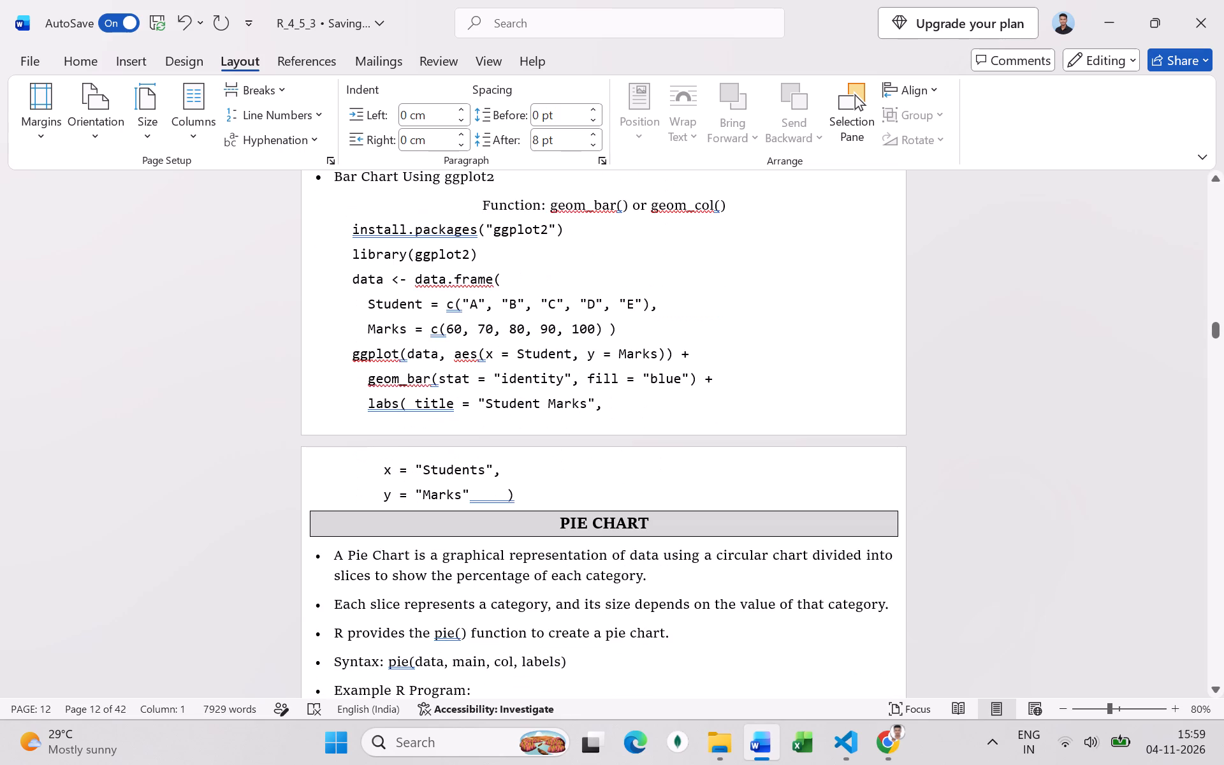
scroll(483, 426, "up", 7)
scroll(483, 426, "down", 1)
scroll(483, 426, "up", 1)
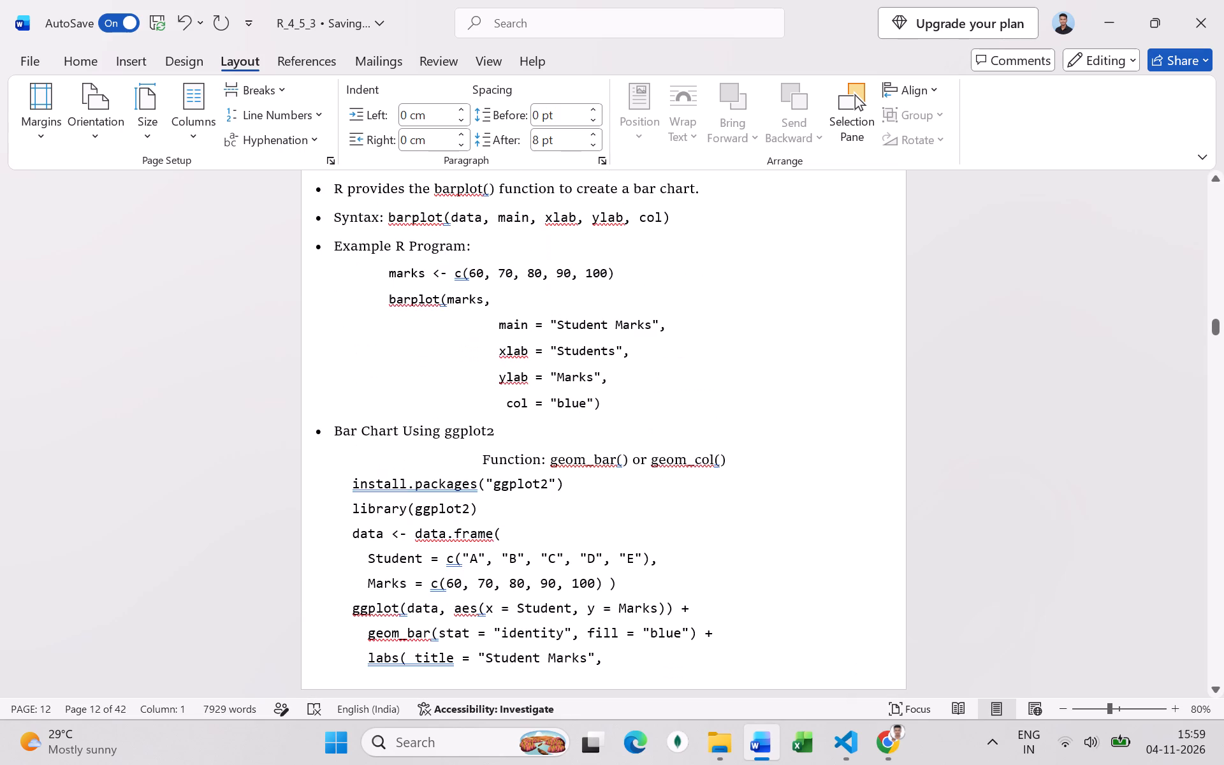
left_click(496, 352)
type("\\\\")
key("BackSpace")
key("BackSpace")
key("BackSpace")
key("BackSpace")
key("BackSpace")
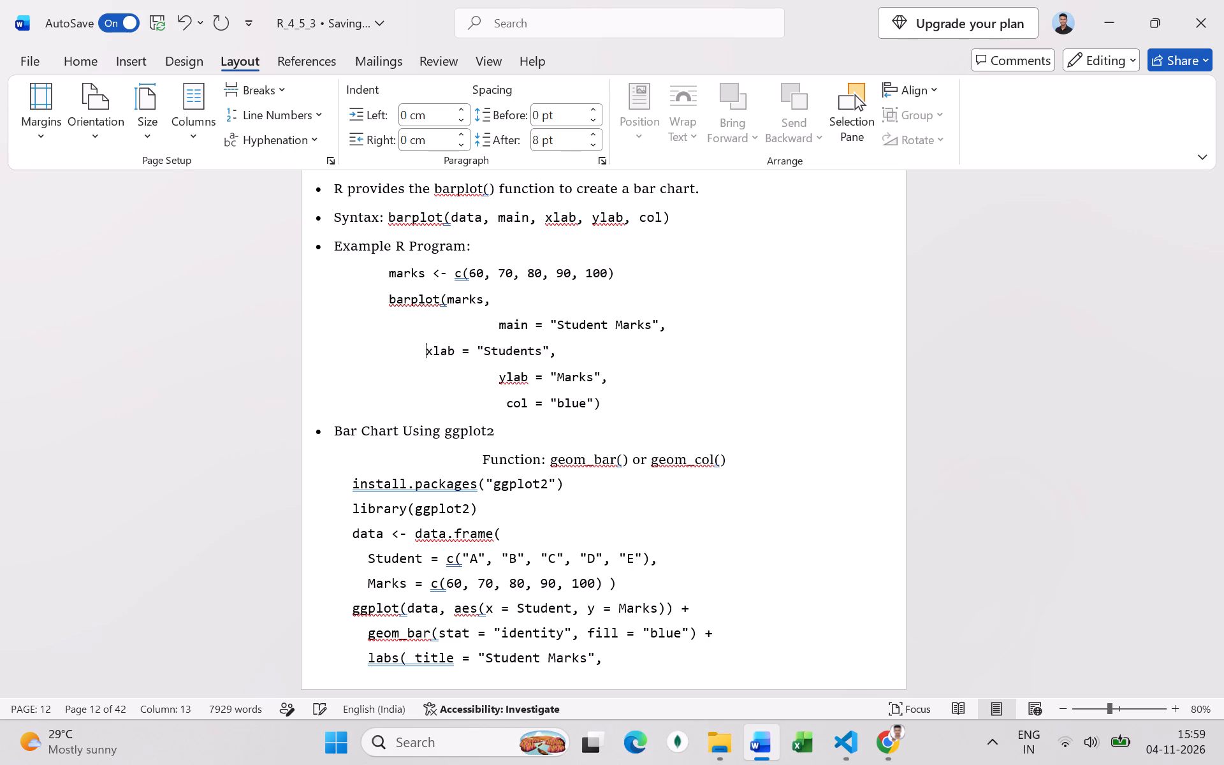
key("BackSpace")
key("BackSpace")
key("BackSpace")
key("BackSpace")
key("BackSpace")
key("BackSpace")
key("BackSpace")
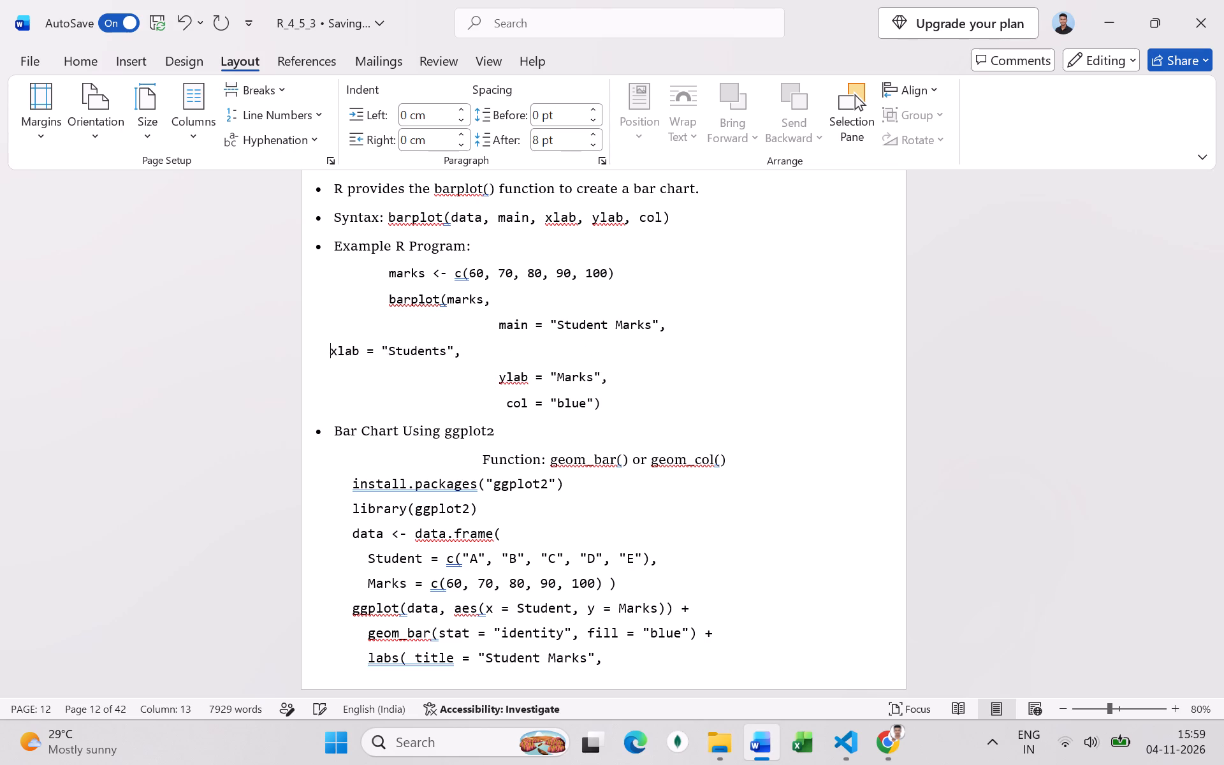
key("BackSpace")
key("BackSpace")
key("BackSpace")
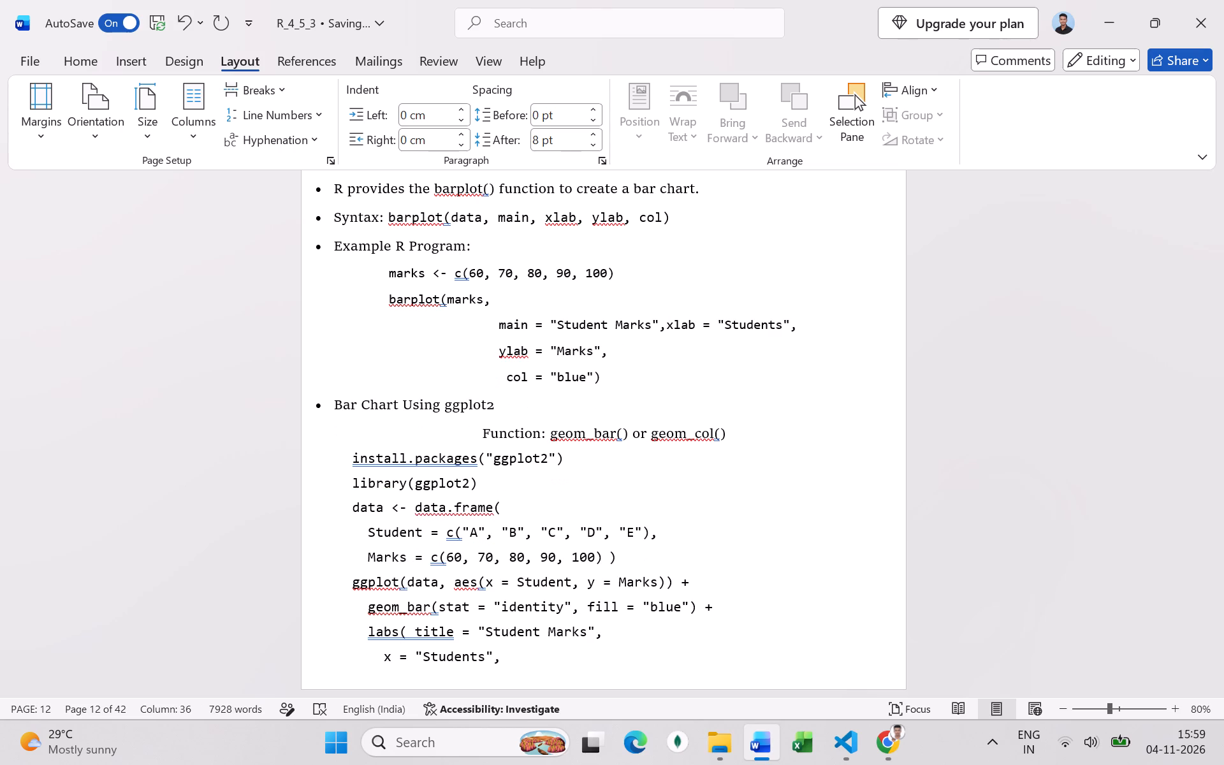
key("space")
Bring the col = "blue") line up after ylab = "Marks", in the barplot example, separated by a space.
left_click(509, 388)
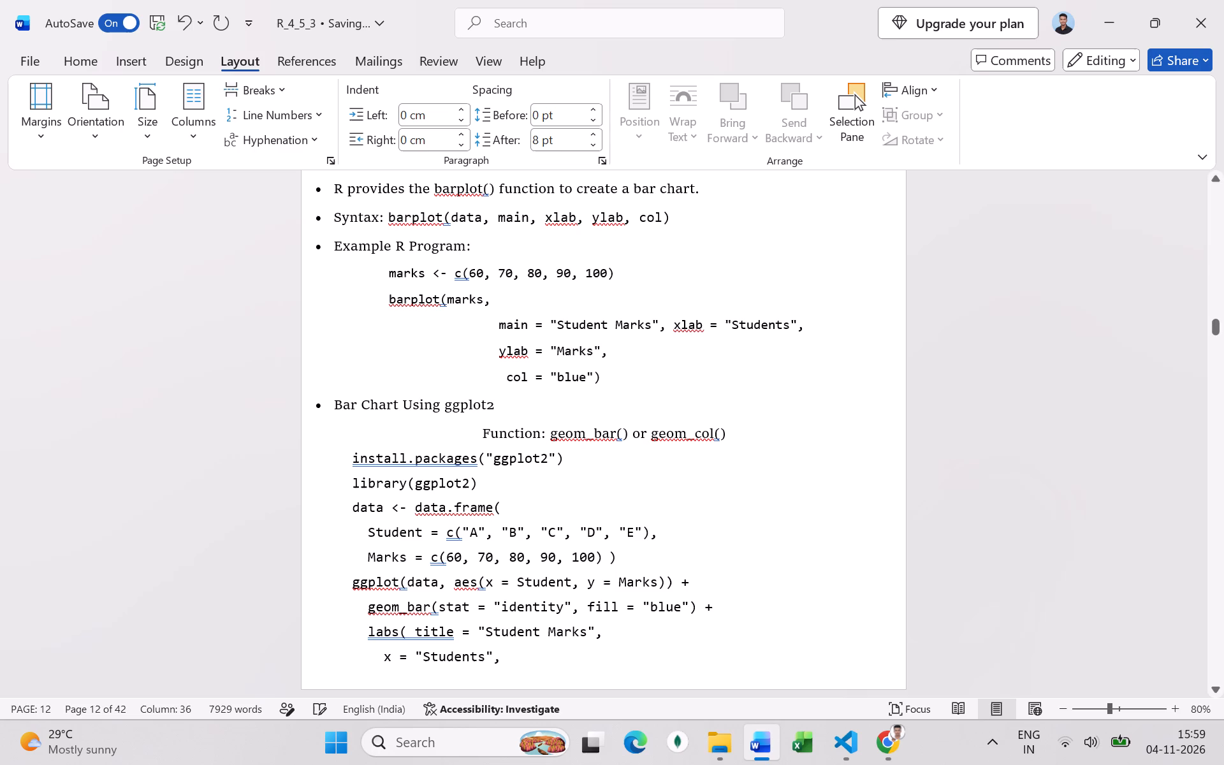
key("BackSpace")
key("BackSpace")
key("BackSpace")
key("BackSpace")
key("BackSpace")
key("BackSpace")
key("BackSpace")
key("BackSpace")
key("BackSpace")
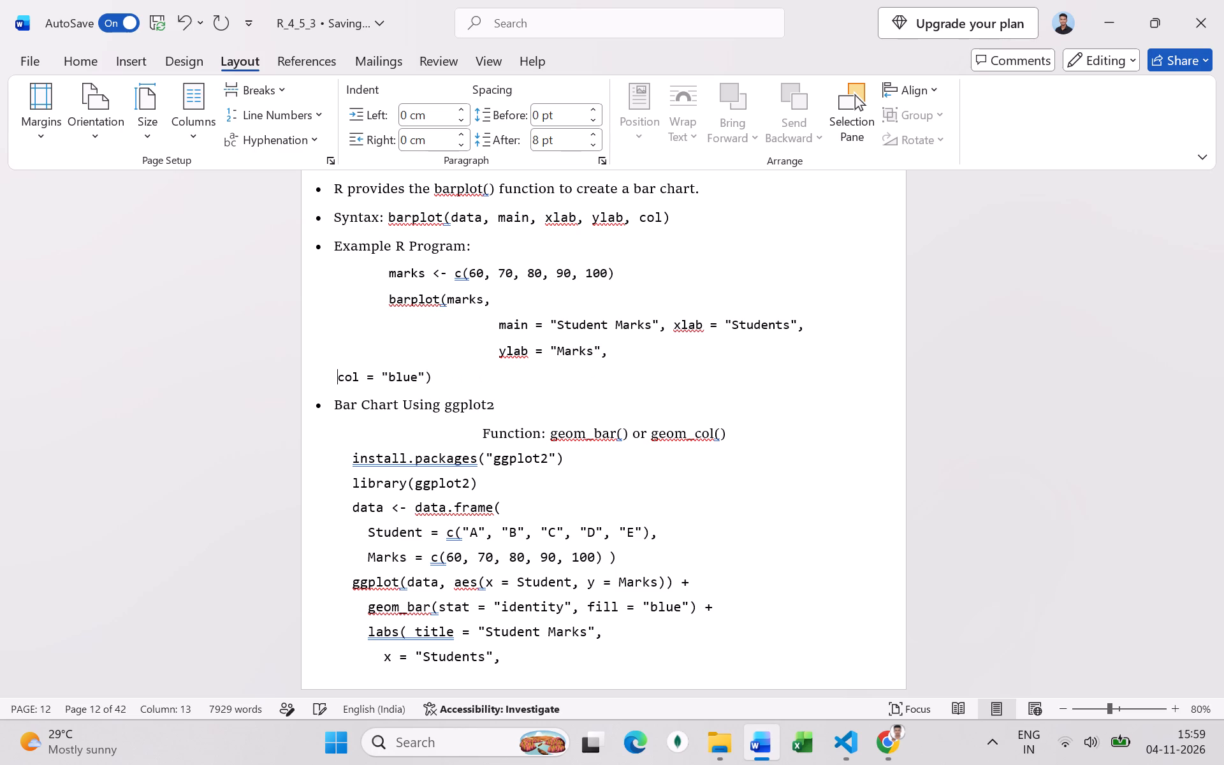
key("BackSpace")
key("BackSpace")
key("BackSpace")
key("BackSpace")
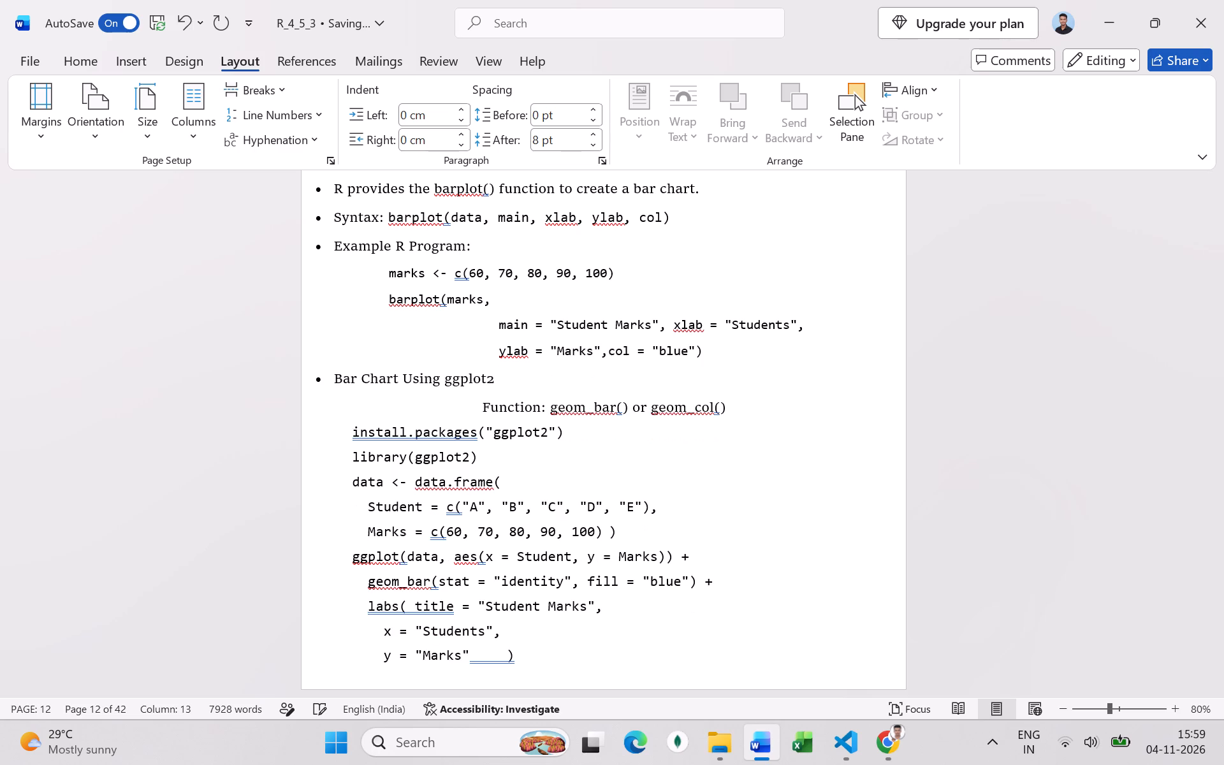
key("space")
Review the code layout and page breaks from the ggplot2 bar chart through the Pie Chart and Histogram sections.
scroll(572, 425, "down", 1)
scroll(572, 425, "up", 1)
scroll(572, 425, "down", 4)
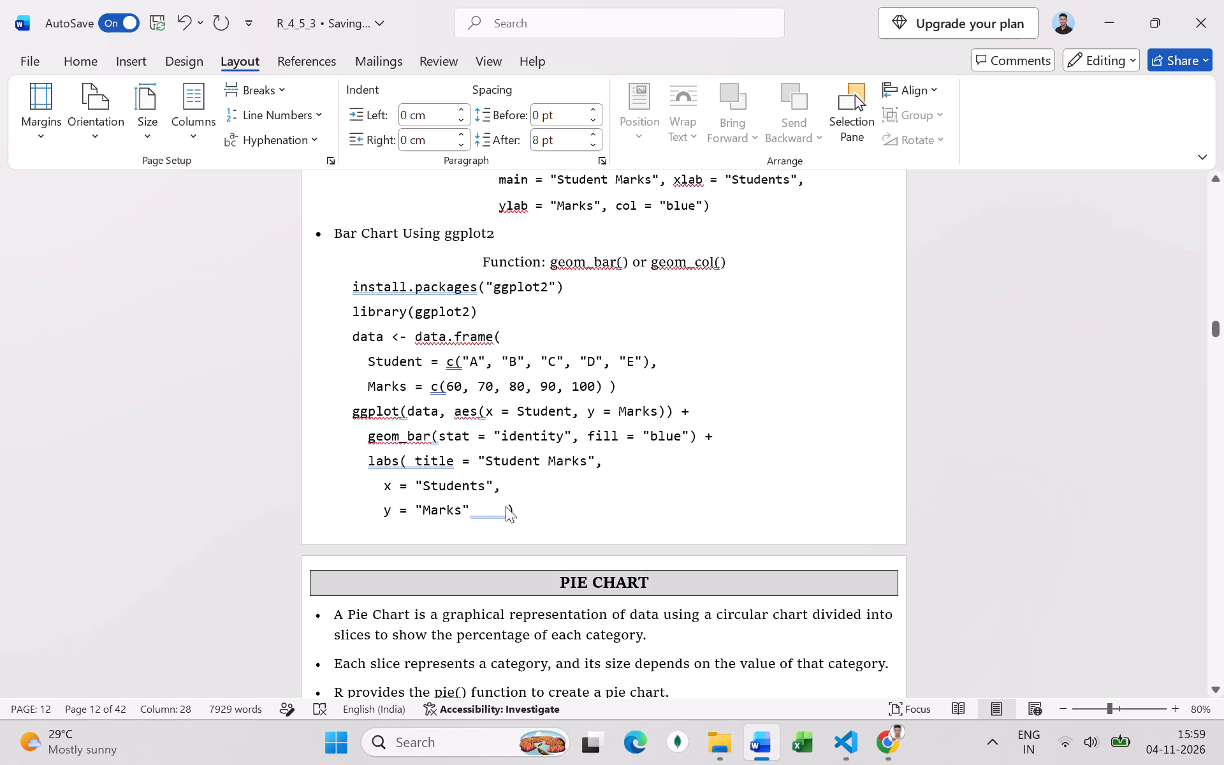
right_click(494, 508)
left_click(563, 539)
scroll(563, 539, "down", 4)
scroll(563, 539, "up", 6)
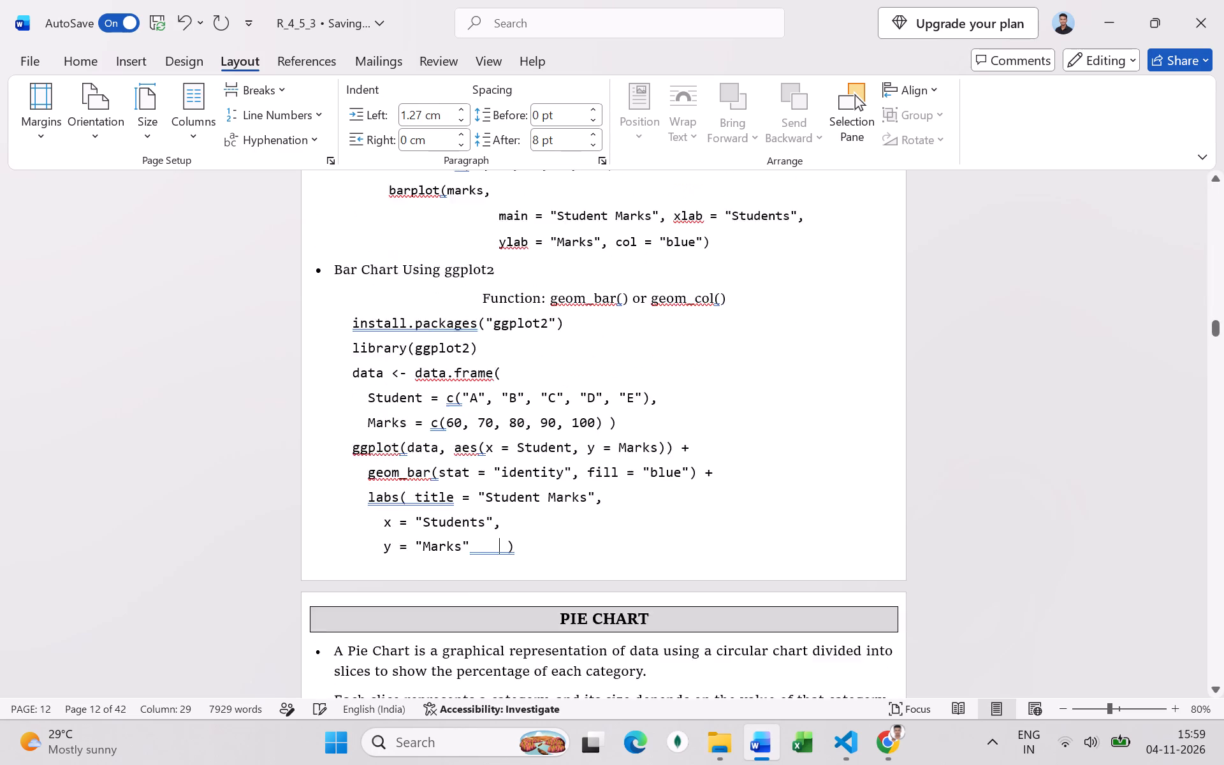
scroll(563, 539, "down", 17)
scroll(562, 539, "up", 1)
scroll(562, 539, "down", 2)
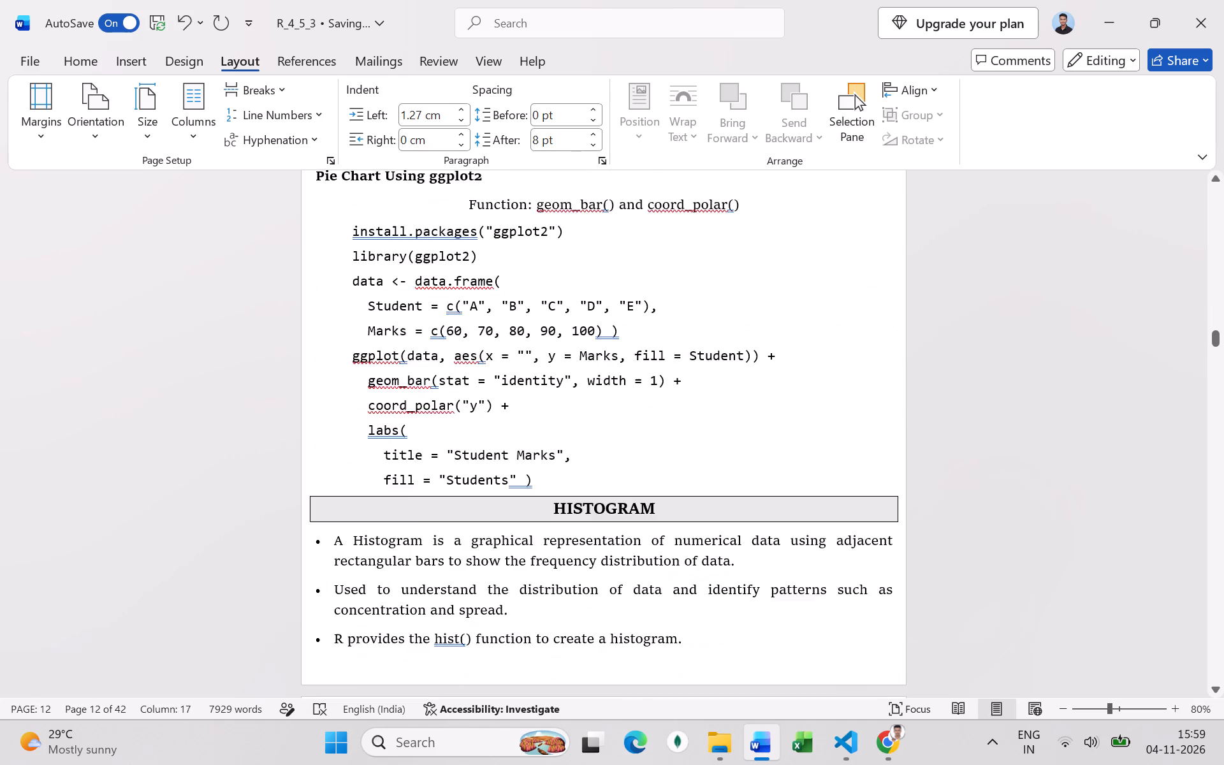
scroll(562, 539, "down", 6)
scroll(504, 413, "up", 2)
scroll(504, 413, "down", 2)
scroll(504, 413, "up", 9)
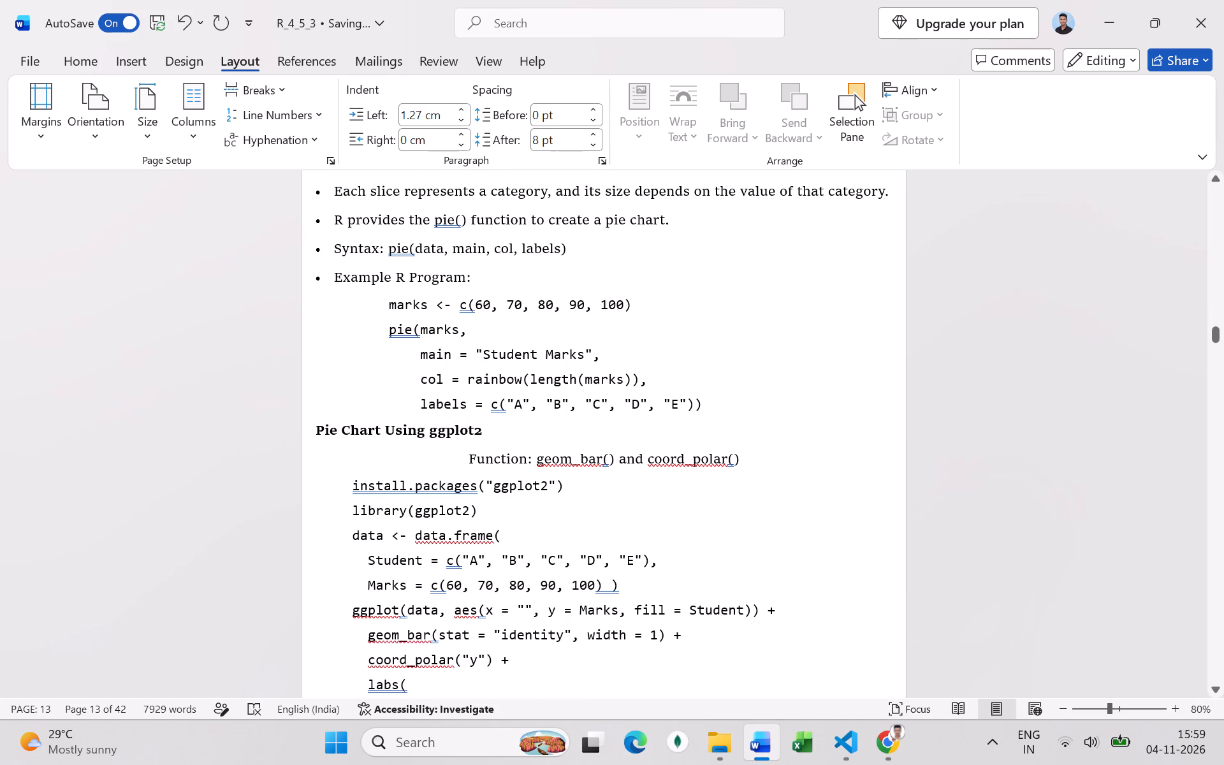
scroll(500, 400, "up", 3)
scroll(458, 500, "down", 14)
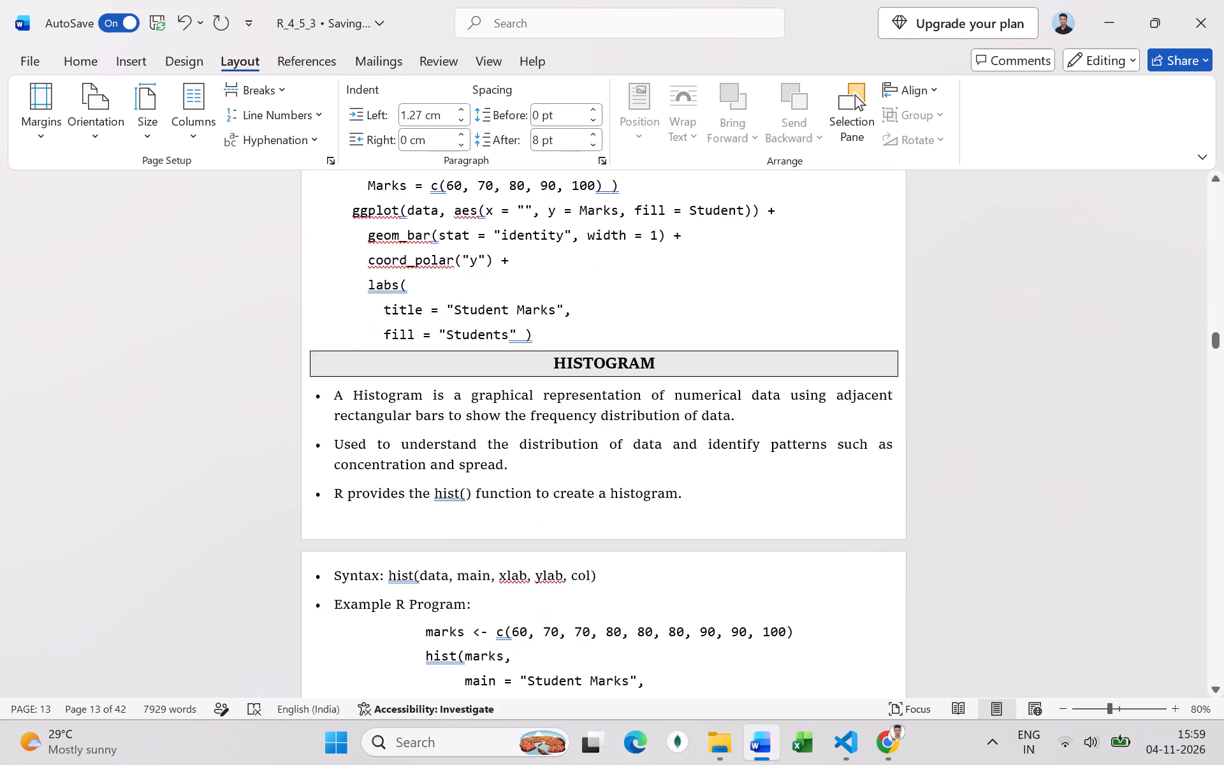
scroll(458, 500, "down", 7)
scroll(488, 451, "up", 5)
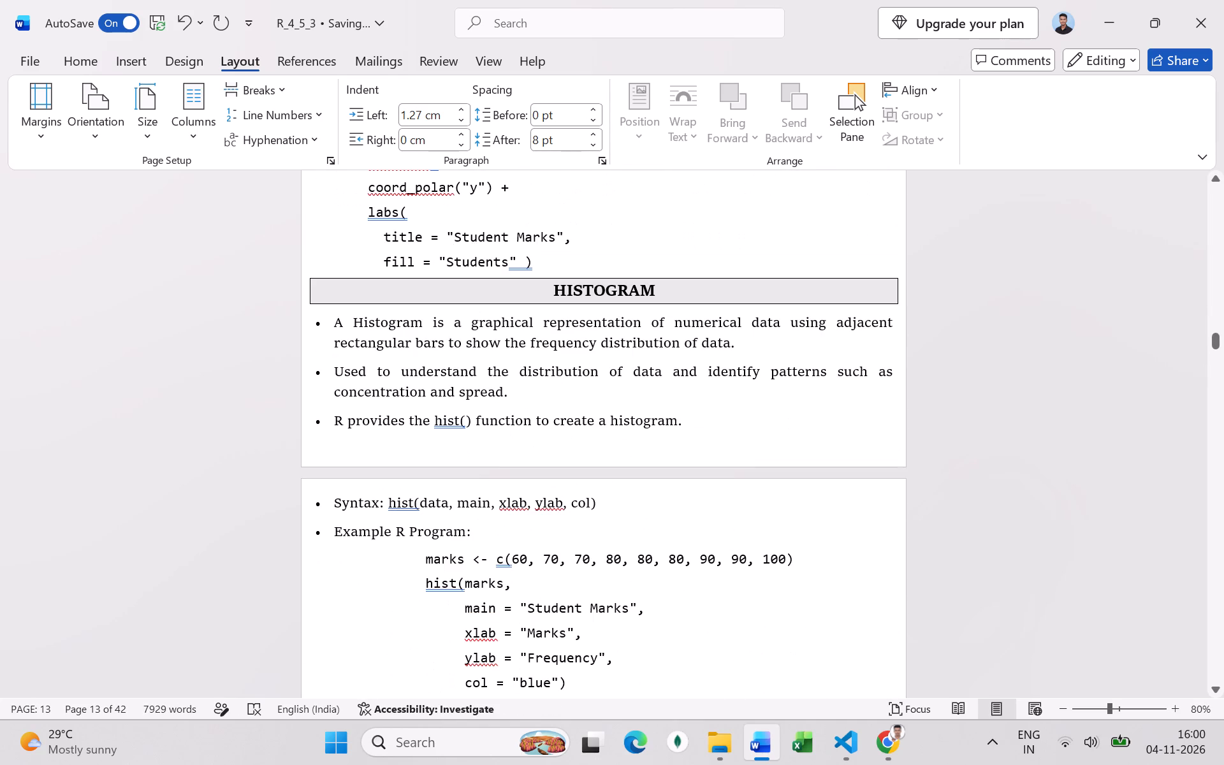
Bring the xlab = "Marks" line up after main = "Student Marks", in the hist() example, restoring any over-deleted characters.
scroll(526, 453, "down", 6)
left_click(465, 421)
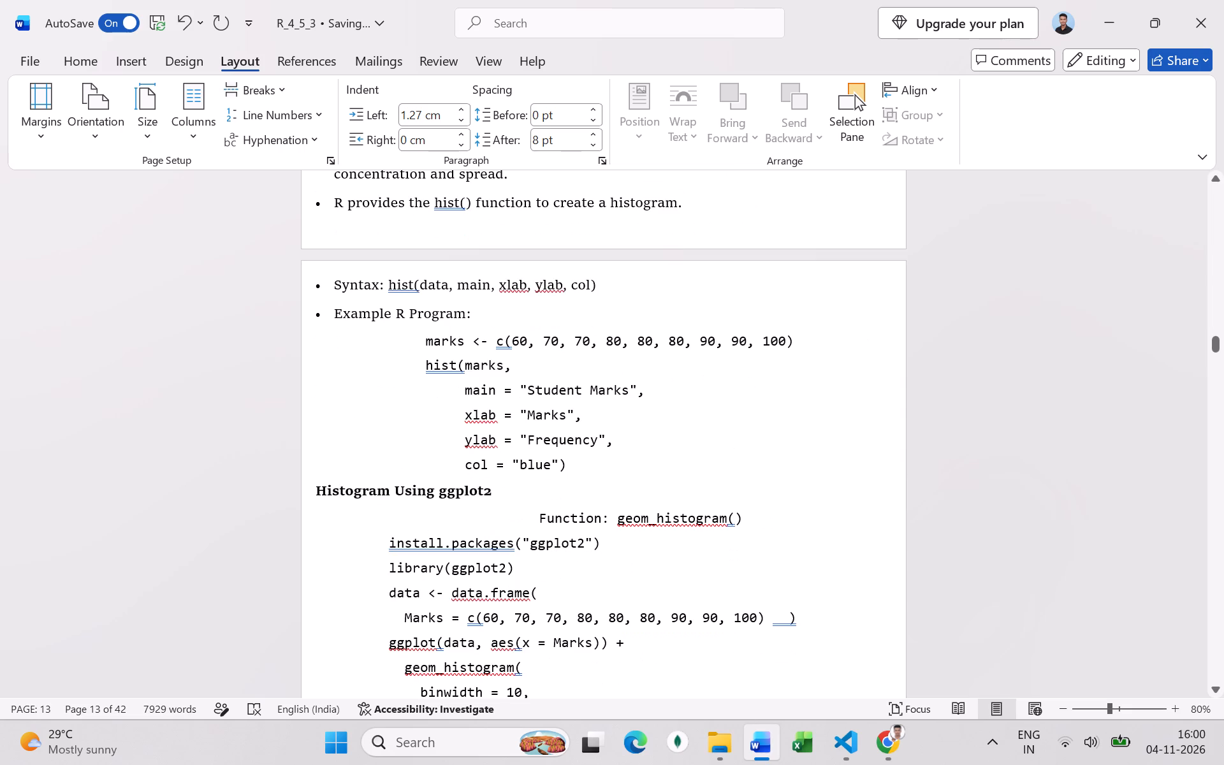
key("BackSpace")
key("BackSpace")
key("BackSpace")
key("BackSpace")
key("BackSpace")
key("BackSpace")
key("BackSpace")
key("BackSpace")
key("BackSpace")
key("BackSpace")
key("BackSpace")
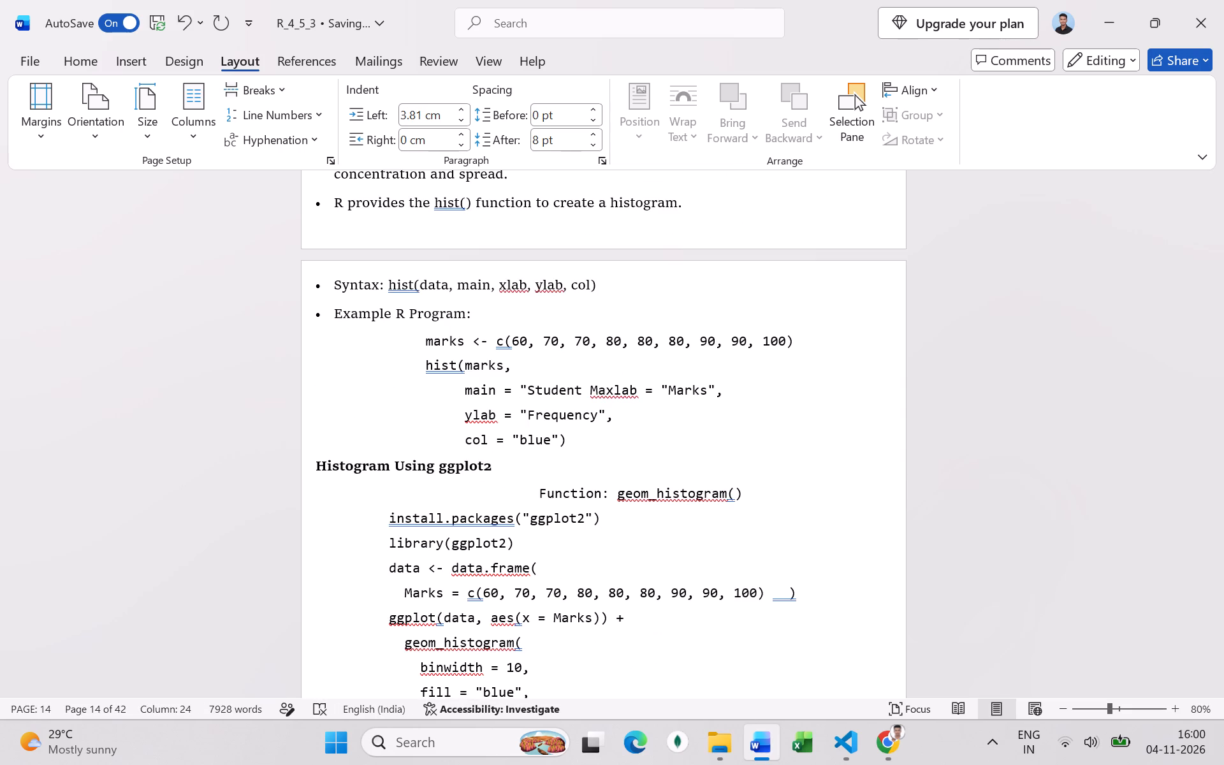
key("ctrl+z")
key("ctrl+z")
key("ctrl+z")
key("ctrl+z")
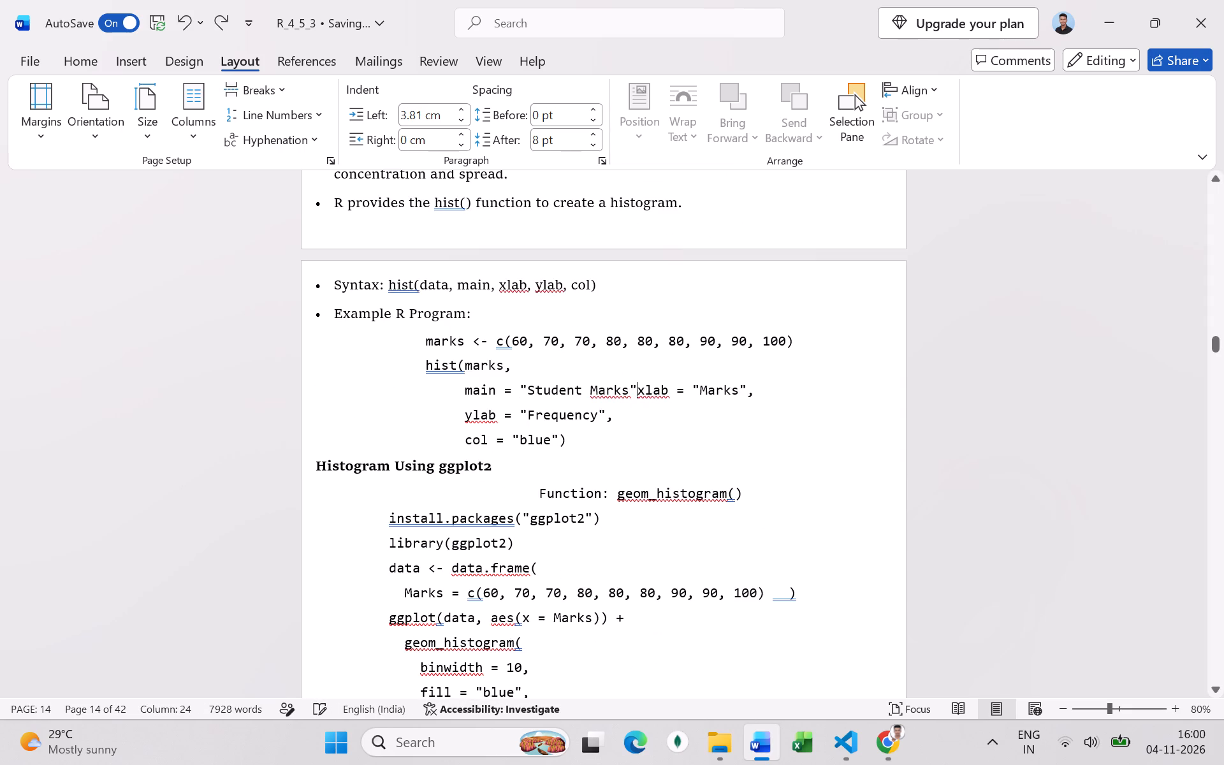
key("ctrl+z")
key("space")
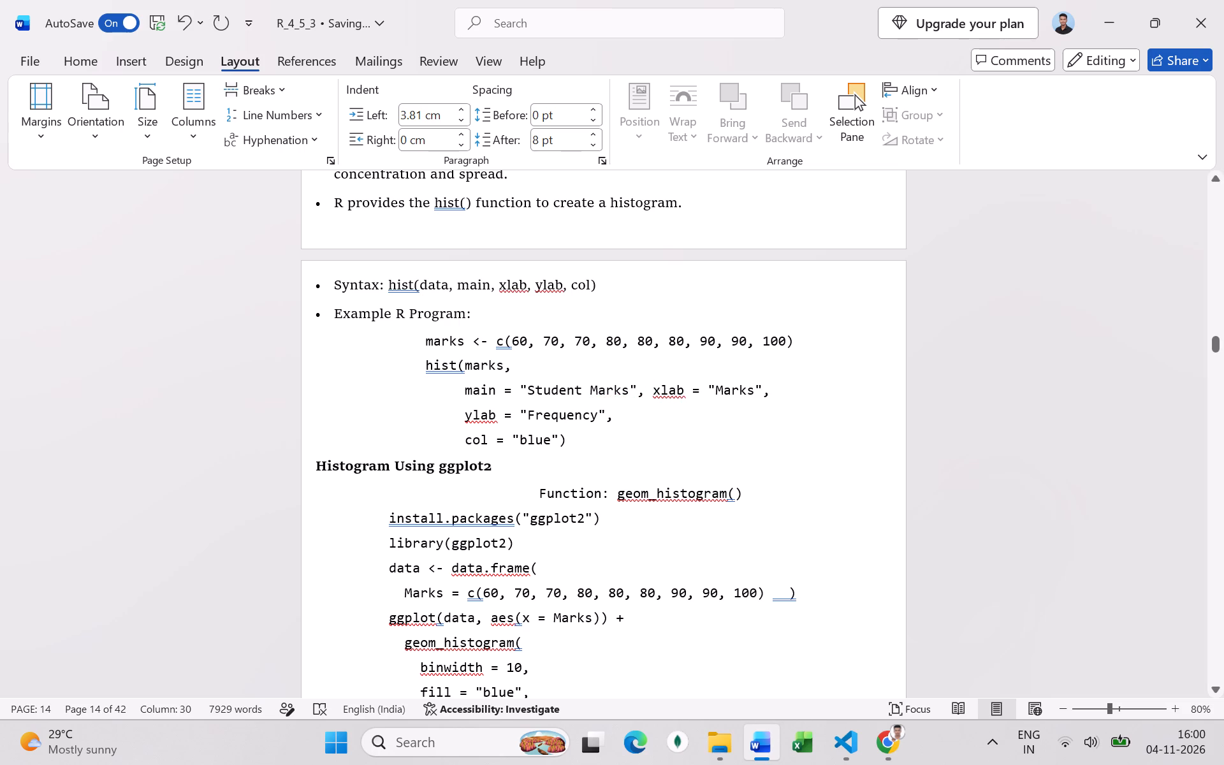
Bring the col = "blue") line up after ylab = "Frequency", in the hist() example, keeping the comma and adding a space.
left_click(465, 437)
key("BackSpace")
key("BackSpace")
key("BackSpace")
key("BackSpace")
key("BackSpace")
key("BackSpace")
key("BackSpace")
key("BackSpace")
key("BackSpace")
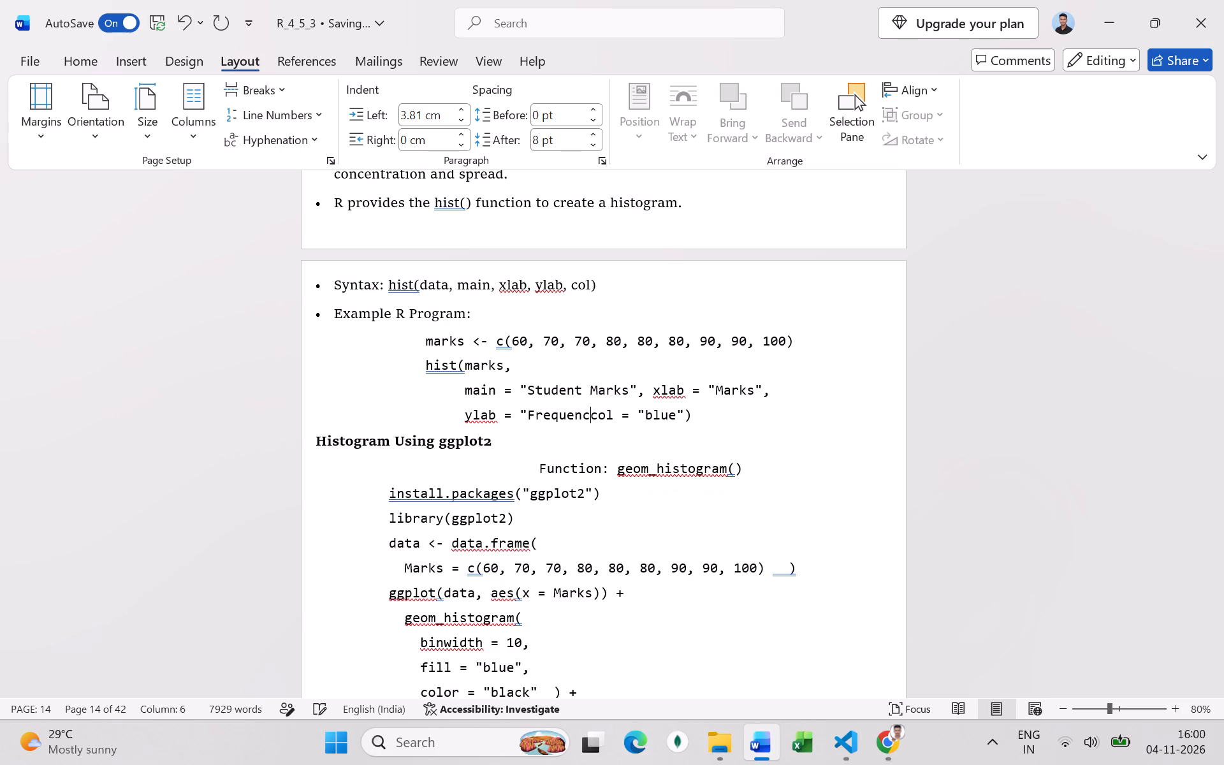
key("ctrl+z")
key("ctrl+z")
key("ctrl+z")
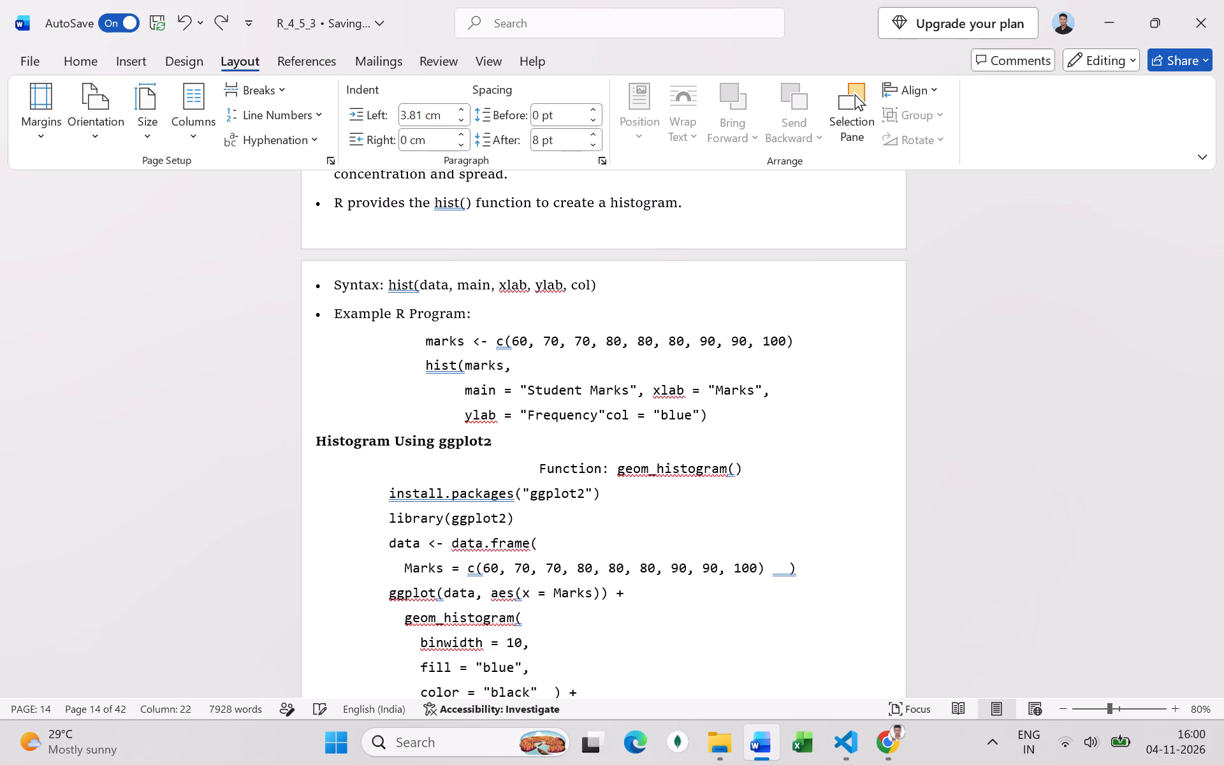
key("ctrl+z")
key("BackSpace")
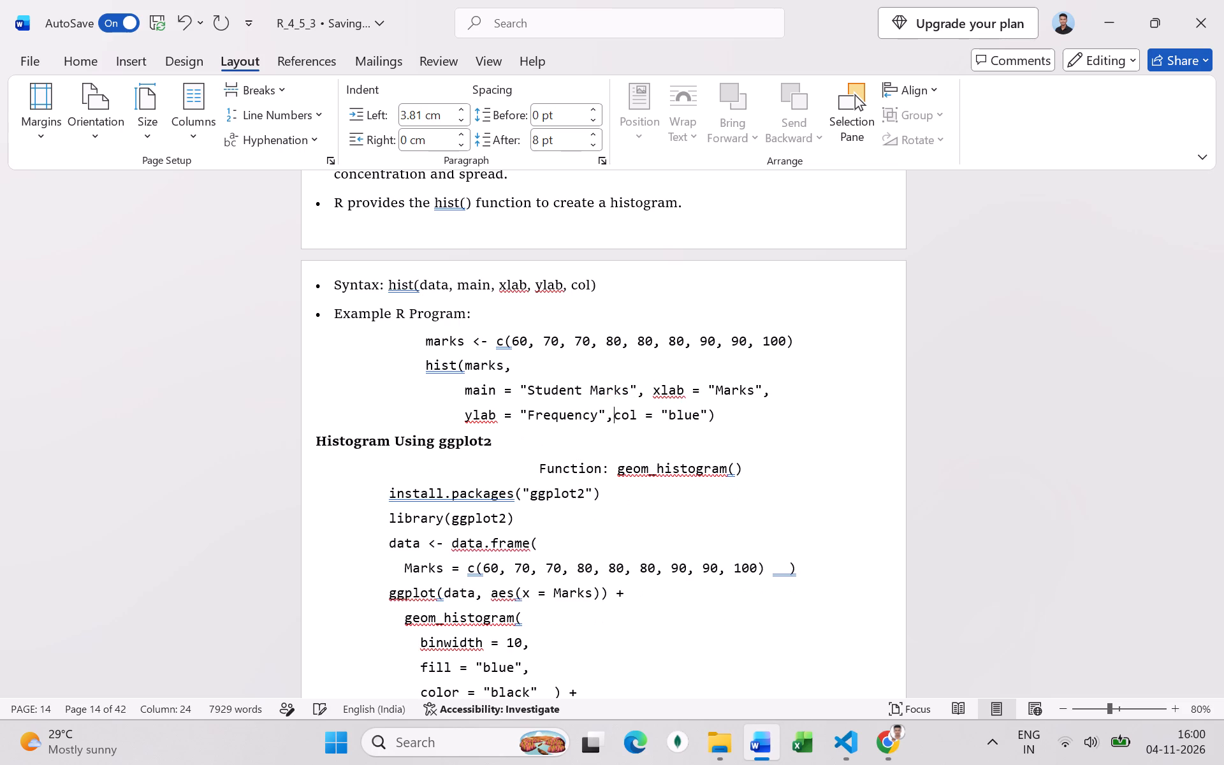
key("space")
Bring the title = "Student Marks Distribution" line up onto the labs( line in the ggplot2 histogram code.
scroll(507, 451, "down", 6)
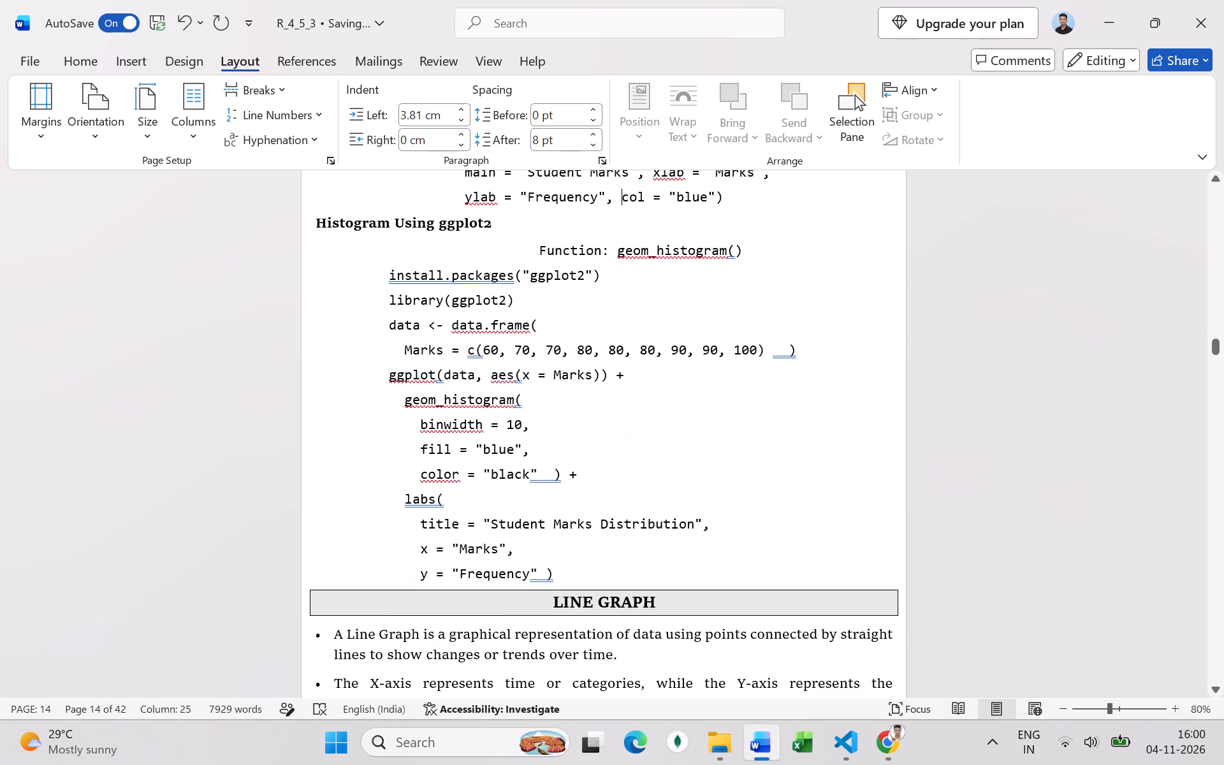
scroll(506, 457, "down", 2)
left_click(414, 447)
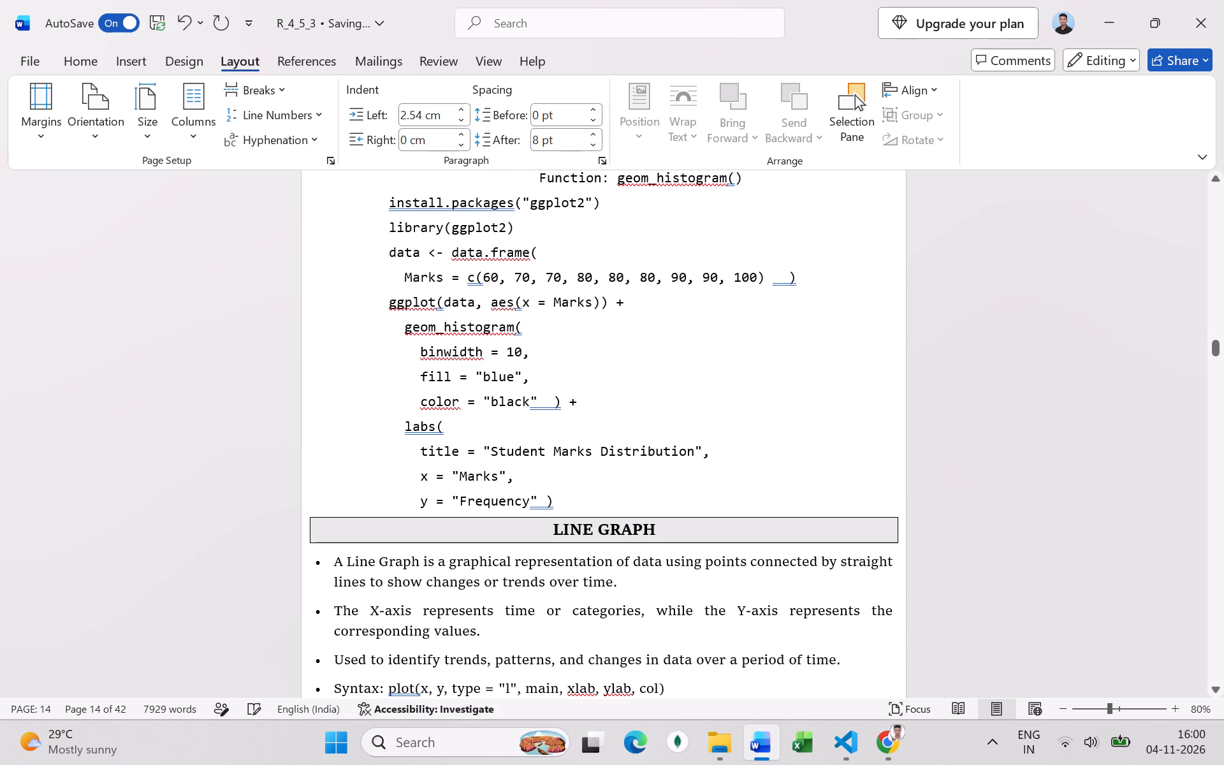
key("BackSpace")
key("BackSpace")
key("BackSpace")
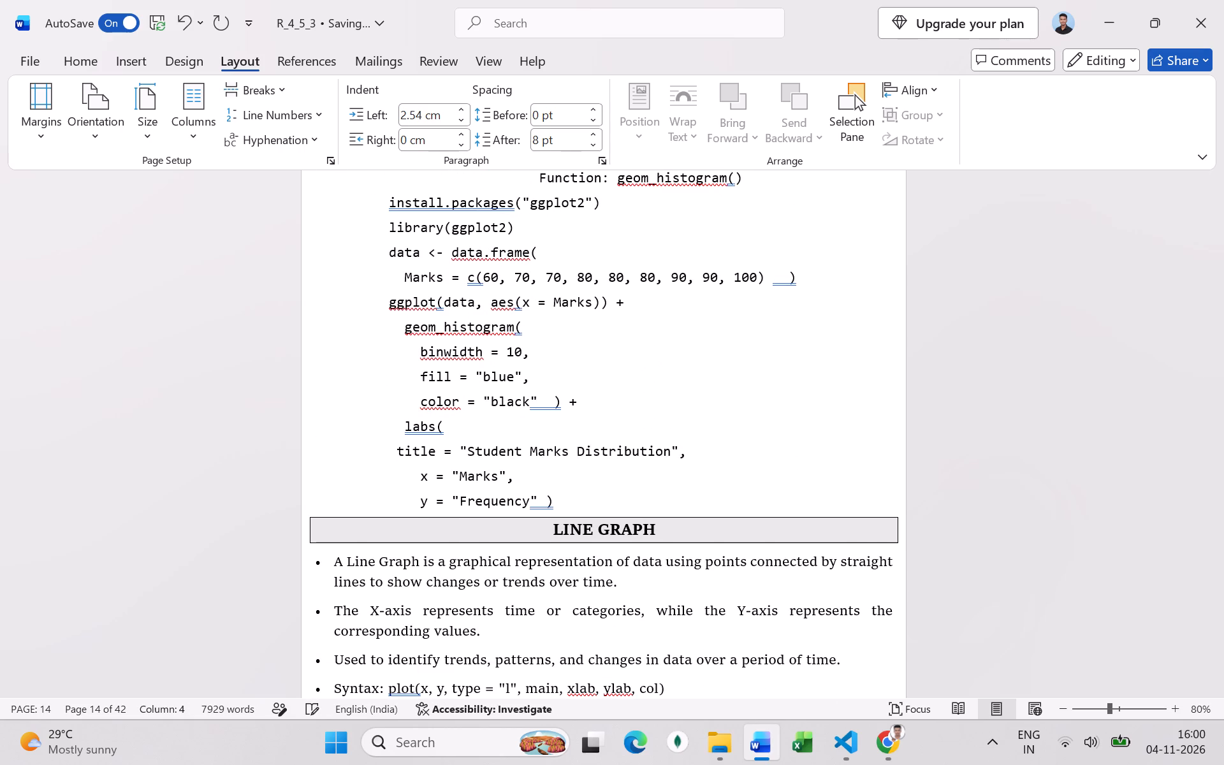
key("BackSpace")
key("BackSpace")
key("ctrl+z")
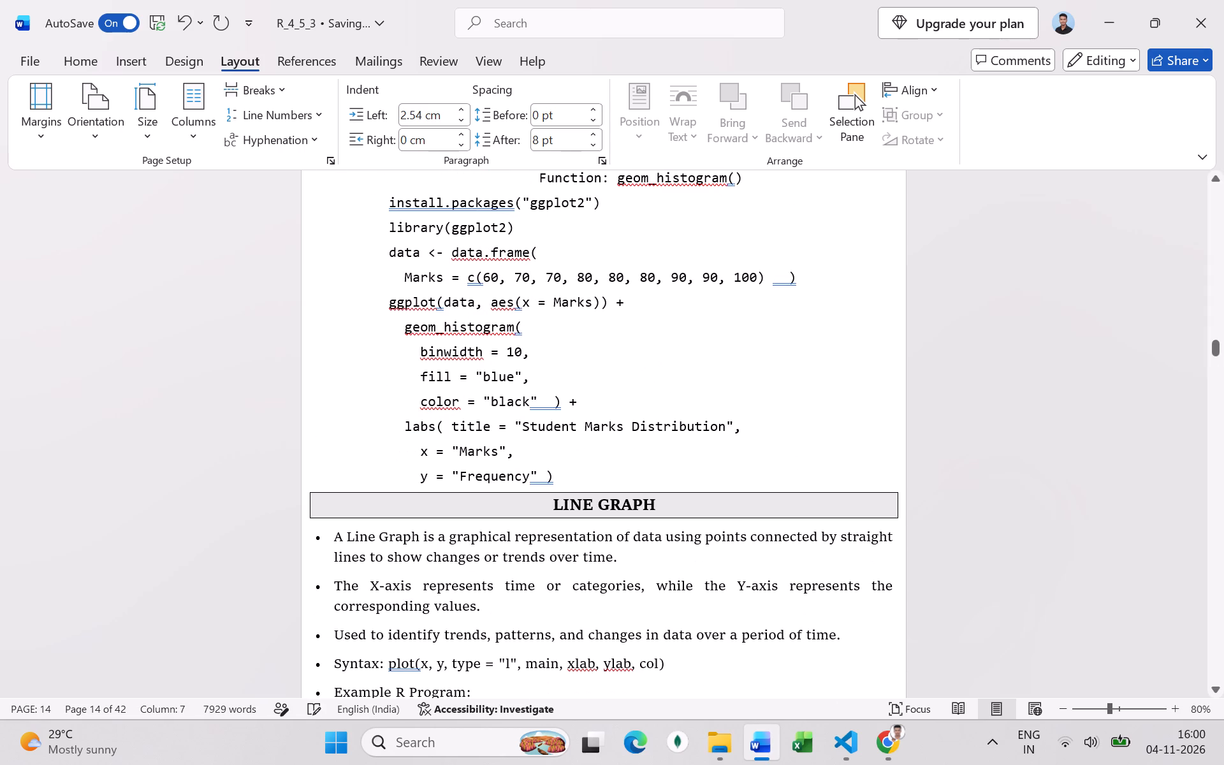
left_click(458, 457)
Bring the main = "Monthly Sales" line up after type = "l", in the line graph plot() example, separated by a space.
scroll(458, 457, "up", 4)
scroll(458, 457, "down", 11)
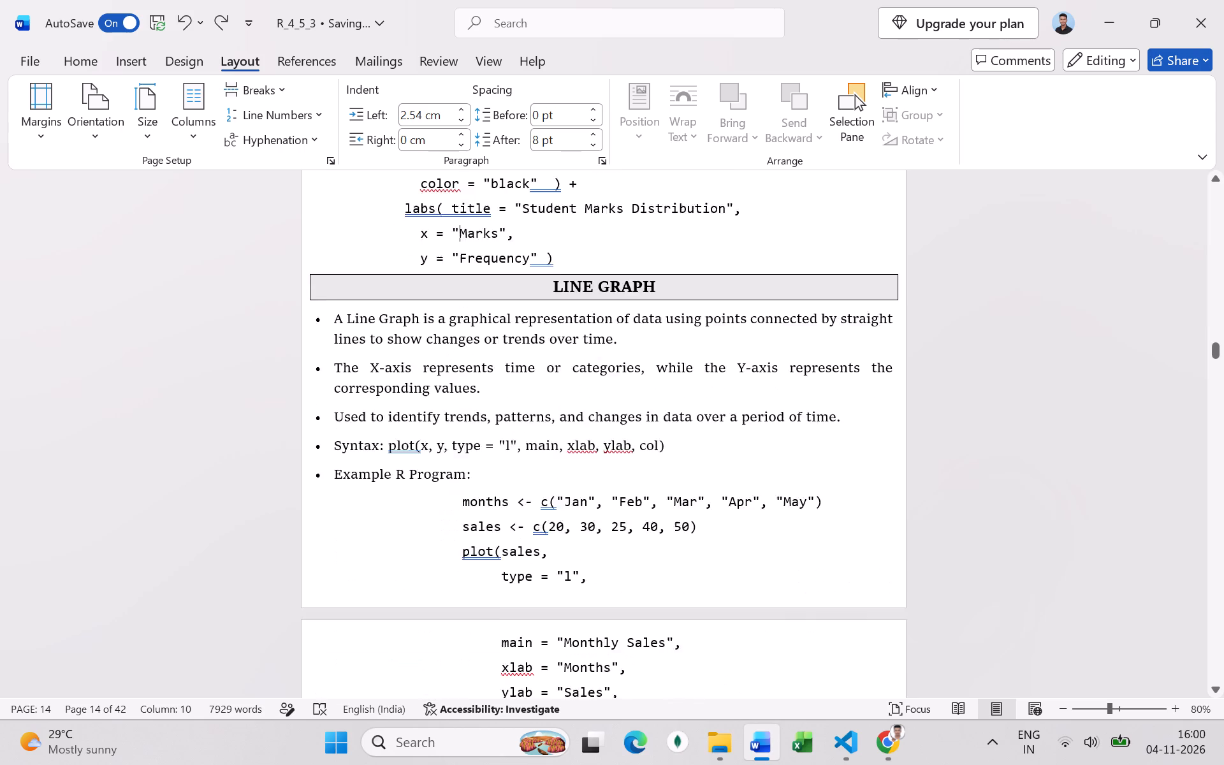
scroll(458, 457, "down", 3)
left_click(501, 502)
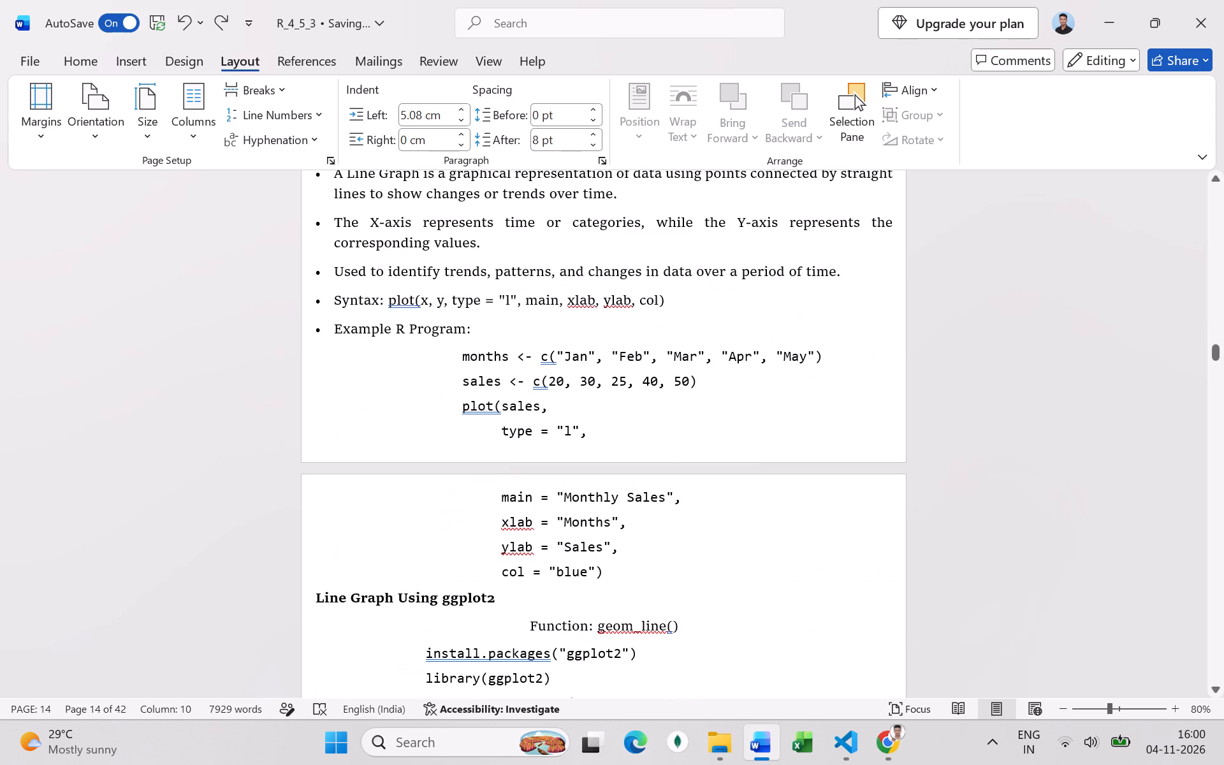
key("BackSpace")
key("BackSpace")
key("BackSpace")
key("BackSpace")
key("BackSpace")
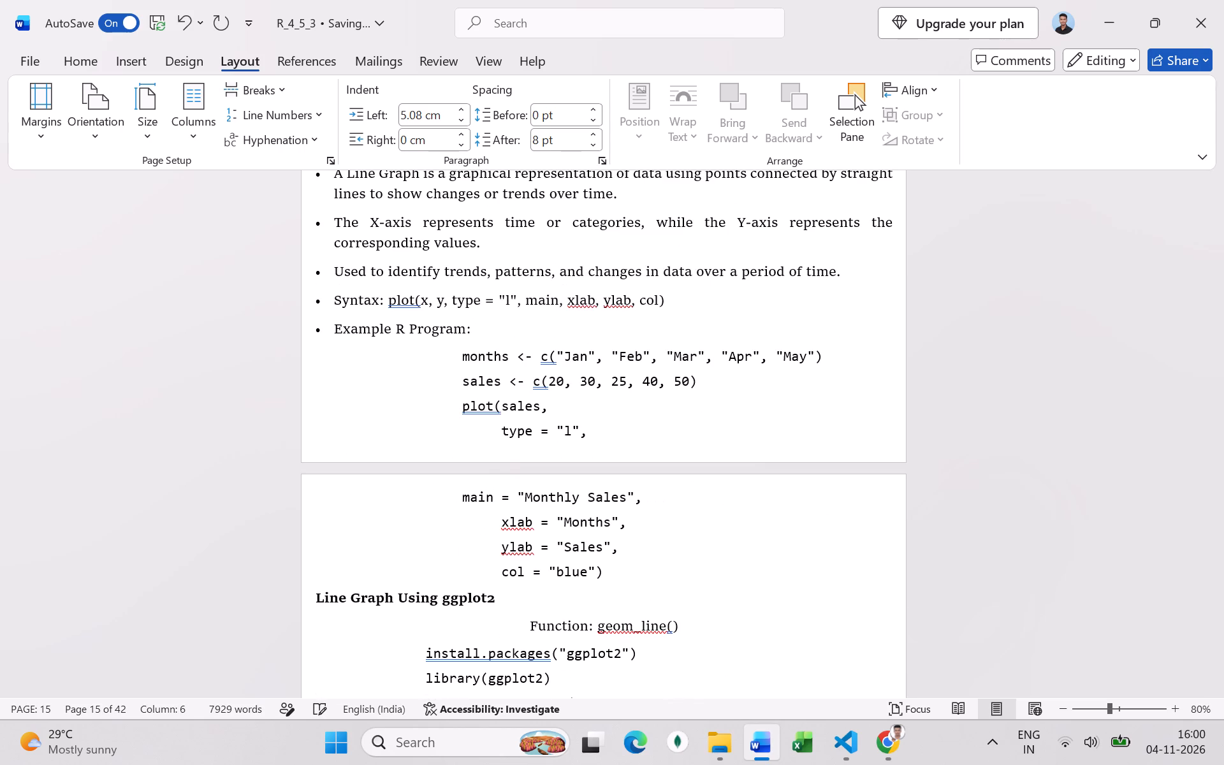
key("BackSpace")
key("space")
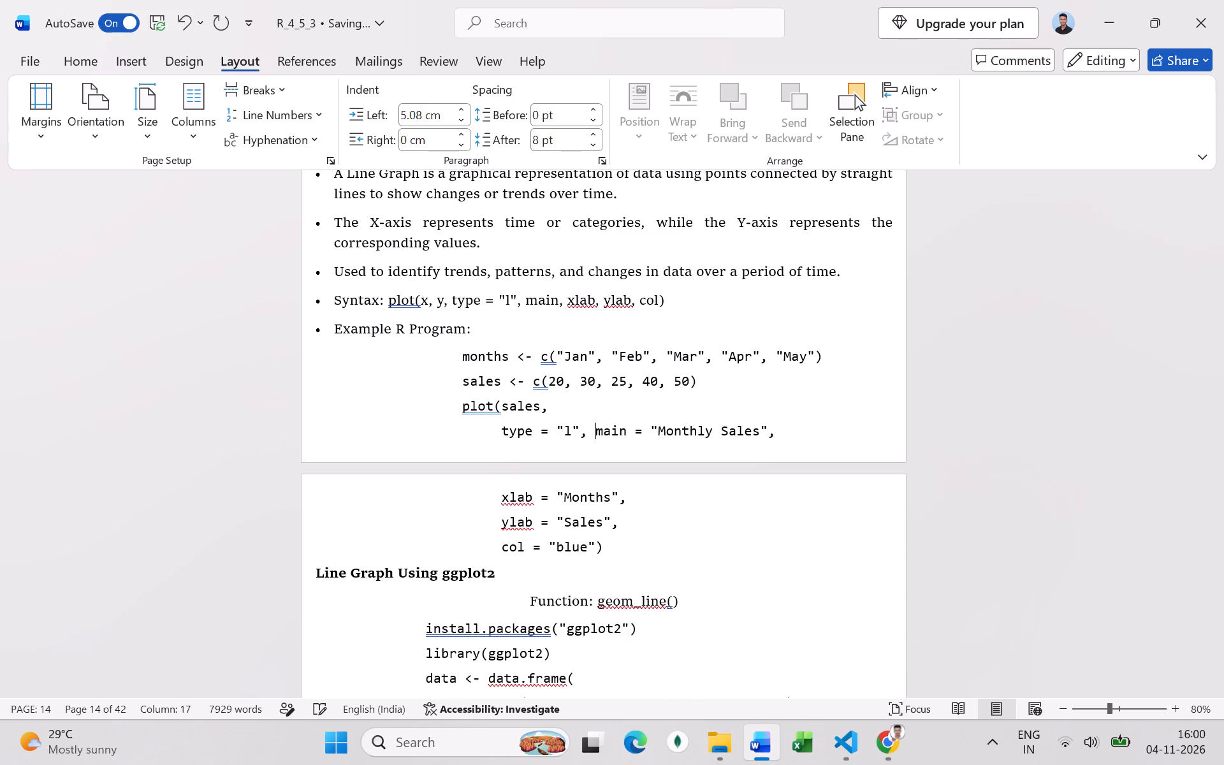
Bring the ylab = "Sales" line up after xlab = "Months", in the line graph plot() example.
left_click(493, 525)
key("BackSpace")
key("BackSpace")
key("BackSpace")
left_click(446, 518)
left_click(440, 518)
key("BackSpace")
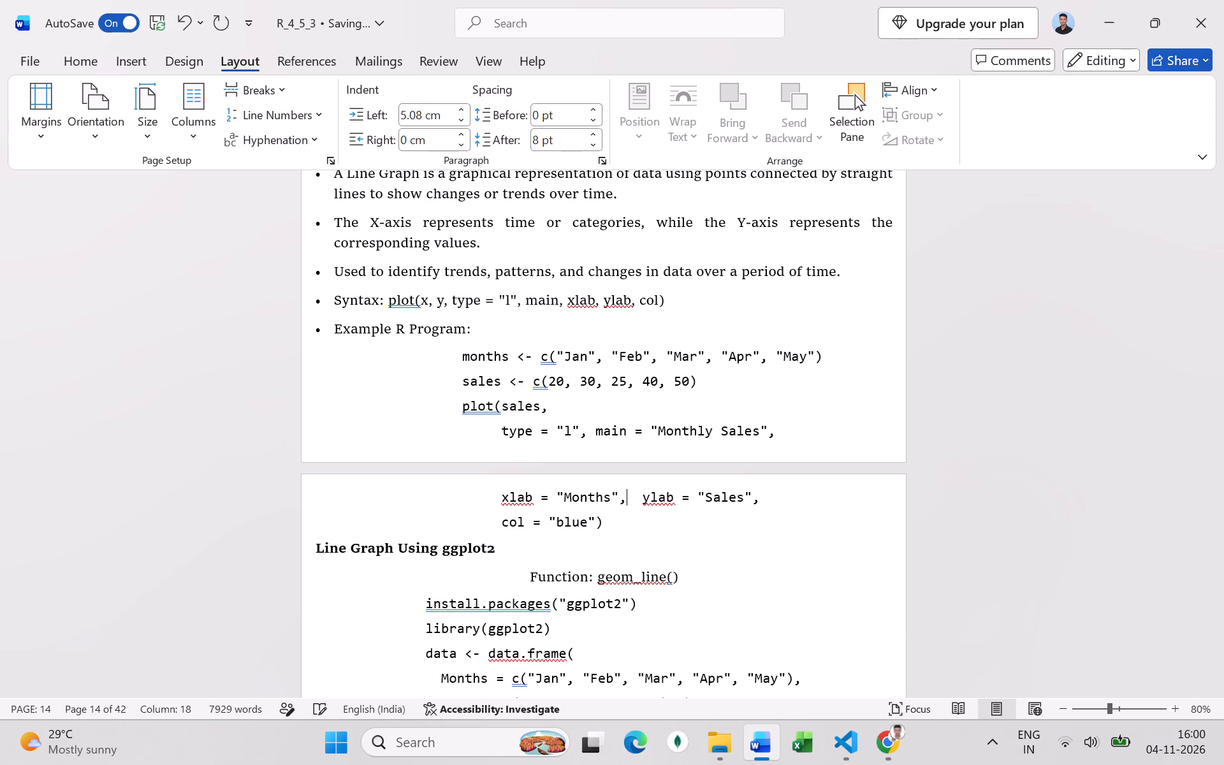
Bring the col = "blue") line up after ylab = "Sales", in the line graph plot() example.
left_click(495, 530)
key("BackSpace")
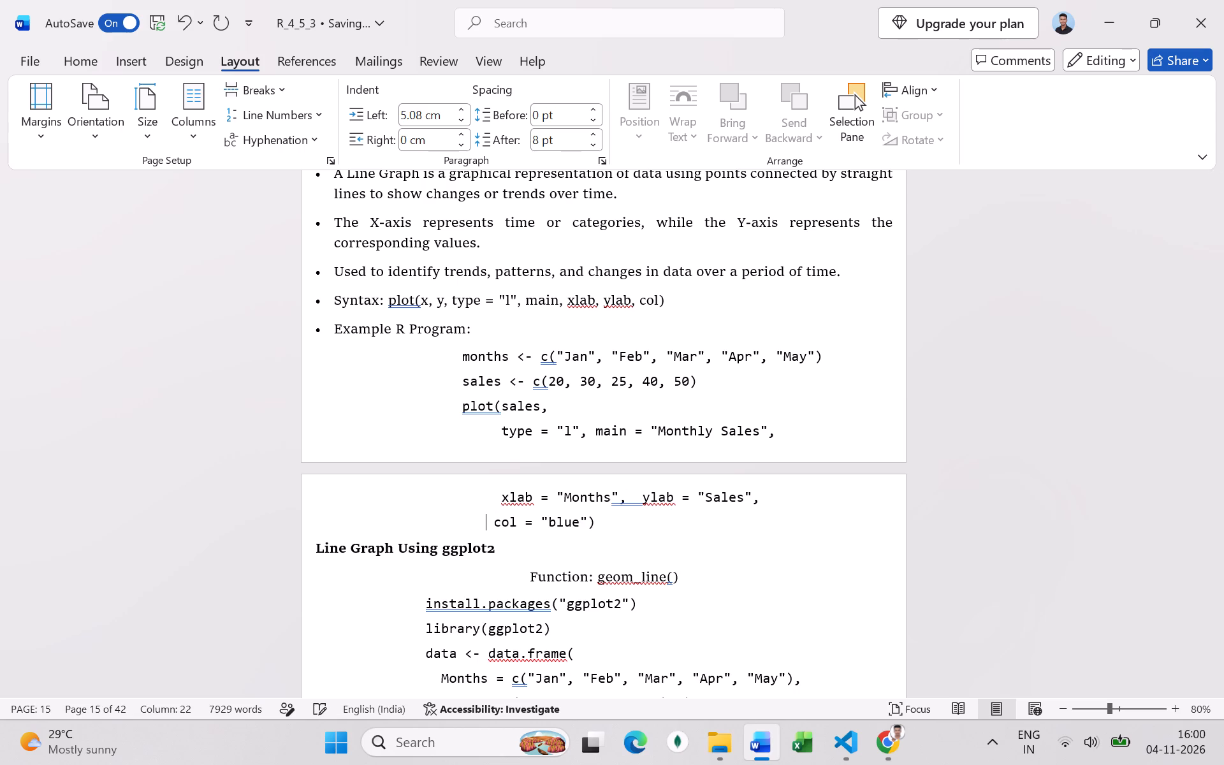
key("BackSpace")
key("BackSpace")
key("BackSpace")
key("BackSpace")
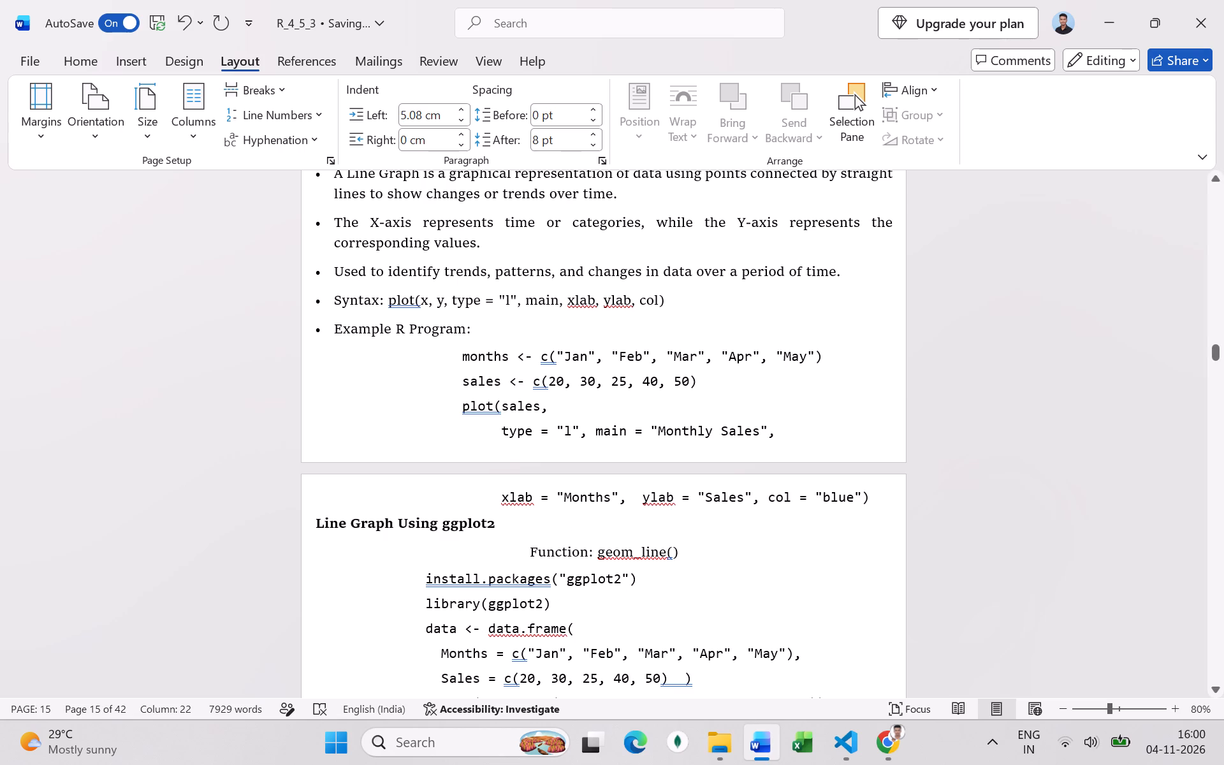
Remove the extra space before ylab = "Sales" in the line graph plot() example.
left_click(641, 493)
key("BackSpace")
left_click(674, 520)
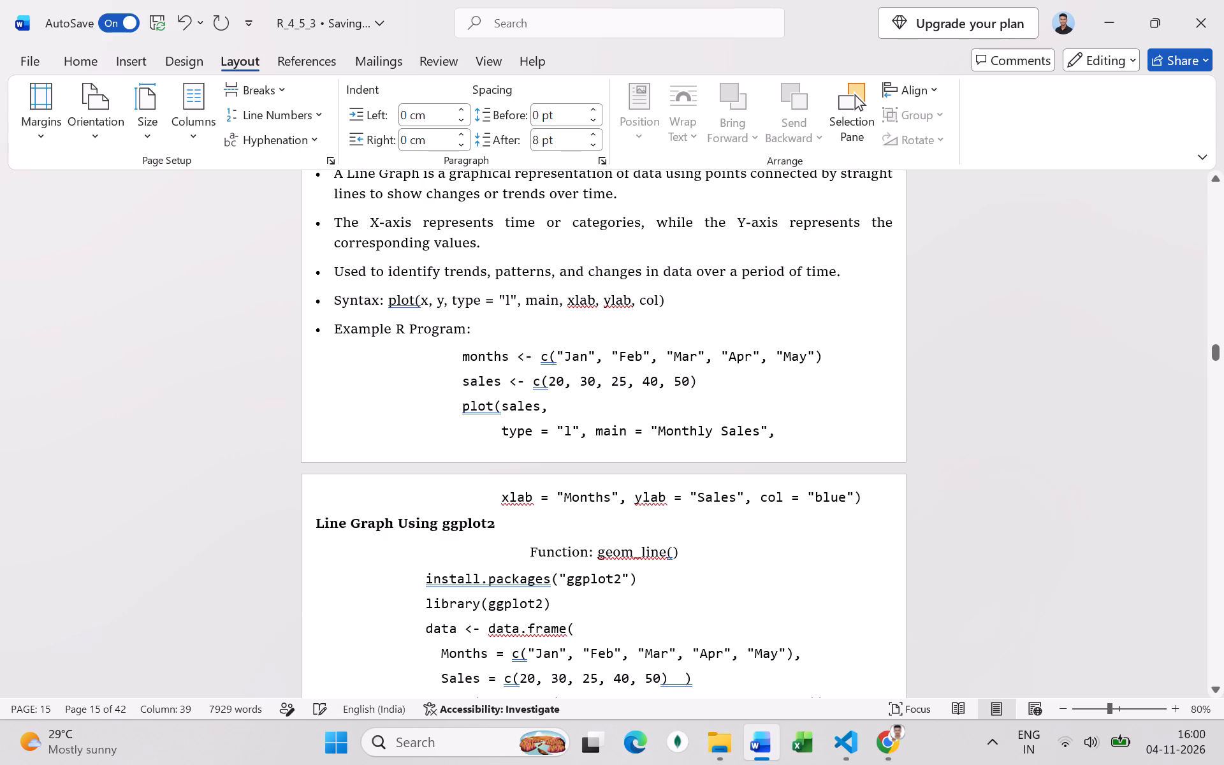
Bring the title = "Monthly Sales" line up onto the labs( line in the ggplot2 line graph code, separated by a tab.
scroll(546, 484, "down", 8)
scroll(545, 486, "up", 1)
scroll(545, 486, "down", 2)
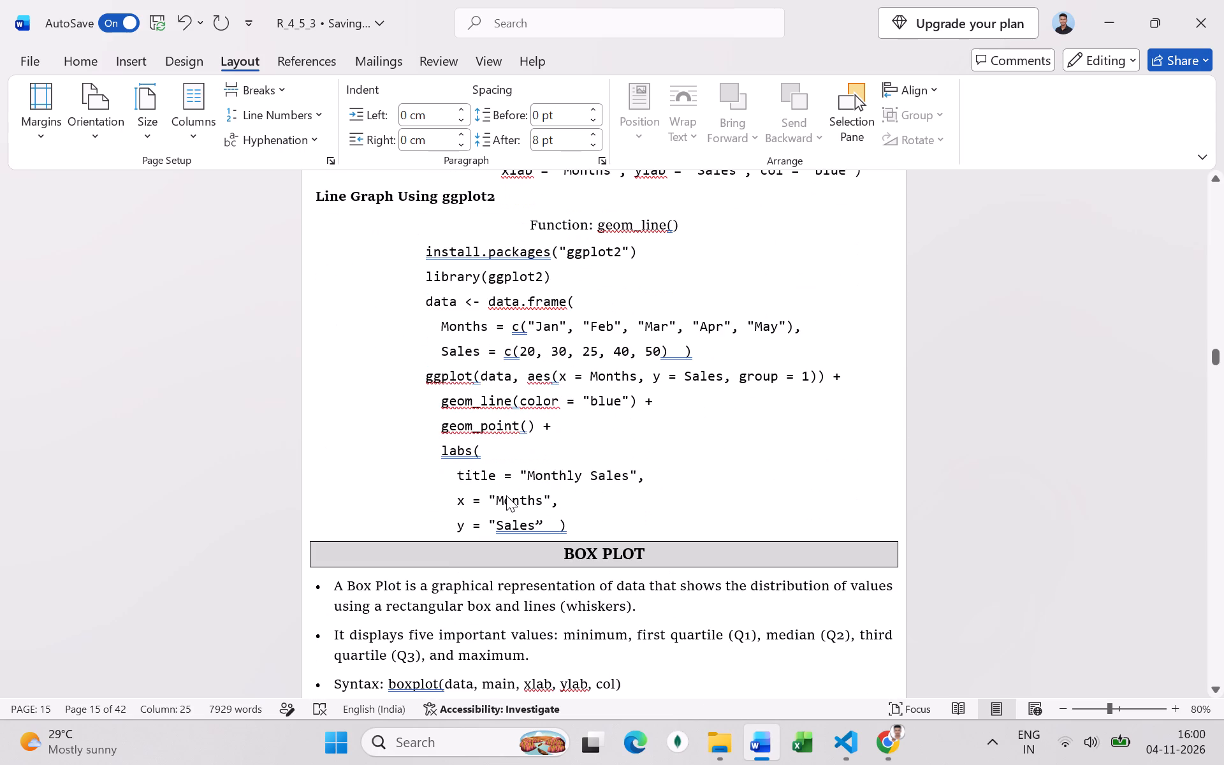
left_click(460, 476)
key("BackSpace")
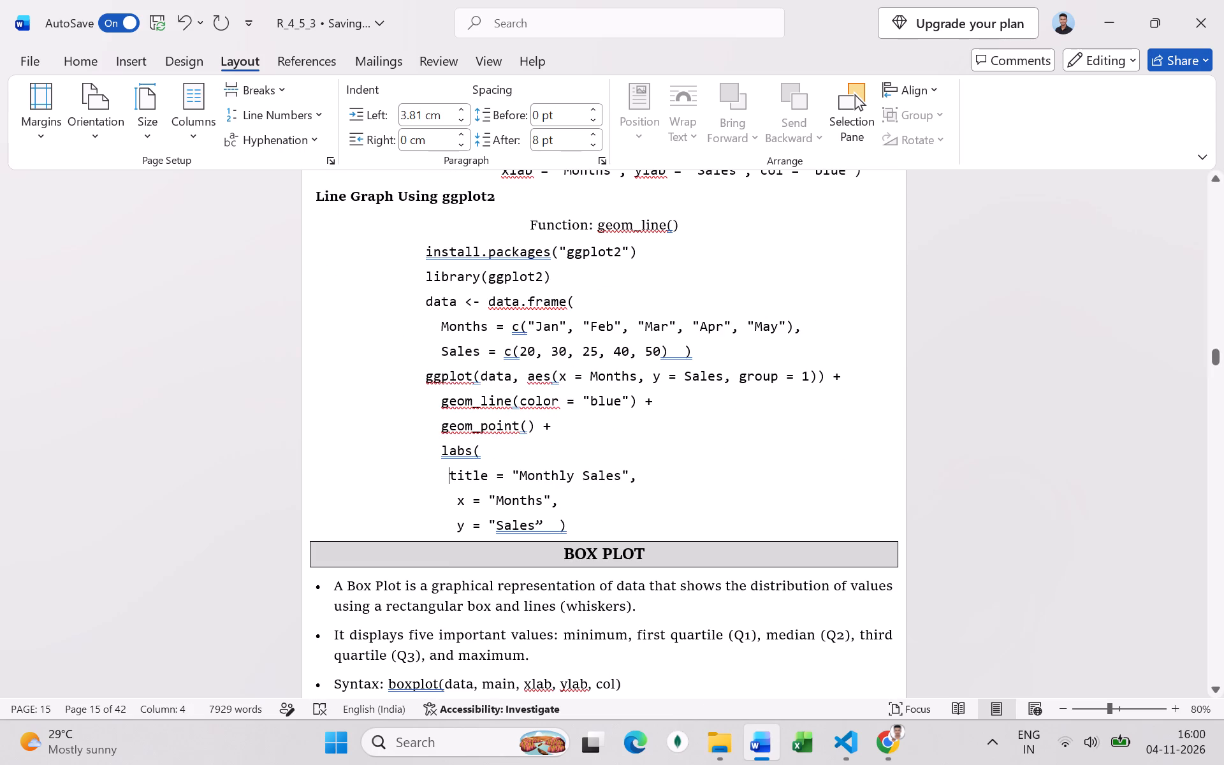
key("BackSpace")
key("BackSpace")
key("BackSpace")
key("BackSpace")
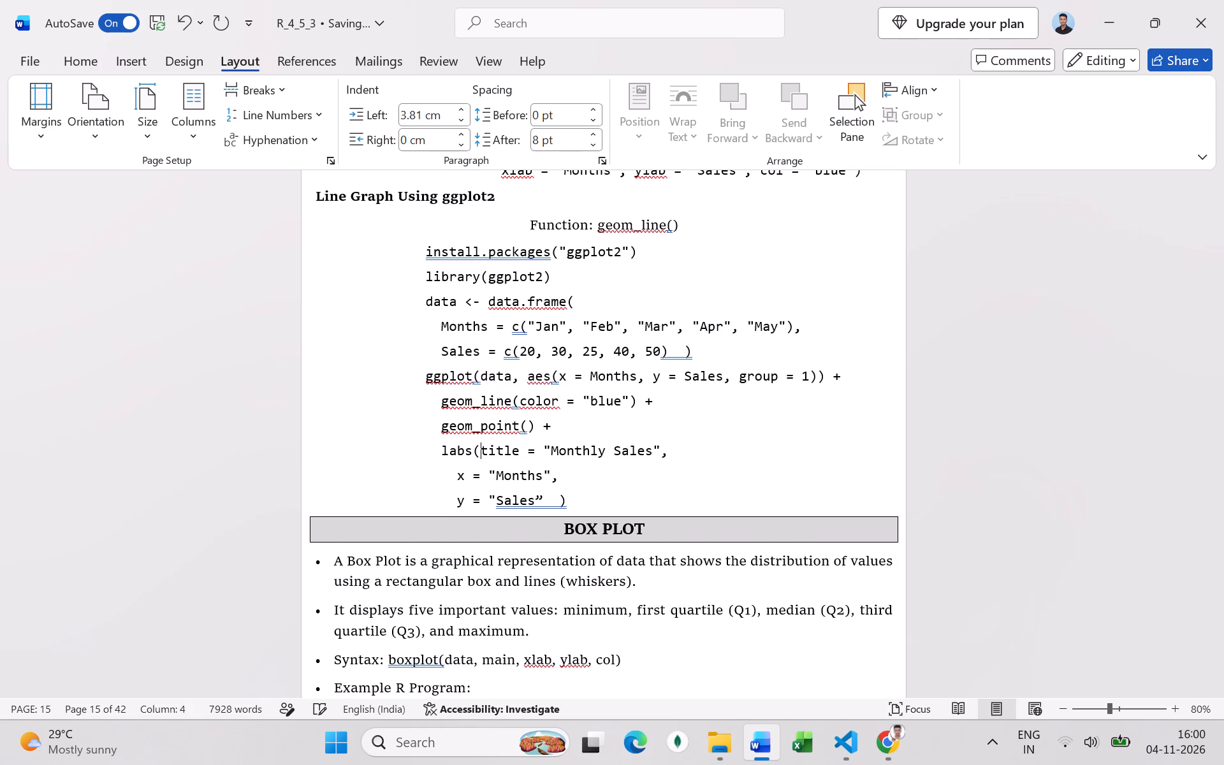
key("Tab")
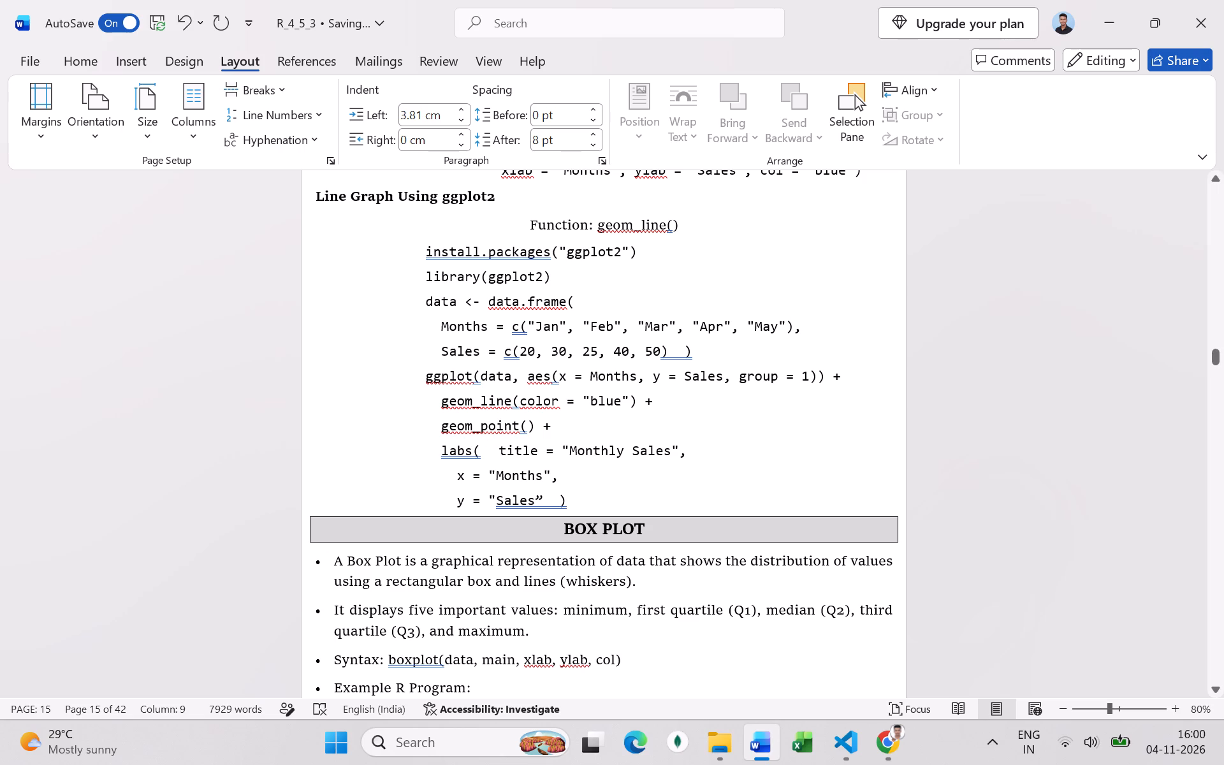
Bring the ylab = "Marks" line up after xlab = "Study Hours", in the scatter plot plot() example.
scroll(480, 407, "down", 13)
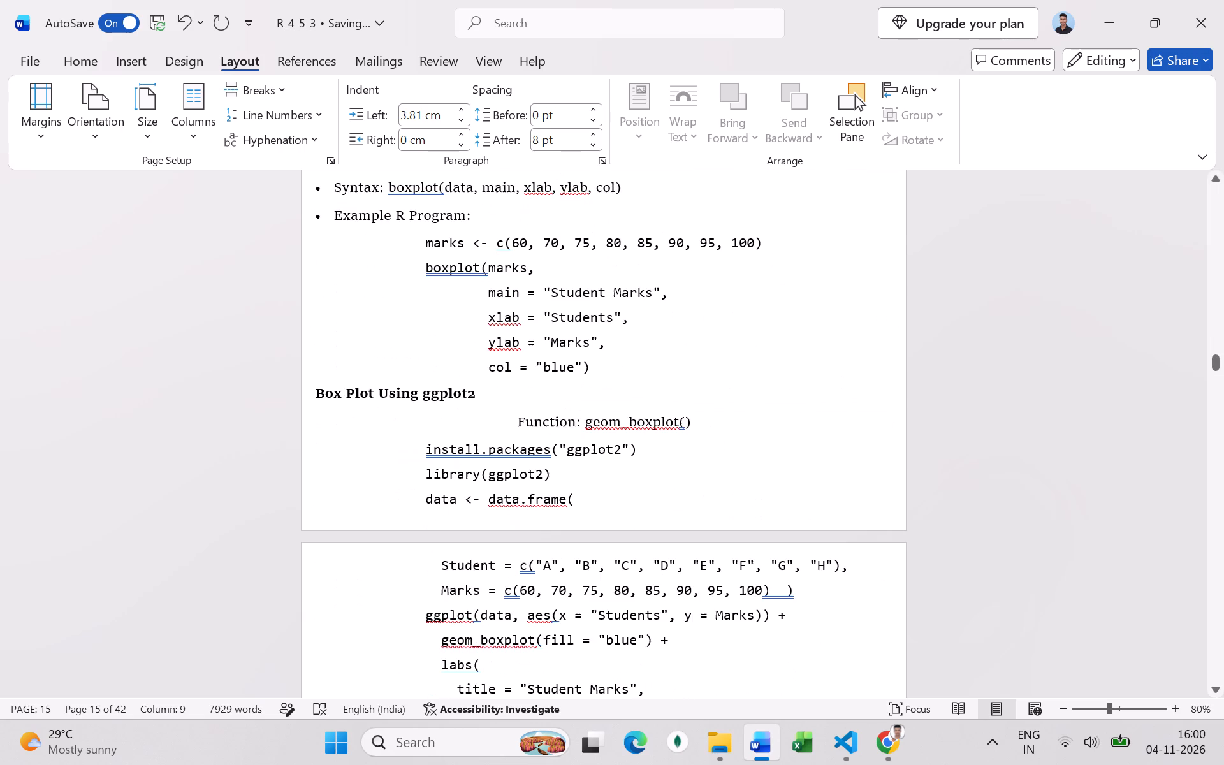
scroll(473, 400, "down", 1)
scroll(473, 400, "up", 1)
scroll(474, 401, "down", 8)
scroll(477, 412, "up", 2)
scroll(477, 412, "down", 4)
left_click(477, 339)
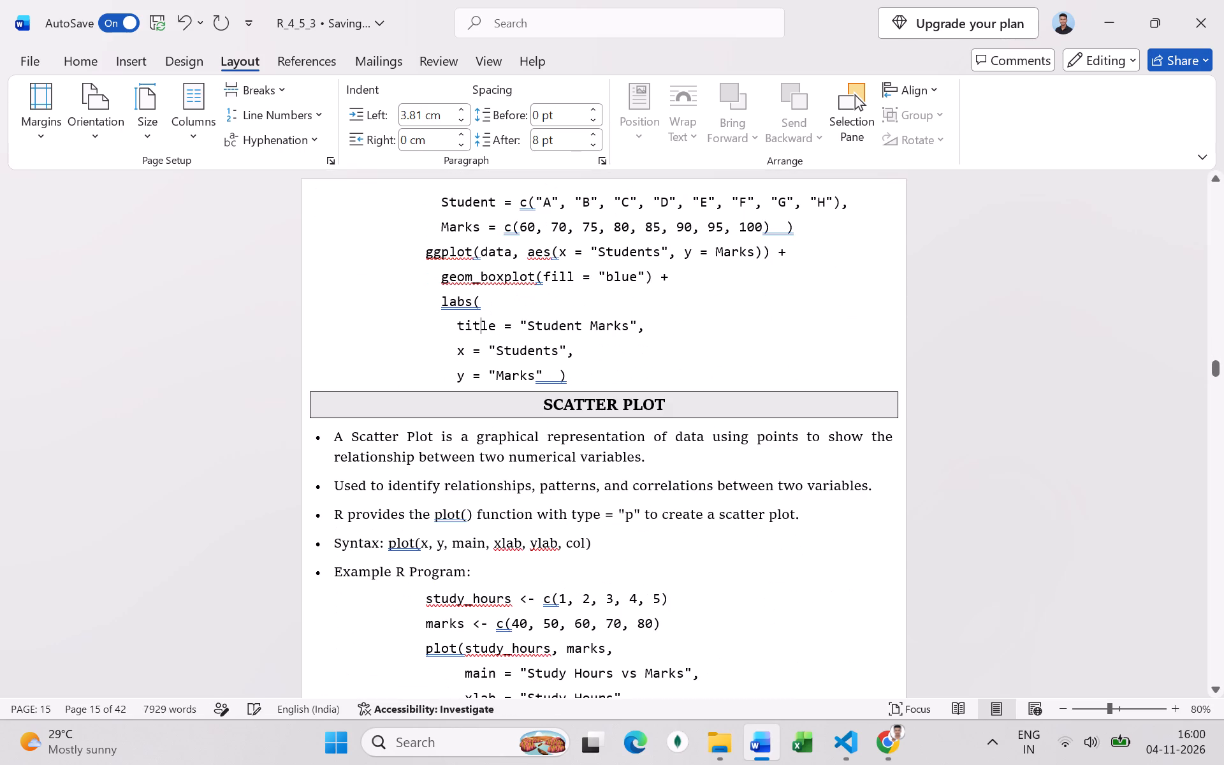
left_click(489, 508)
scroll(489, 508, "down", 5)
scroll(489, 509, "up", 3)
scroll(489, 509, "down", 8)
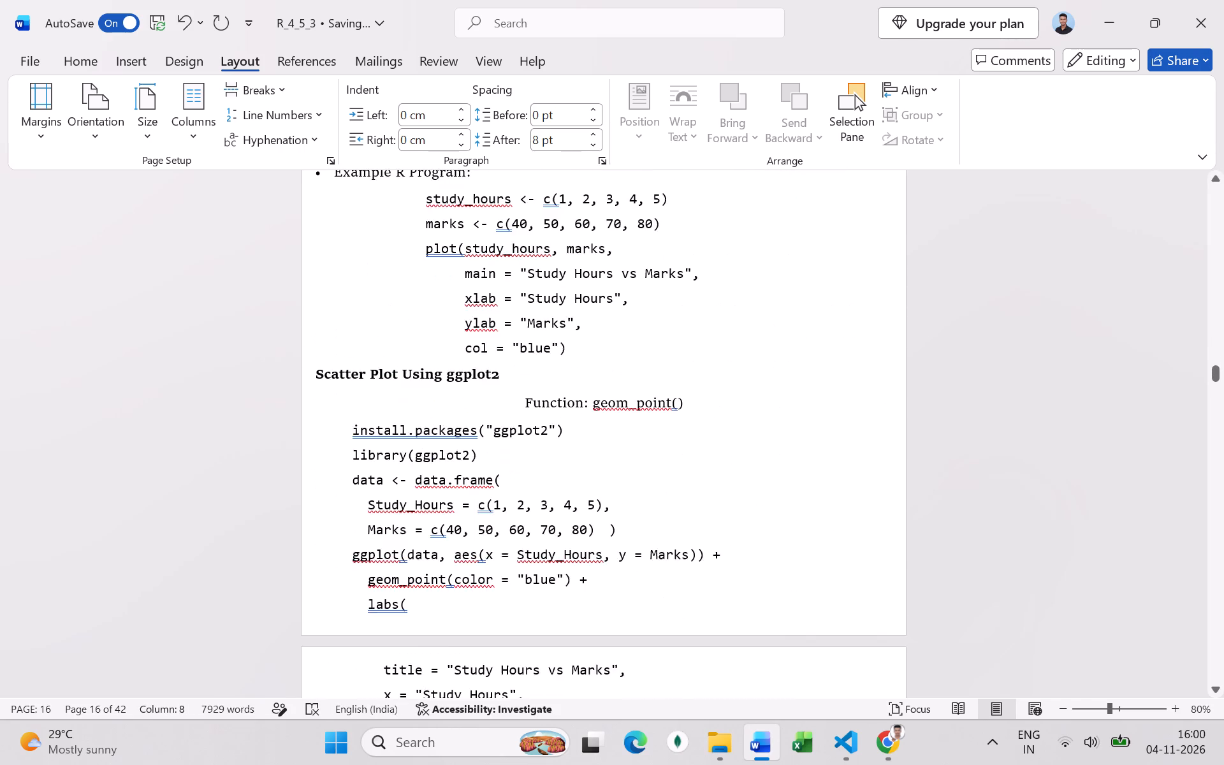
scroll(489, 509, "down", 7)
scroll(494, 493, "up", 9)
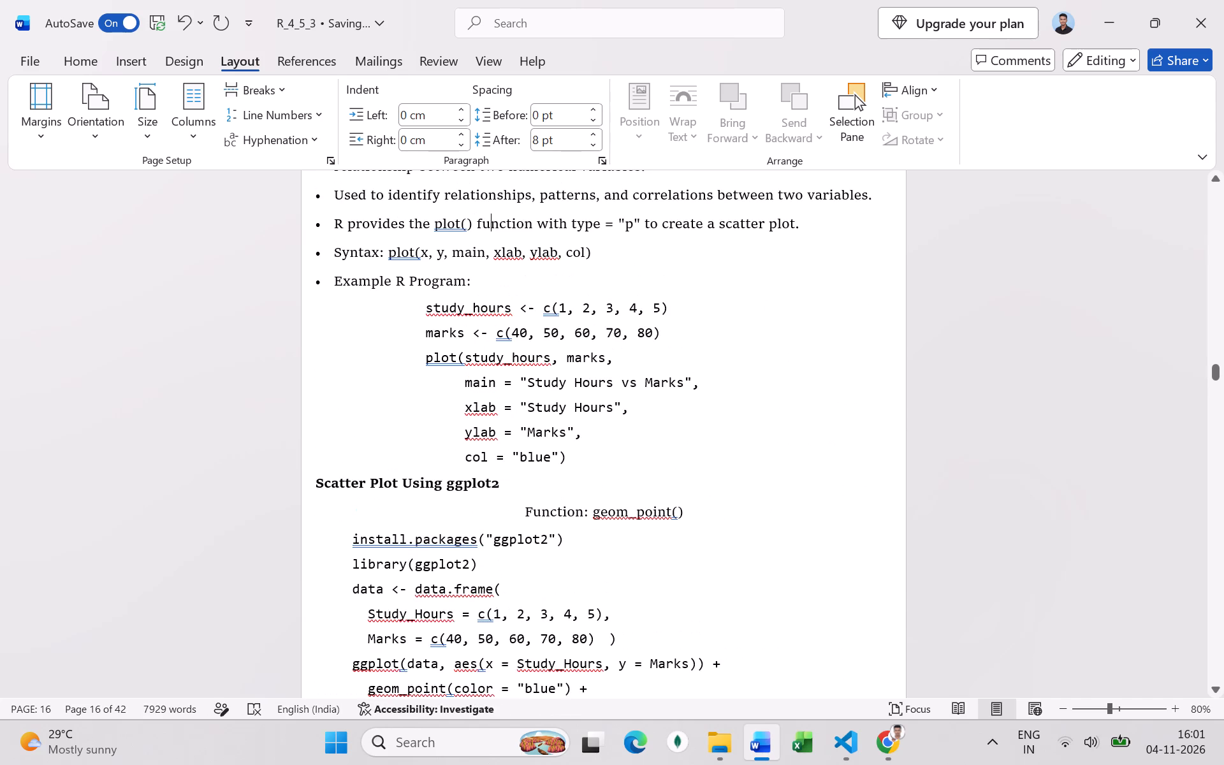
left_click(459, 426)
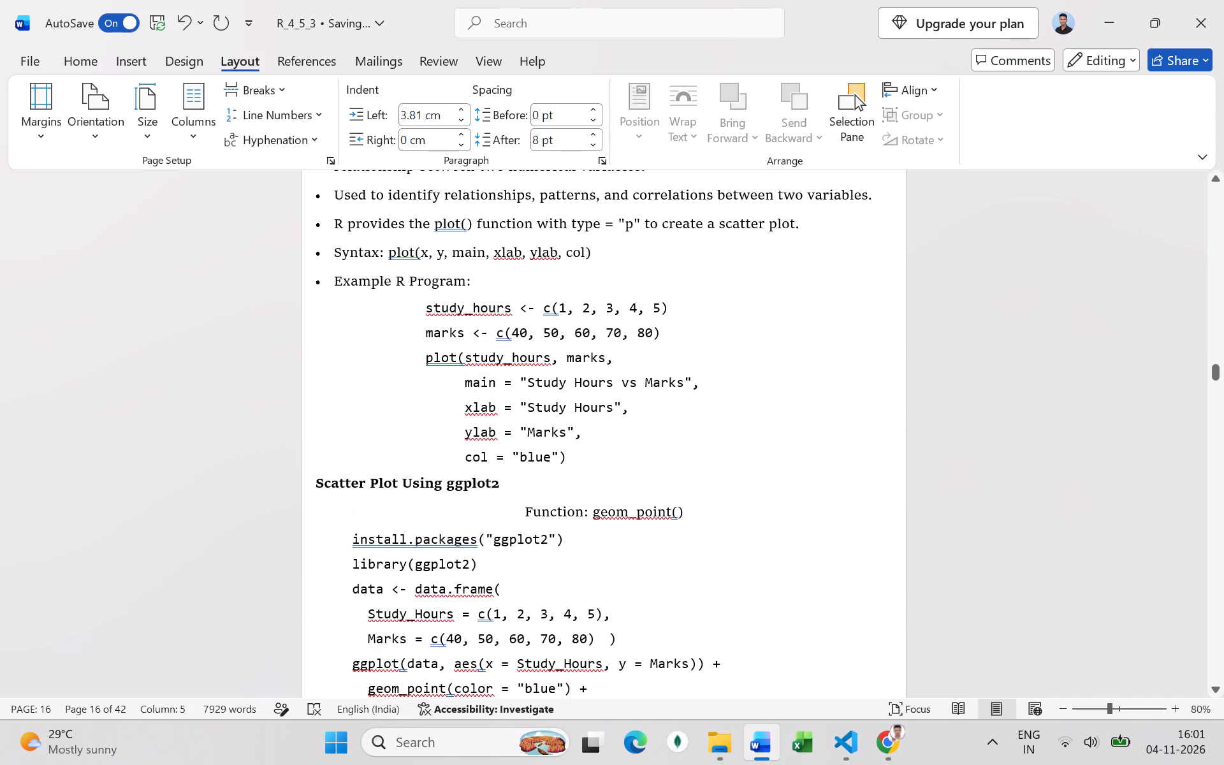
key("BackSpace")
key("BackSpace")
key("BackSpace")
key("BackSpace")
key("BackSpace")
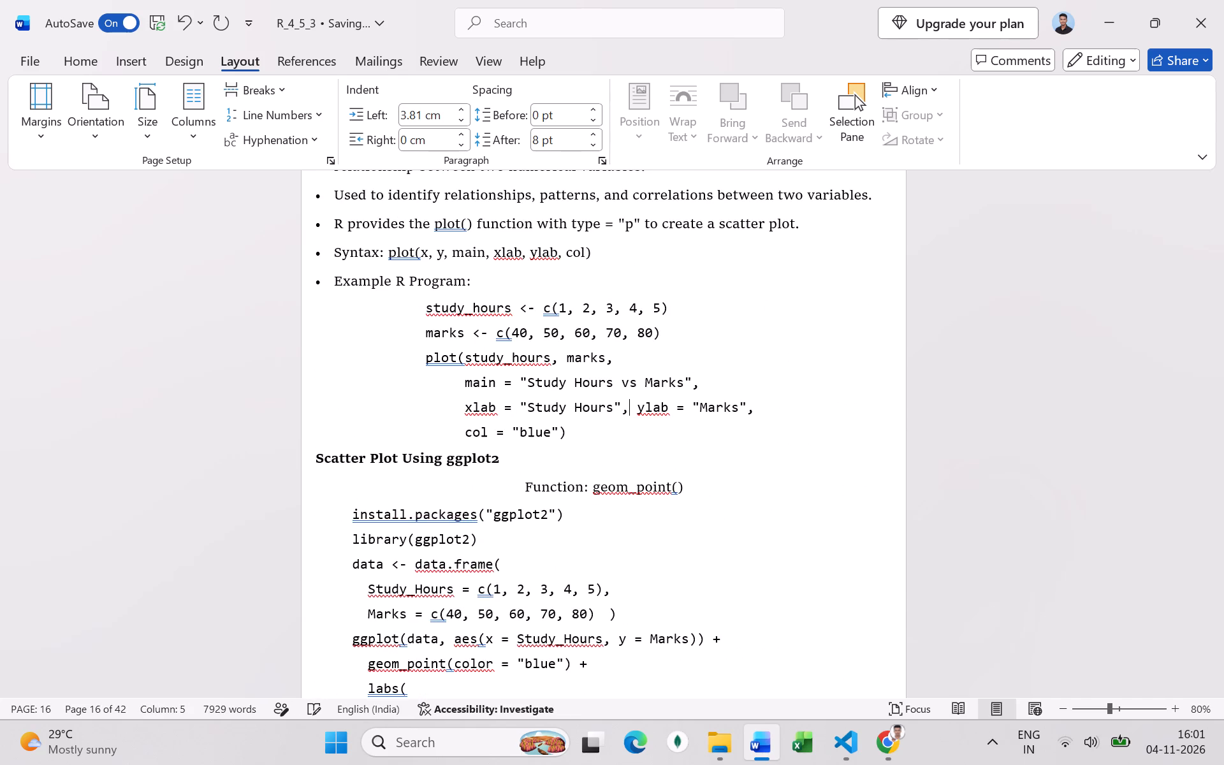
key("Down")
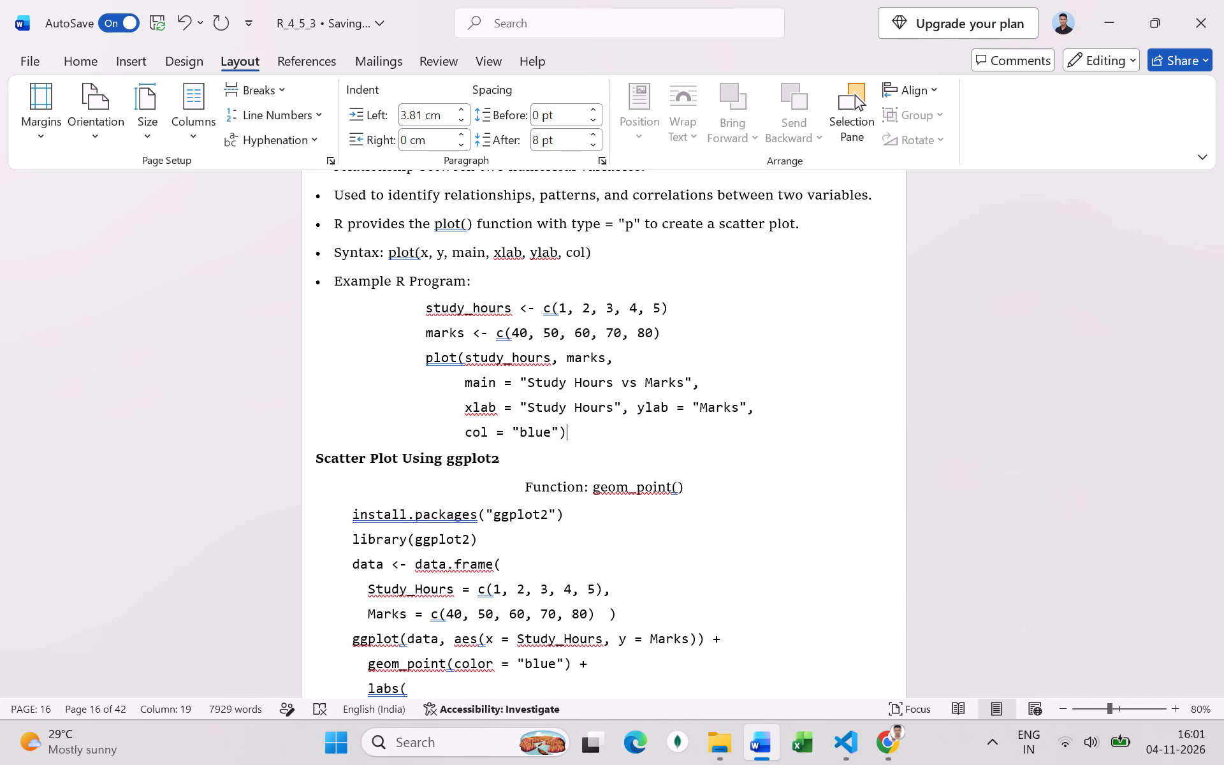
Bring the title = "Study Hours vs Marks" line up onto the labs( line in the ggplot2 scatter plot code, separated by a space.
scroll(474, 435, "down", 7)
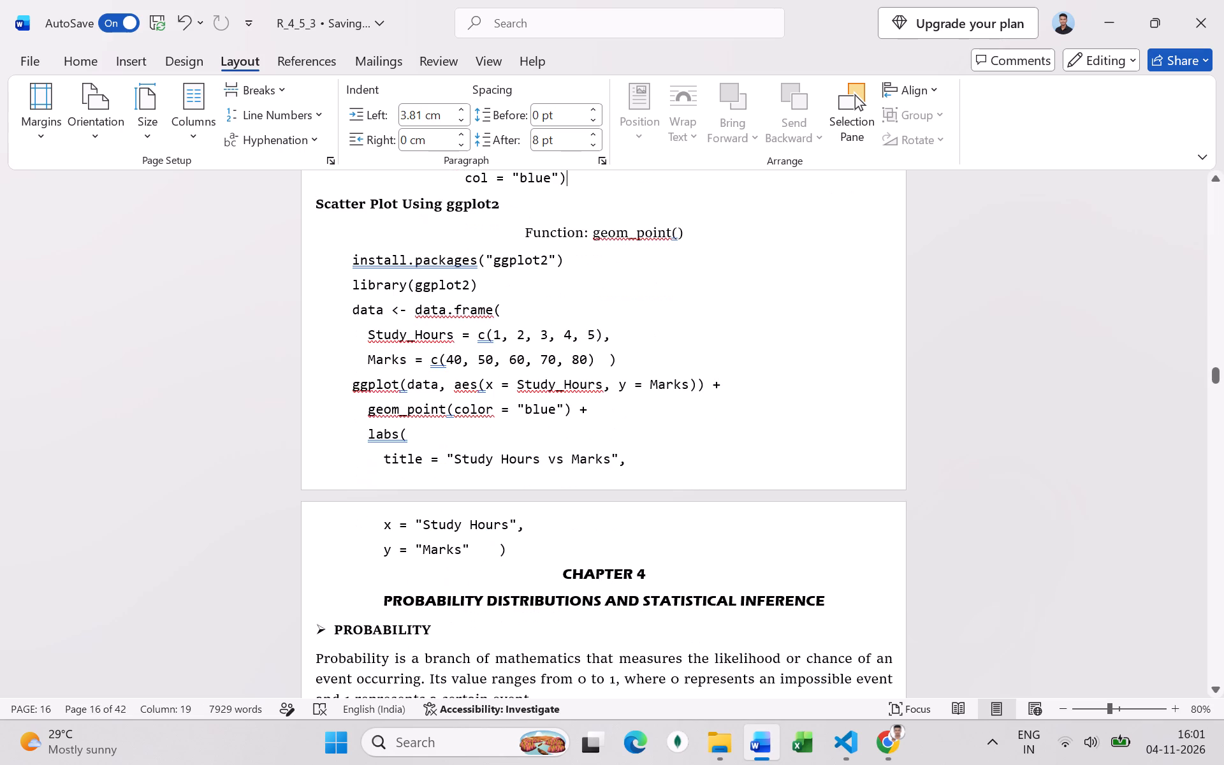
left_click(385, 463)
key("BackSpace")
key("BackSpace")
key("BackSpace")
key("BackSpace")
key("BackSpace")
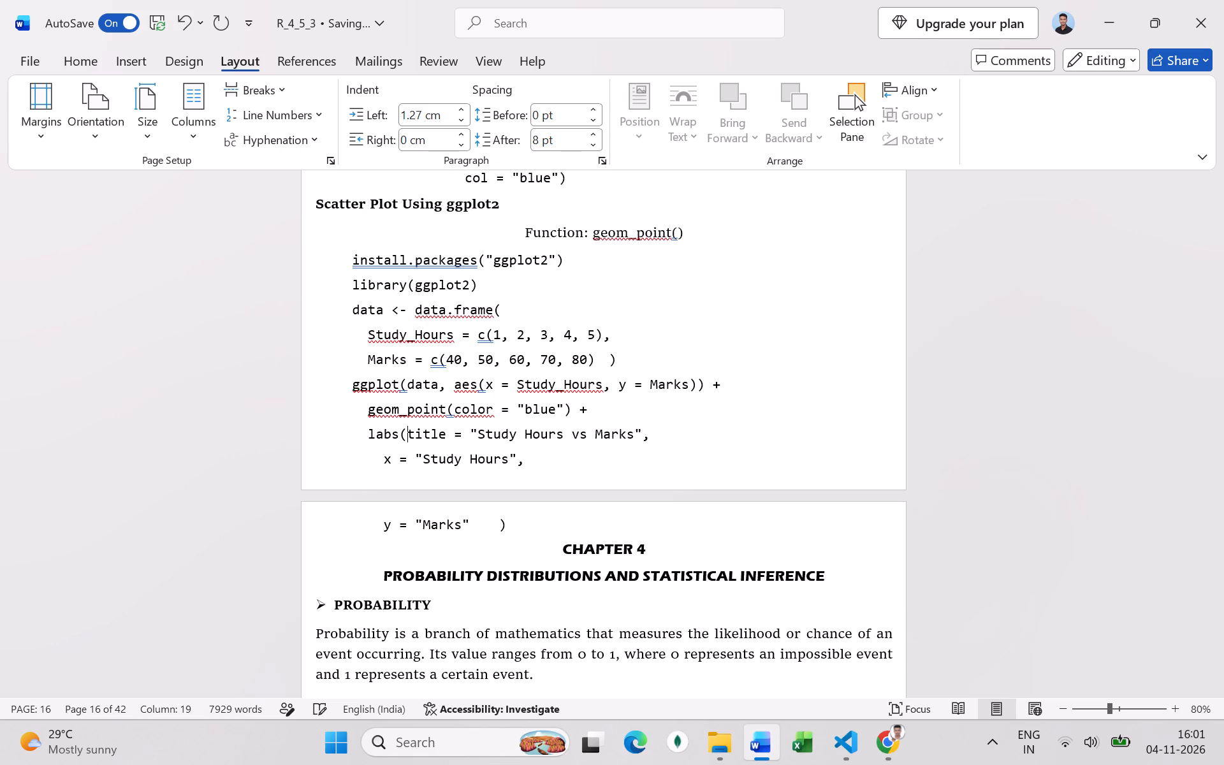
key("space")
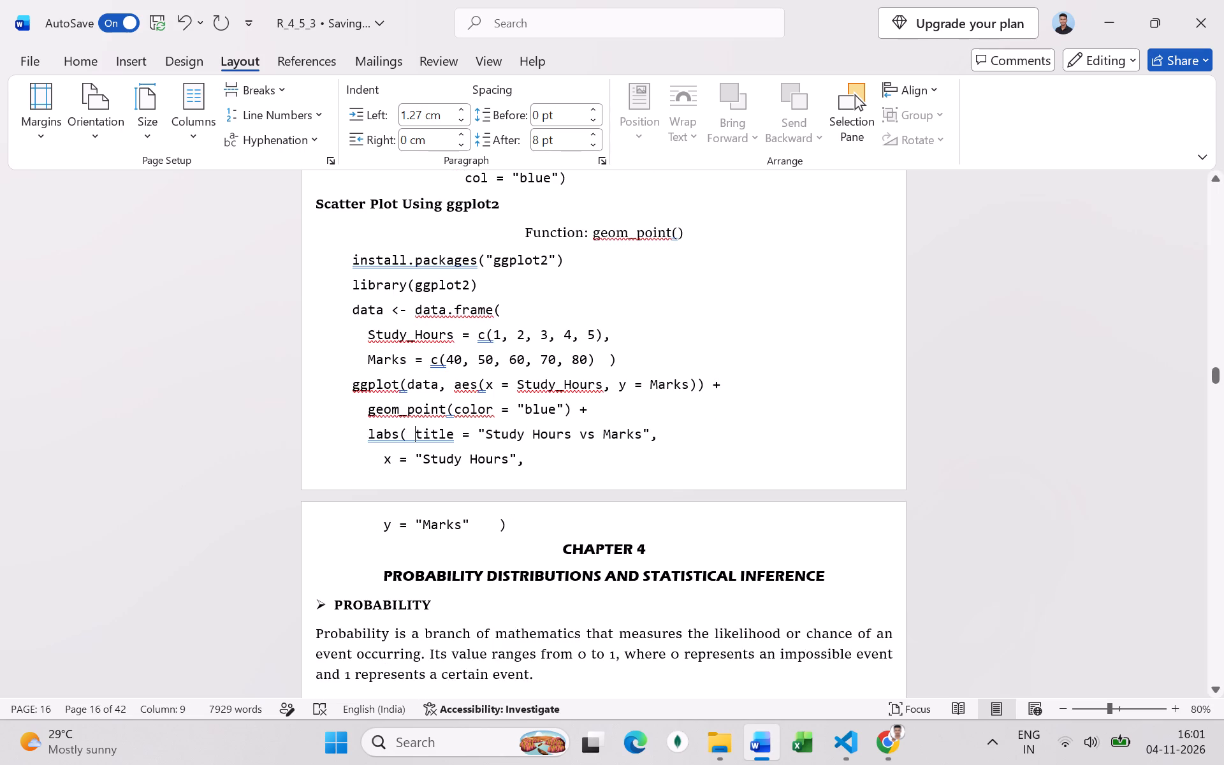
Ignore once the grammar flag on labs( title in the ggplot2 scatter plot code.
right_click(387, 446)
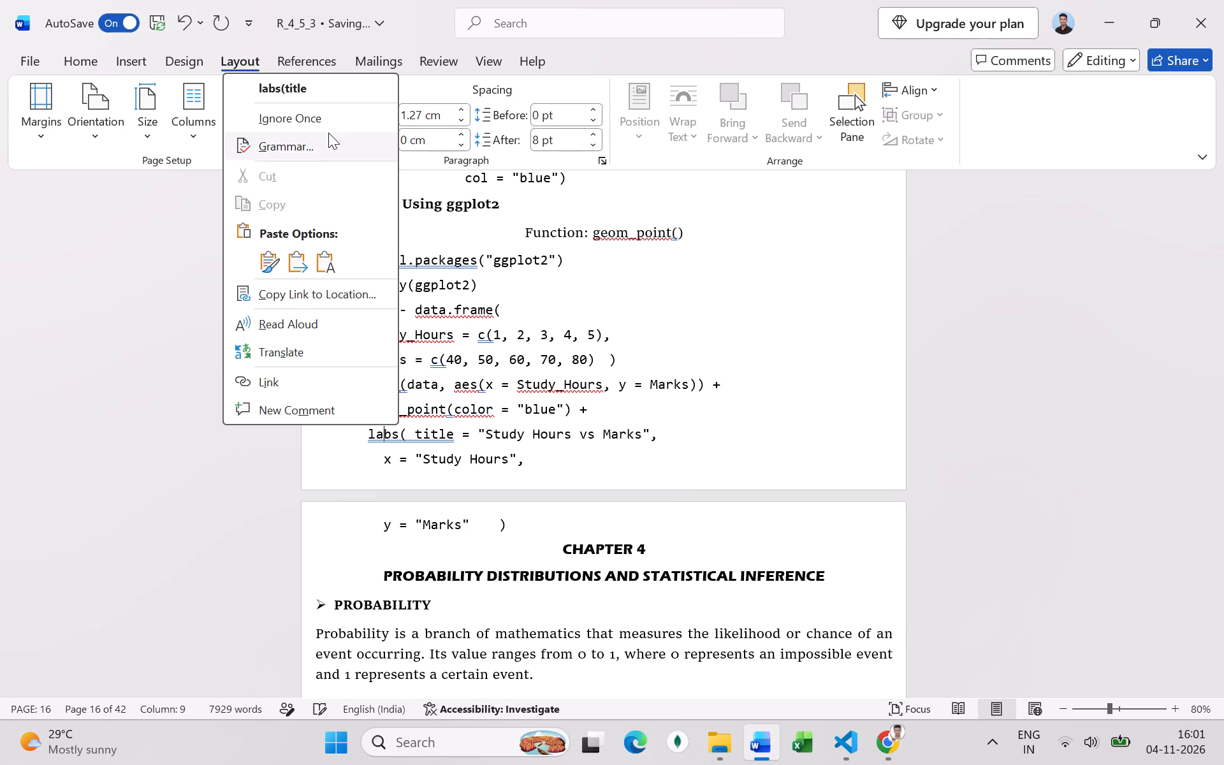
left_click(324, 124)
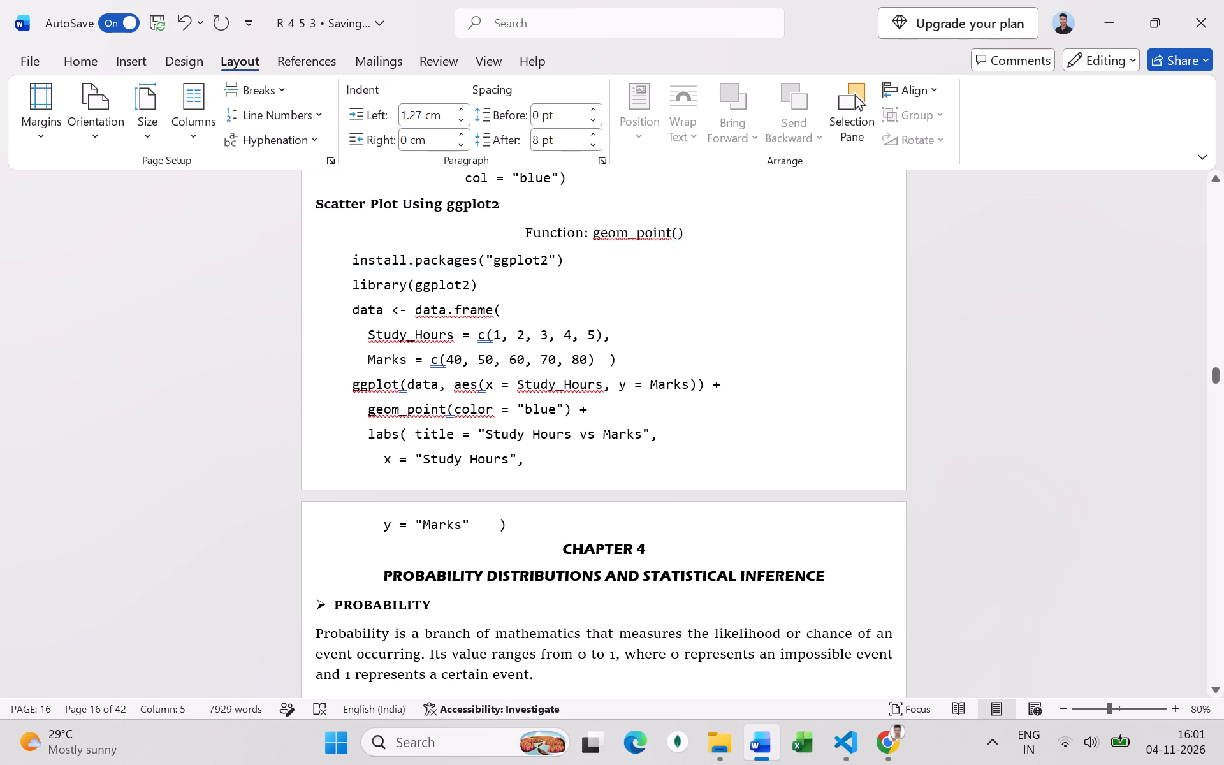
Bring the title = "Student Marks" line up onto the labs( line in the ggplot2 box plot code, separated by a space.
scroll(405, 425, "up", 5)
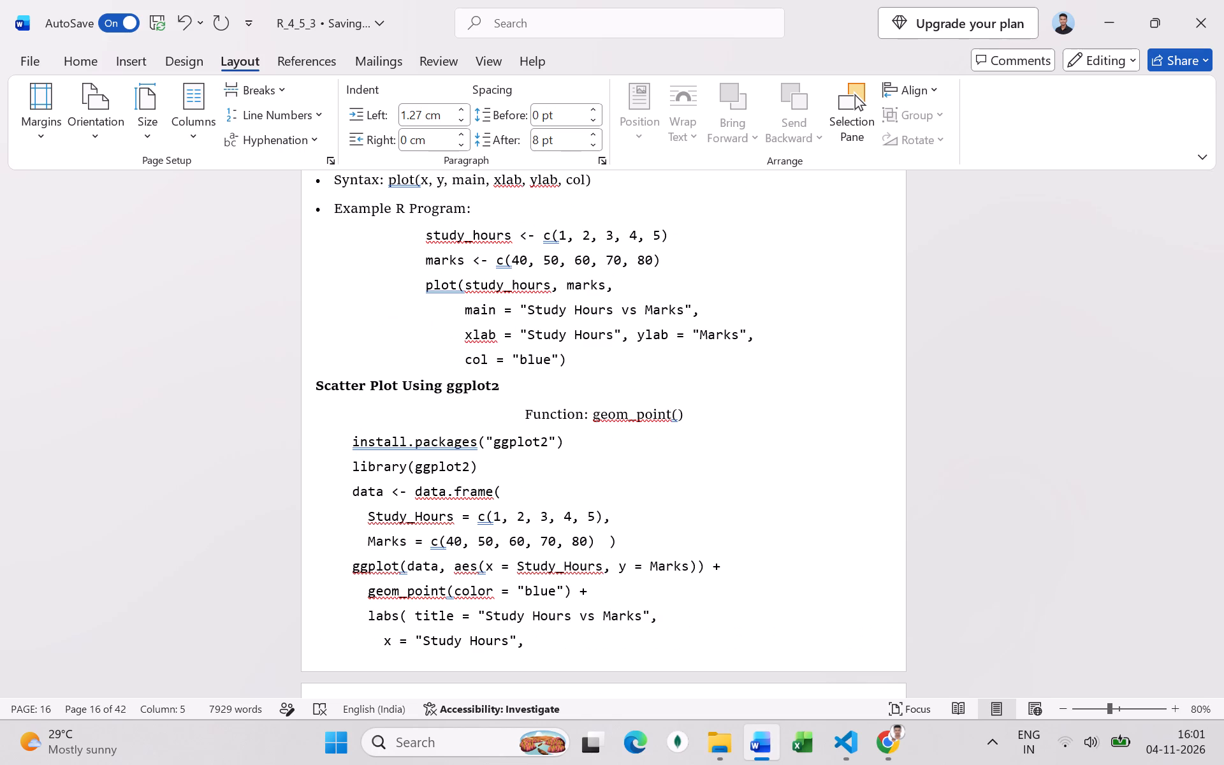
scroll(418, 398, "up", 12)
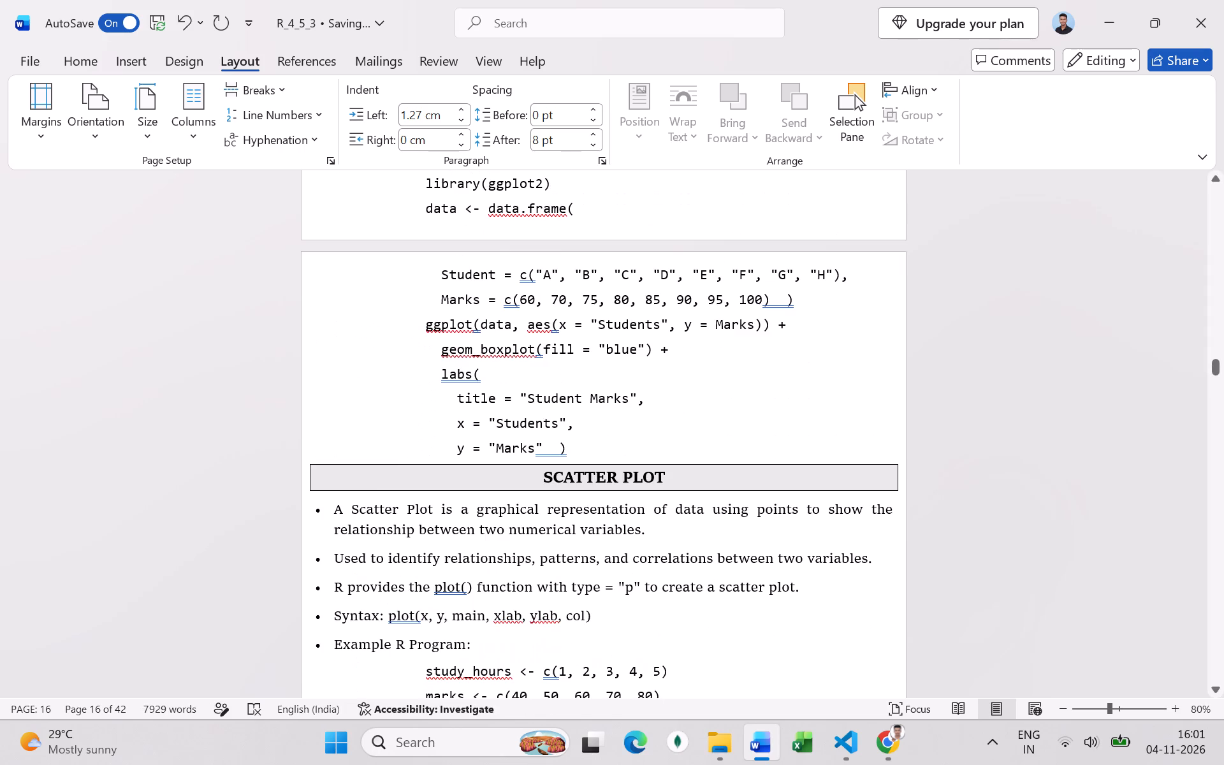
left_click(455, 398)
key("BackSpace")
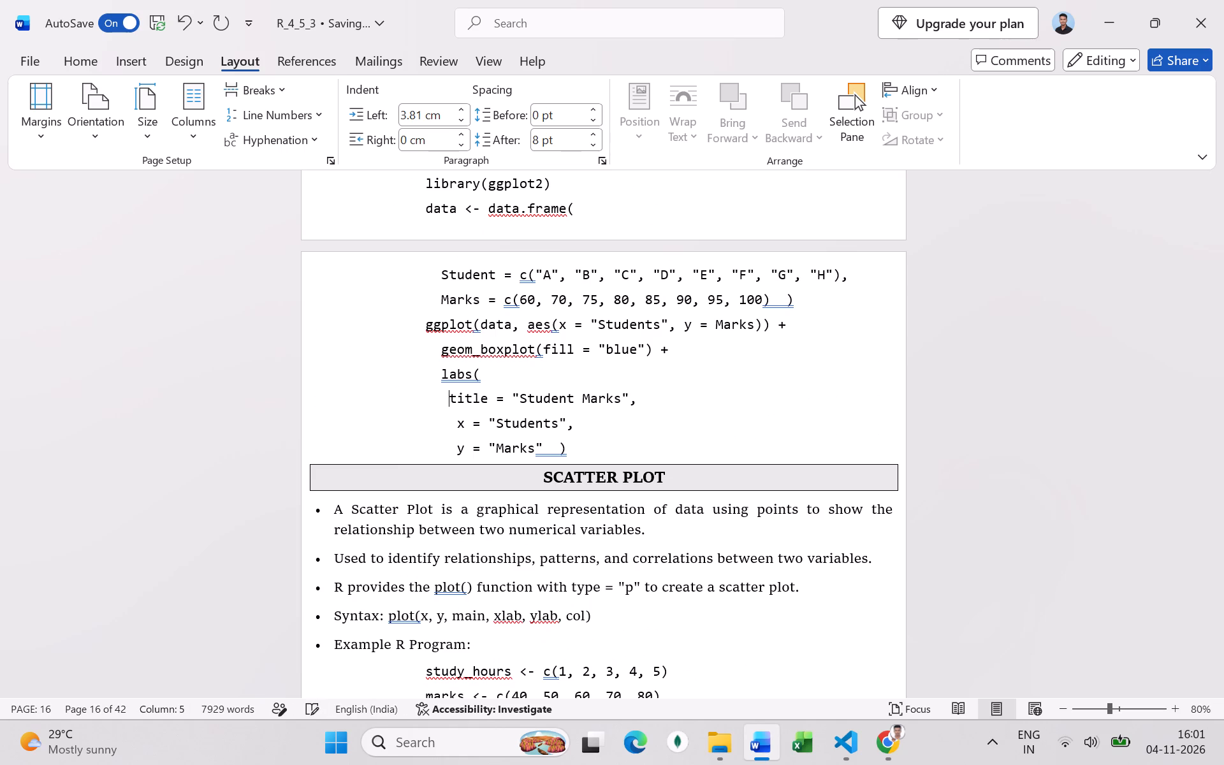
key("BackSpace")
key("BackSpace")
key("BackSpace")
key("BackSpace")
key("BackSpace")
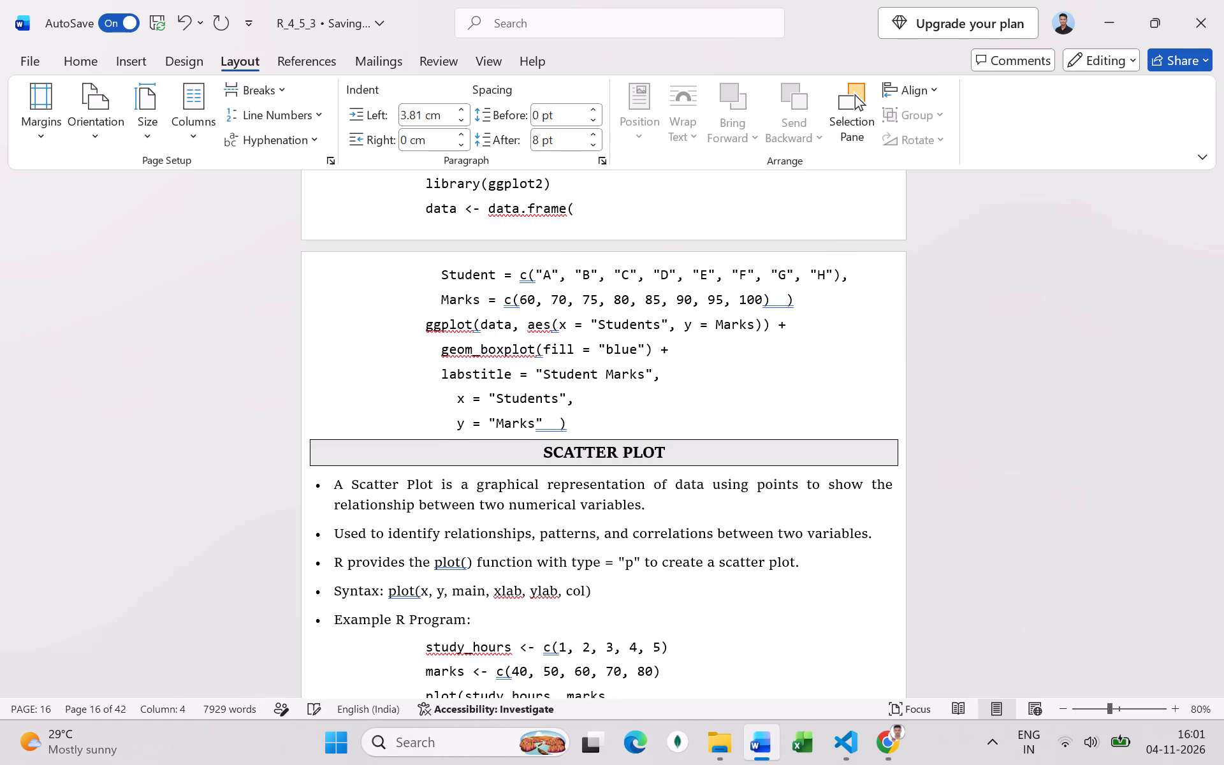
key("BackSpace")
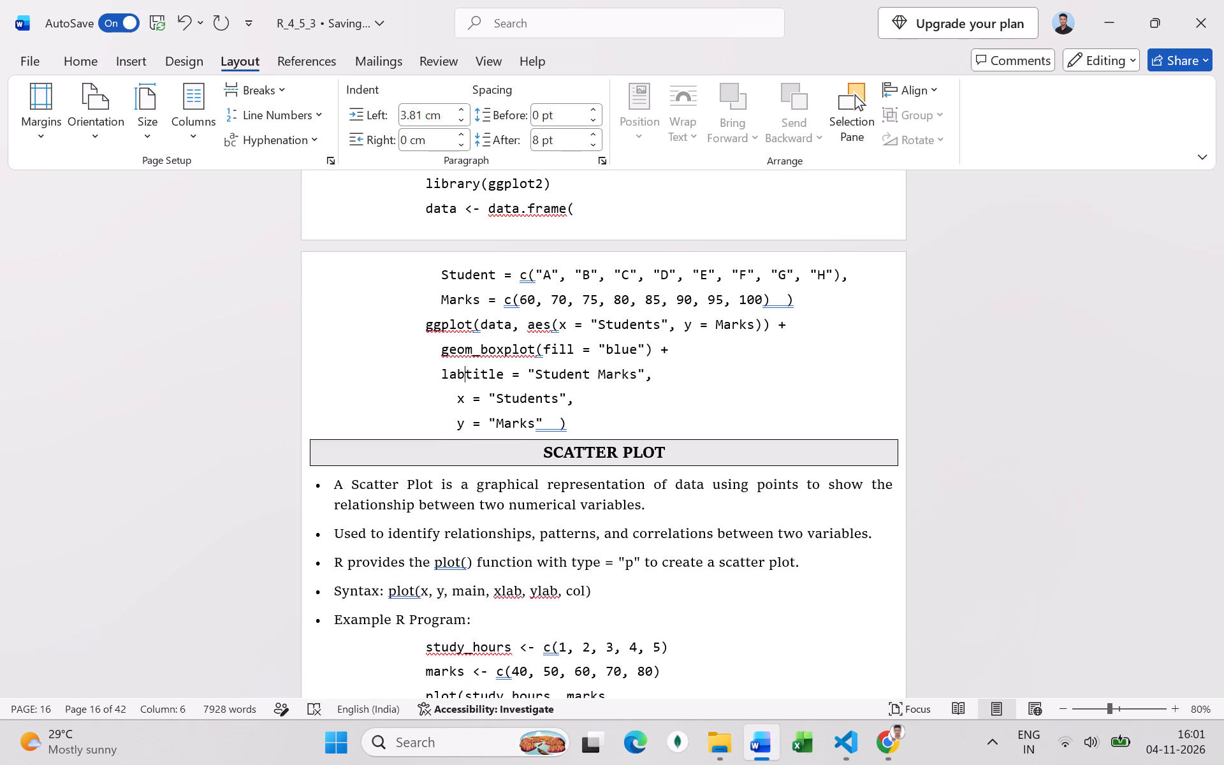
key("ctrl+z")
key("ctrl+z")
key("ctrl+z")
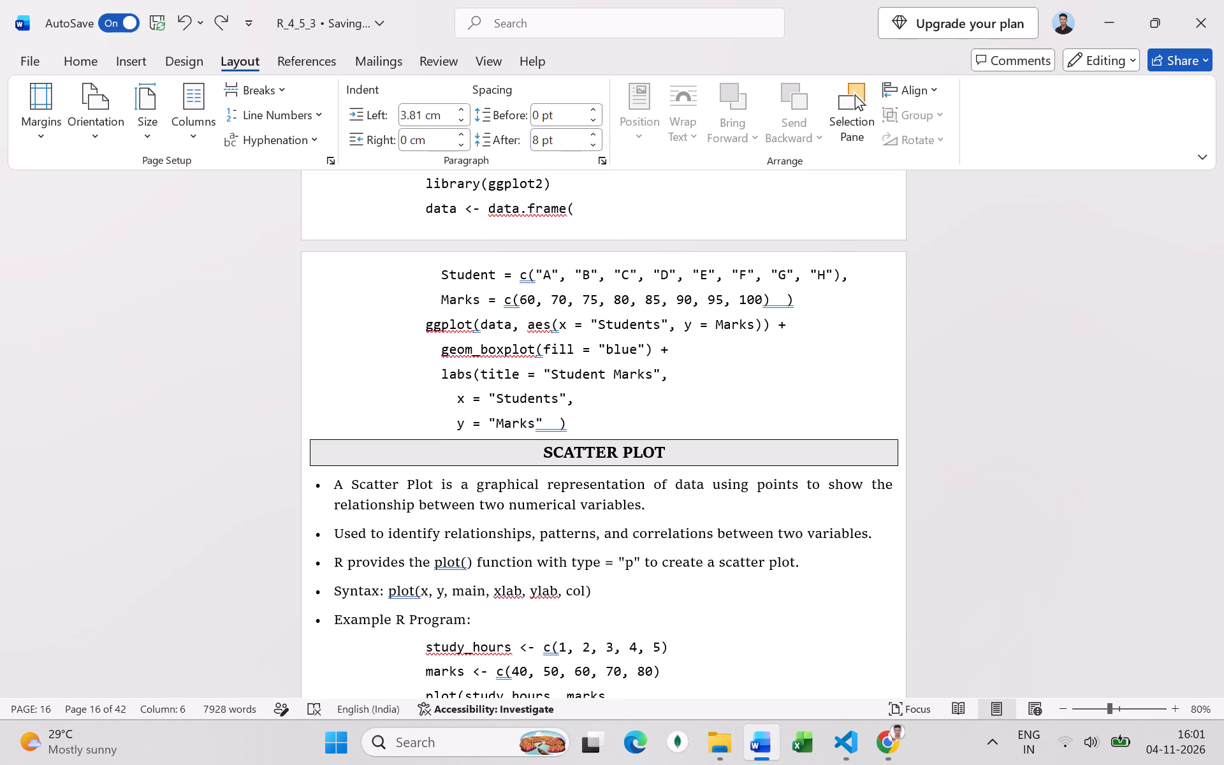
key("BackSpace")
key("space")
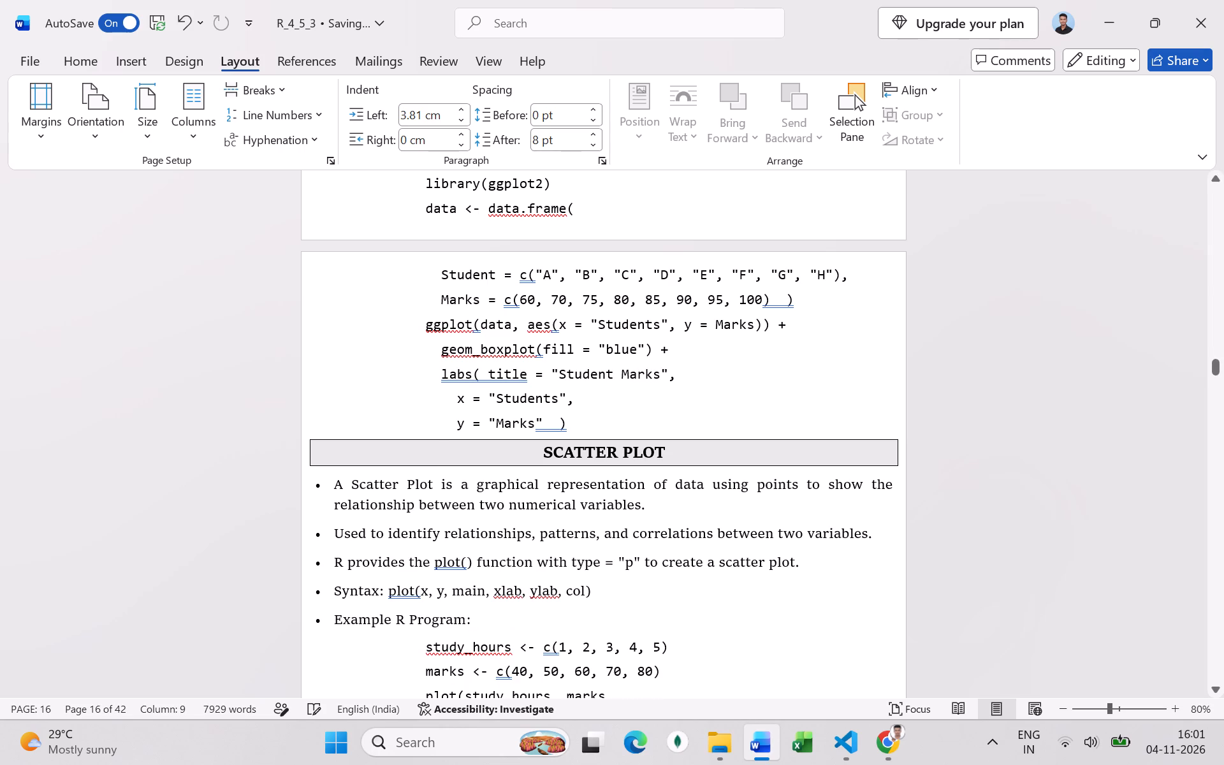
scroll(525, 386, "down", 18)
scroll(591, 461, "up", 5)
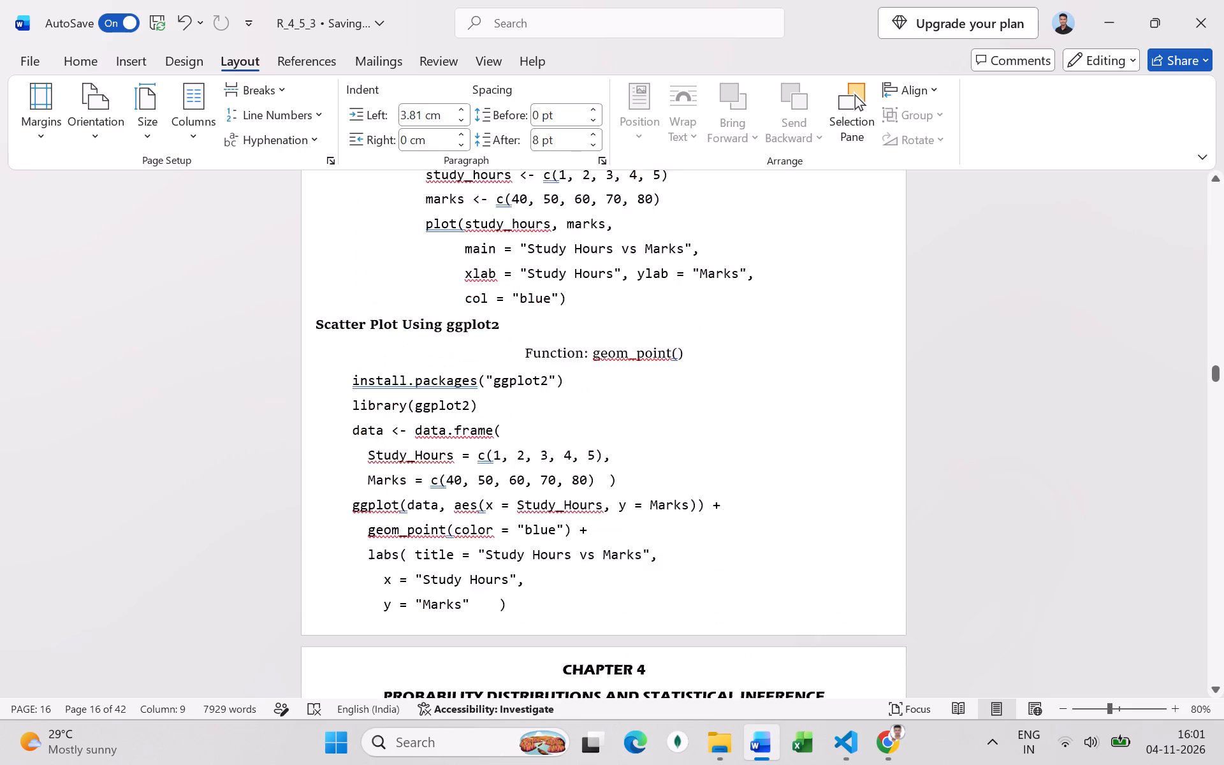
scroll(590, 461, "up", 15)
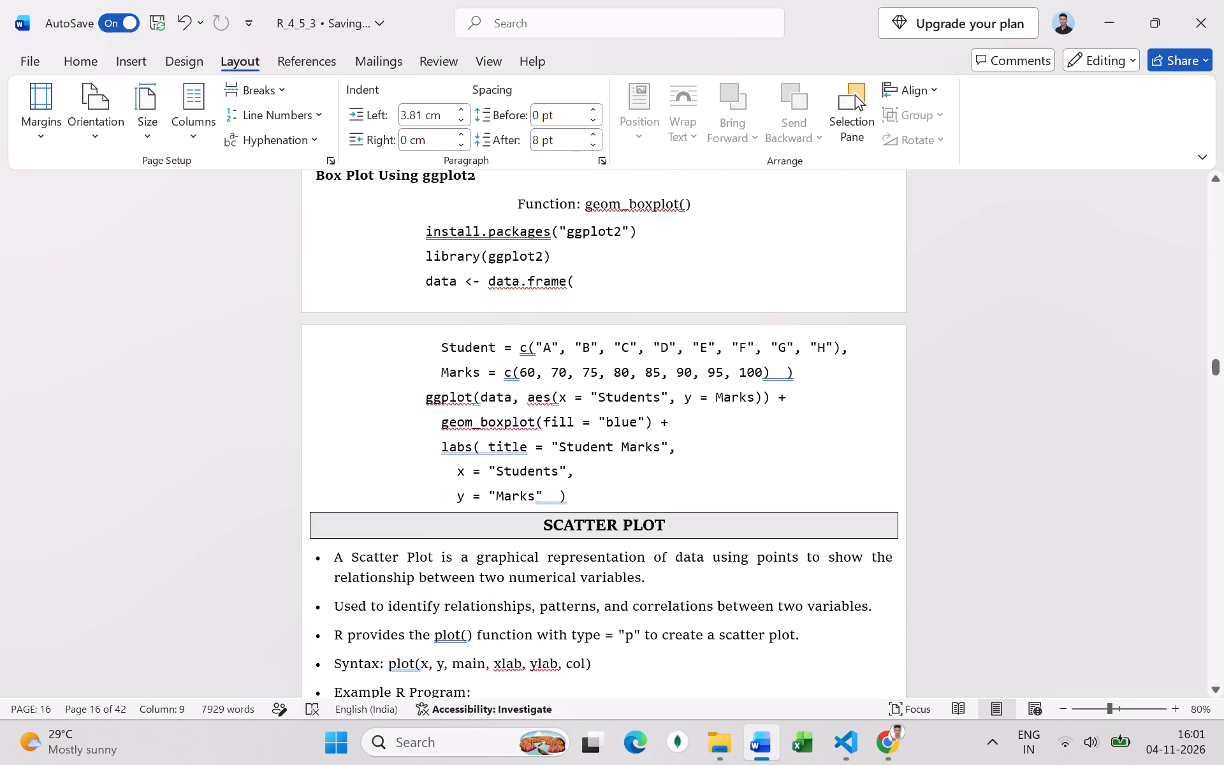
scroll(577, 453, "up", 2)
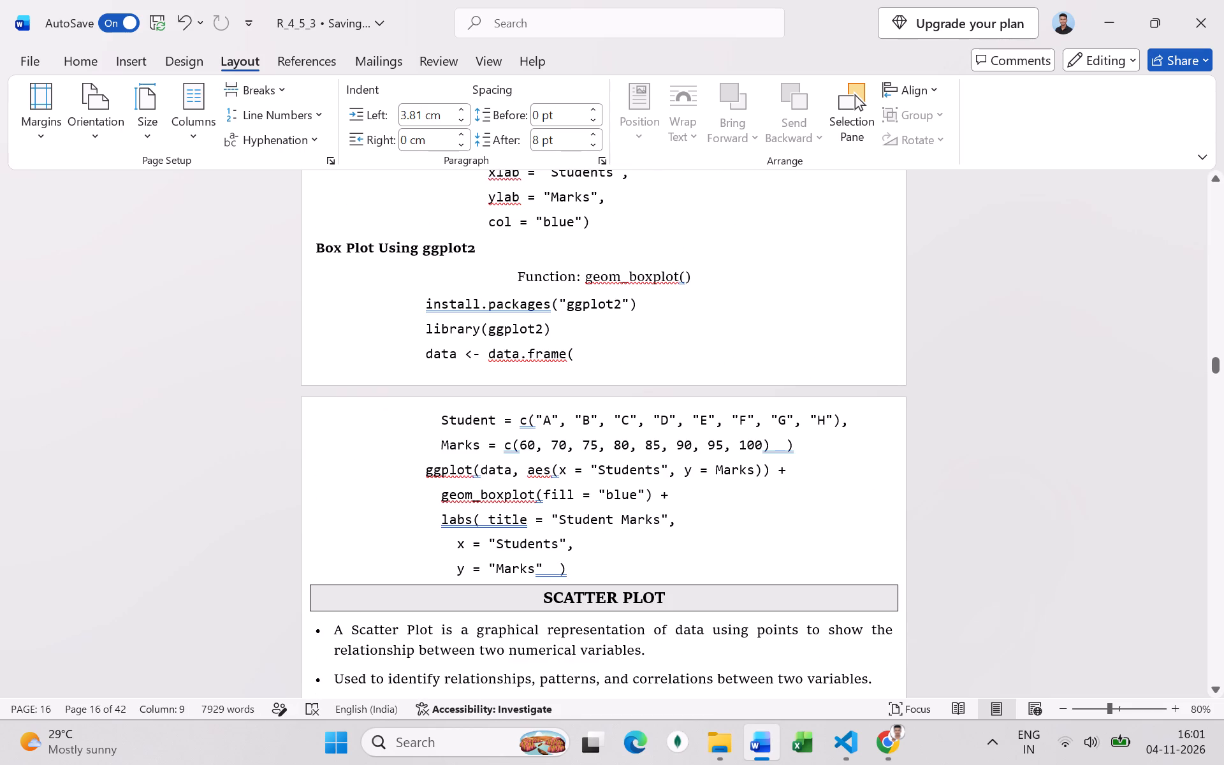
left_click_drag(574, 558, 442, 474)
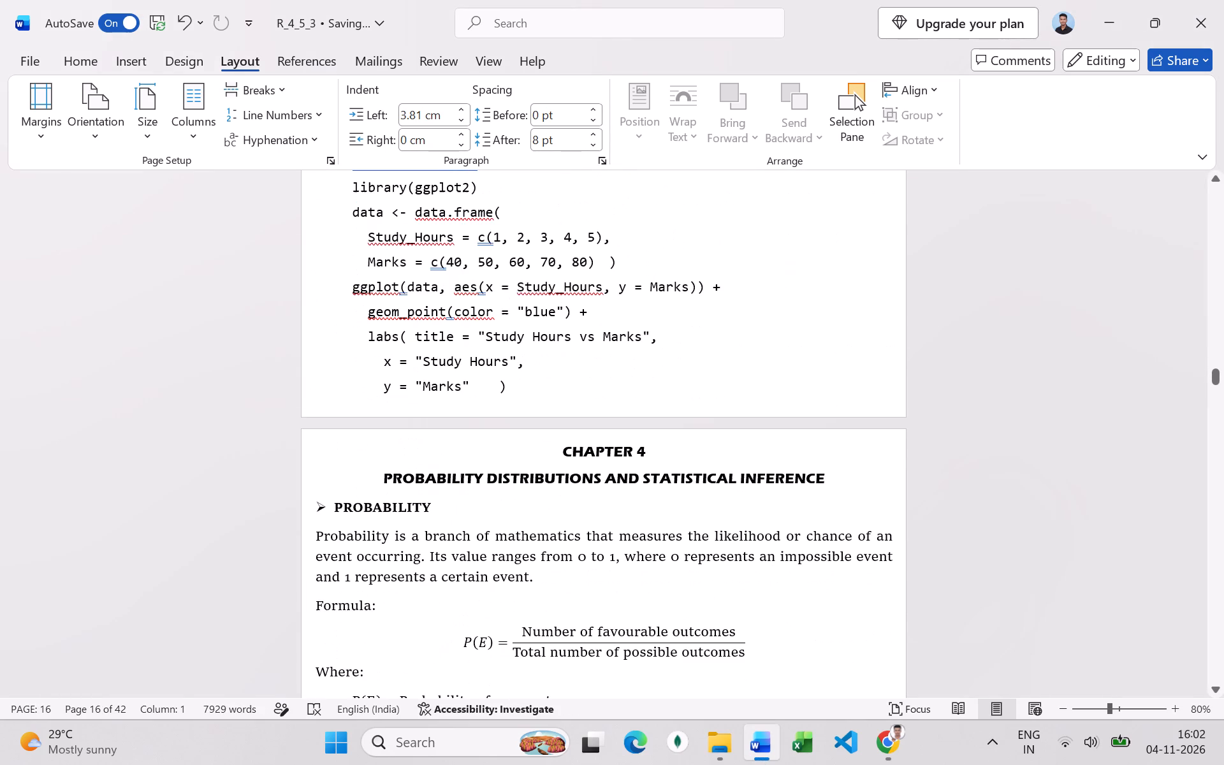
scroll(521, 487, "down", 15)
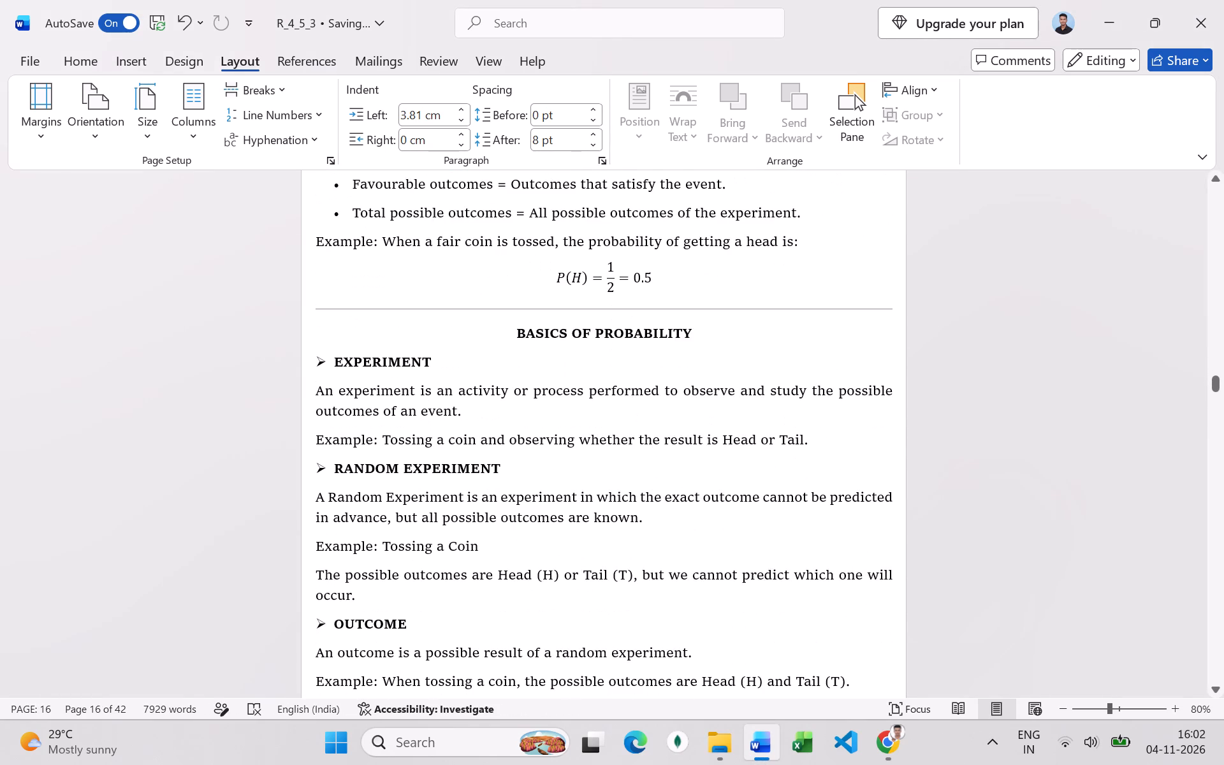
key("ctrl+s")
key("ctrl+s")
key("ctrl+s")
key("ctrl+s")
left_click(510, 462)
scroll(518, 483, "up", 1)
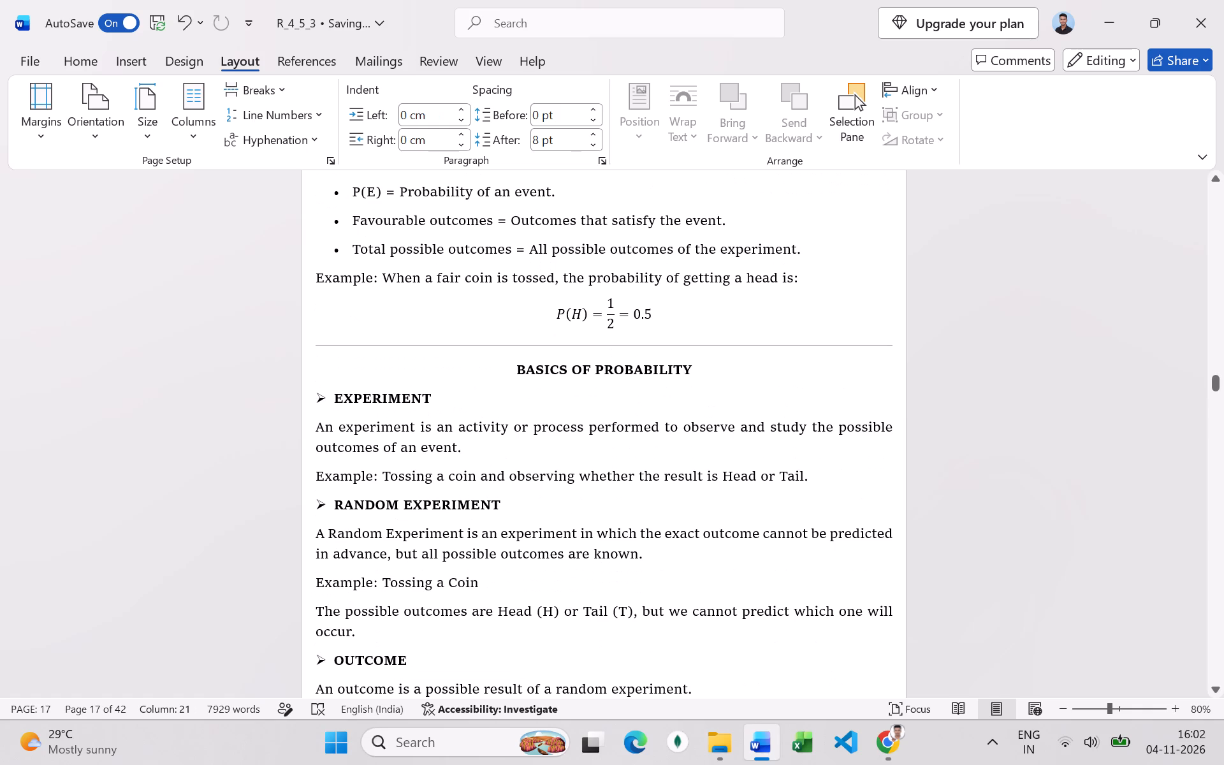
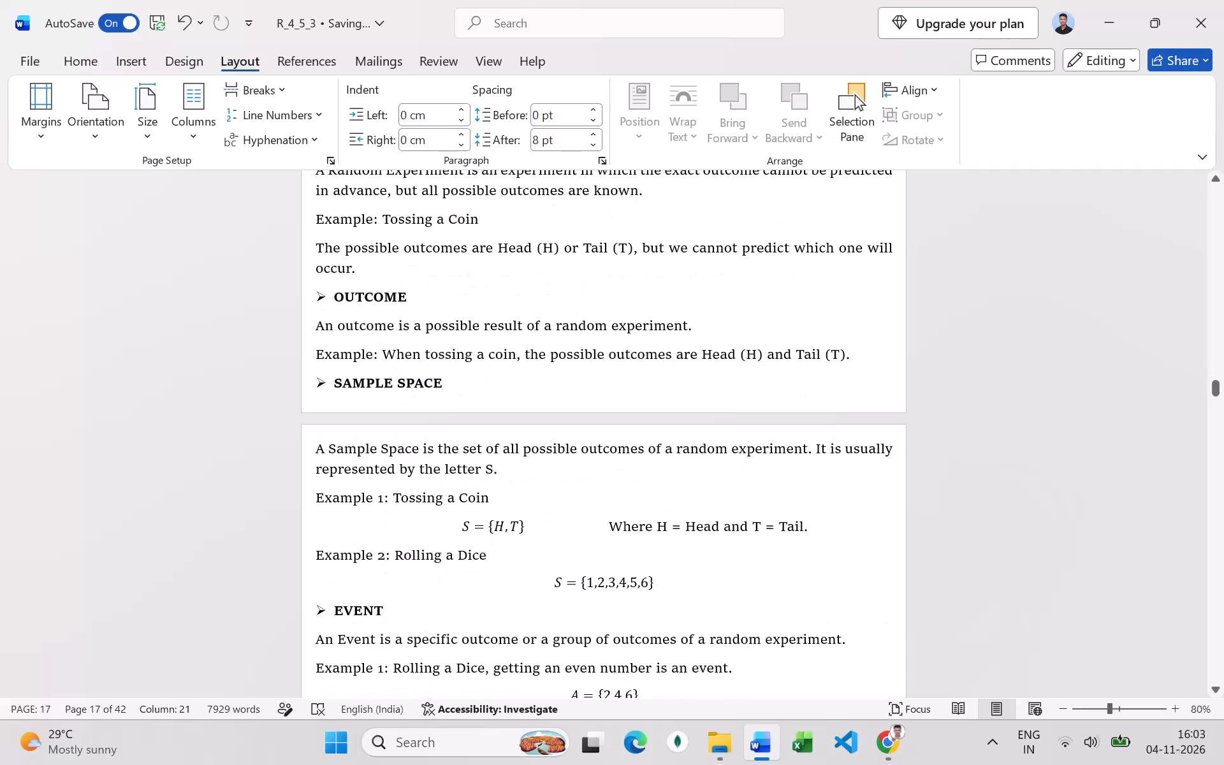
Review Chapter 4's probability topics, from sample space and events through conditional probability to Bayes' Theorem and its applications.
scroll(491, 450, "down", 4)
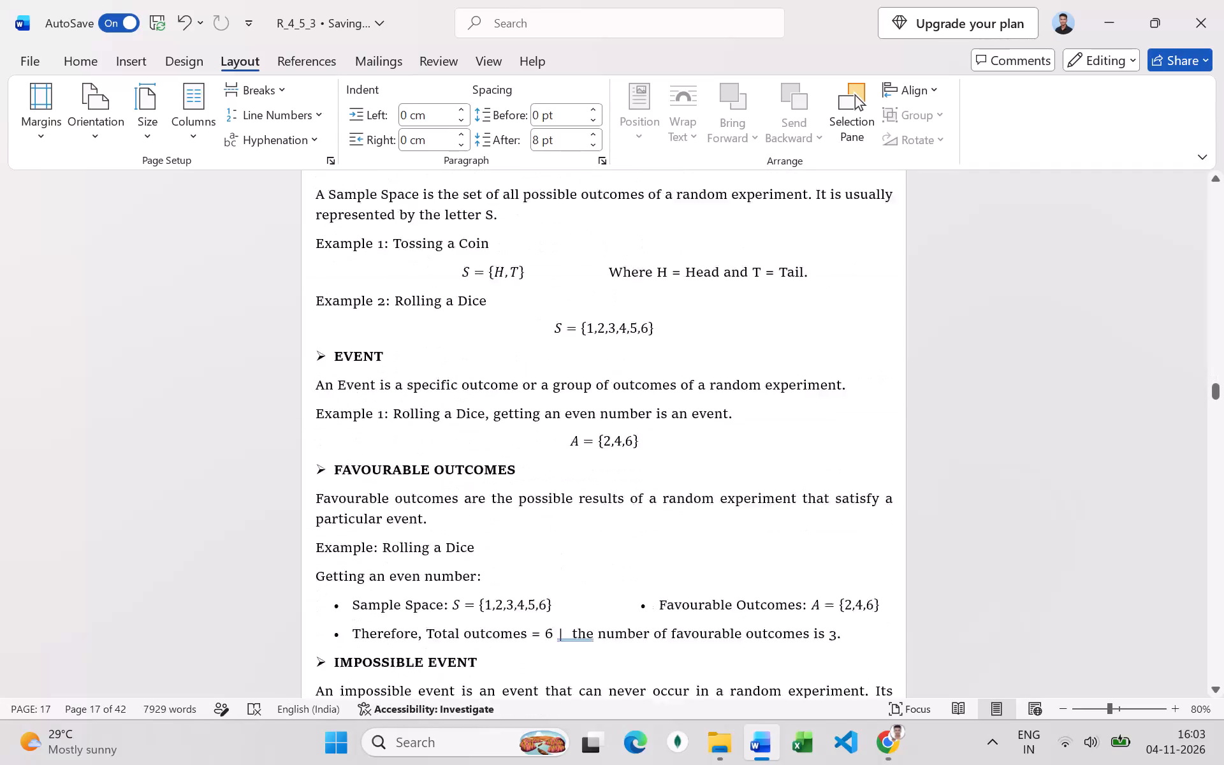
scroll(491, 462, "down", 20)
scroll(491, 462, "down", 11)
scroll(561, 543, "up", 1)
scroll(564, 548, "down", 9)
scroll(565, 549, "up", 1)
scroll(565, 549, "down", 8)
scroll(565, 549, "up", 1)
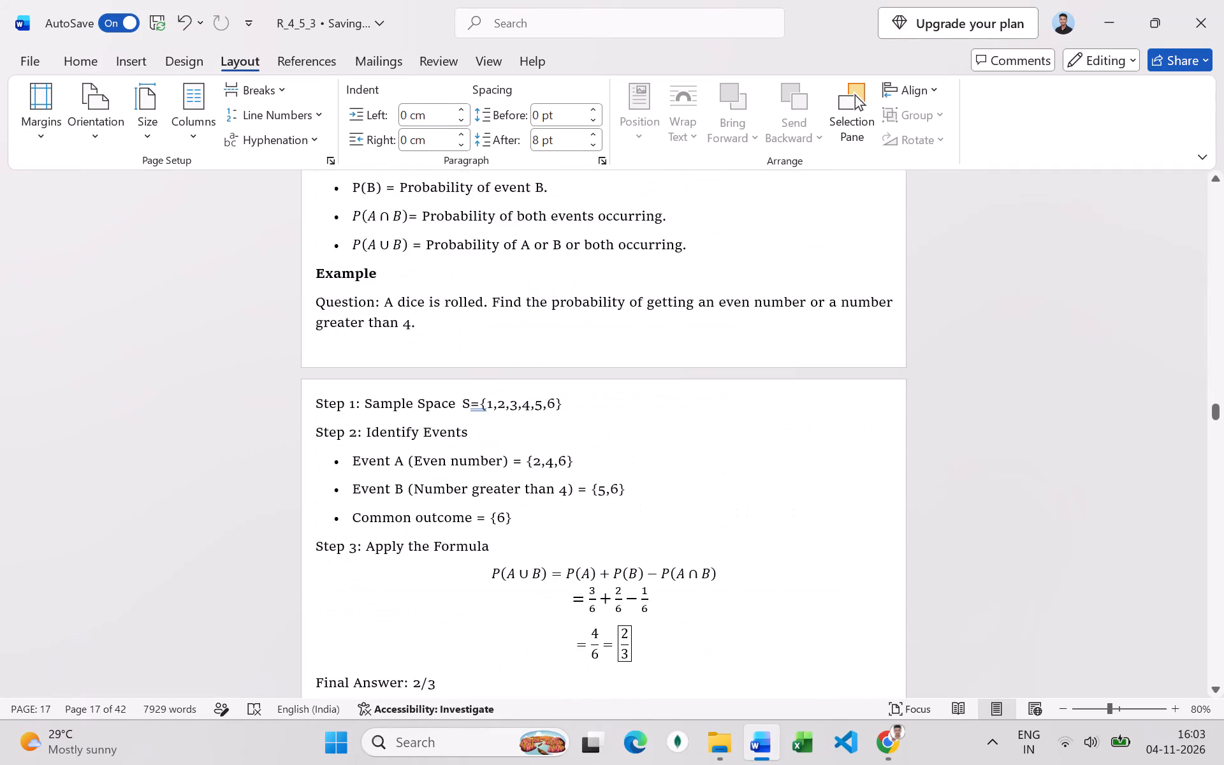
scroll(560, 542, "down", 17)
scroll(326, 446, "up", 1)
scroll(325, 456, "down", 8)
scroll(472, 457, "down", 8)
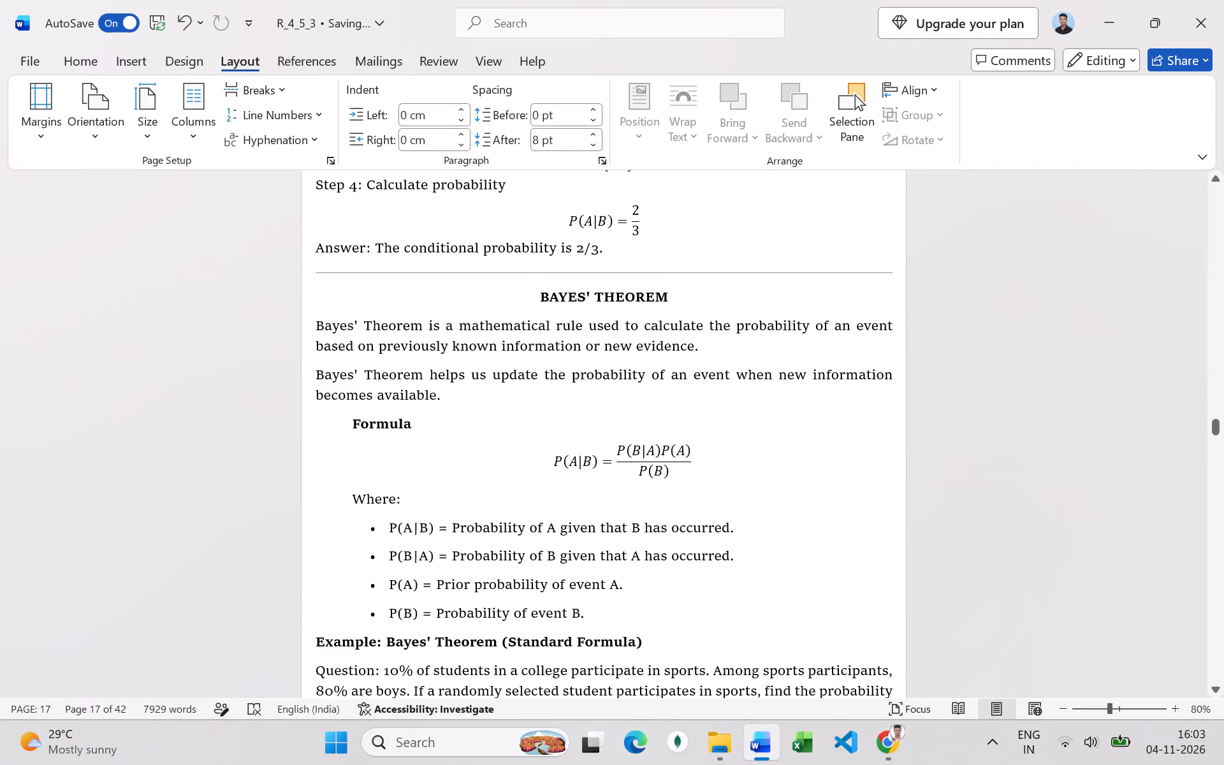
scroll(472, 457, "down", 9)
scroll(472, 458, "down", 19)
scroll(471, 458, "down", 10)
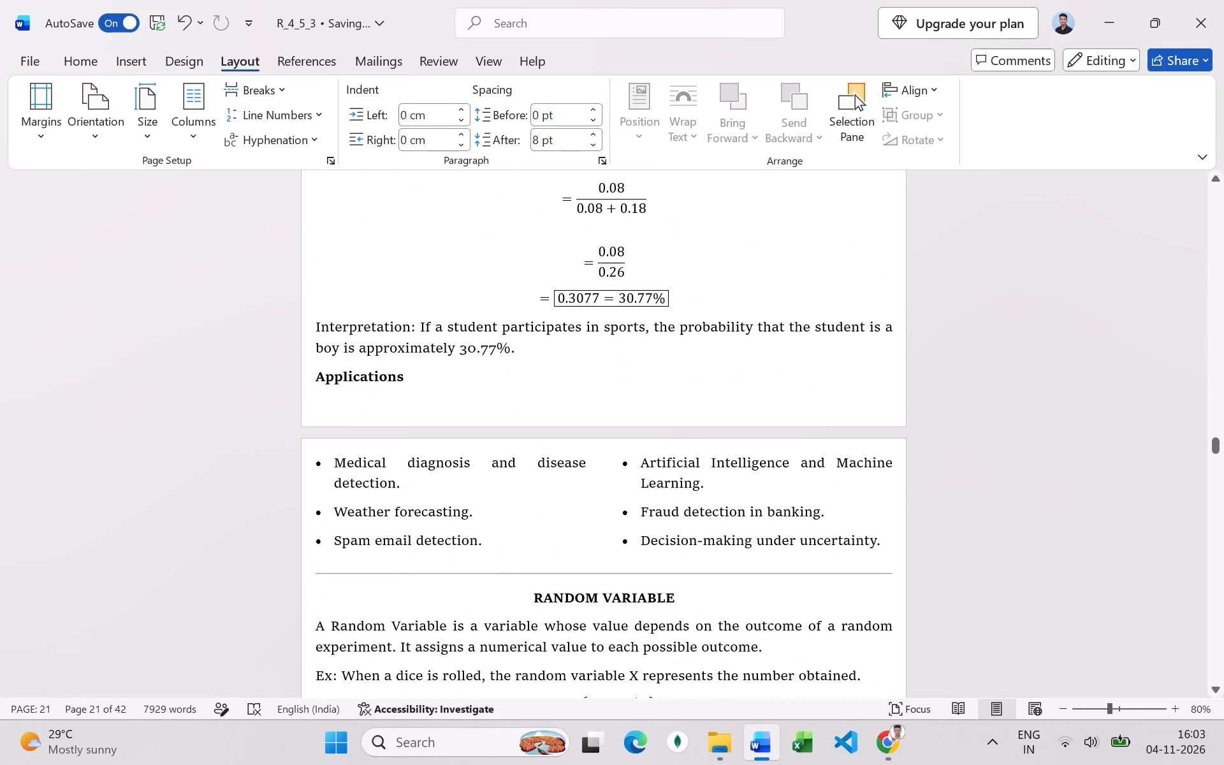
Review the random variable and probability distribution sections, covering the binomial, Poisson, normal and uniform distributions.
scroll(476, 469, "down", 8)
scroll(476, 470, "down", 18)
scroll(474, 469, "down", 10)
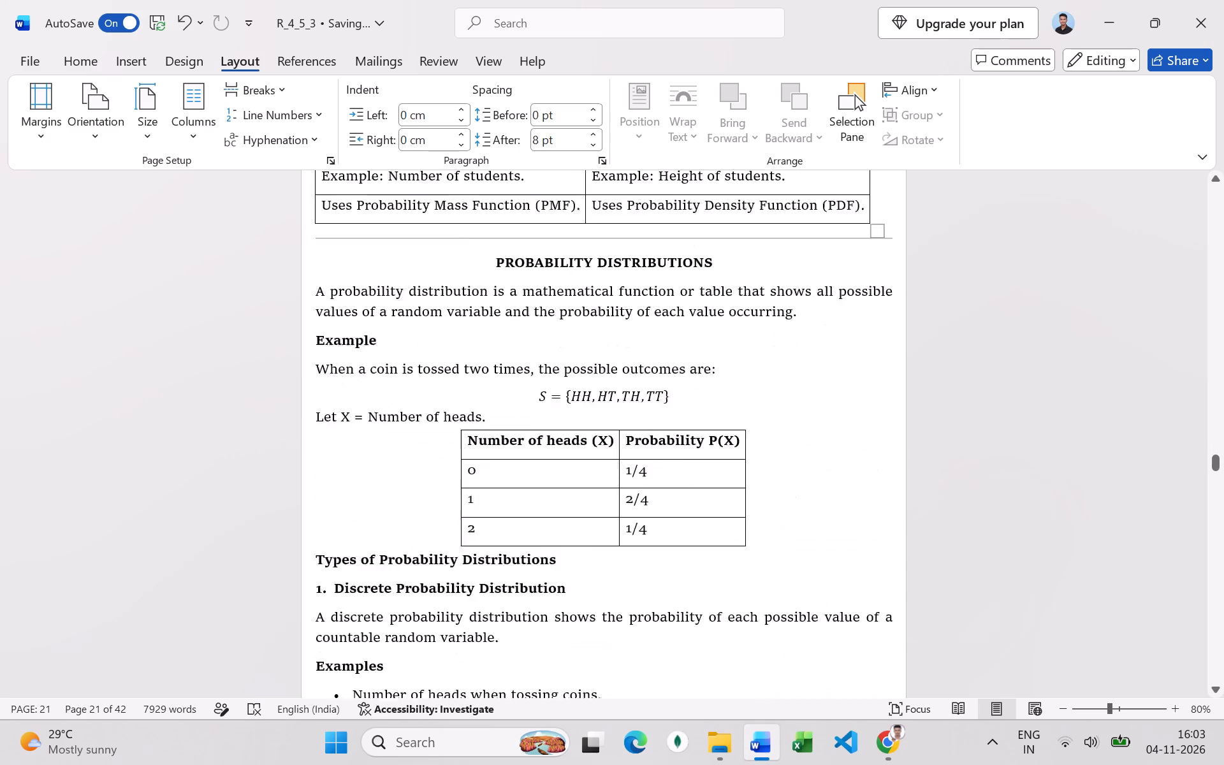
scroll(474, 469, "down", 20)
scroll(474, 469, "down", 15)
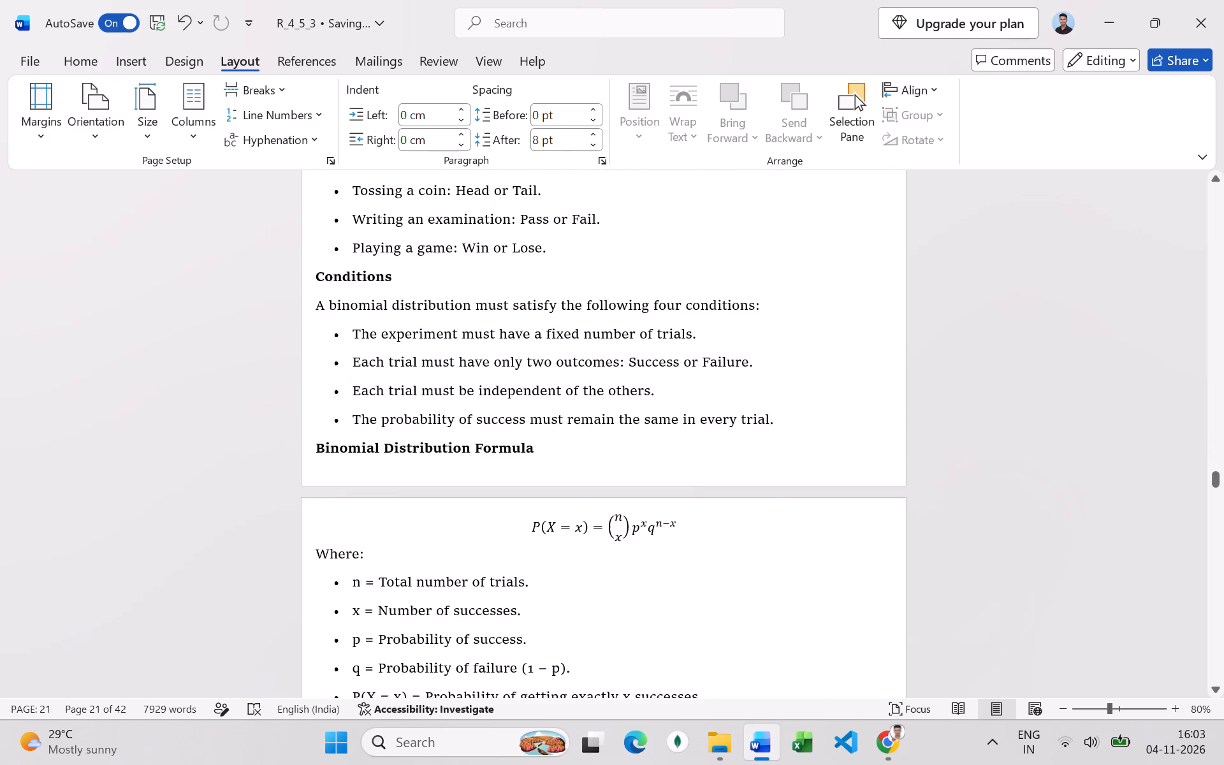
scroll(474, 469, "down", 20)
scroll(474, 469, "down", 9)
scroll(483, 515, "down", 12)
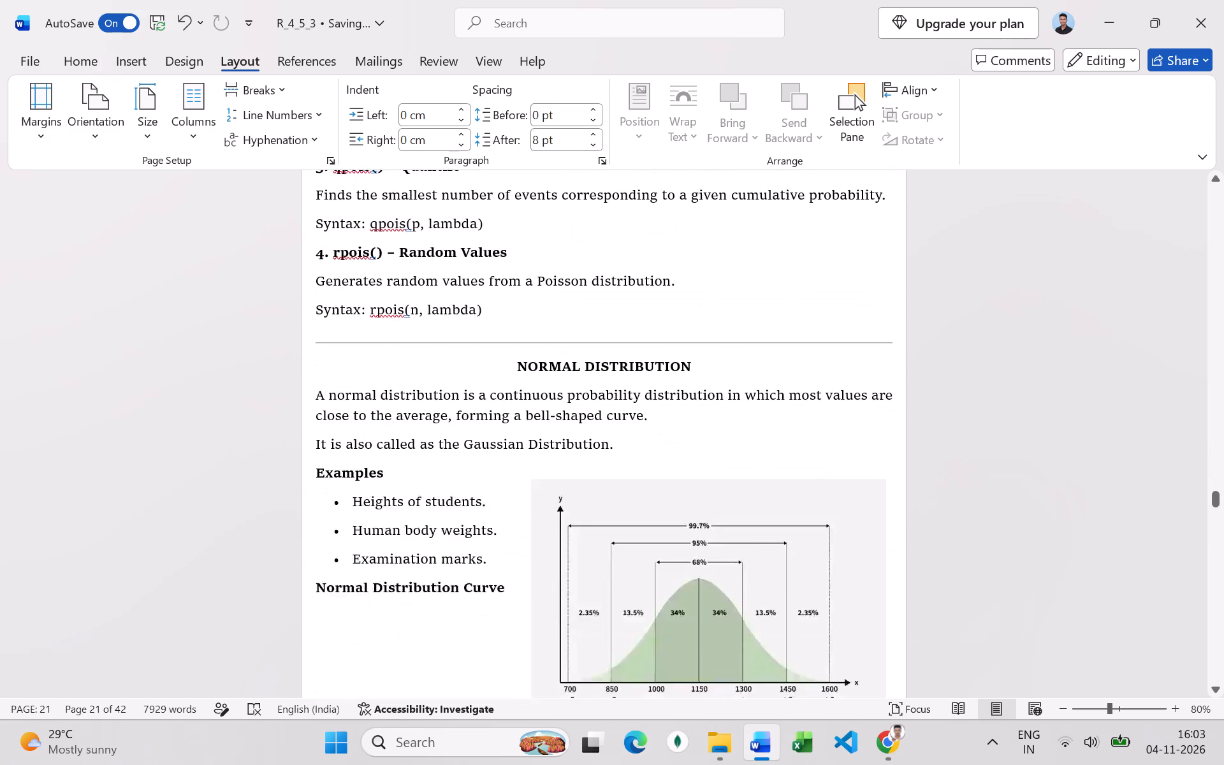
scroll(483, 517, "down", 1)
scroll(483, 517, "down", 20)
scroll(483, 517, "down", 3)
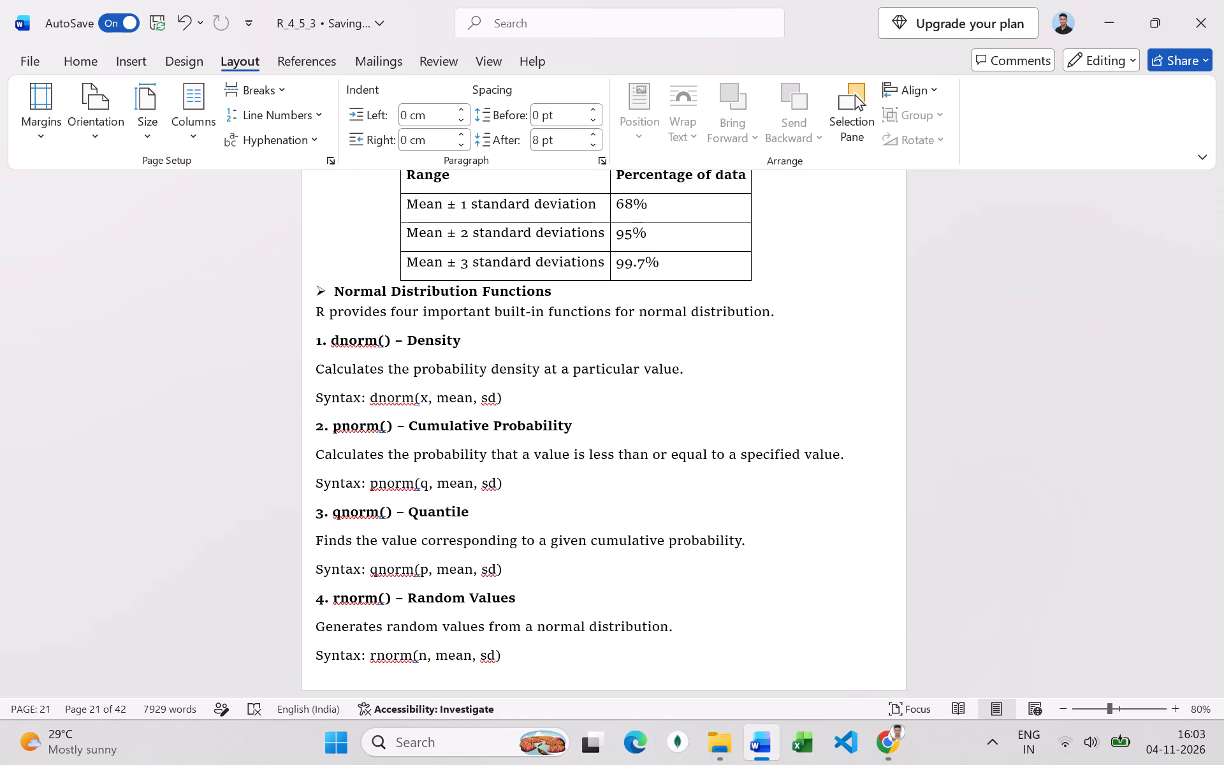
scroll(470, 433, "down", 10)
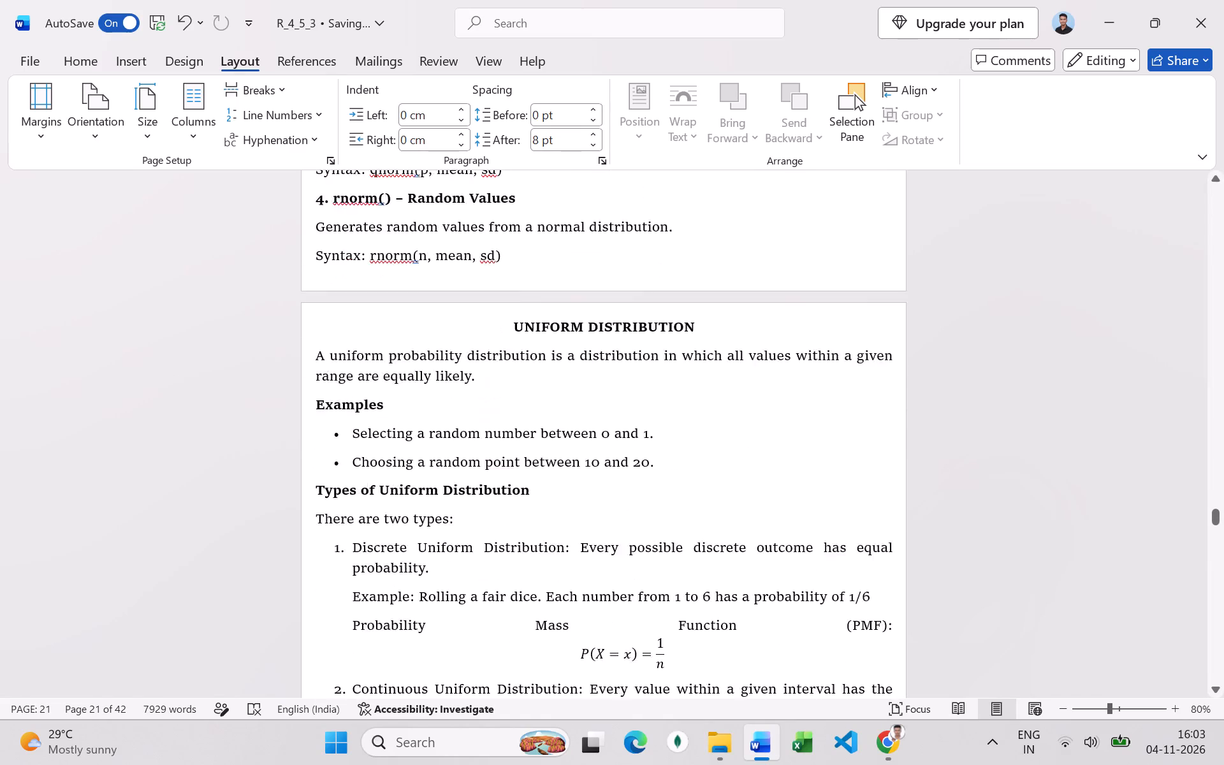
Review the sampling, statistical inference, confidence interval, hypothesis testing and T-test sections of Chapter 4.
scroll(478, 463, "down", 20)
scroll(478, 463, "down", 20)
scroll(478, 463, "down", 8)
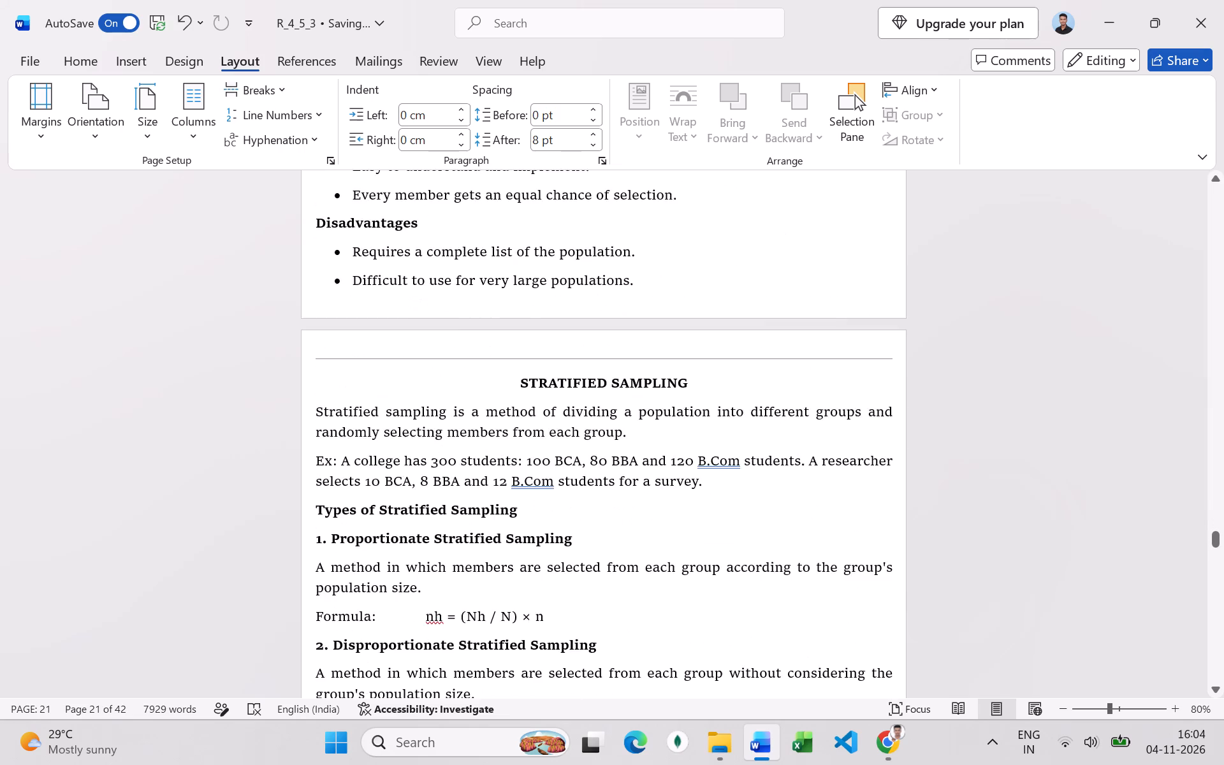
scroll(481, 459, "down", 16)
scroll(477, 488, "down", 16)
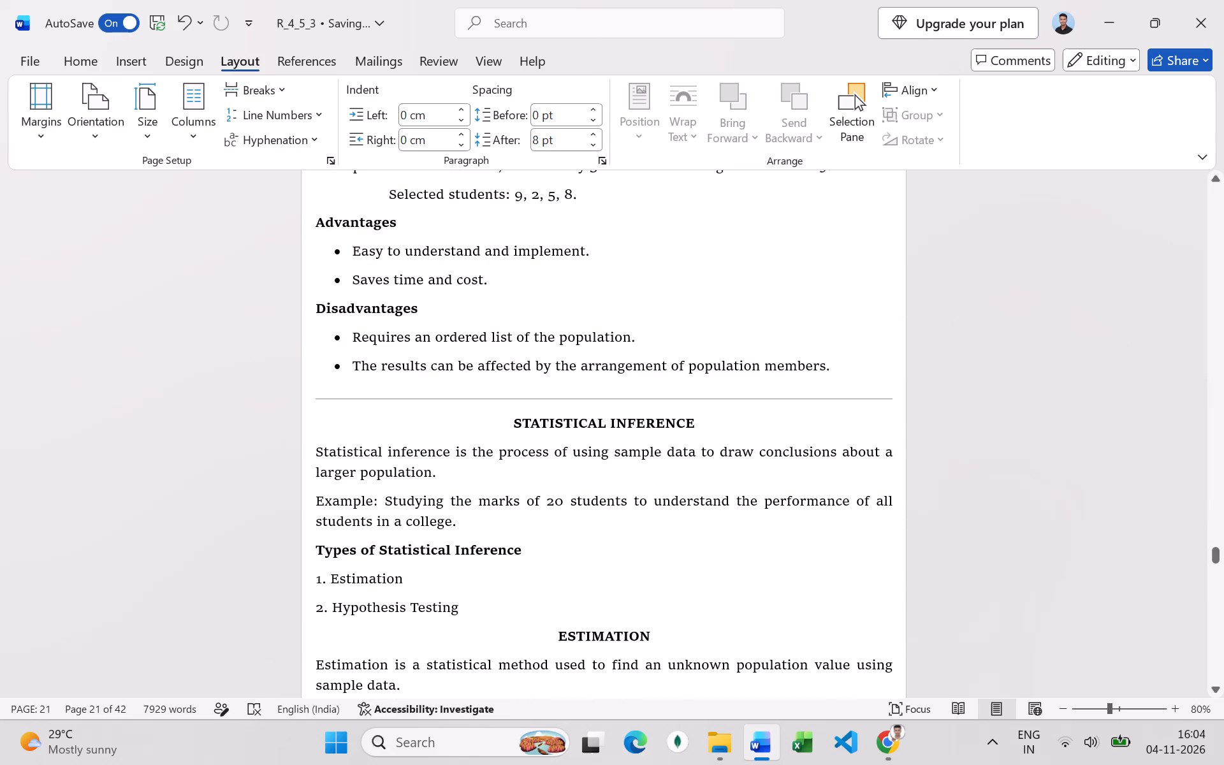
scroll(477, 488, "down", 18)
scroll(476, 462, "down", 9)
scroll(453, 359, "down", 7)
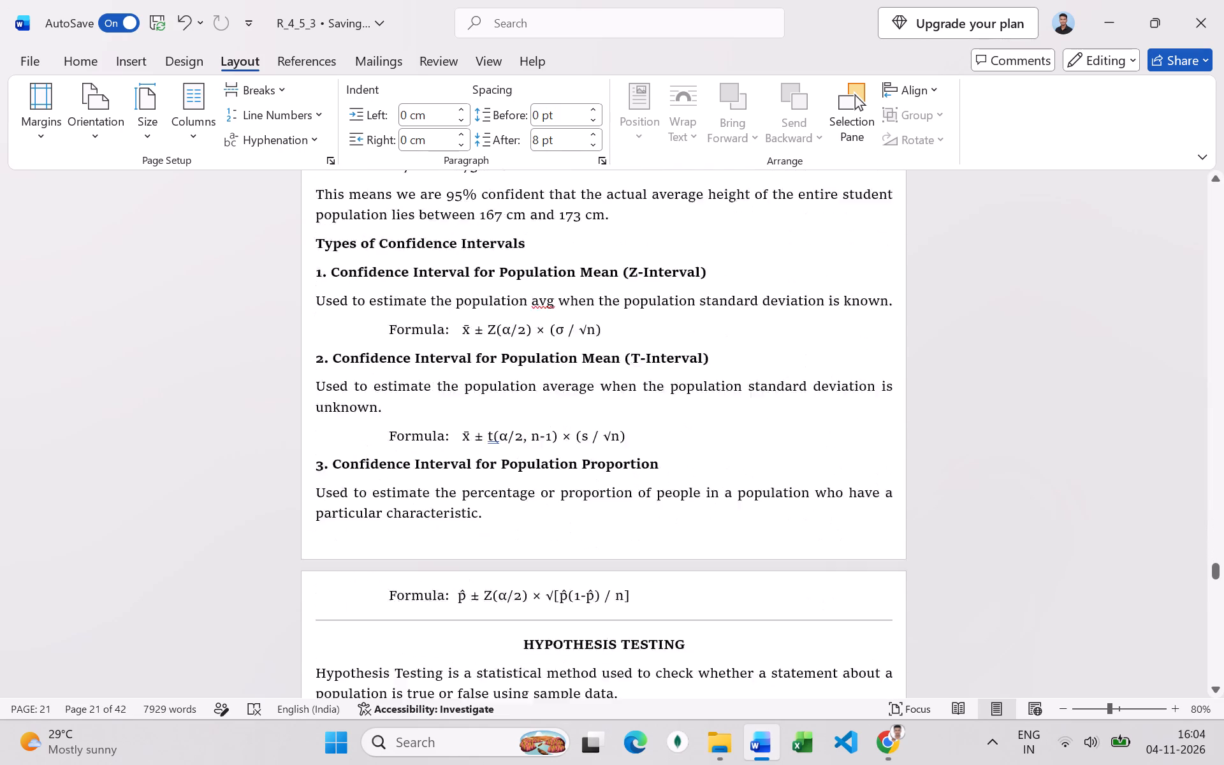
scroll(453, 359, "down", 8)
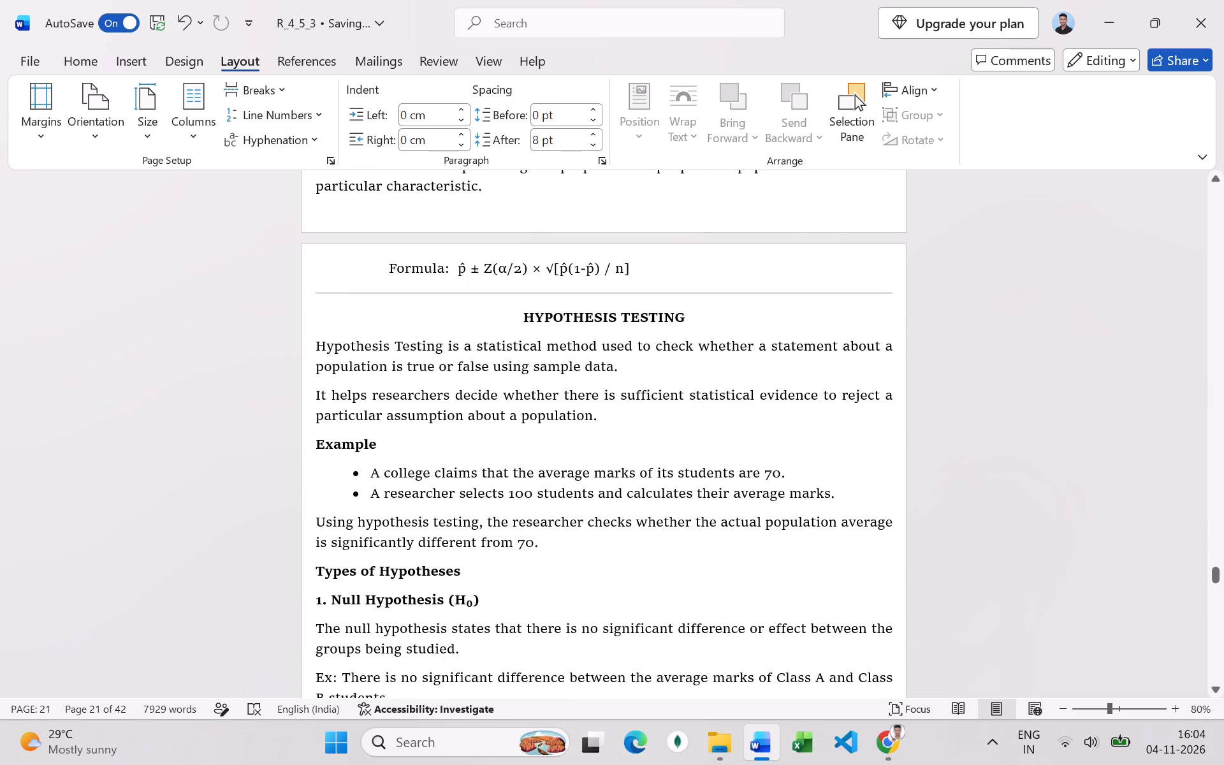
scroll(462, 322, "down", 6)
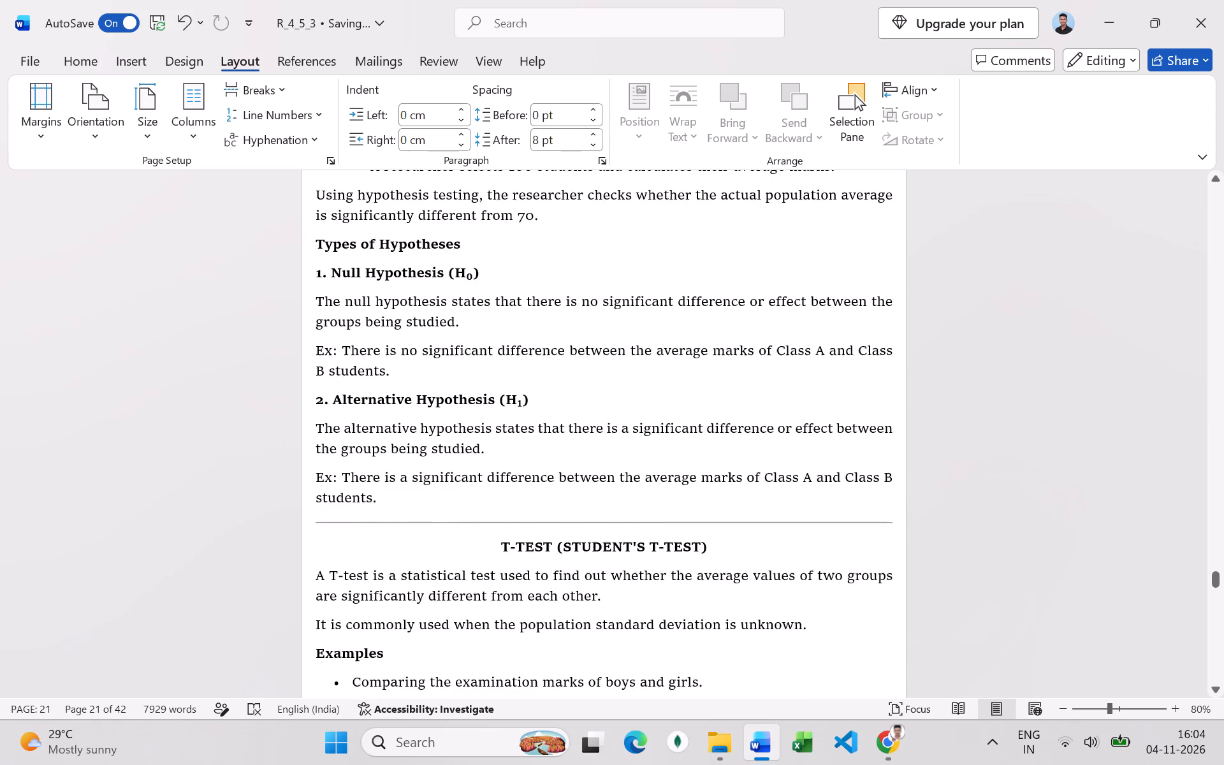
scroll(461, 323, "down", 20)
scroll(461, 323, "down", 10)
scroll(462, 339, "up", 1)
scroll(462, 339, "down", 16)
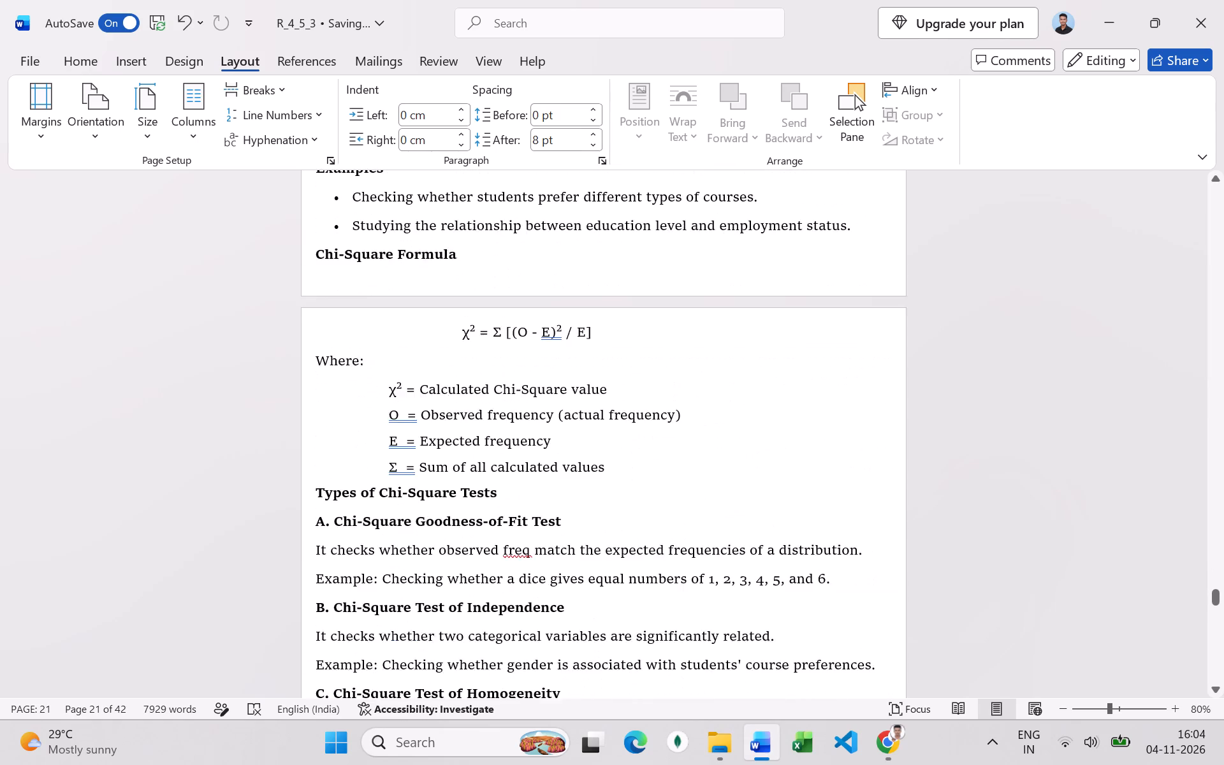
Examine the Chi-Square and ANOVA sections, including ANOVA's types, formula and working, through to the end of Chapter 4.
scroll(459, 337, "down", 20)
scroll(459, 337, "down", 11)
scroll(459, 337, "up", 1)
scroll(459, 337, "down", 5)
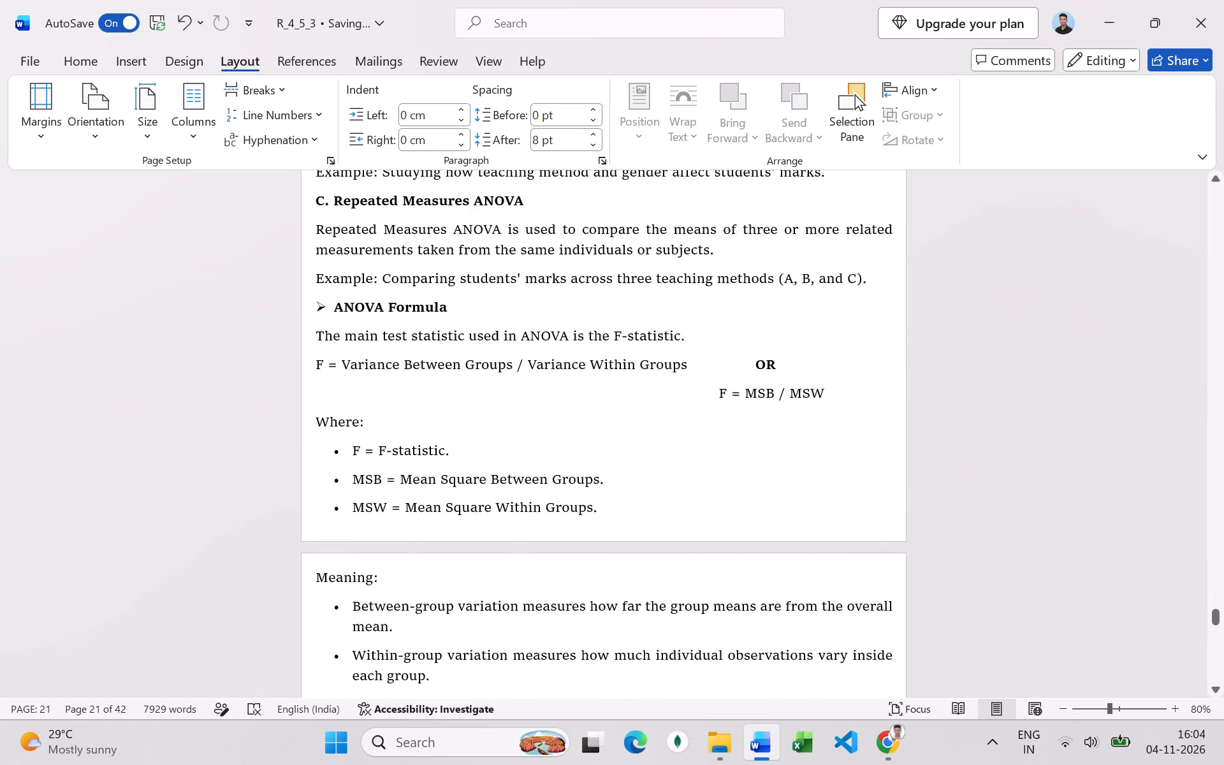
scroll(459, 337, "down", 16)
scroll(456, 337, "up", 6)
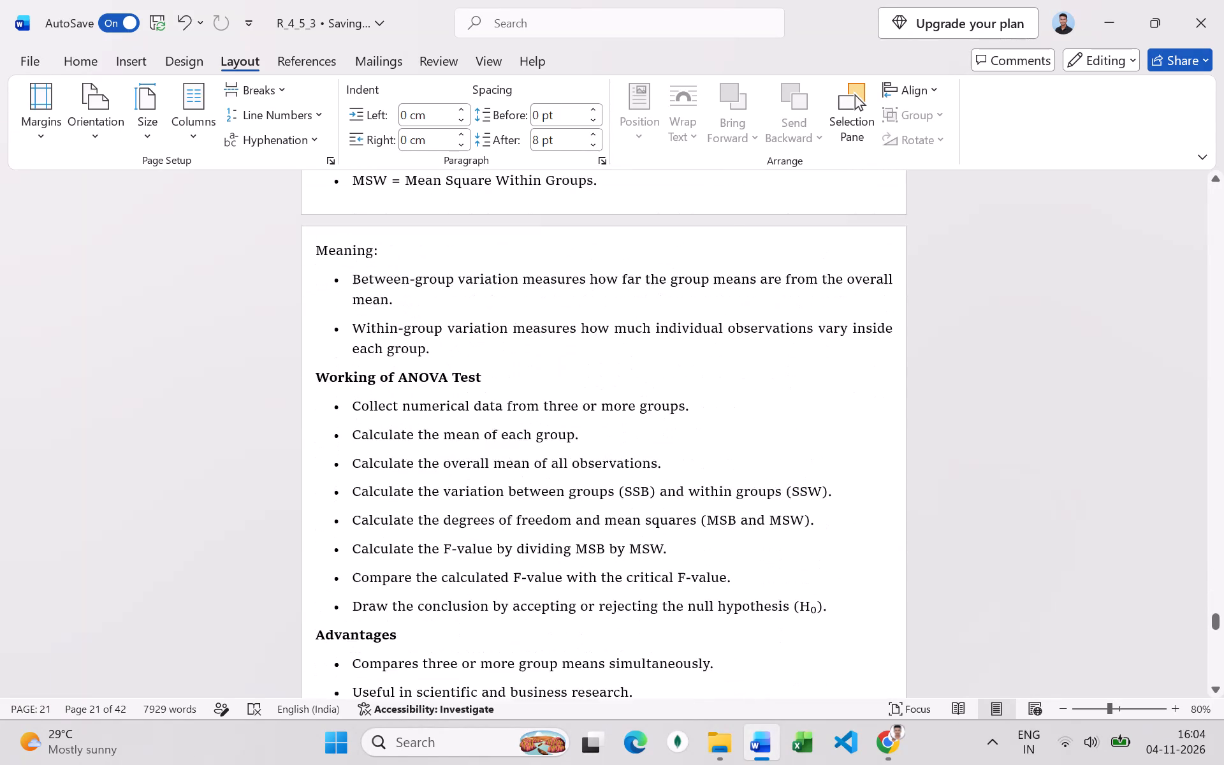
scroll(456, 337, "up", 12)
scroll(456, 337, "down", 1)
scroll(456, 337, "up", 10)
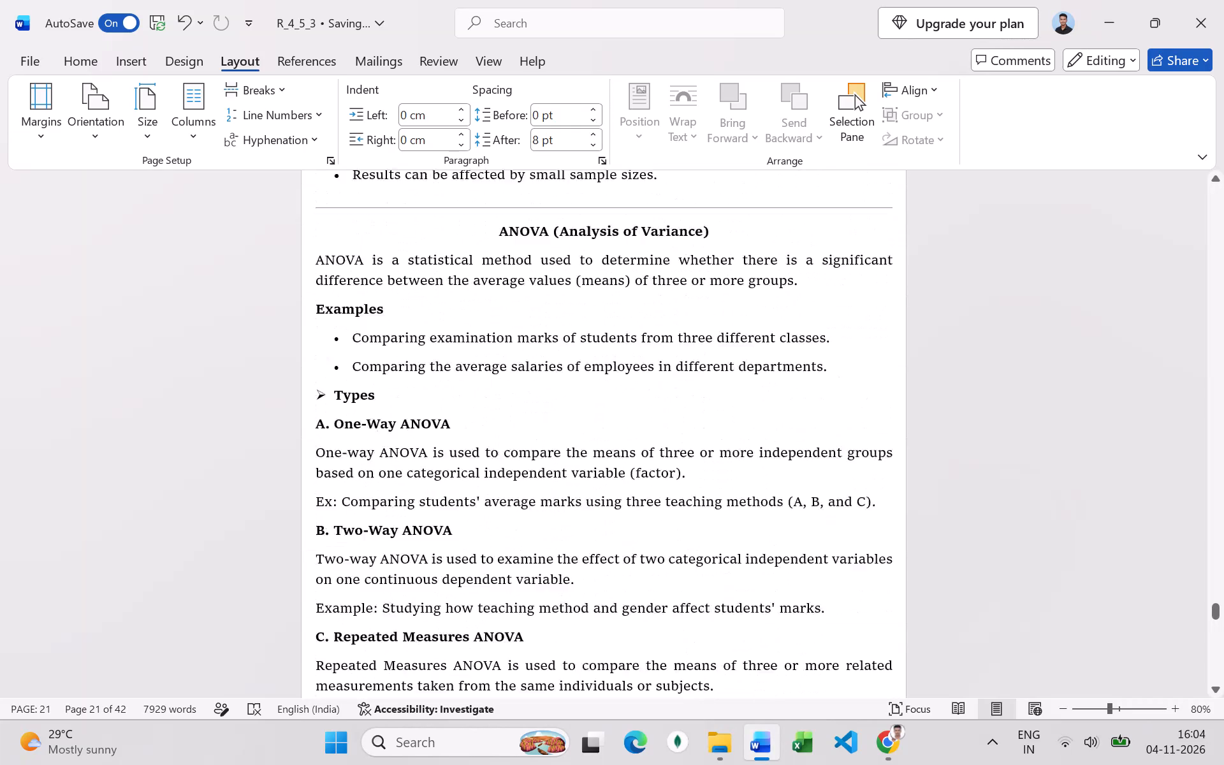
scroll(456, 337, "up", 4)
scroll(456, 332, "down", 11)
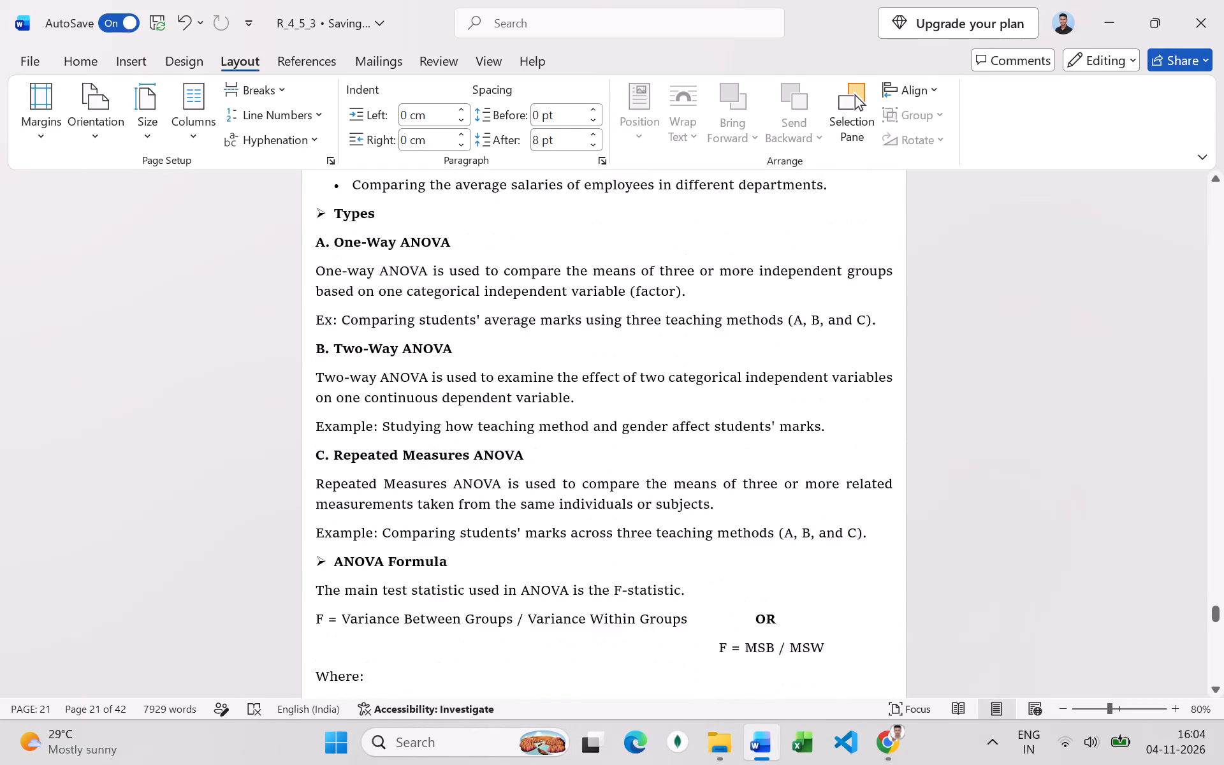
scroll(456, 332, "down", 14)
scroll(456, 332, "up", 1)
scroll(456, 332, "down", 6)
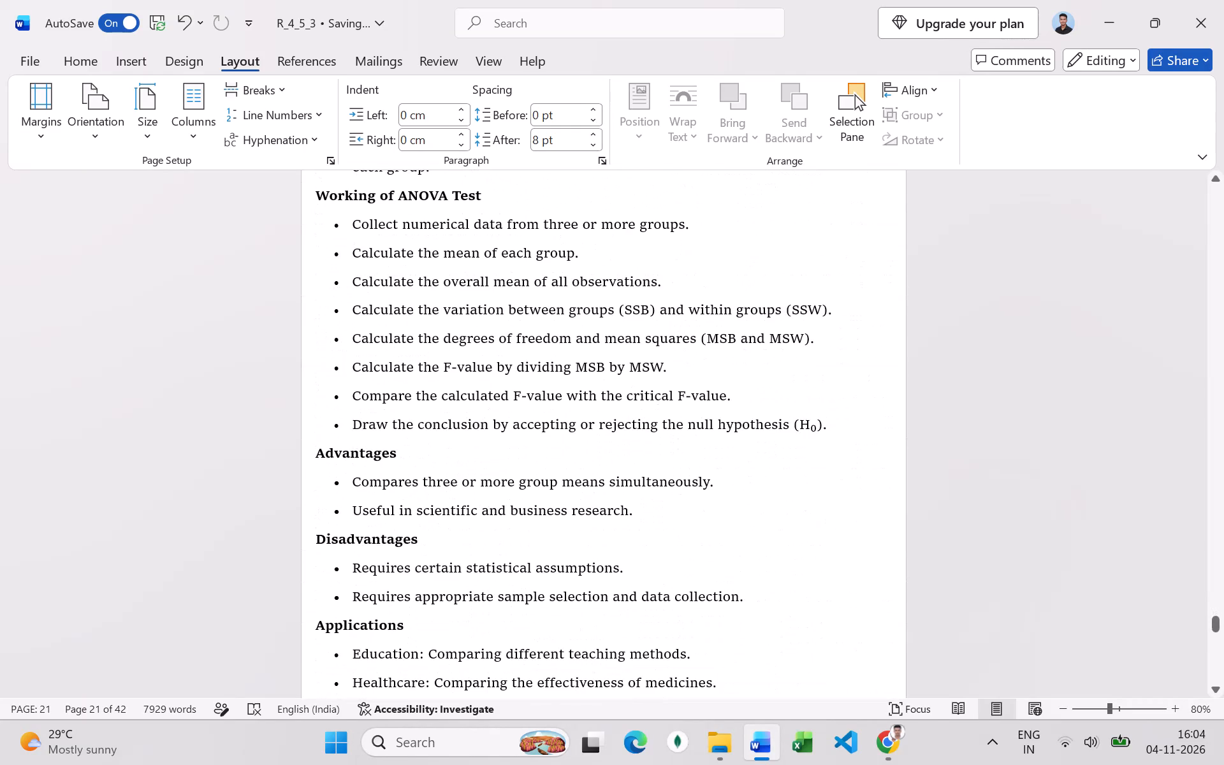
scroll(455, 331, "down", 7)
scroll(502, 363, "down", 6)
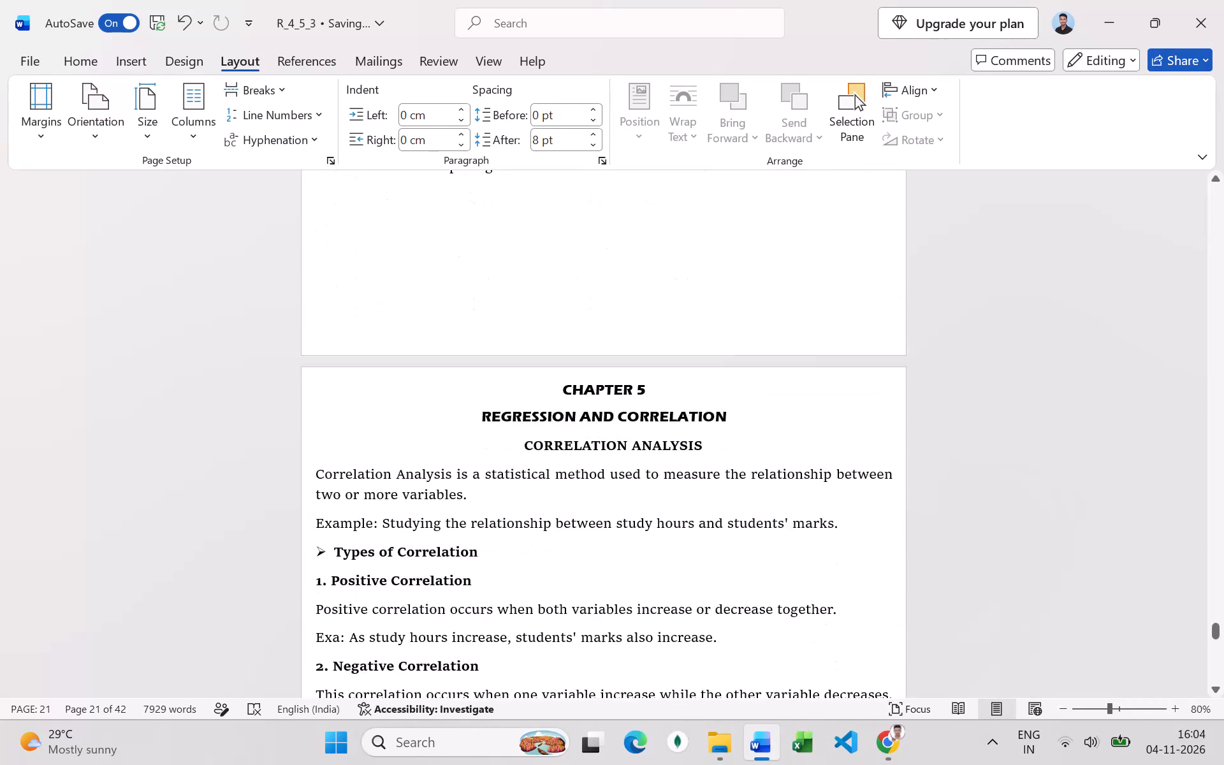
Look over Chapter 5's correlation analysis, correlation coefficient table, Pearson correlation and Spearman rank correlation sections.
scroll(502, 363, "down", 17)
scroll(493, 344, "down", 9)
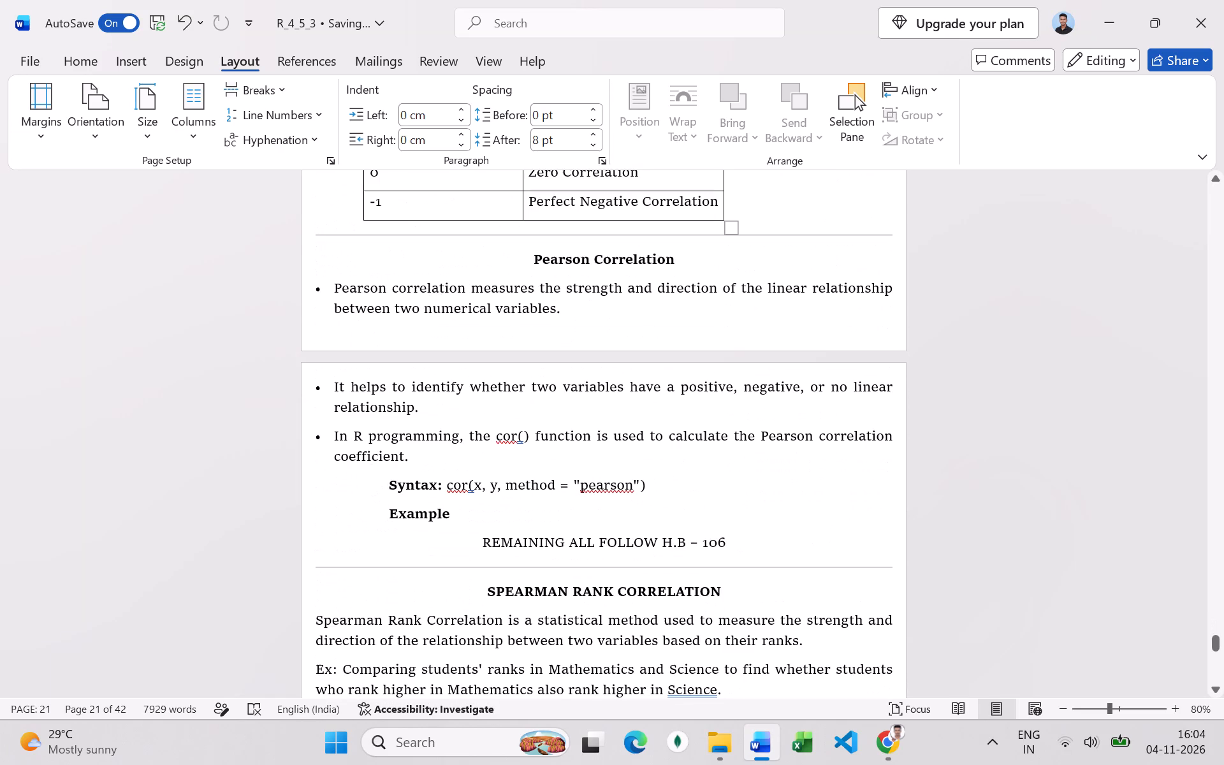
scroll(494, 345, "up", 15)
scroll(494, 345, "up", 7)
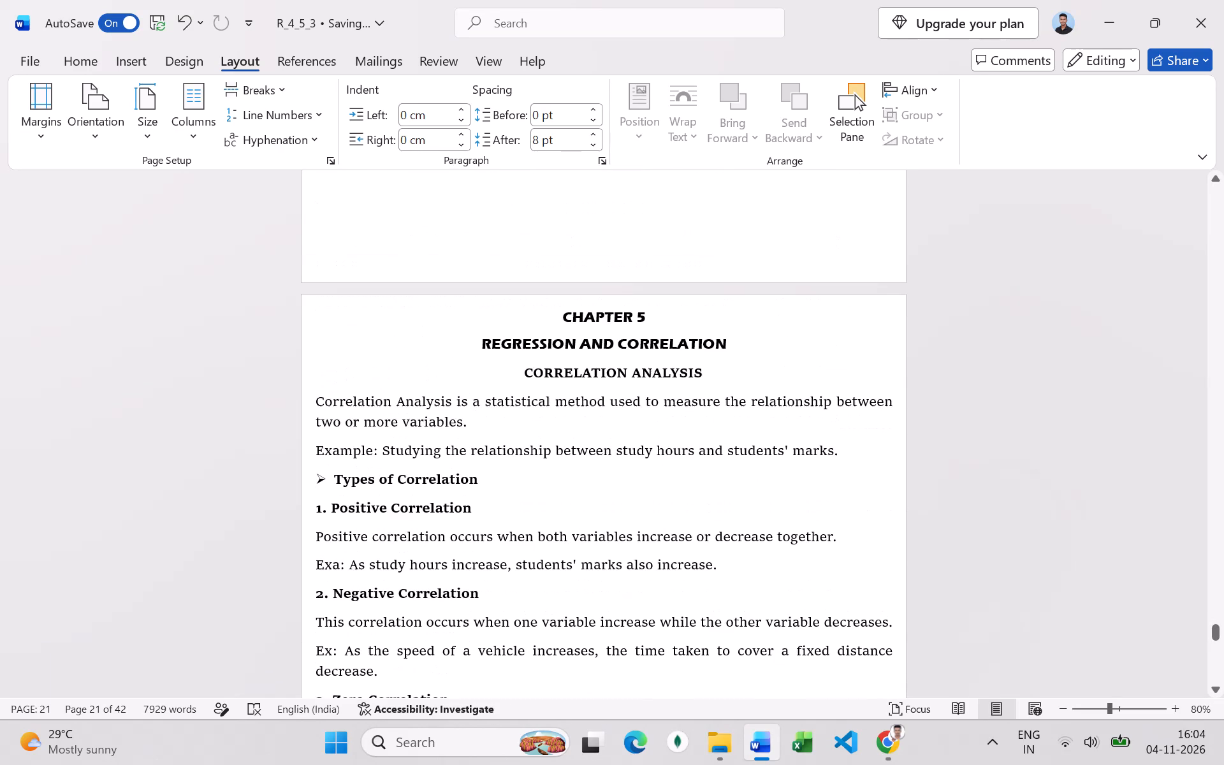
scroll(494, 345, "down", 6)
left_click(494, 345)
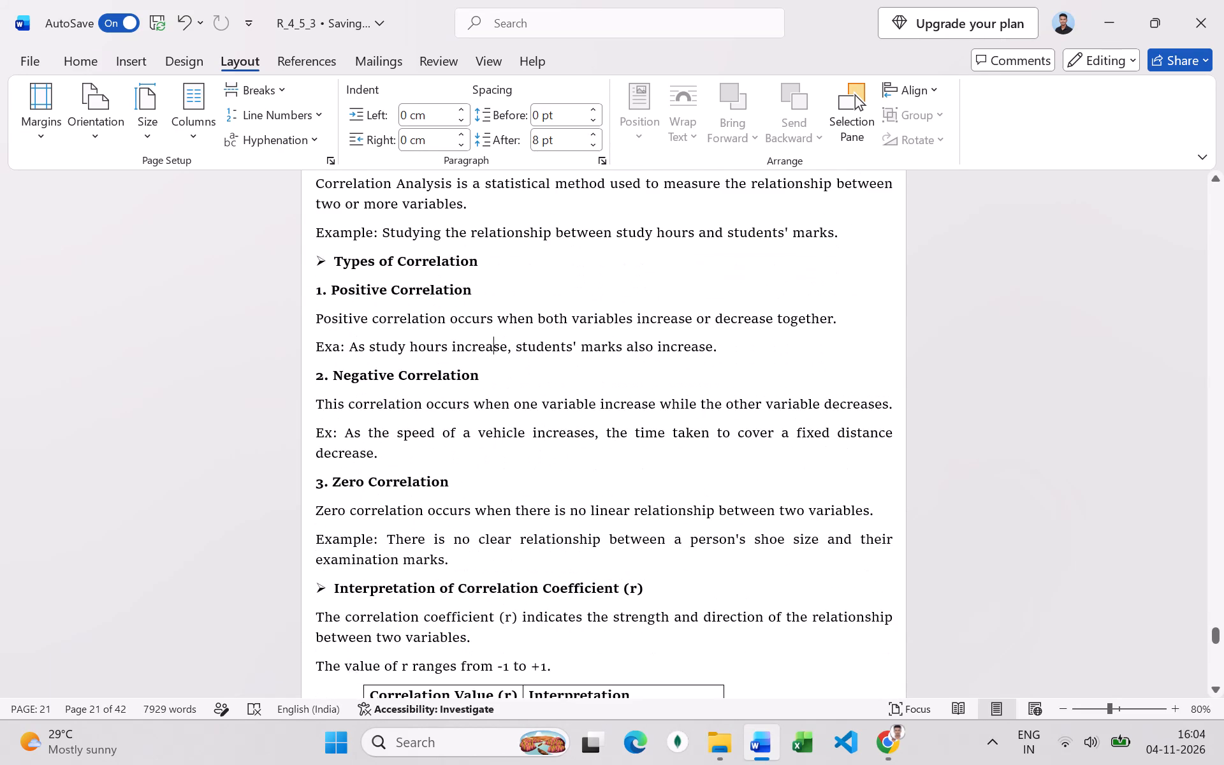
scroll(497, 442, "down", 5)
scroll(497, 442, "up", 1)
scroll(497, 442, "down", 4)
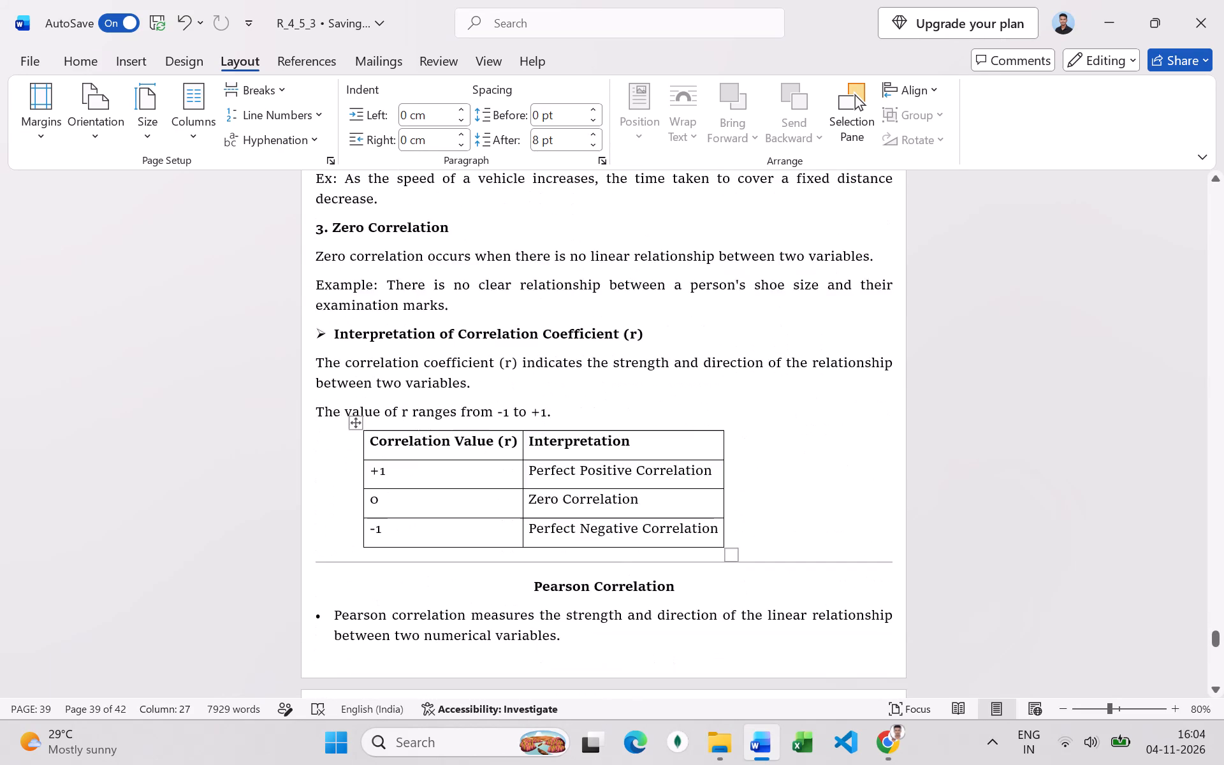
scroll(497, 442, "down", 18)
scroll(493, 430, "up", 1)
scroll(493, 430, "down", 20)
scroll(493, 430, "down", 5)
scroll(486, 423, "up", 1)
scroll(486, 423, "down", 3)
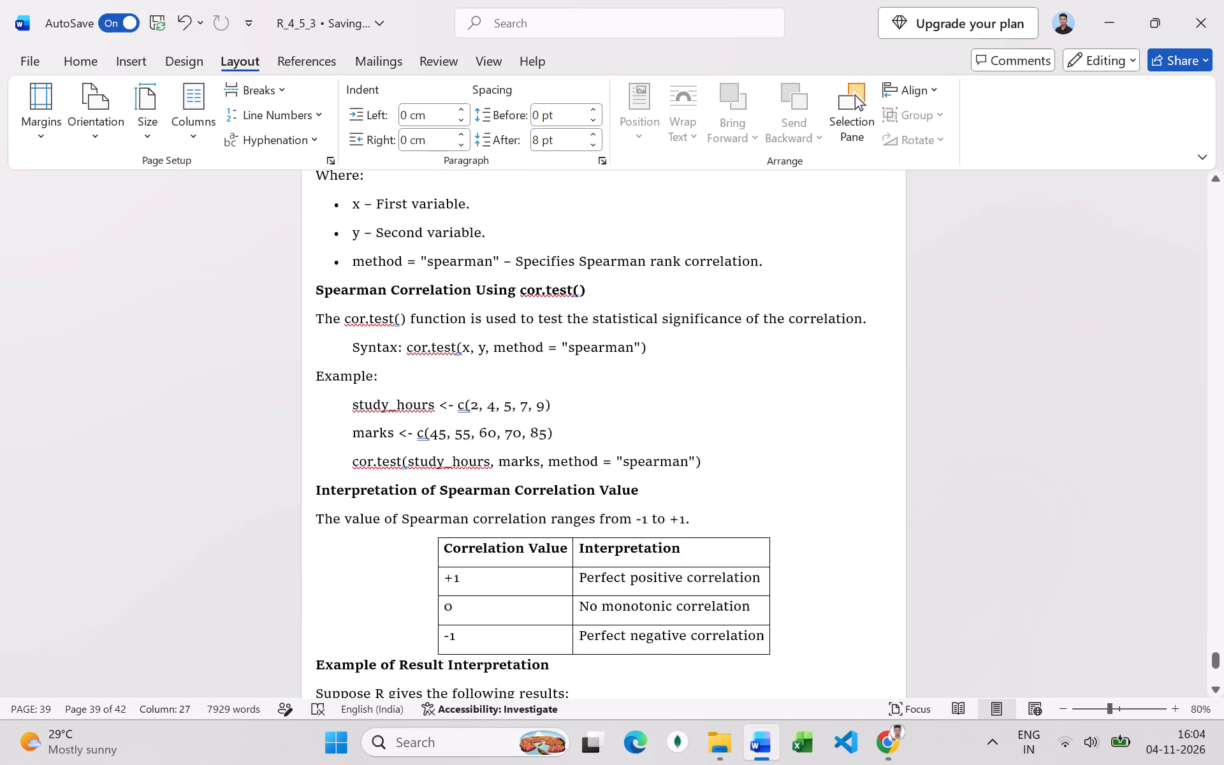
scroll(486, 423, "down", 16)
scroll(486, 424, "up", 6)
scroll(486, 424, "down", 1)
scroll(486, 424, "up", 15)
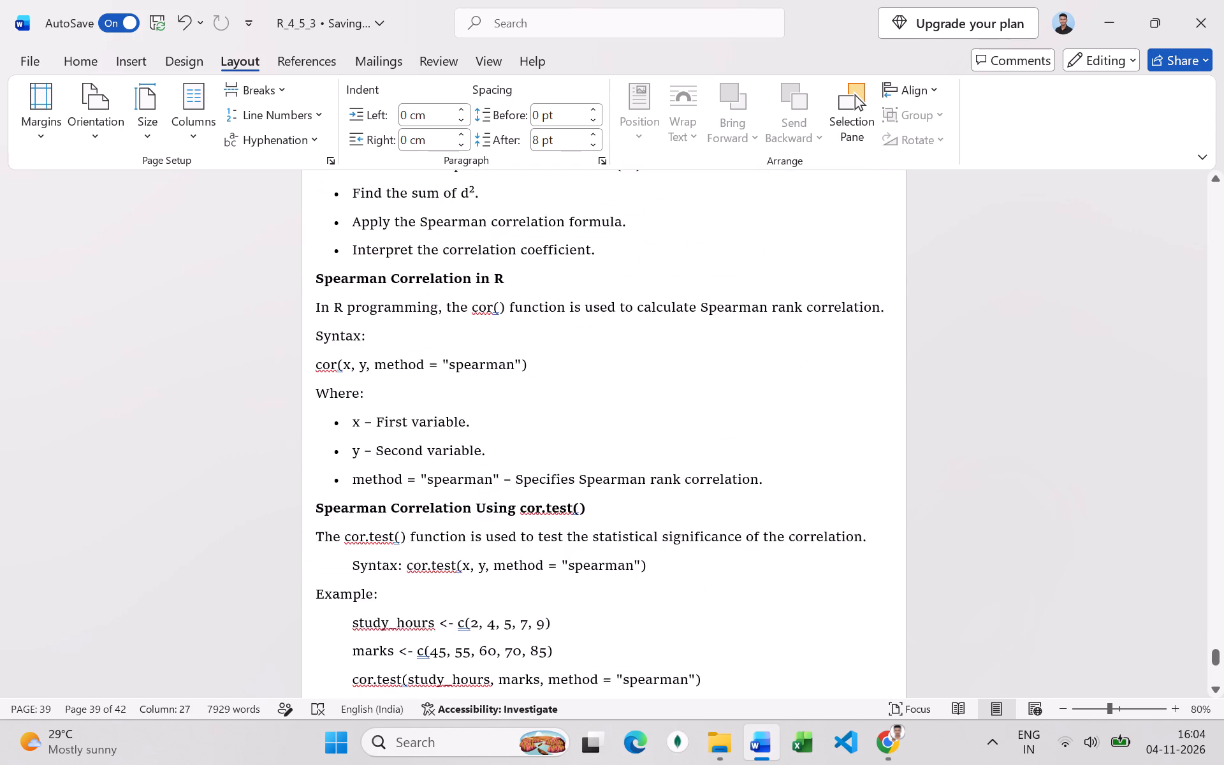
scroll(486, 424, "up", 20)
scroll(486, 424, "down", 1)
scroll(486, 424, "up", 2)
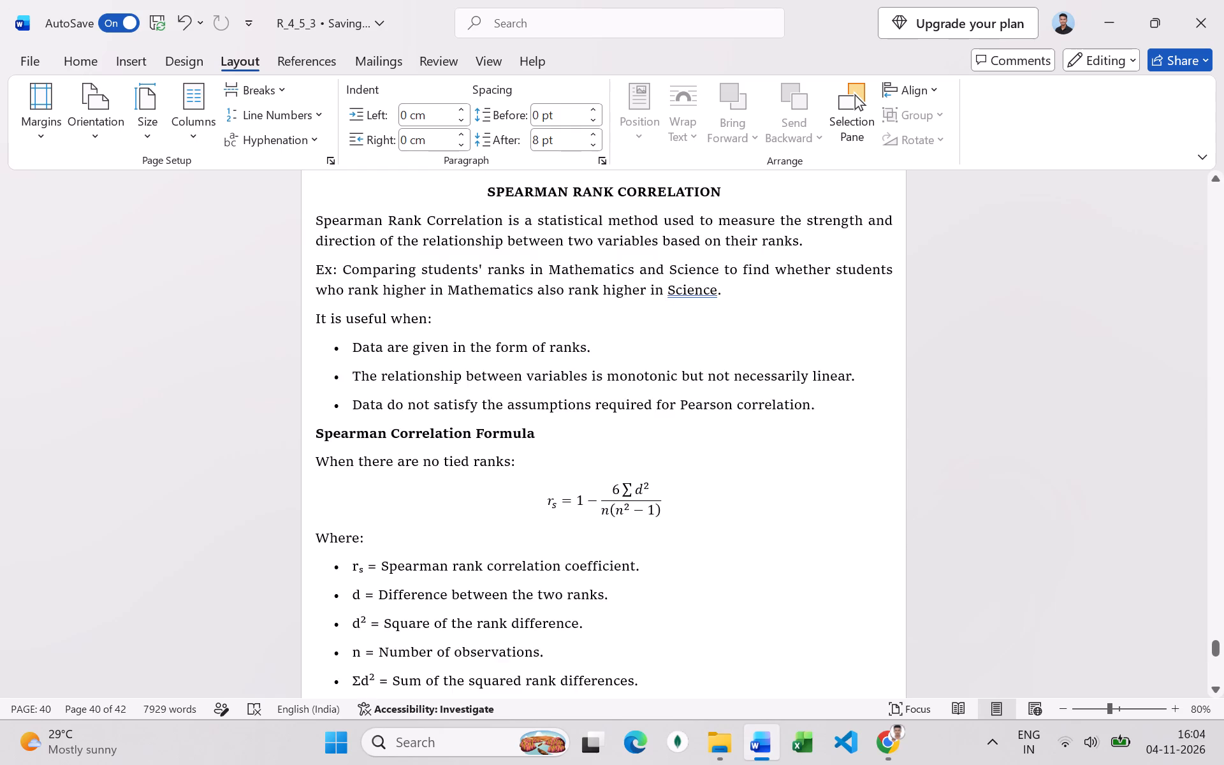
scroll(462, 363, "up", 20)
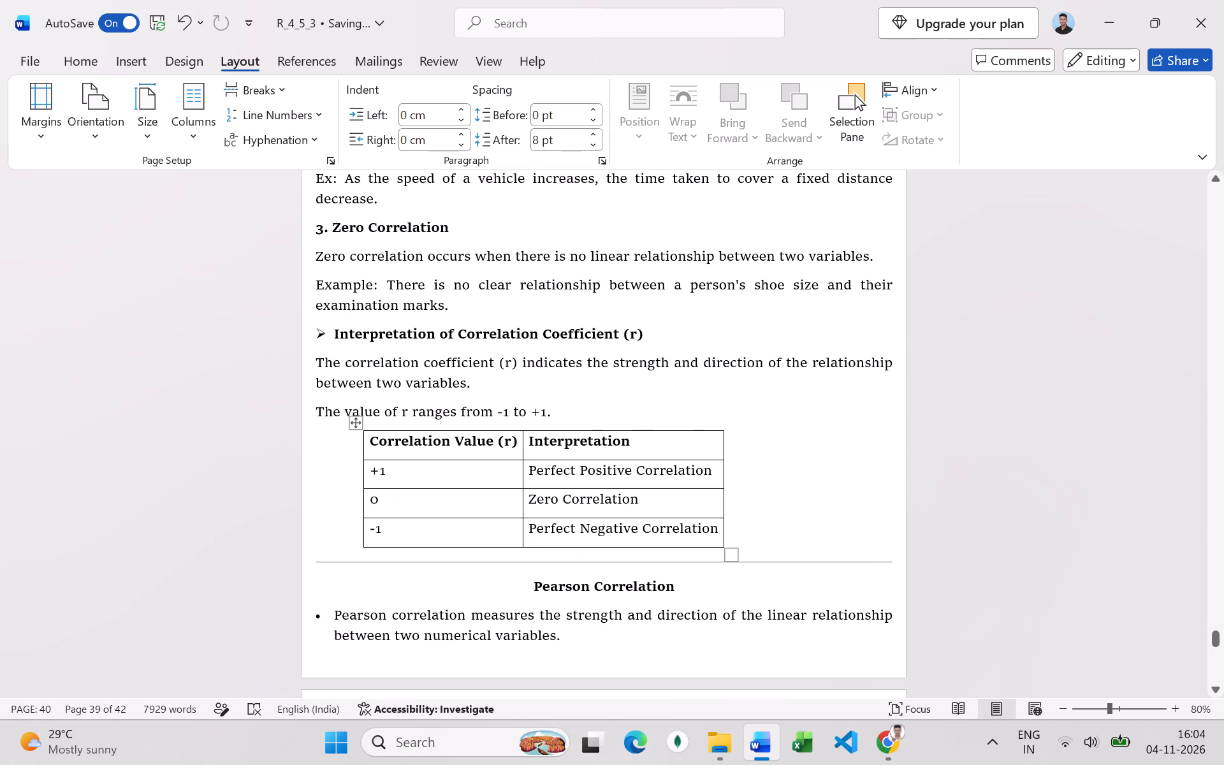